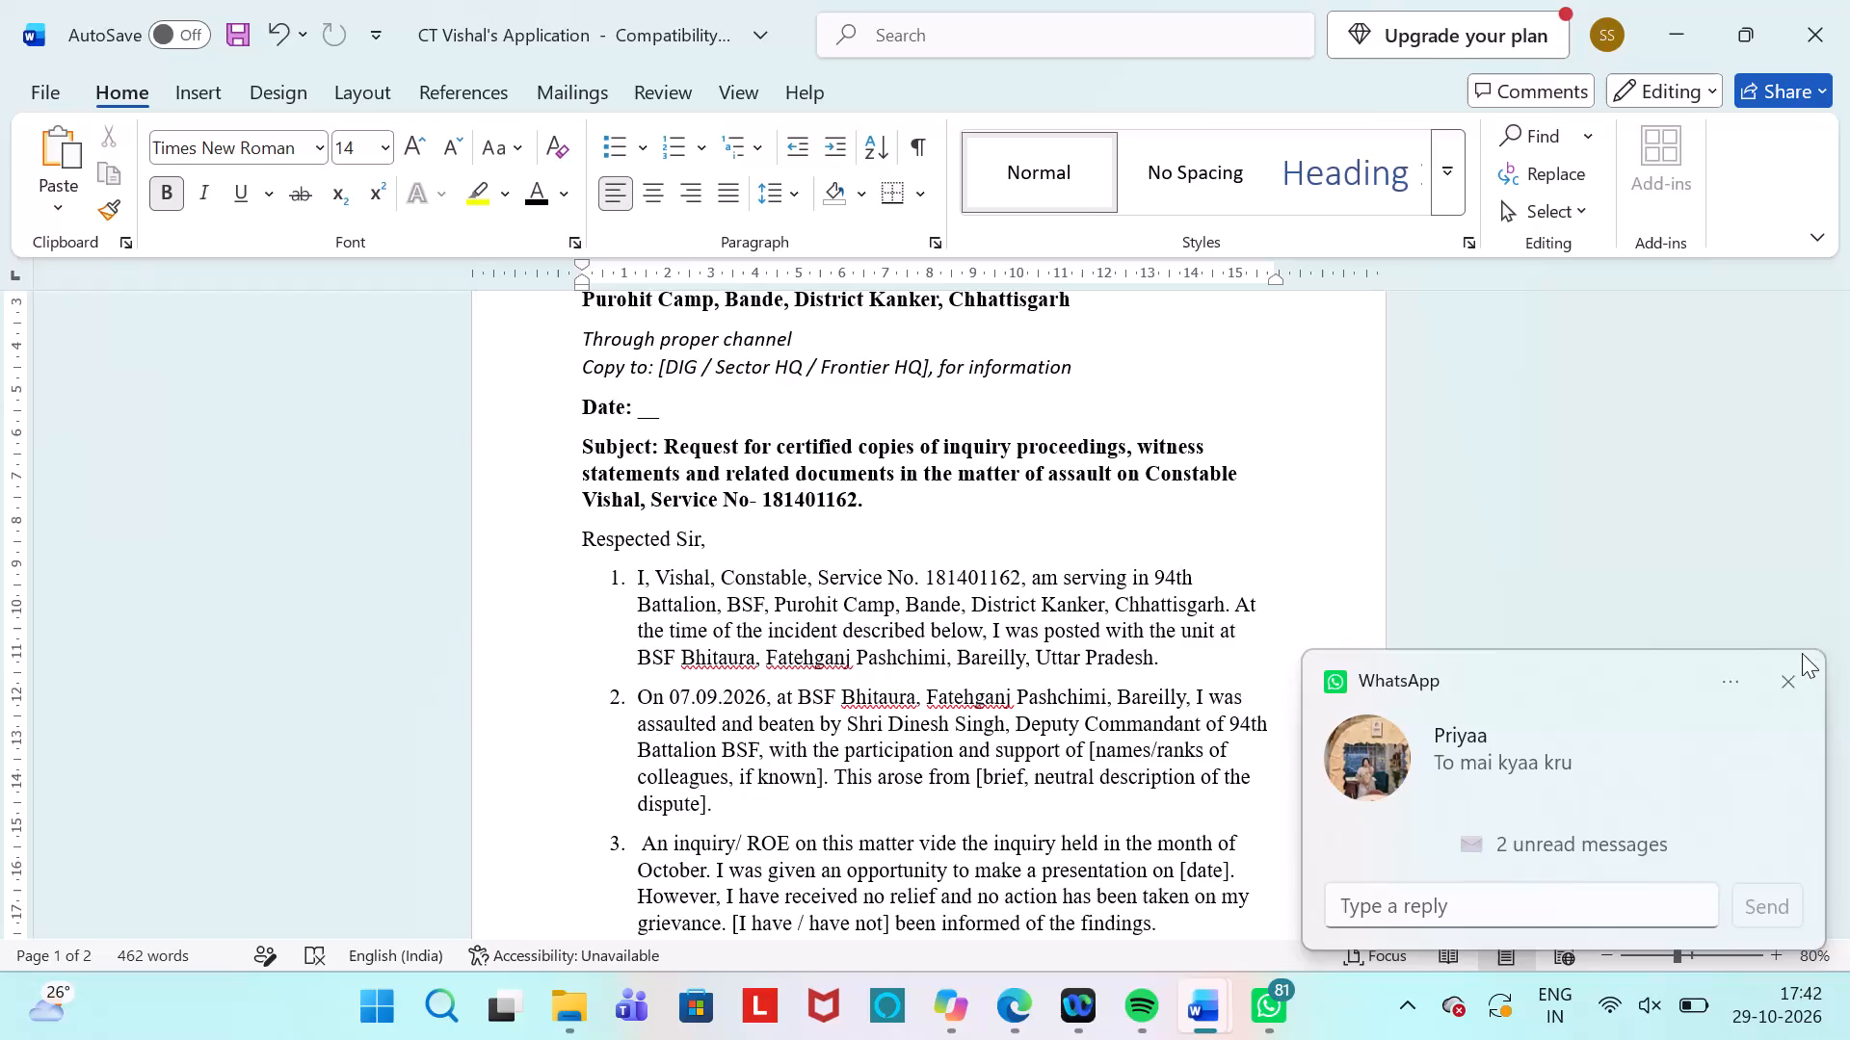
Dismiss the incoming WhatsApp message notification that covers part of the application document.
left_click(1784, 684)
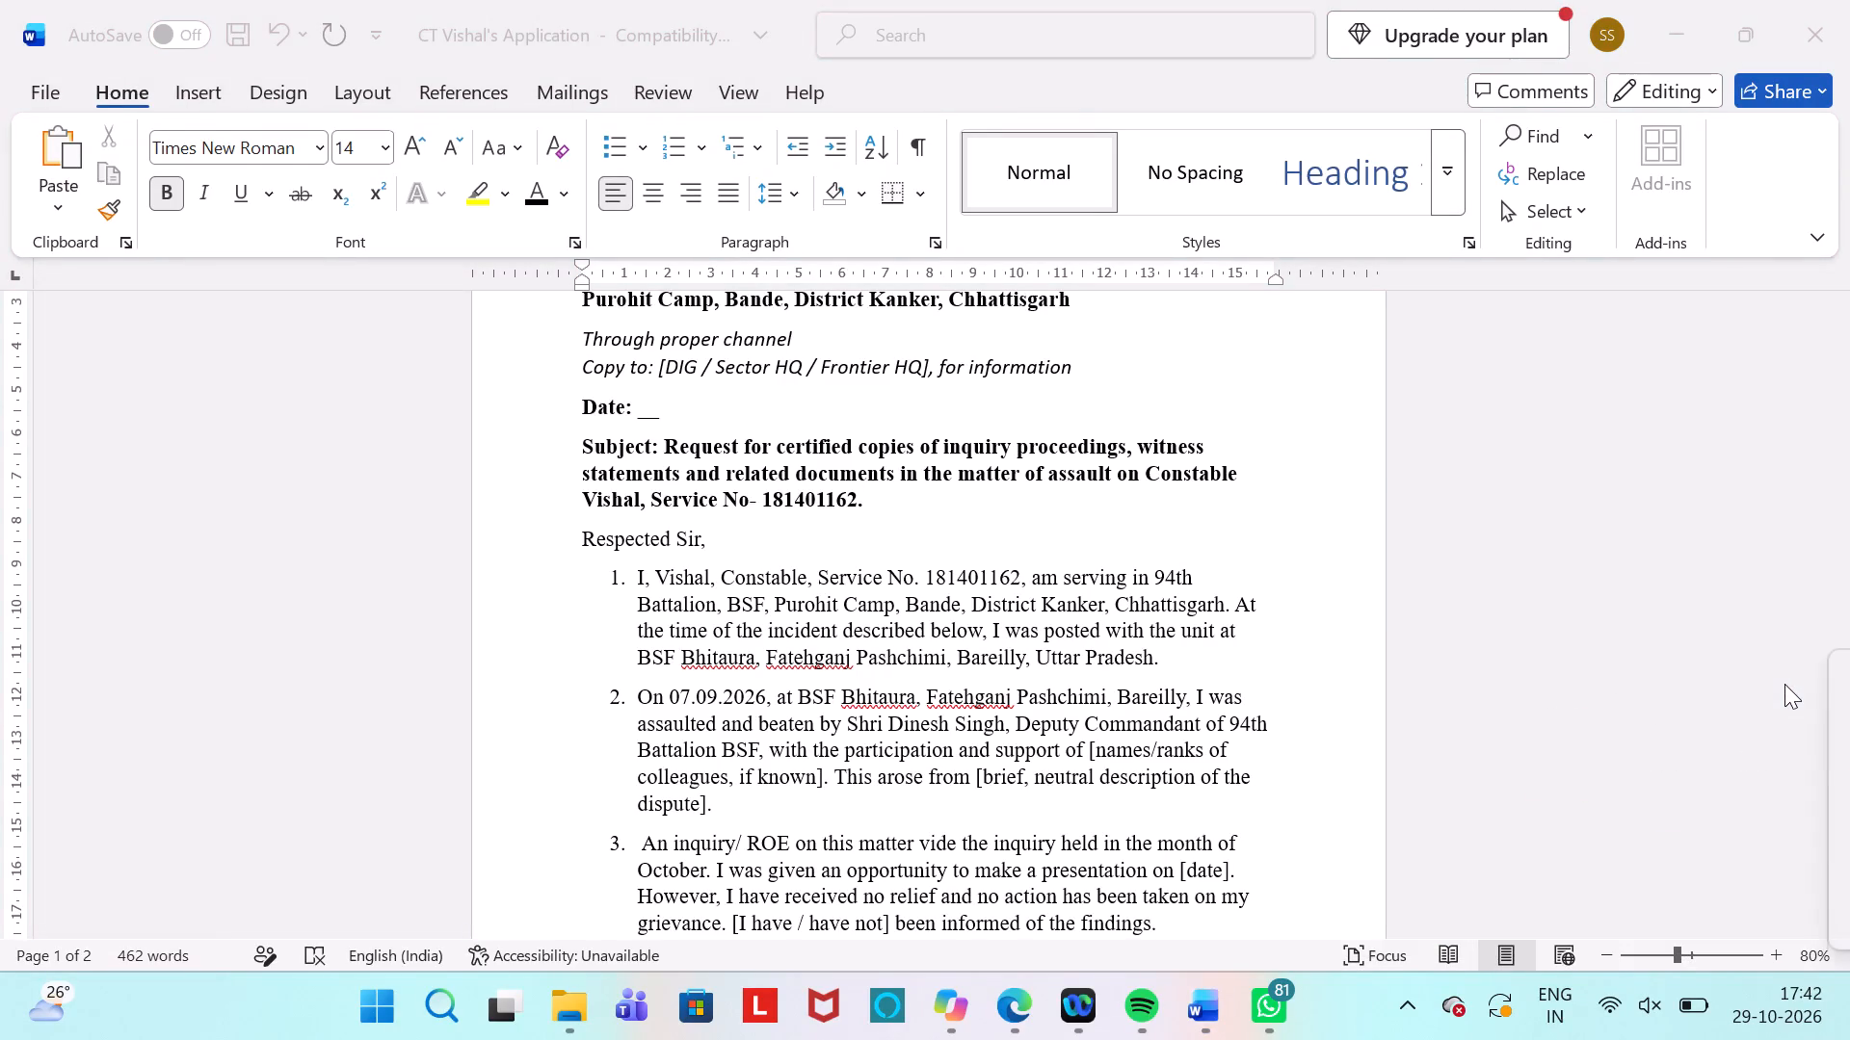
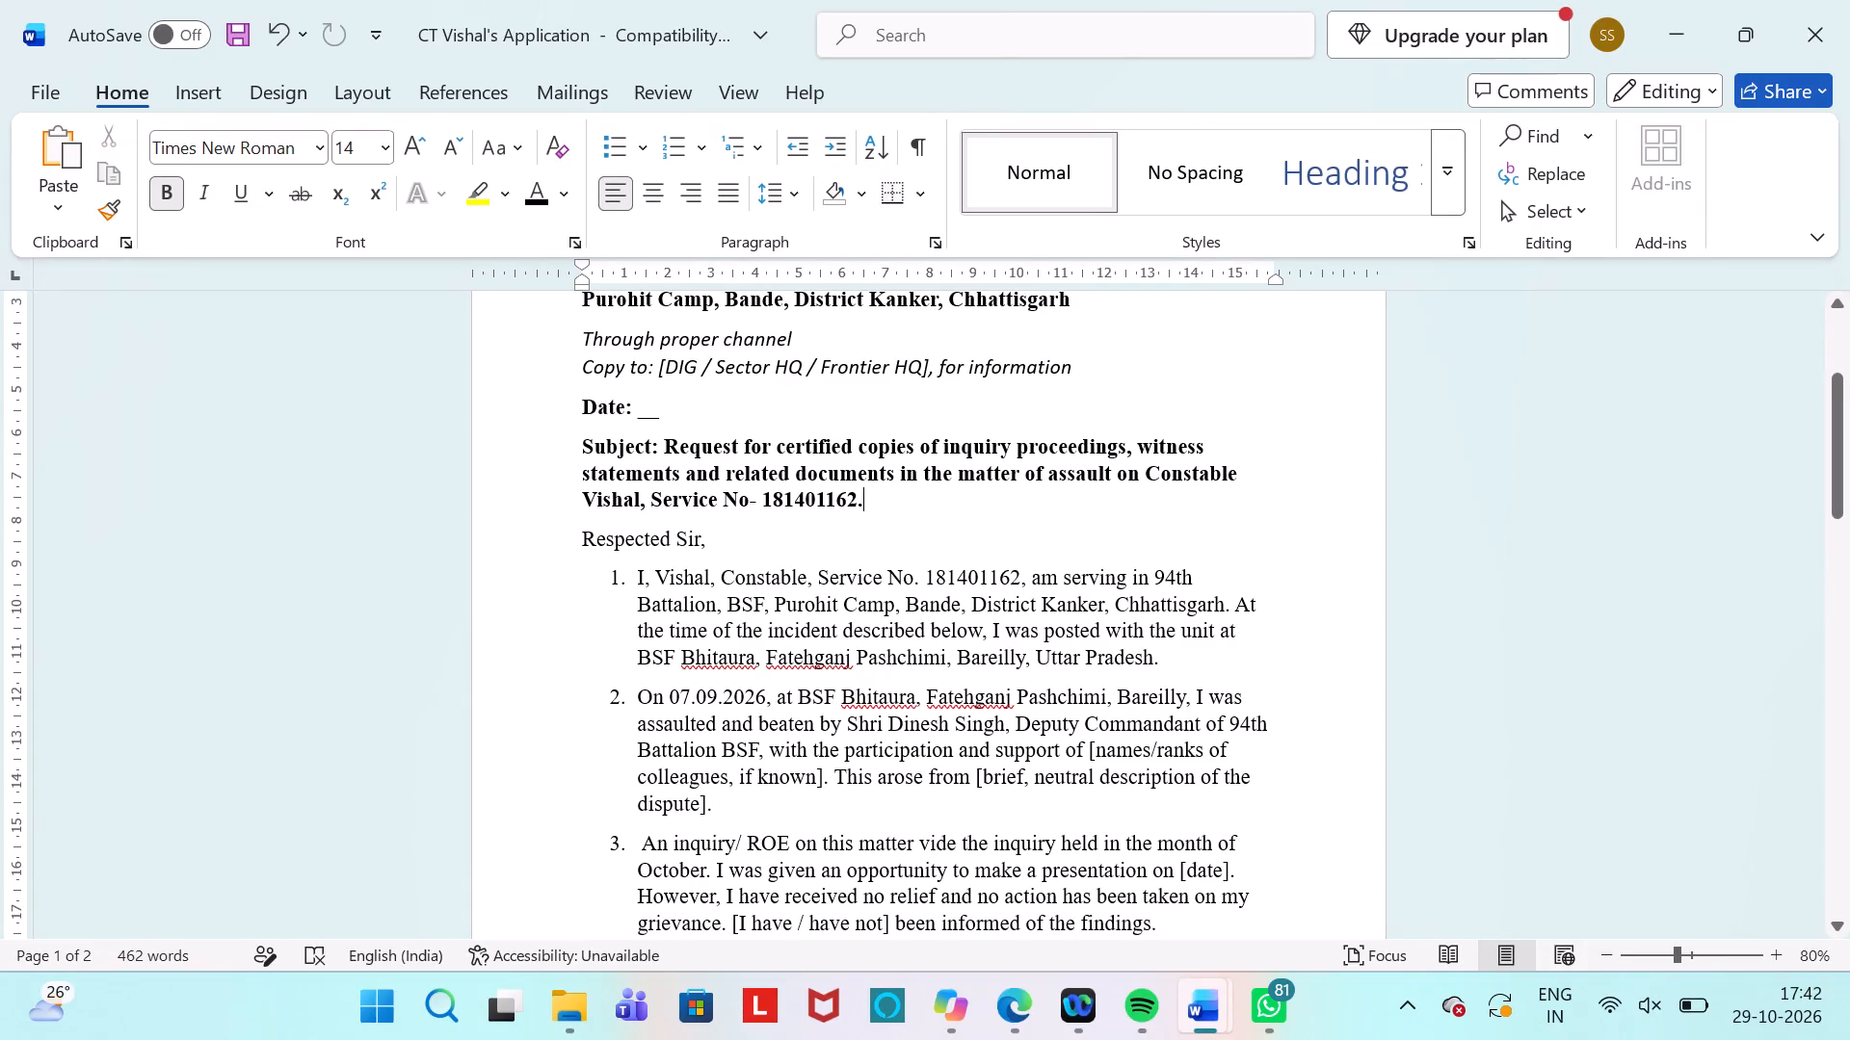
Justify the bold Subject paragraph requesting certified copies of the inquiry proceedings.
scroll(695, 564, "up", 1)
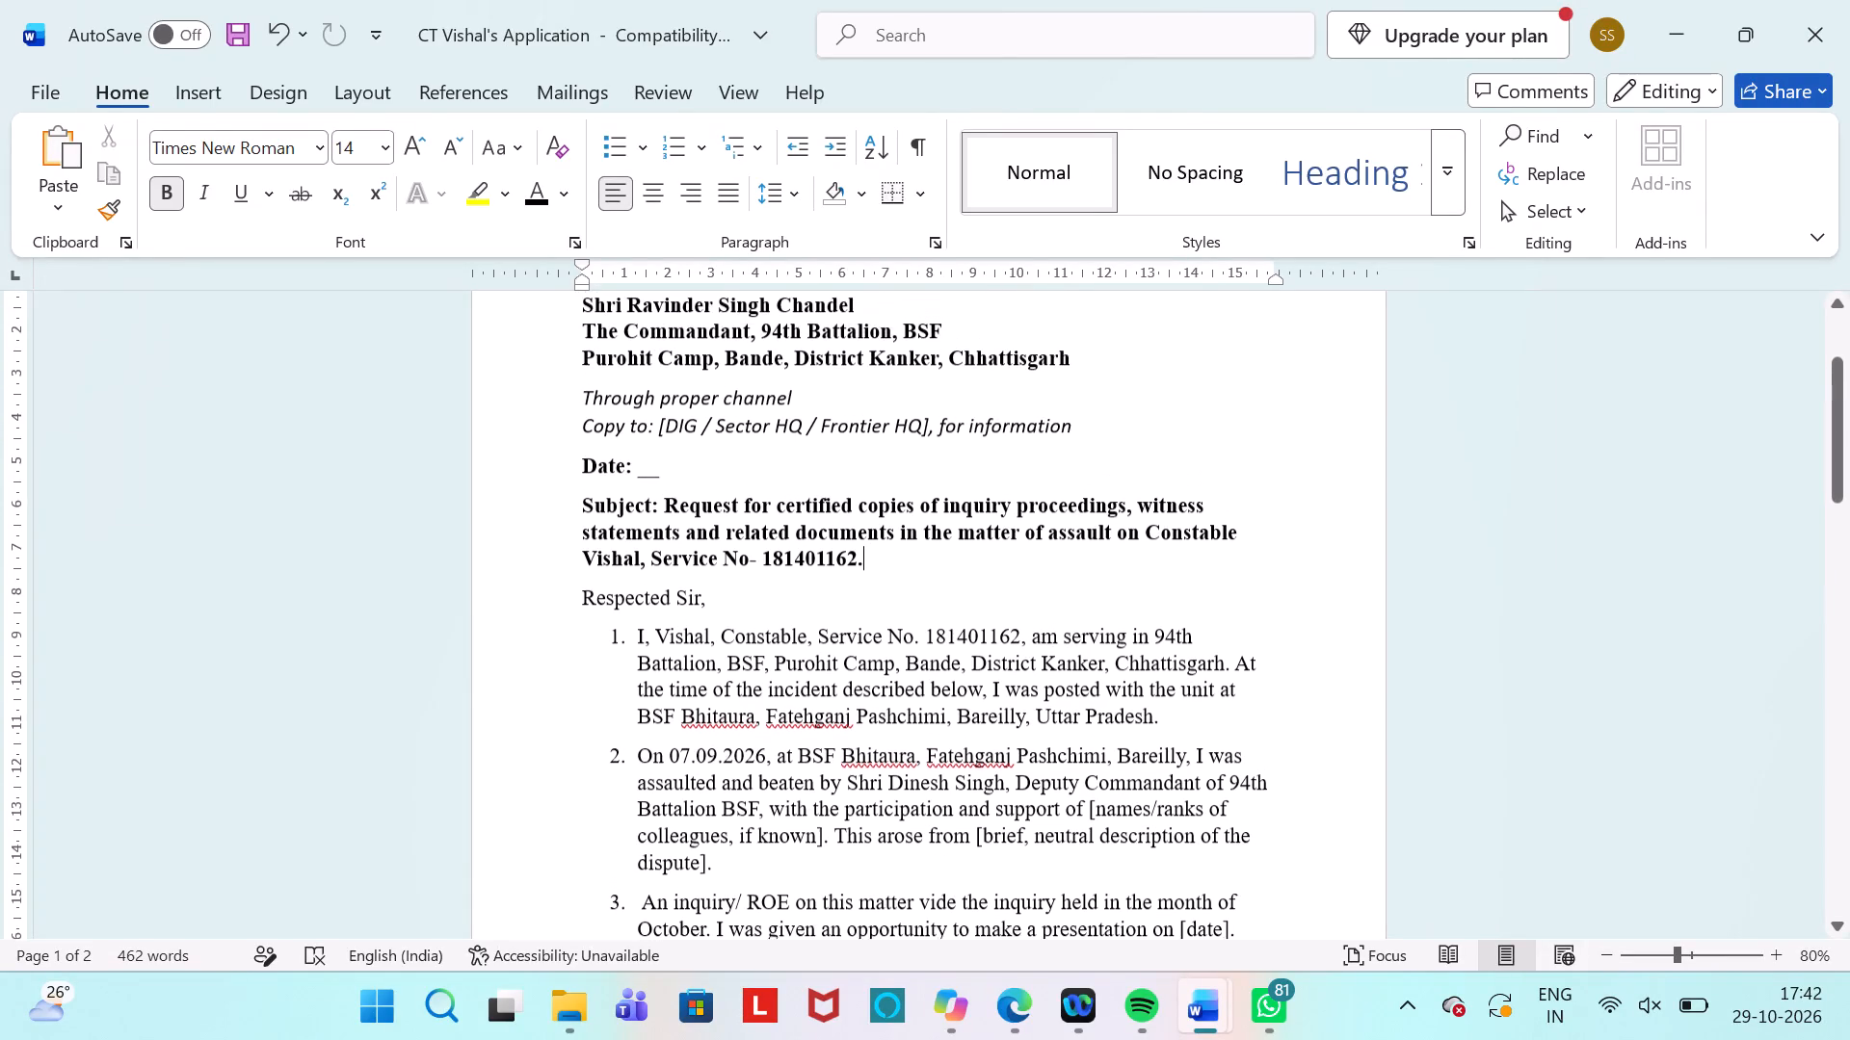
scroll(695, 564, "up", 1)
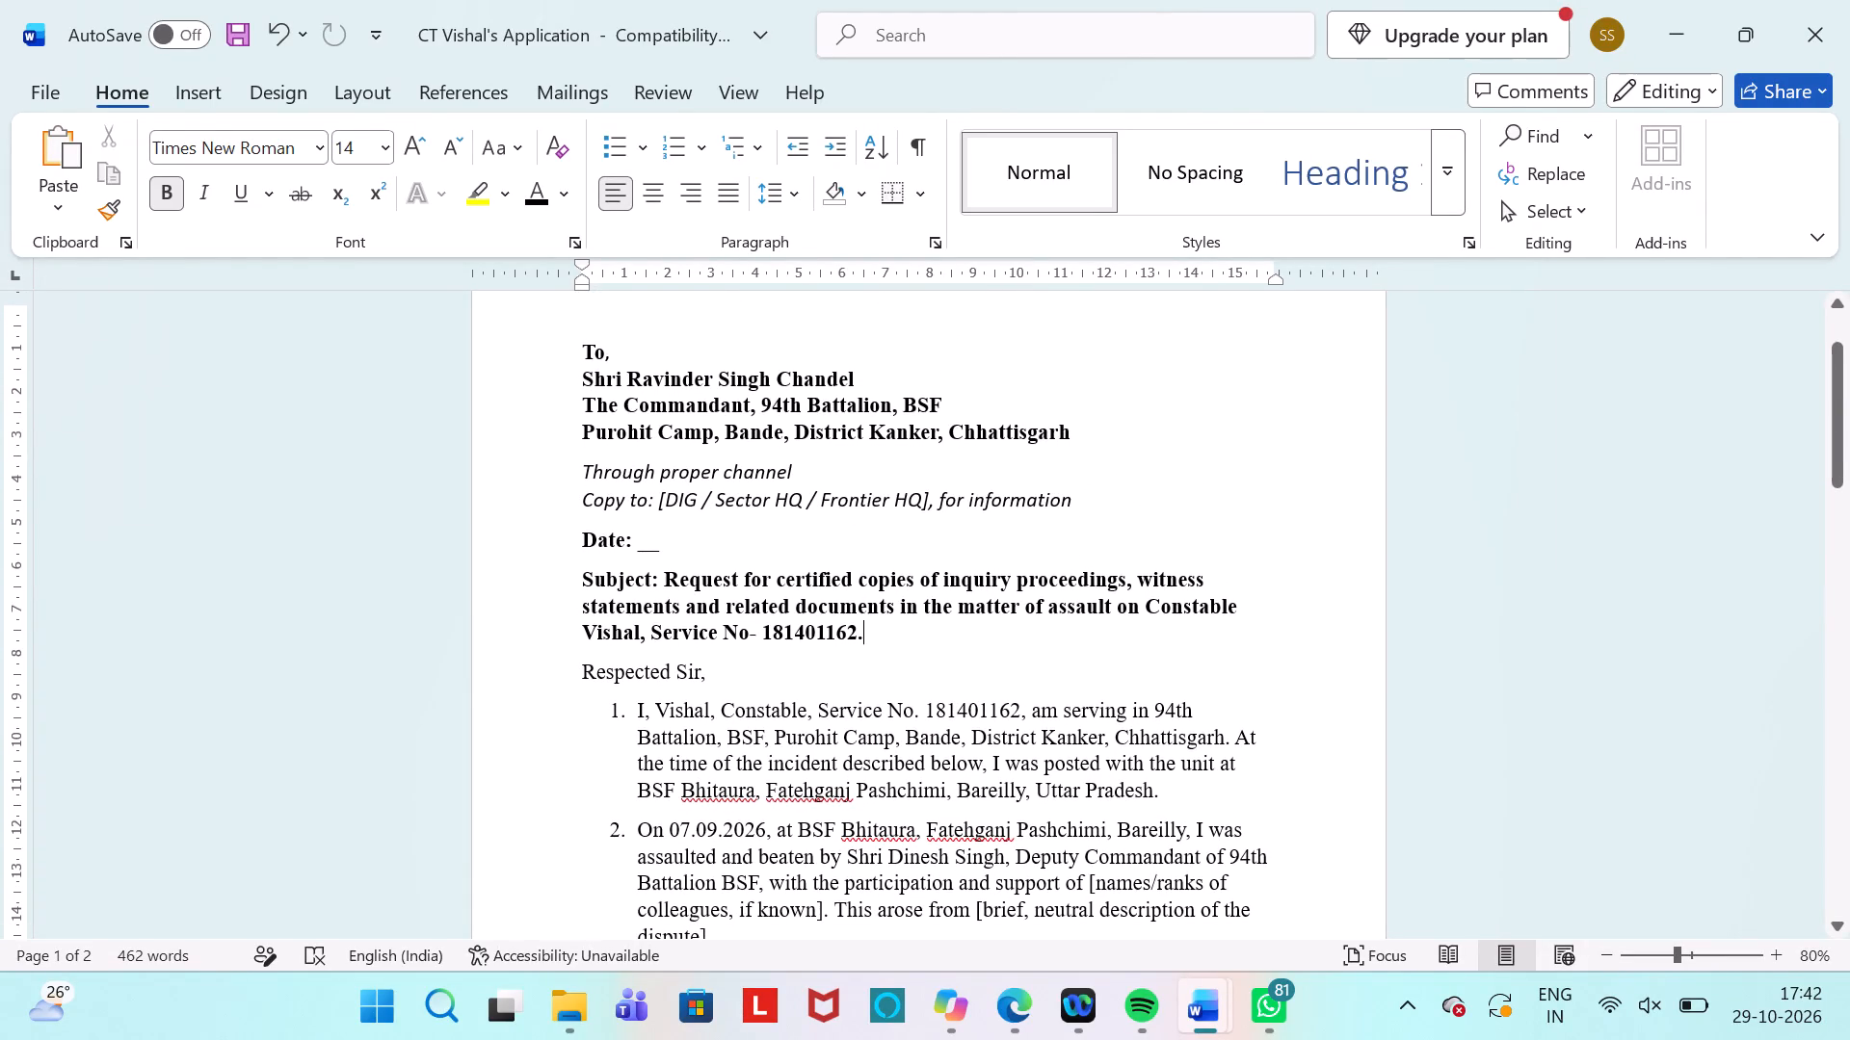
left_click(577, 585)
left_click_drag(577, 585, 837, 637)
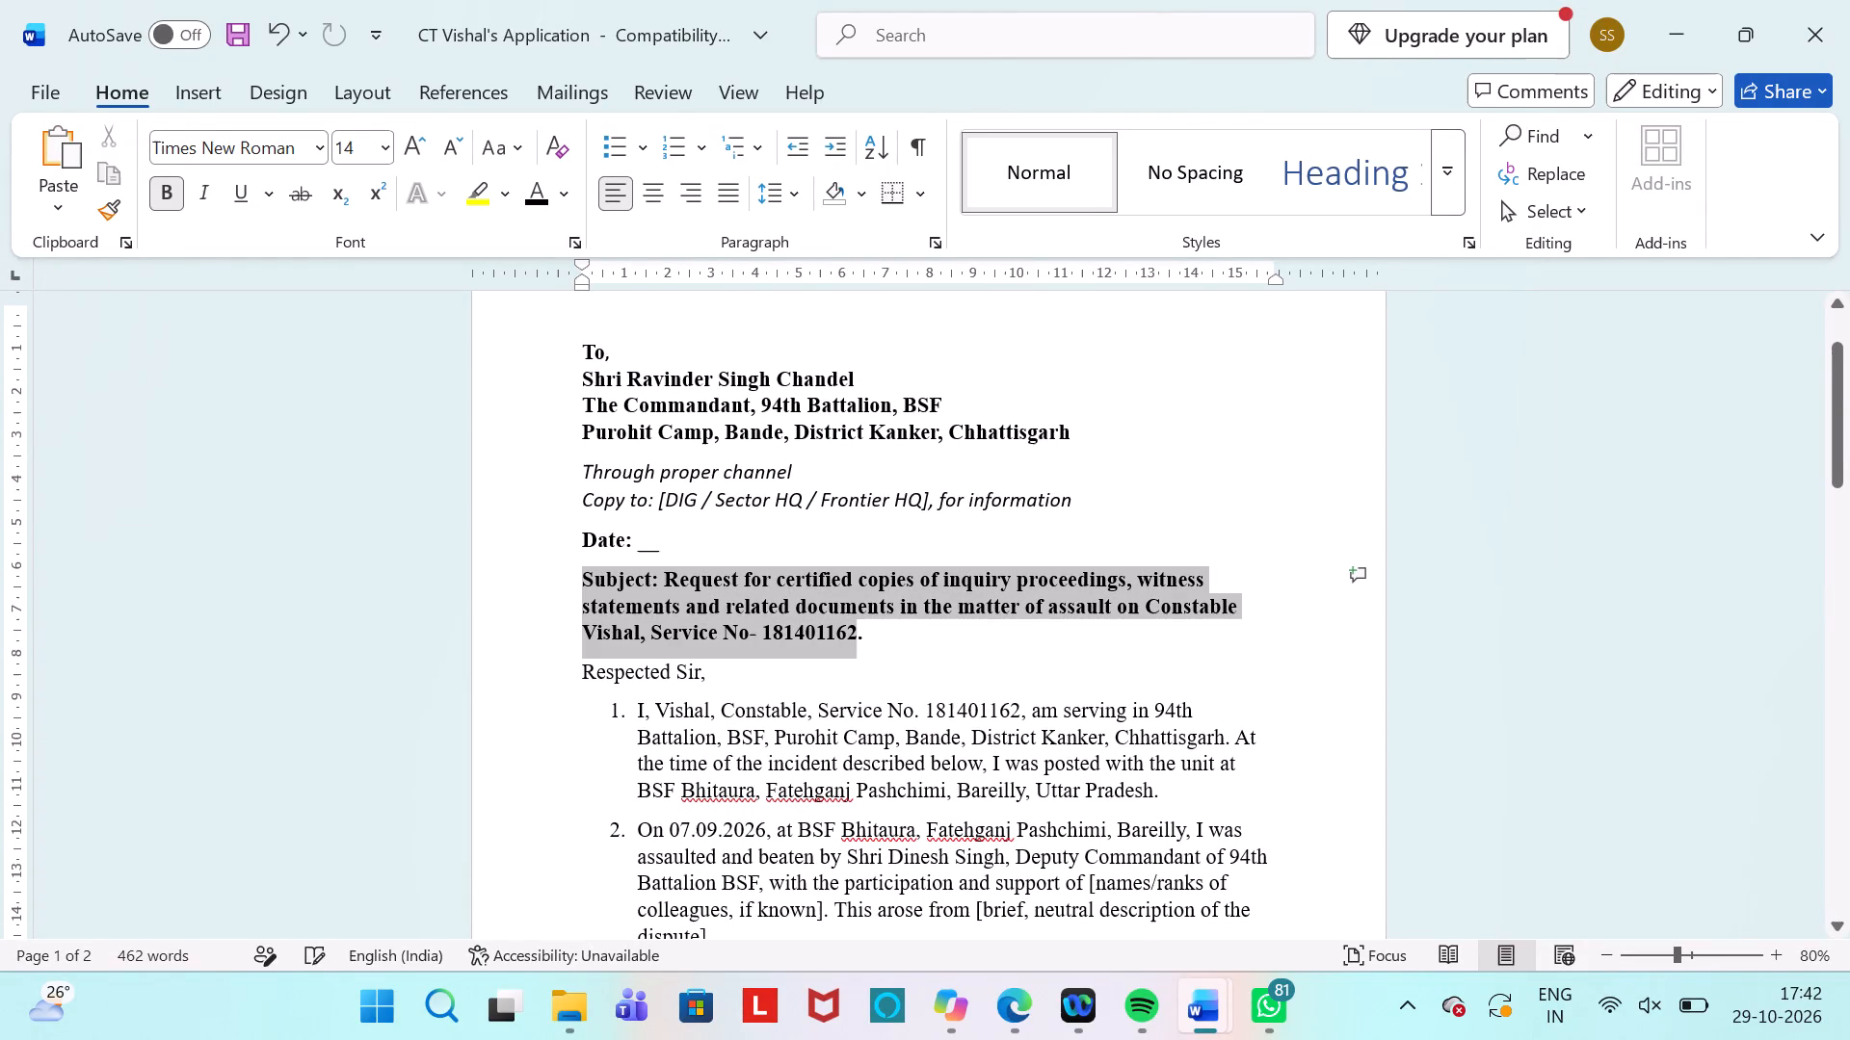
left_click_drag(837, 637, 860, 634)
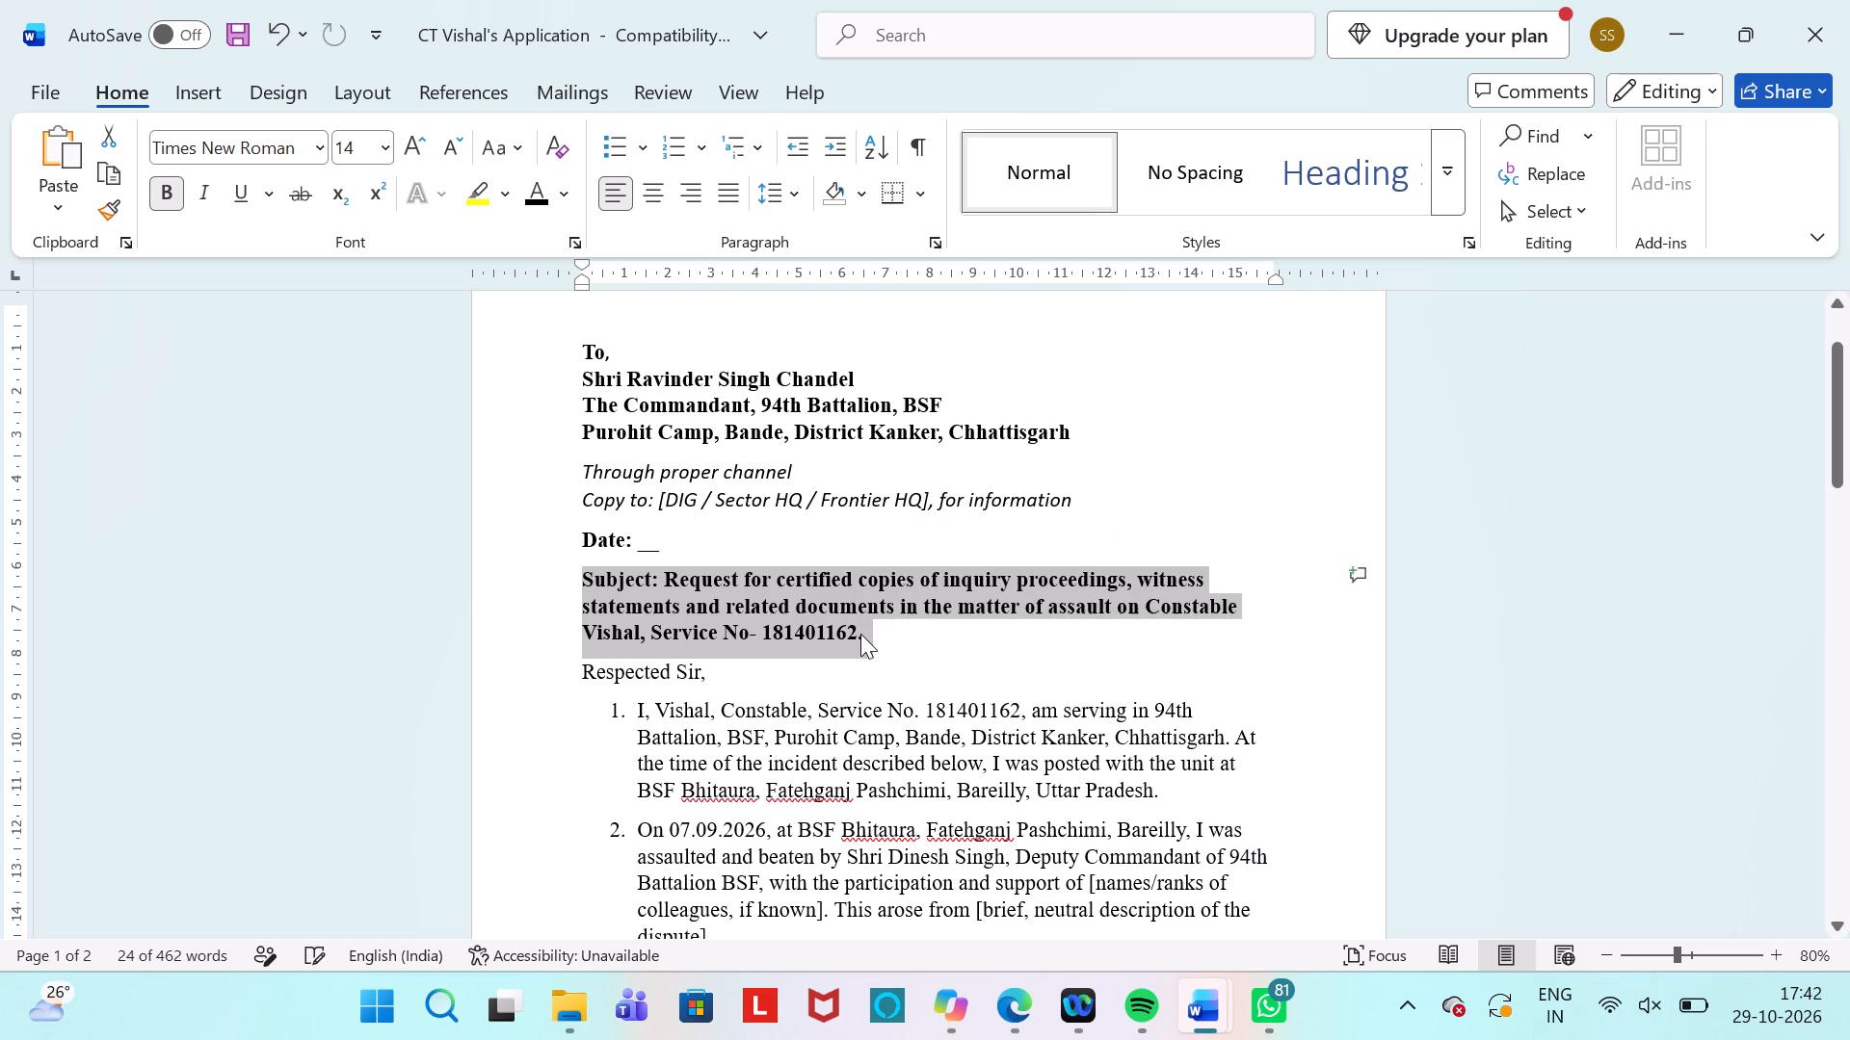
key("ctrl+j")
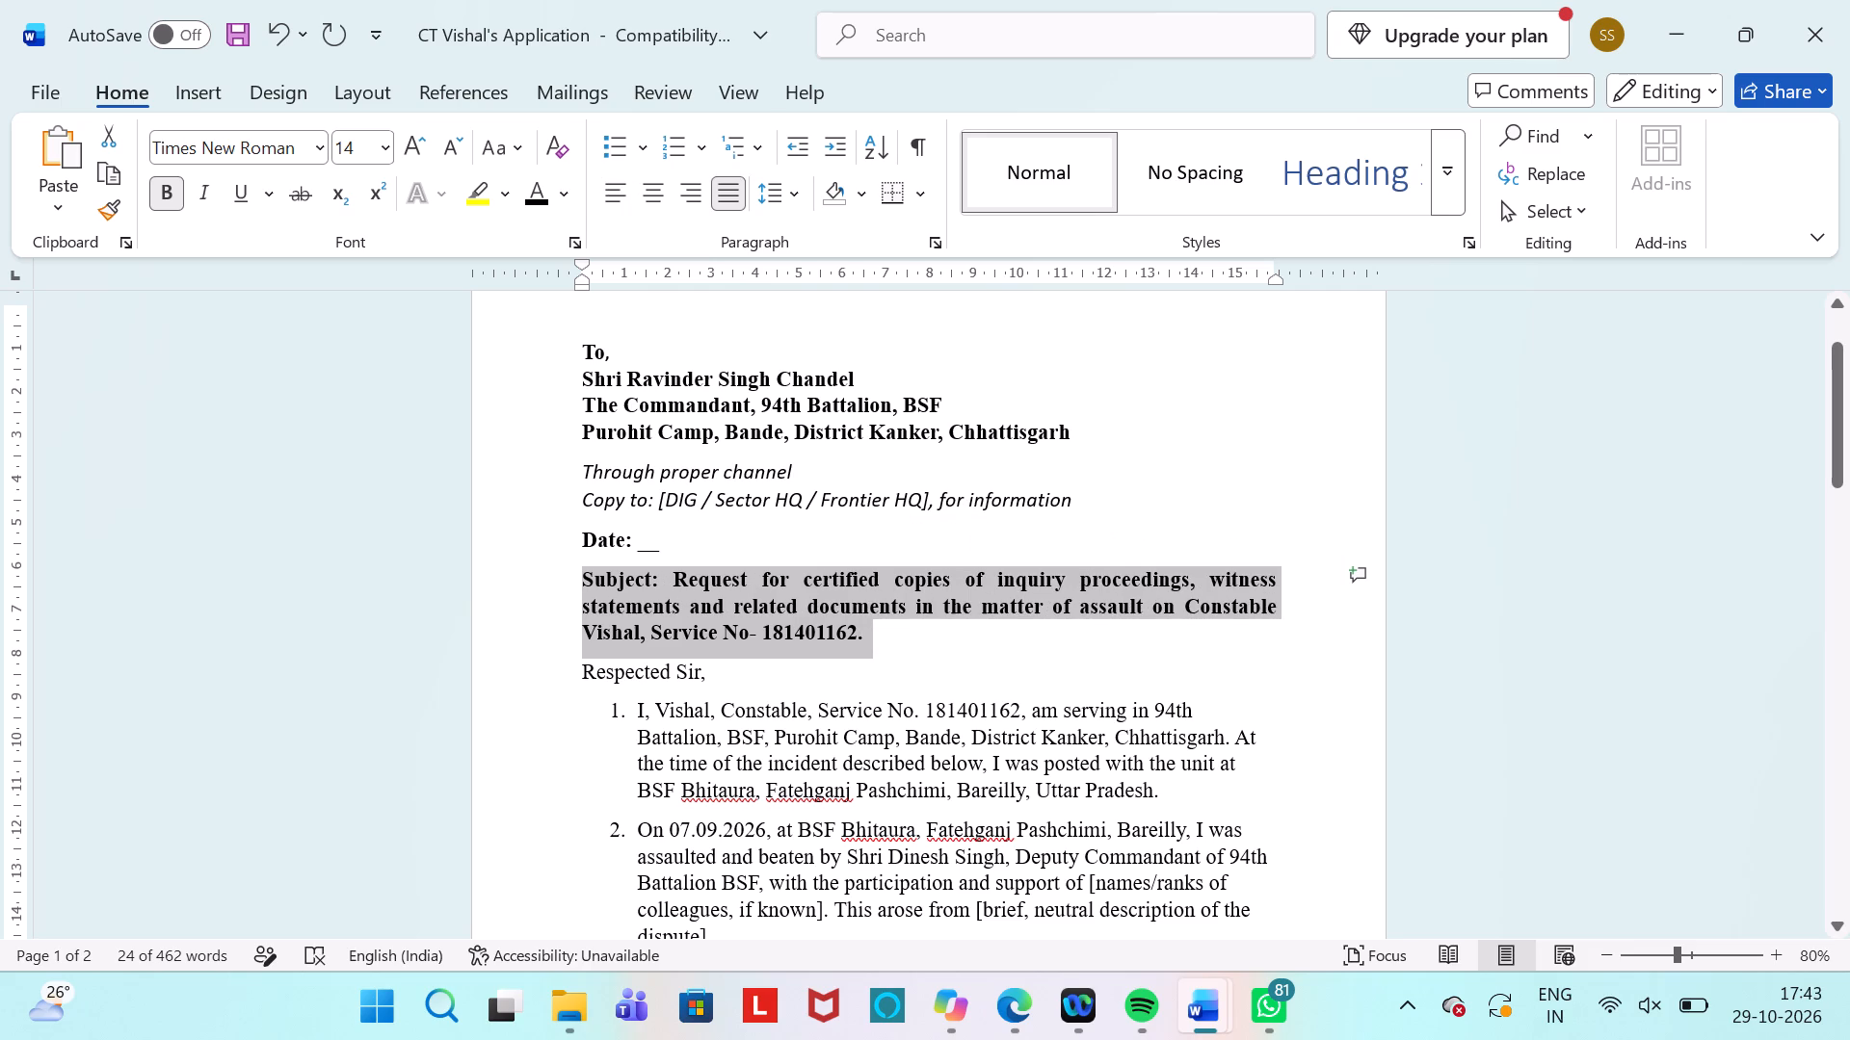
Justify numbered paragraph 1, which introduces the constable and his posting at the time of the incident.
left_click(627, 711)
left_click_drag(627, 711, 733, 745)
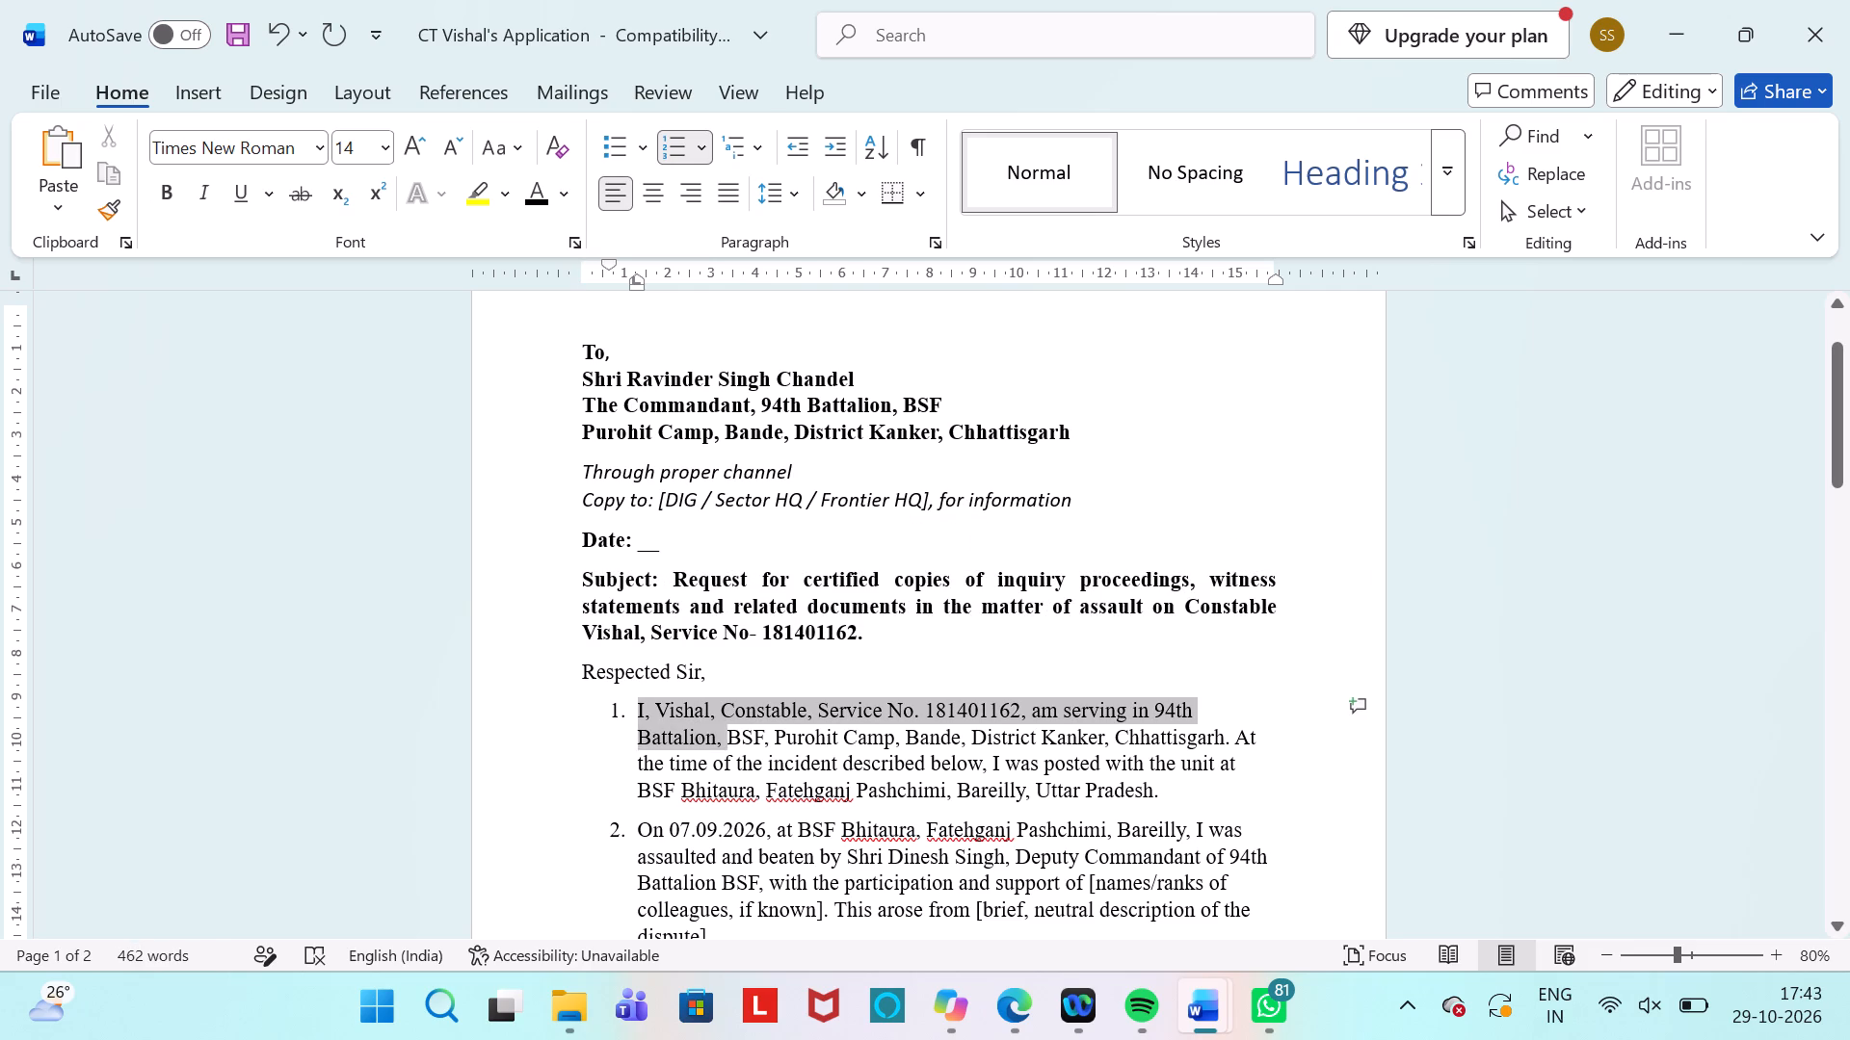
left_click_drag(733, 745, 962, 779)
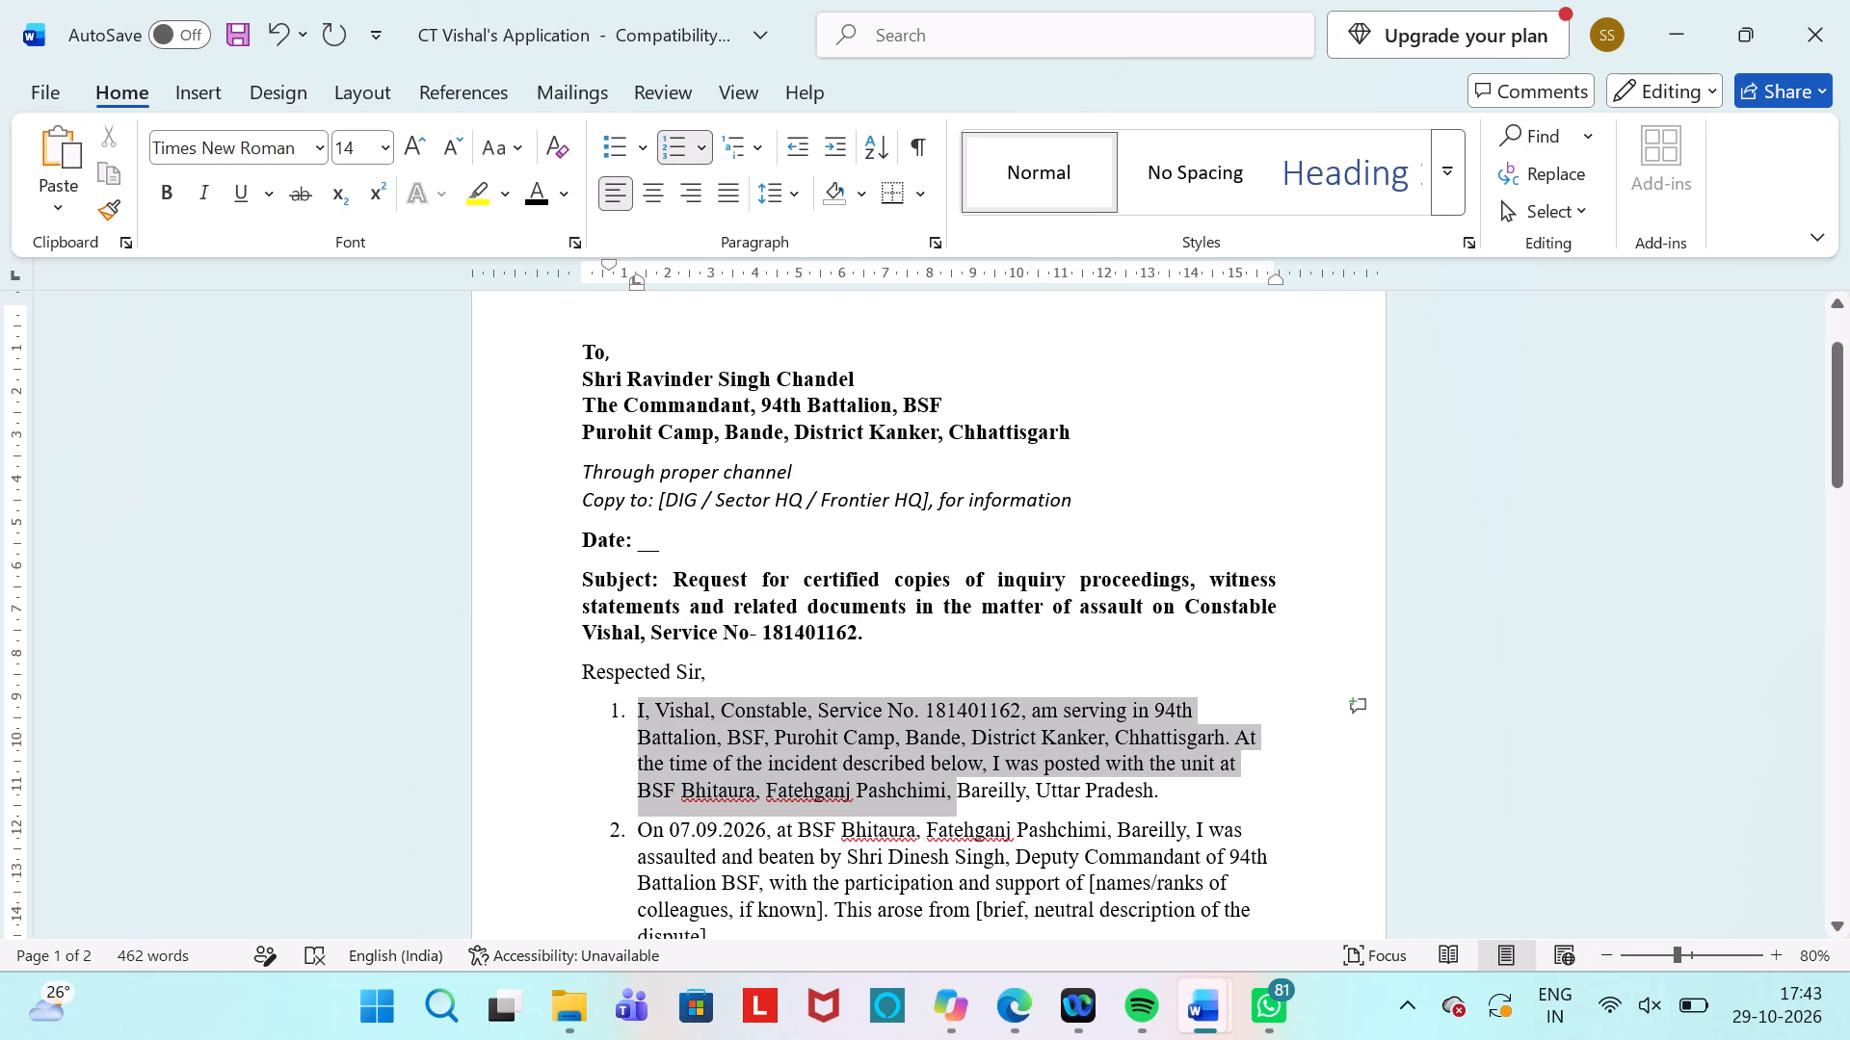
left_click_drag(962, 779, 1154, 784)
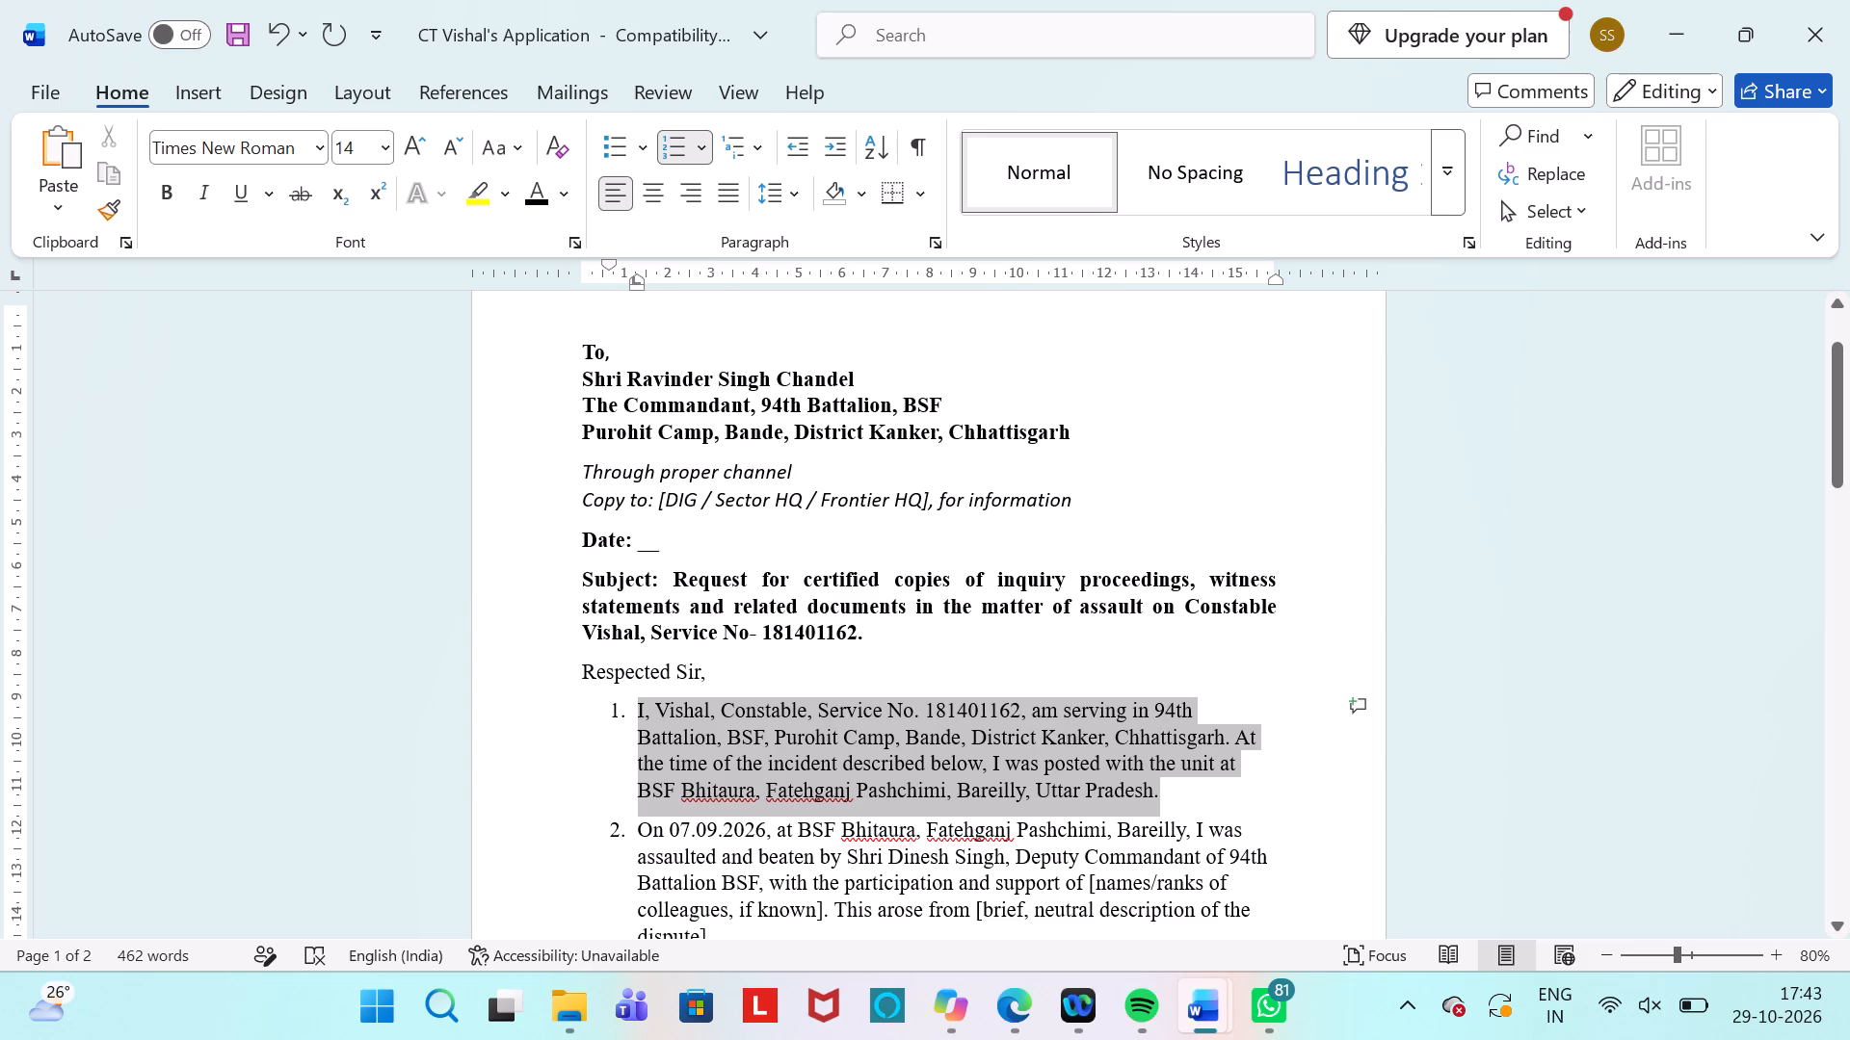
left_click_drag(1154, 784, 1158, 784)
key("ctrl+j")
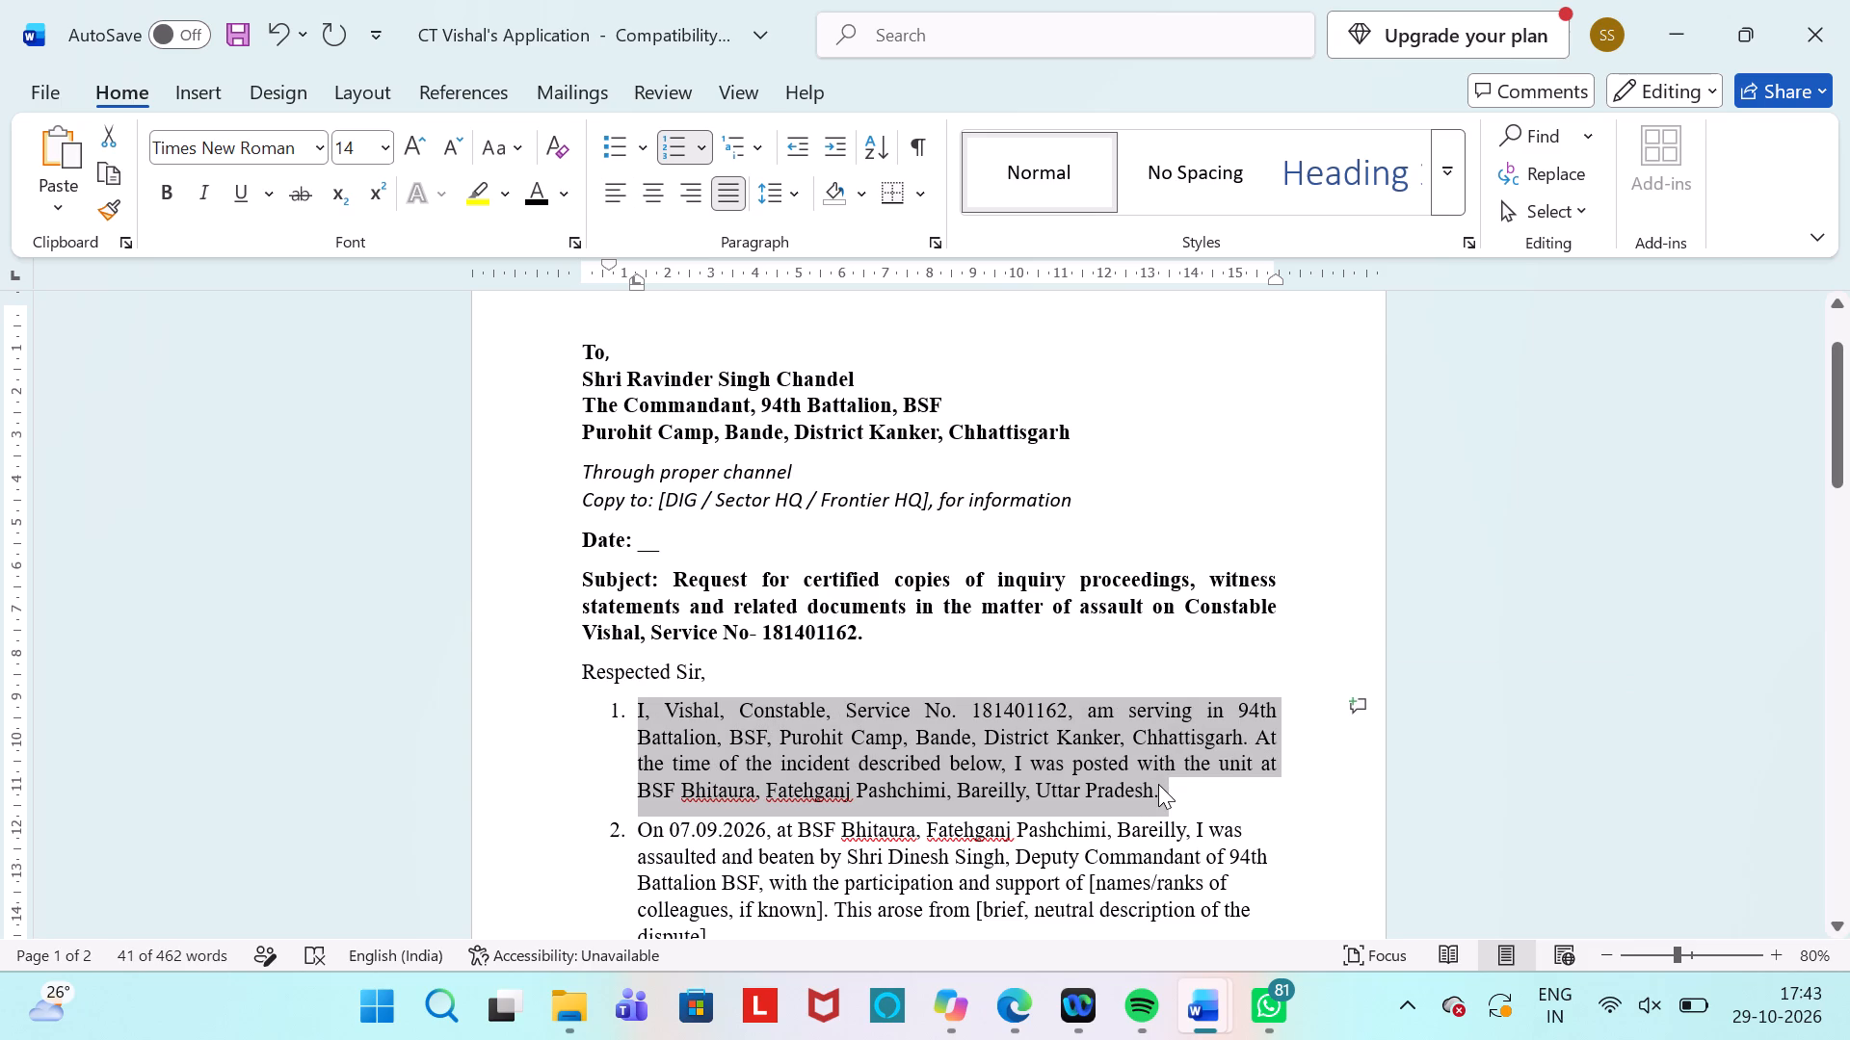
Justify numbered paragraphs 2 to 5, from the assault account through item c on witness statements and depositions.
scroll(1158, 784, "down", 1)
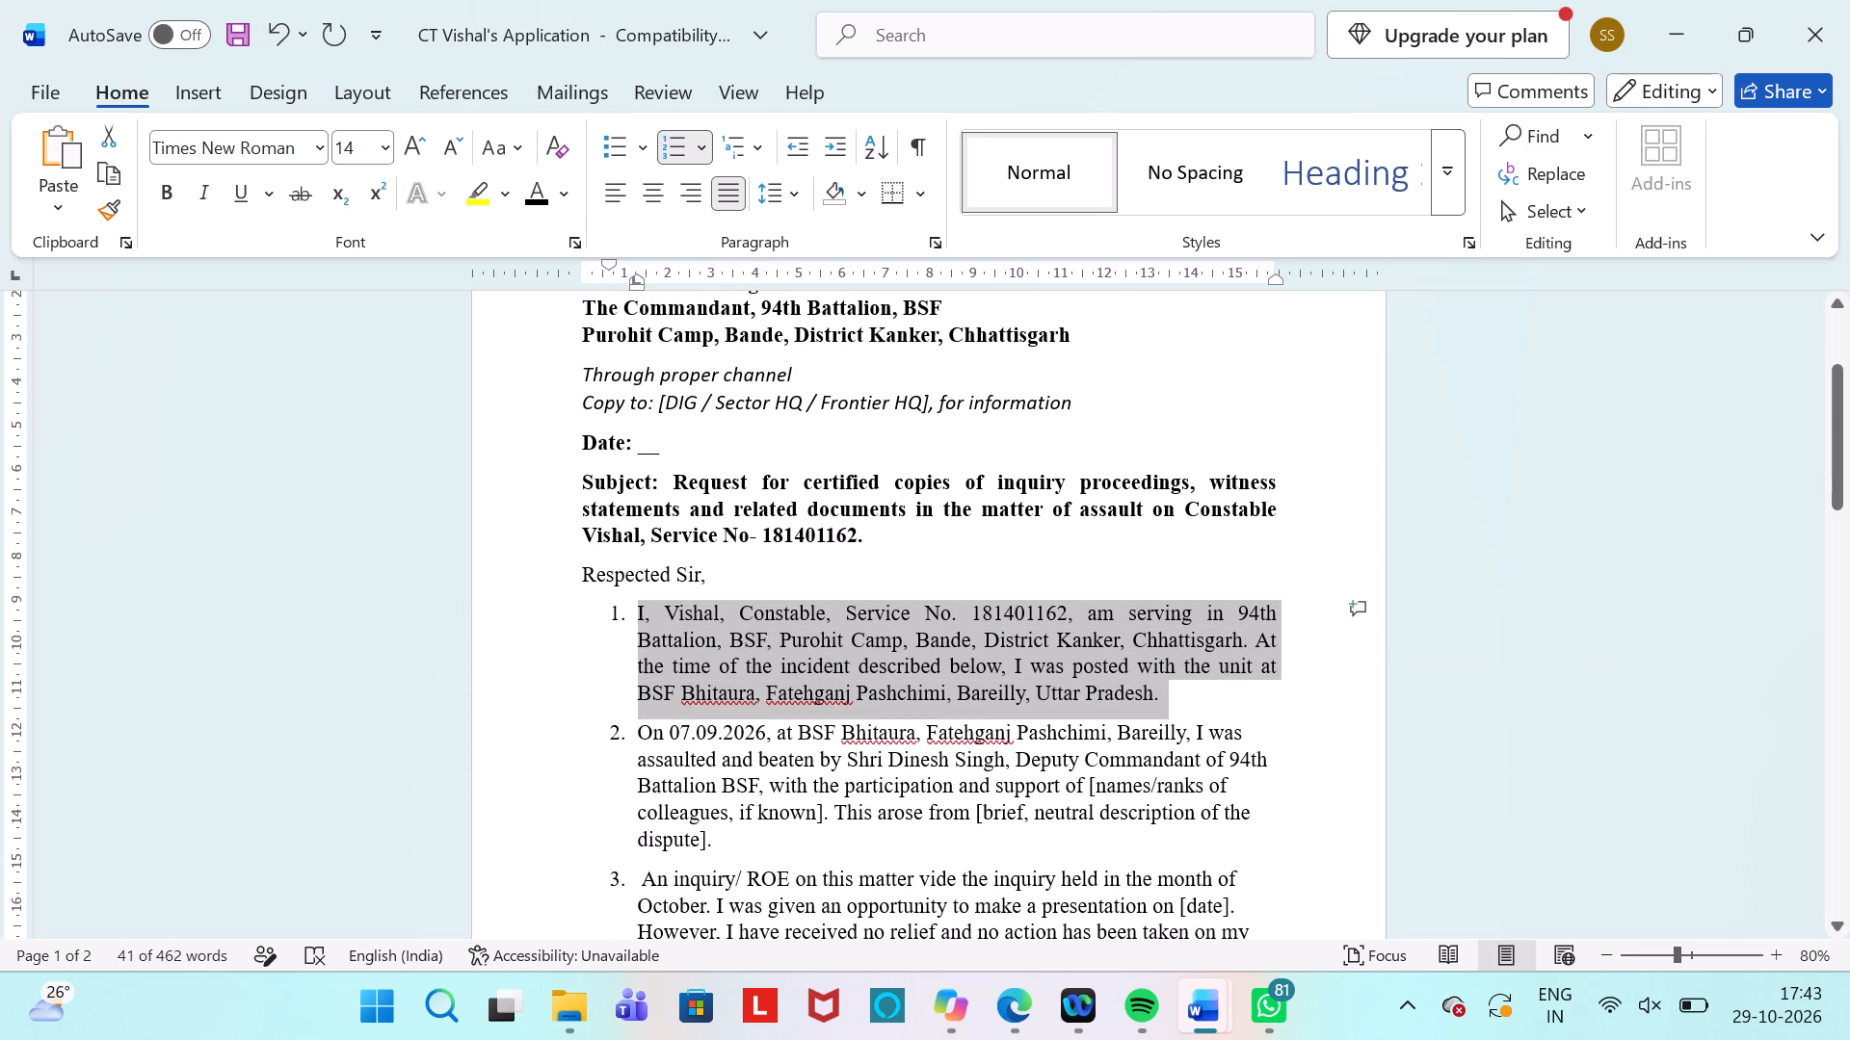
left_click(638, 734)
left_click_drag(638, 734, 766, 971)
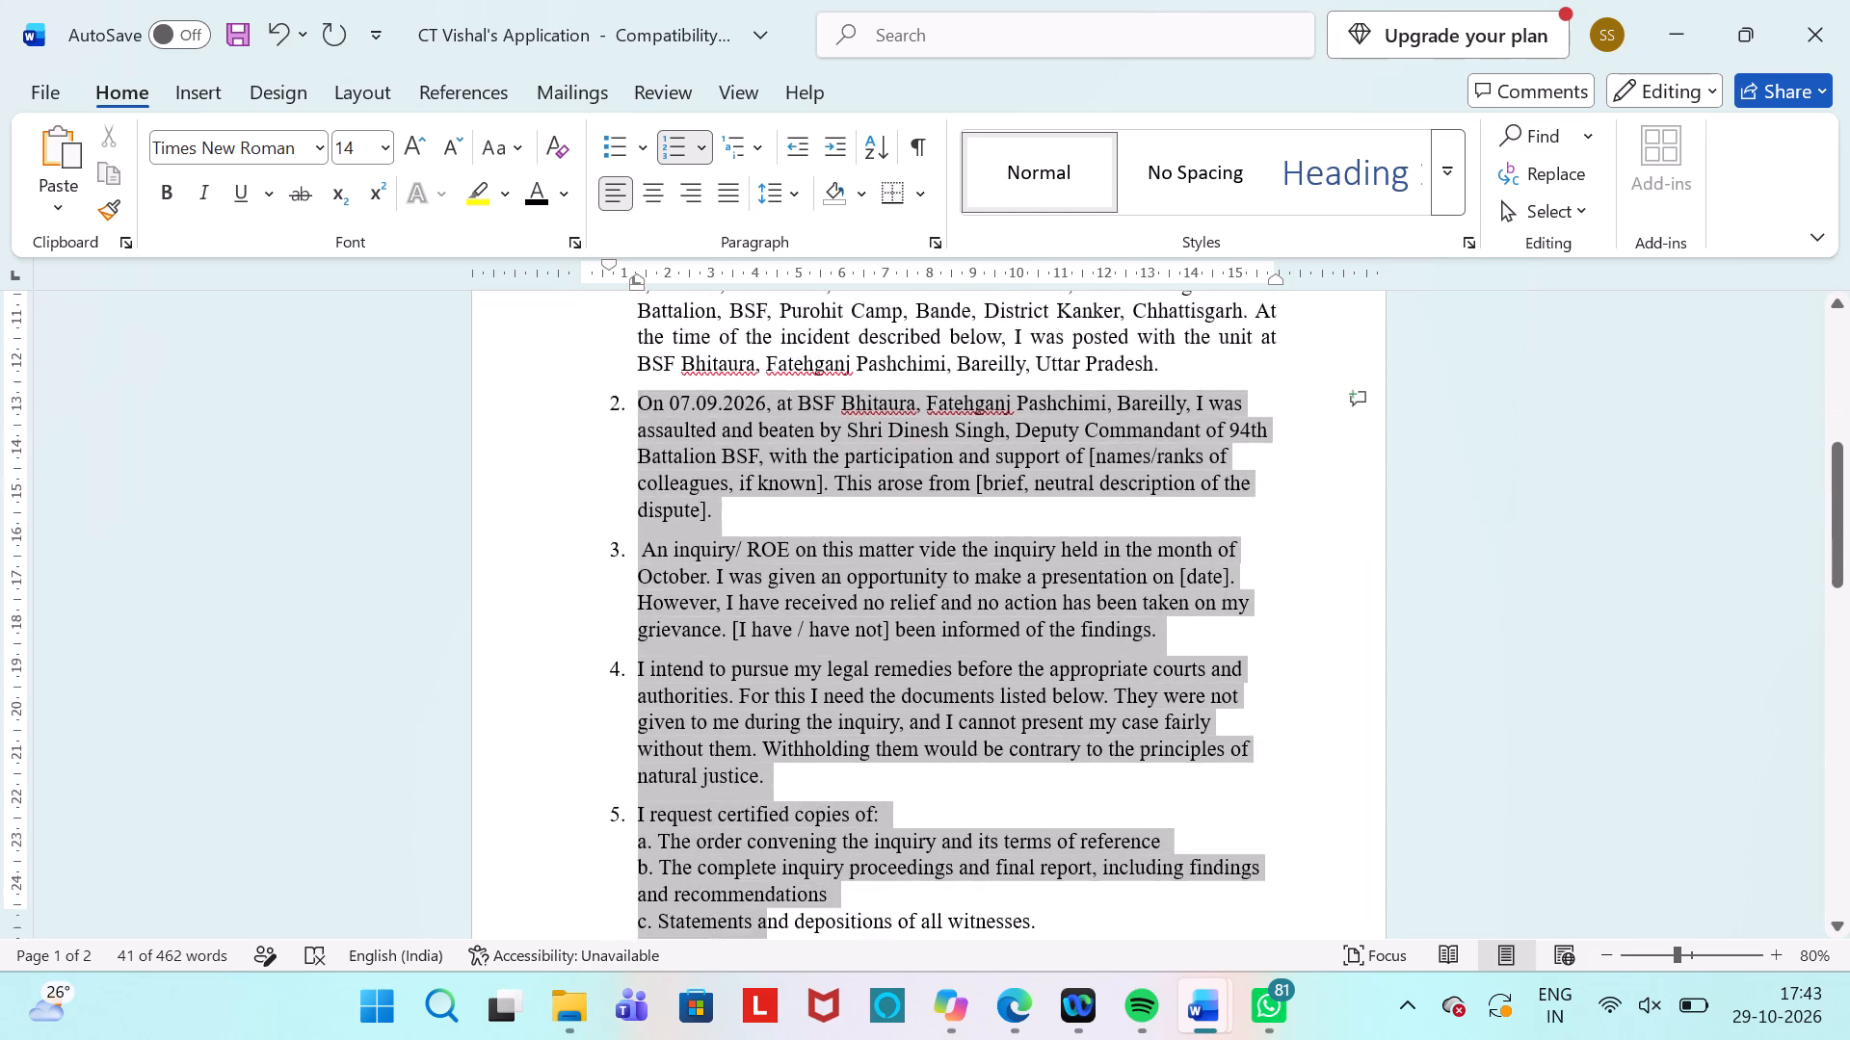
left_click_drag(766, 971, 1097, 767)
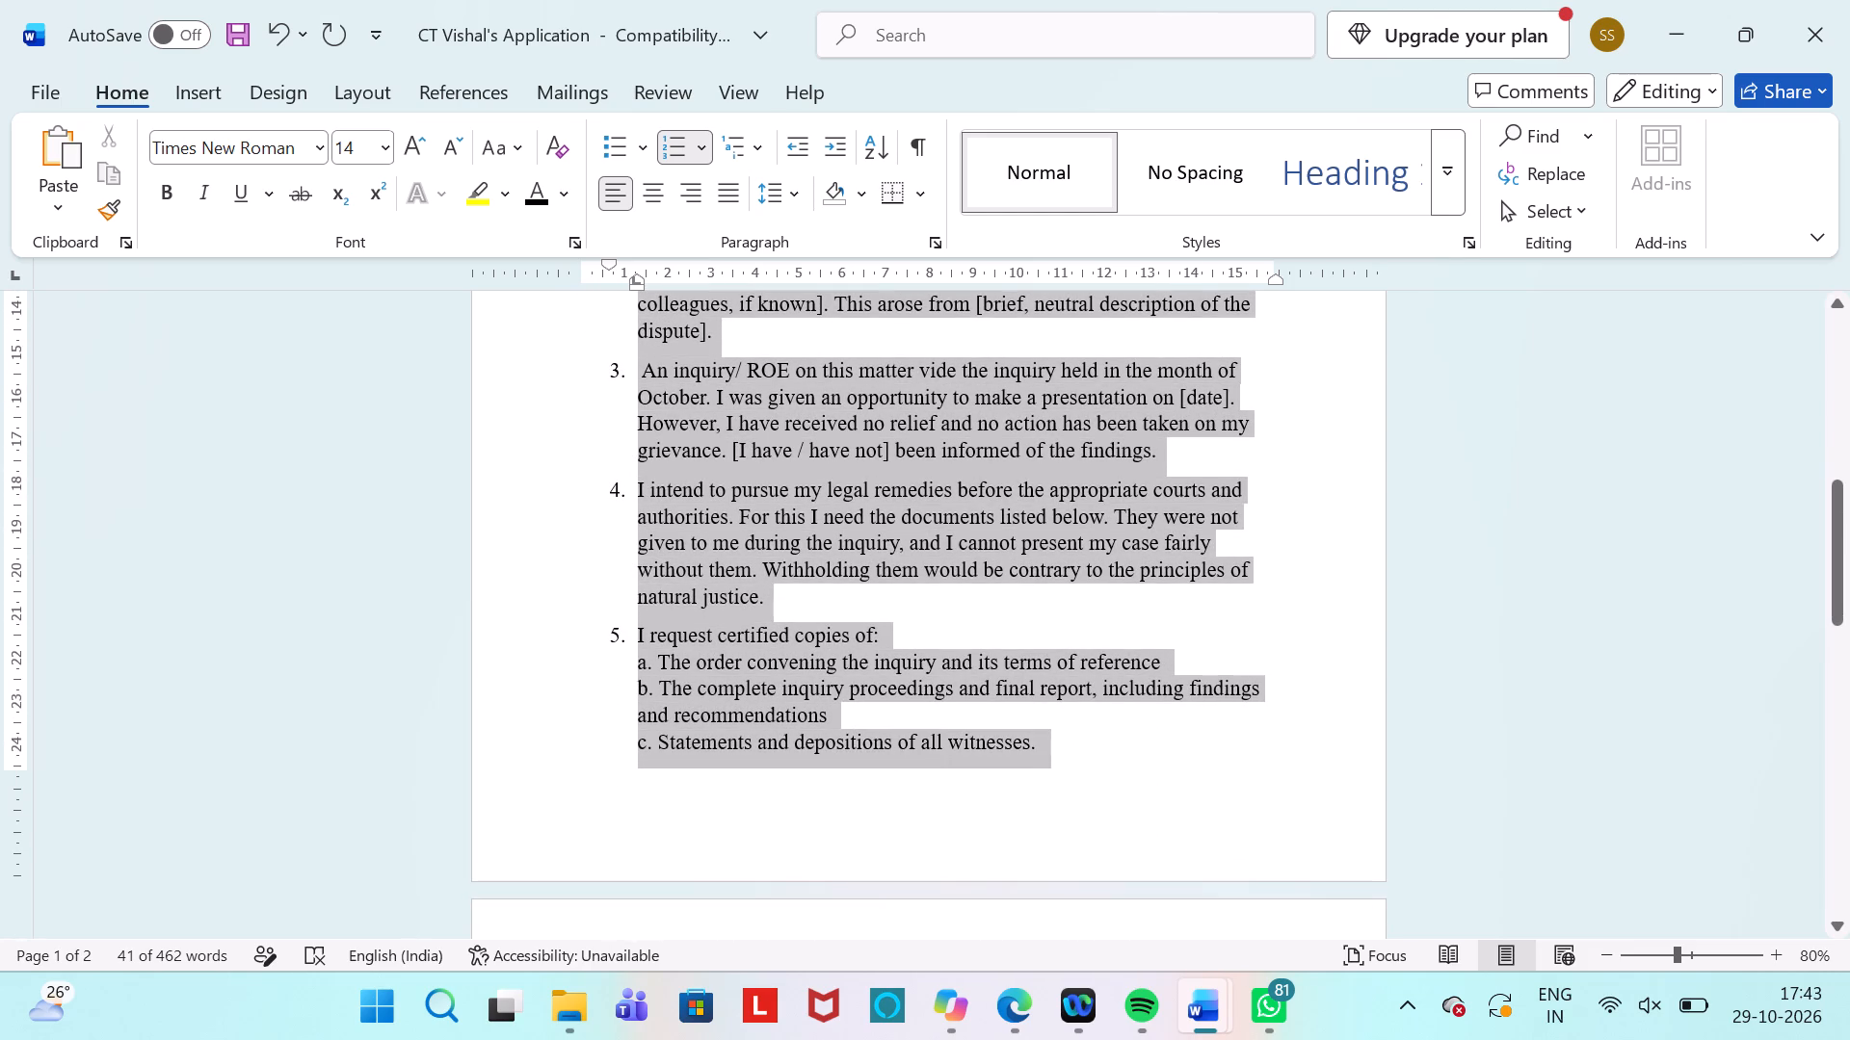
left_click_drag(1097, 767, 1042, 768)
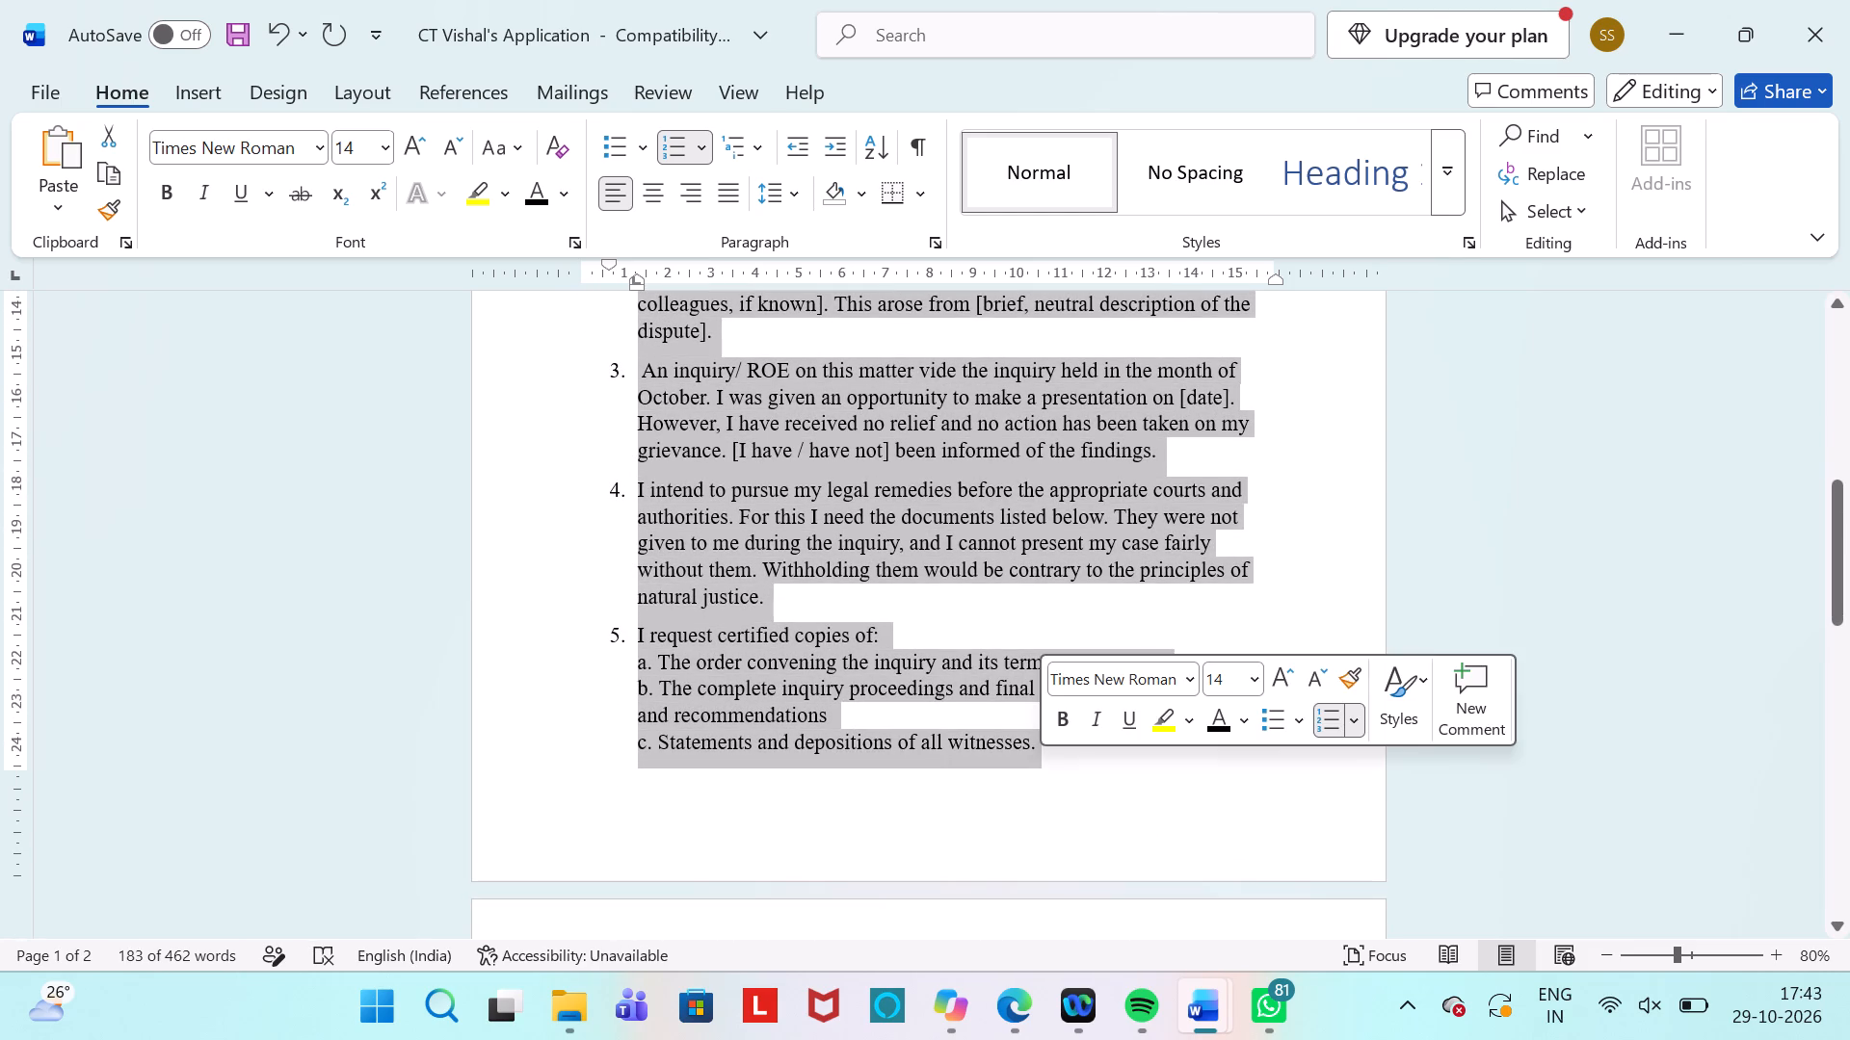
key("ctrl+j")
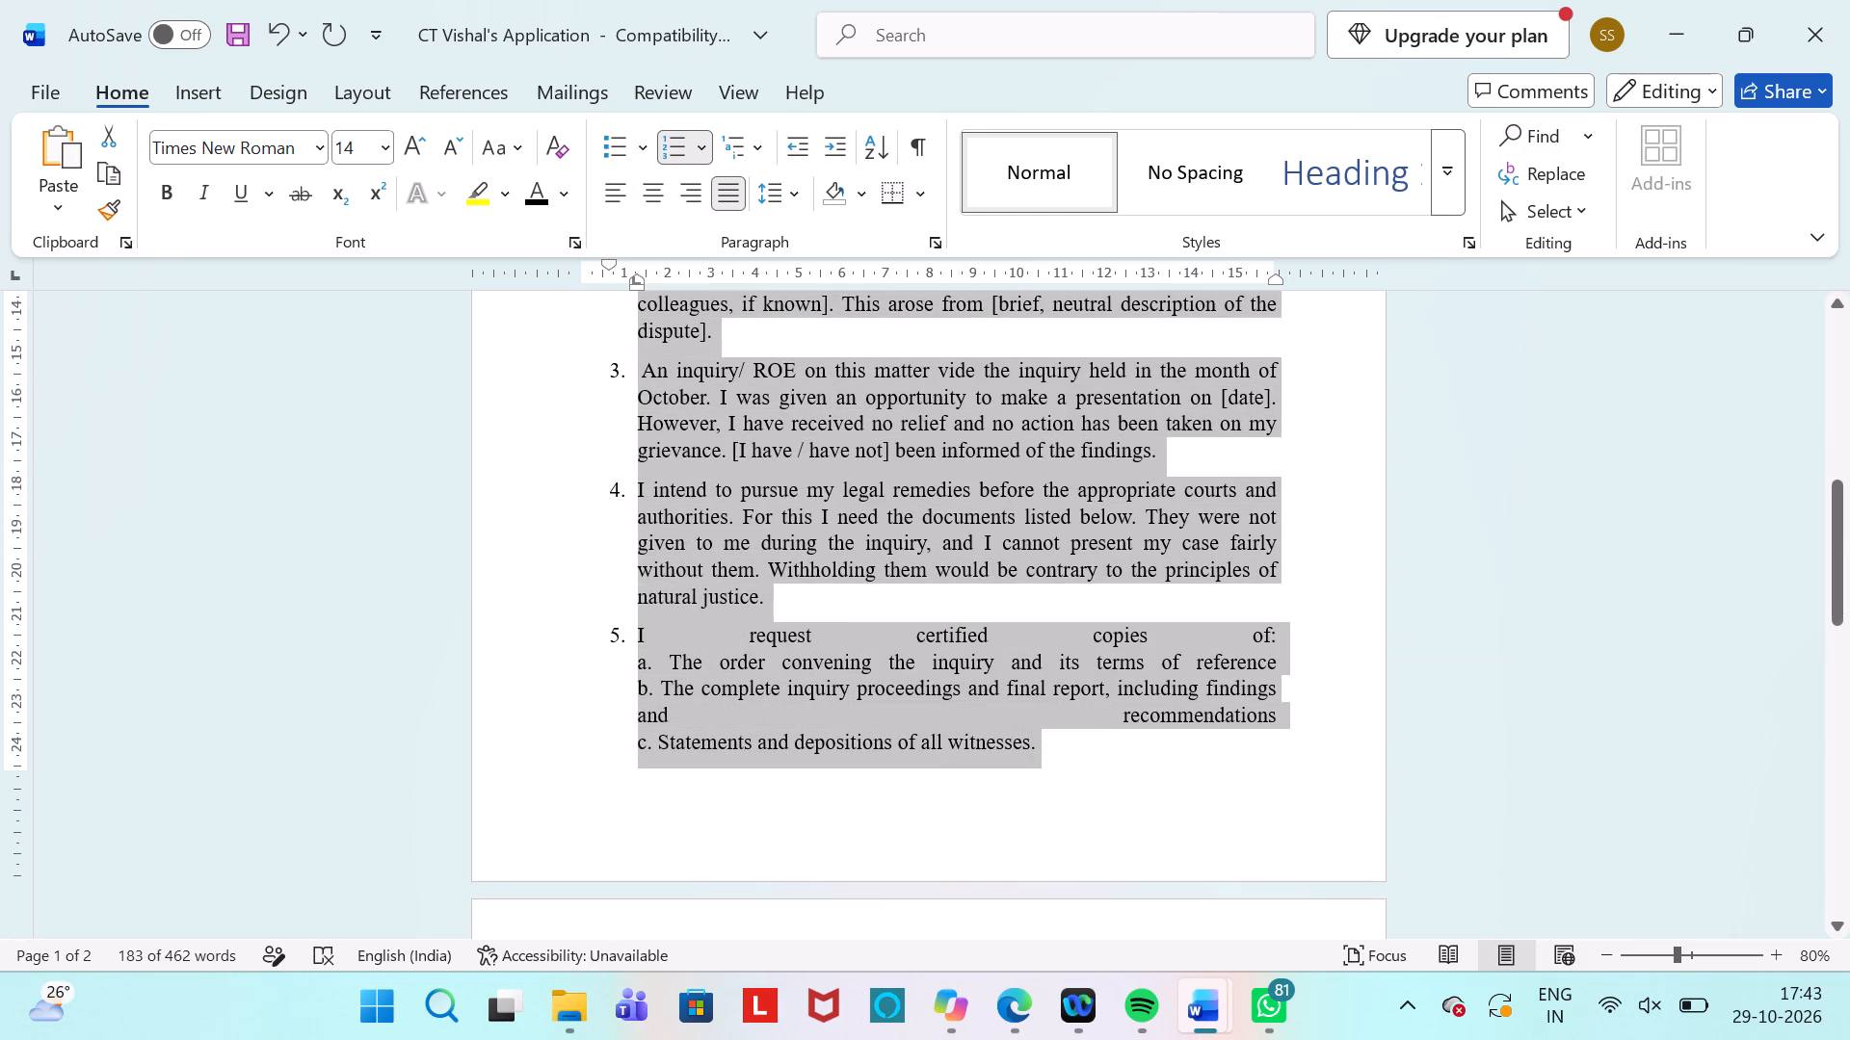
left_click(1042, 768)
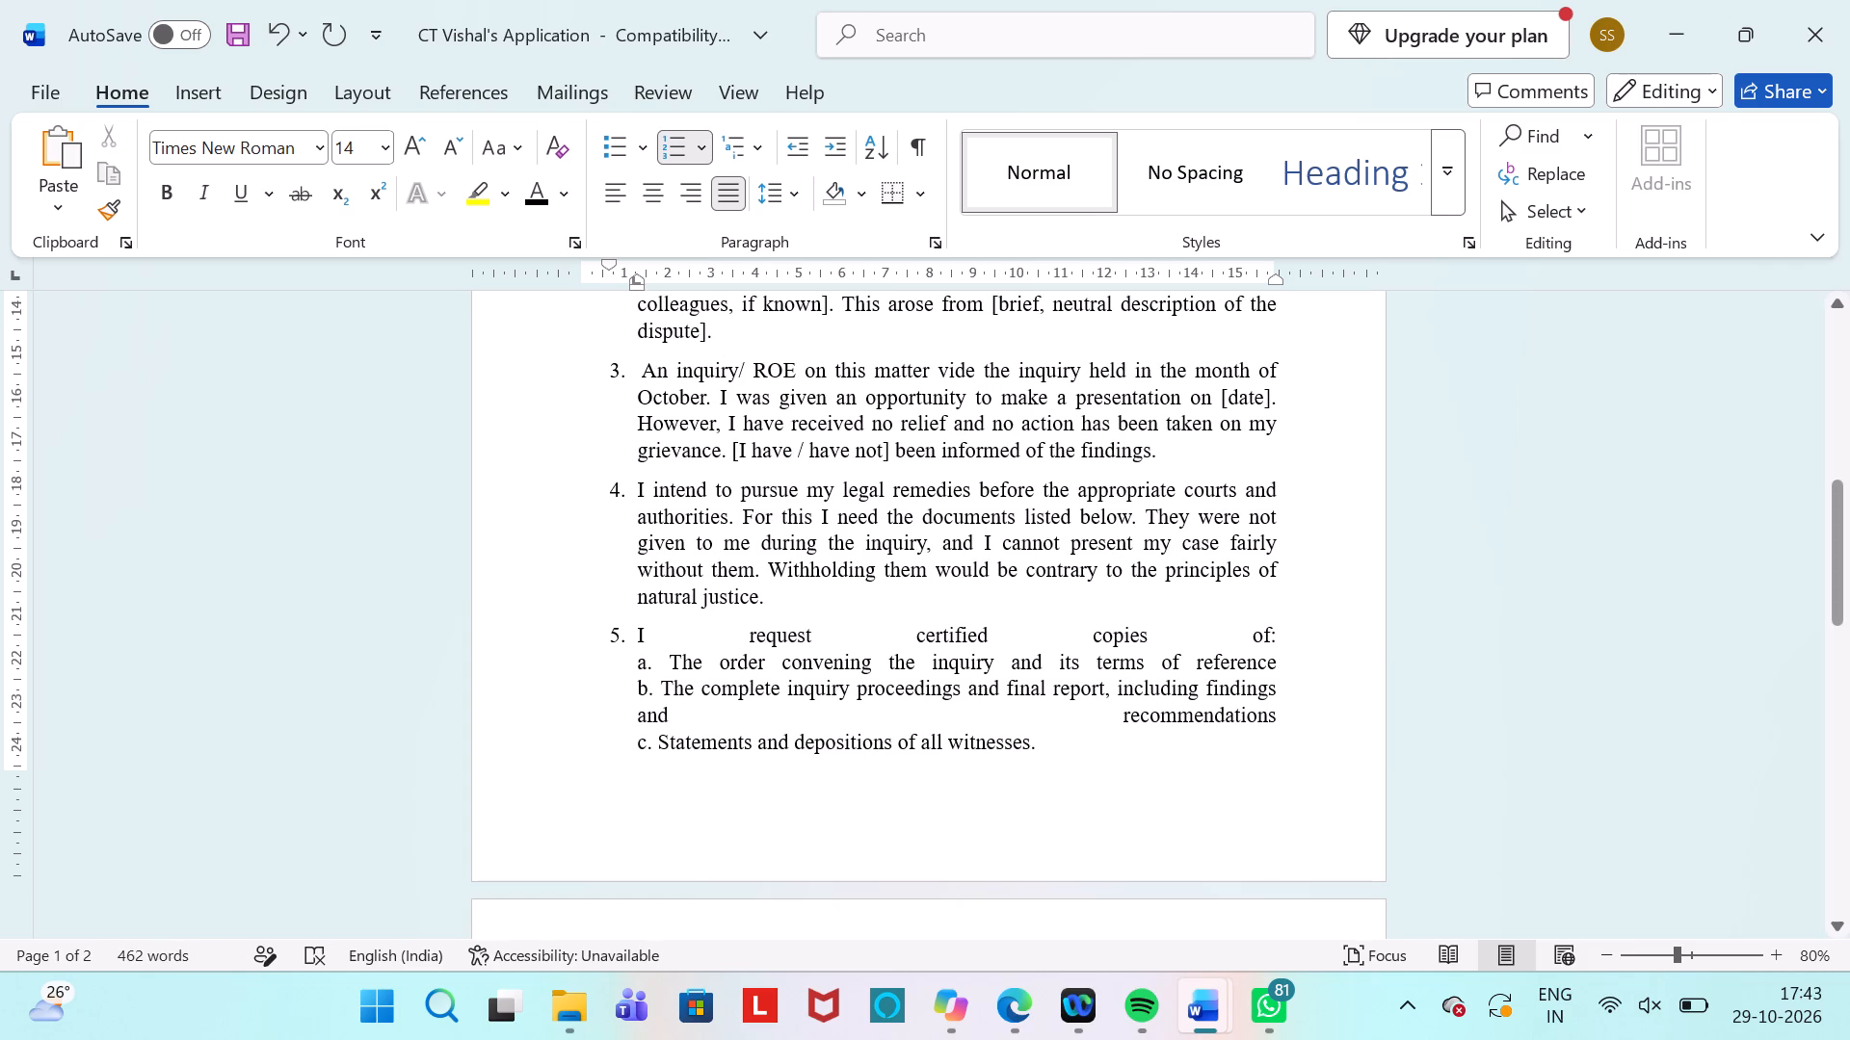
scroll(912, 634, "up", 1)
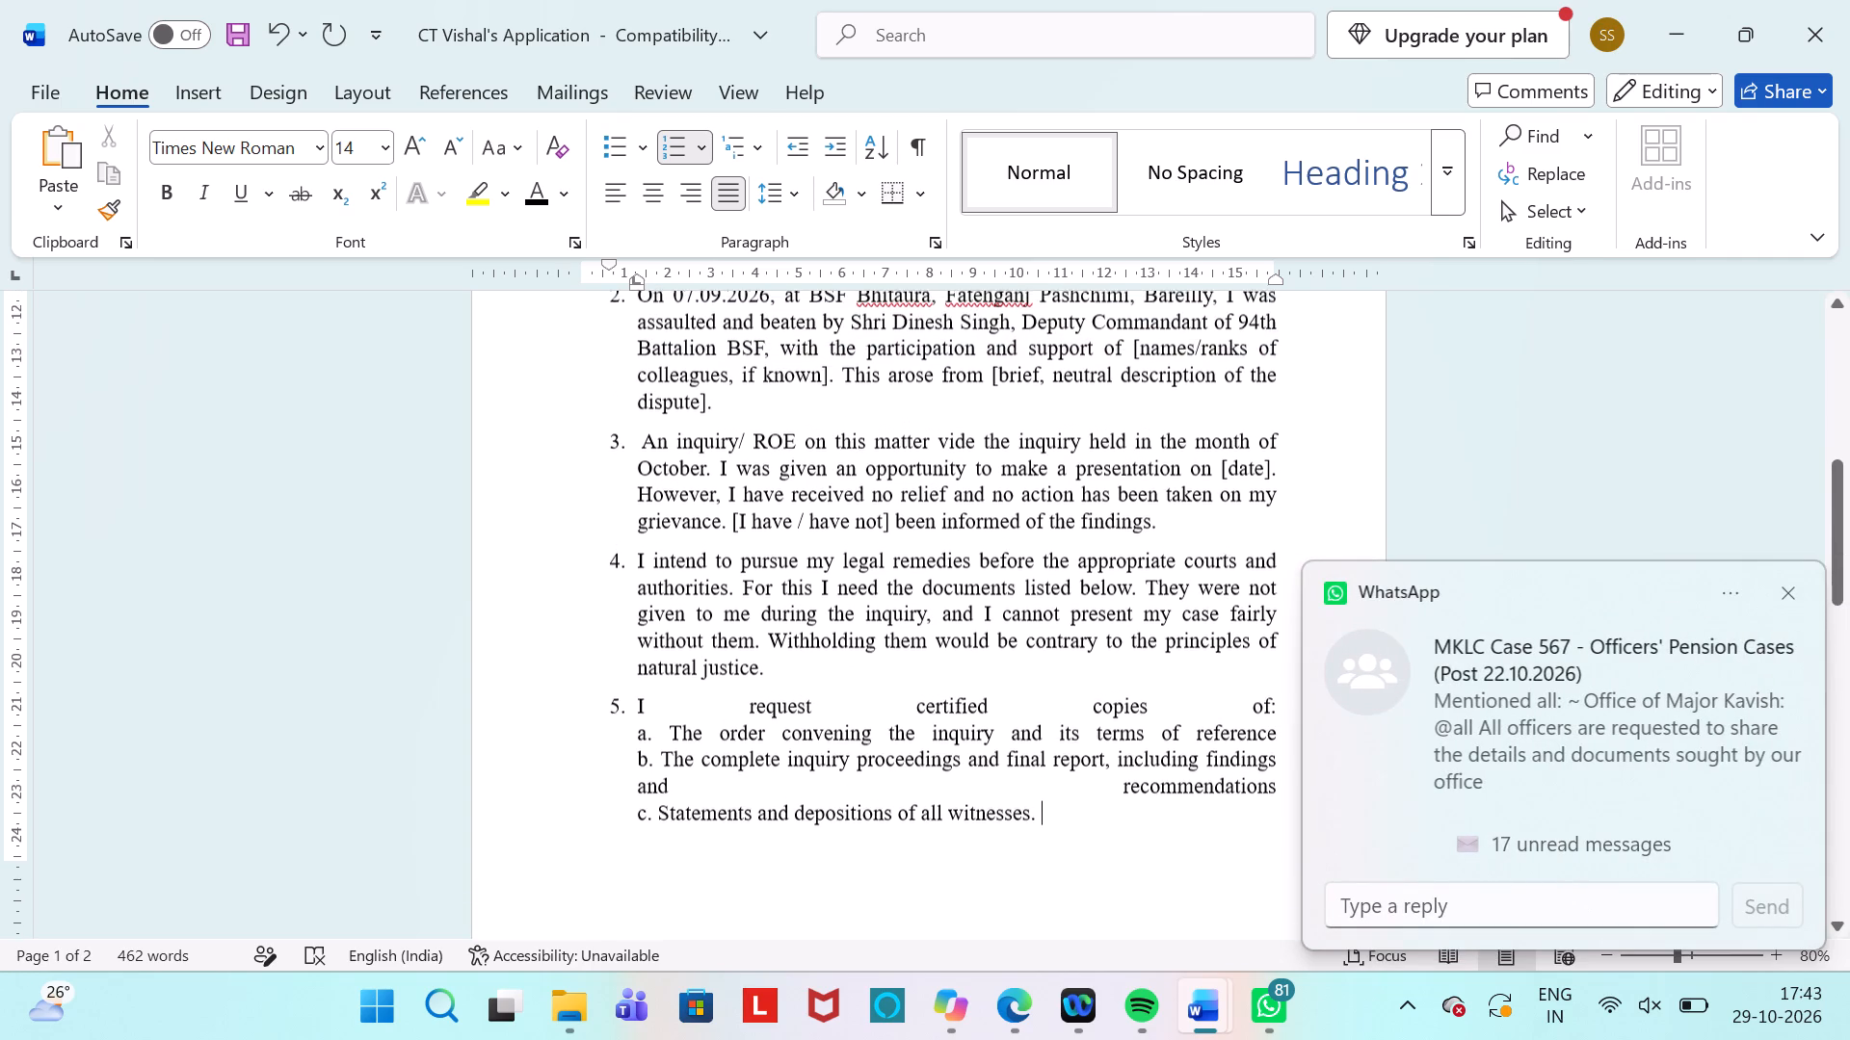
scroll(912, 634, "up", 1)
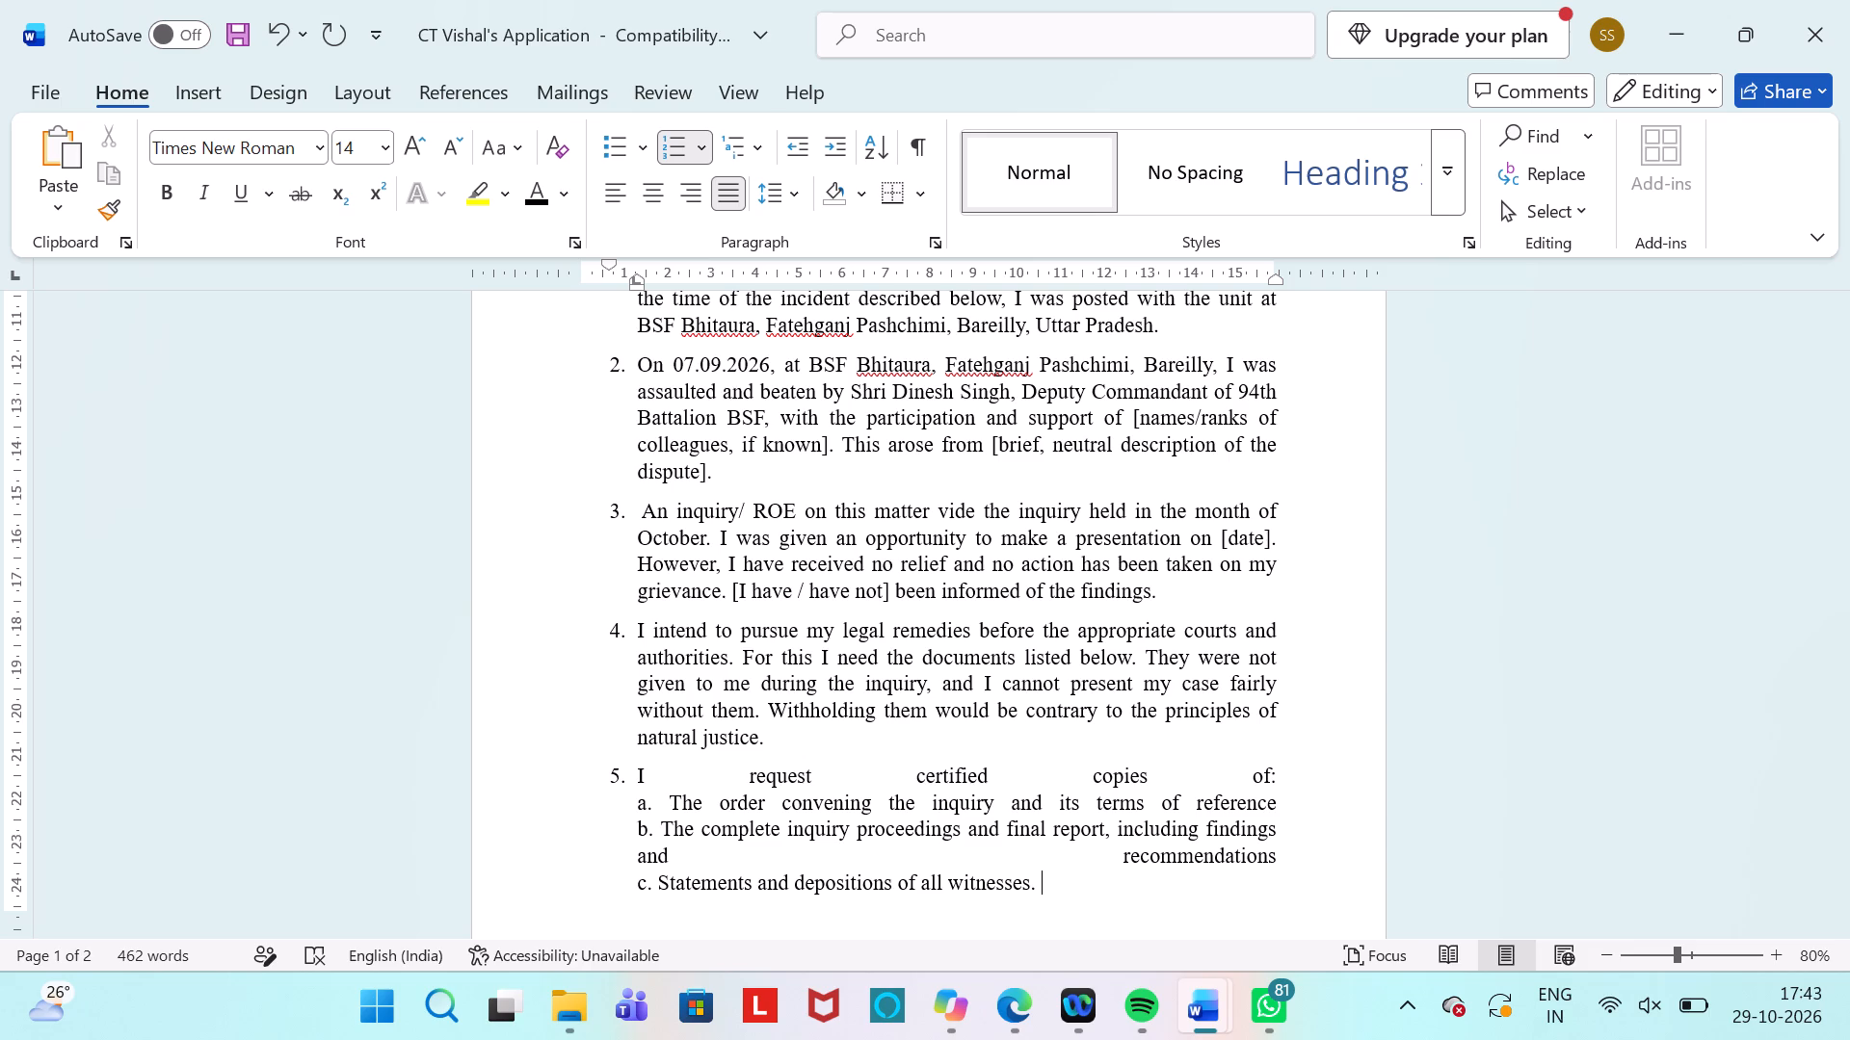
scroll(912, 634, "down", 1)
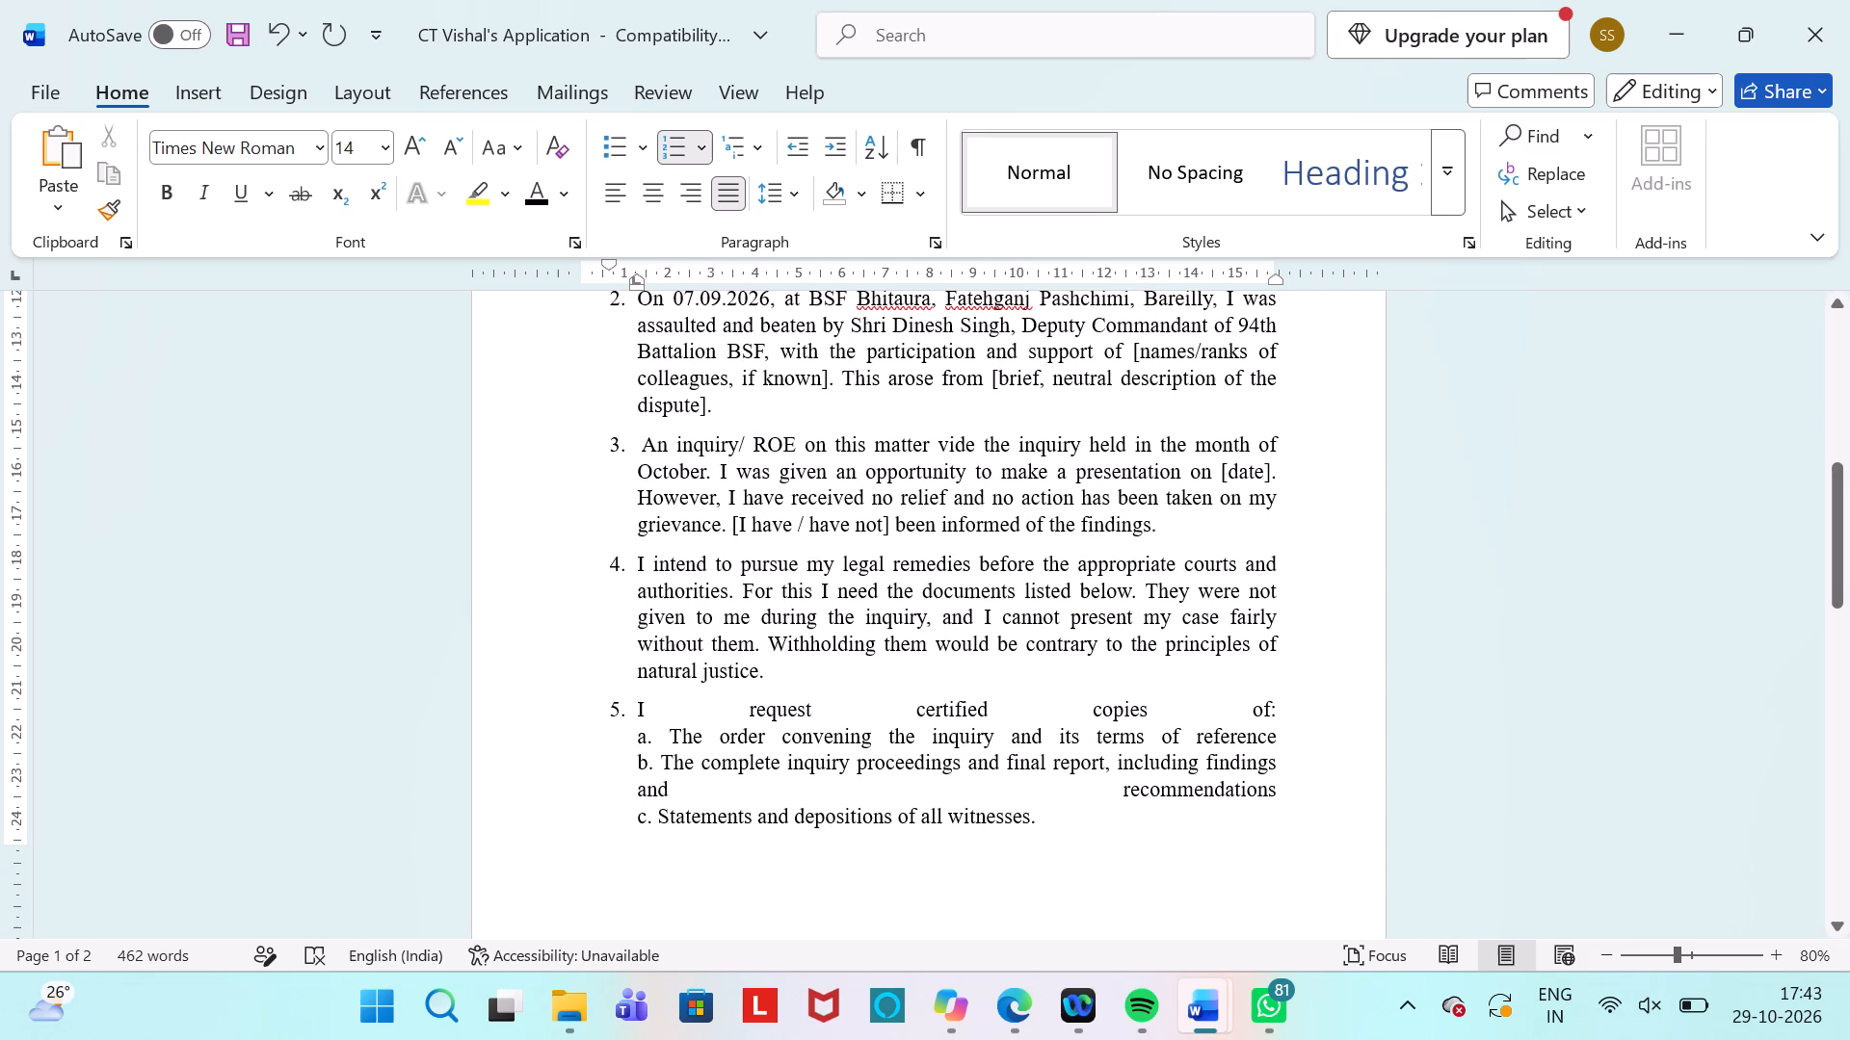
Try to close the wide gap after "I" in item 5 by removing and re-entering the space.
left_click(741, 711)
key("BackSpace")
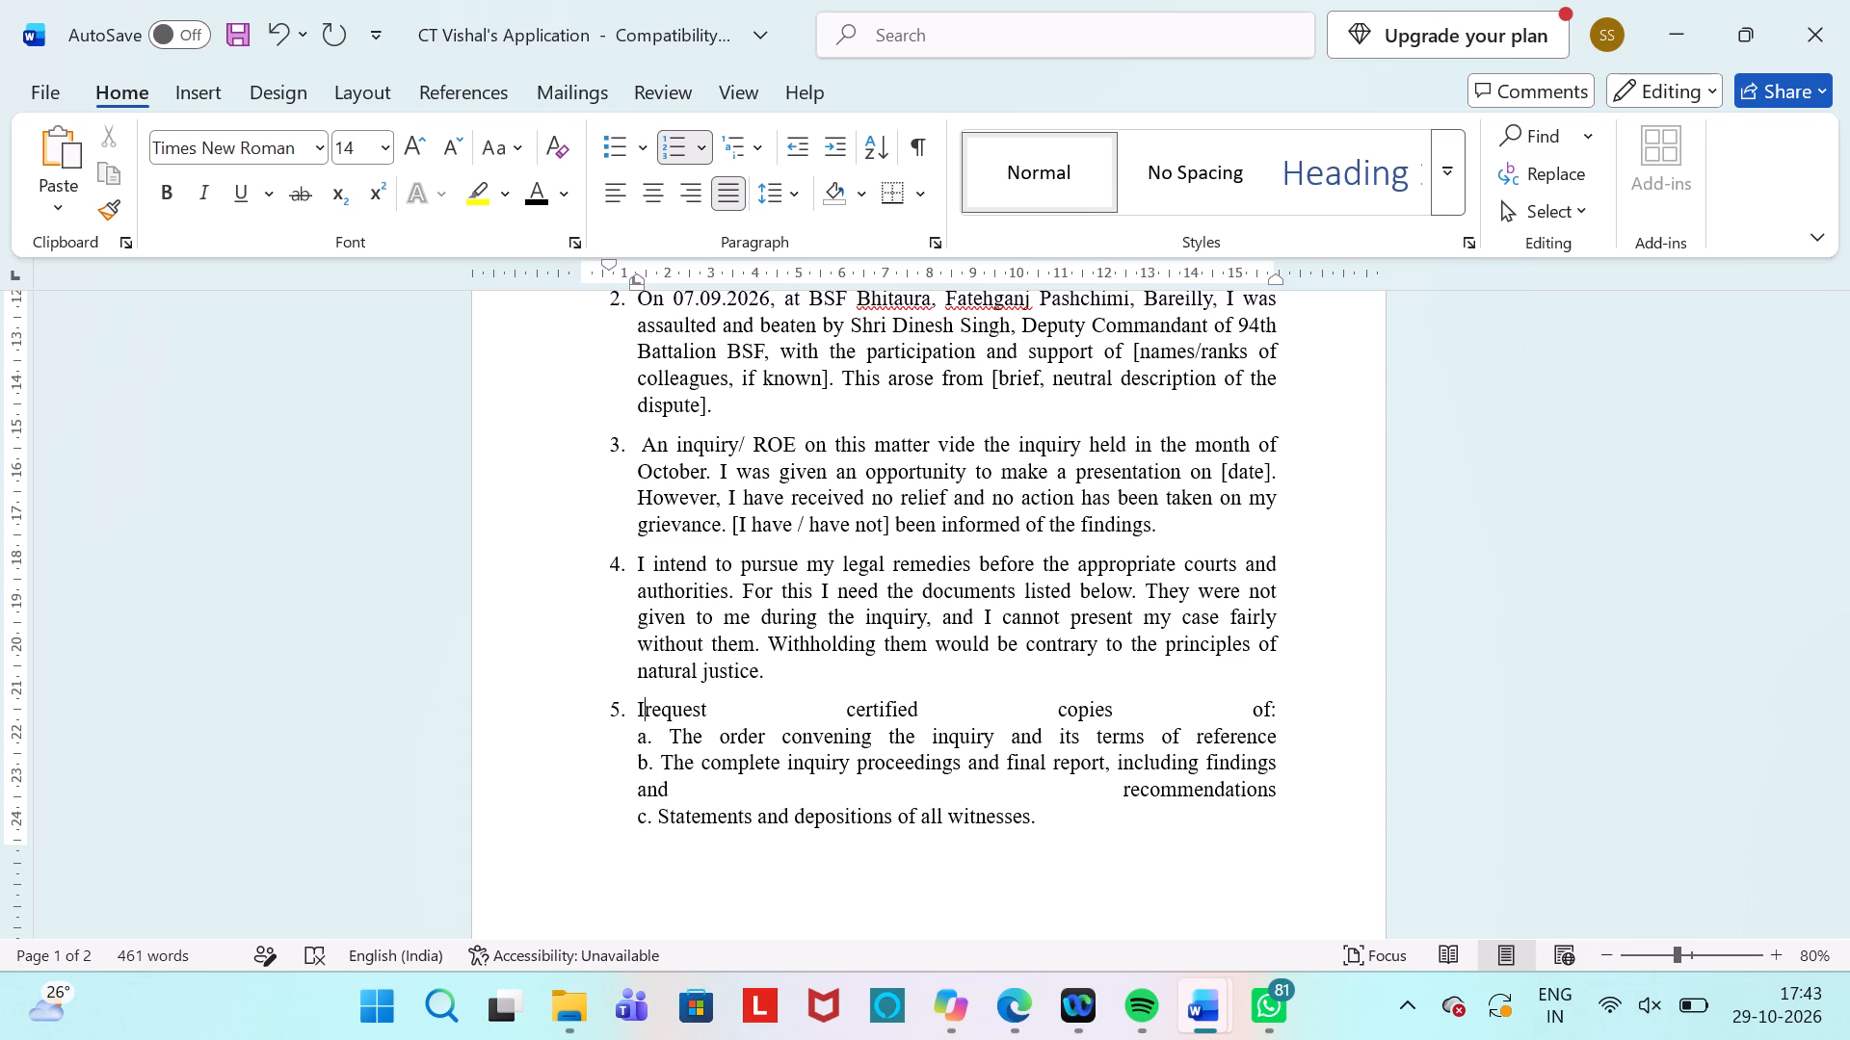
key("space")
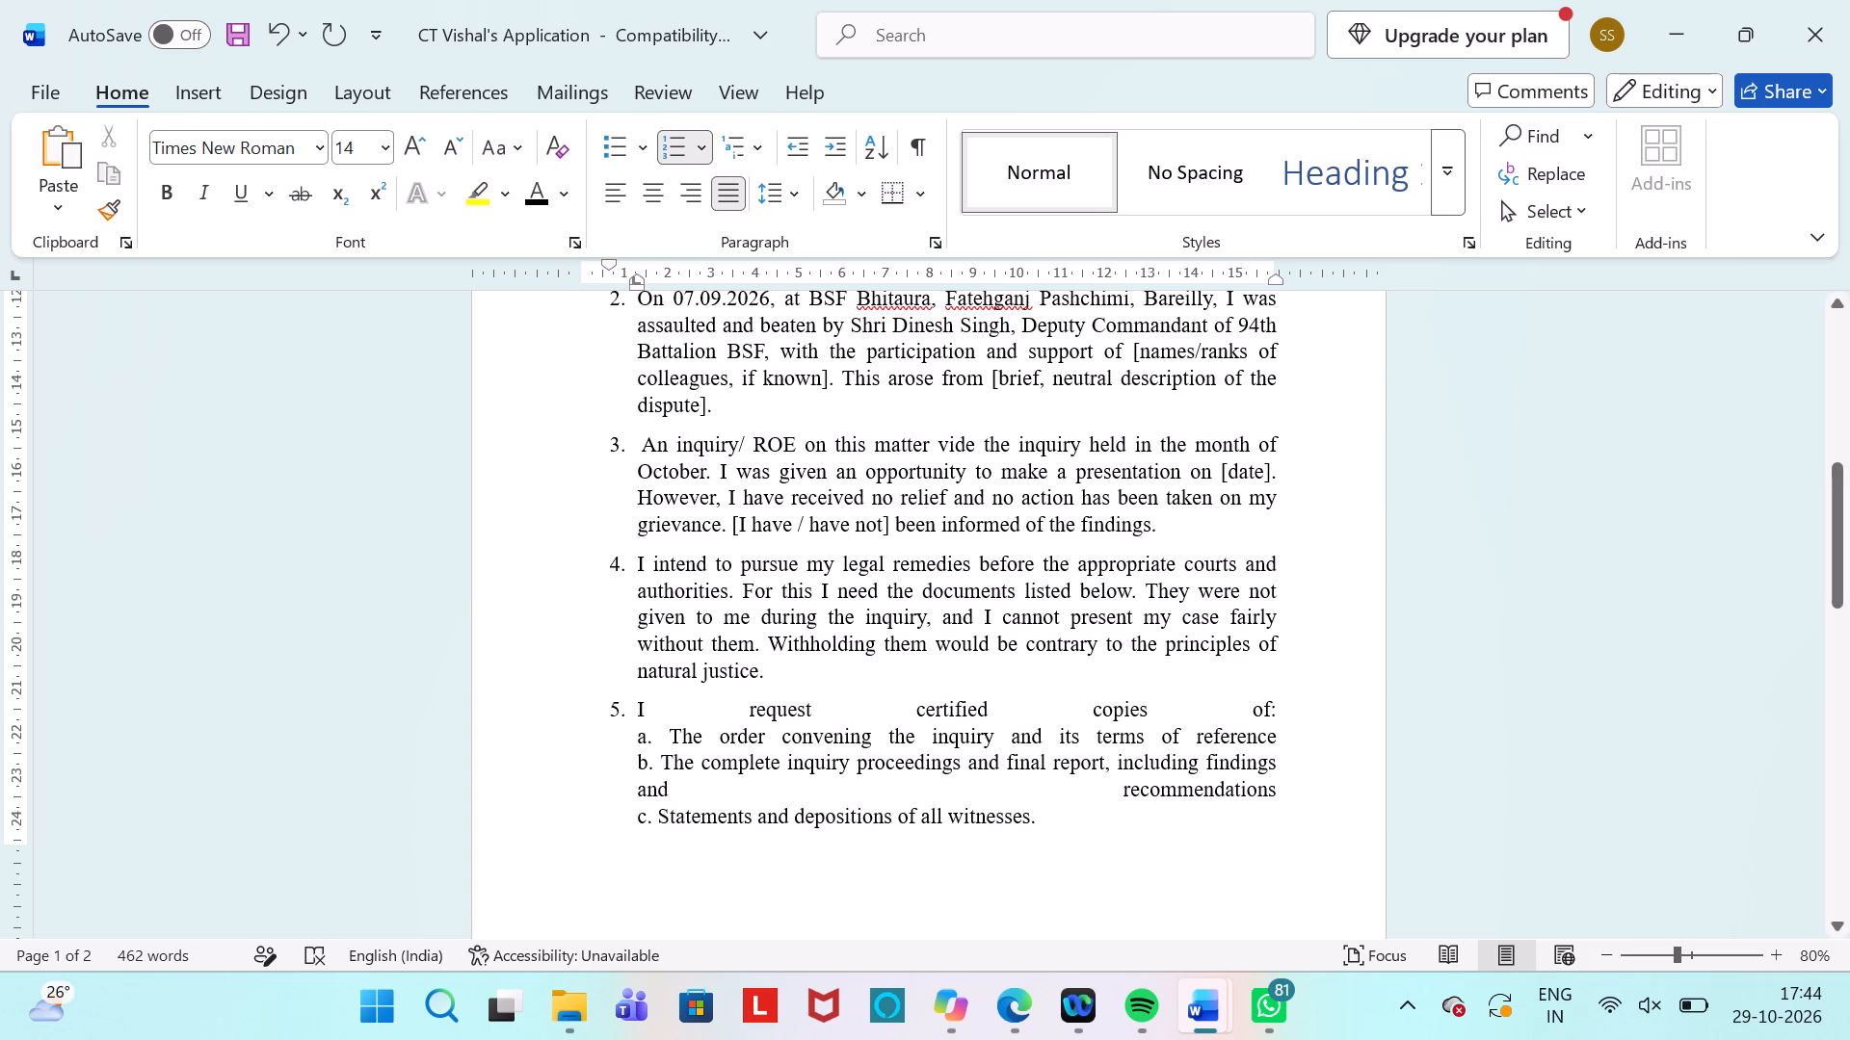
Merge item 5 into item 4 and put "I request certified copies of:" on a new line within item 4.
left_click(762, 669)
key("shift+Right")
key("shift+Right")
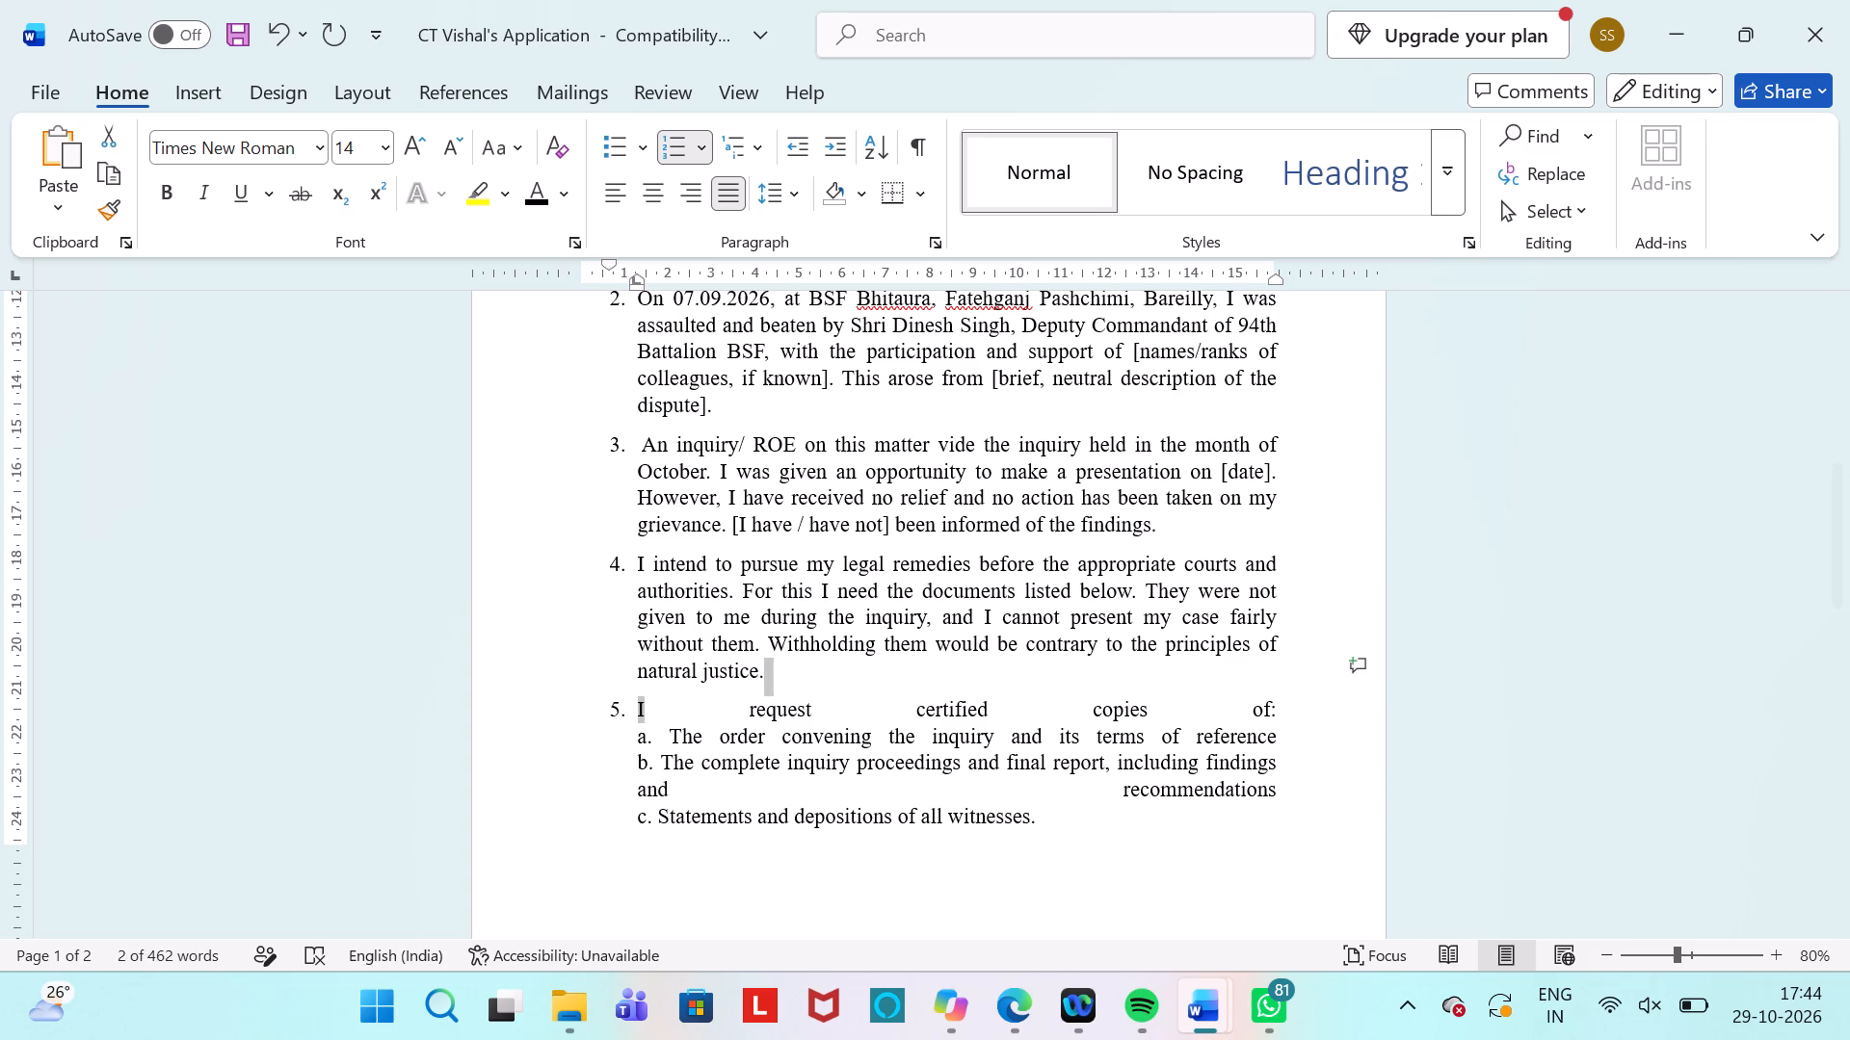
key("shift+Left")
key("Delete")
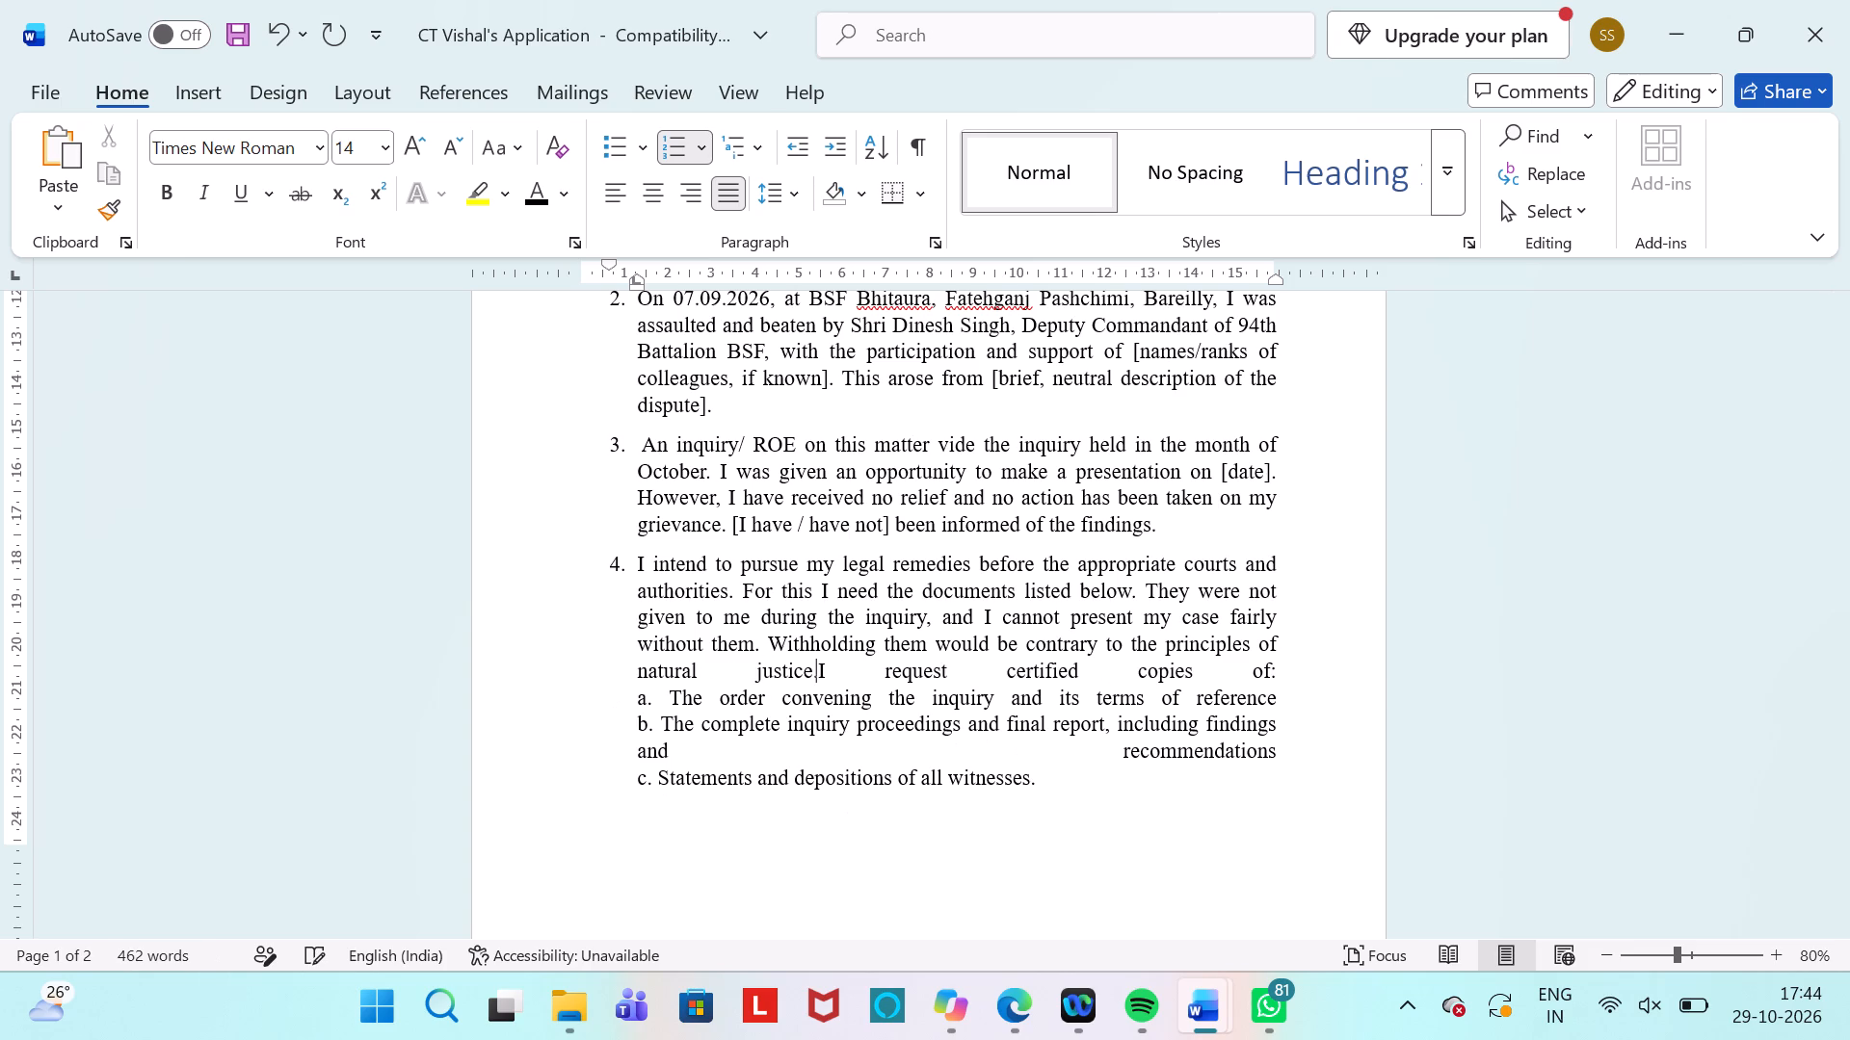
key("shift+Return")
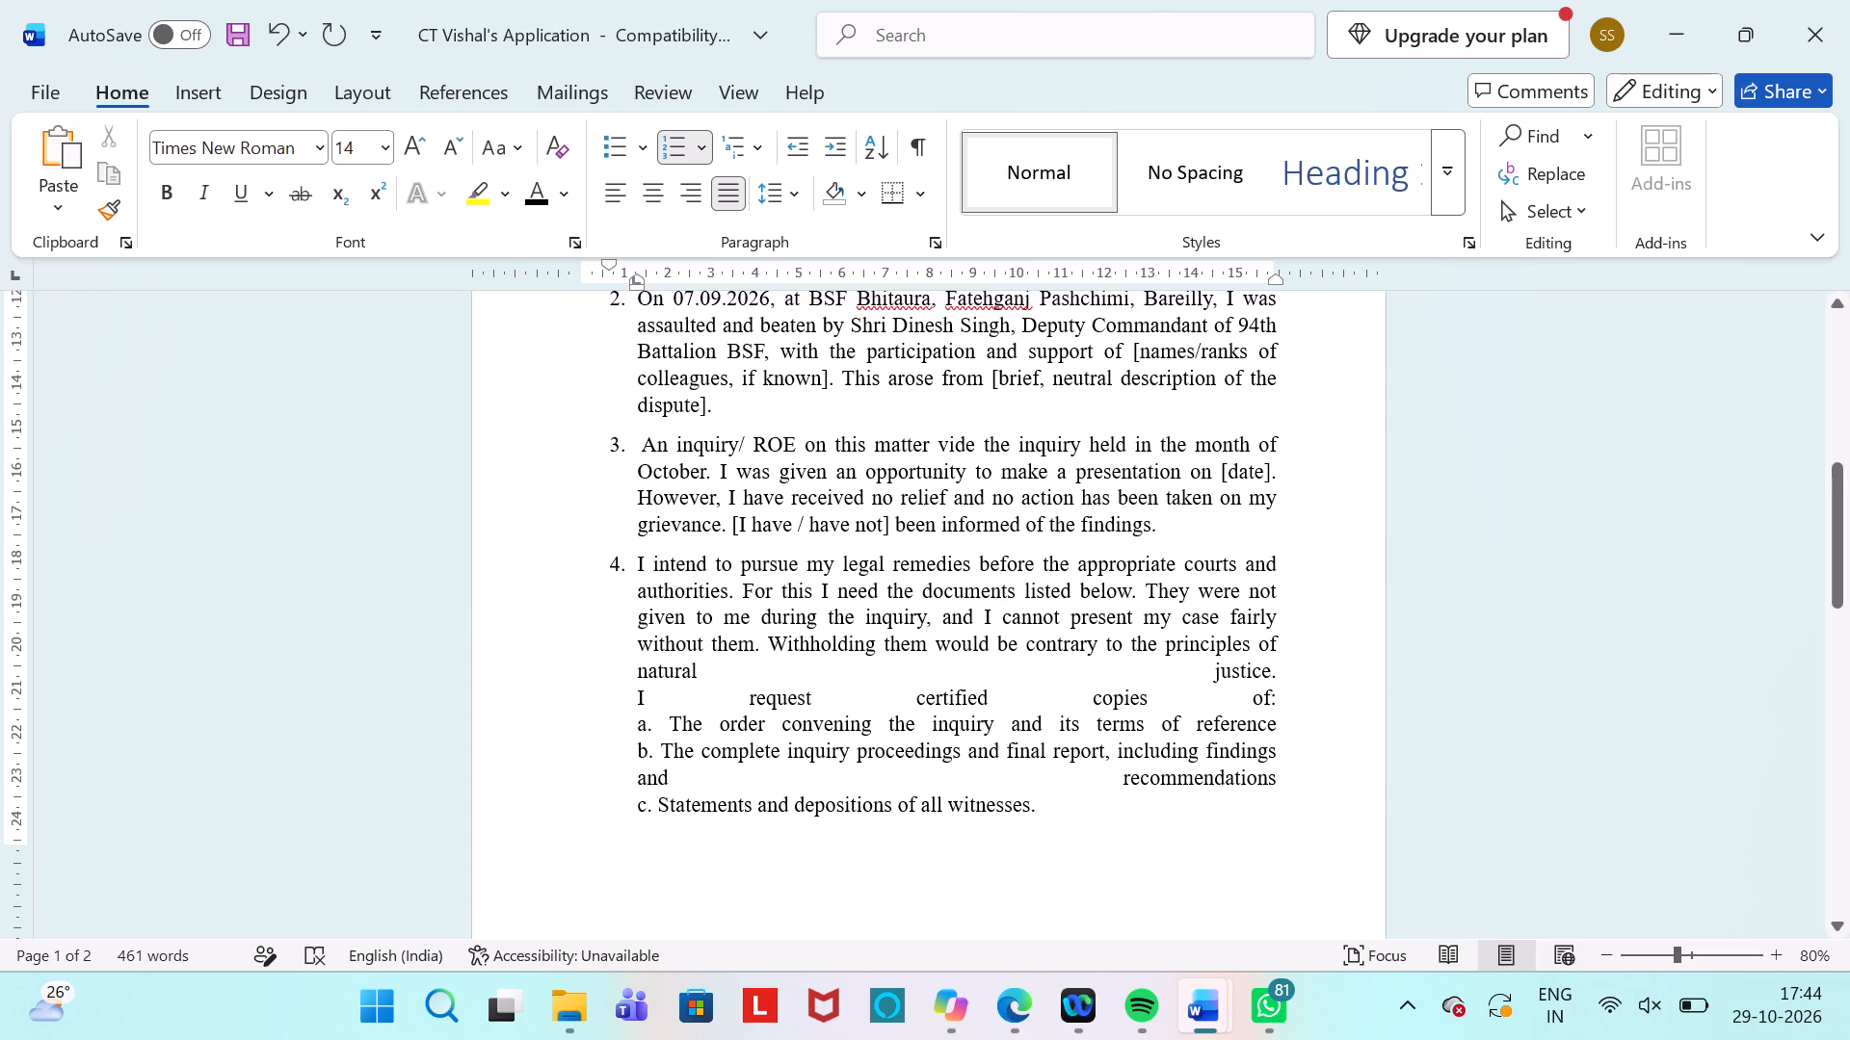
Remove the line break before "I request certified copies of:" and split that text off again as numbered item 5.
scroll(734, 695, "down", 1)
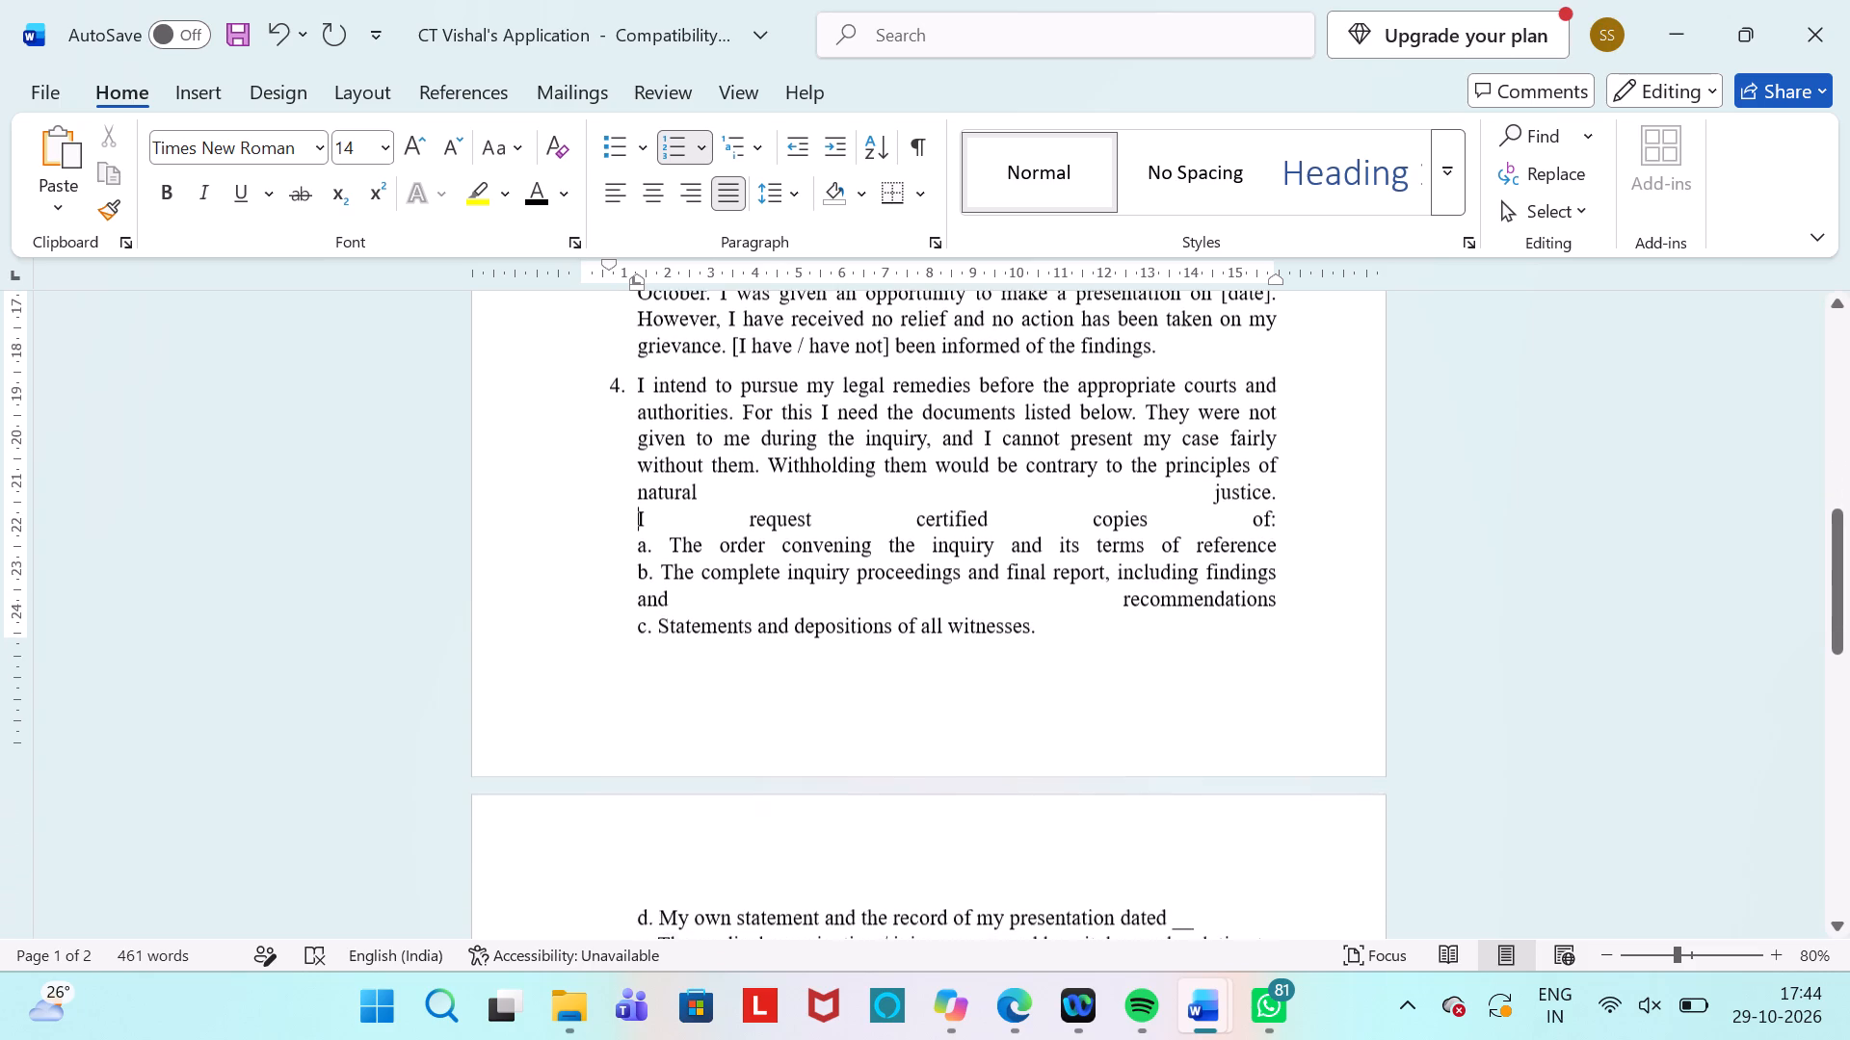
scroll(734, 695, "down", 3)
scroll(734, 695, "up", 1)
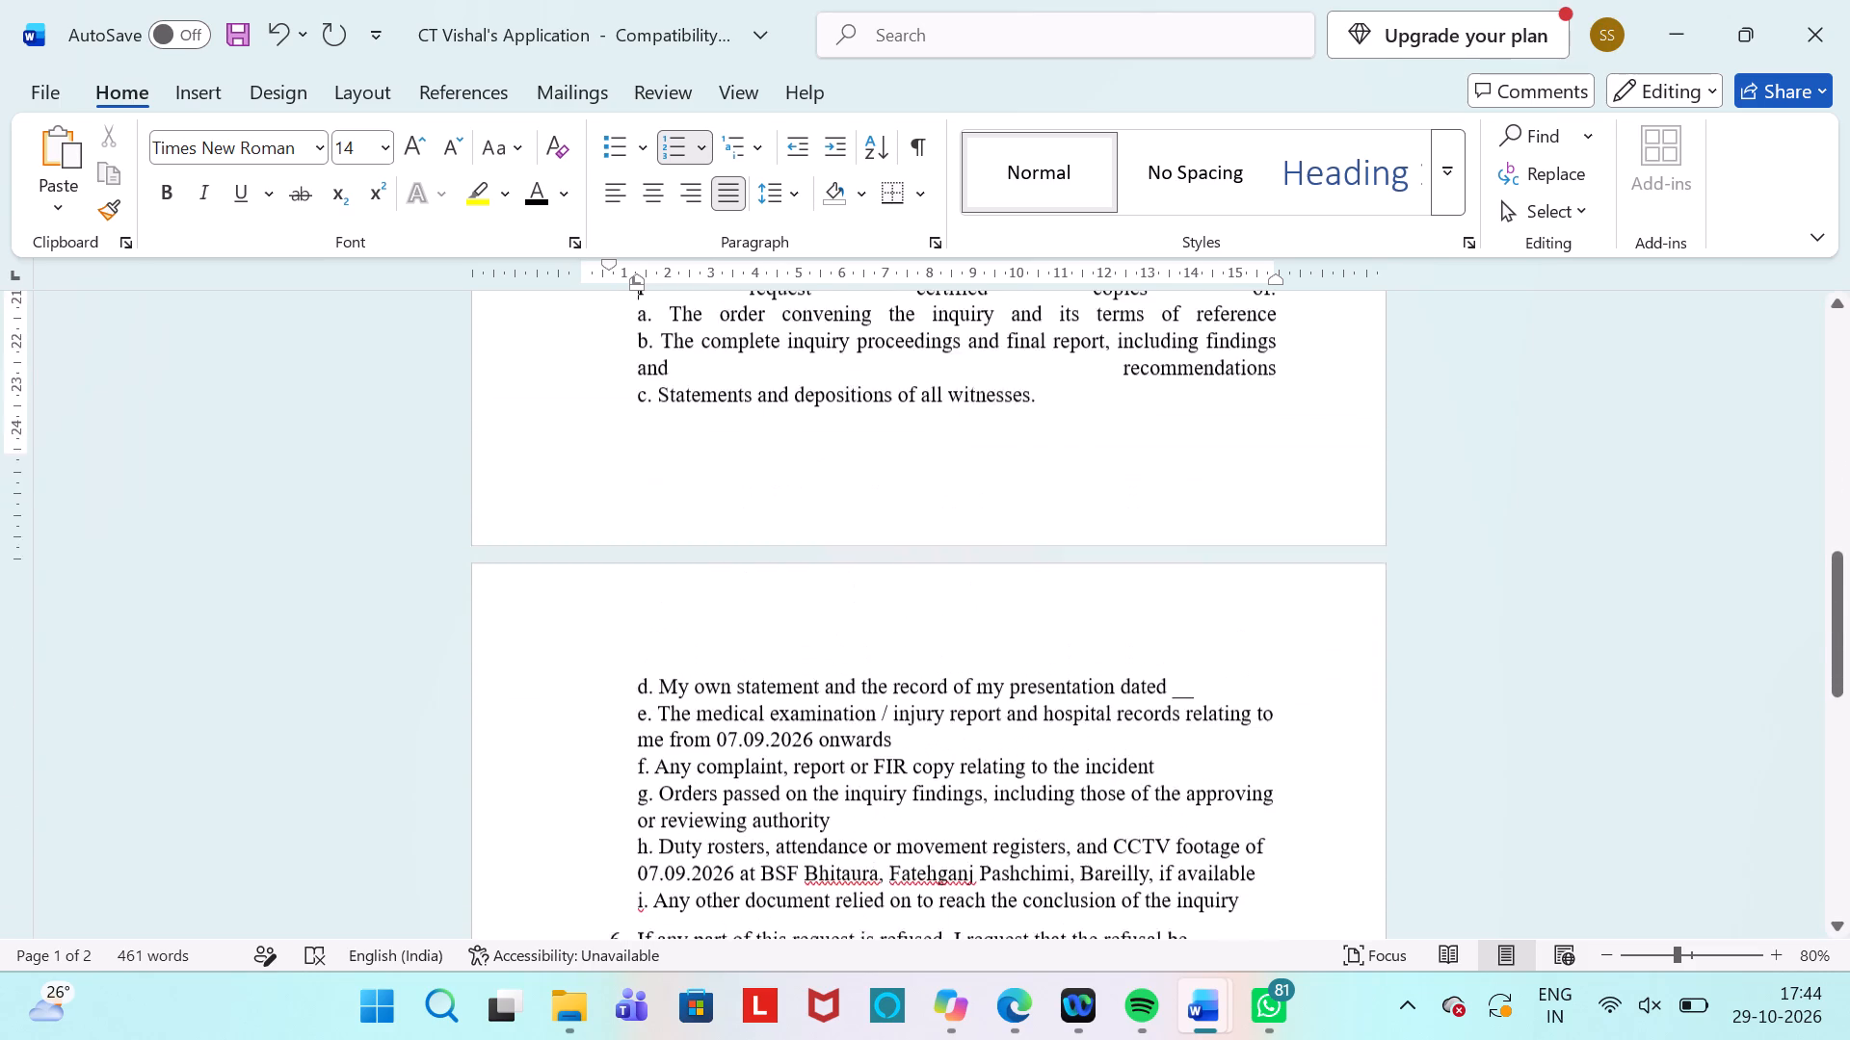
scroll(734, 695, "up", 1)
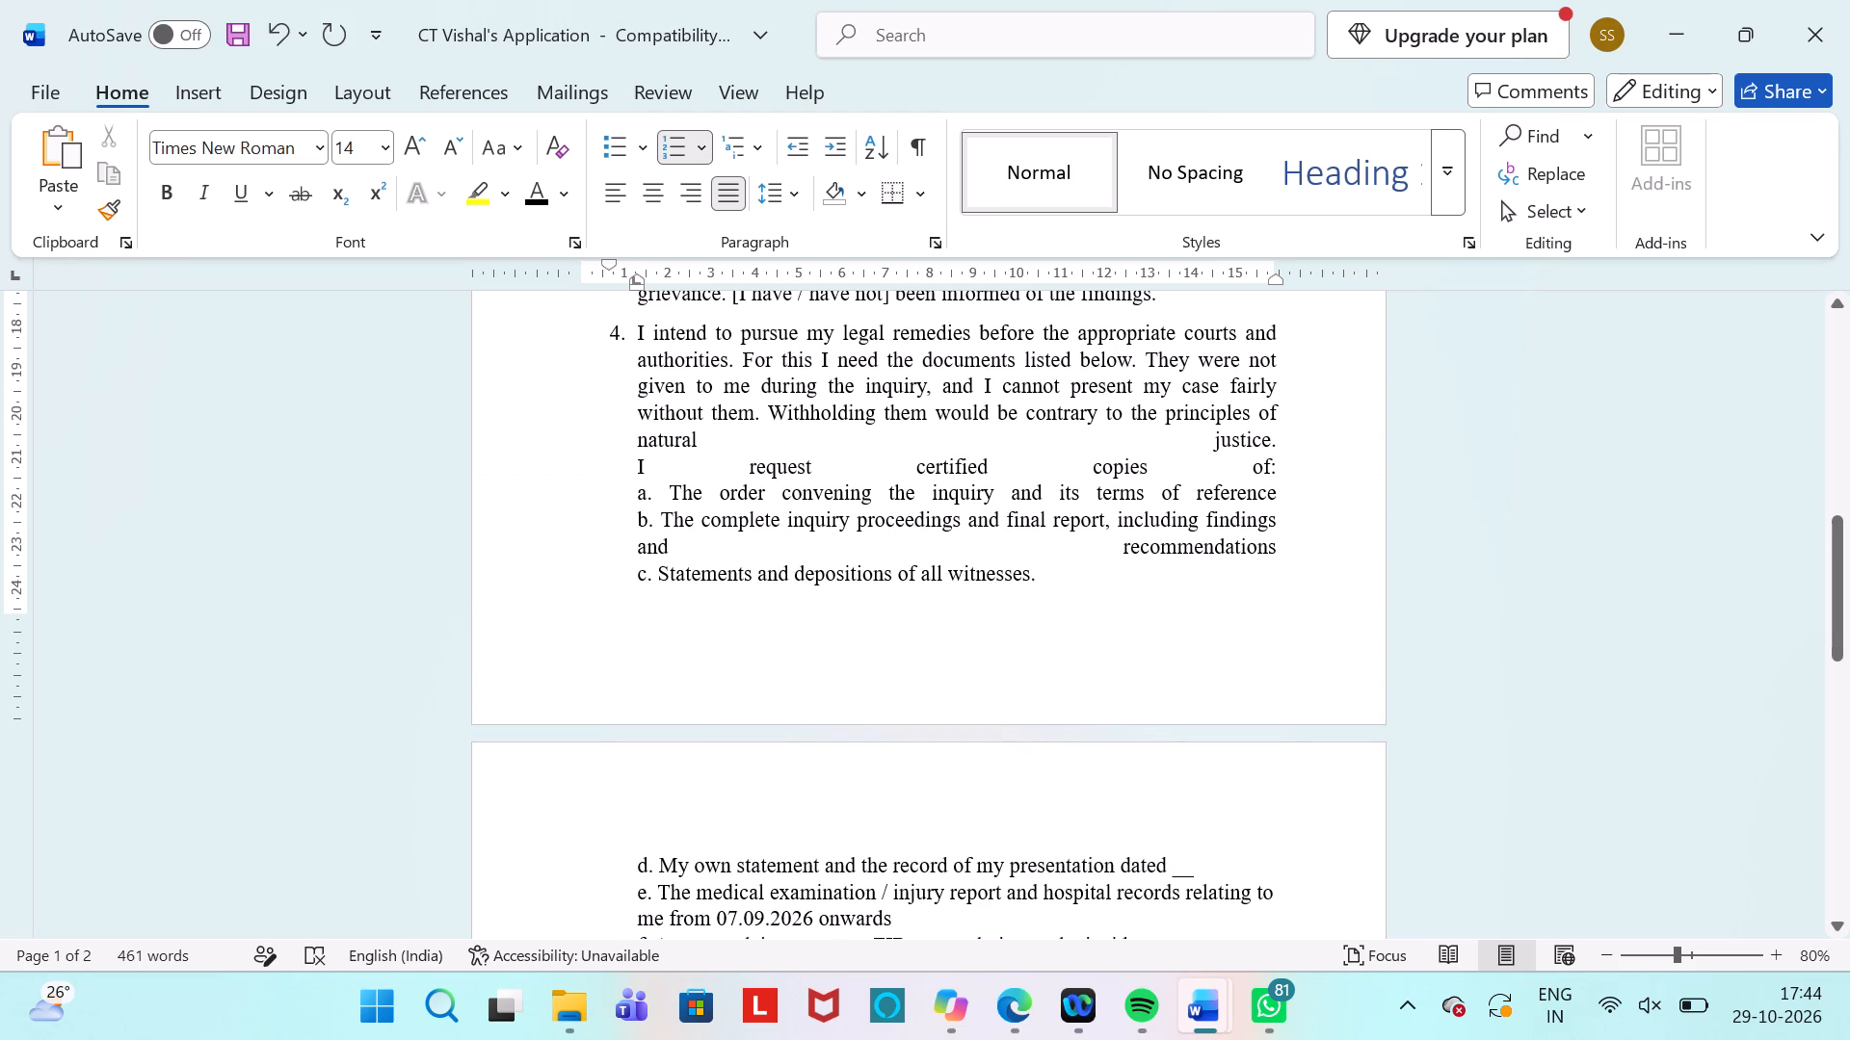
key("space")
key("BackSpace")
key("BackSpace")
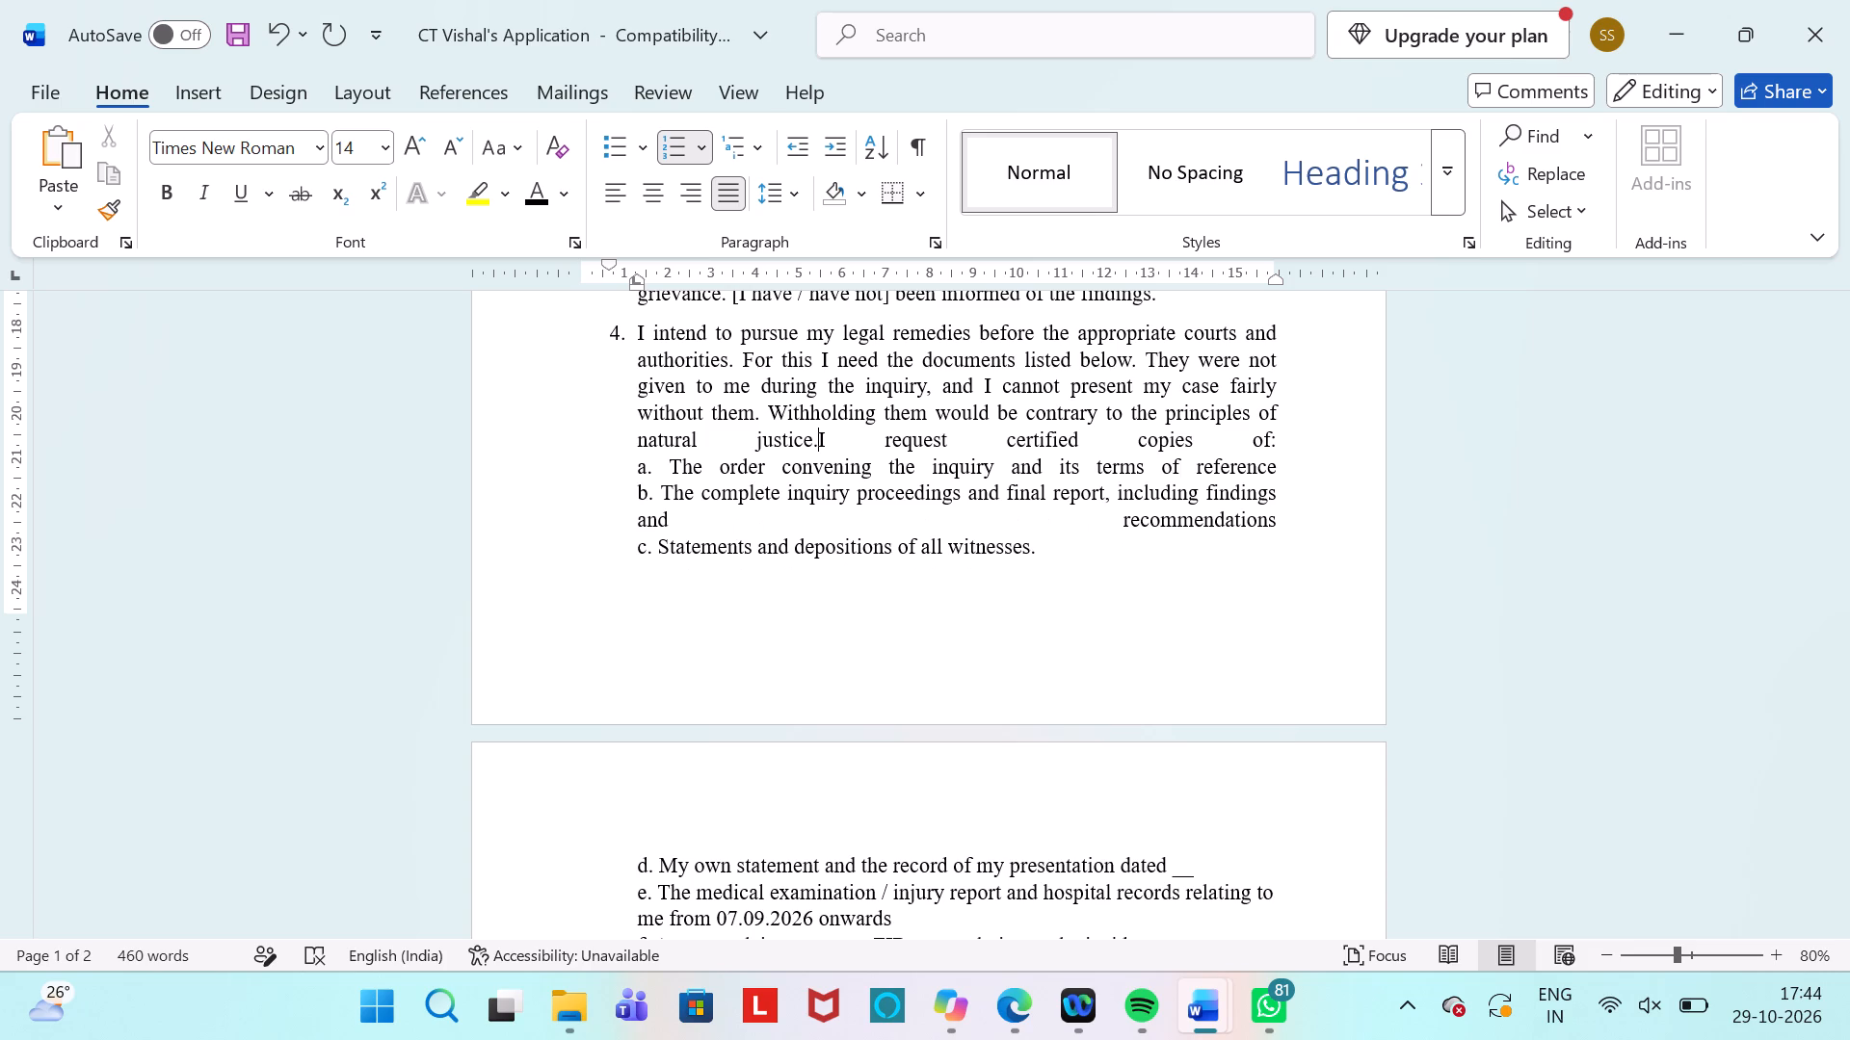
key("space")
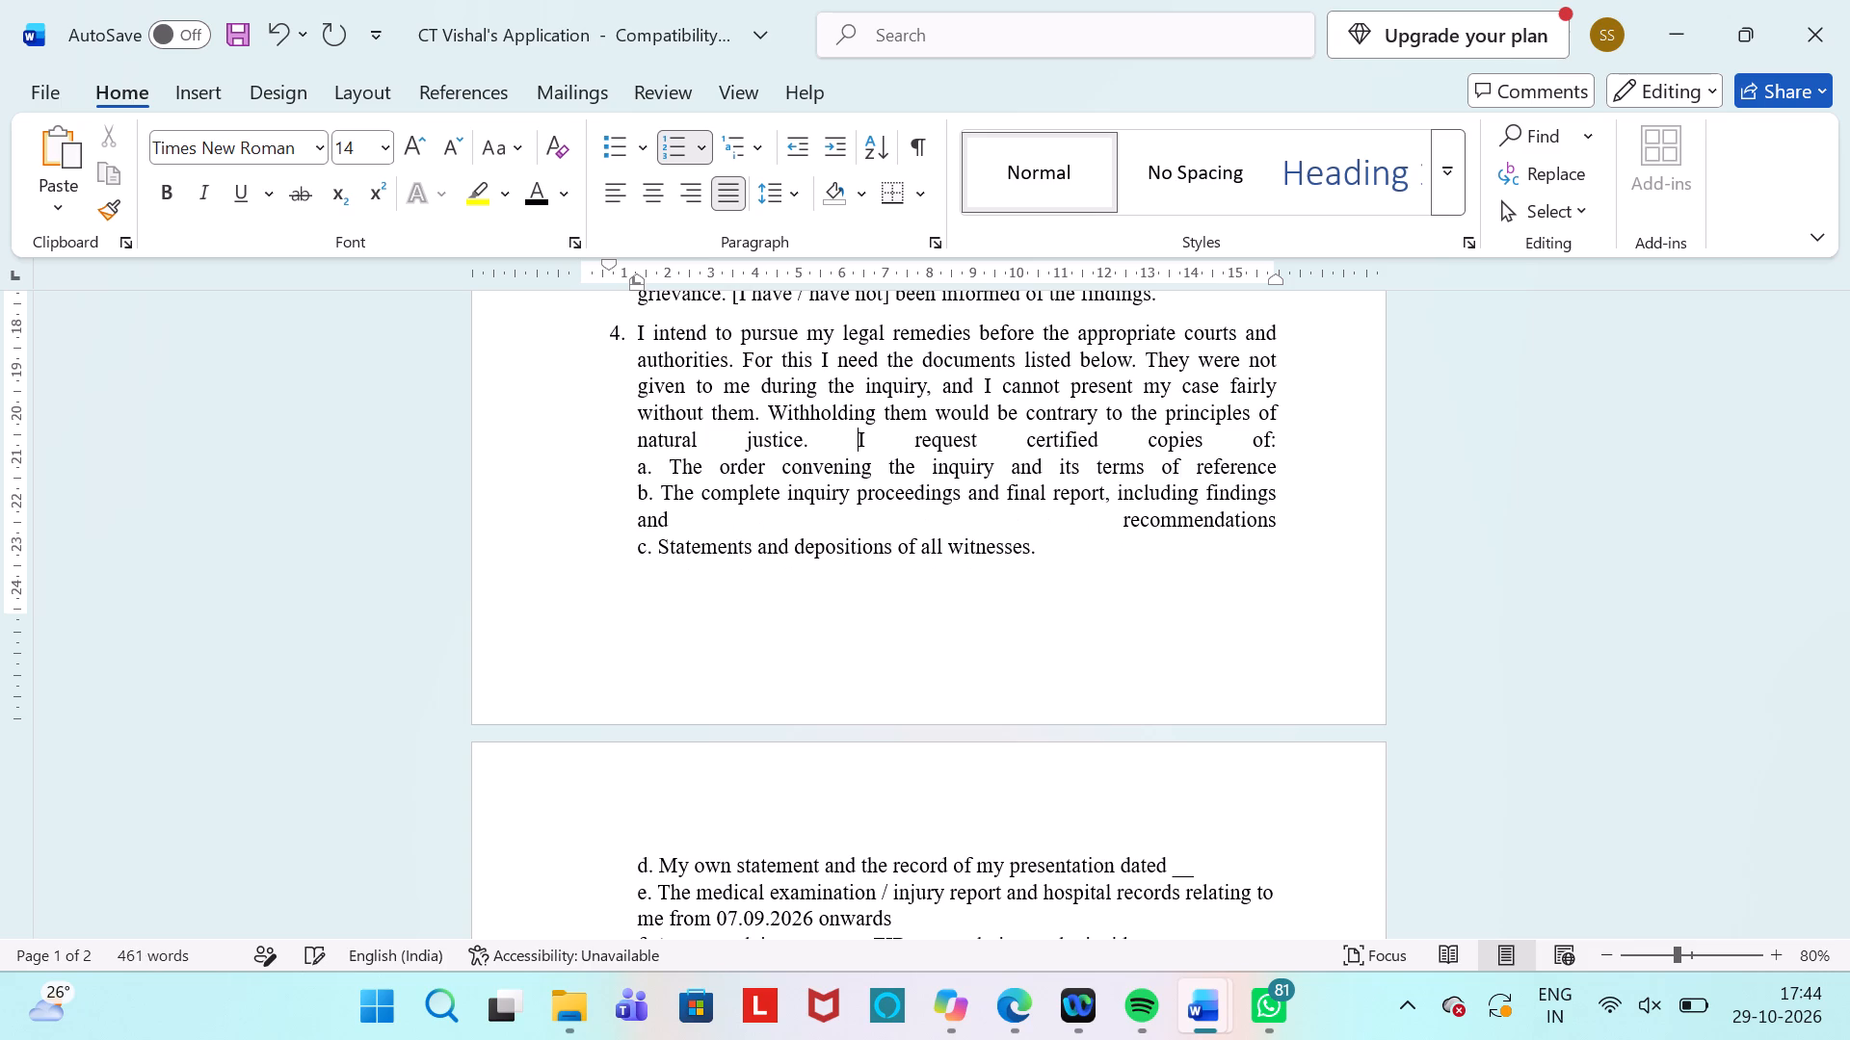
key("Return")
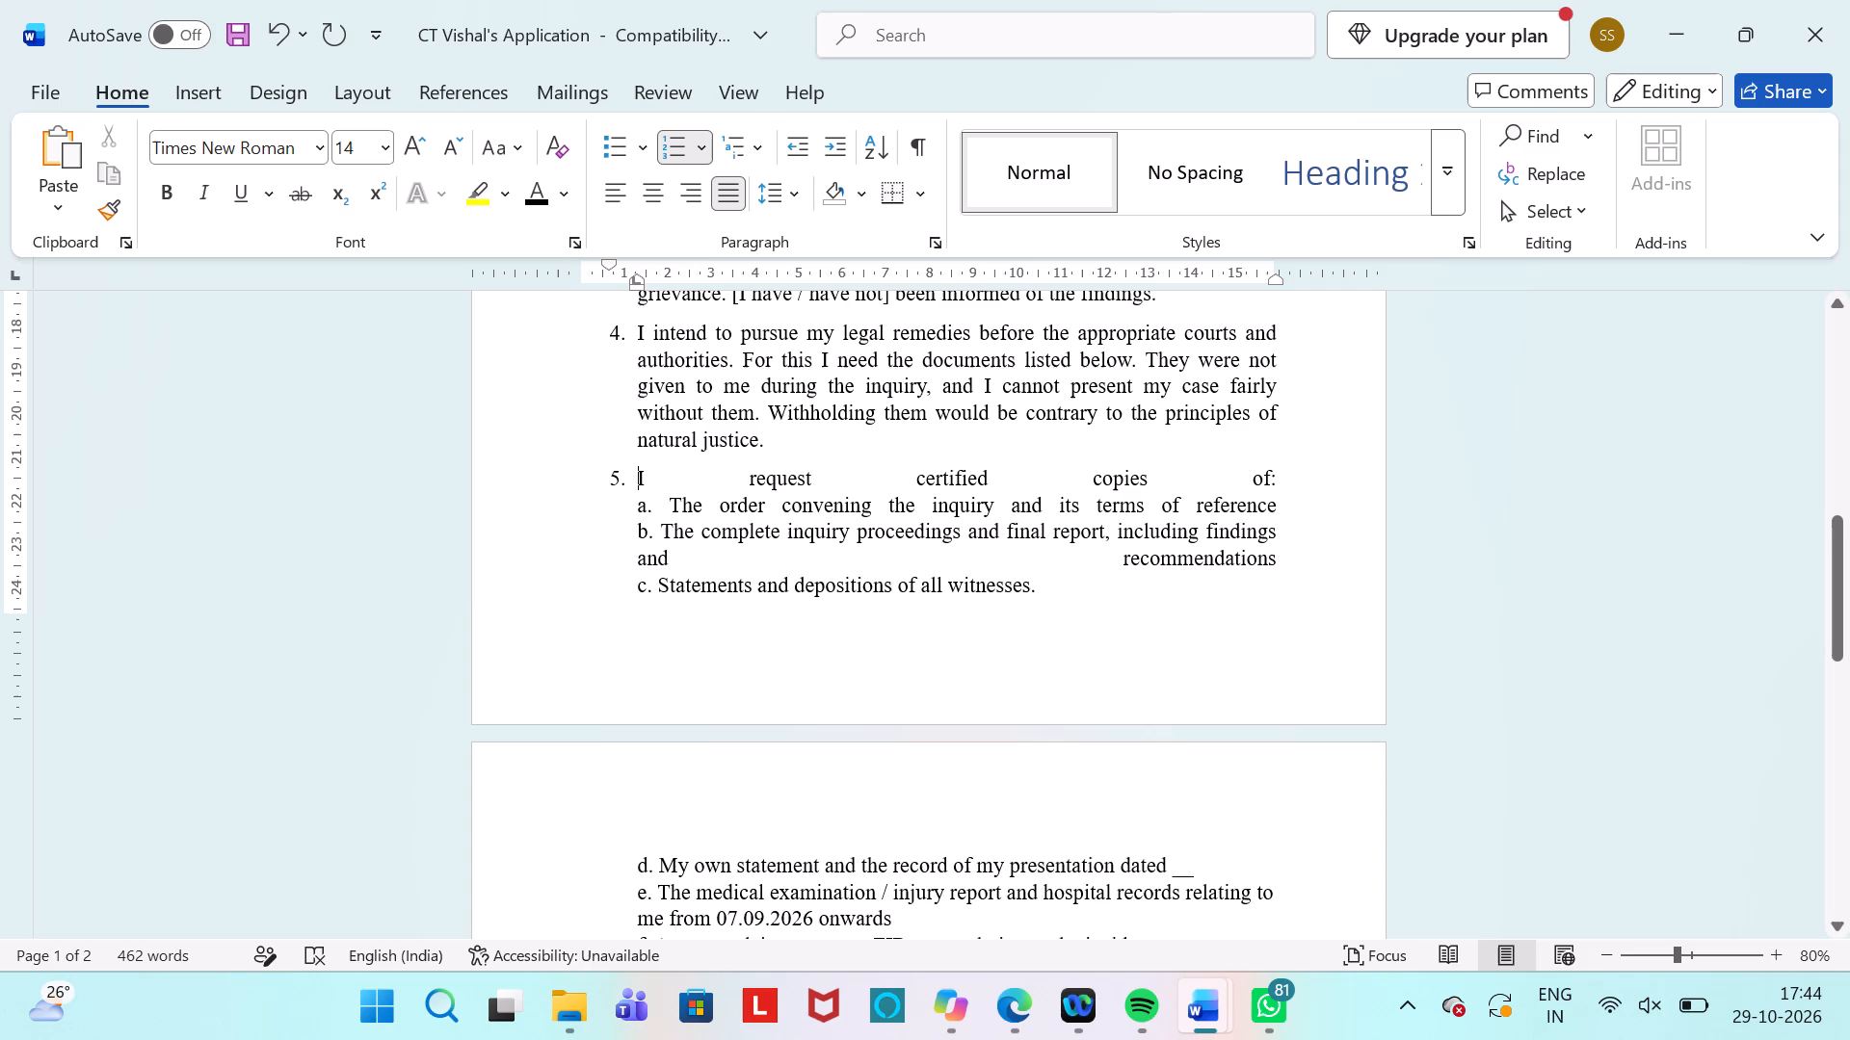
Replace the space between "I" and "request" in the first line of item 5 with two spaces.
left_click(748, 473)
key("BackSpace")
key("space")
key("space")
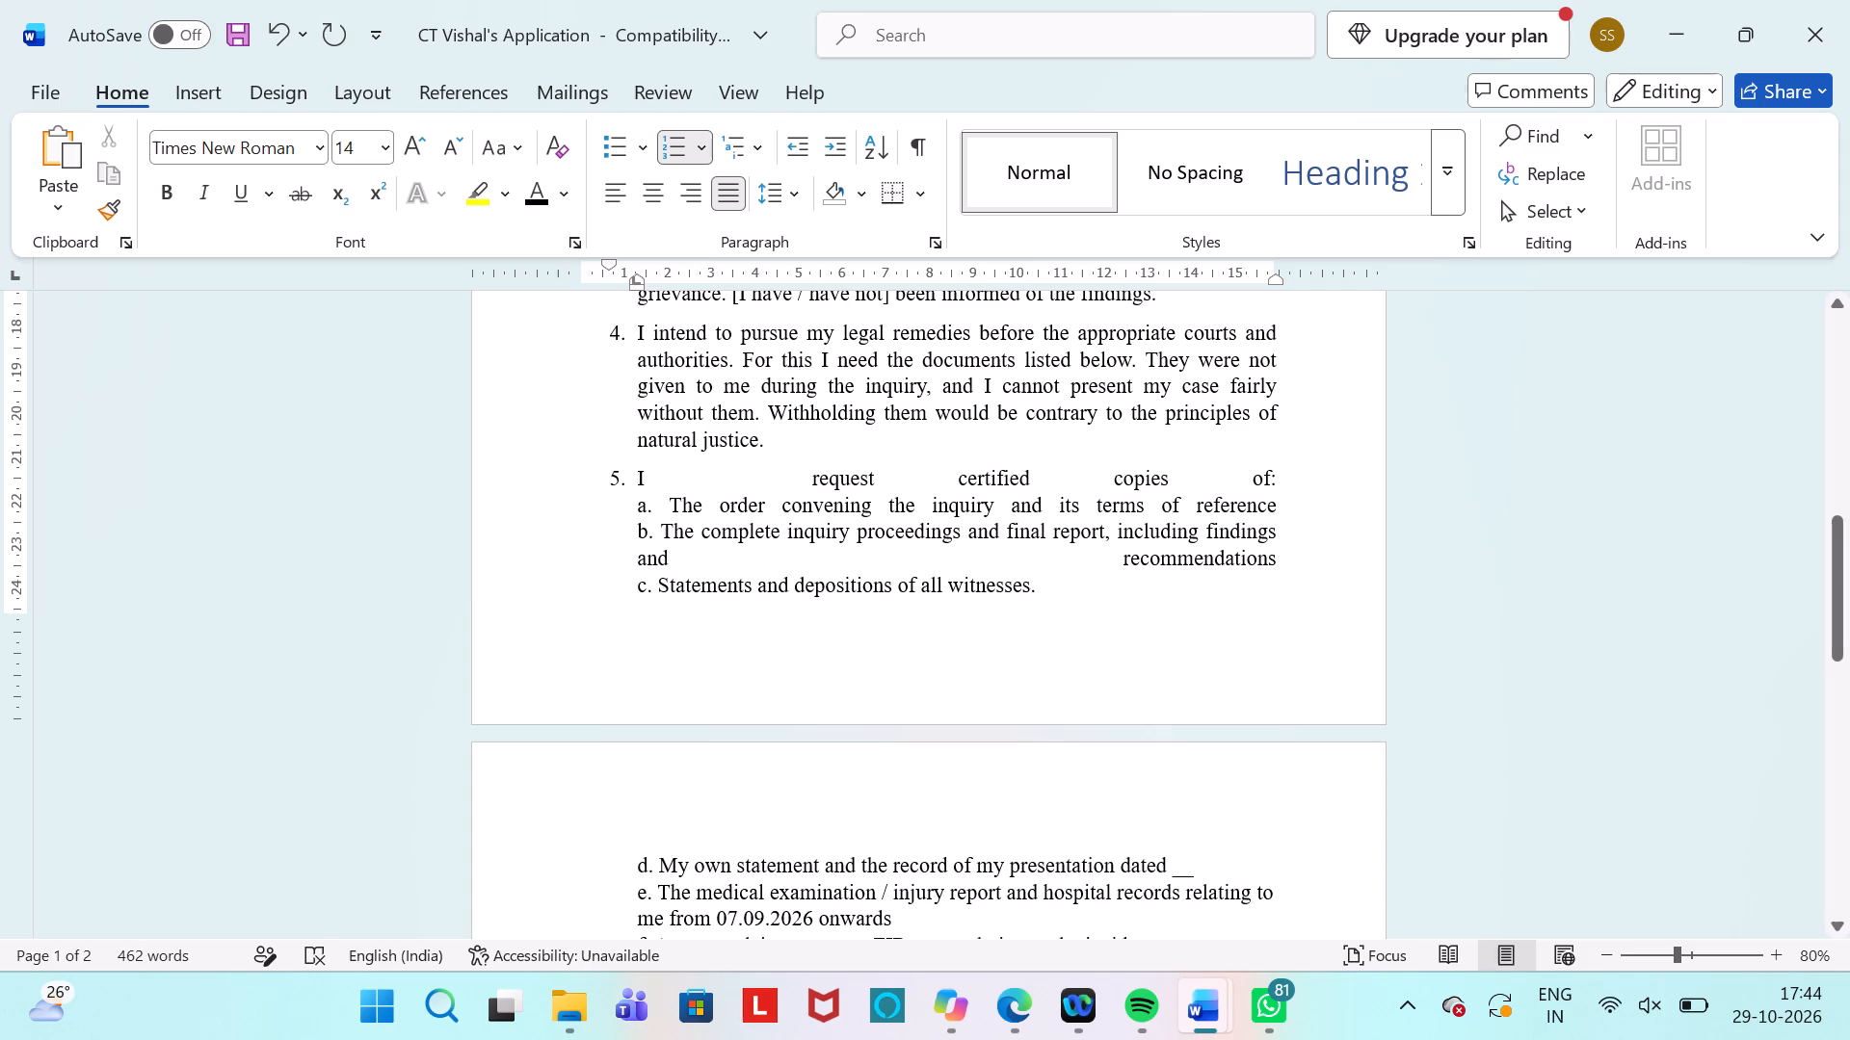
Justify the second-page text from sub-item d through the end of item 7, leaving out the signature block.
scroll(805, 525, "down", 3)
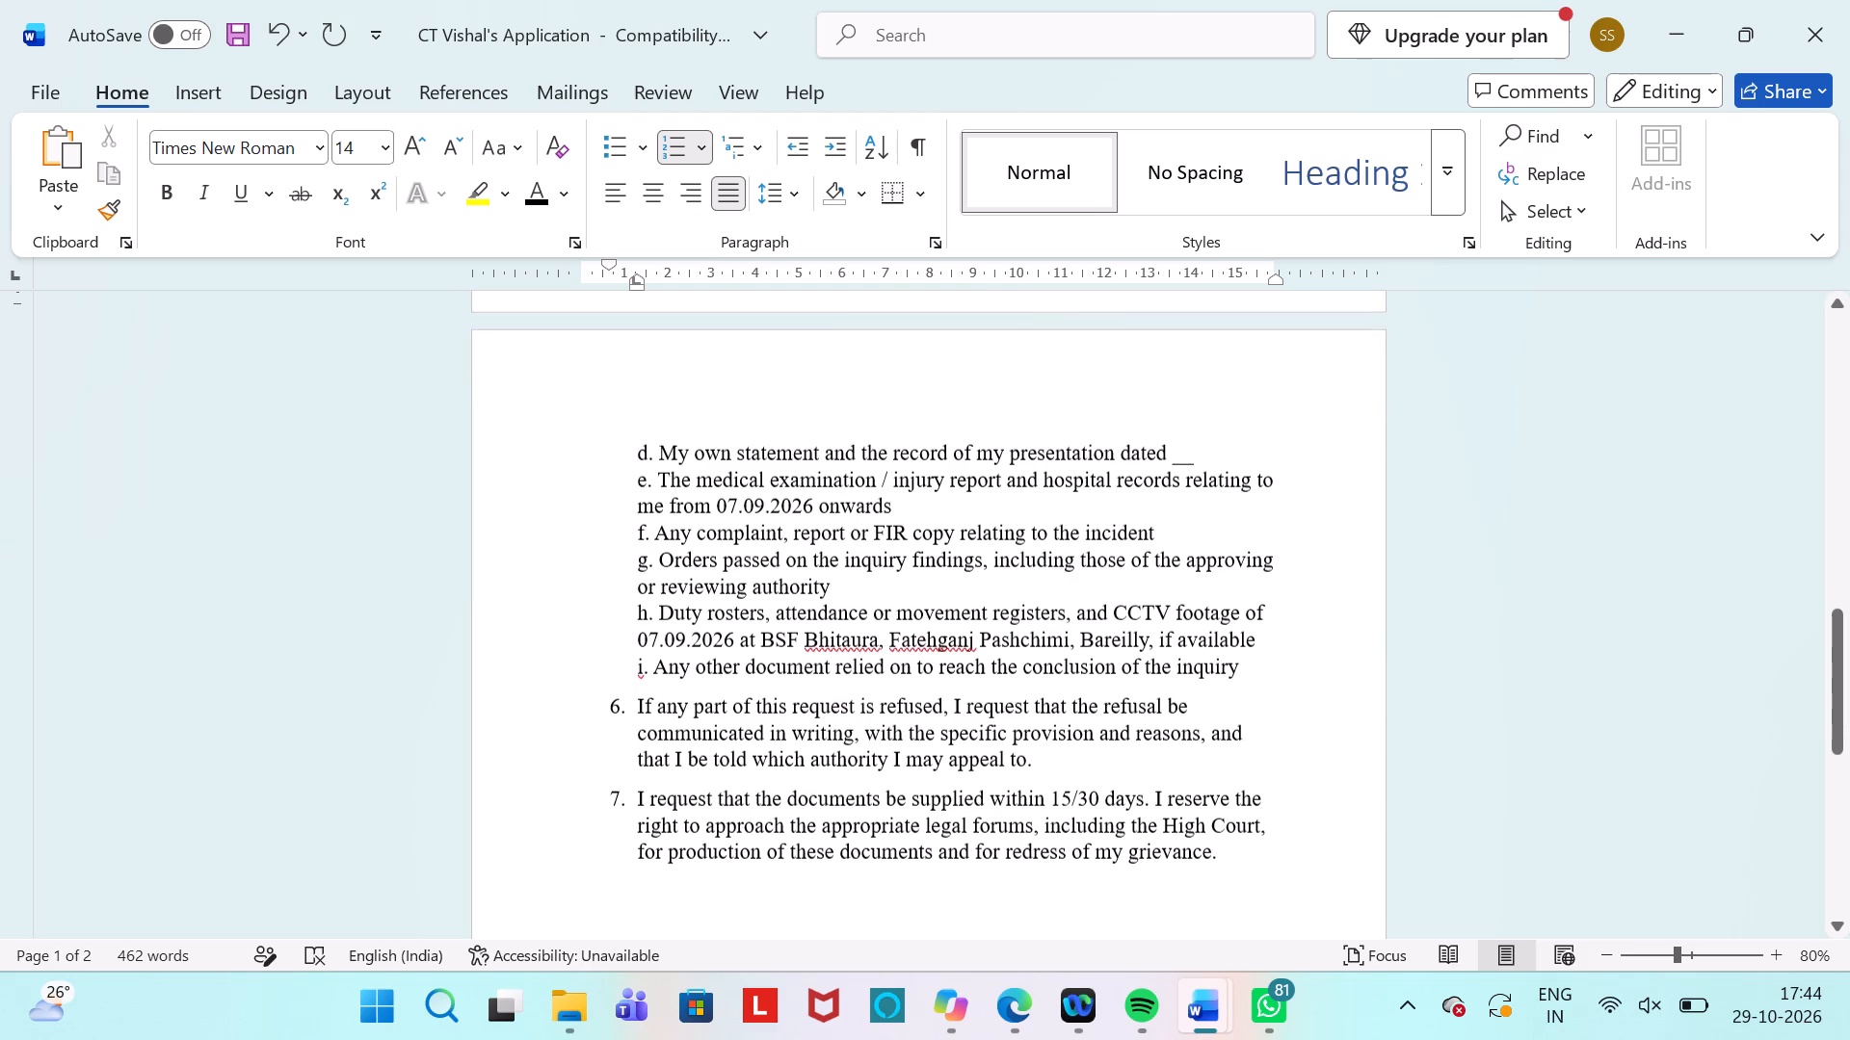
left_click(630, 446)
left_click(630, 446)
left_click_drag(630, 446, 880, 830)
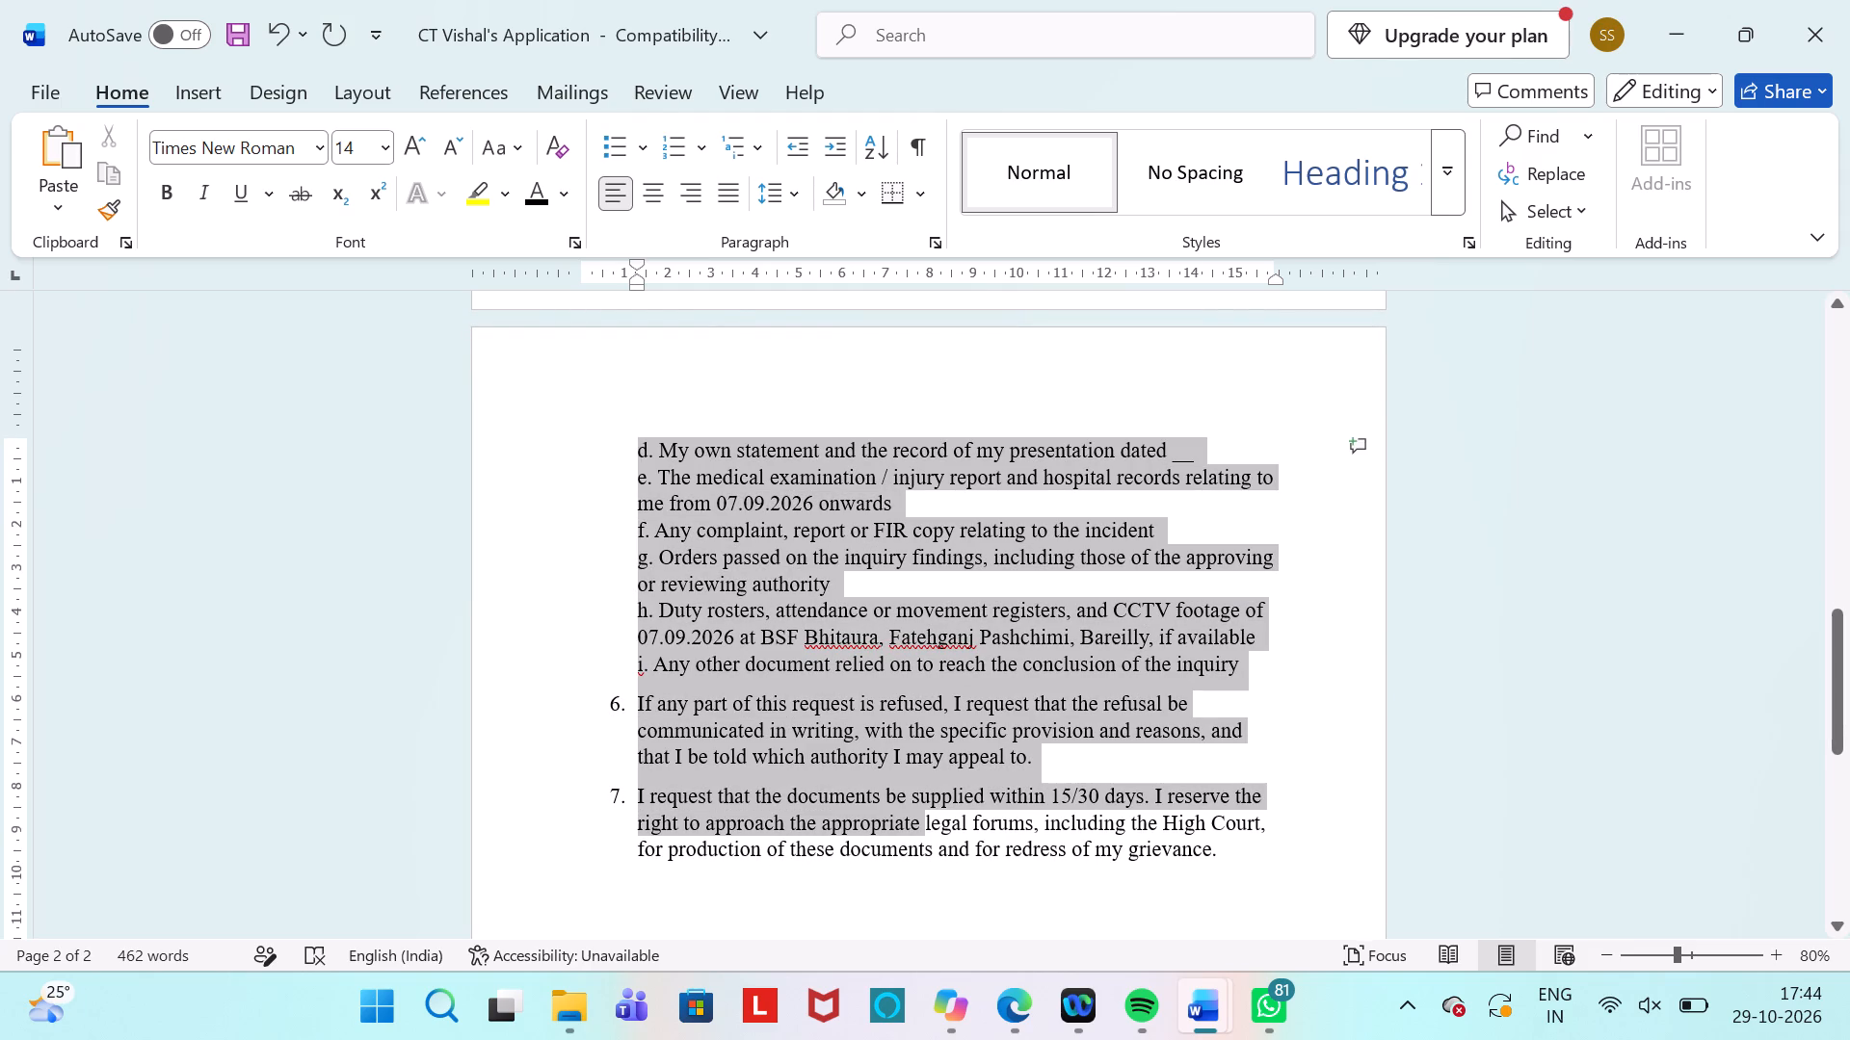
left_click_drag(880, 830, 873, 743)
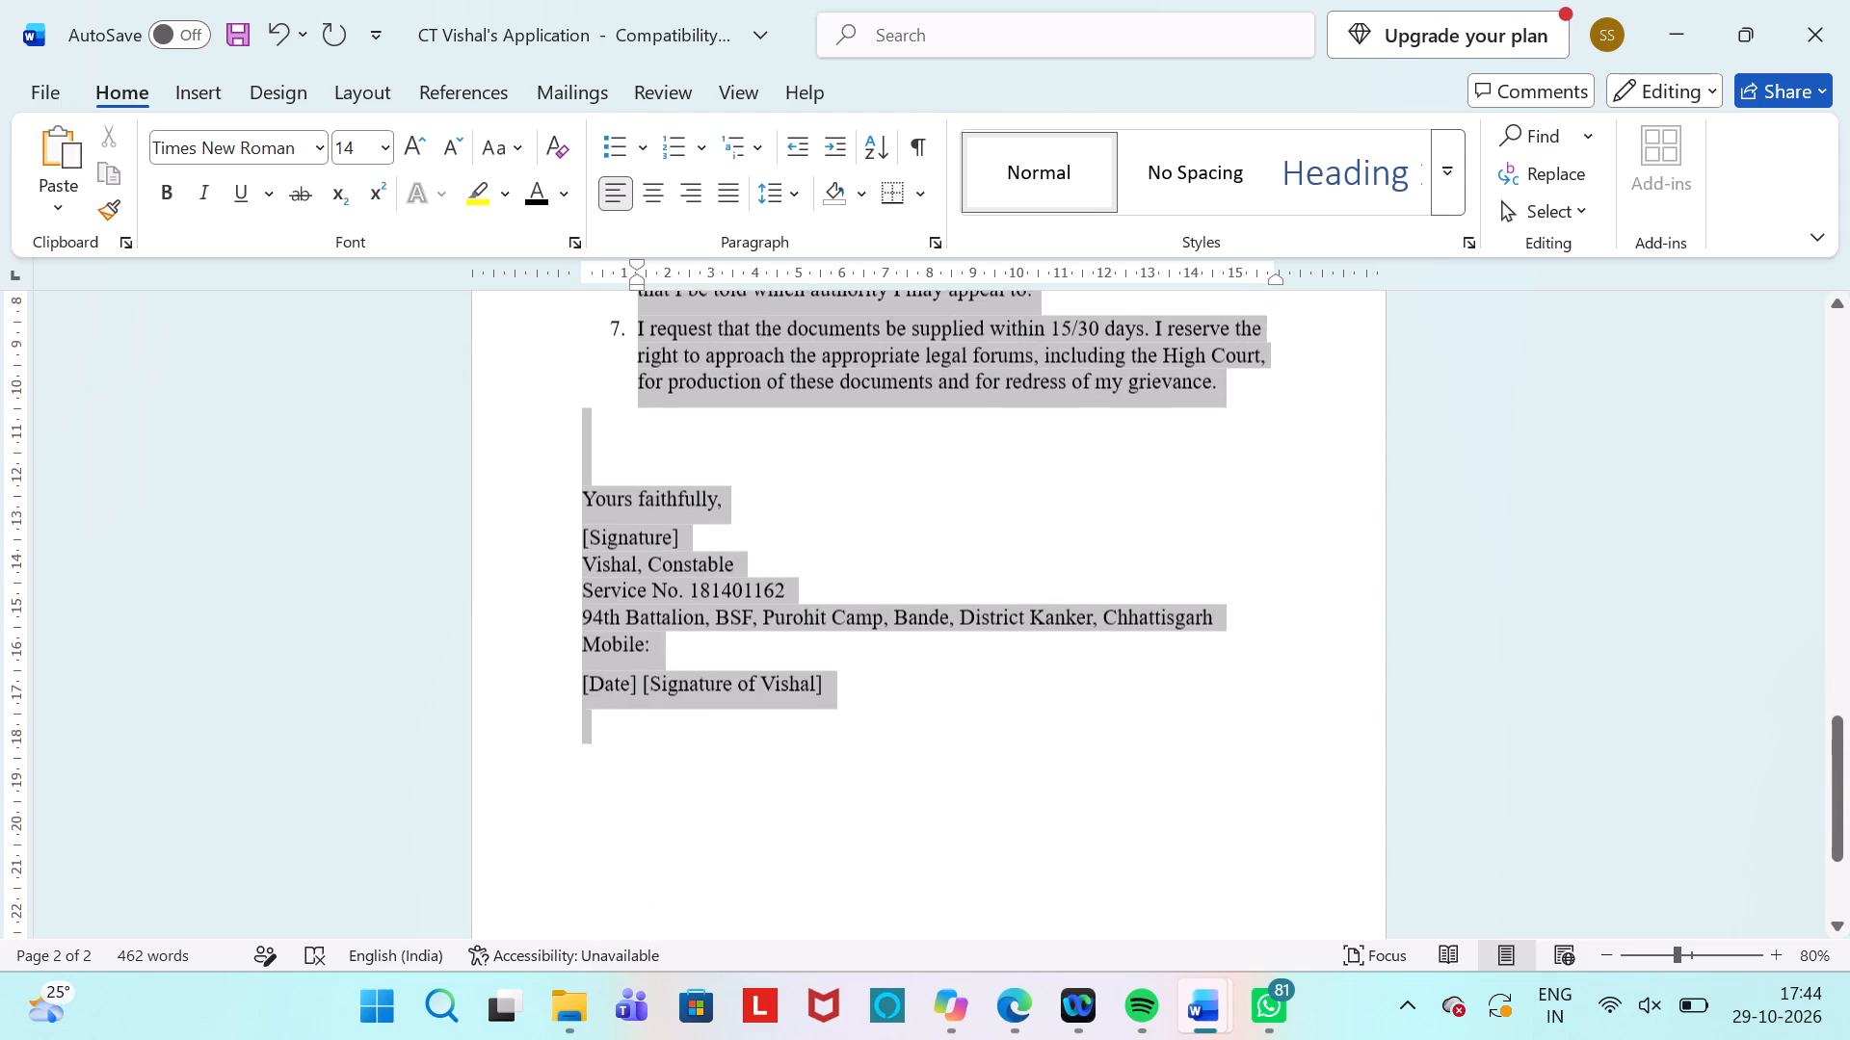
left_click_drag(873, 743, 867, 625)
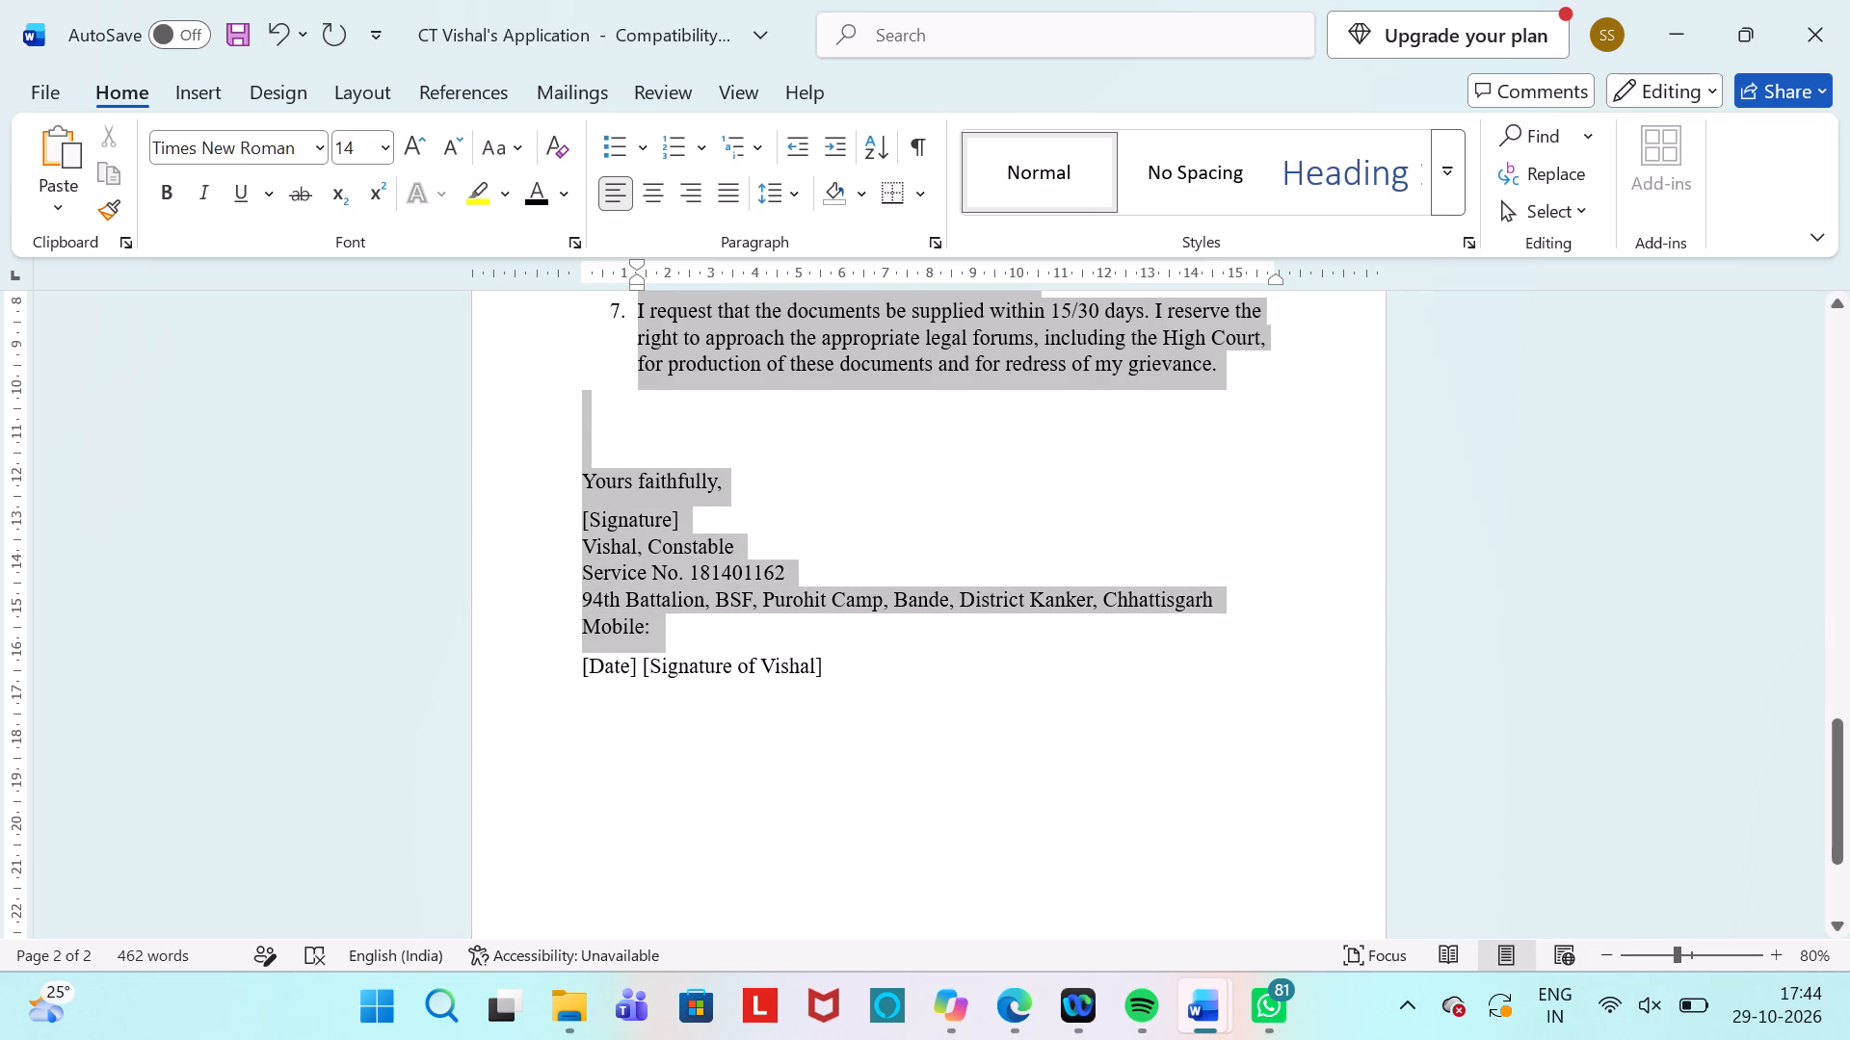
left_click_drag(867, 625, 1212, 362)
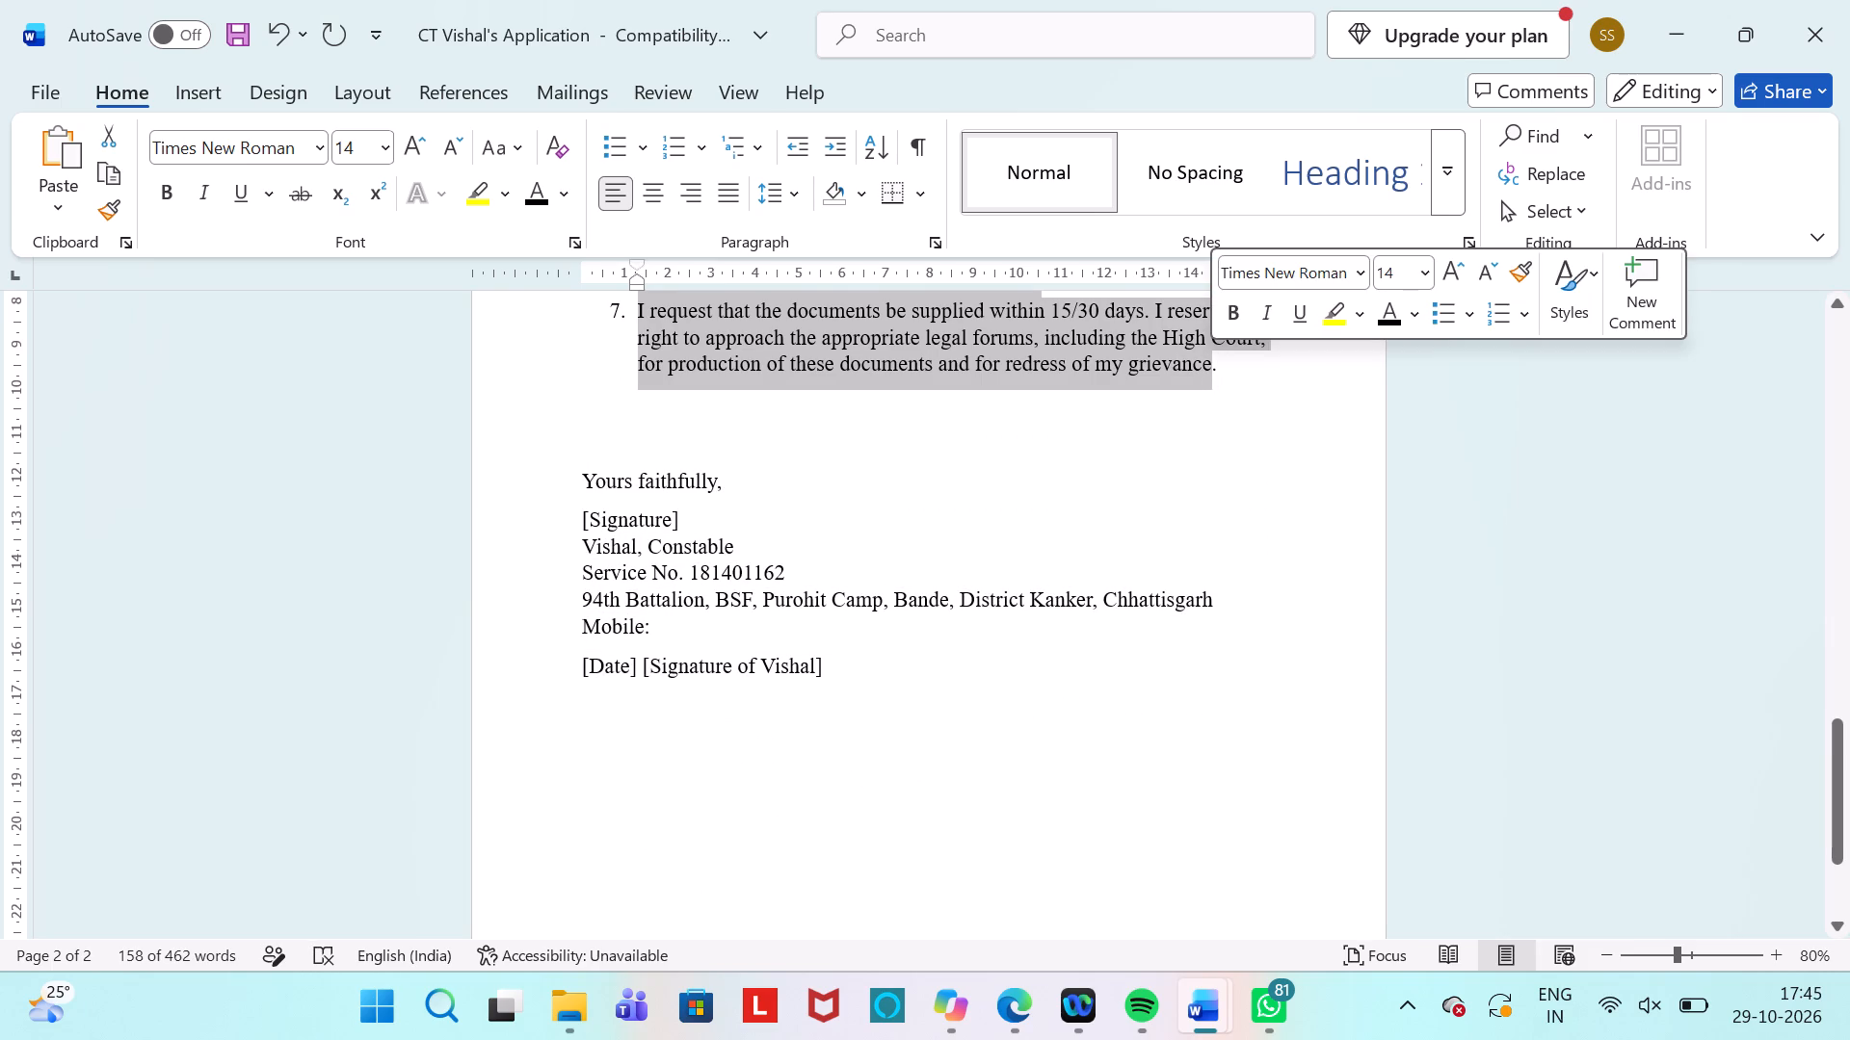
key("ctrl+j")
scroll(1212, 362, "up", 1)
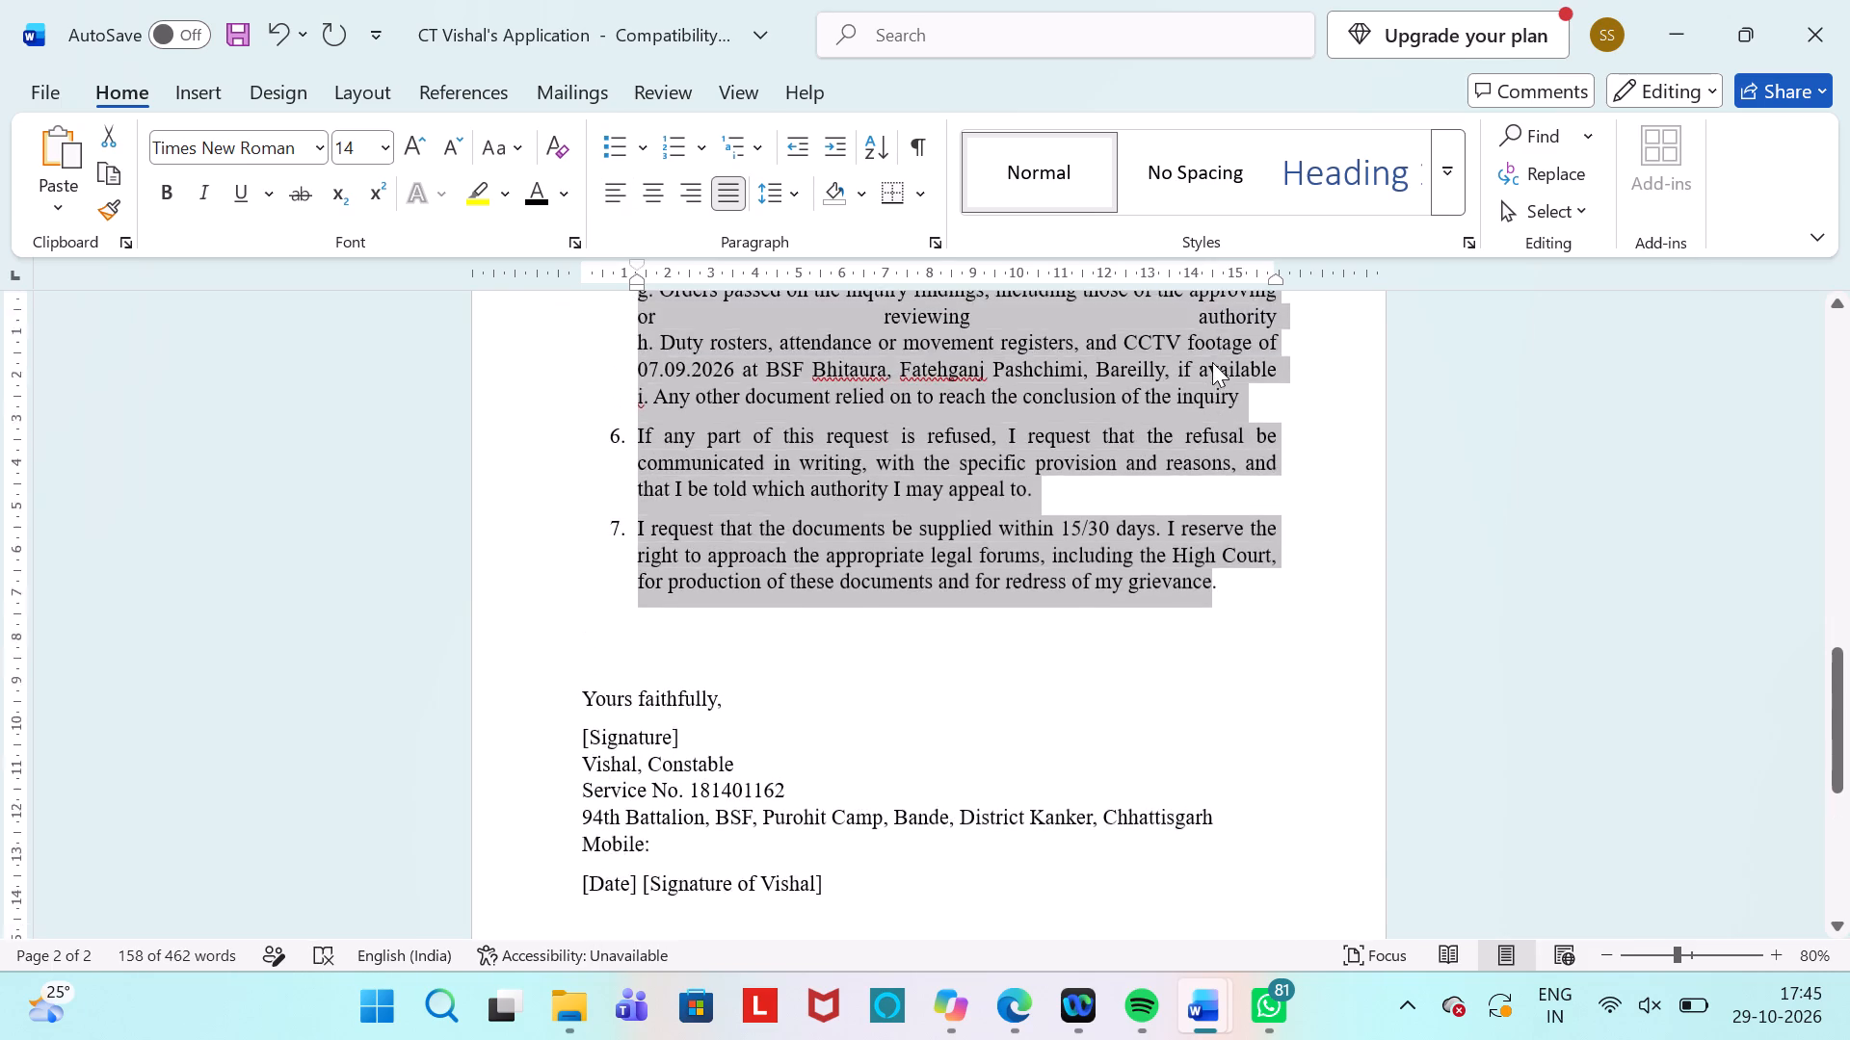
scroll(1212, 362, "up", 2)
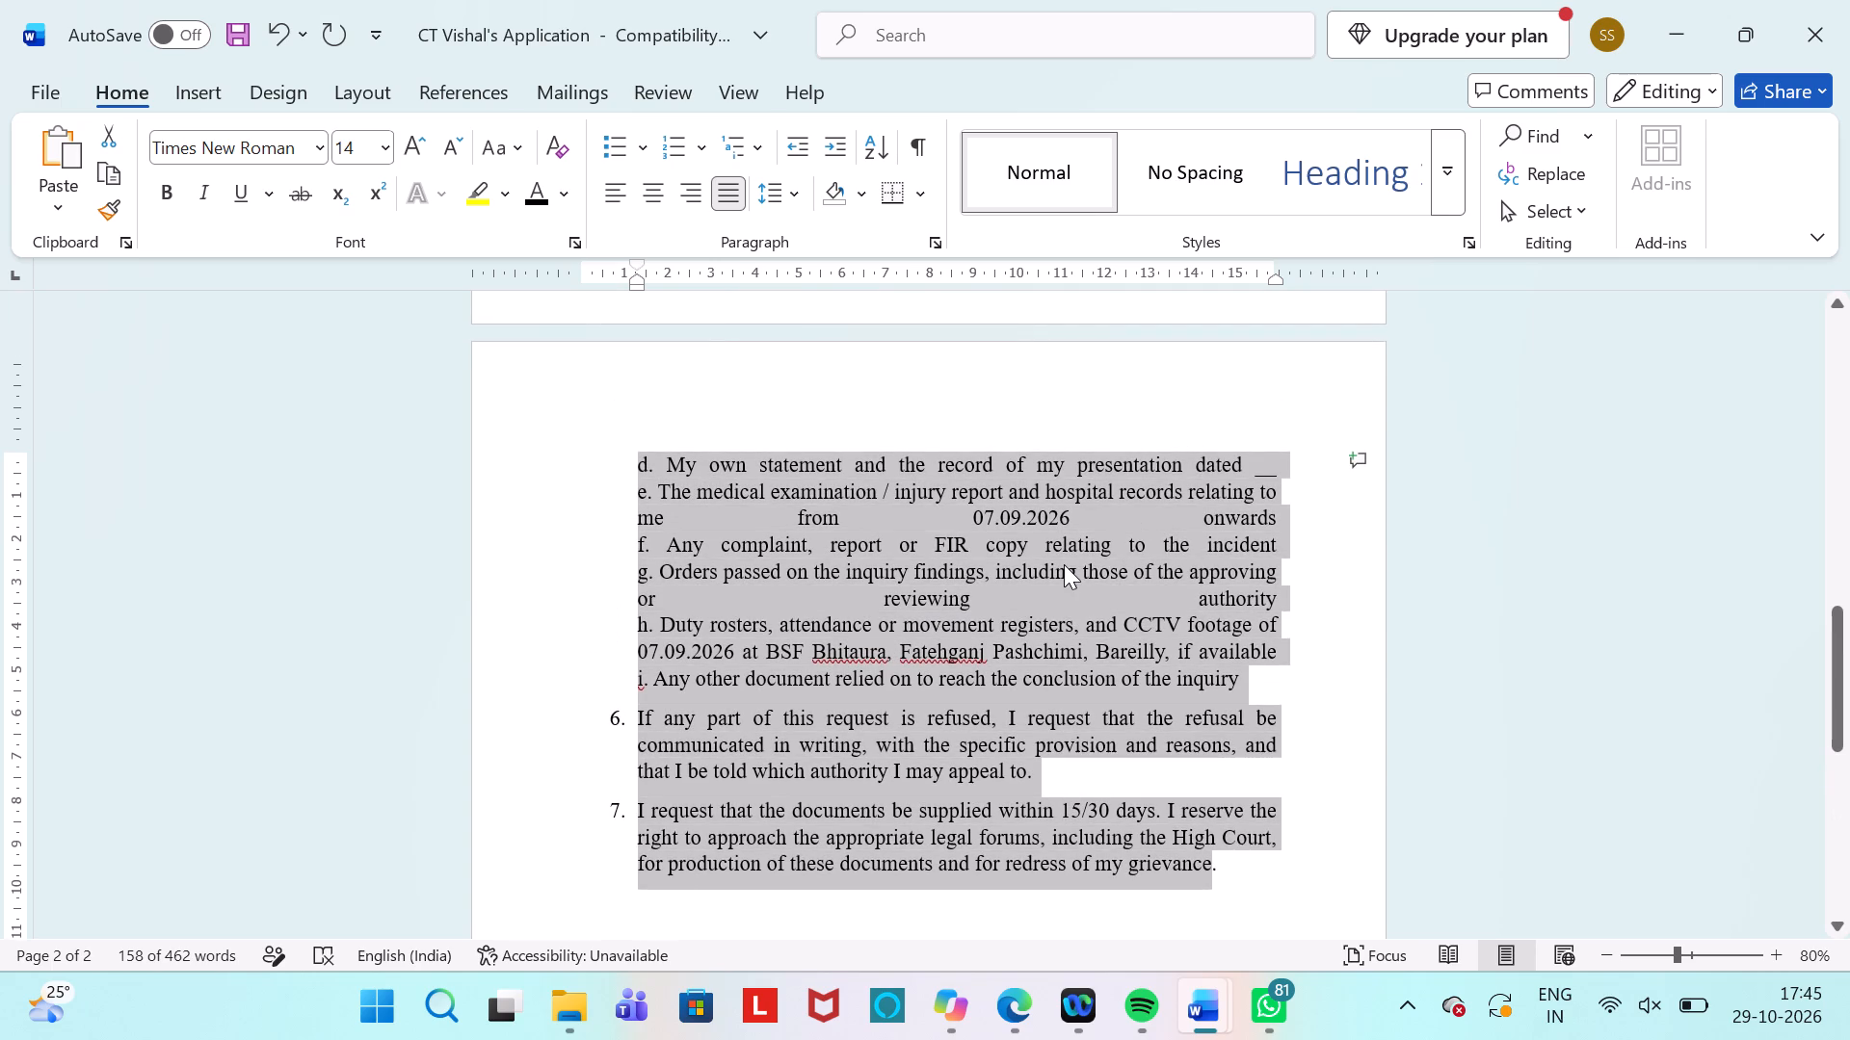
left_click(1064, 564)
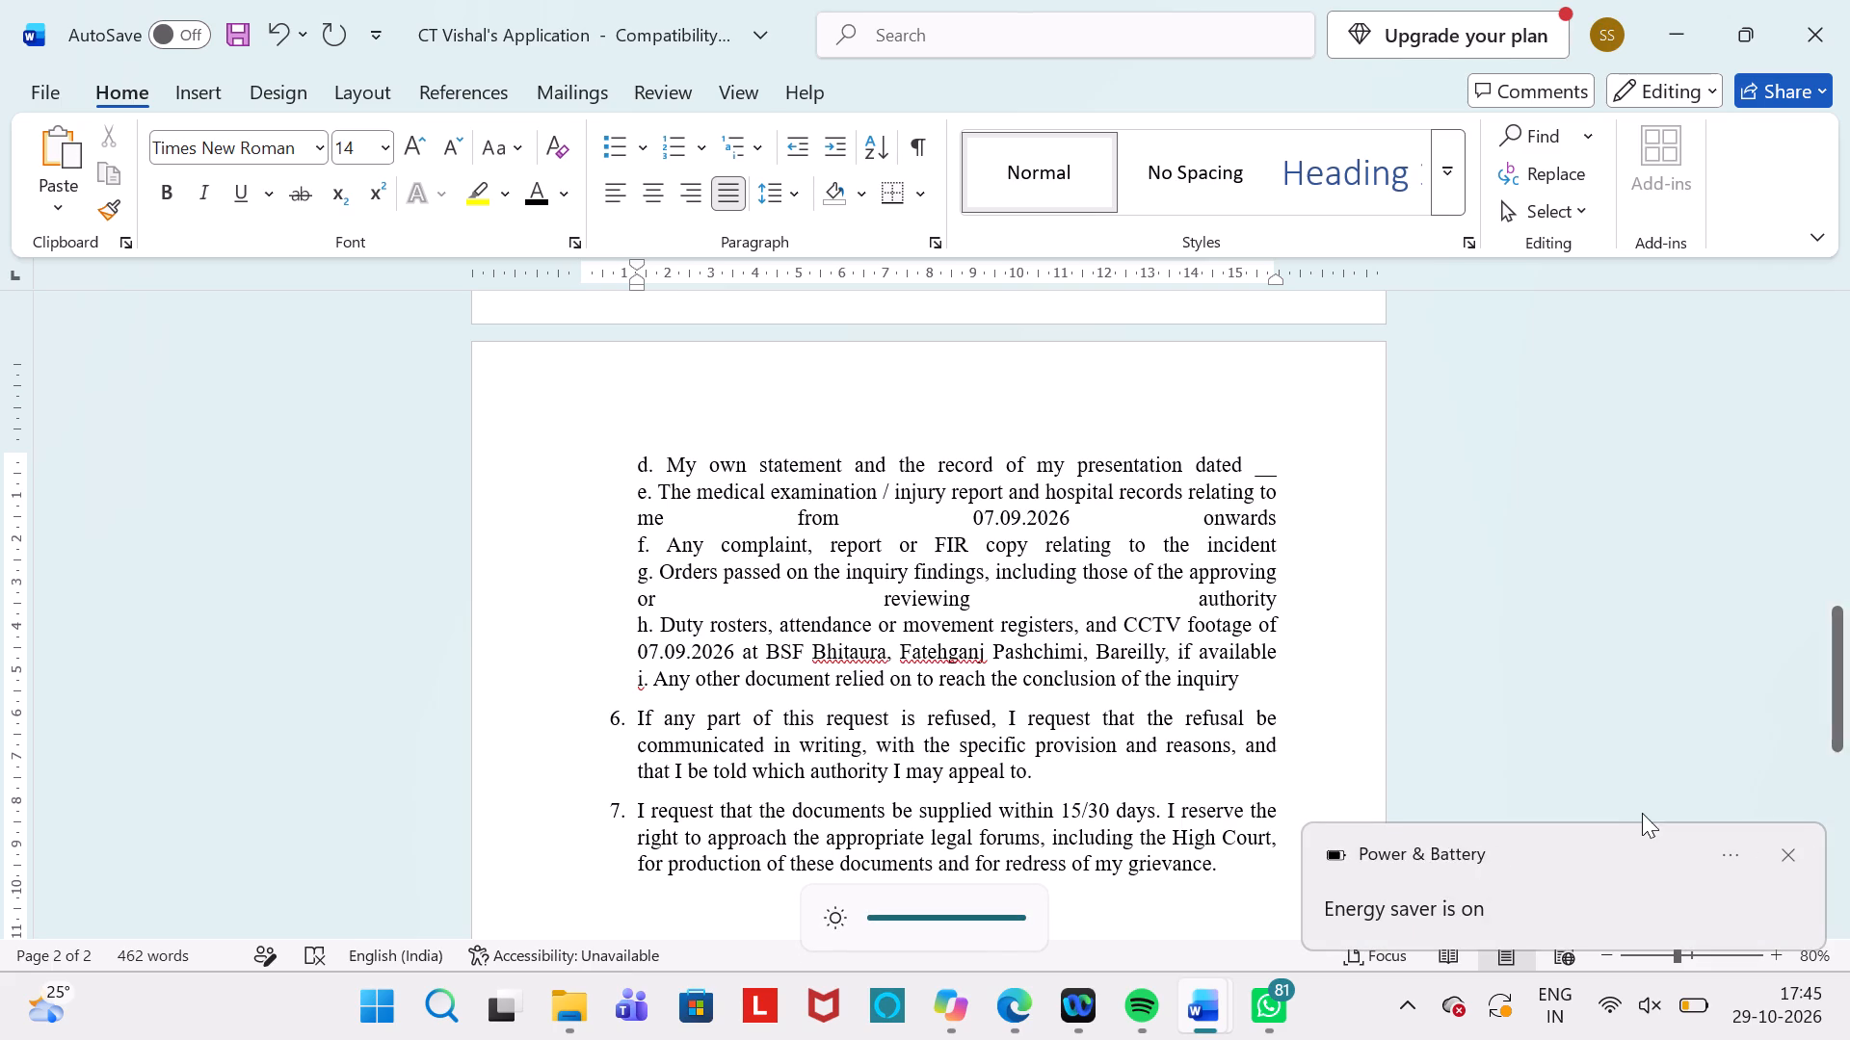
Dismiss the Power & Battery notification.
left_click(1792, 852)
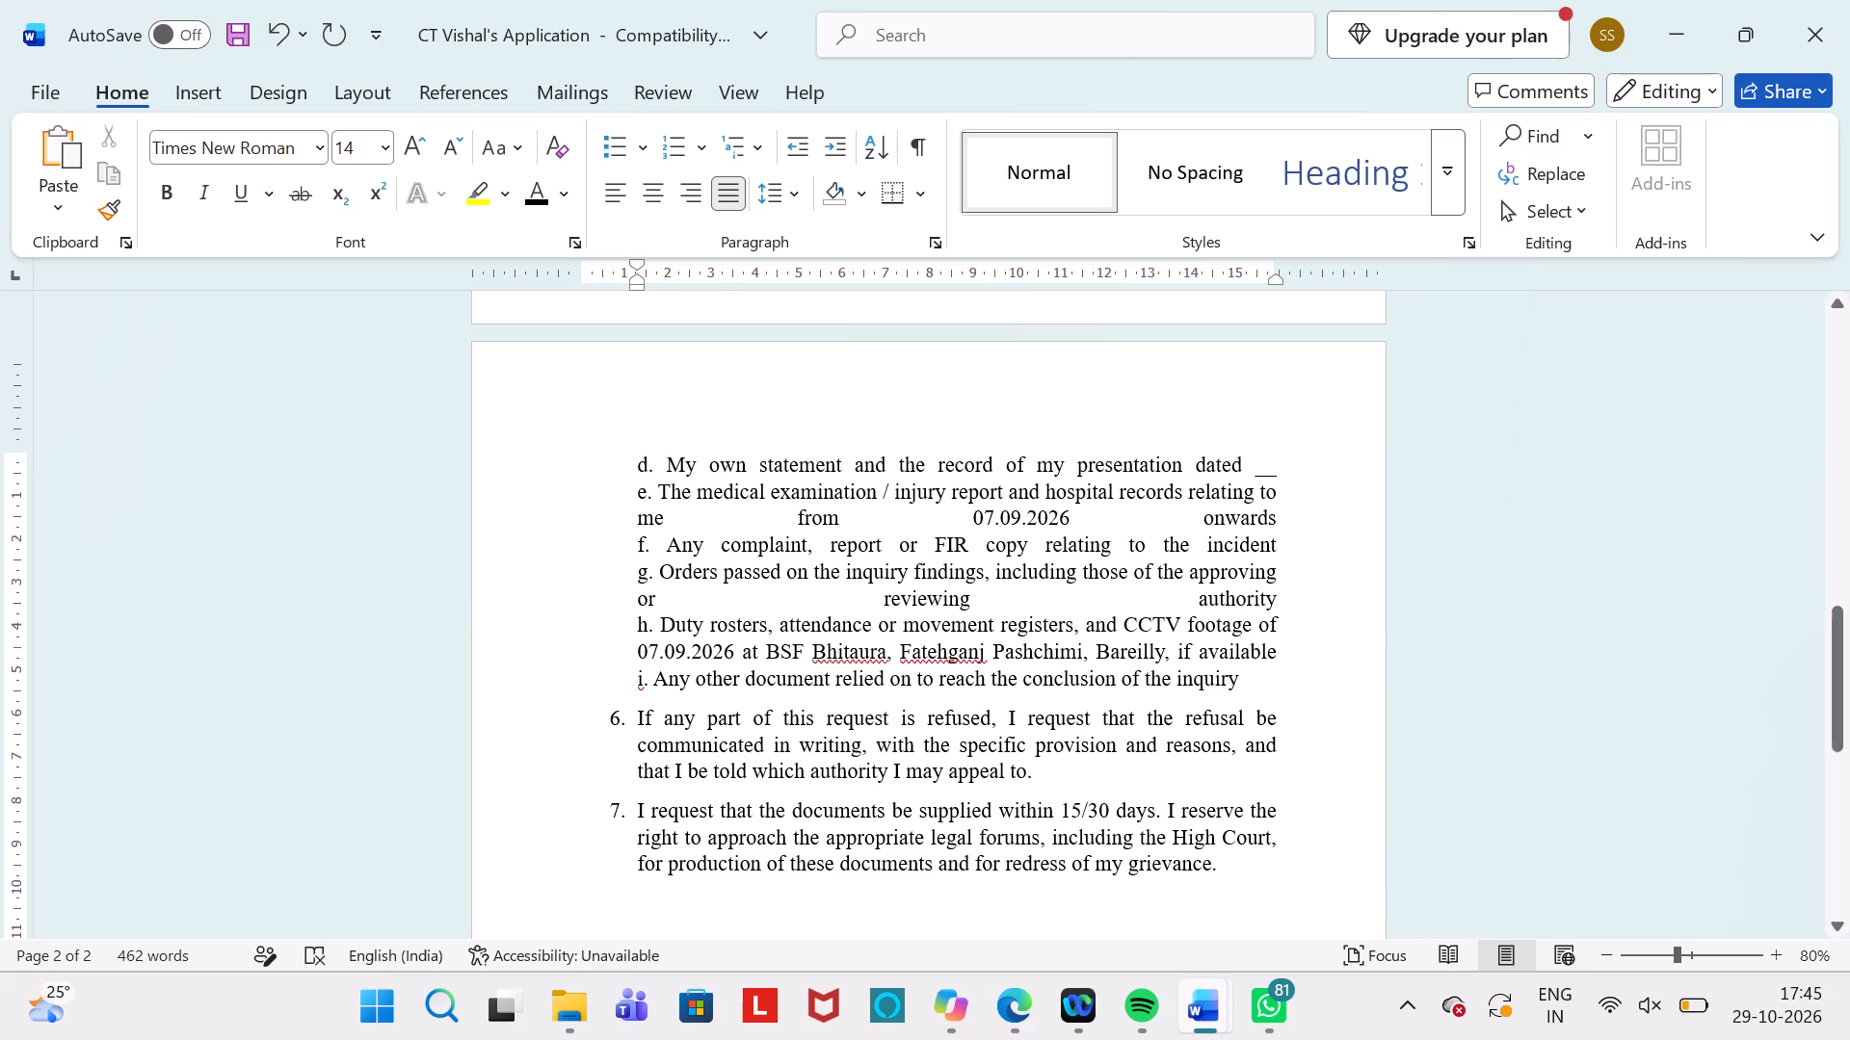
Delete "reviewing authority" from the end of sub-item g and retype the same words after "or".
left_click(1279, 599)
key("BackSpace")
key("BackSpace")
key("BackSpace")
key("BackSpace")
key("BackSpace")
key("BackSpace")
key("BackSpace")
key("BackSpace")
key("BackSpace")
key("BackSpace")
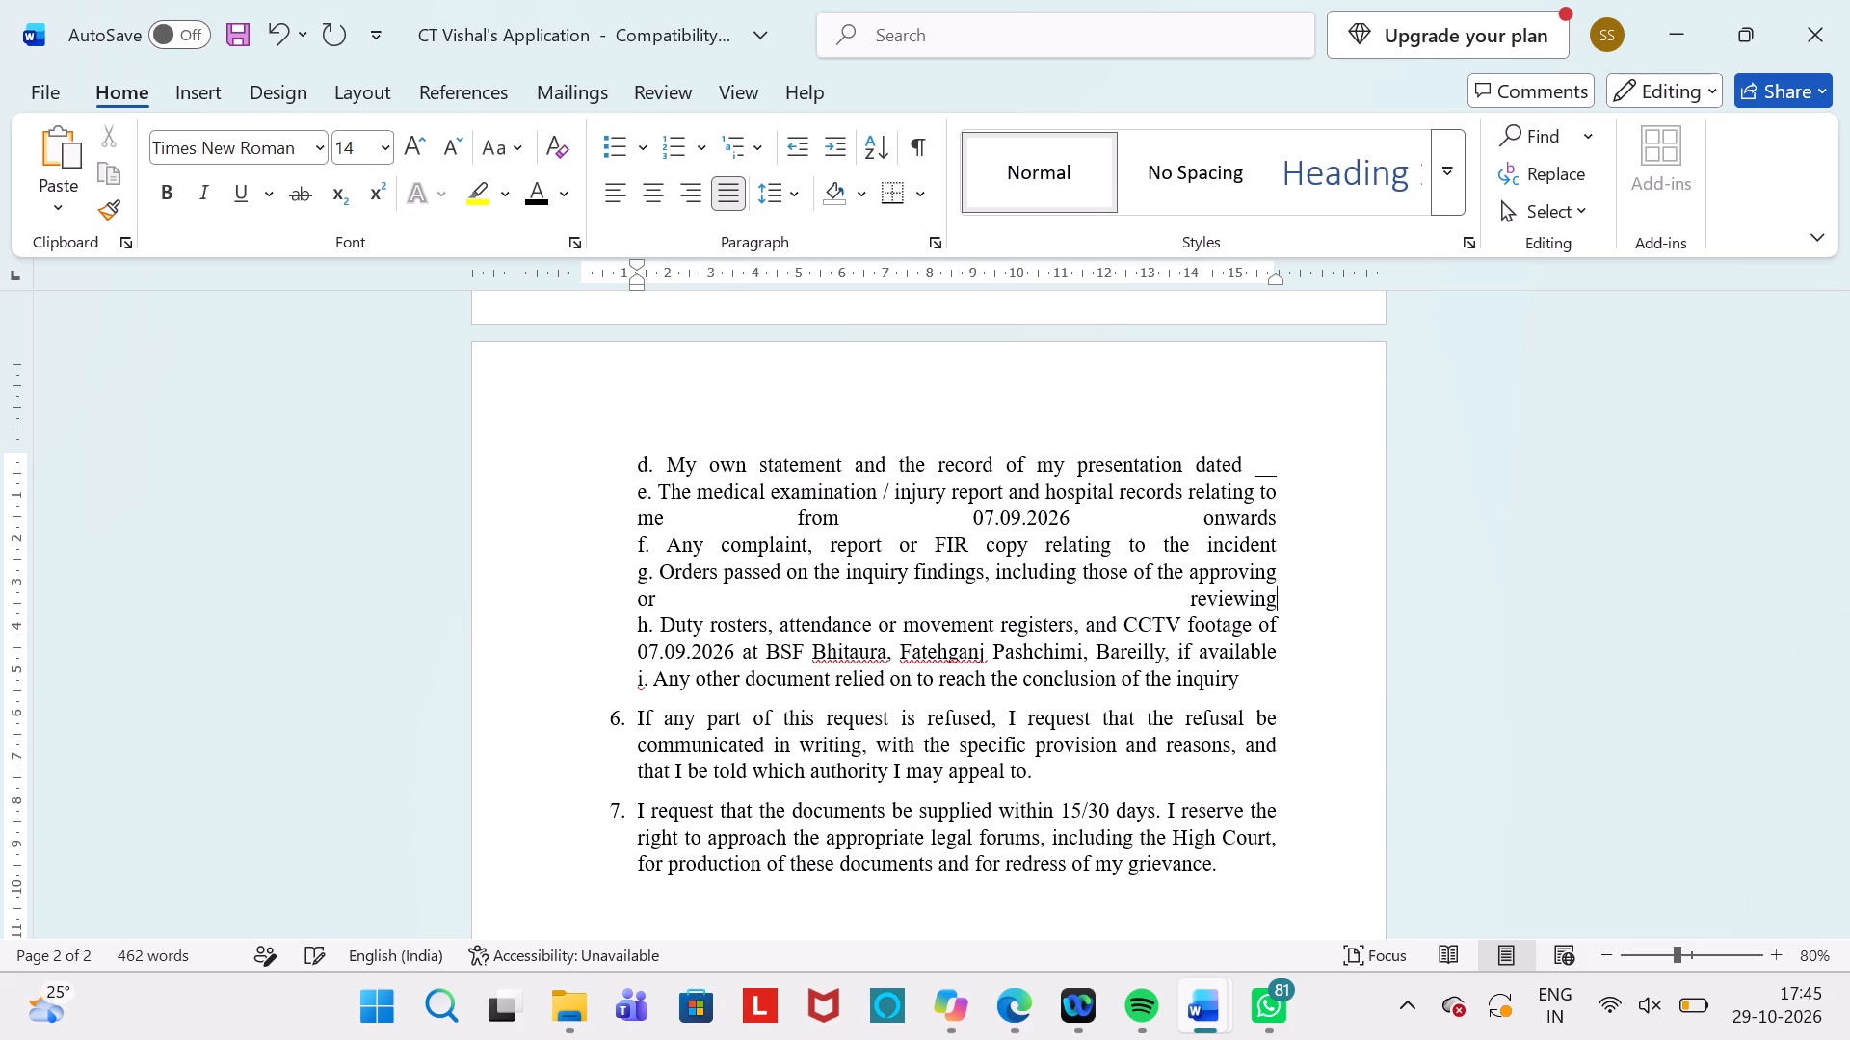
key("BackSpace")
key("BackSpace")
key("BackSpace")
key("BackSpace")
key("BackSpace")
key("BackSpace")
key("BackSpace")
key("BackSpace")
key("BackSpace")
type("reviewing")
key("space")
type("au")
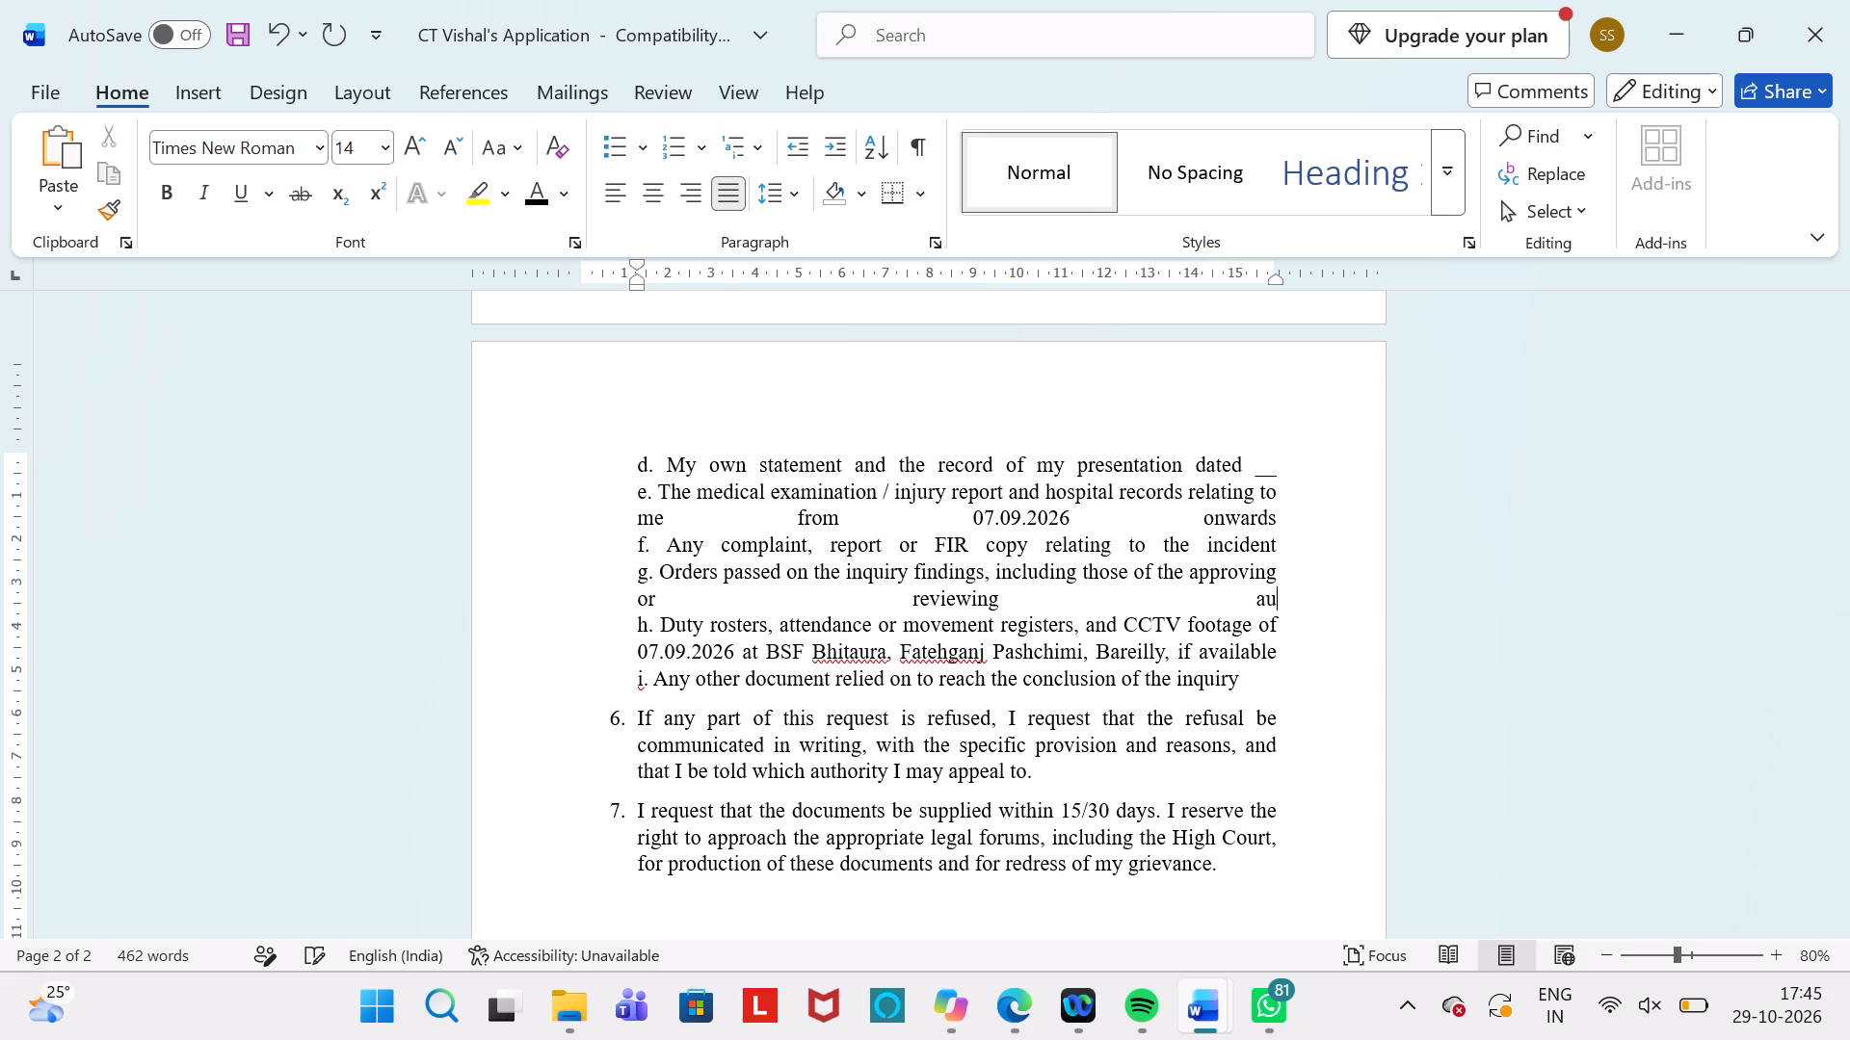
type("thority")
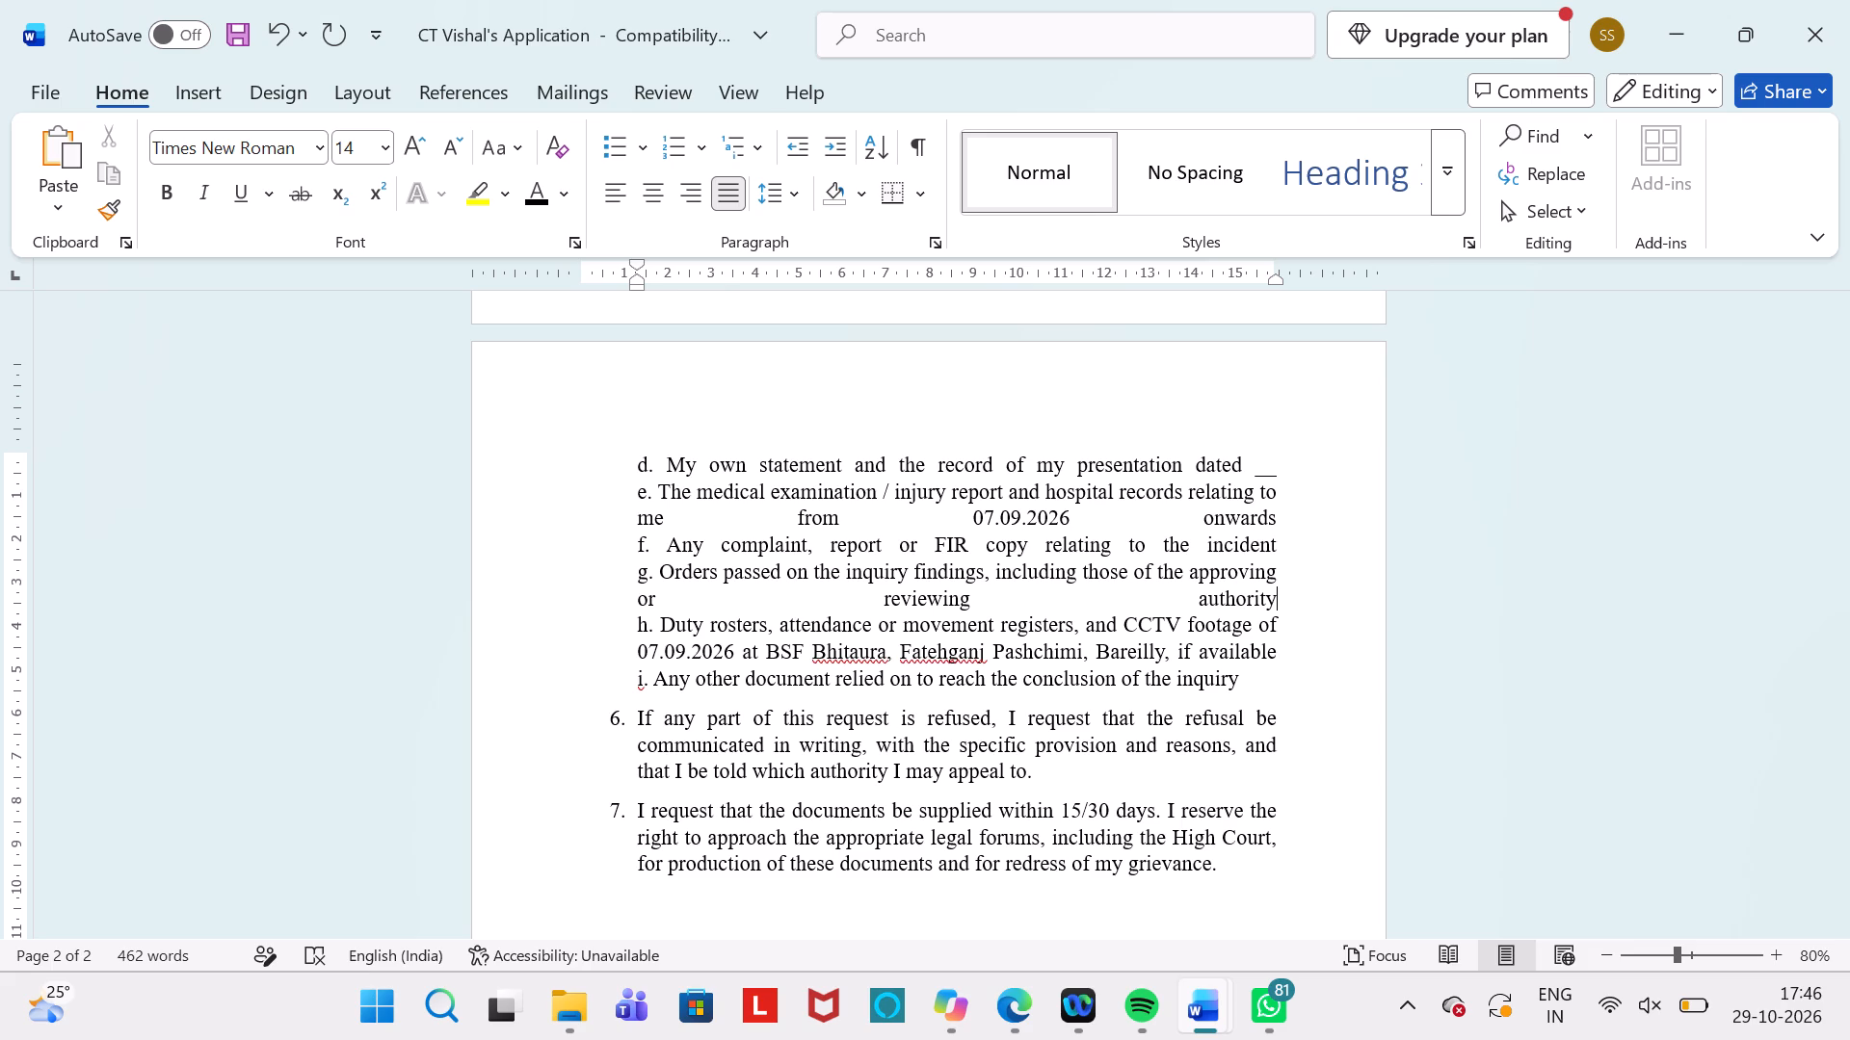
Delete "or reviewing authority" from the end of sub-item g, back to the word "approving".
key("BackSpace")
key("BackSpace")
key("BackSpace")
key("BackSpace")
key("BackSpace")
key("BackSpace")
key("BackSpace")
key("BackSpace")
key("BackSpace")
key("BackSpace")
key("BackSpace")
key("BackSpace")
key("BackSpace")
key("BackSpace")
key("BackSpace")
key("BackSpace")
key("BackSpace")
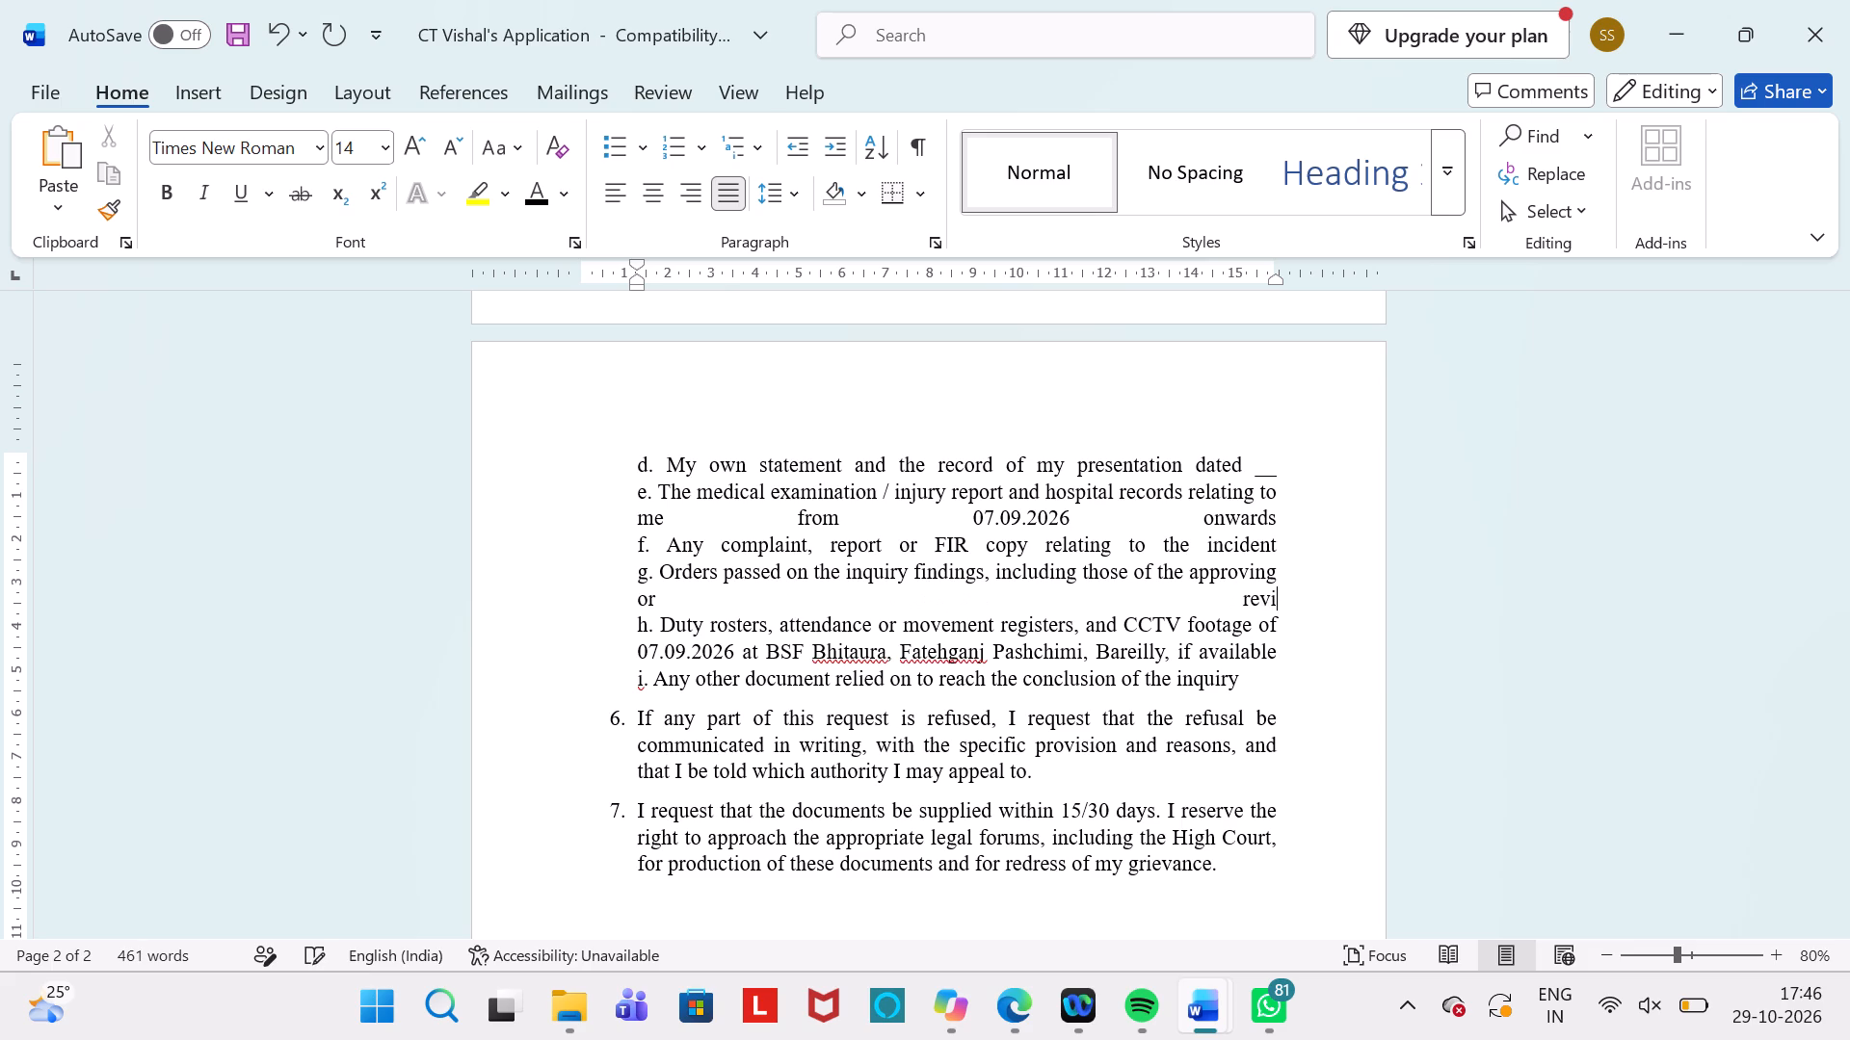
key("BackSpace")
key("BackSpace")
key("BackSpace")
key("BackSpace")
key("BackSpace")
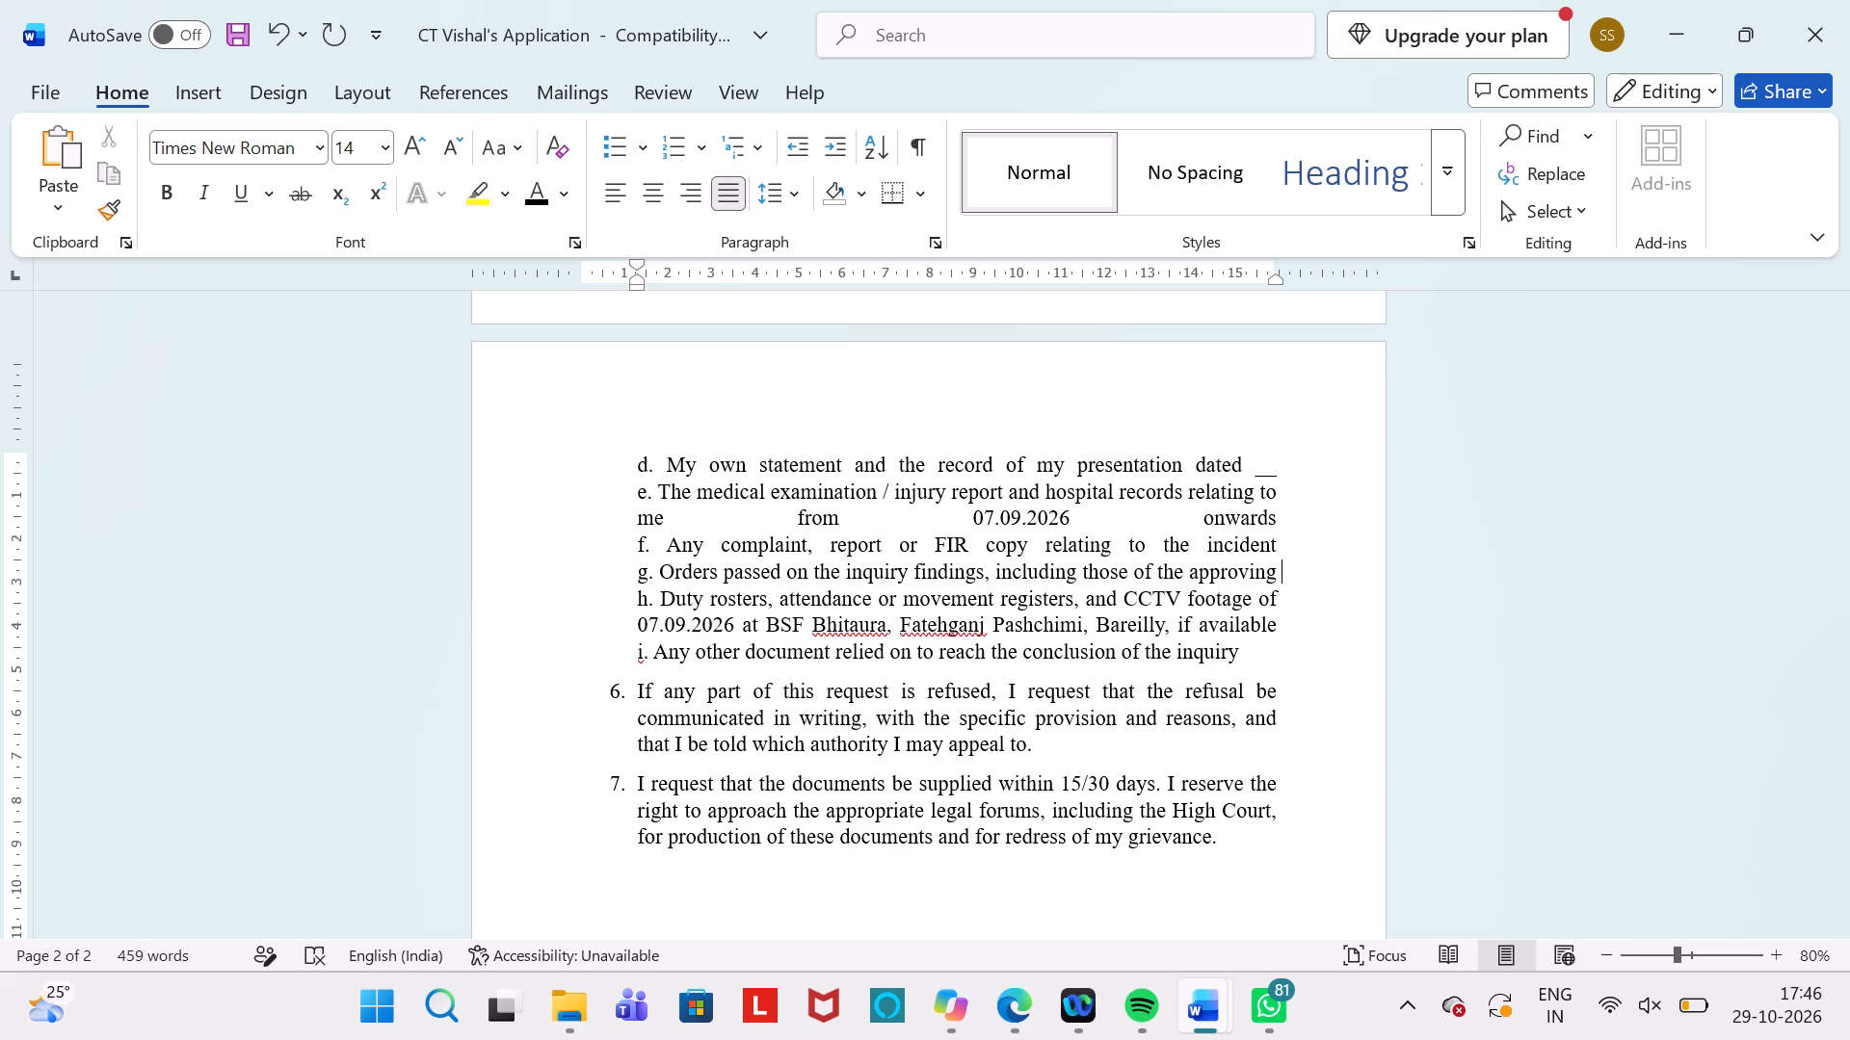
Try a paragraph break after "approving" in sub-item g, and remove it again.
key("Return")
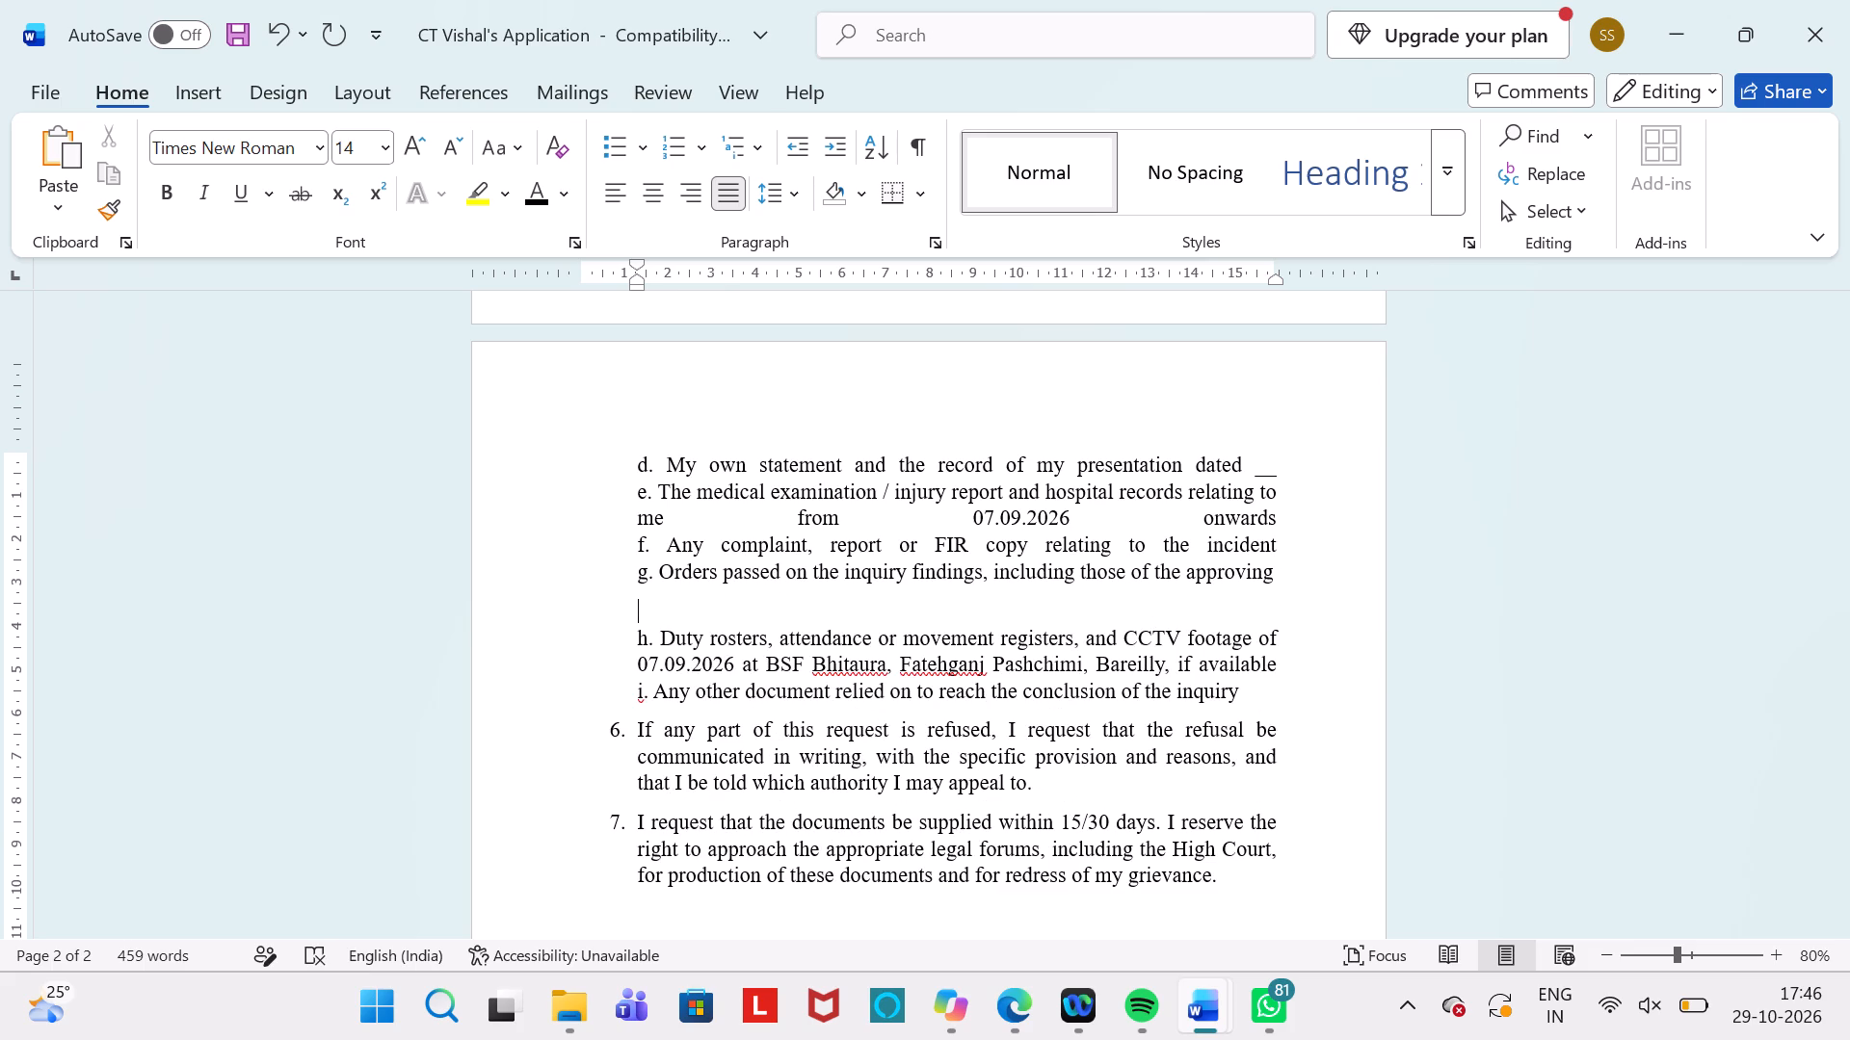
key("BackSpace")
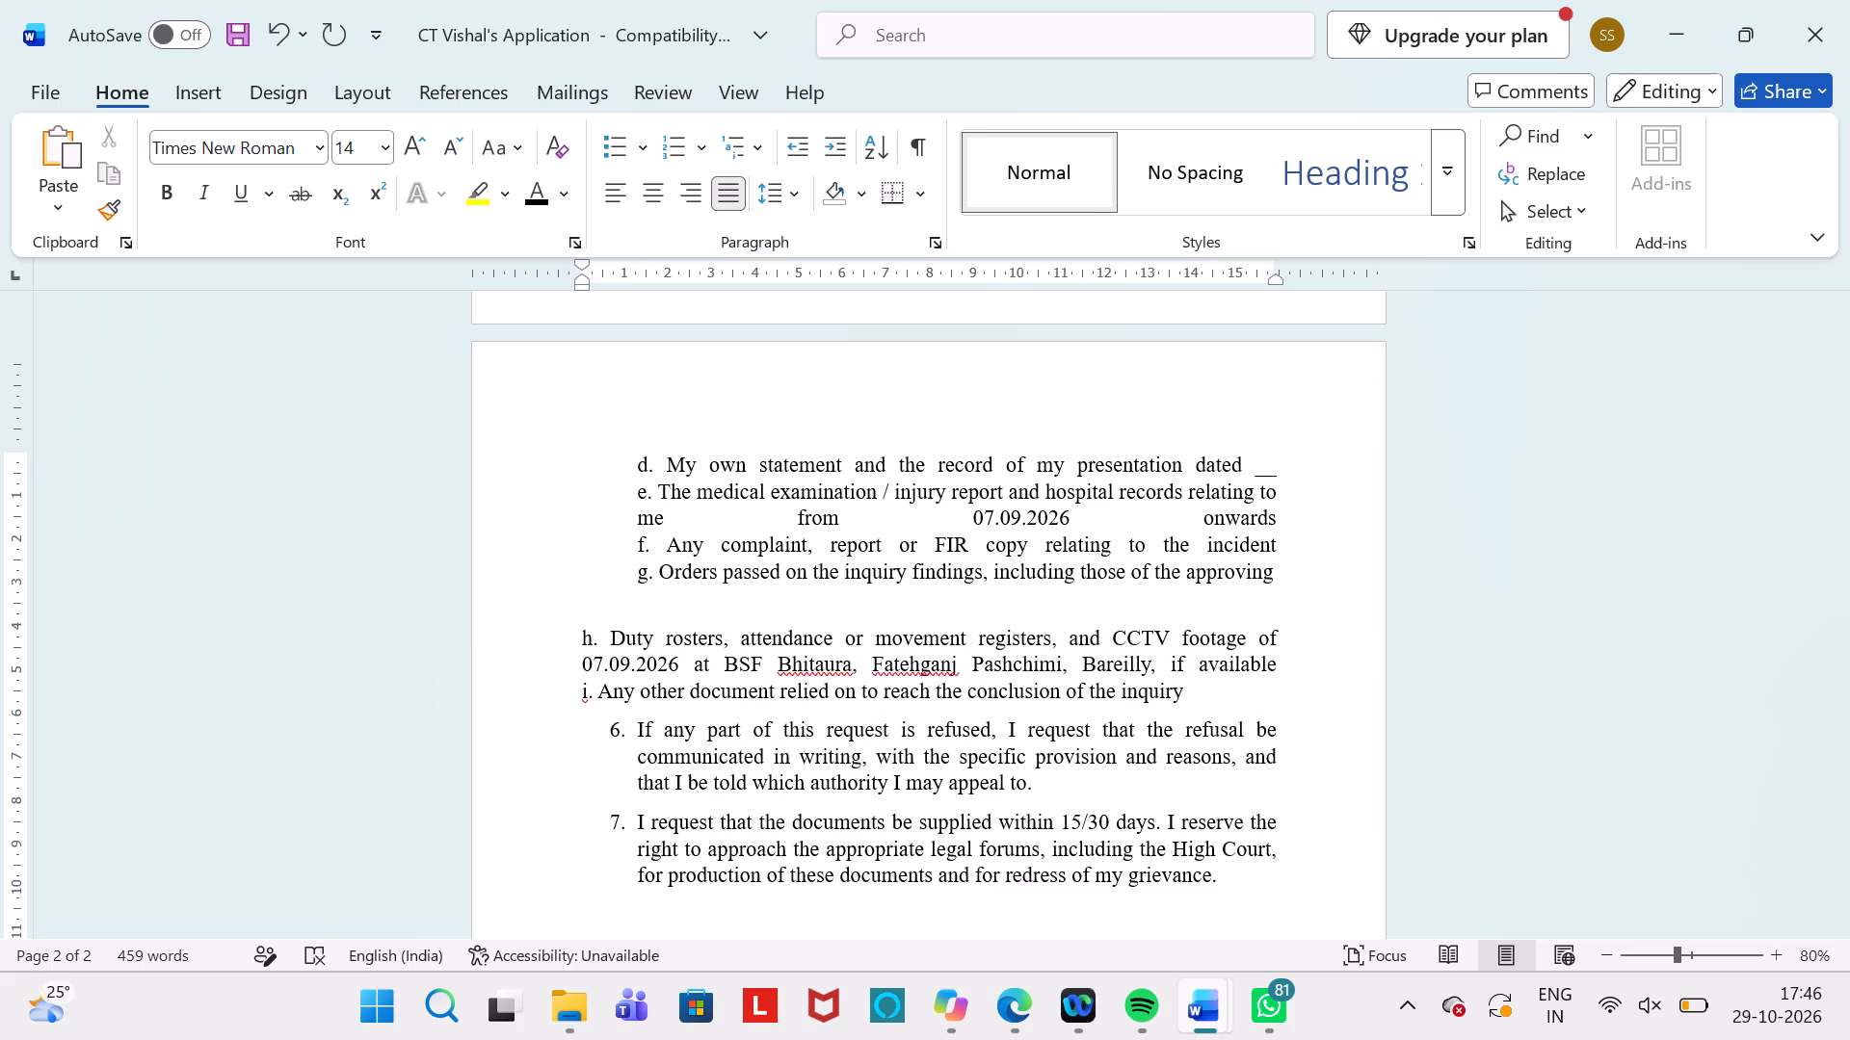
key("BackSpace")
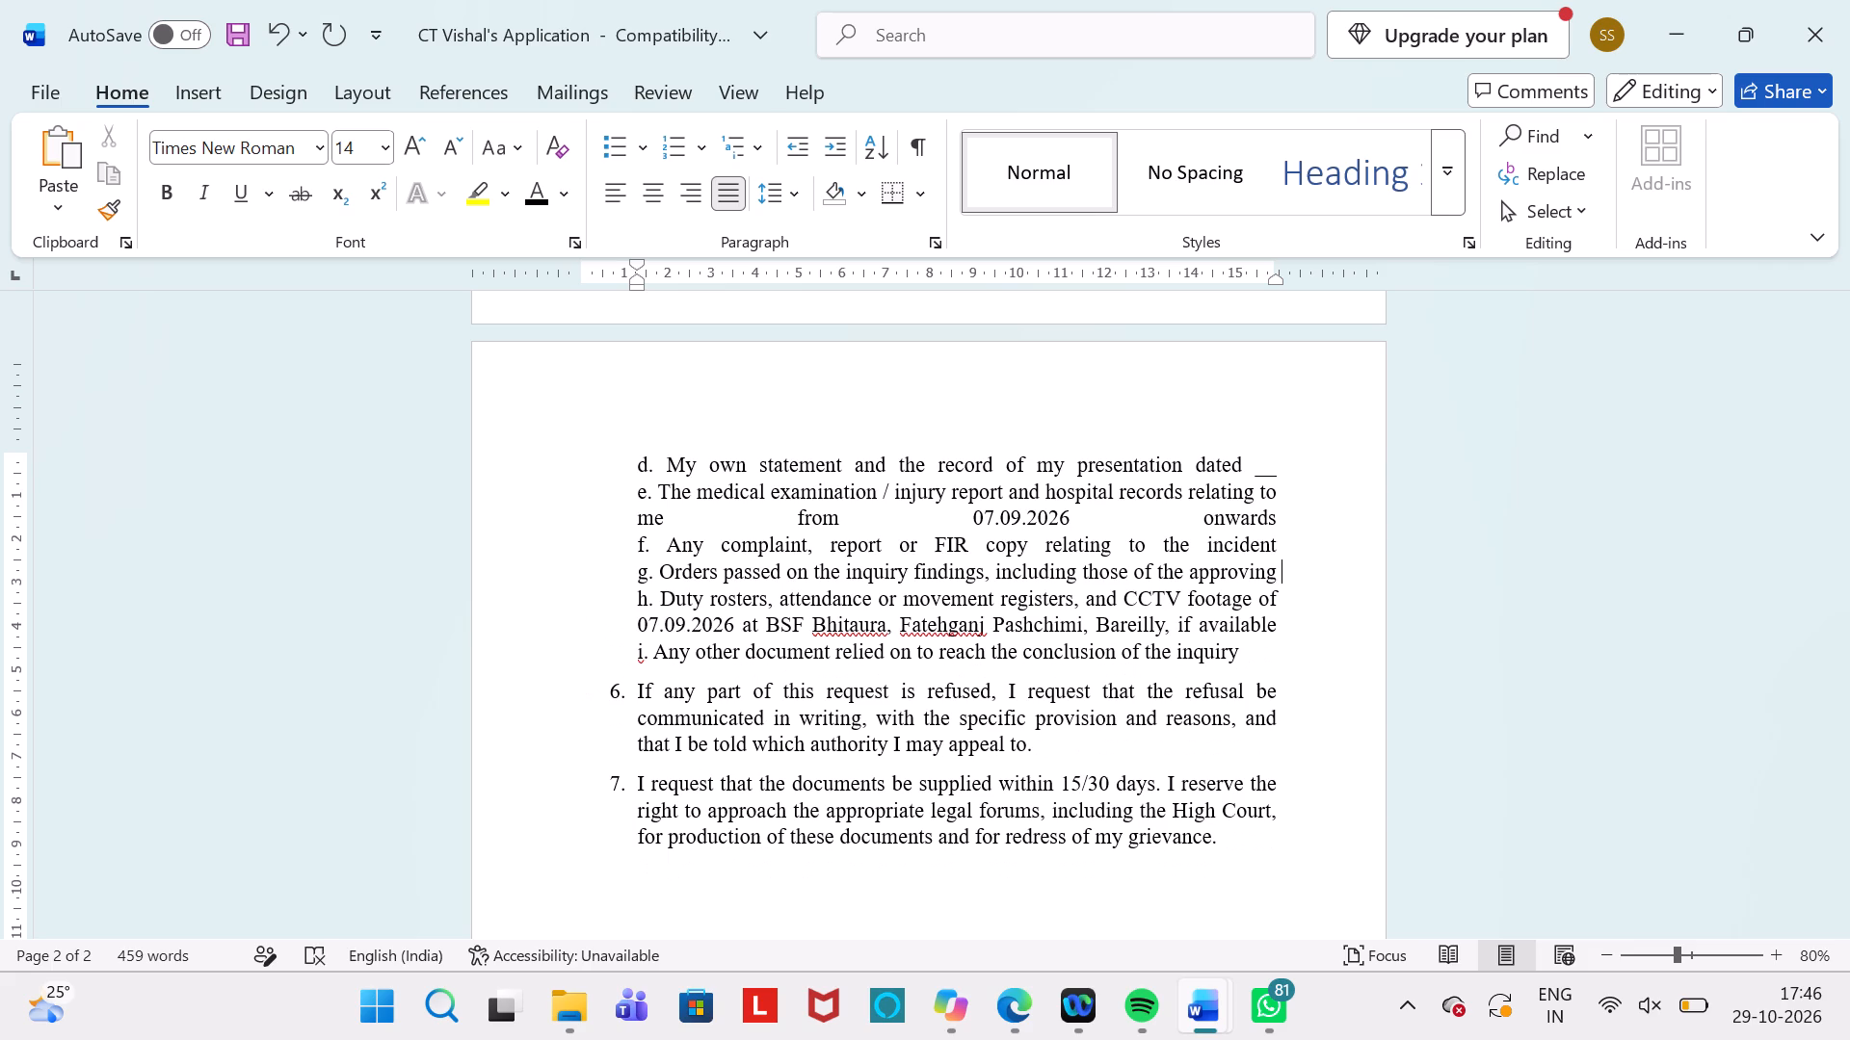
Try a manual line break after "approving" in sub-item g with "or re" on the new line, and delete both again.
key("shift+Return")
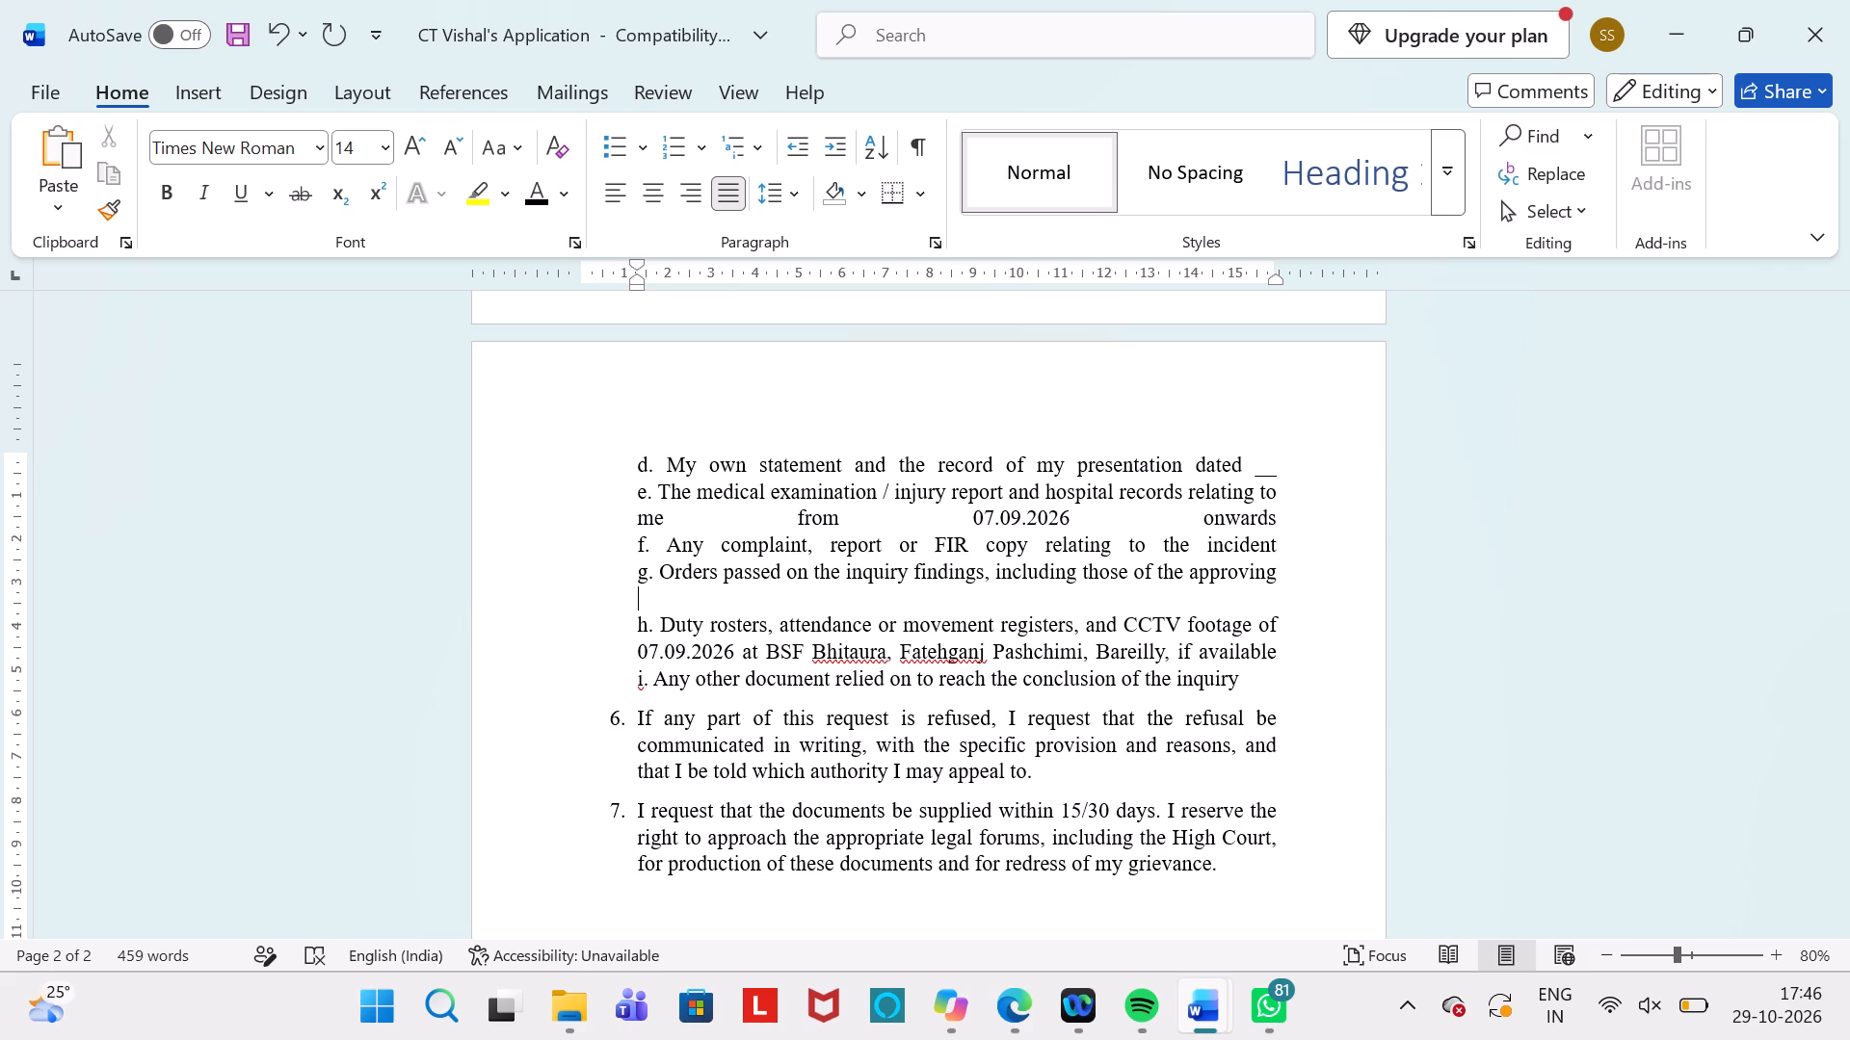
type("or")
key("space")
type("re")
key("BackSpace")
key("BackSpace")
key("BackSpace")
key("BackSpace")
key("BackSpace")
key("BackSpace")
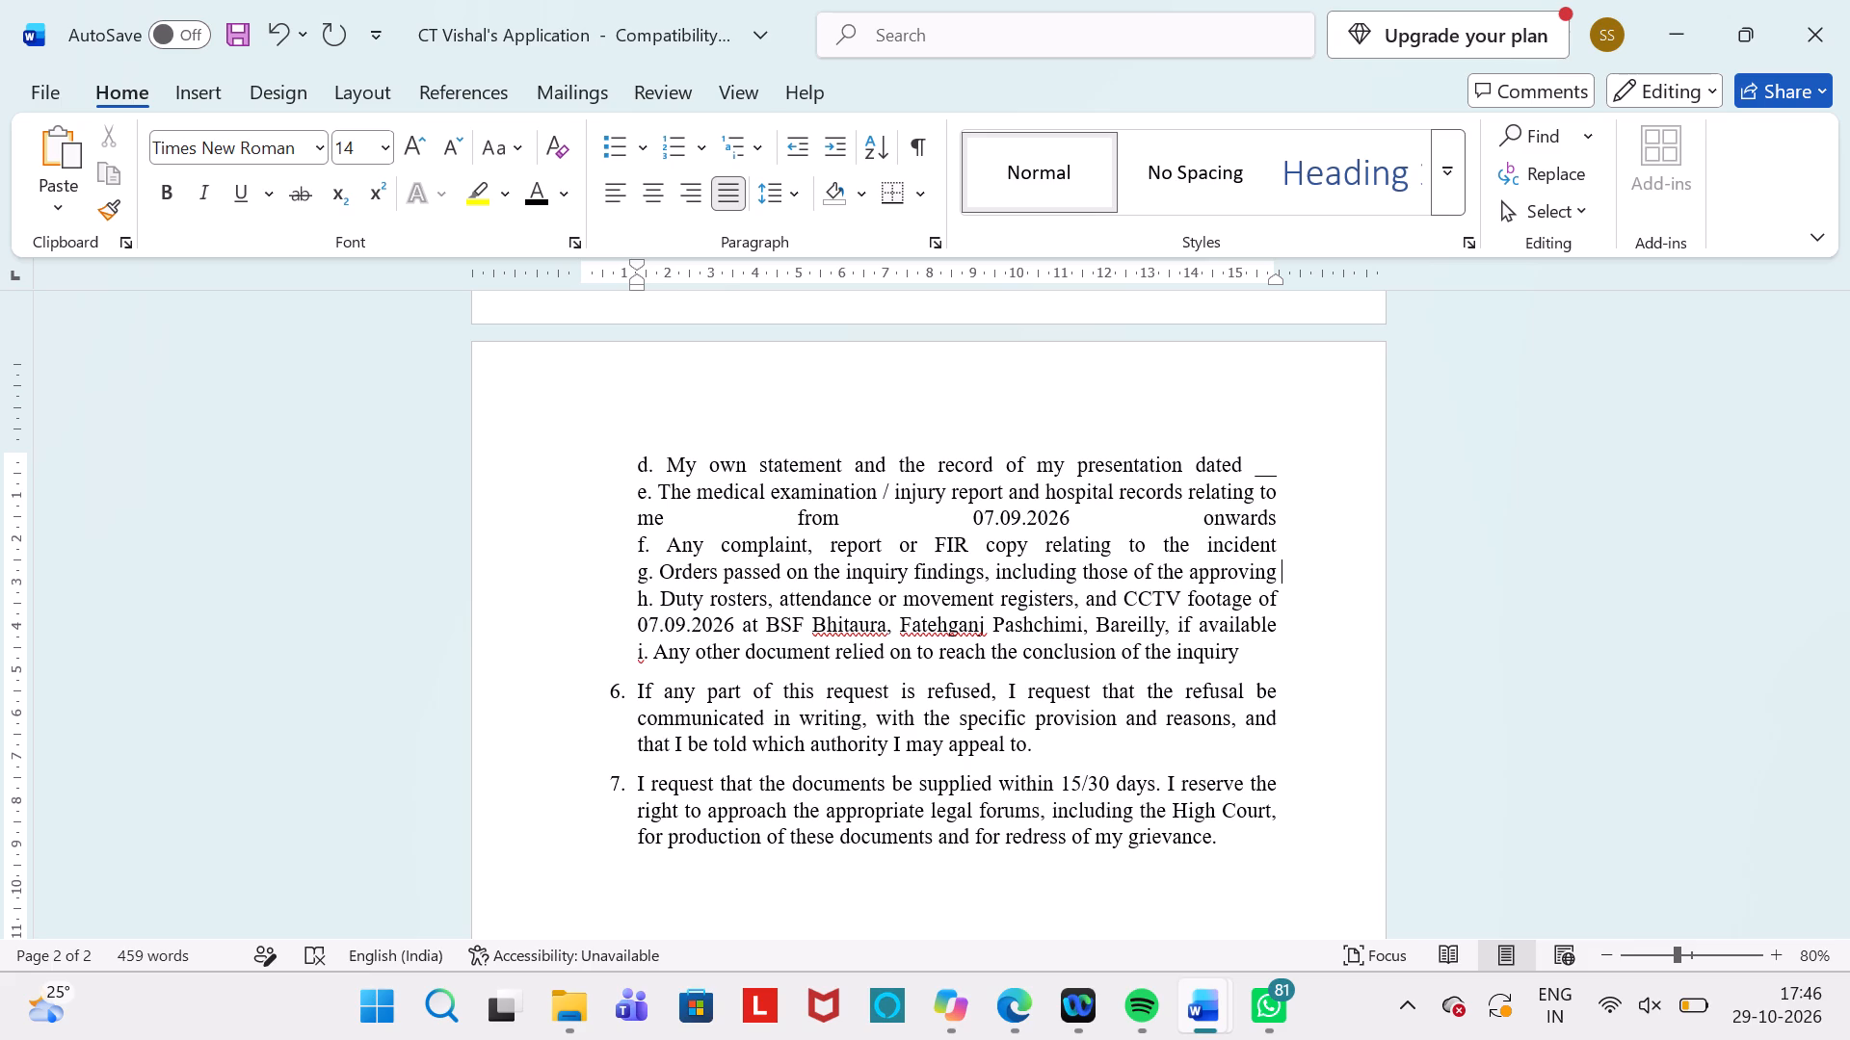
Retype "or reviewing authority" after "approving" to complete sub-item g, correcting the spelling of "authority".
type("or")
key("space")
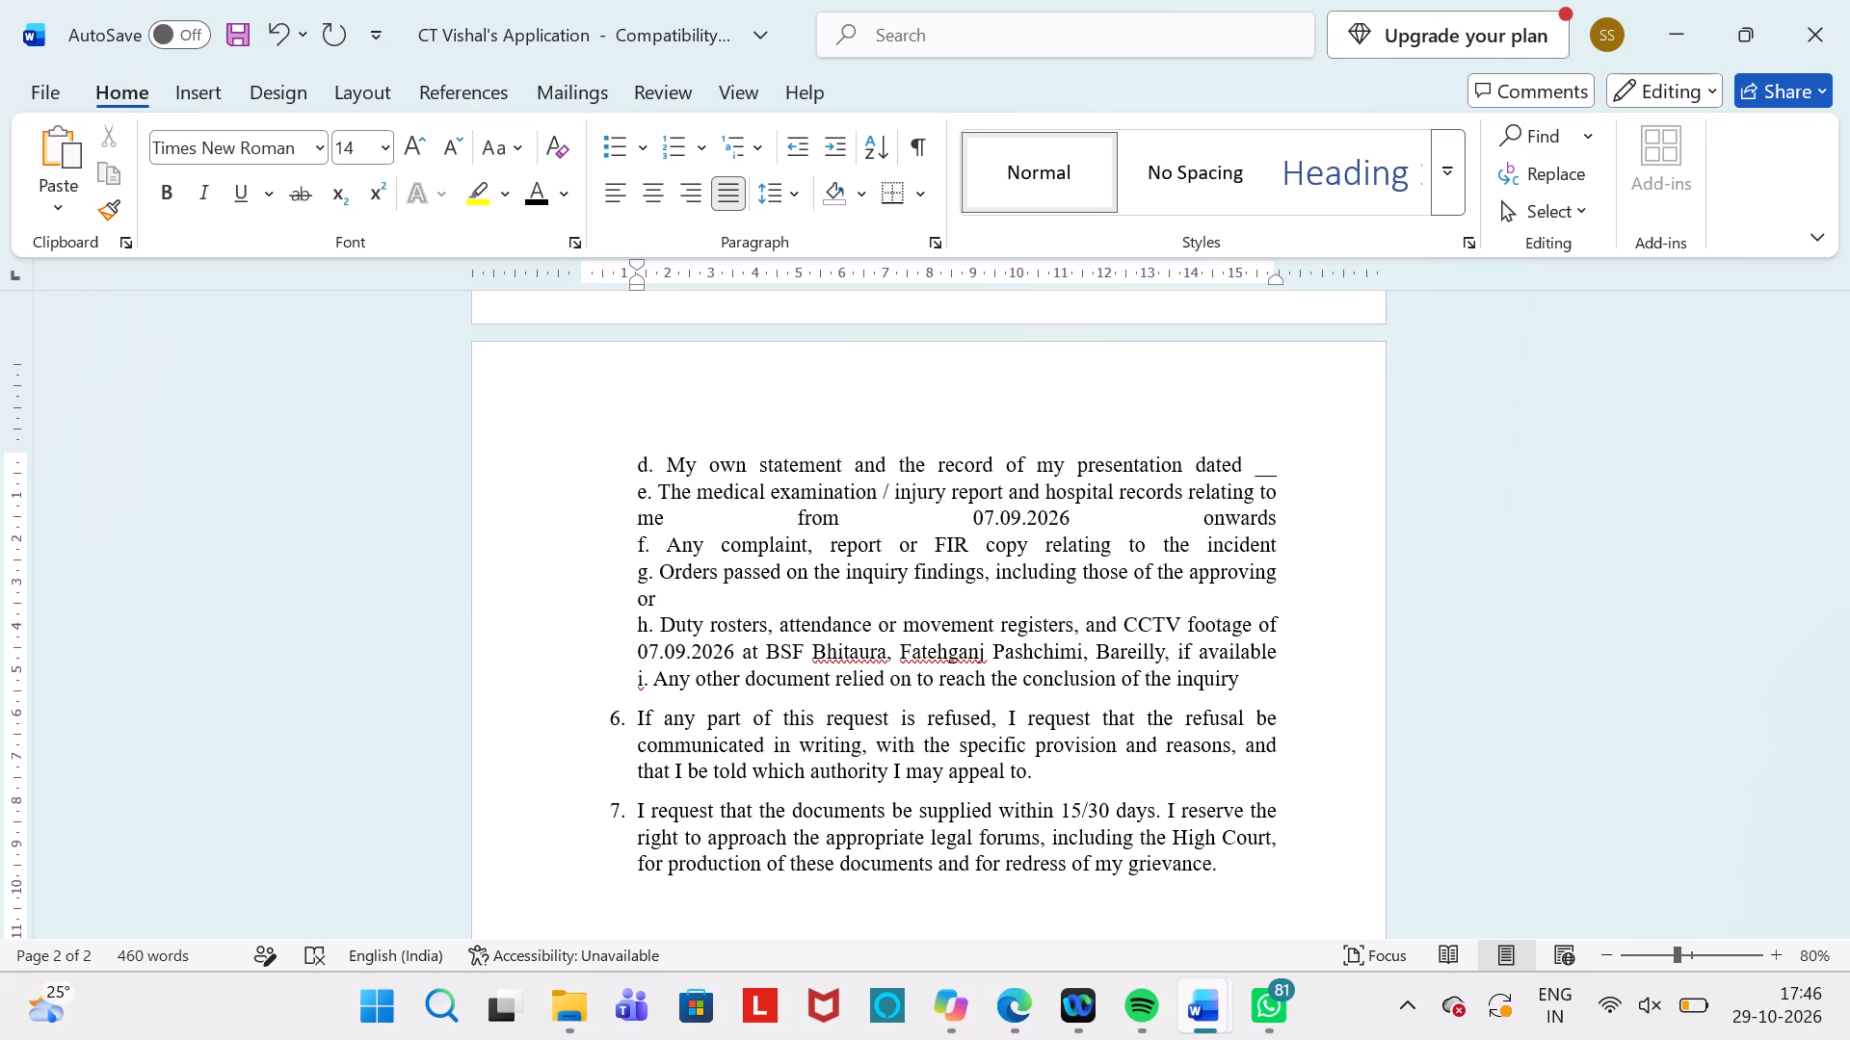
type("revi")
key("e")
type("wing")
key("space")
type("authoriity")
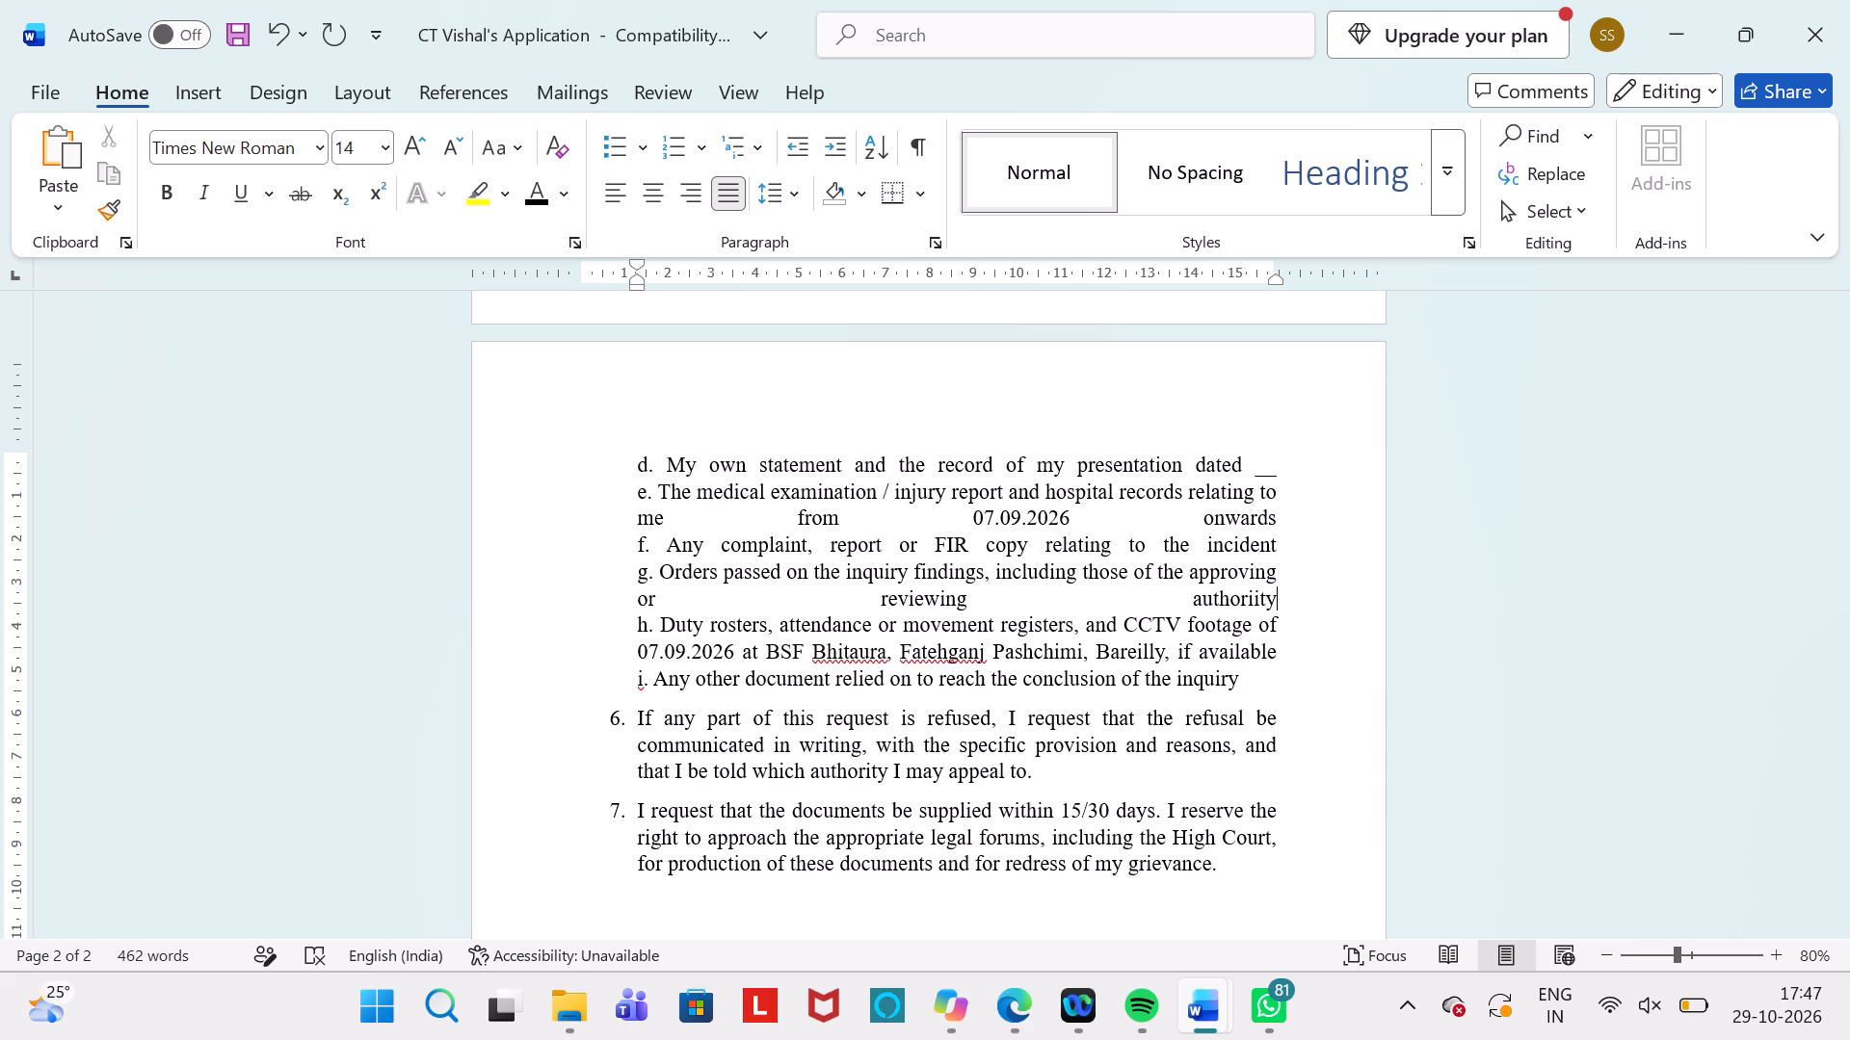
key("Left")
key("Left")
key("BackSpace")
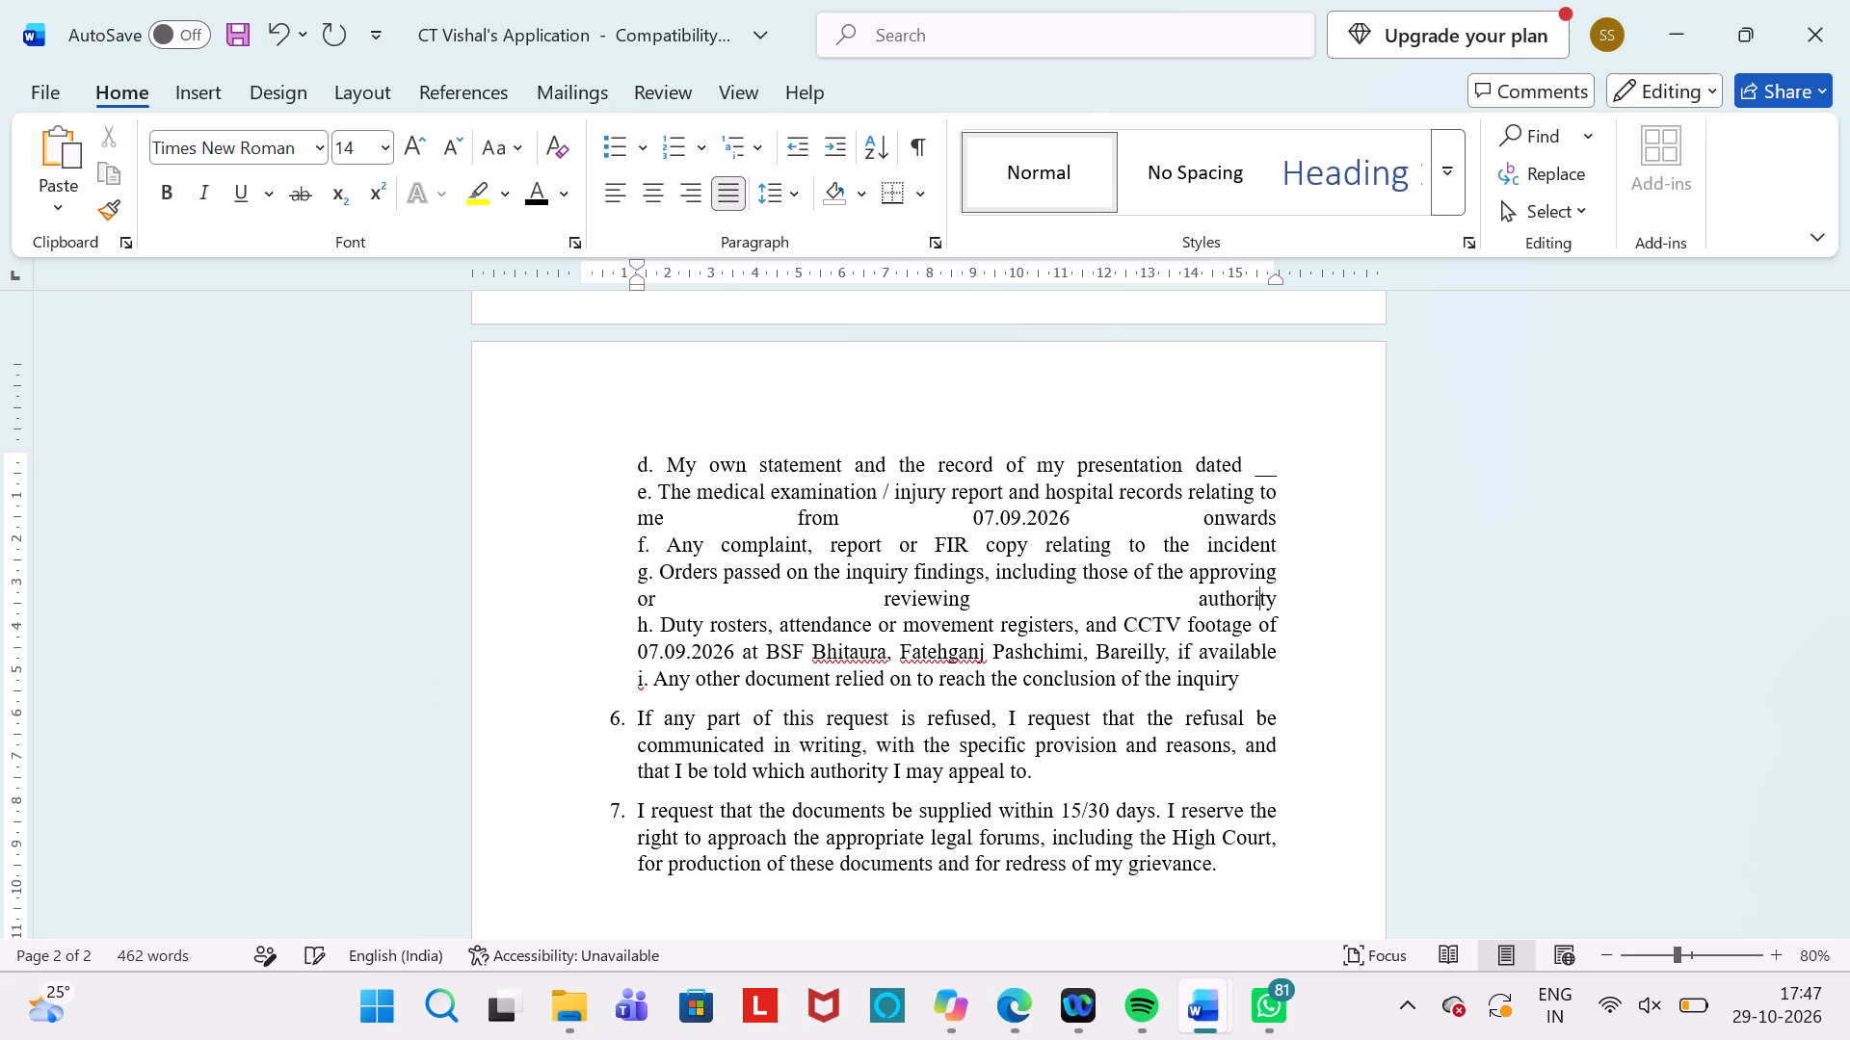
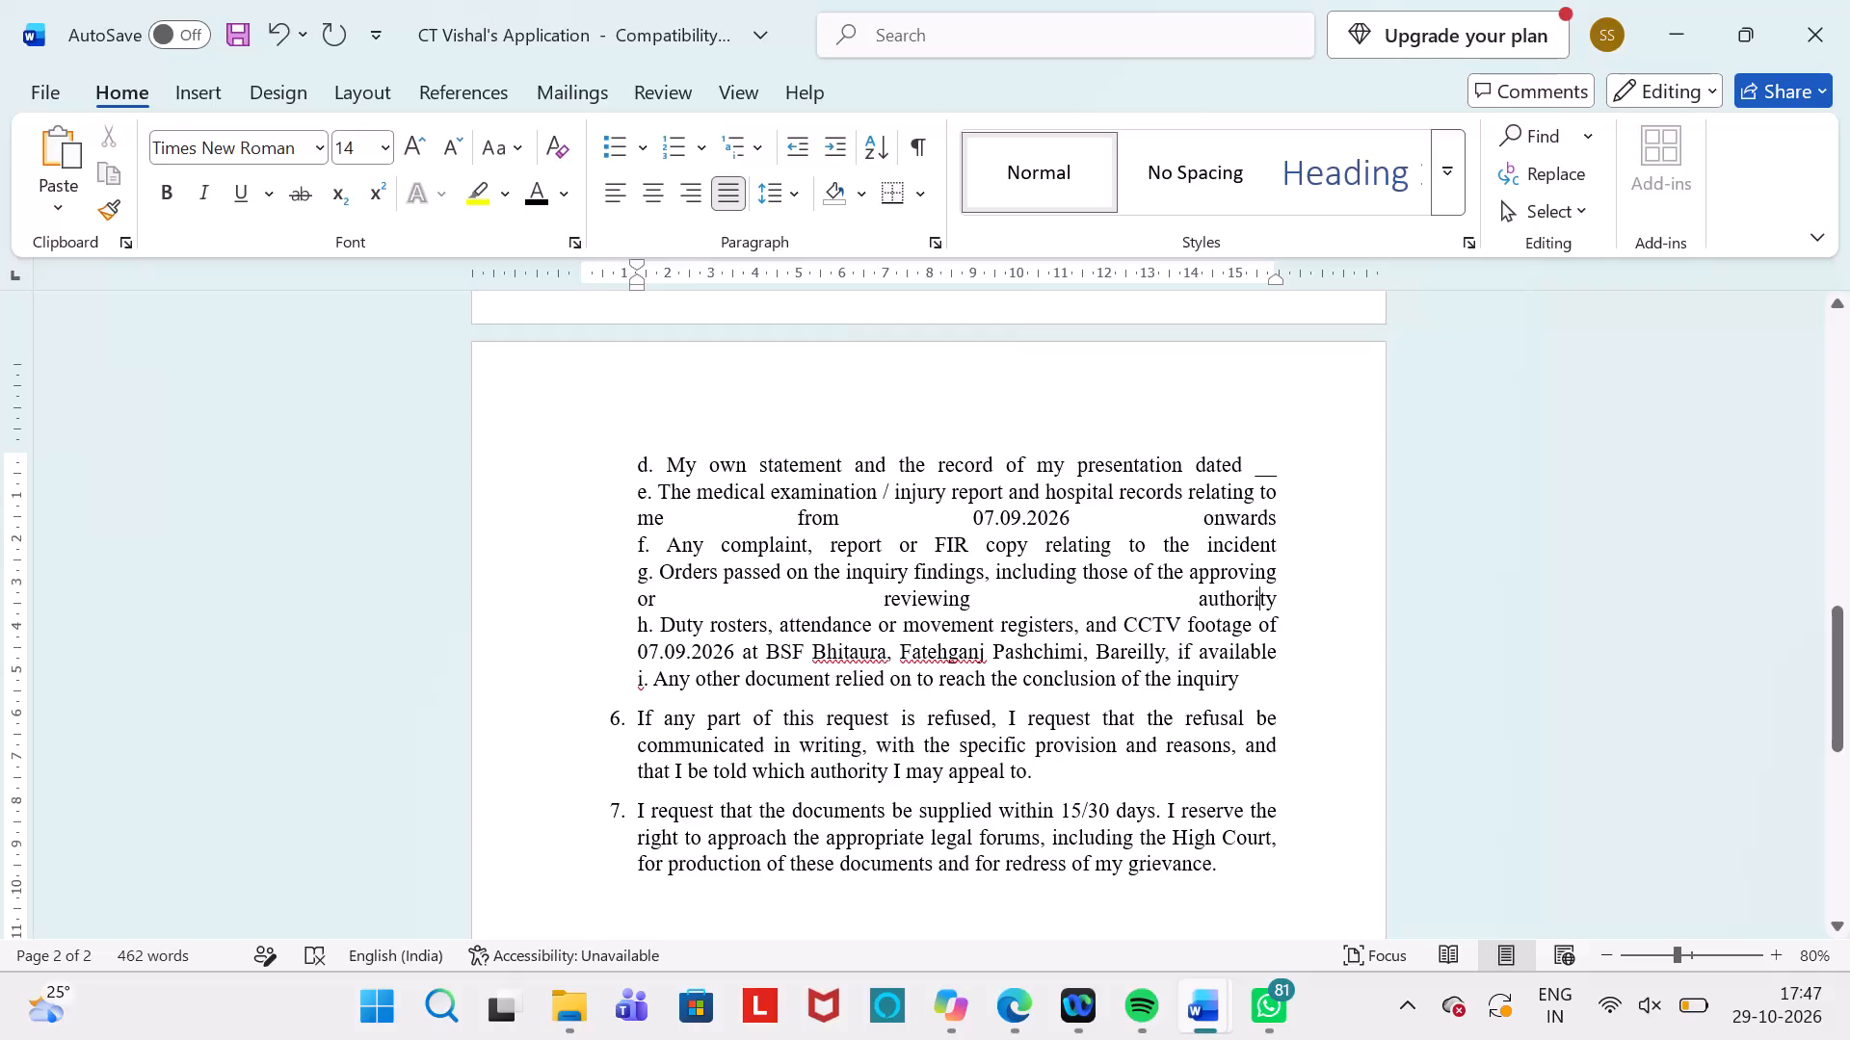
Add a full stop after "authority" at the end of sub-item g.
left_click(1282, 596)
key("period")
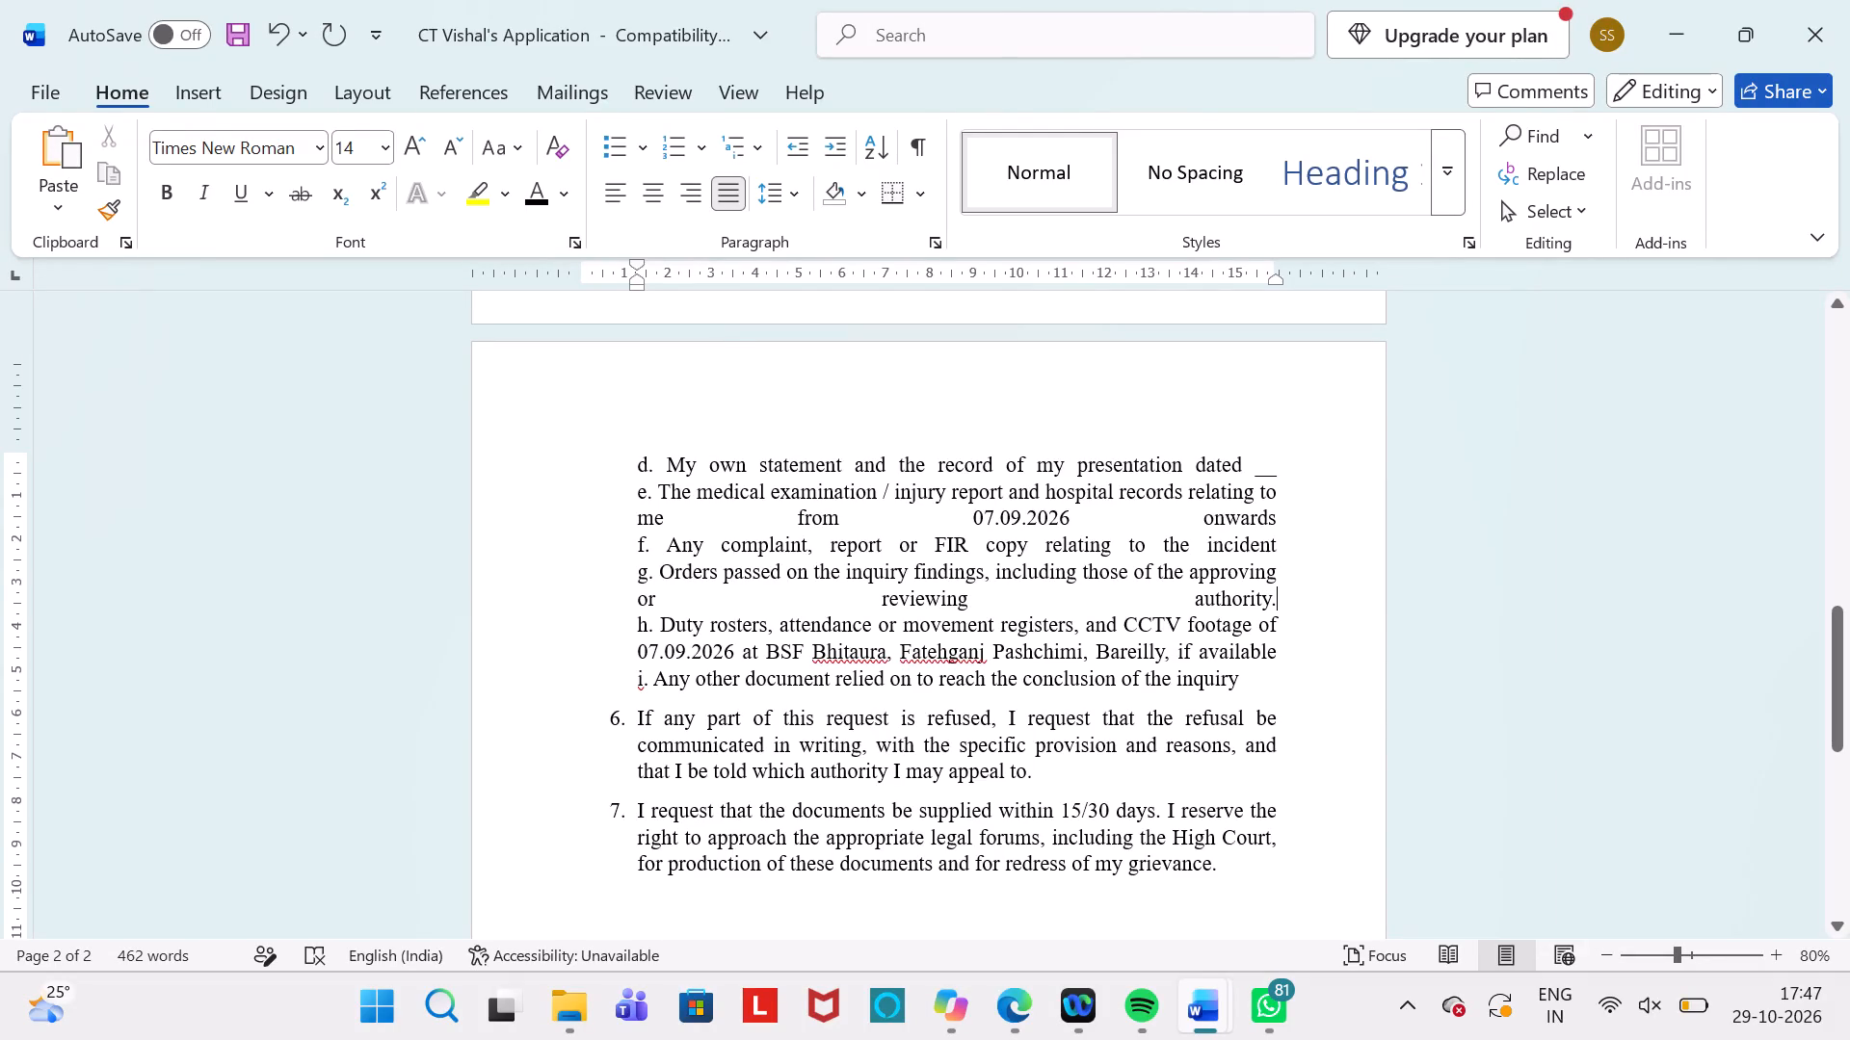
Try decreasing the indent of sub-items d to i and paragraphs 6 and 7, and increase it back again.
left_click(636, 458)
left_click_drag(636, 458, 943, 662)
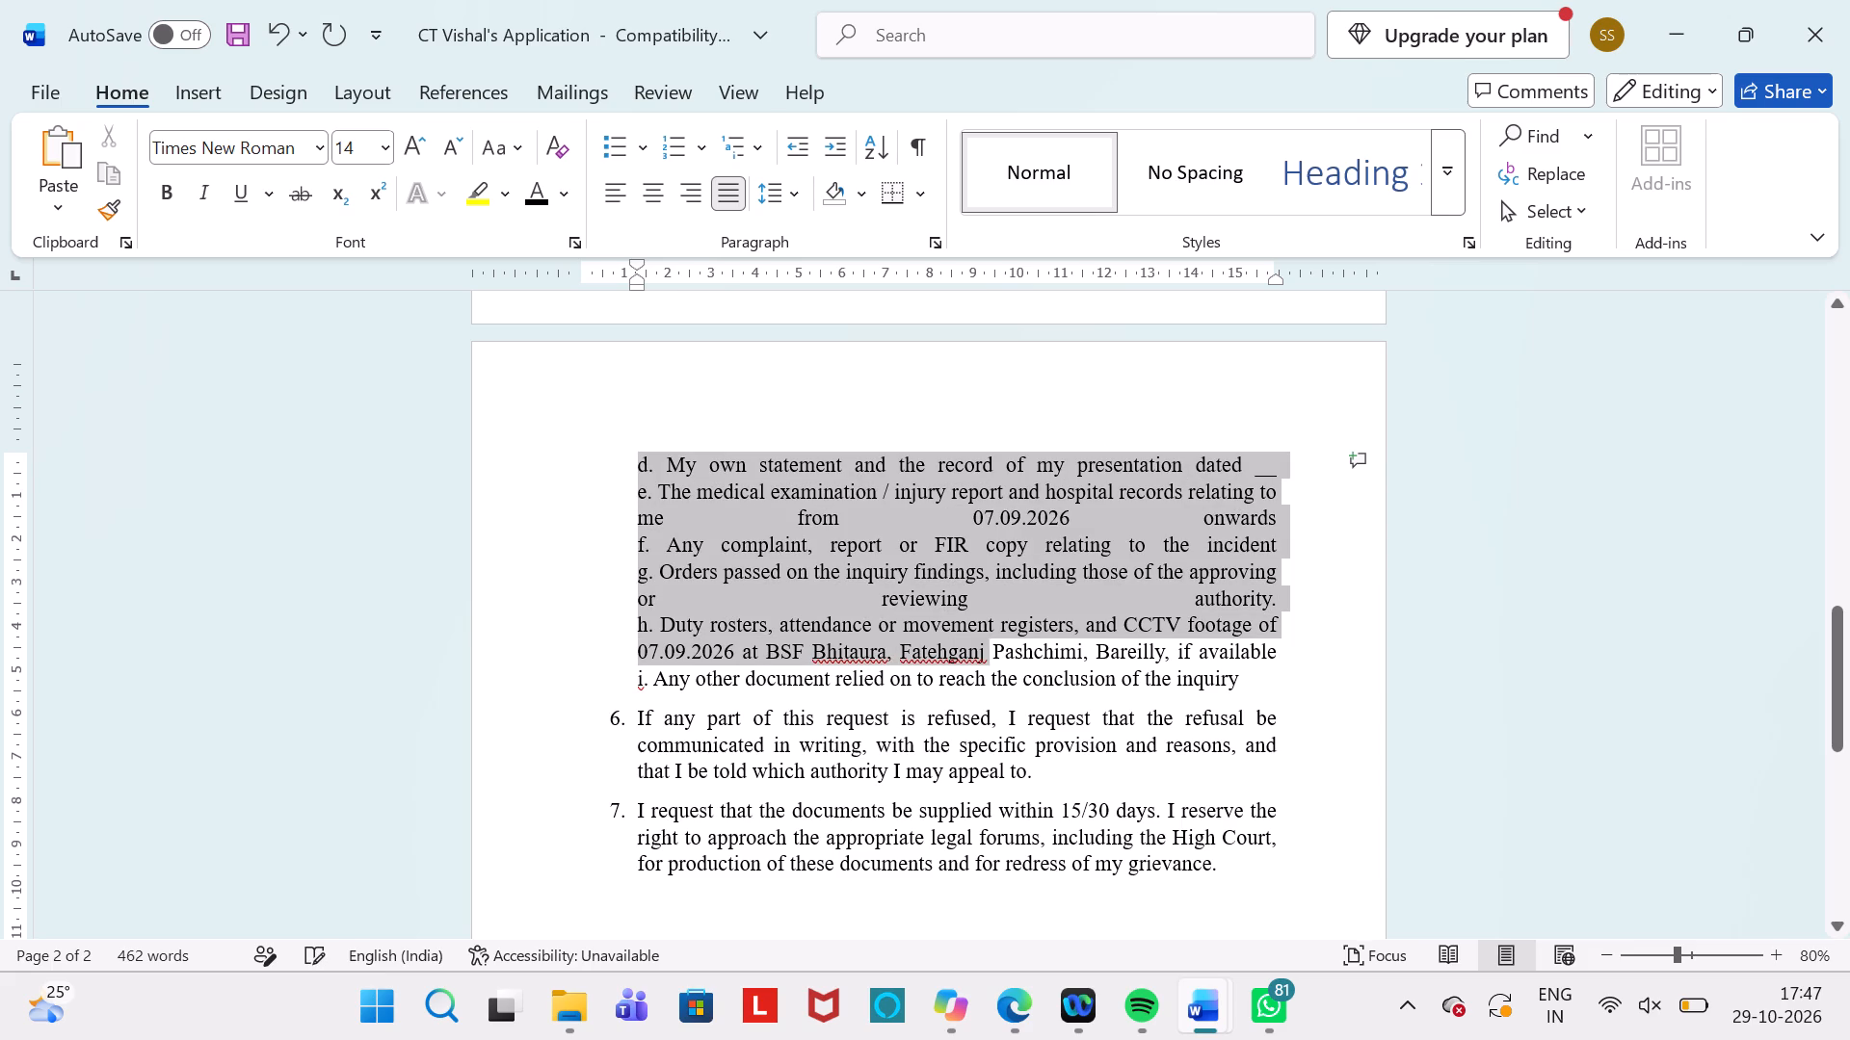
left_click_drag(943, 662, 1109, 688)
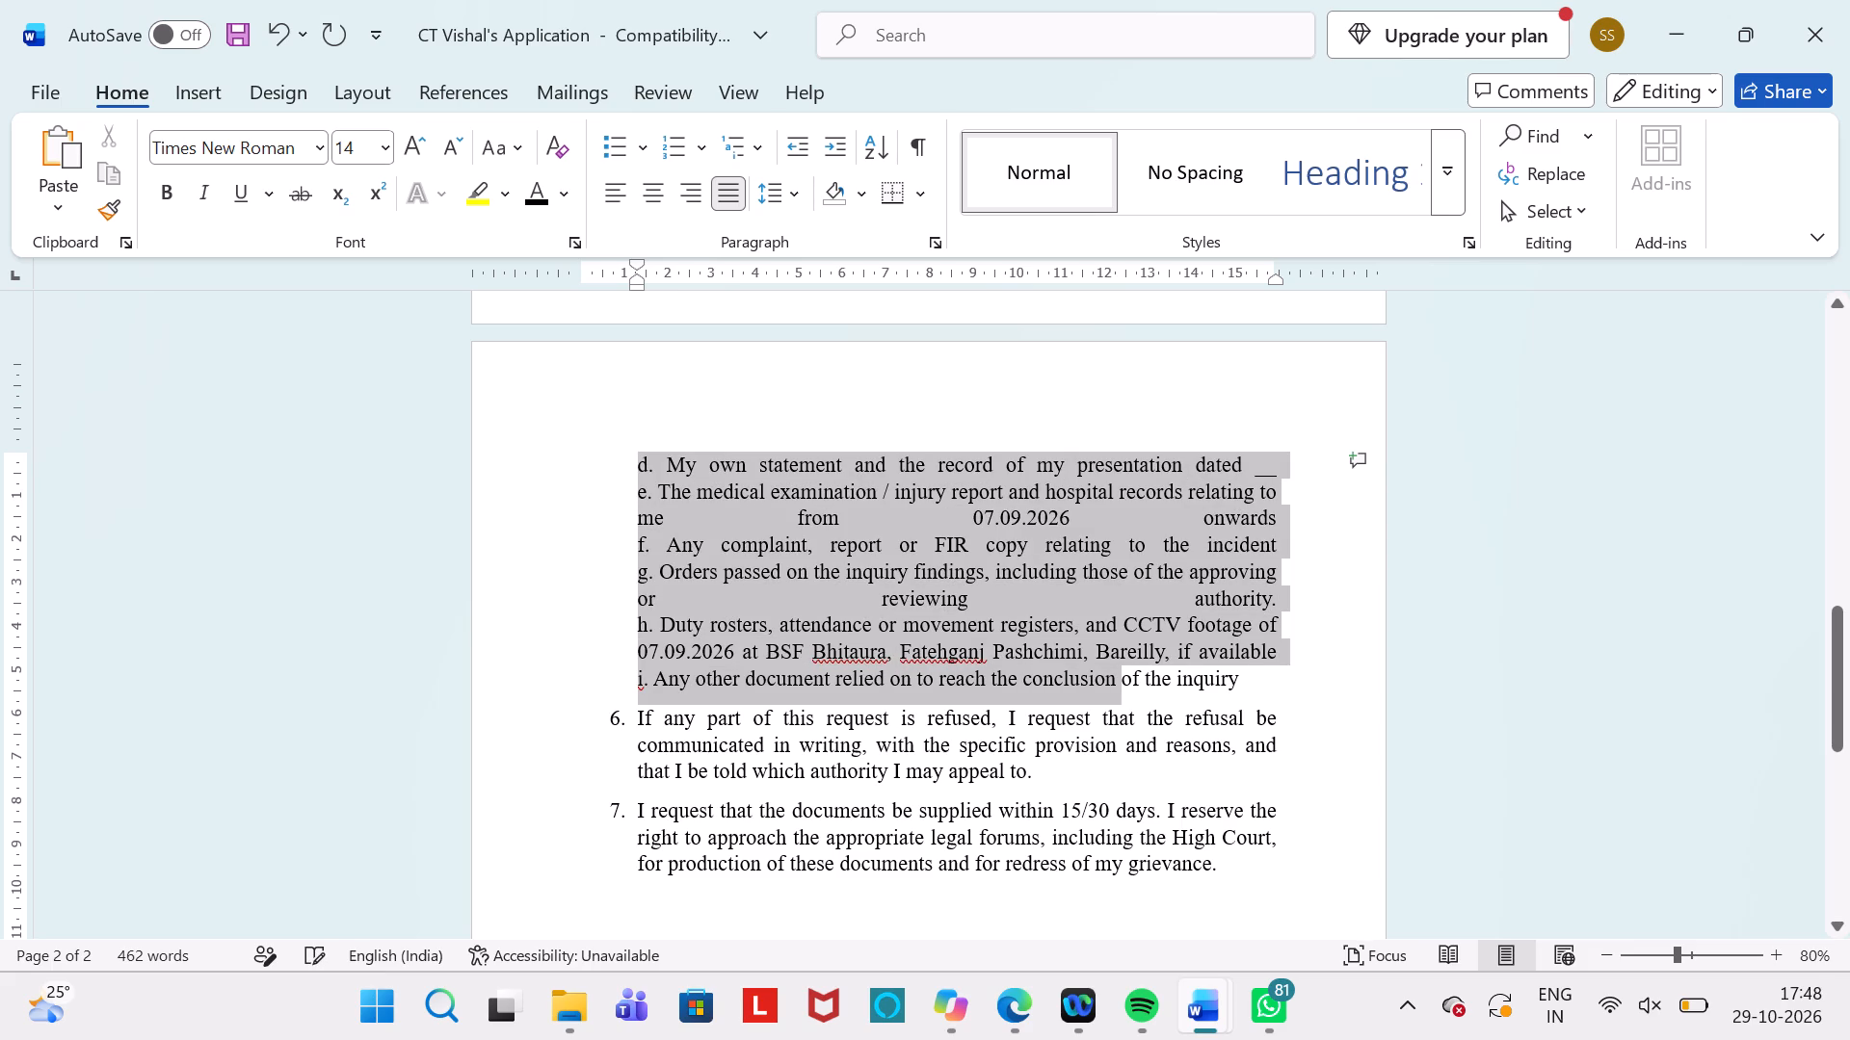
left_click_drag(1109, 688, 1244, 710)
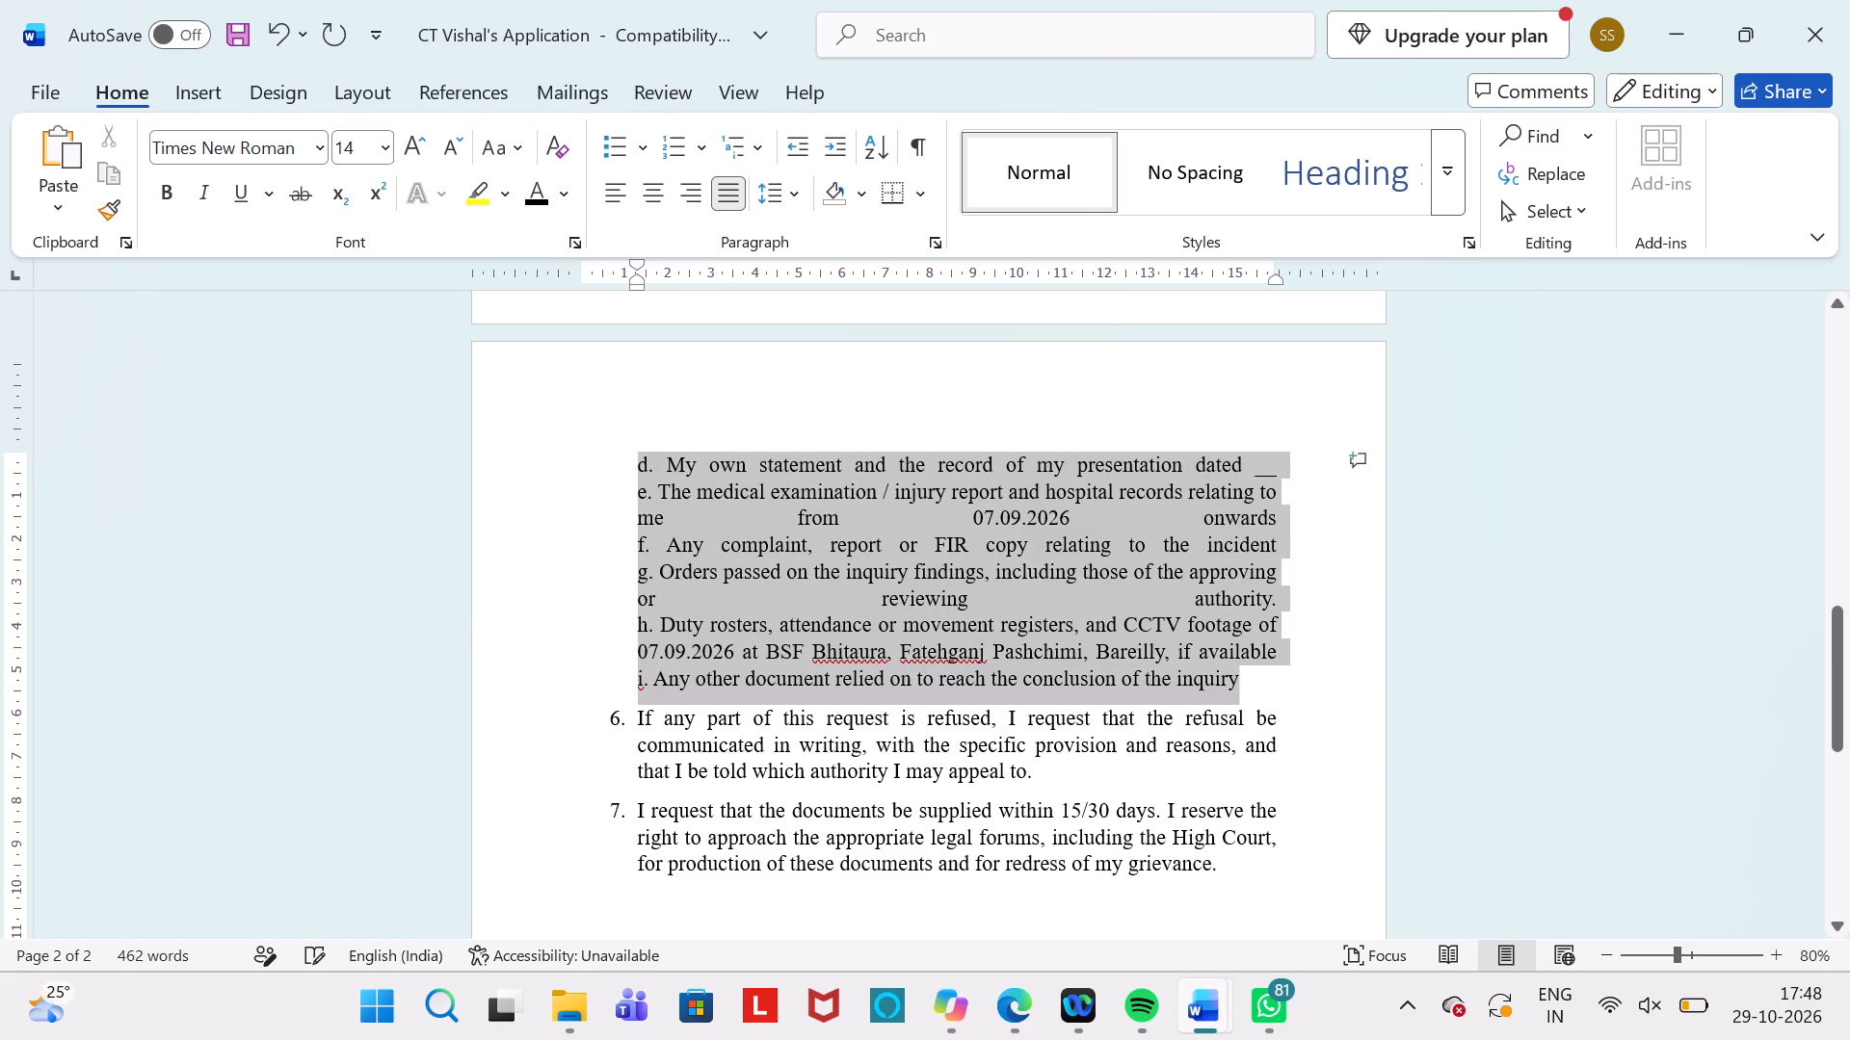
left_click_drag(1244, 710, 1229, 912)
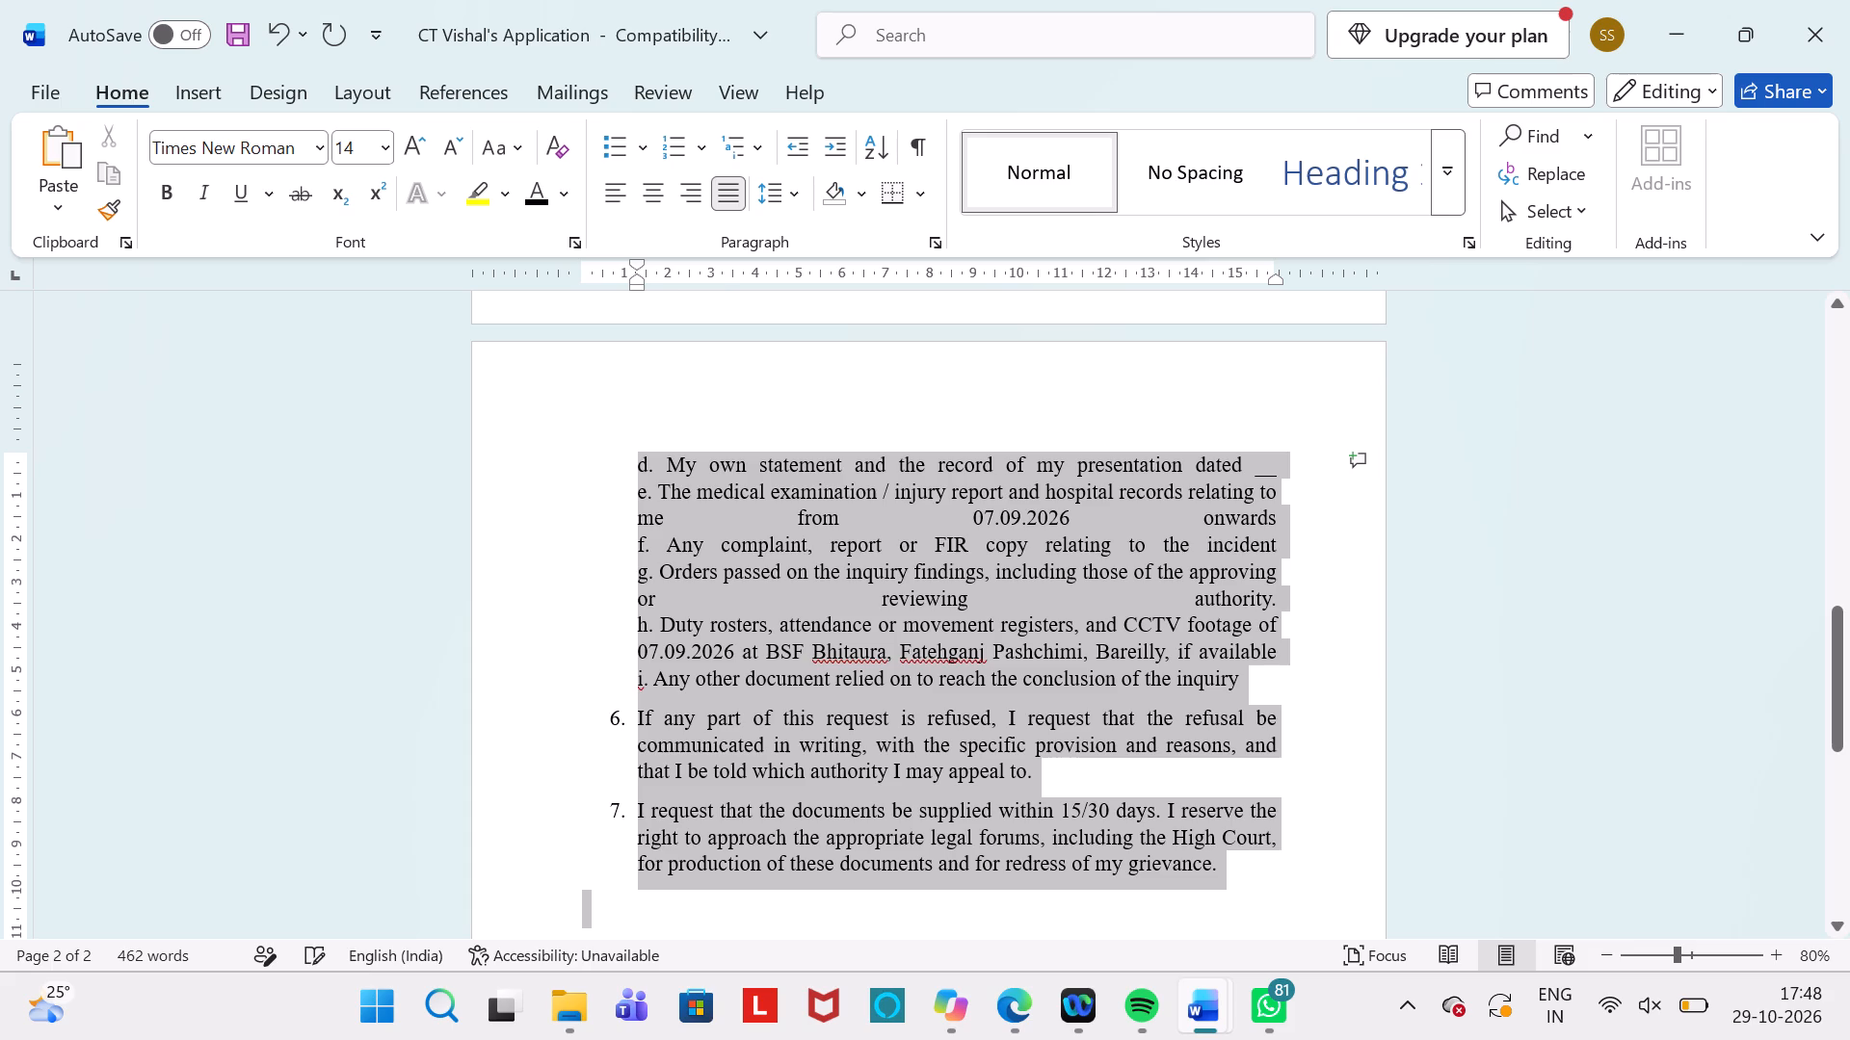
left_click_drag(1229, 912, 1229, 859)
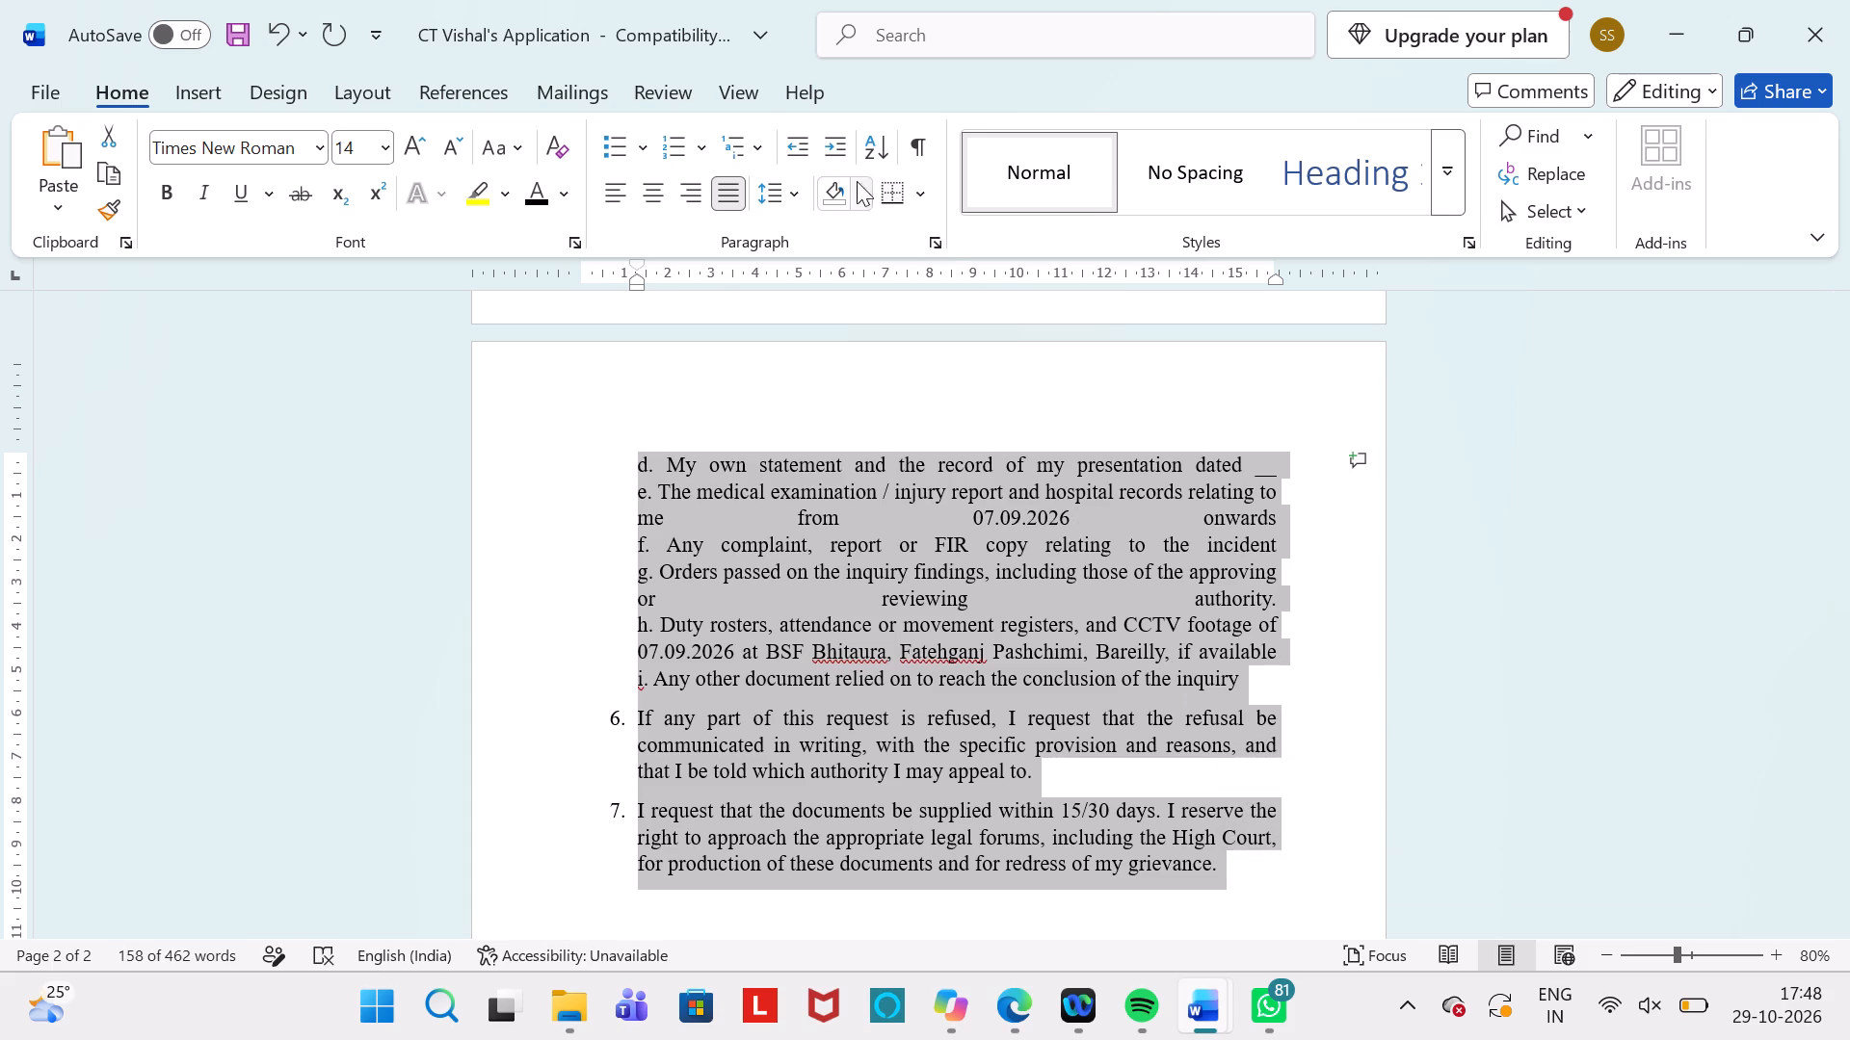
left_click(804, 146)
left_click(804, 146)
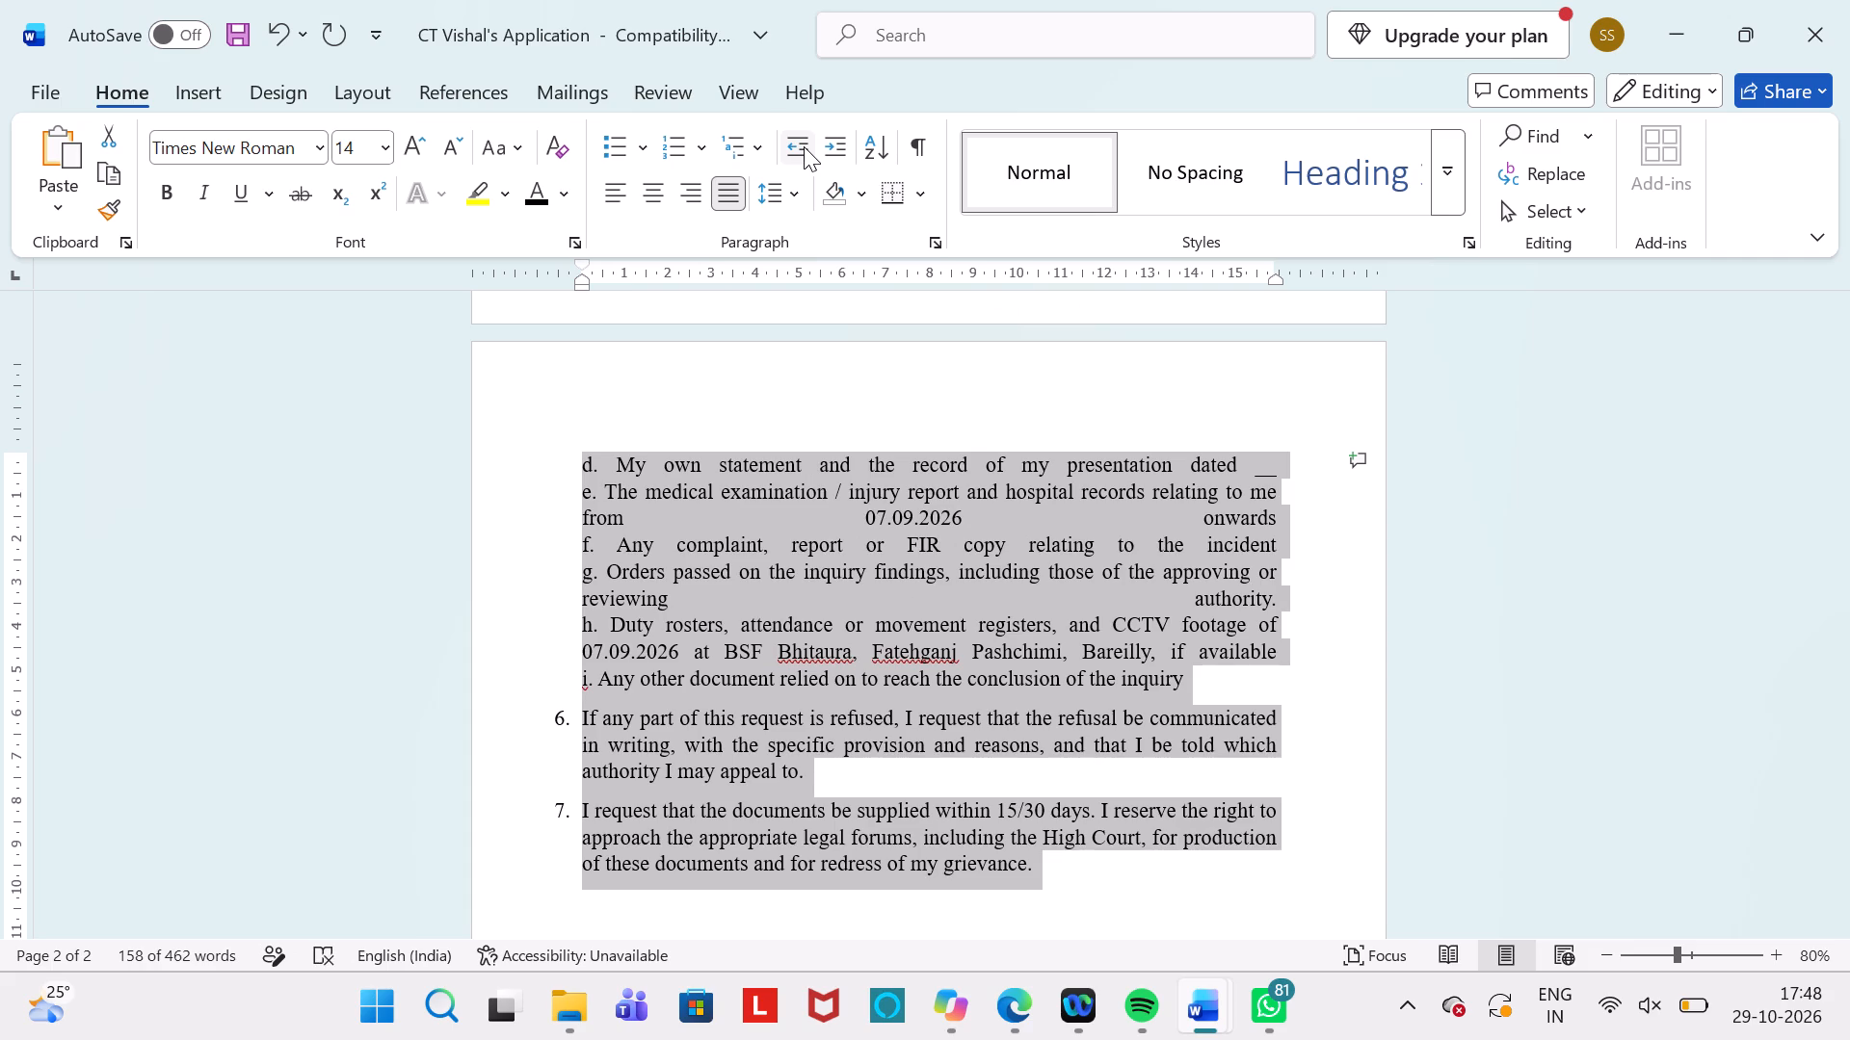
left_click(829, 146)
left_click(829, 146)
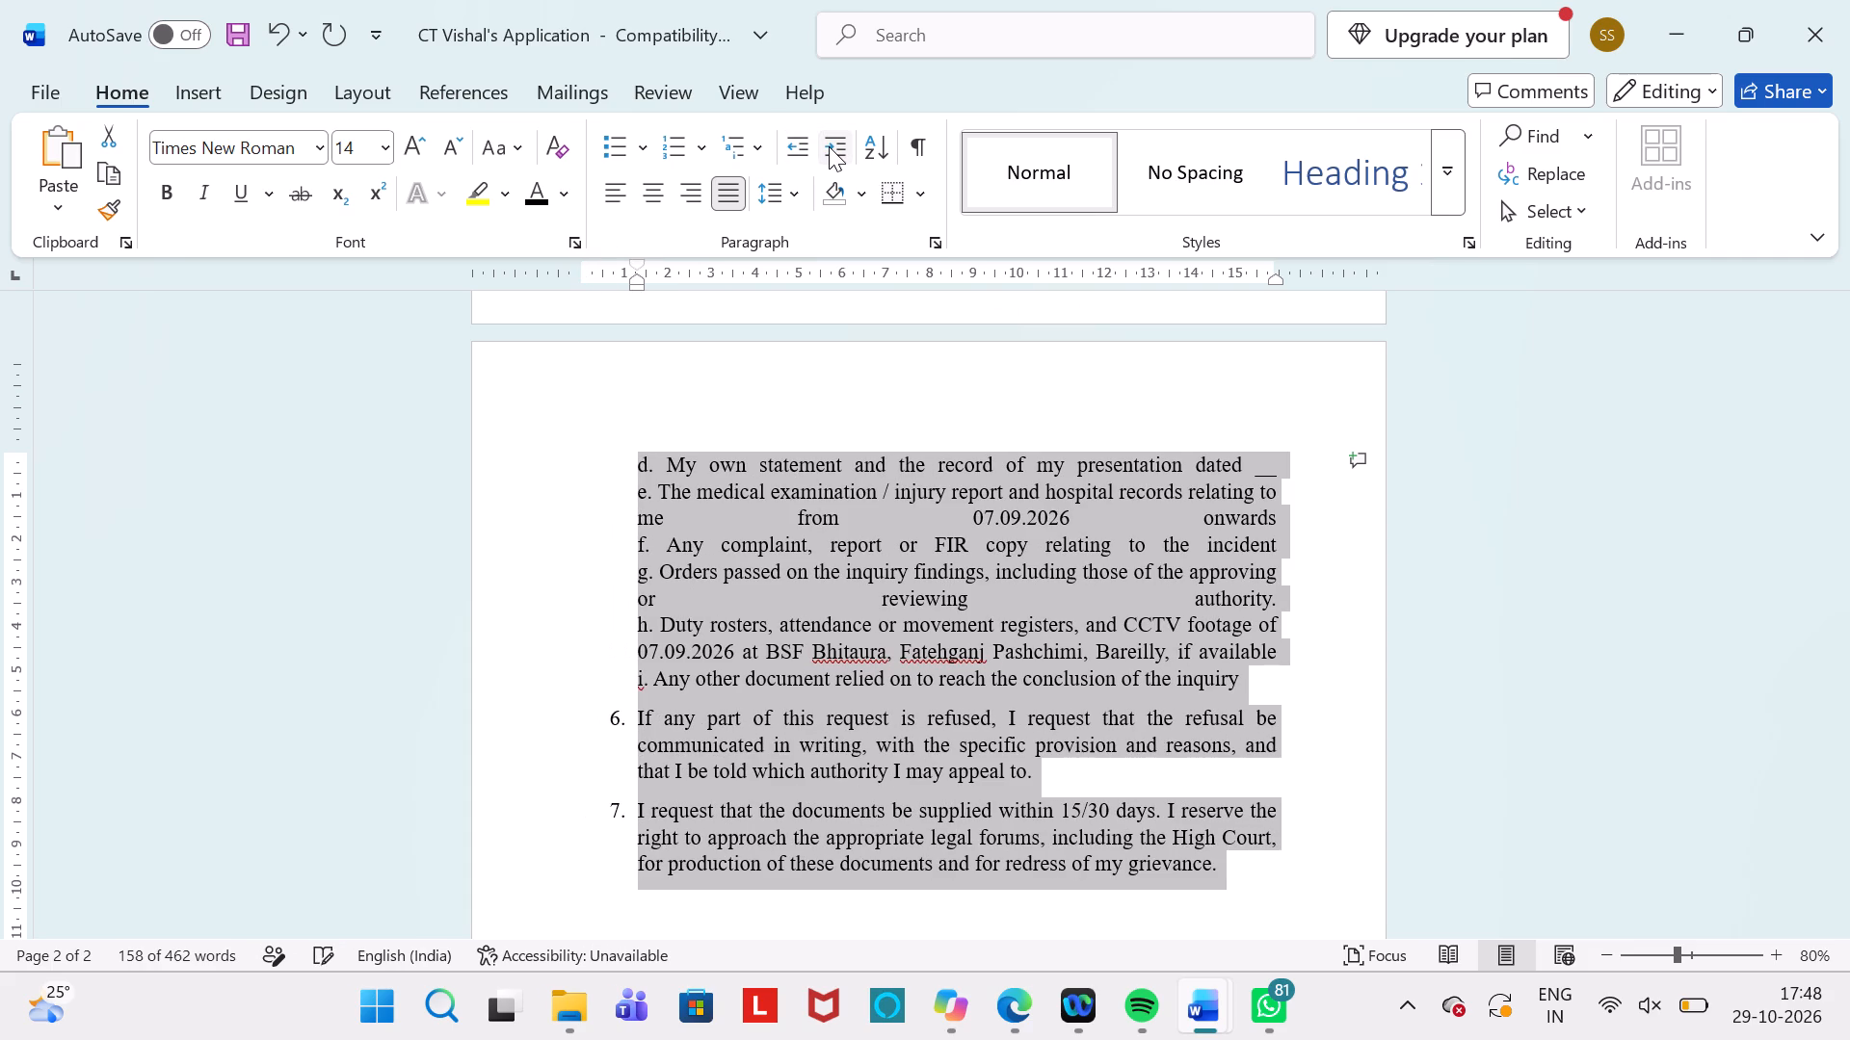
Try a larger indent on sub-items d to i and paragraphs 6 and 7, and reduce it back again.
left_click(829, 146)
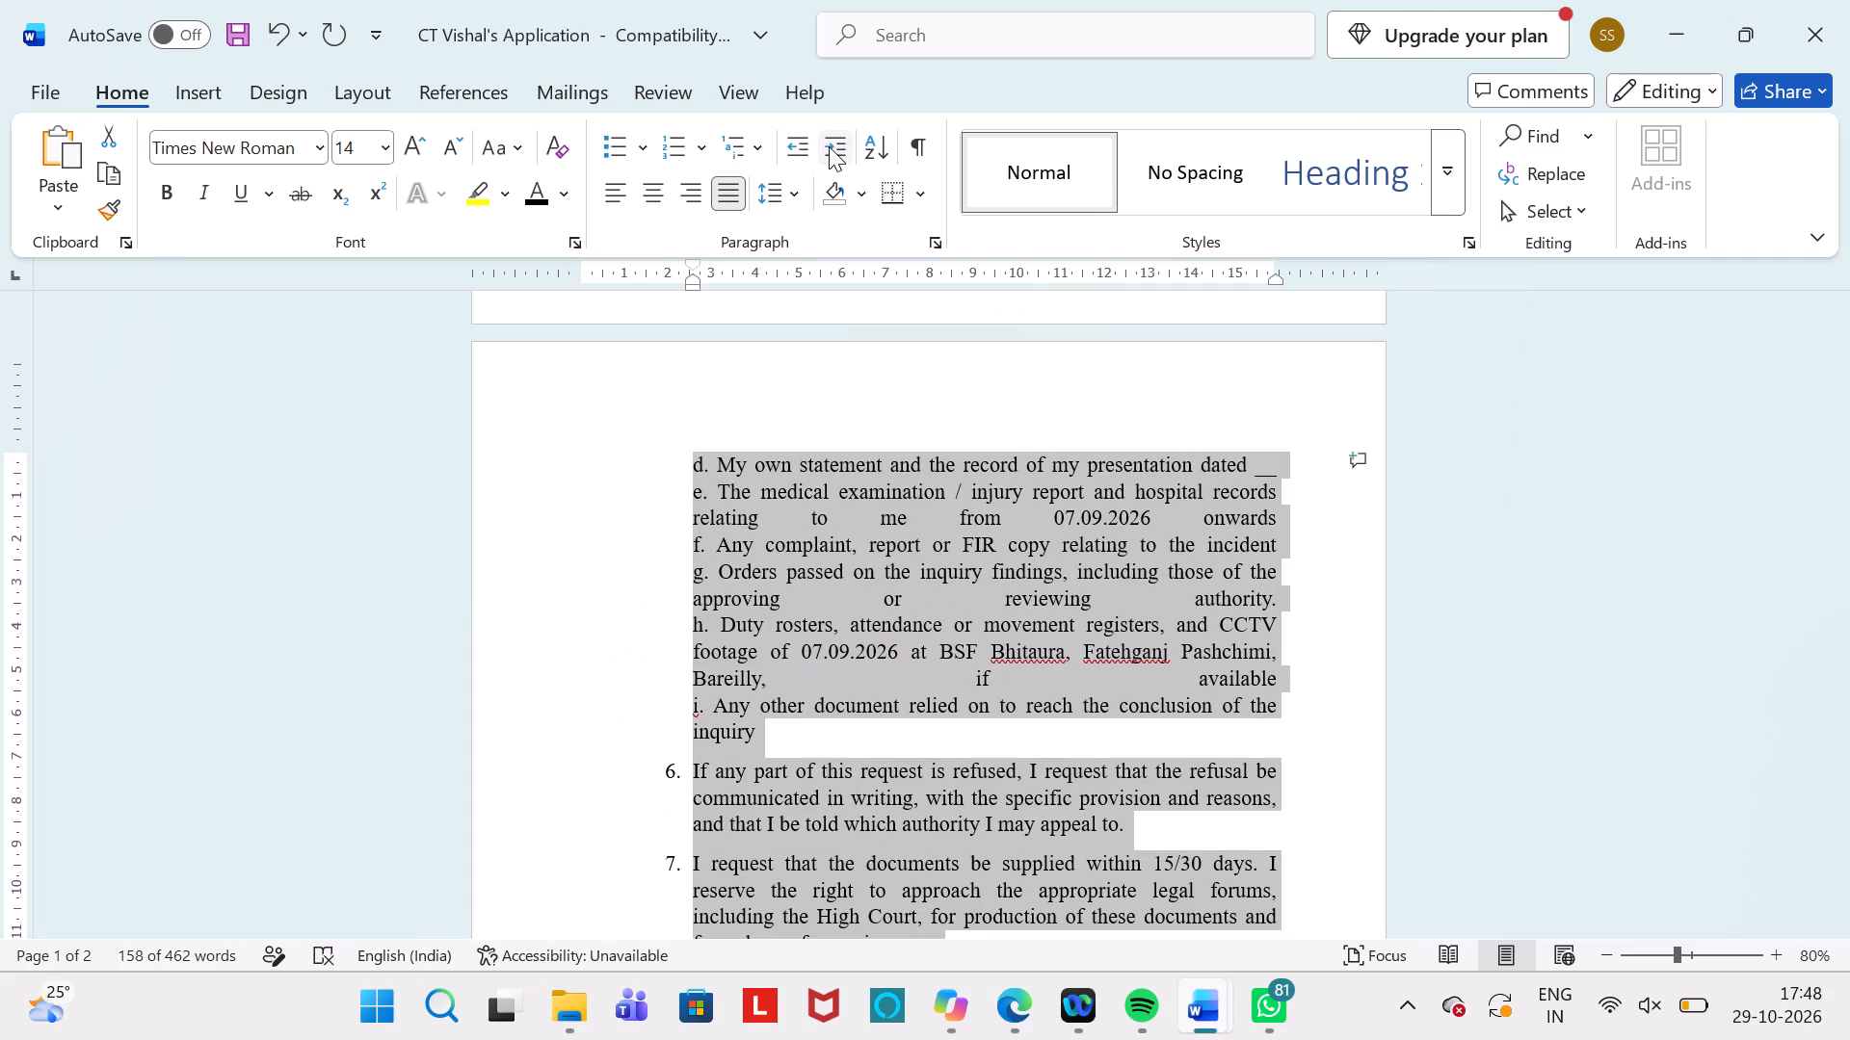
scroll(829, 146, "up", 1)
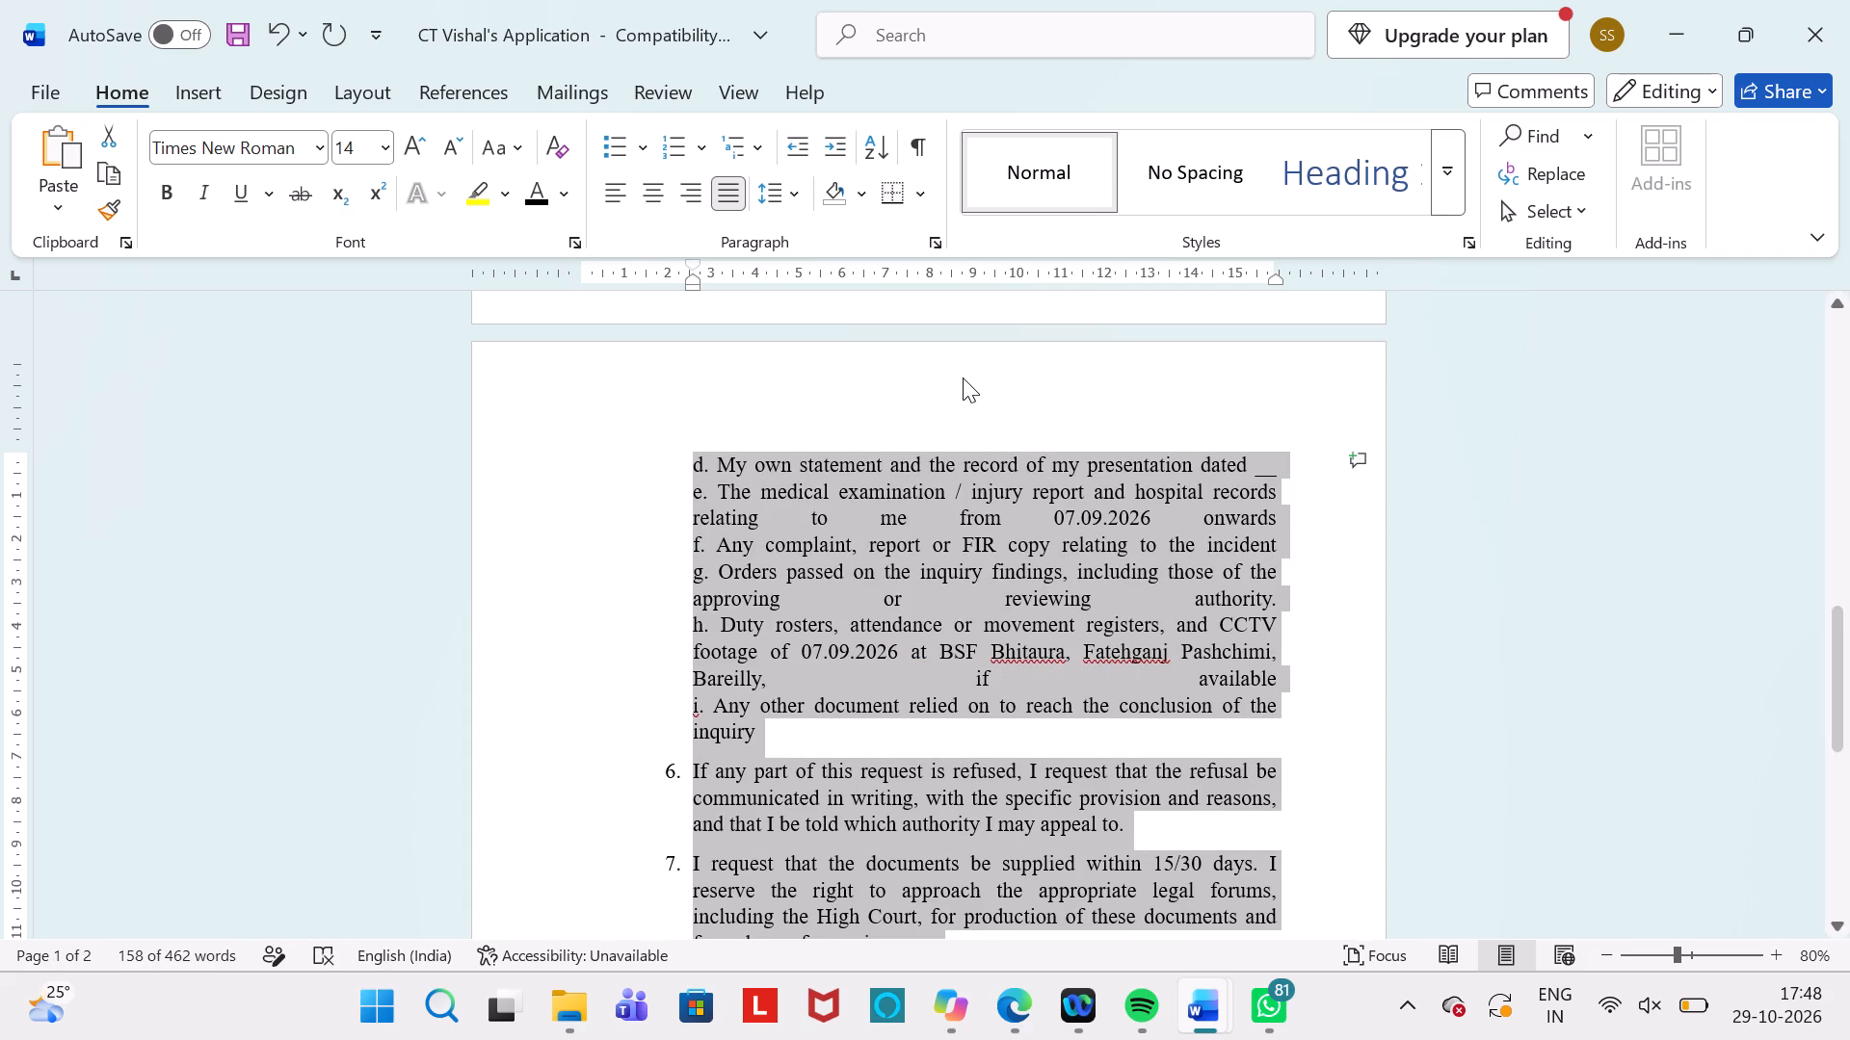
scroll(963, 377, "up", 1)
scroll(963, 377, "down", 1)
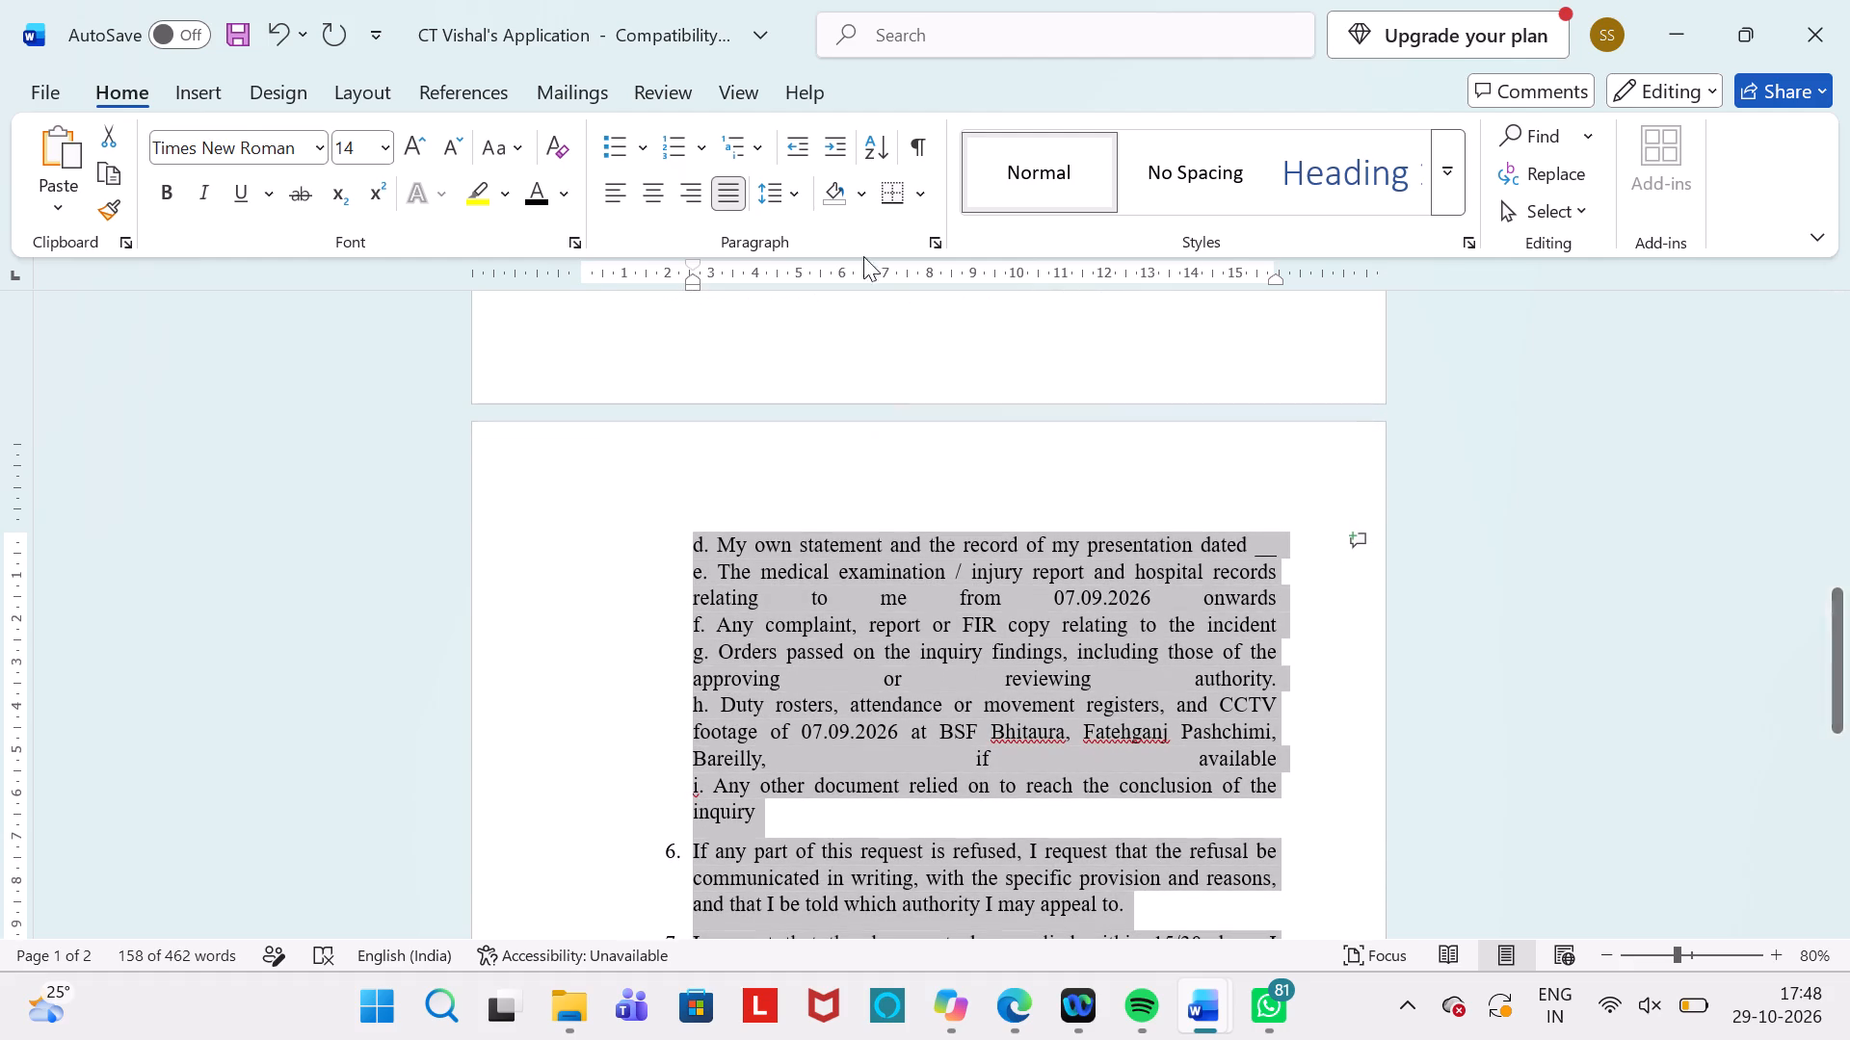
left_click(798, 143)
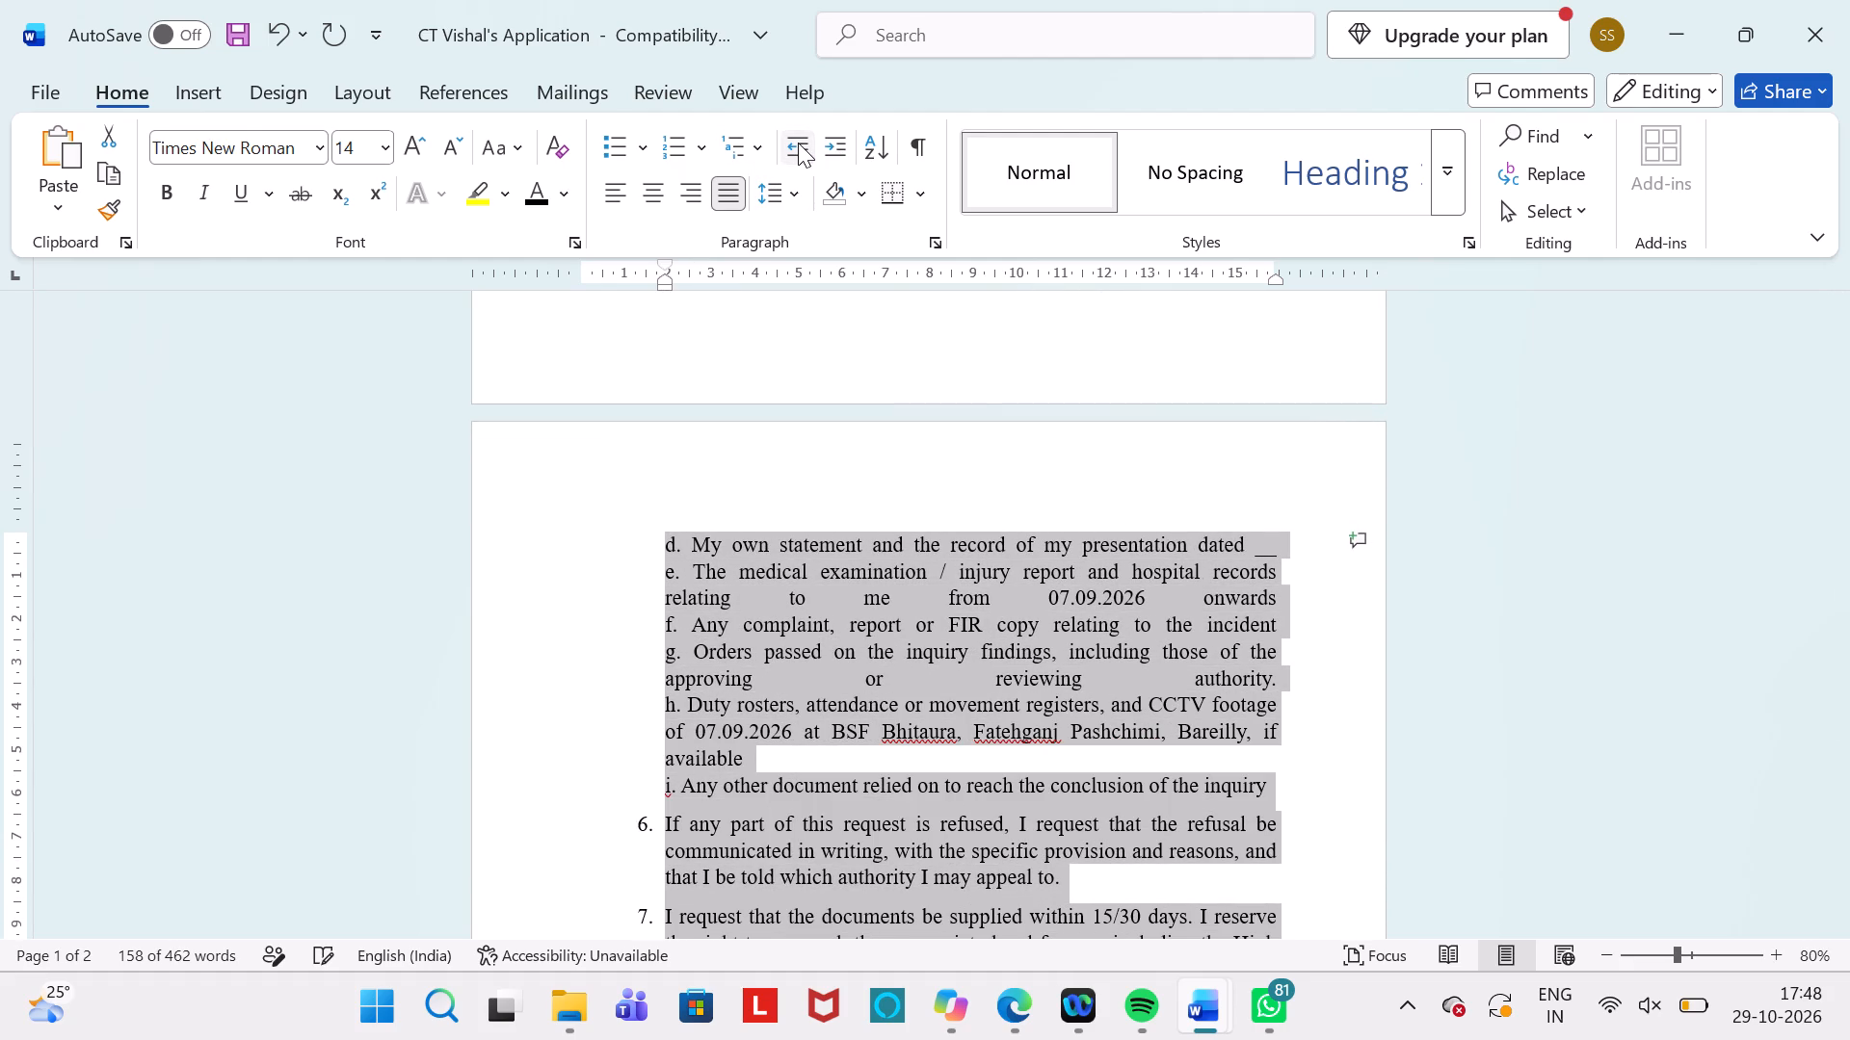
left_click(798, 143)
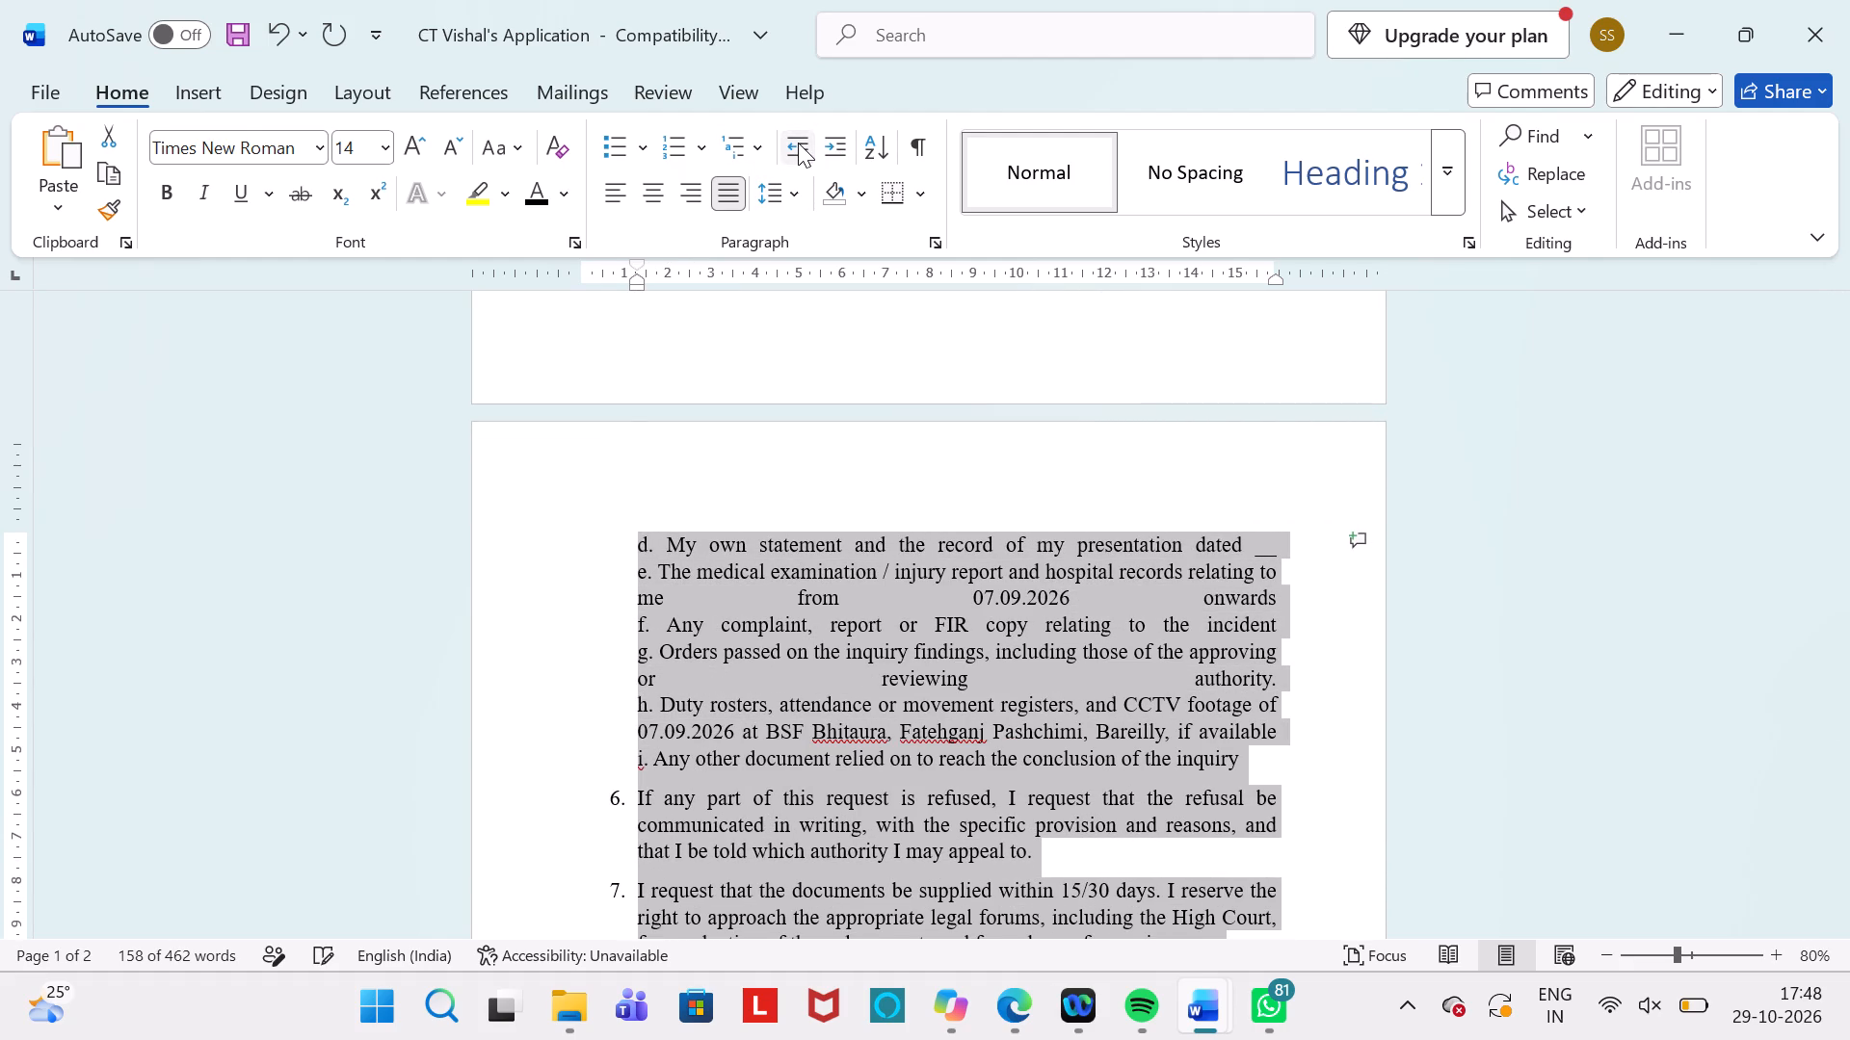
Examine the layout and word spacing of the numbered paragraphs and lettered list across both pages.
scroll(804, 365, "up", 2)
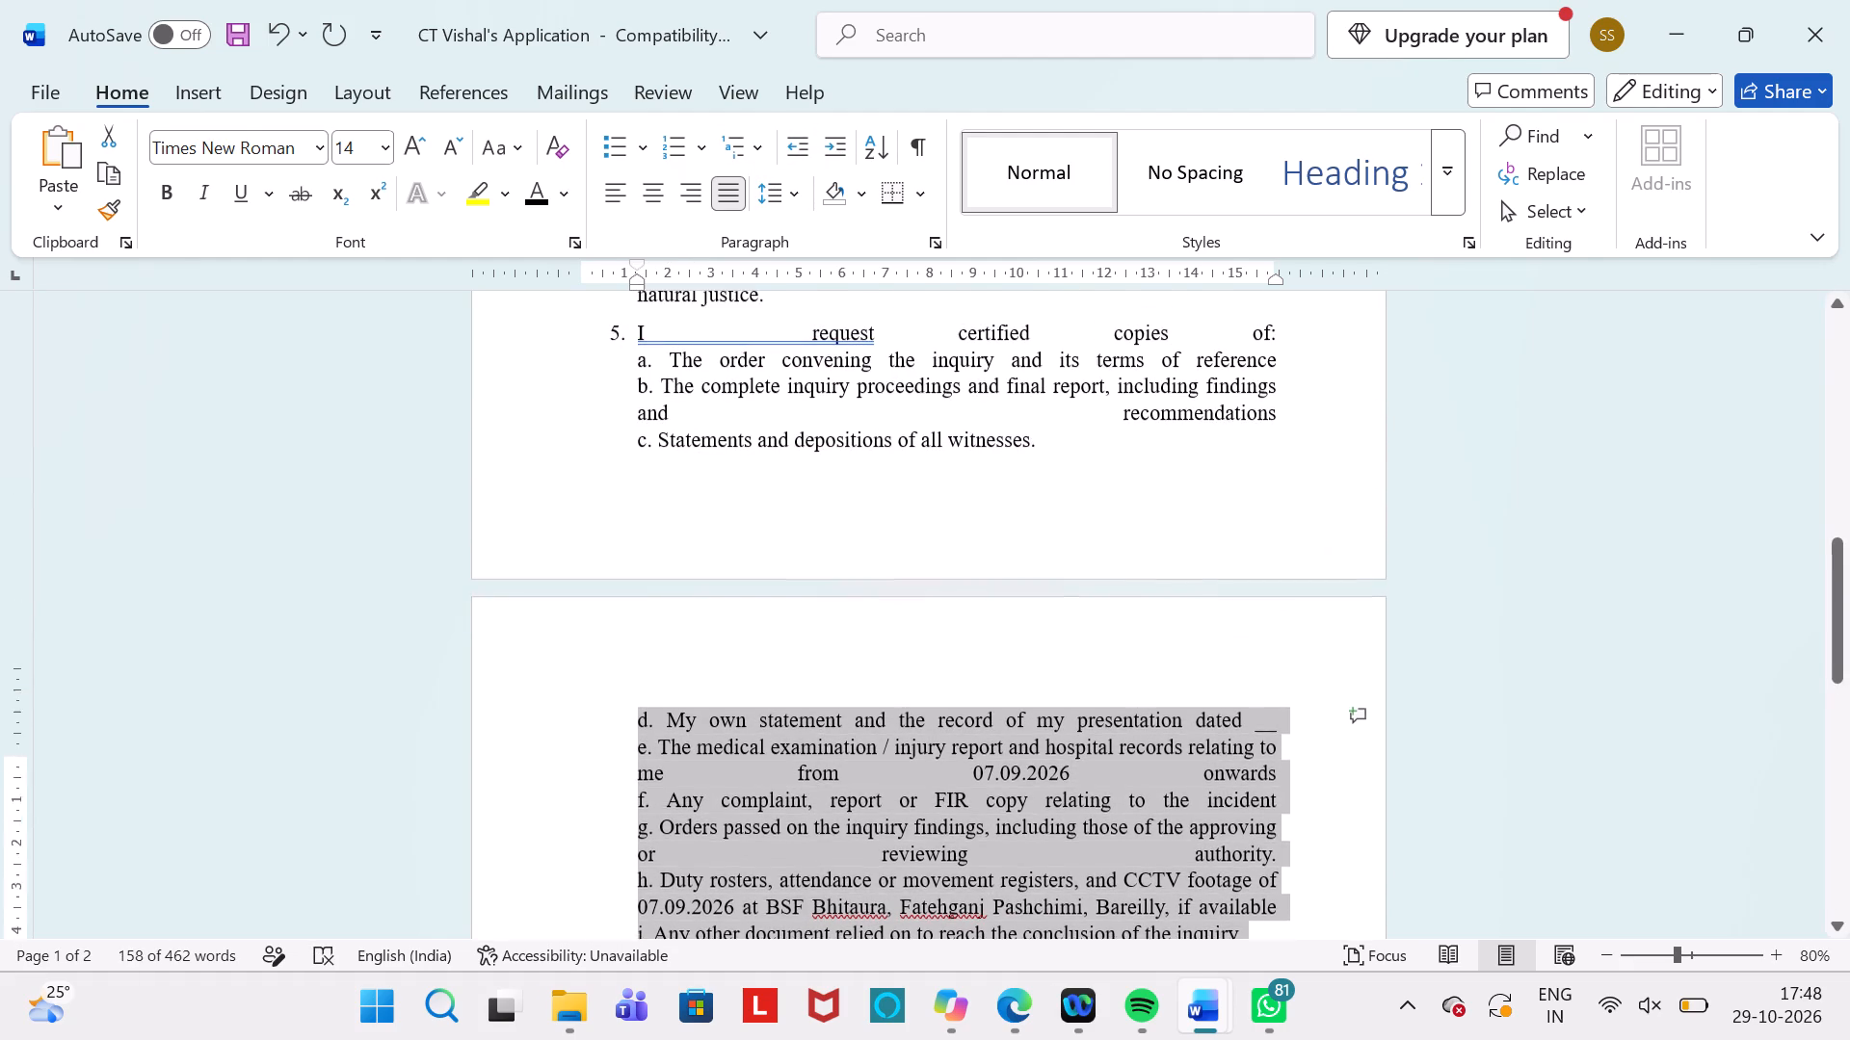
scroll(804, 365, "up", 1)
scroll(804, 365, "down", 1)
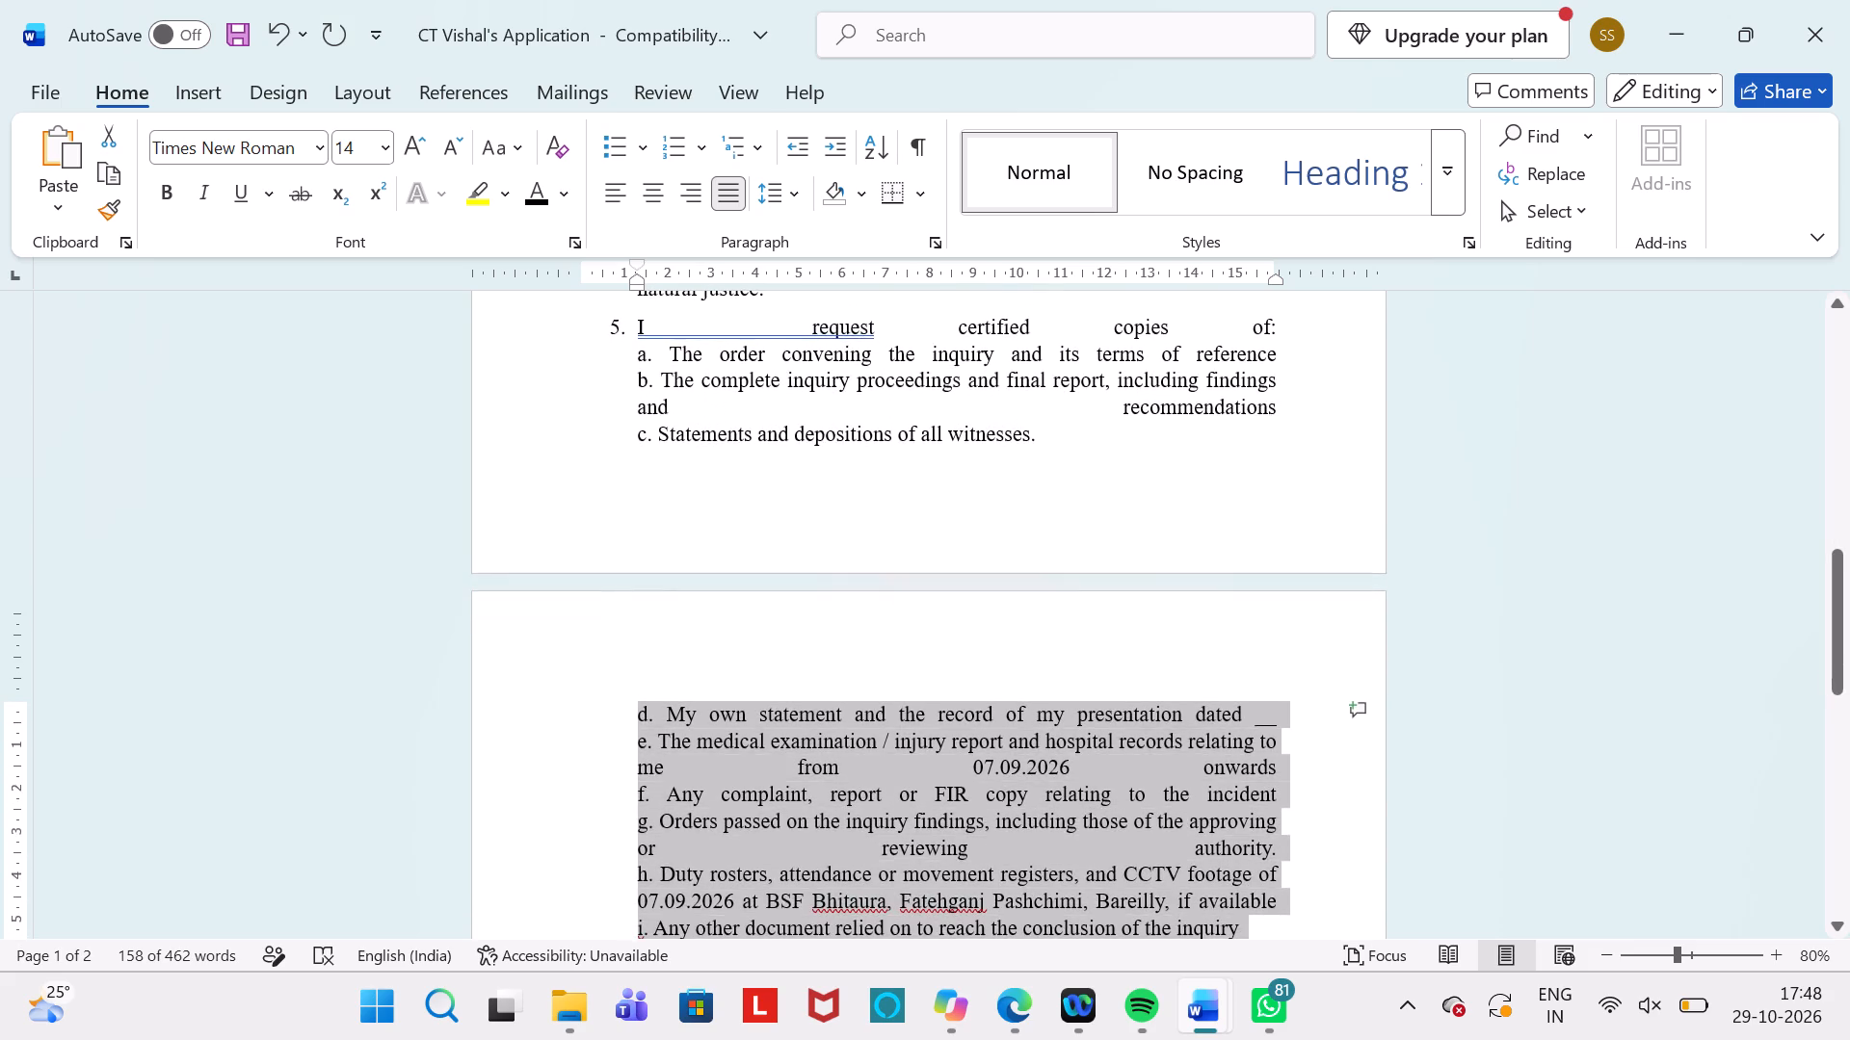
scroll(804, 365, "up", 1)
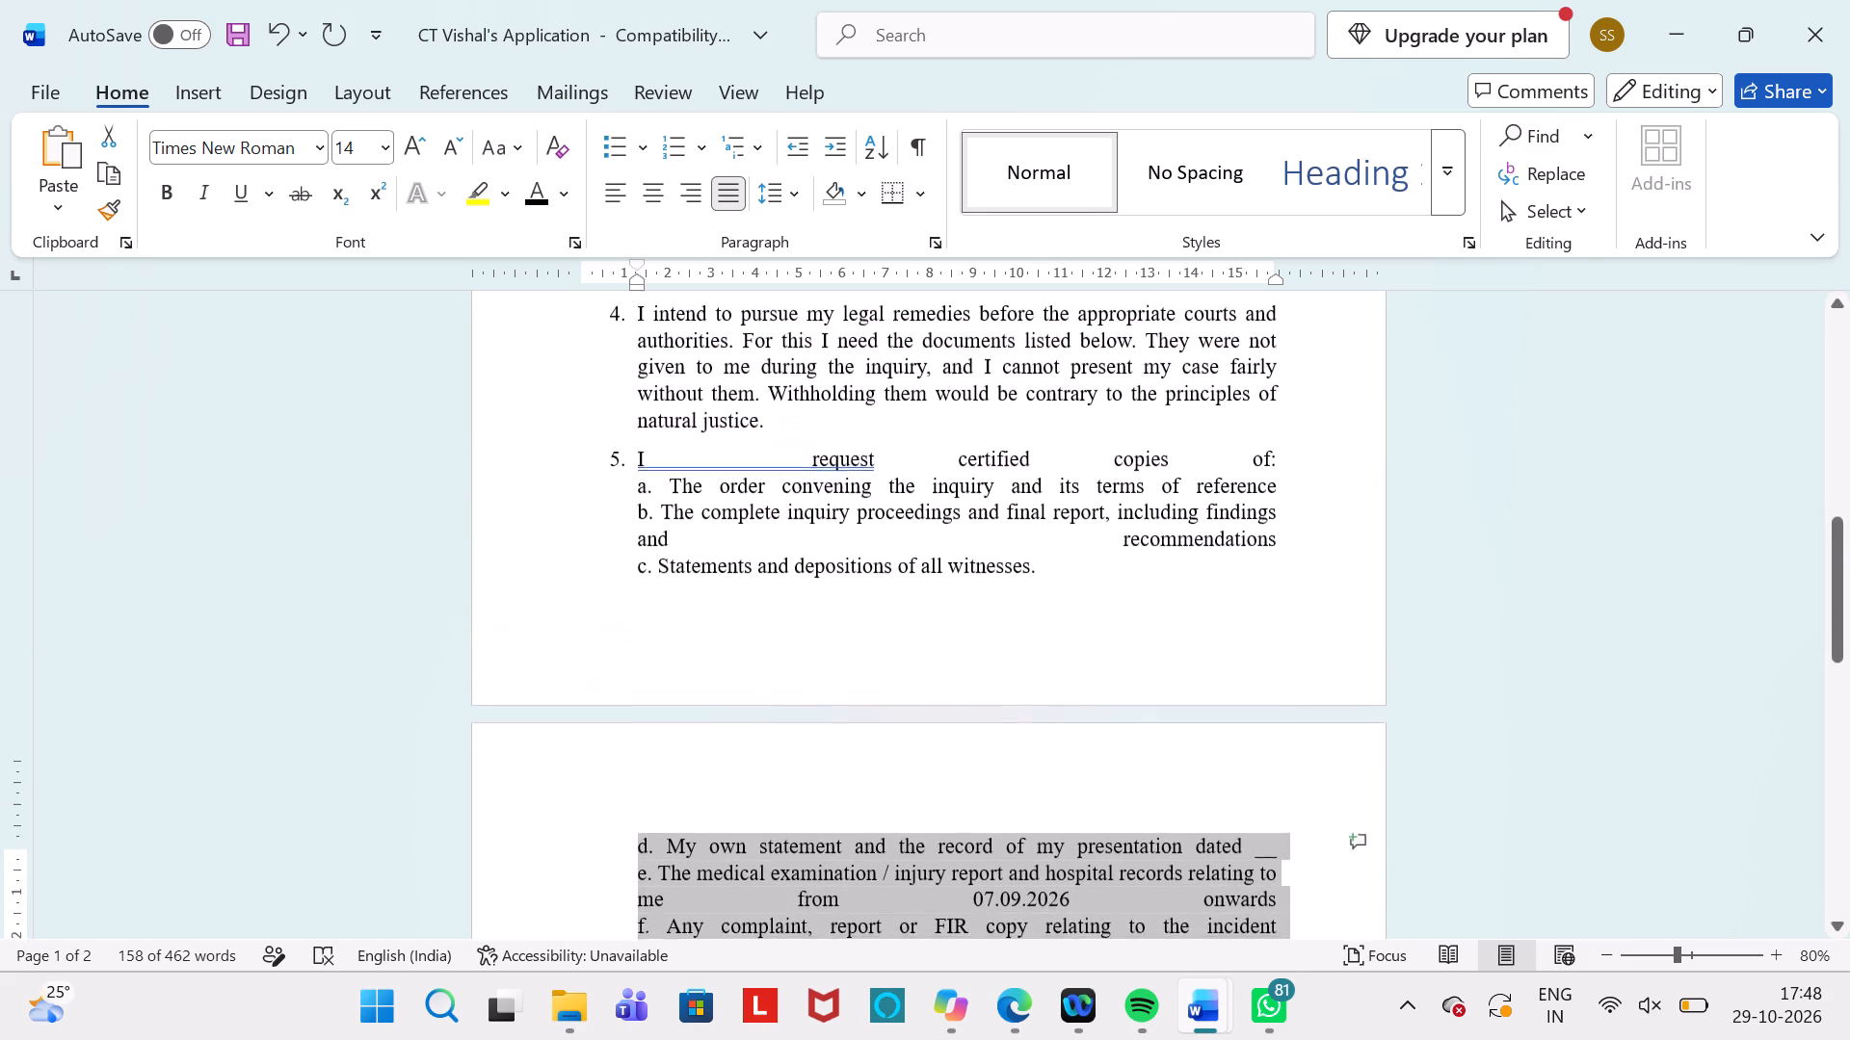
scroll(804, 365, "up", 1)
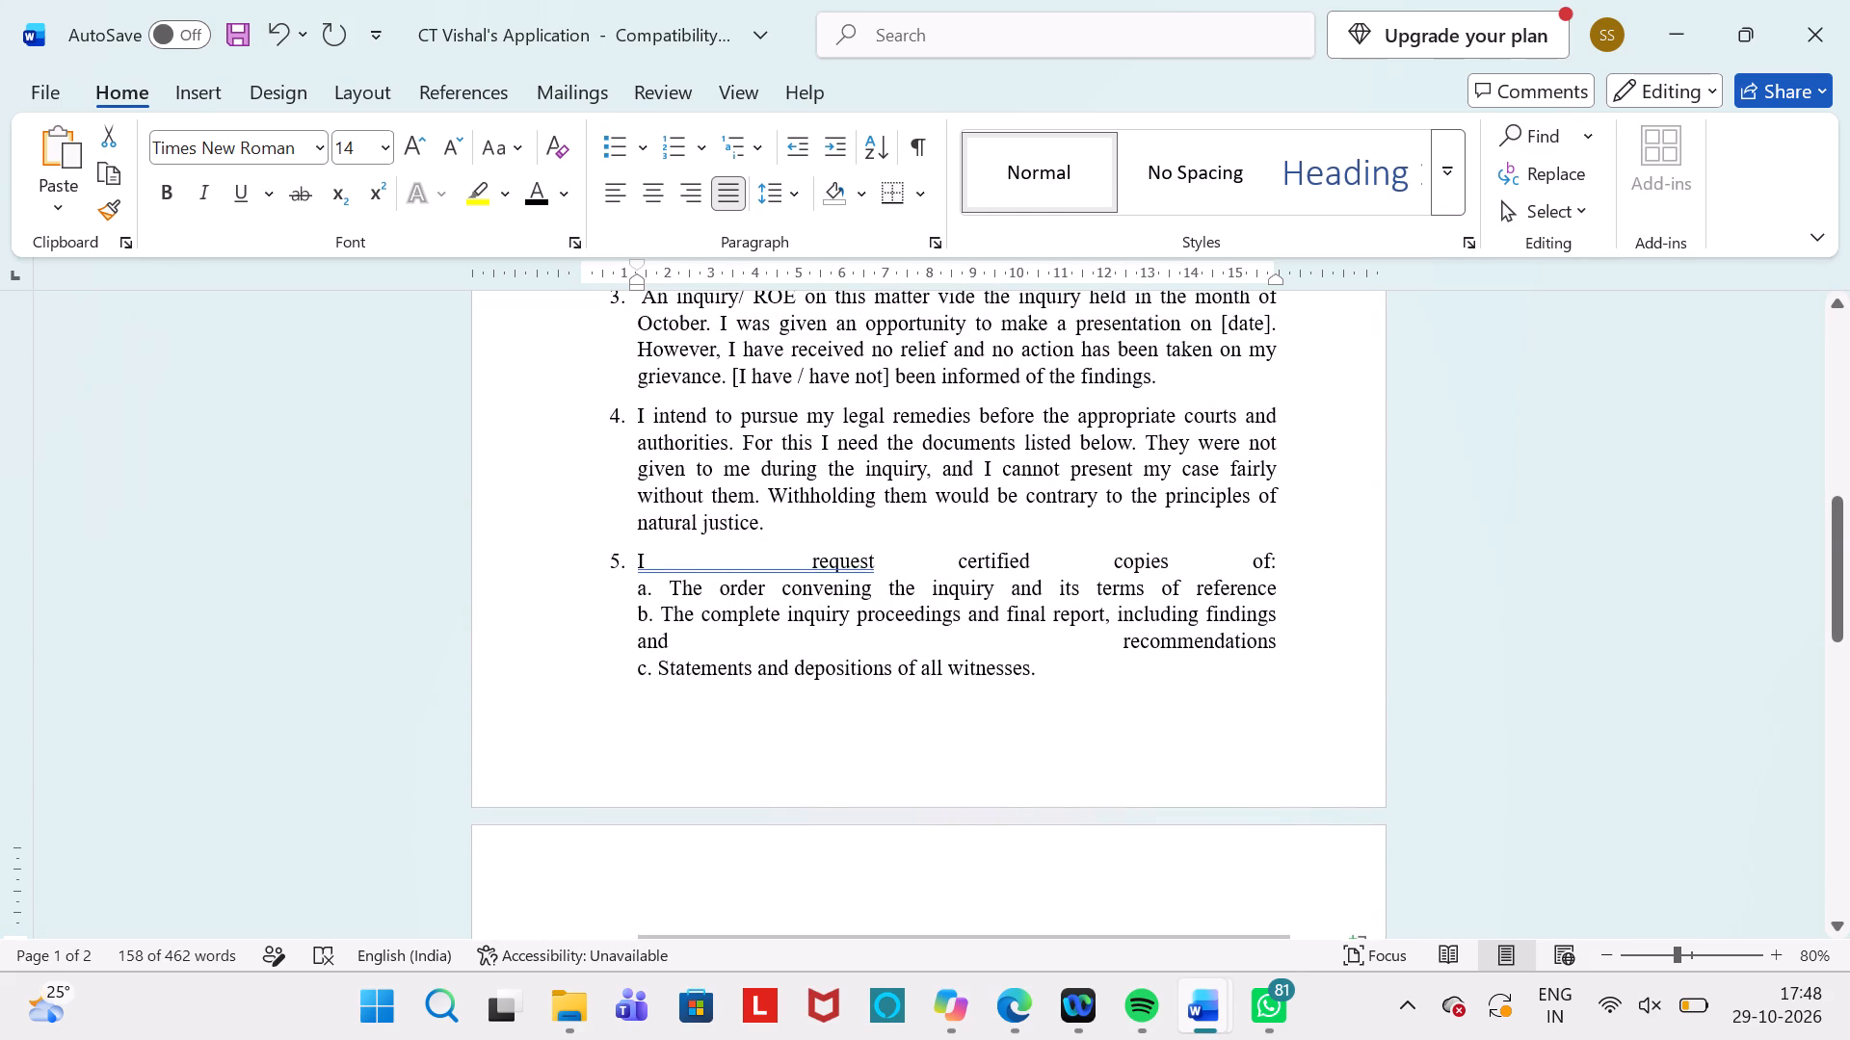
scroll(804, 365, "down", 2)
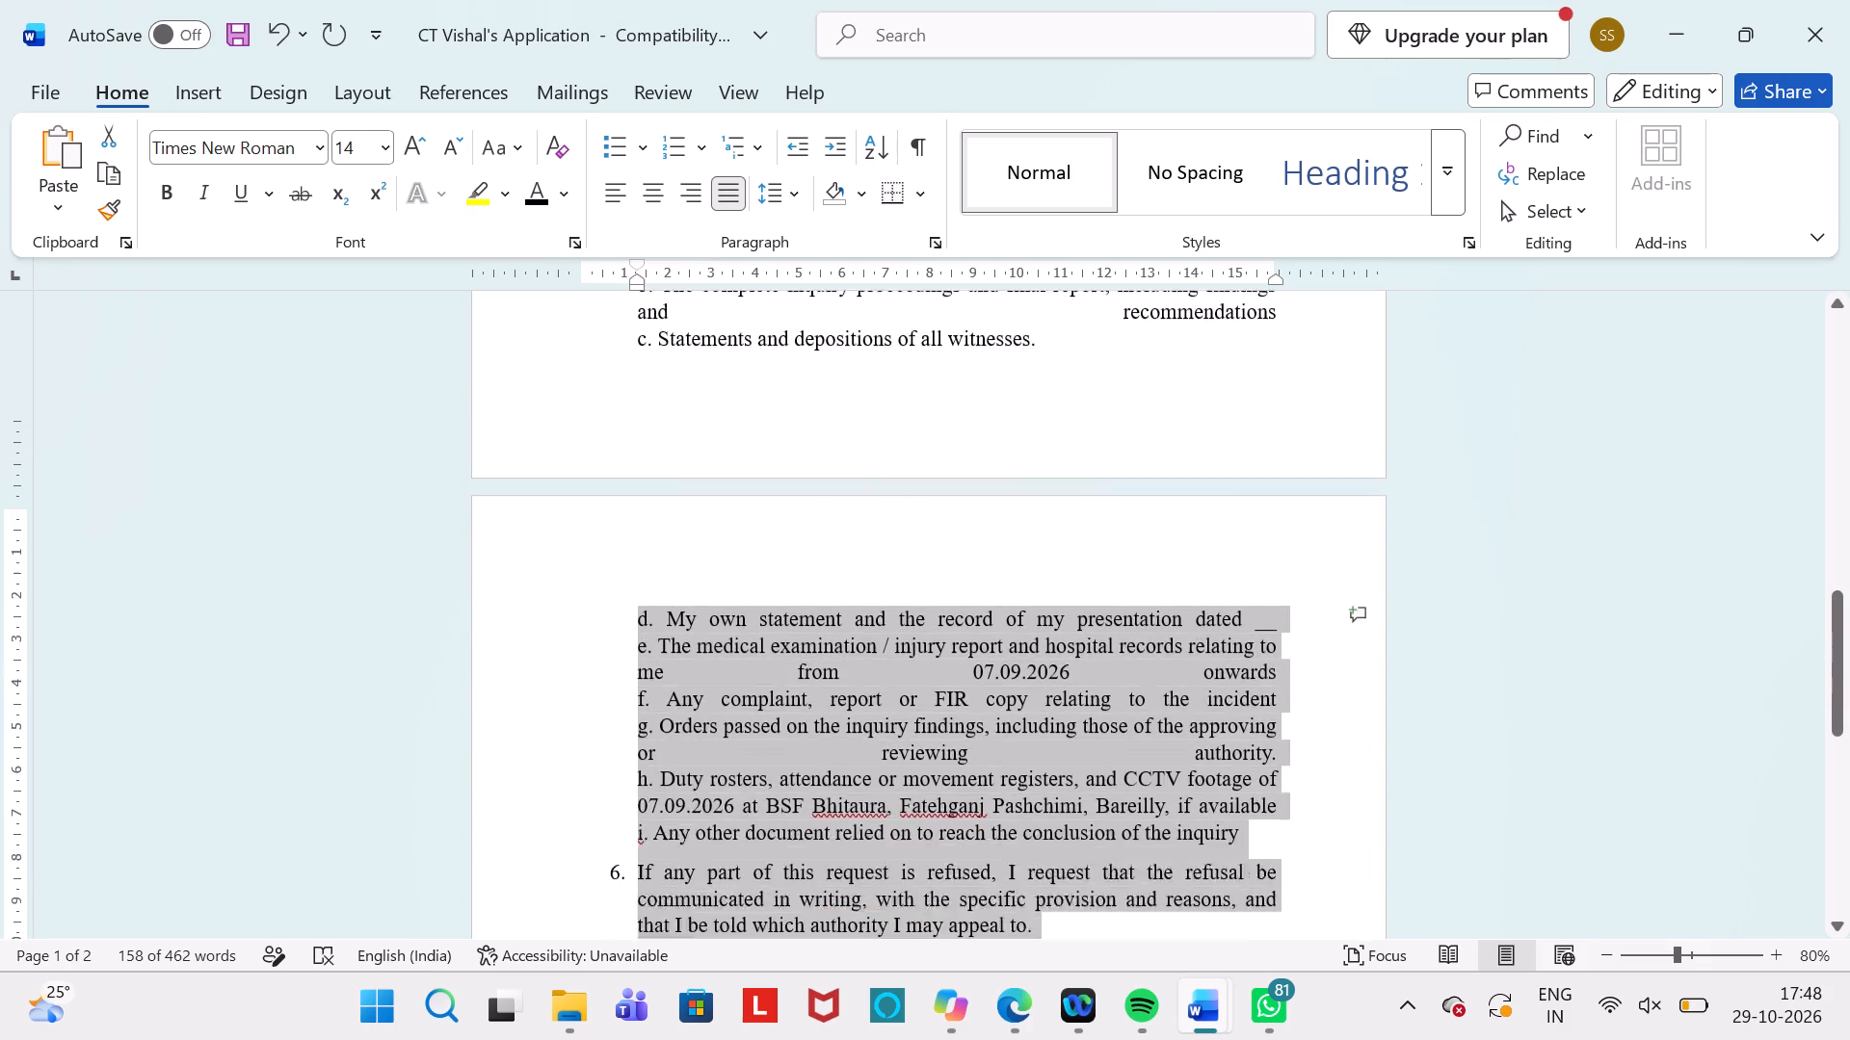
scroll(804, 365, "down", 1)
scroll(804, 365, "down", 3, "ctrl")
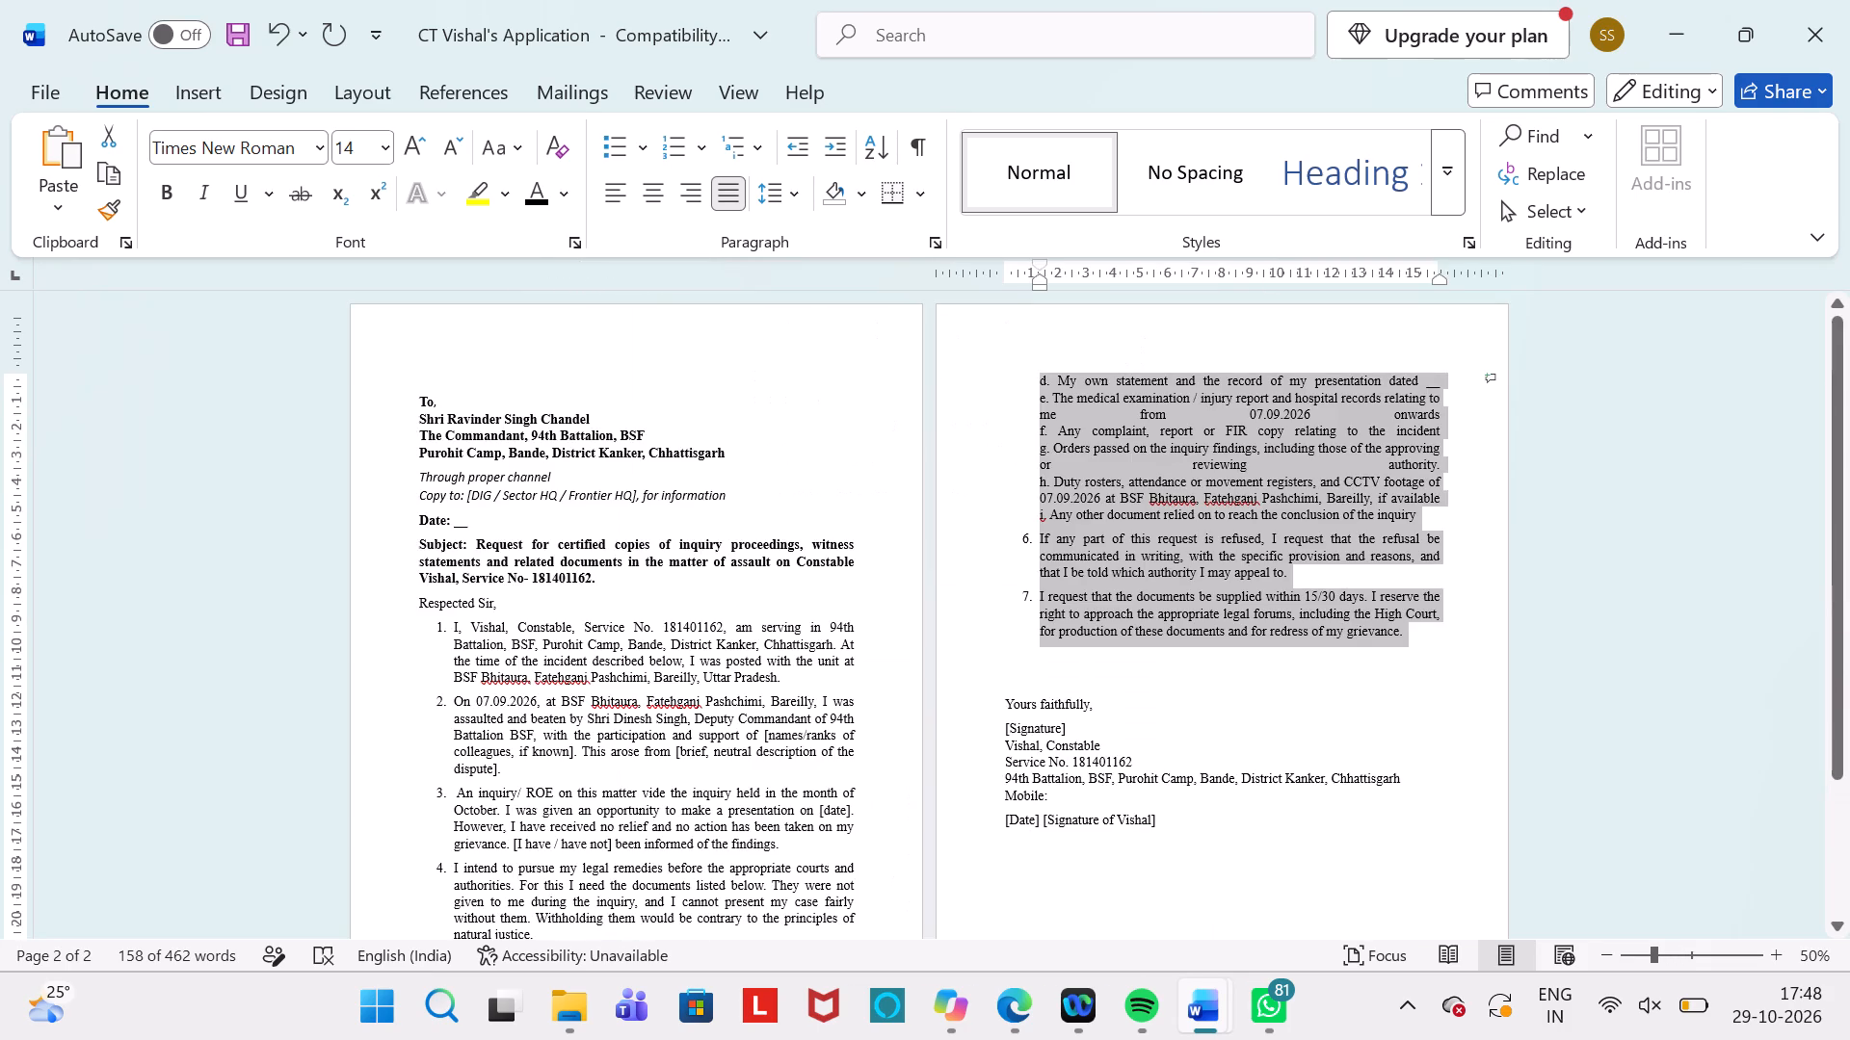
scroll(804, 365, "down", 1)
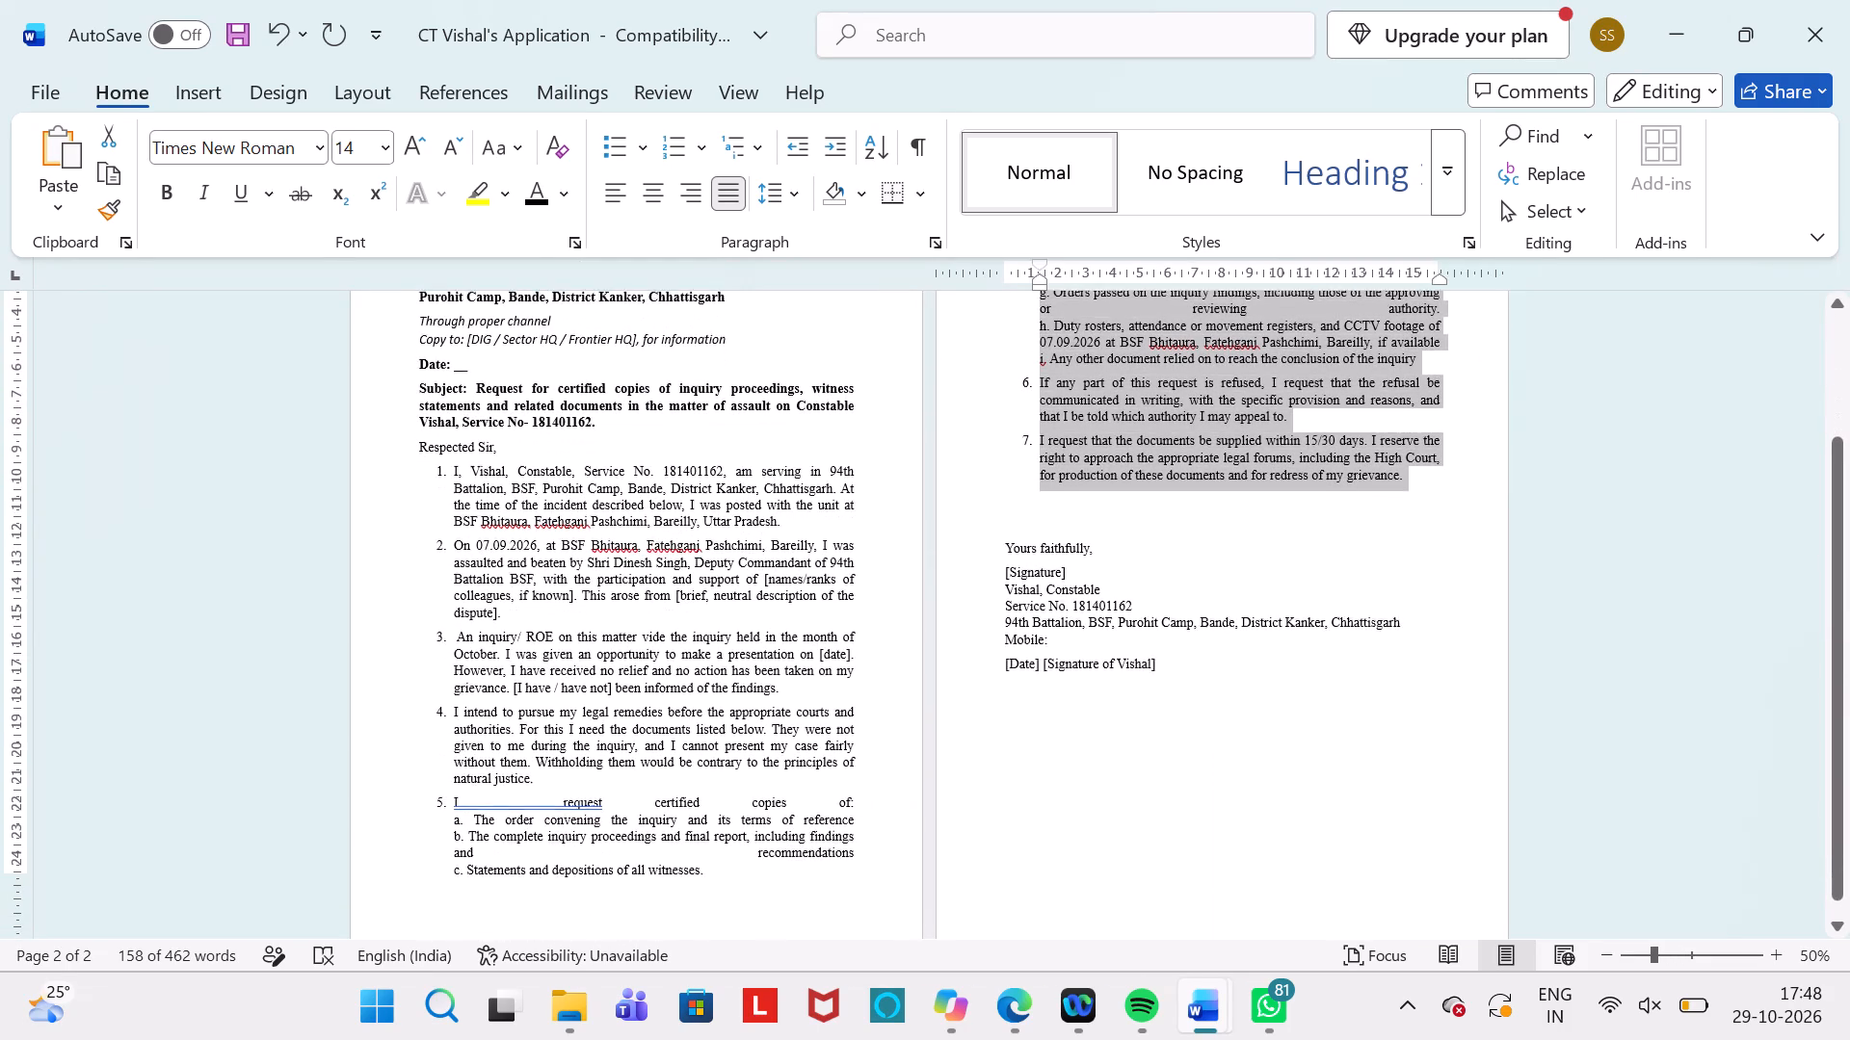
scroll(804, 365, "up", 1)
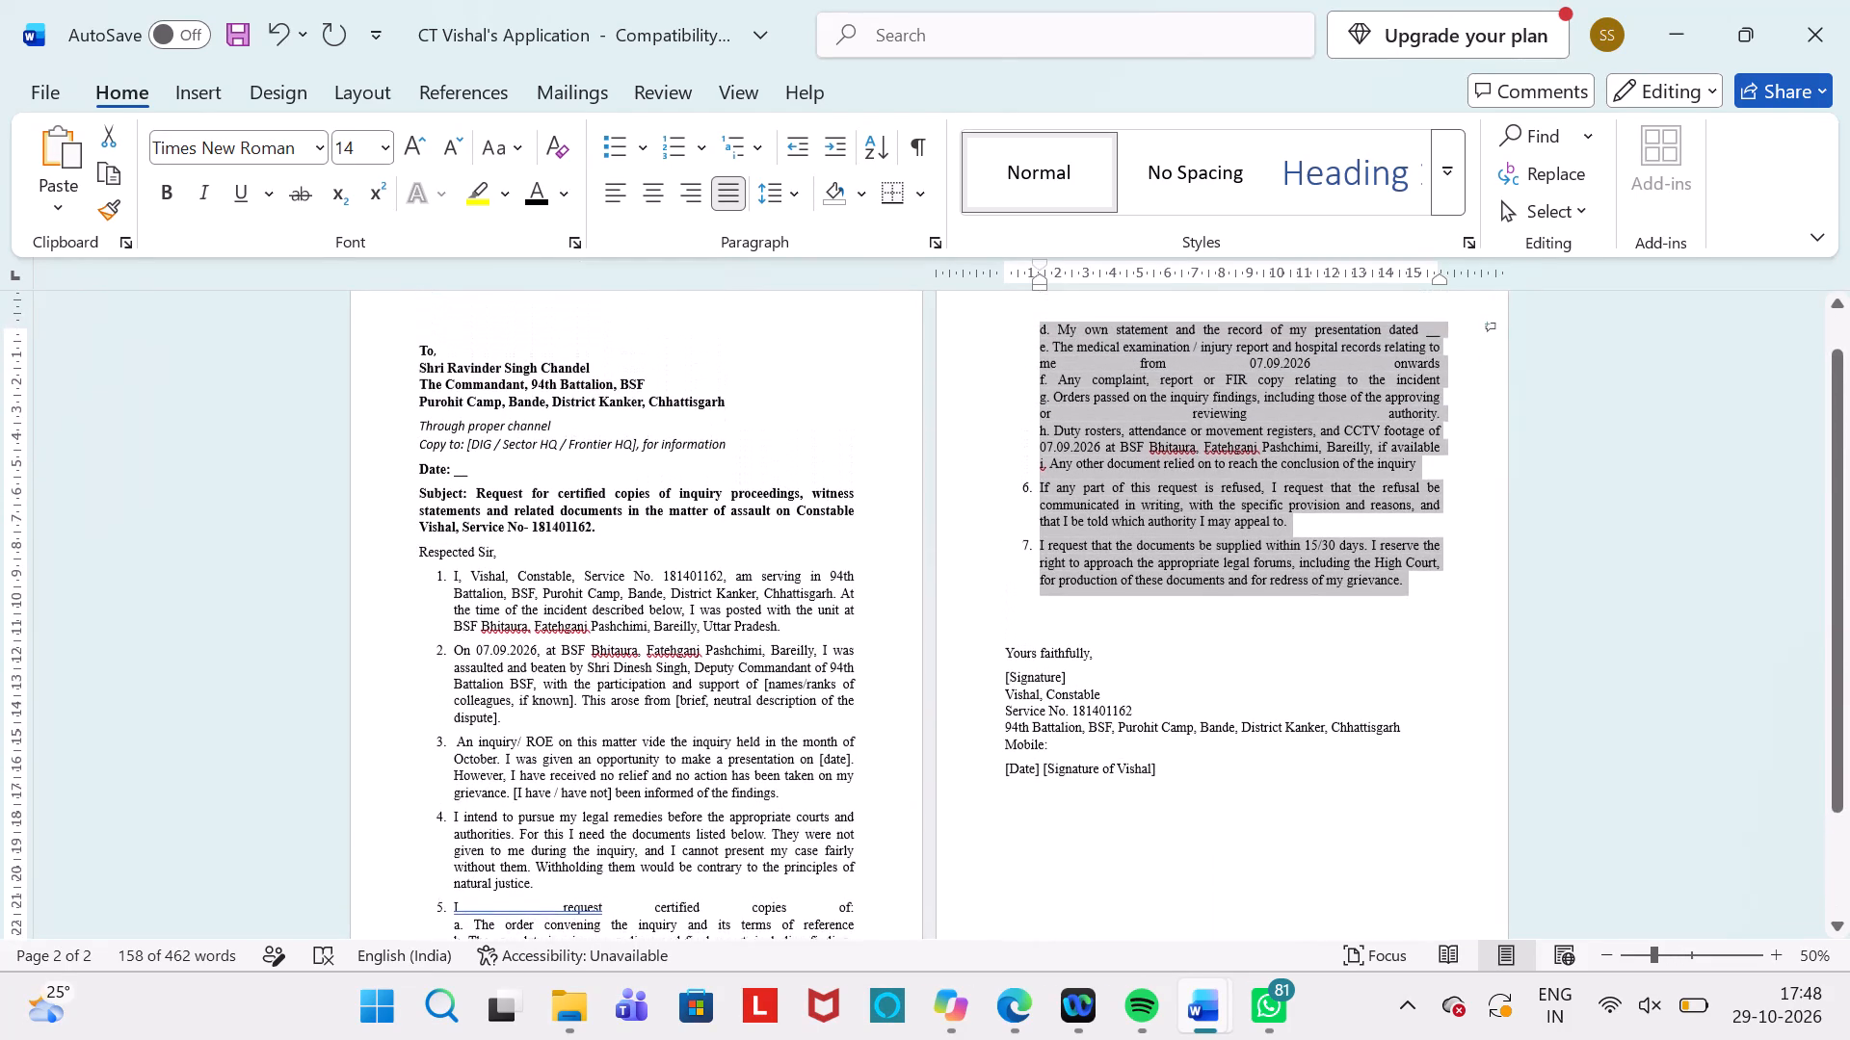
scroll(804, 365, "up", 1)
scroll(804, 365, "up", 3, "ctrl")
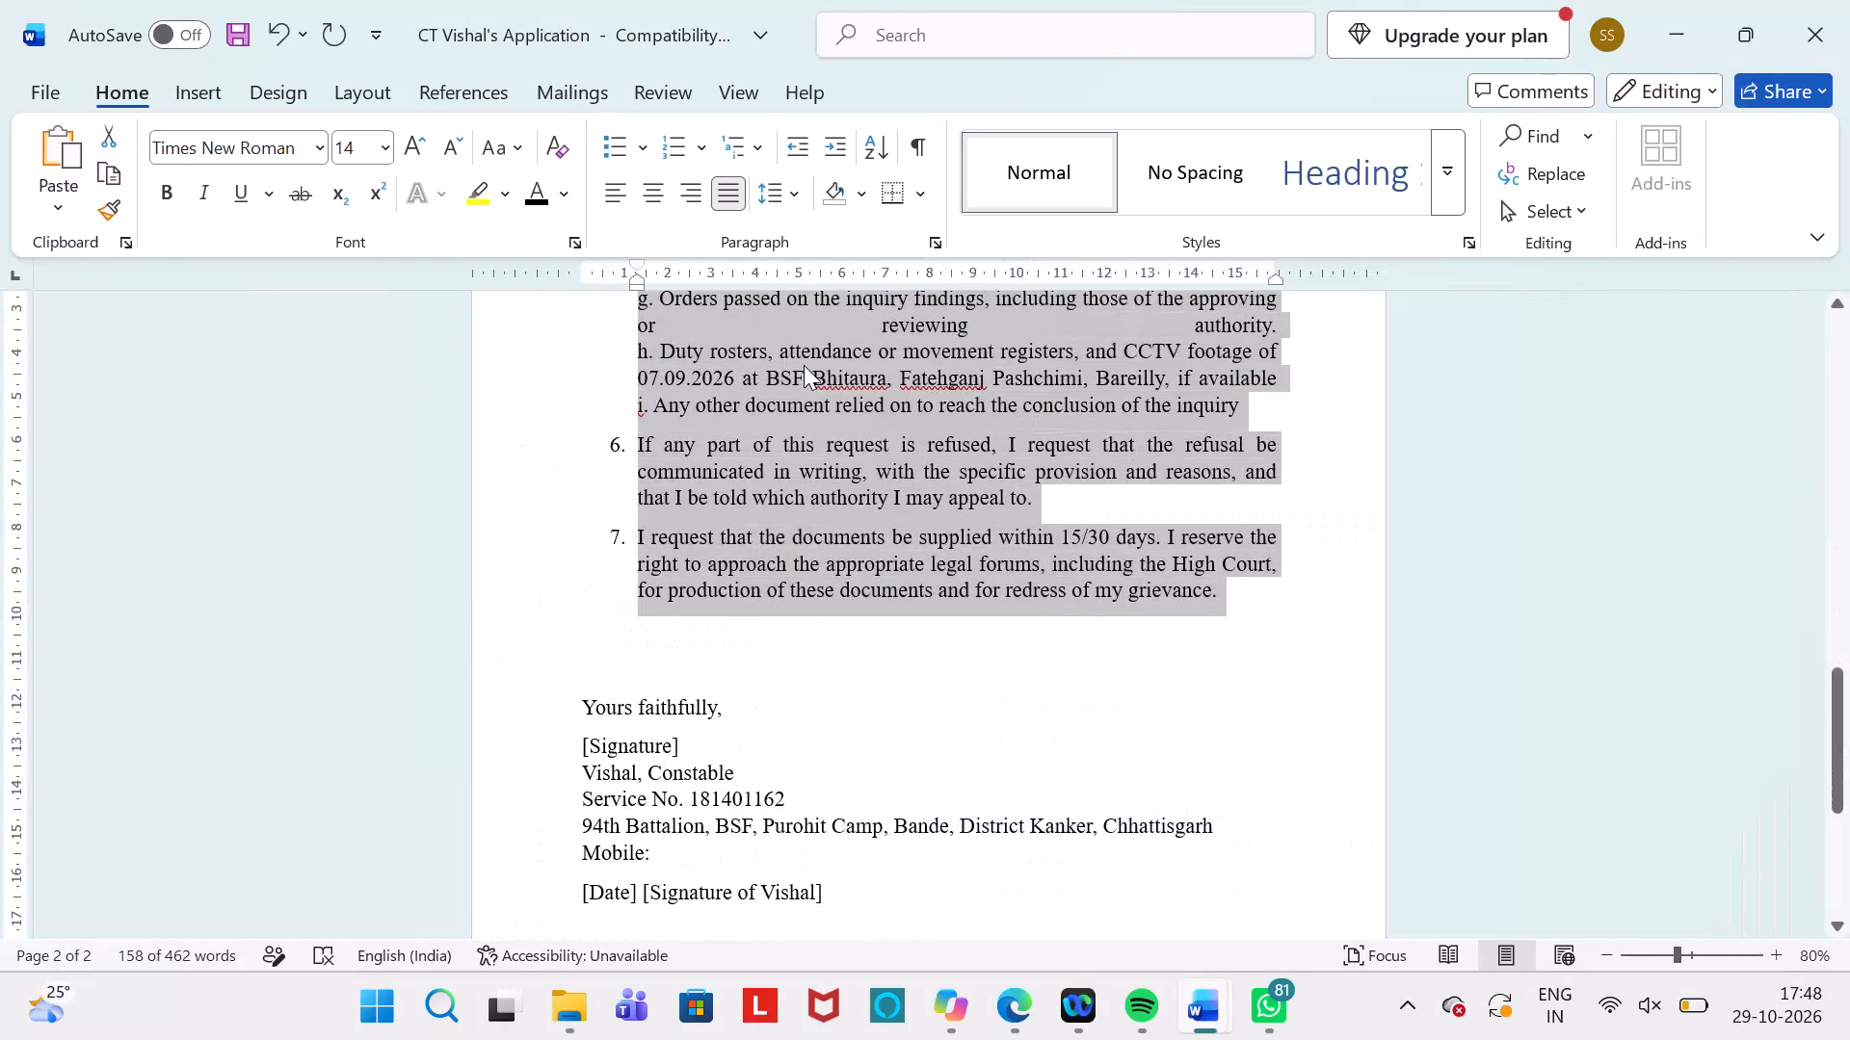
scroll(804, 365, "right", 1)
scroll(804, 365, "up", 2)
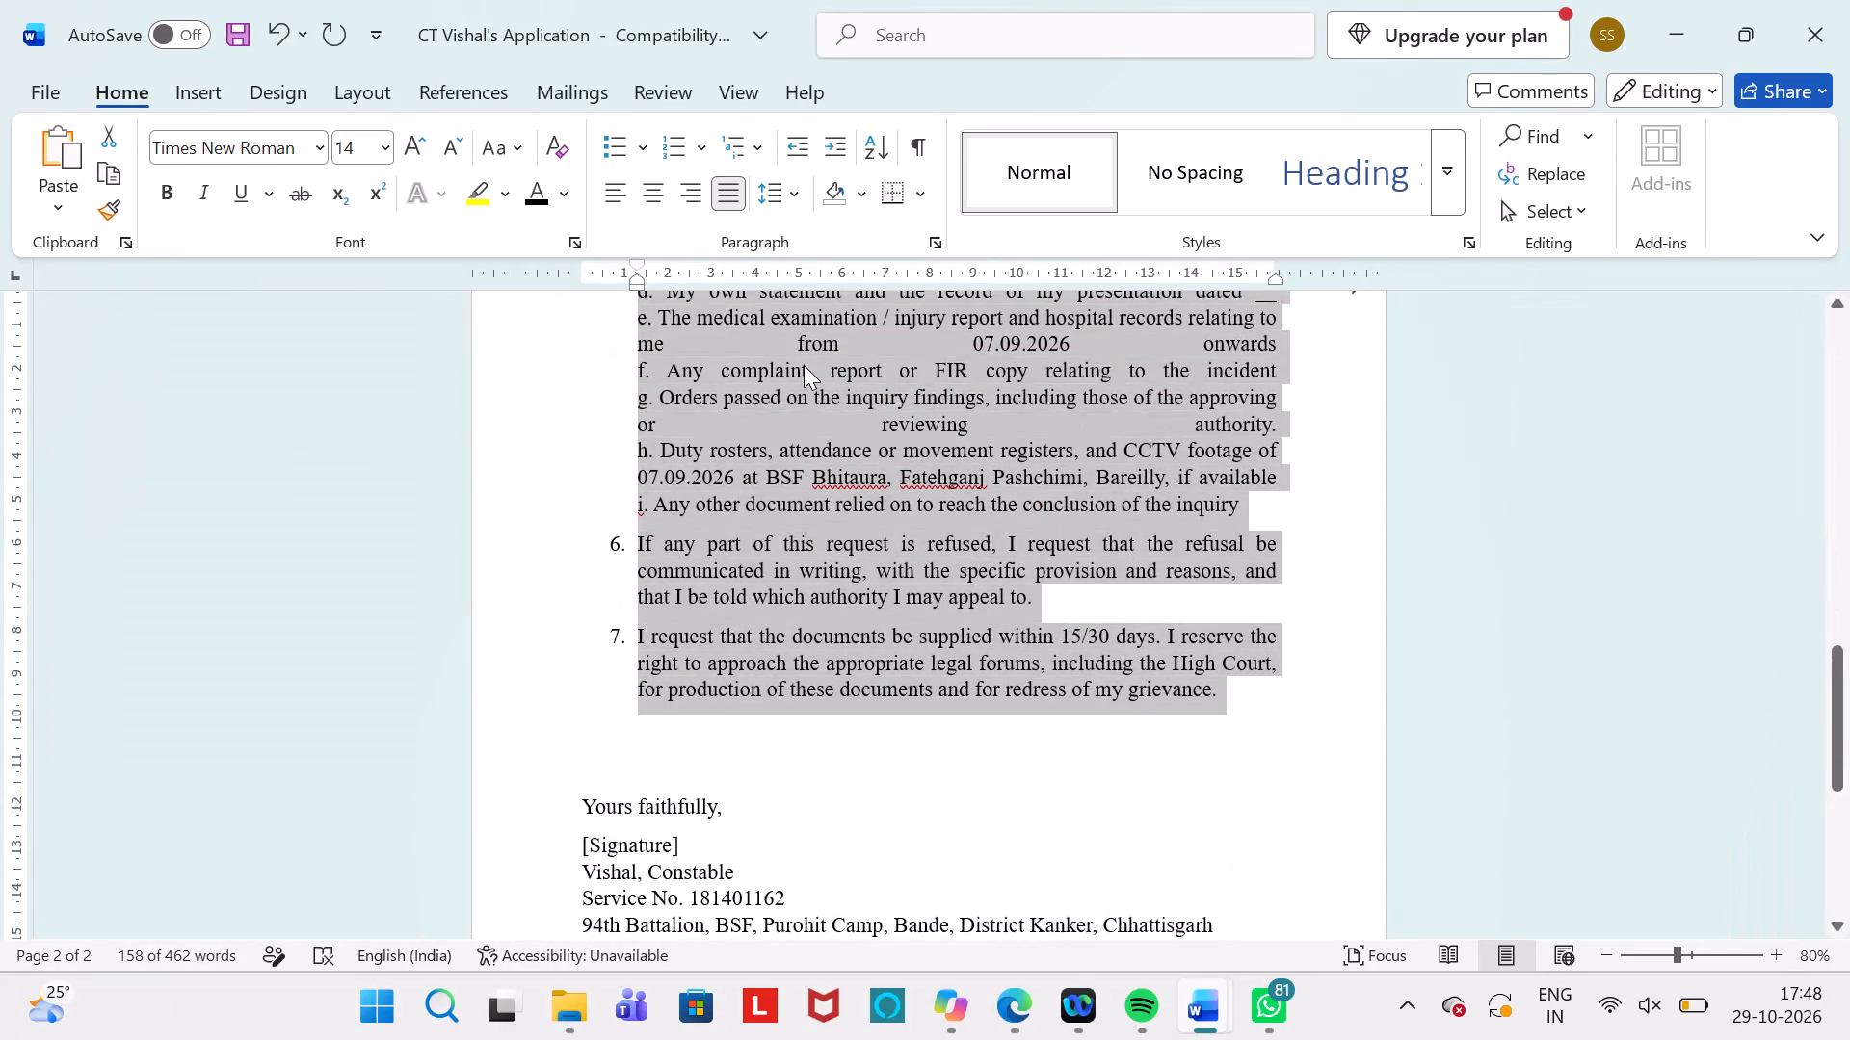
scroll(804, 365, "up", 1)
left_click(804, 365)
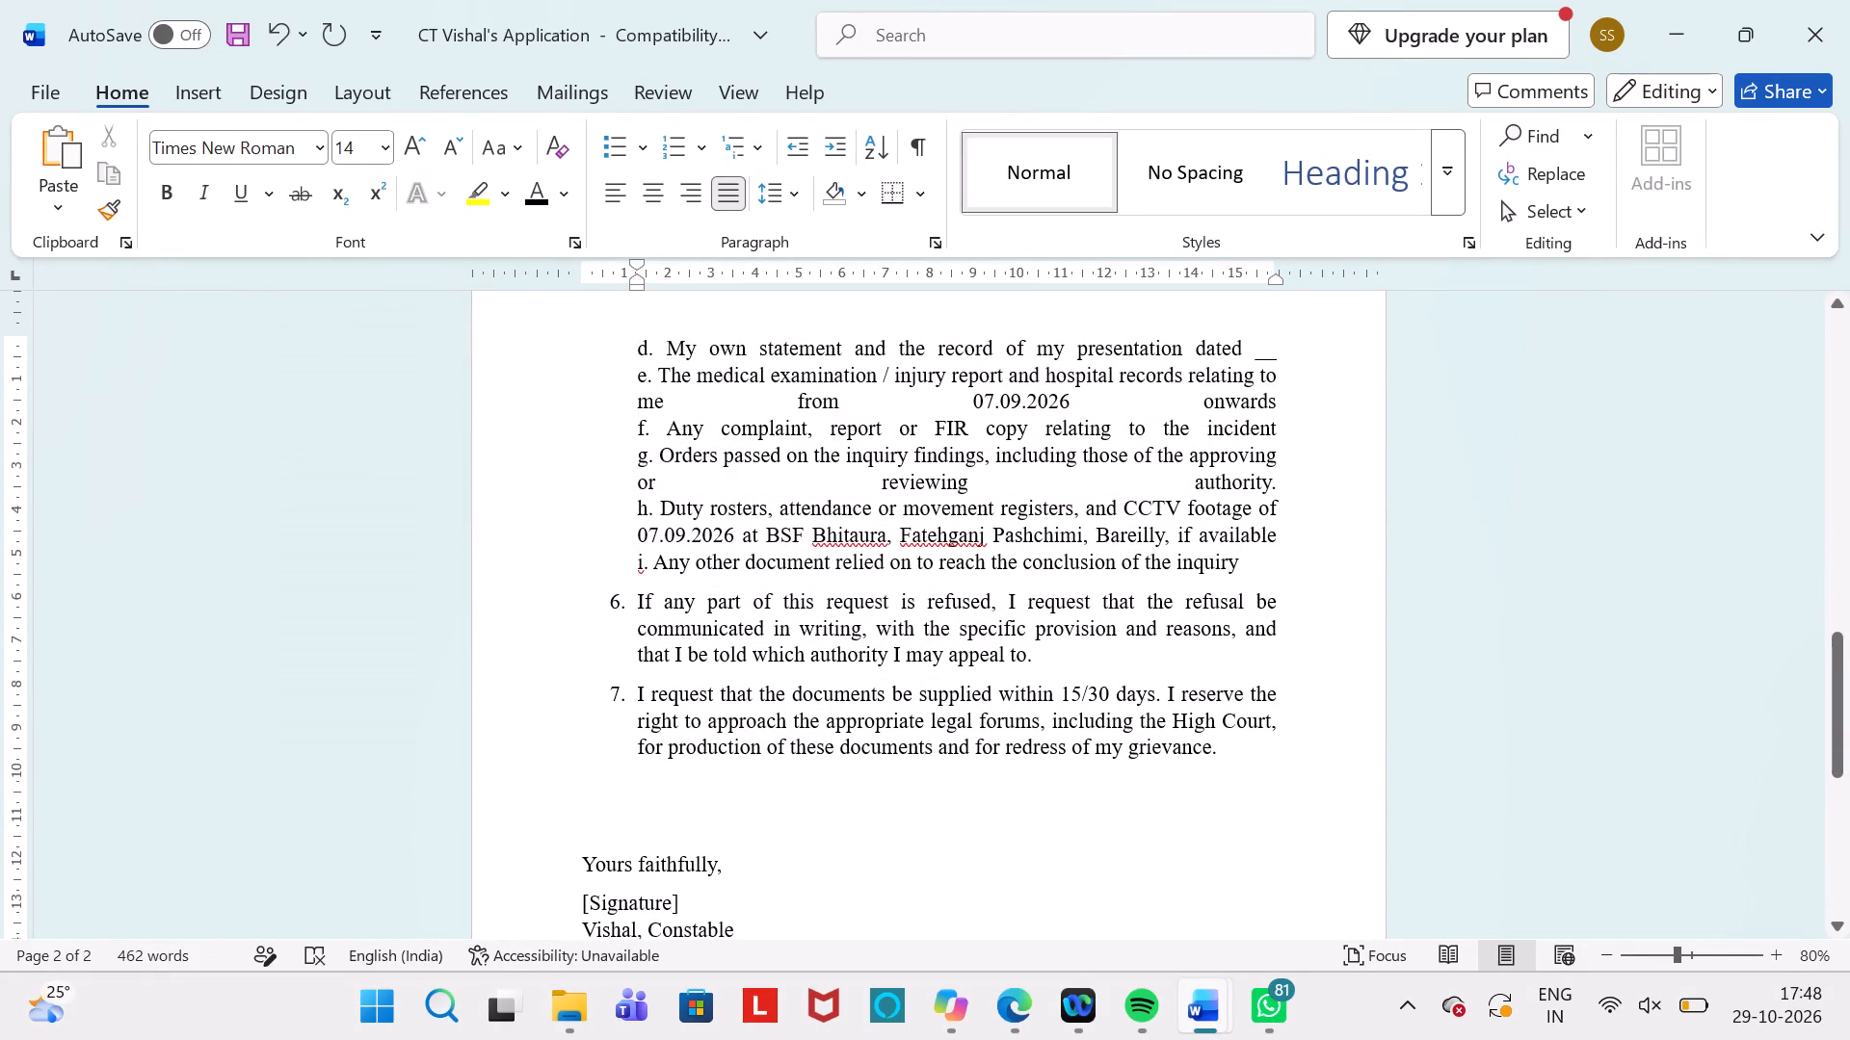
left_click(757, 402)
Delete the extra space between "I" and "request" in the opening line of paragraph 5.
scroll(757, 402, "up", 2)
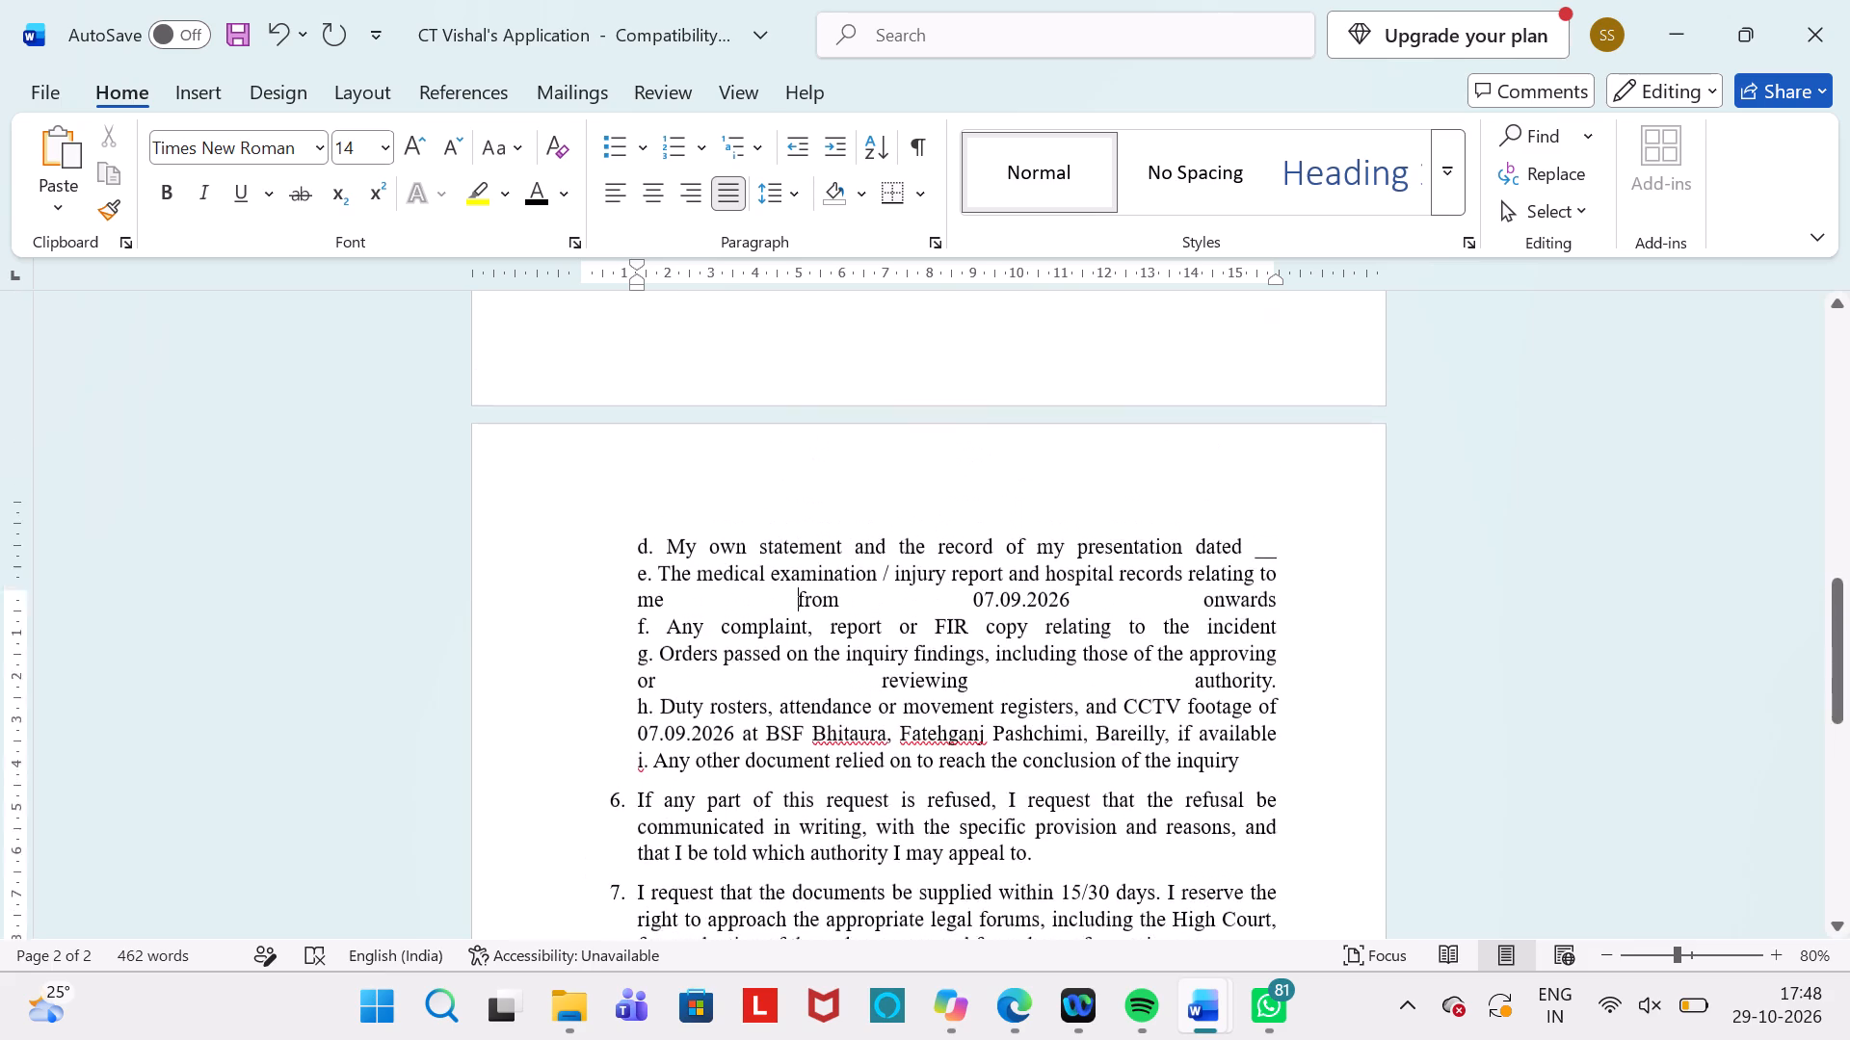
scroll(757, 402, "up", 2)
scroll(757, 402, "down", 1)
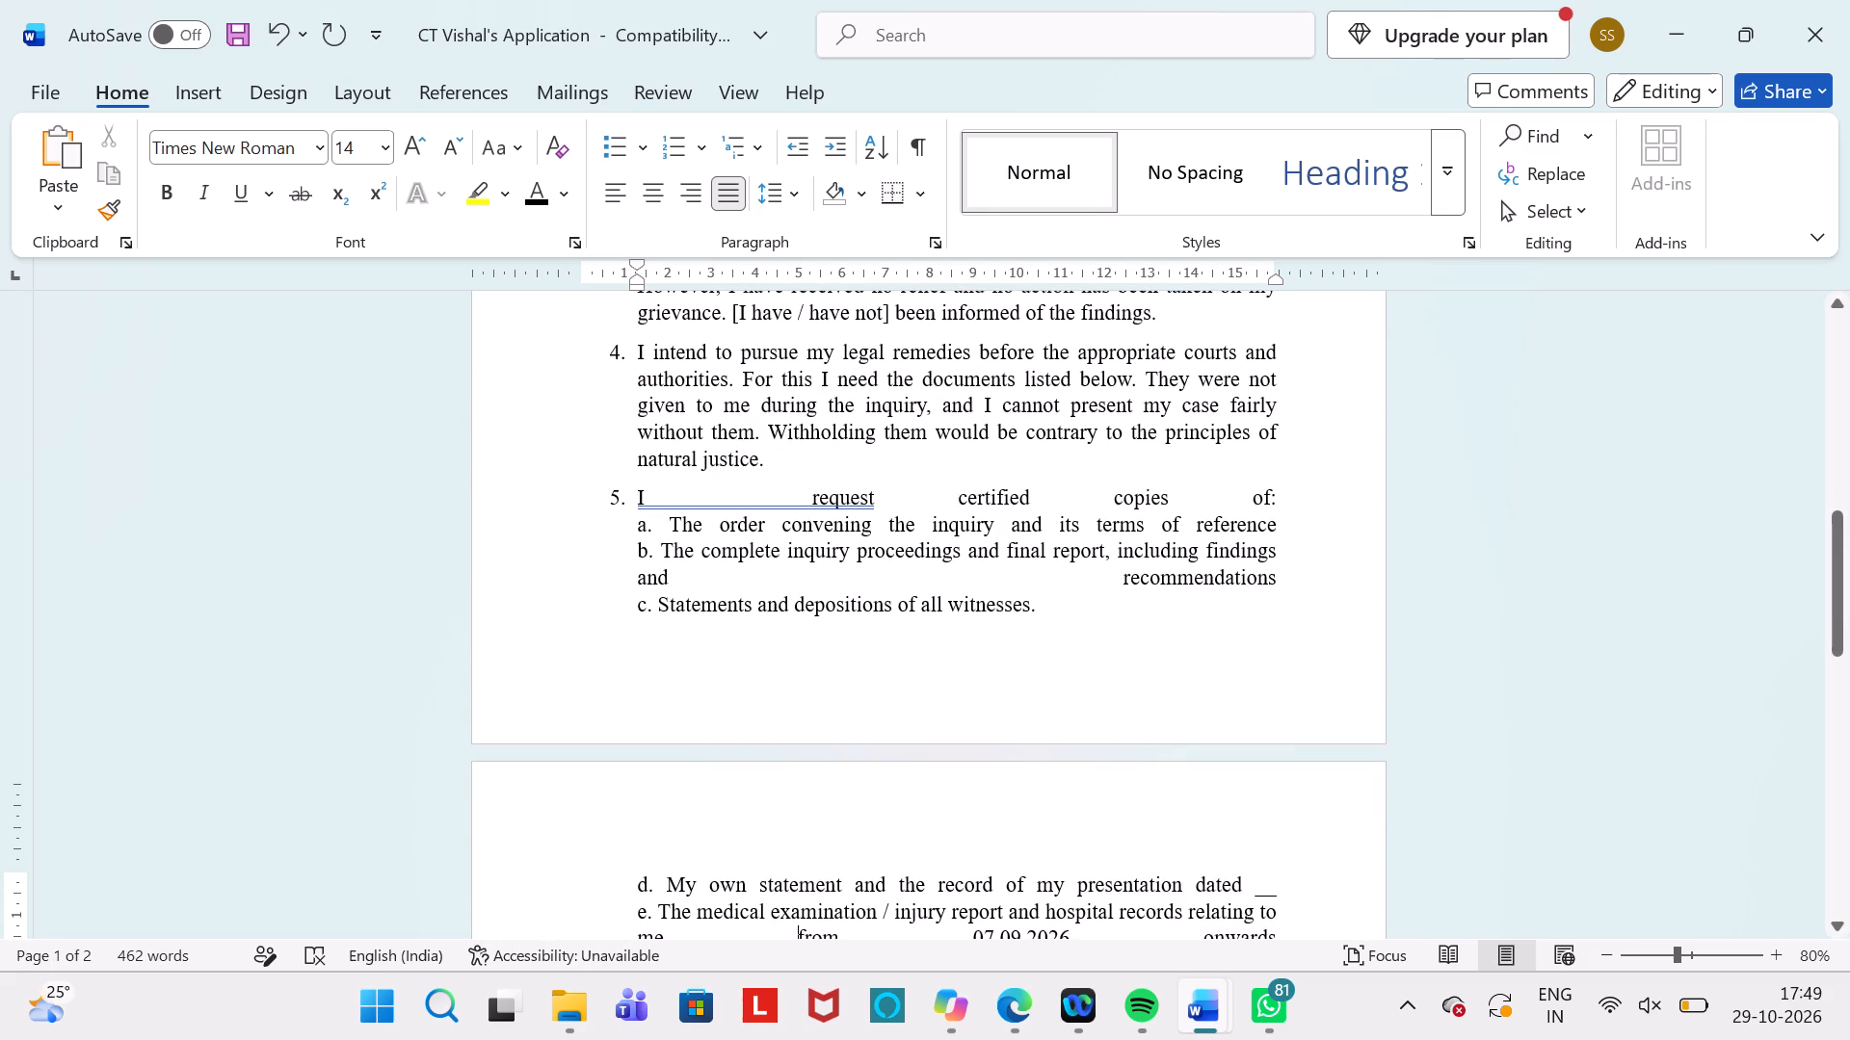
left_click(810, 499)
left_click_drag(810, 499, 706, 499)
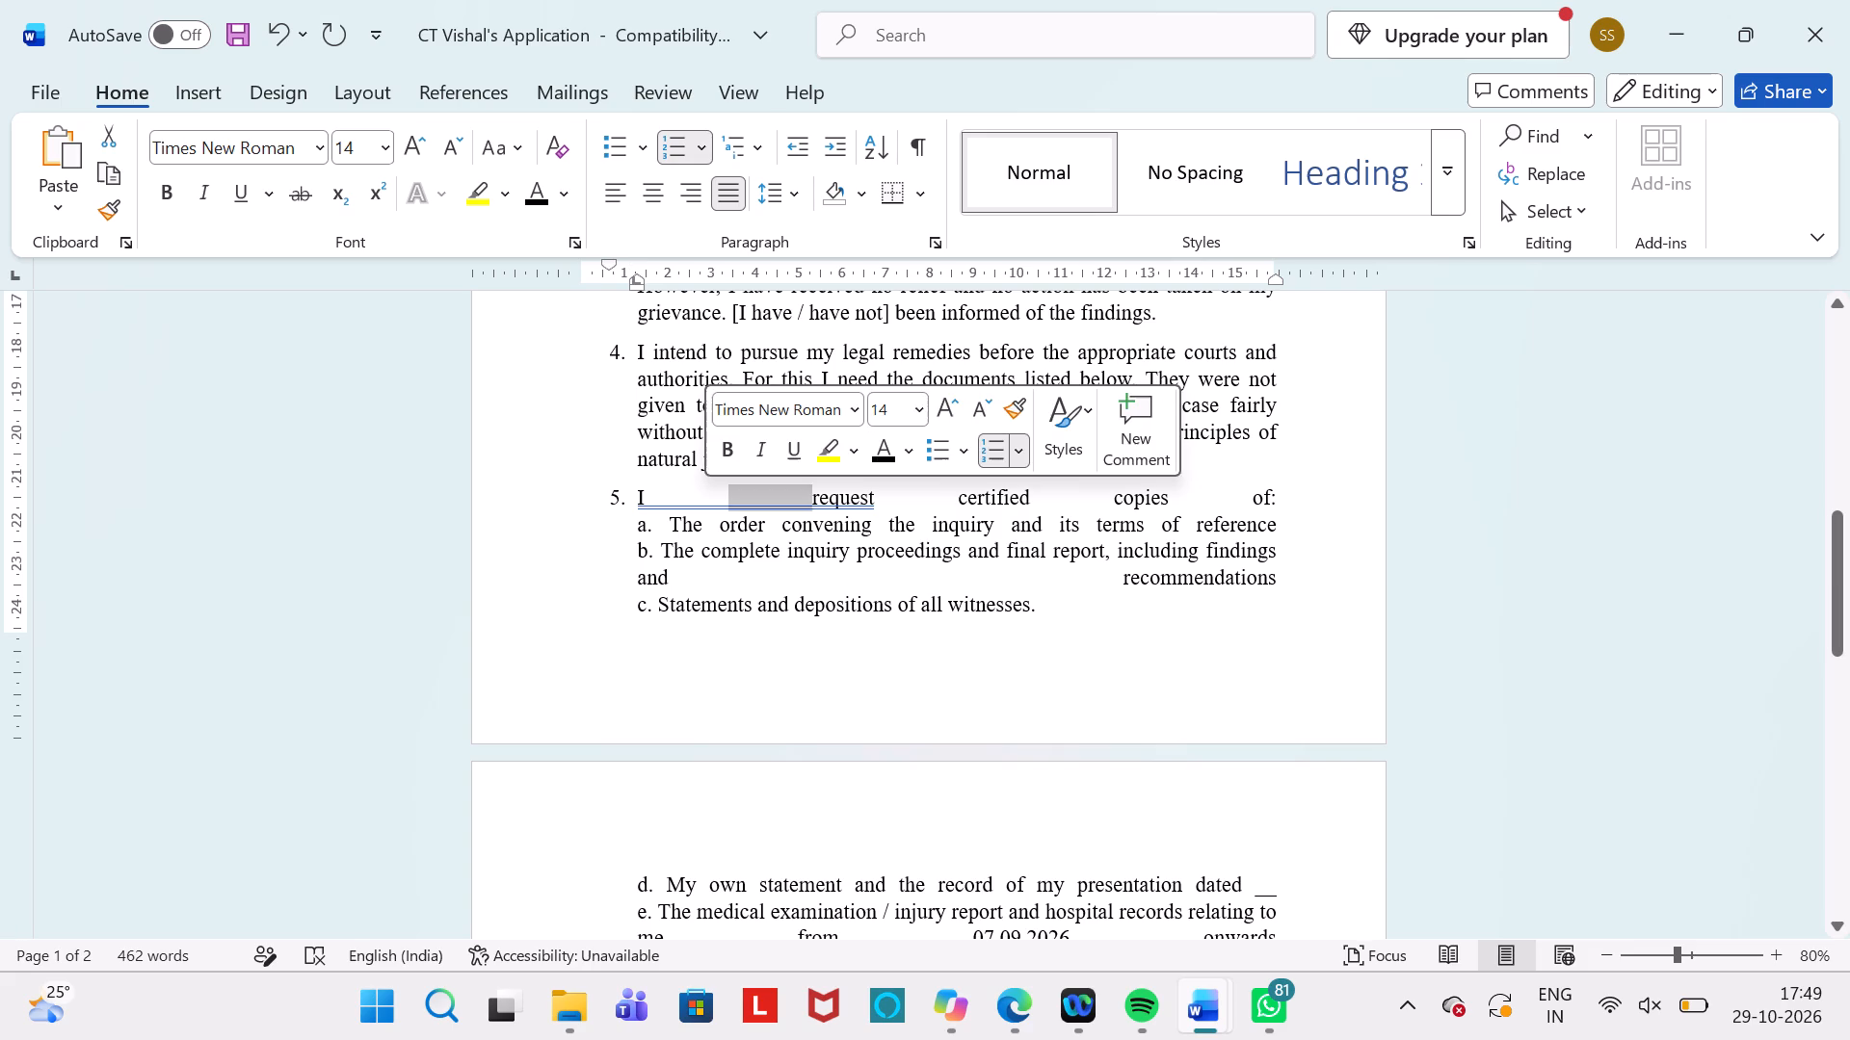
key("Delete")
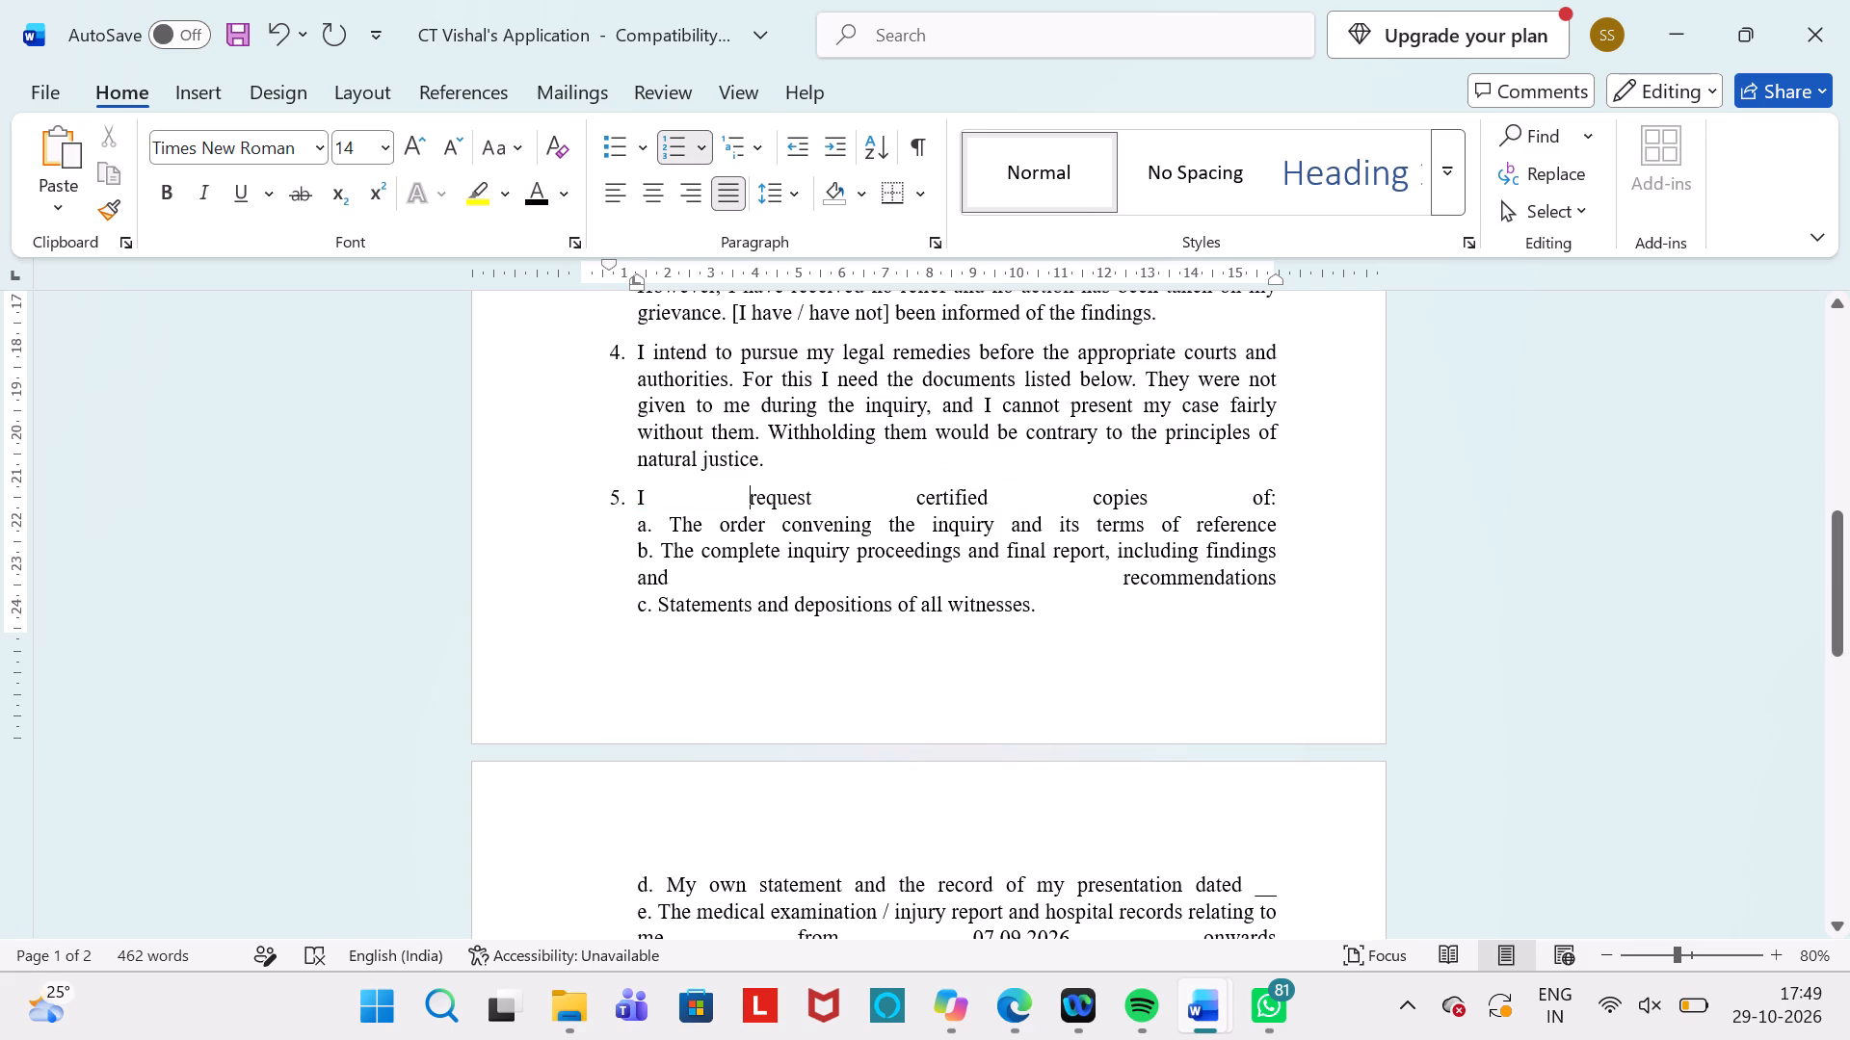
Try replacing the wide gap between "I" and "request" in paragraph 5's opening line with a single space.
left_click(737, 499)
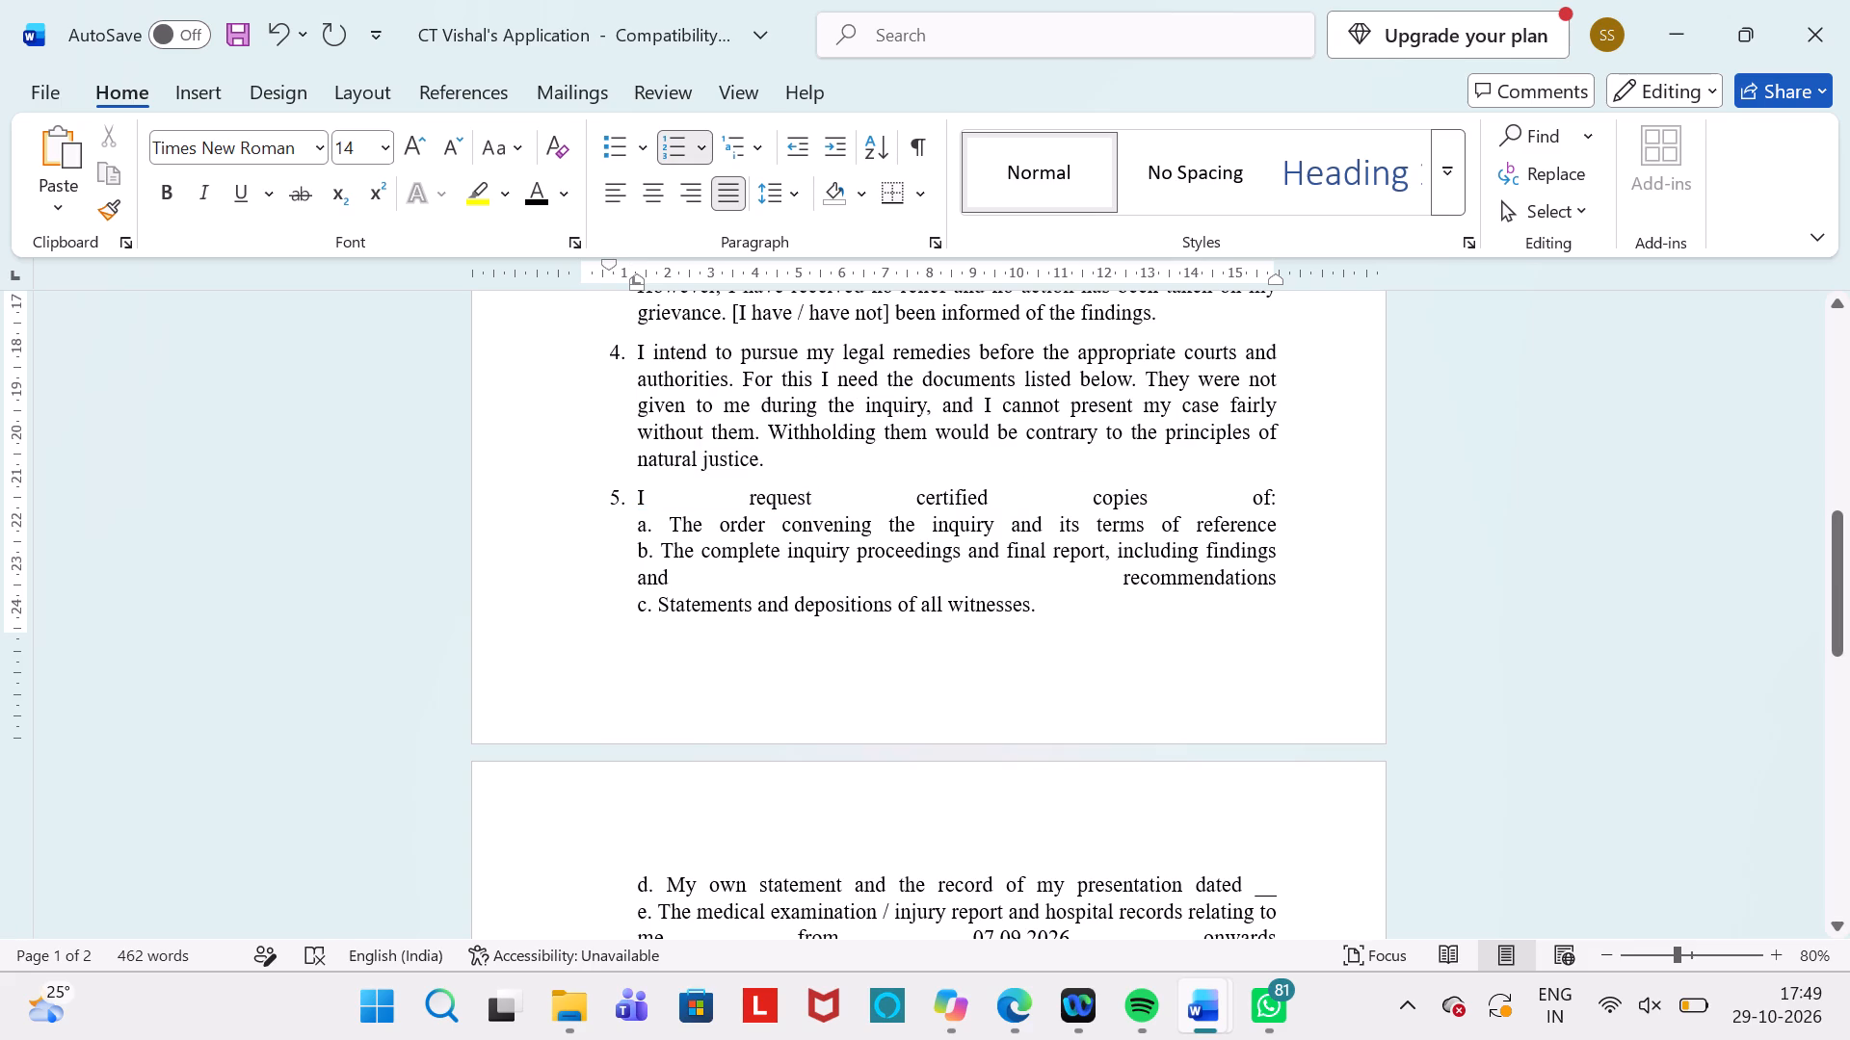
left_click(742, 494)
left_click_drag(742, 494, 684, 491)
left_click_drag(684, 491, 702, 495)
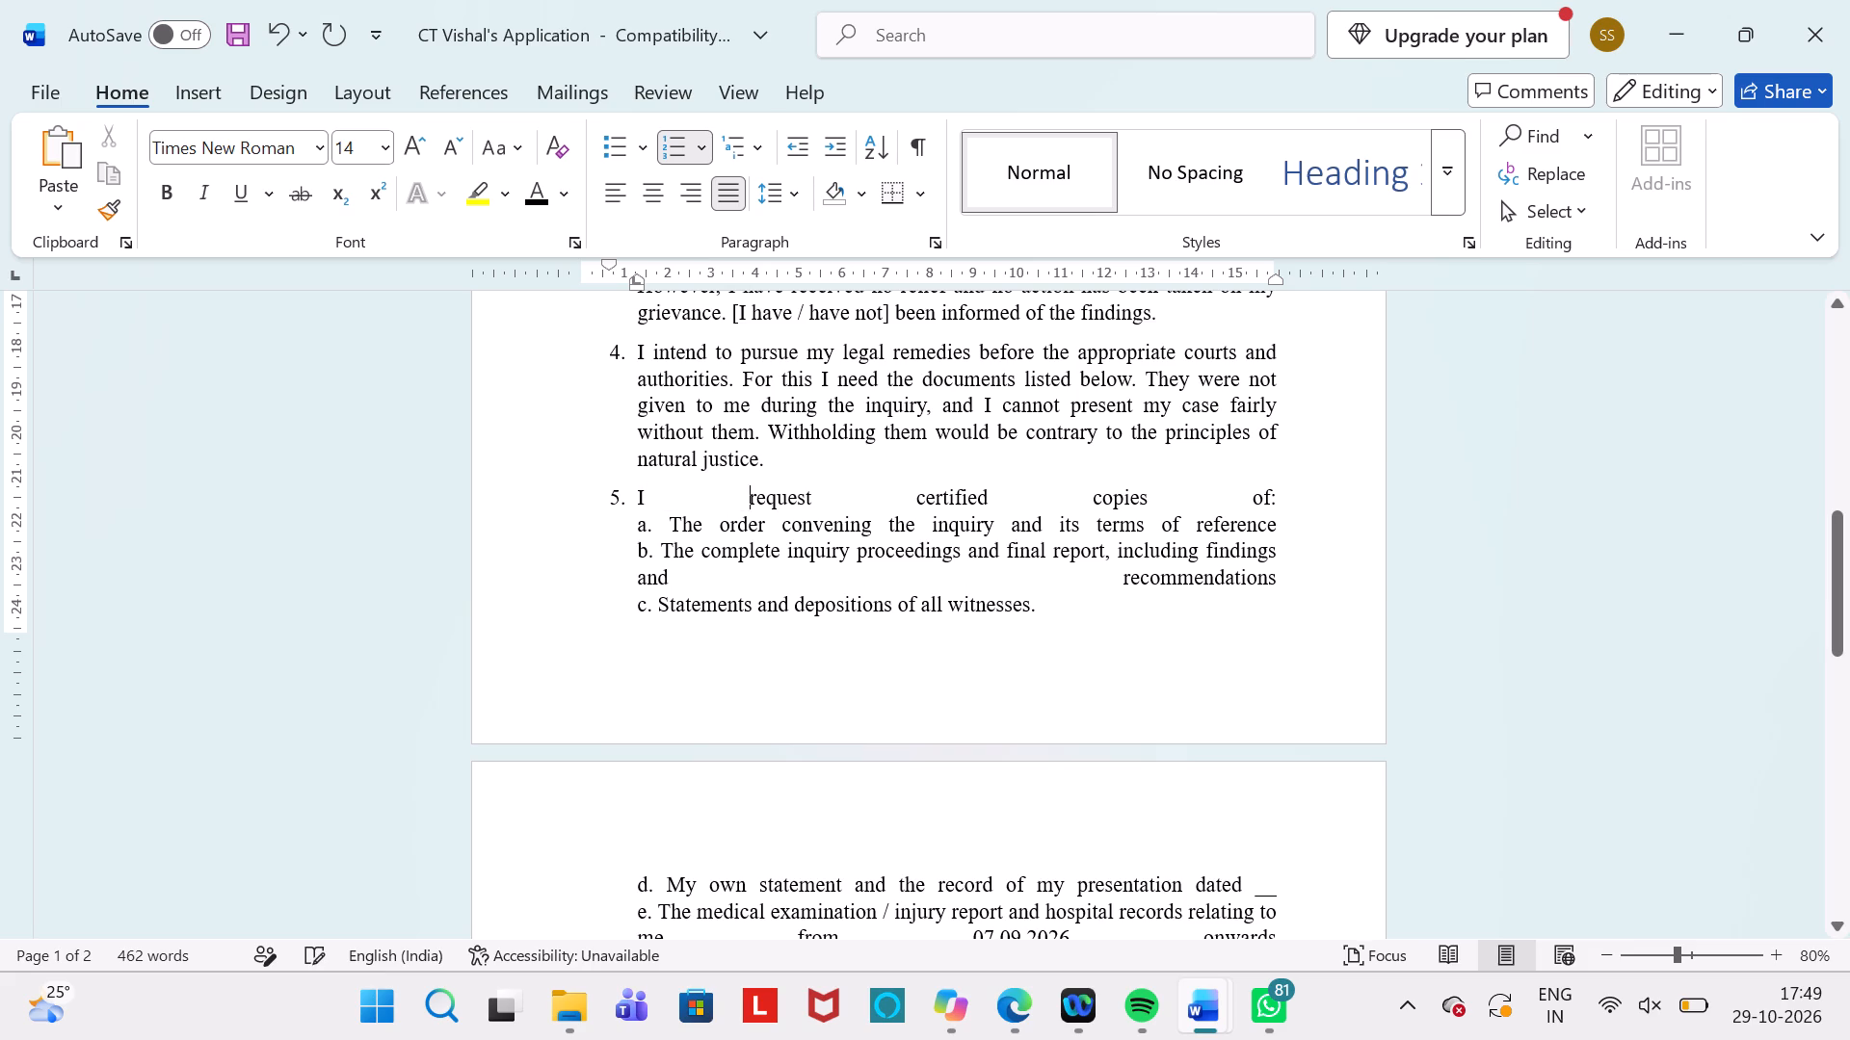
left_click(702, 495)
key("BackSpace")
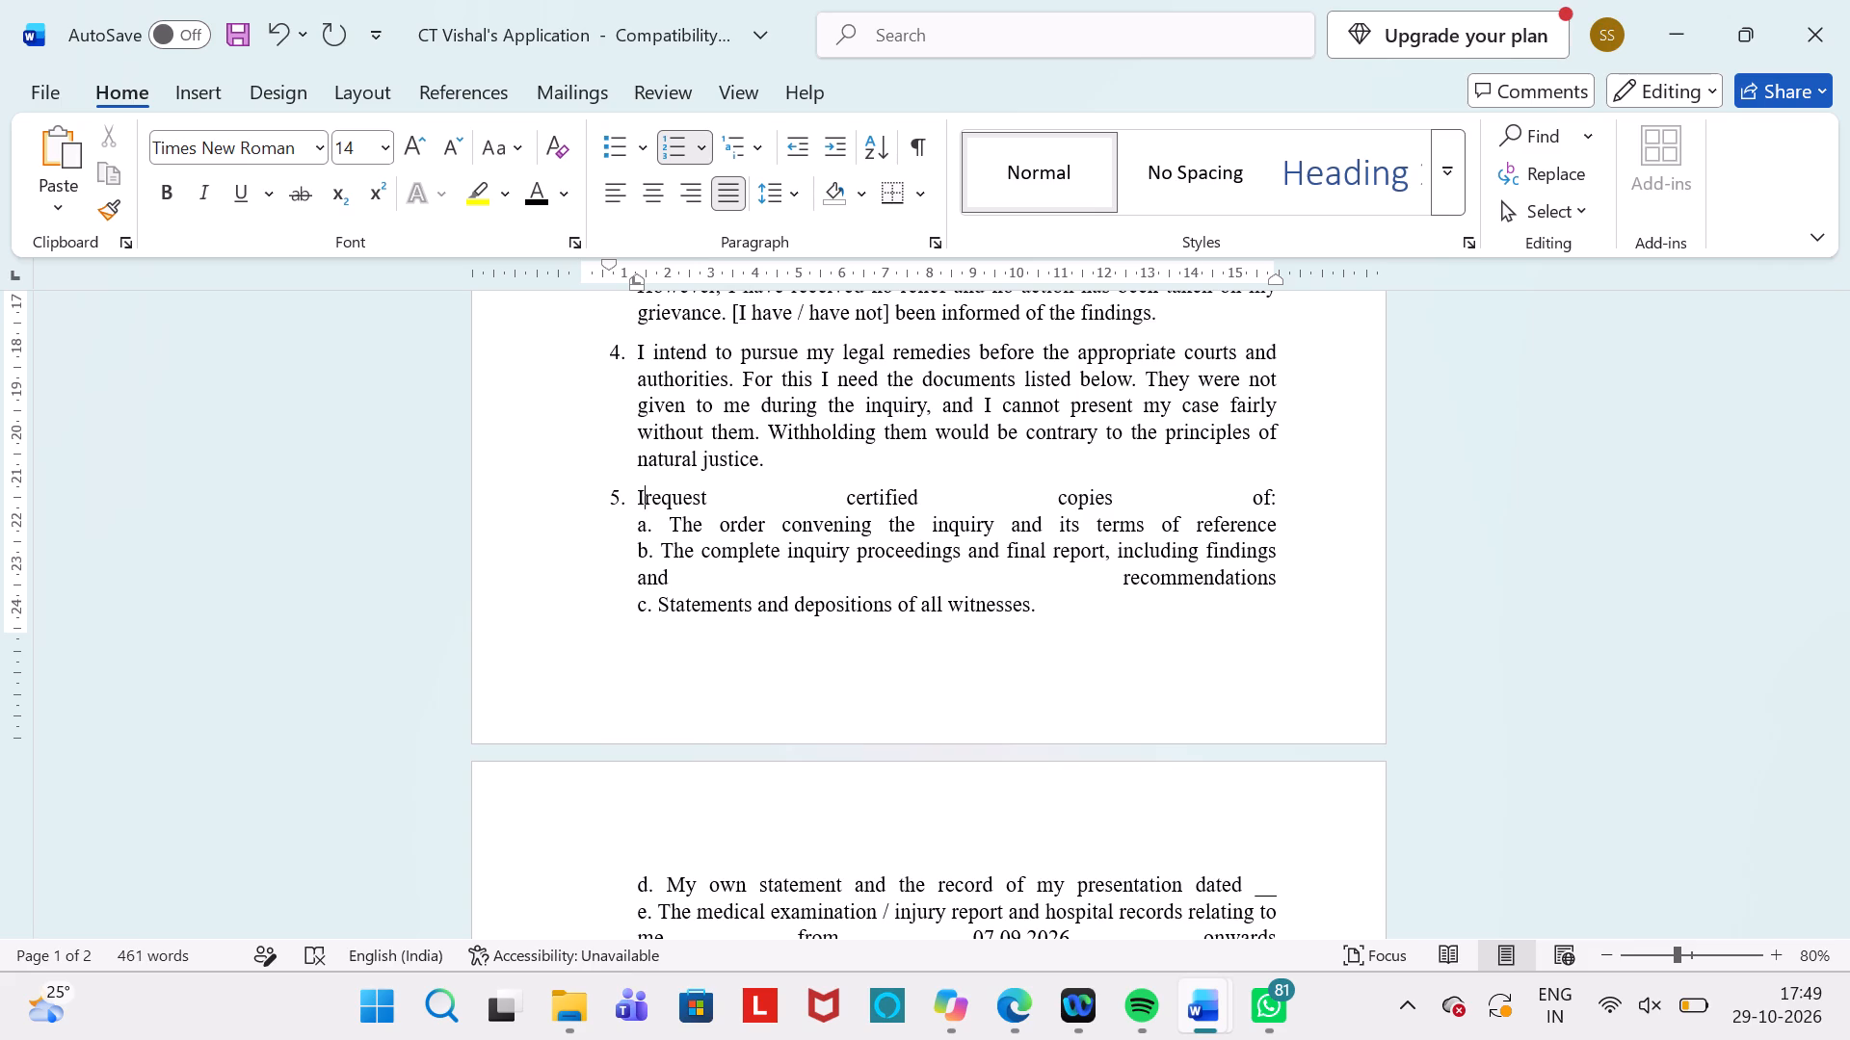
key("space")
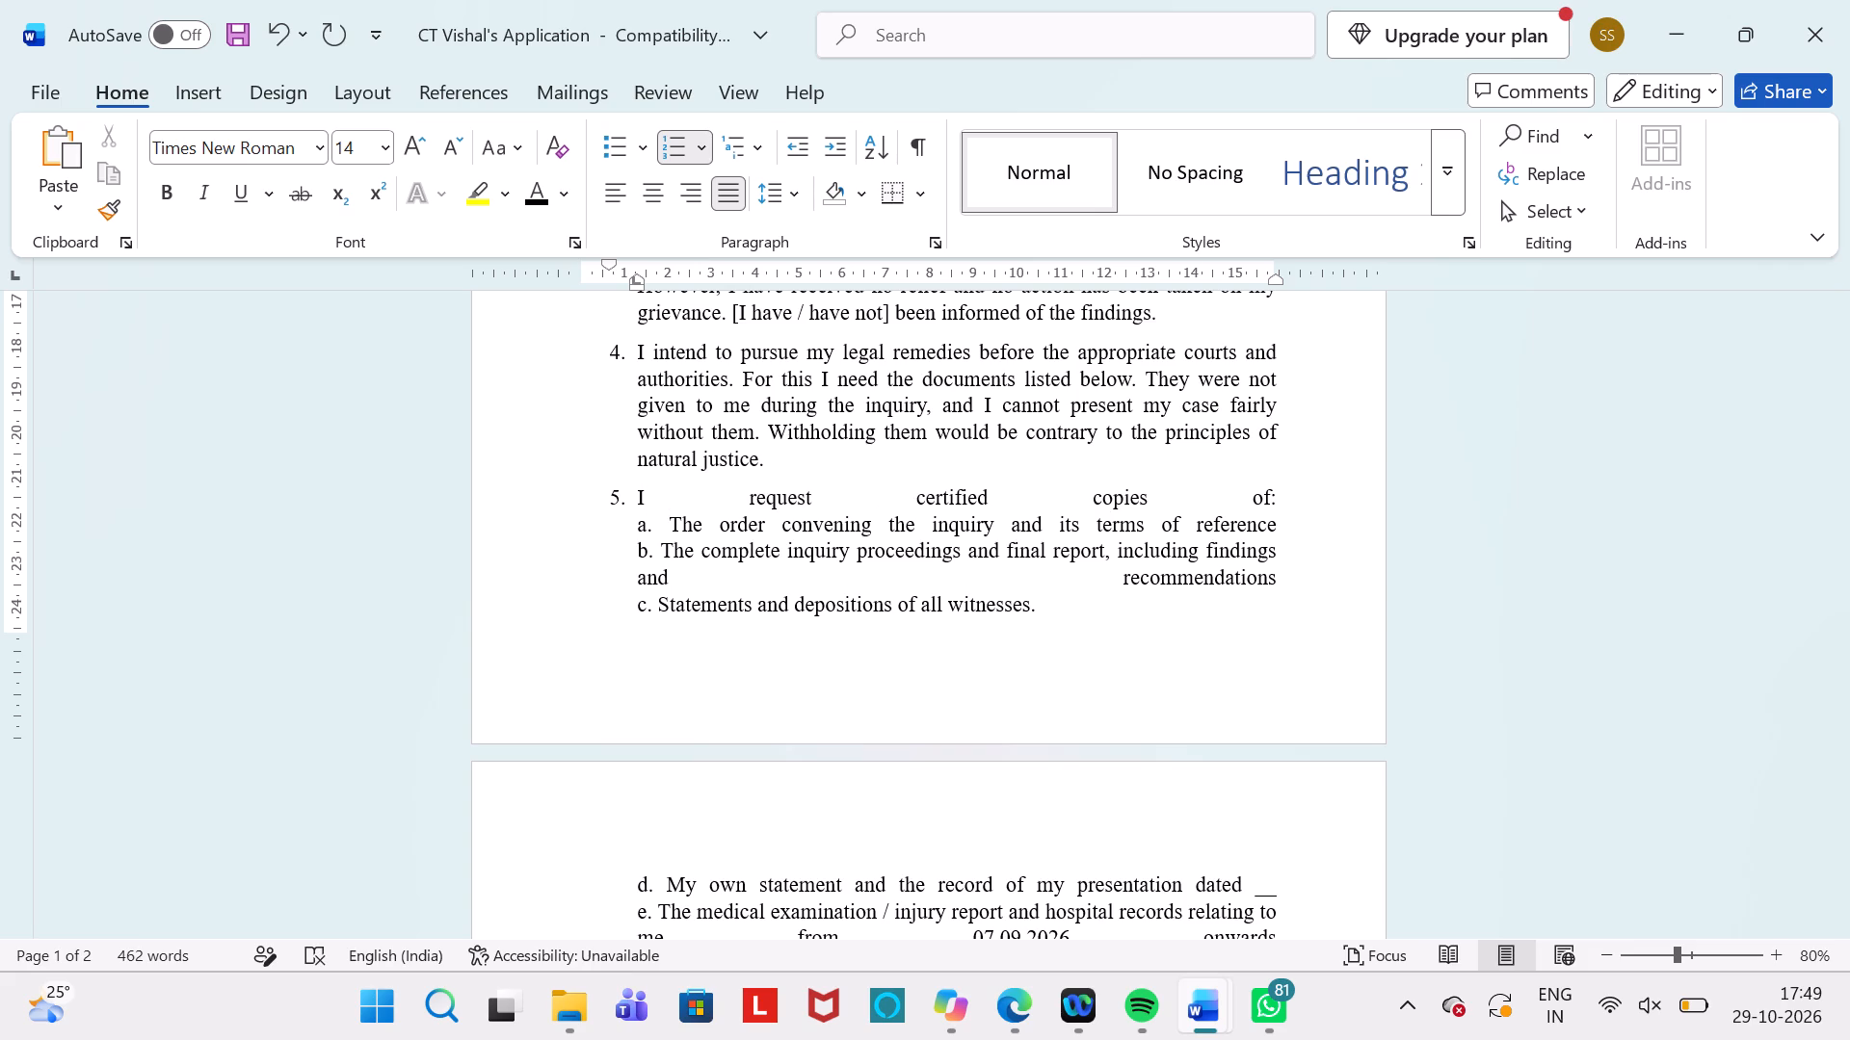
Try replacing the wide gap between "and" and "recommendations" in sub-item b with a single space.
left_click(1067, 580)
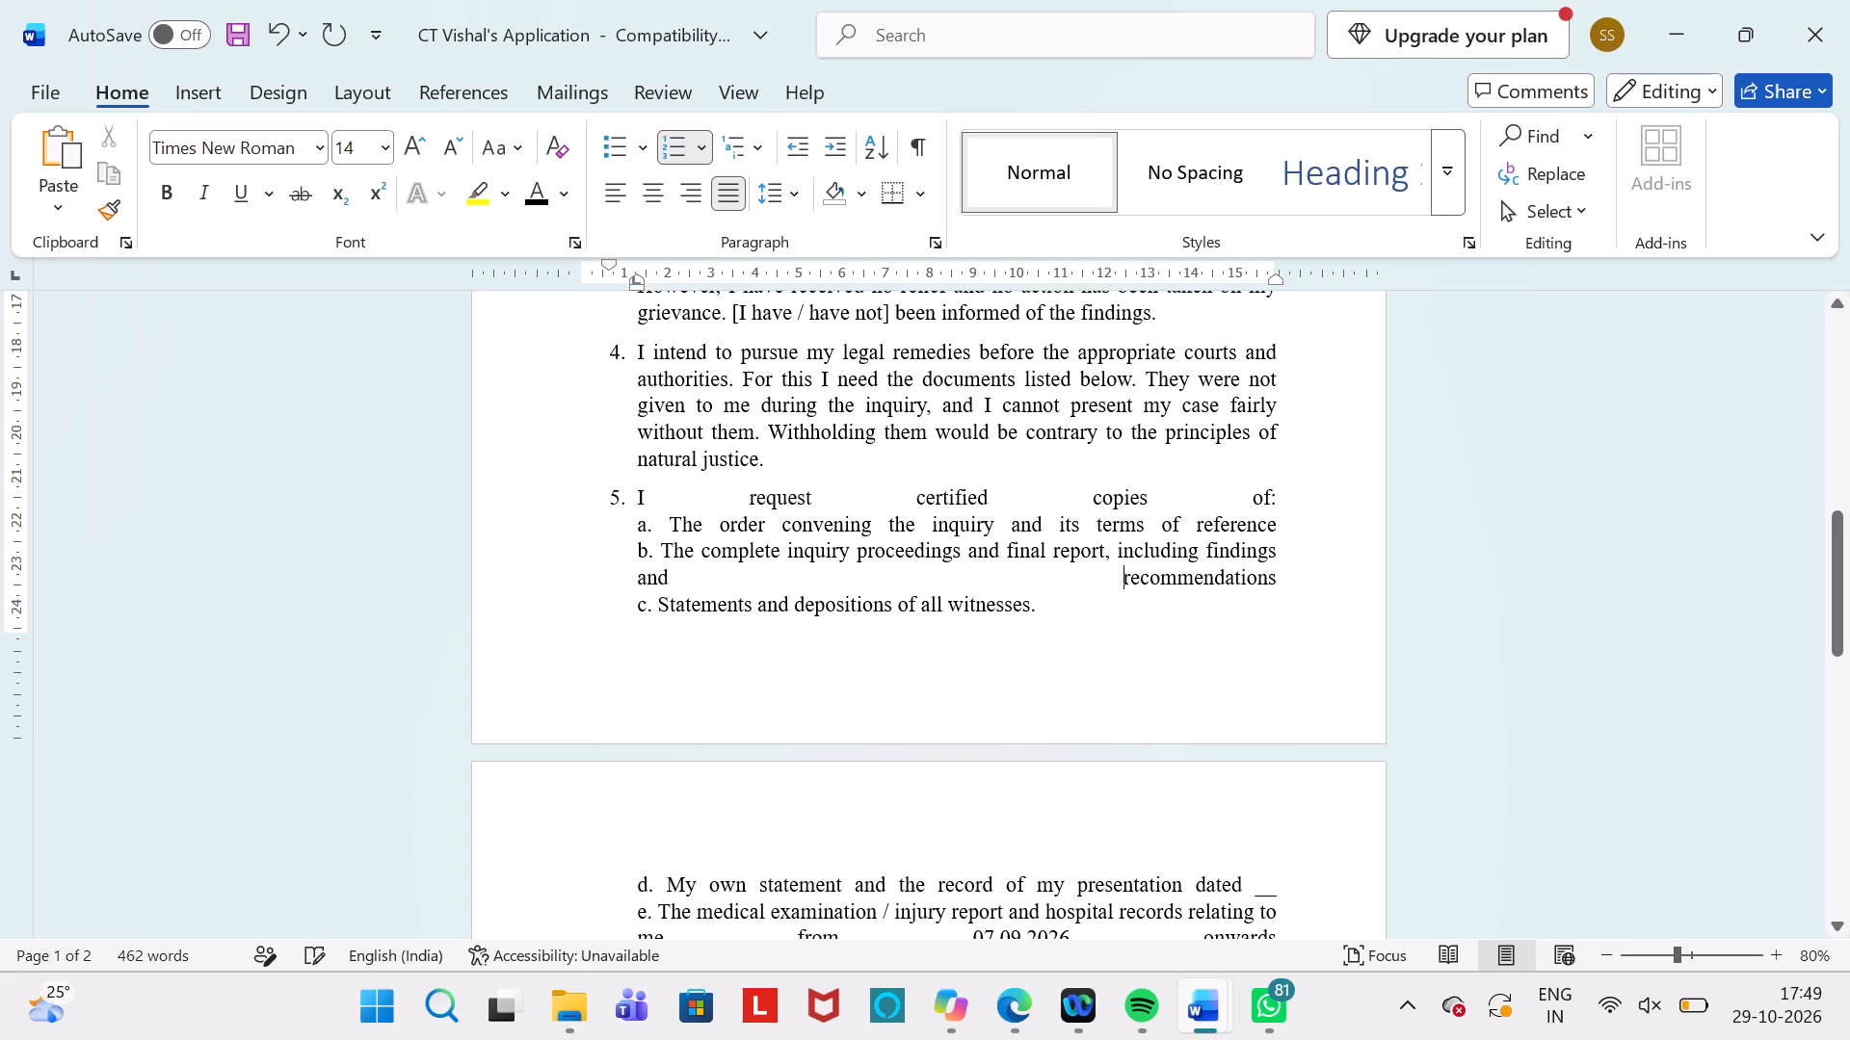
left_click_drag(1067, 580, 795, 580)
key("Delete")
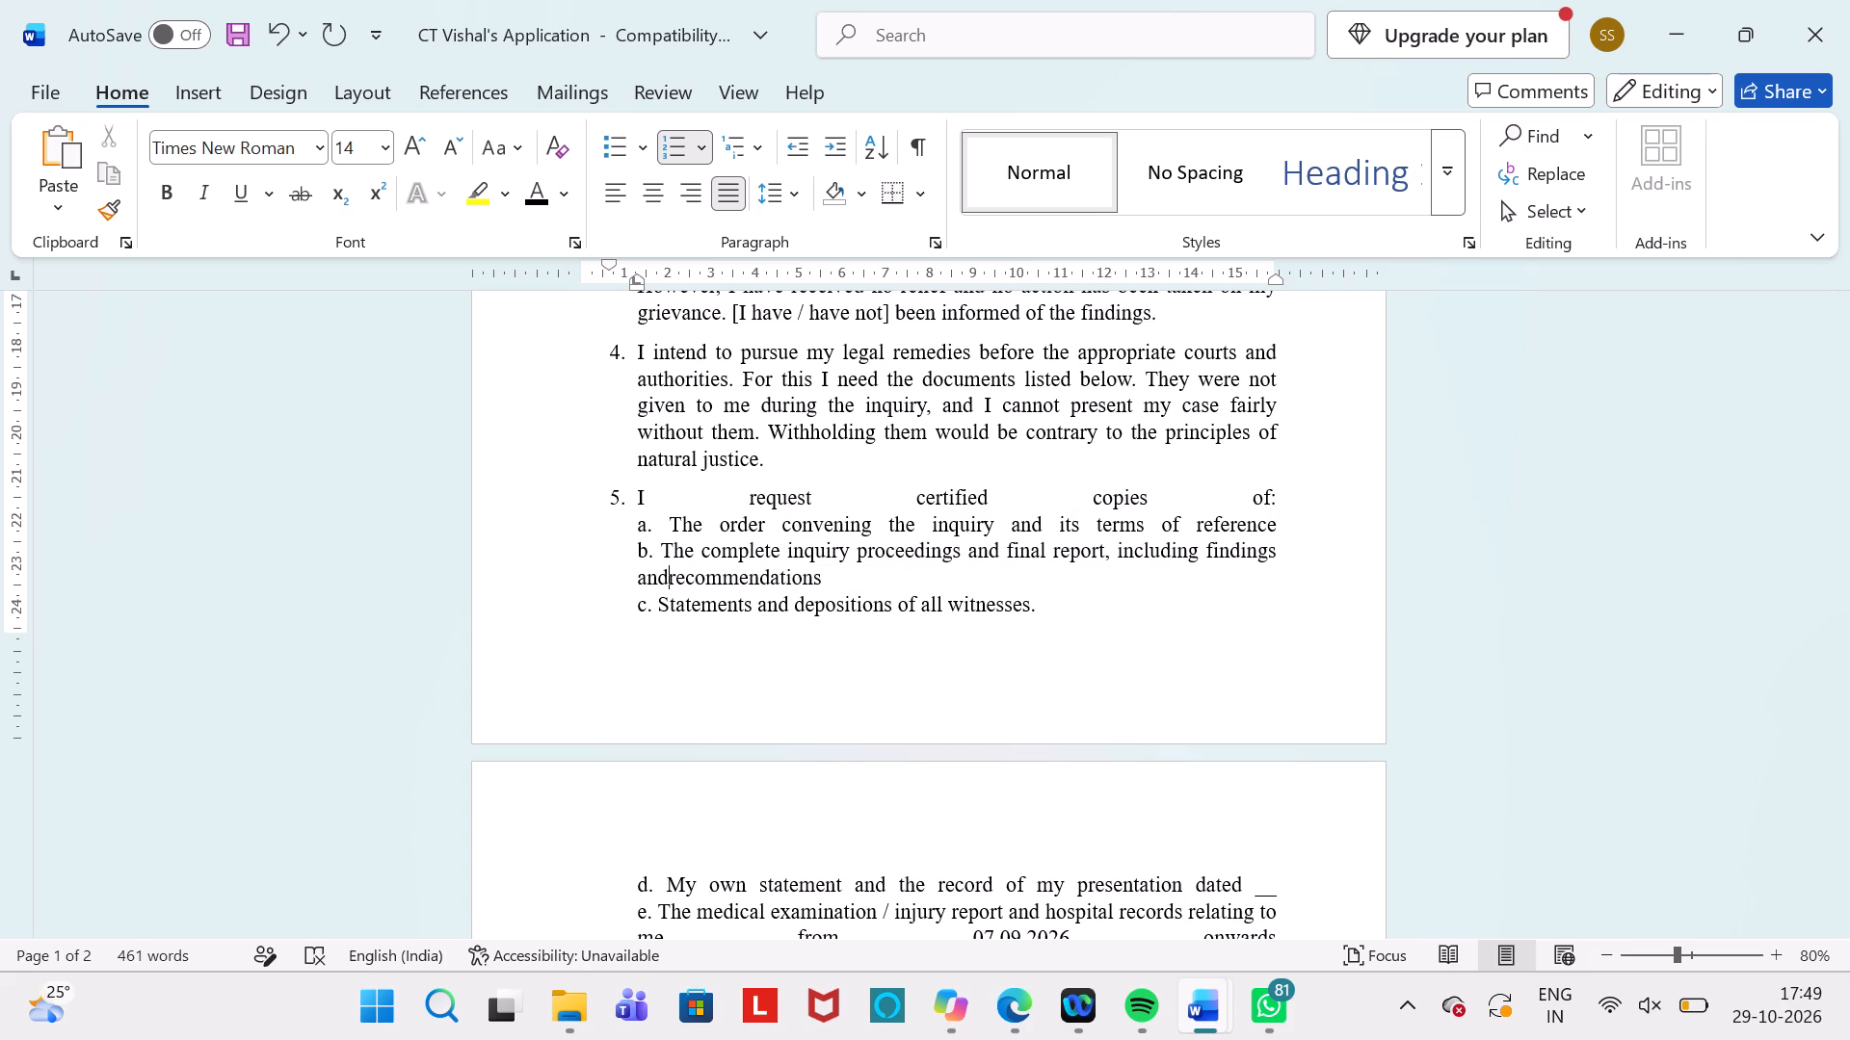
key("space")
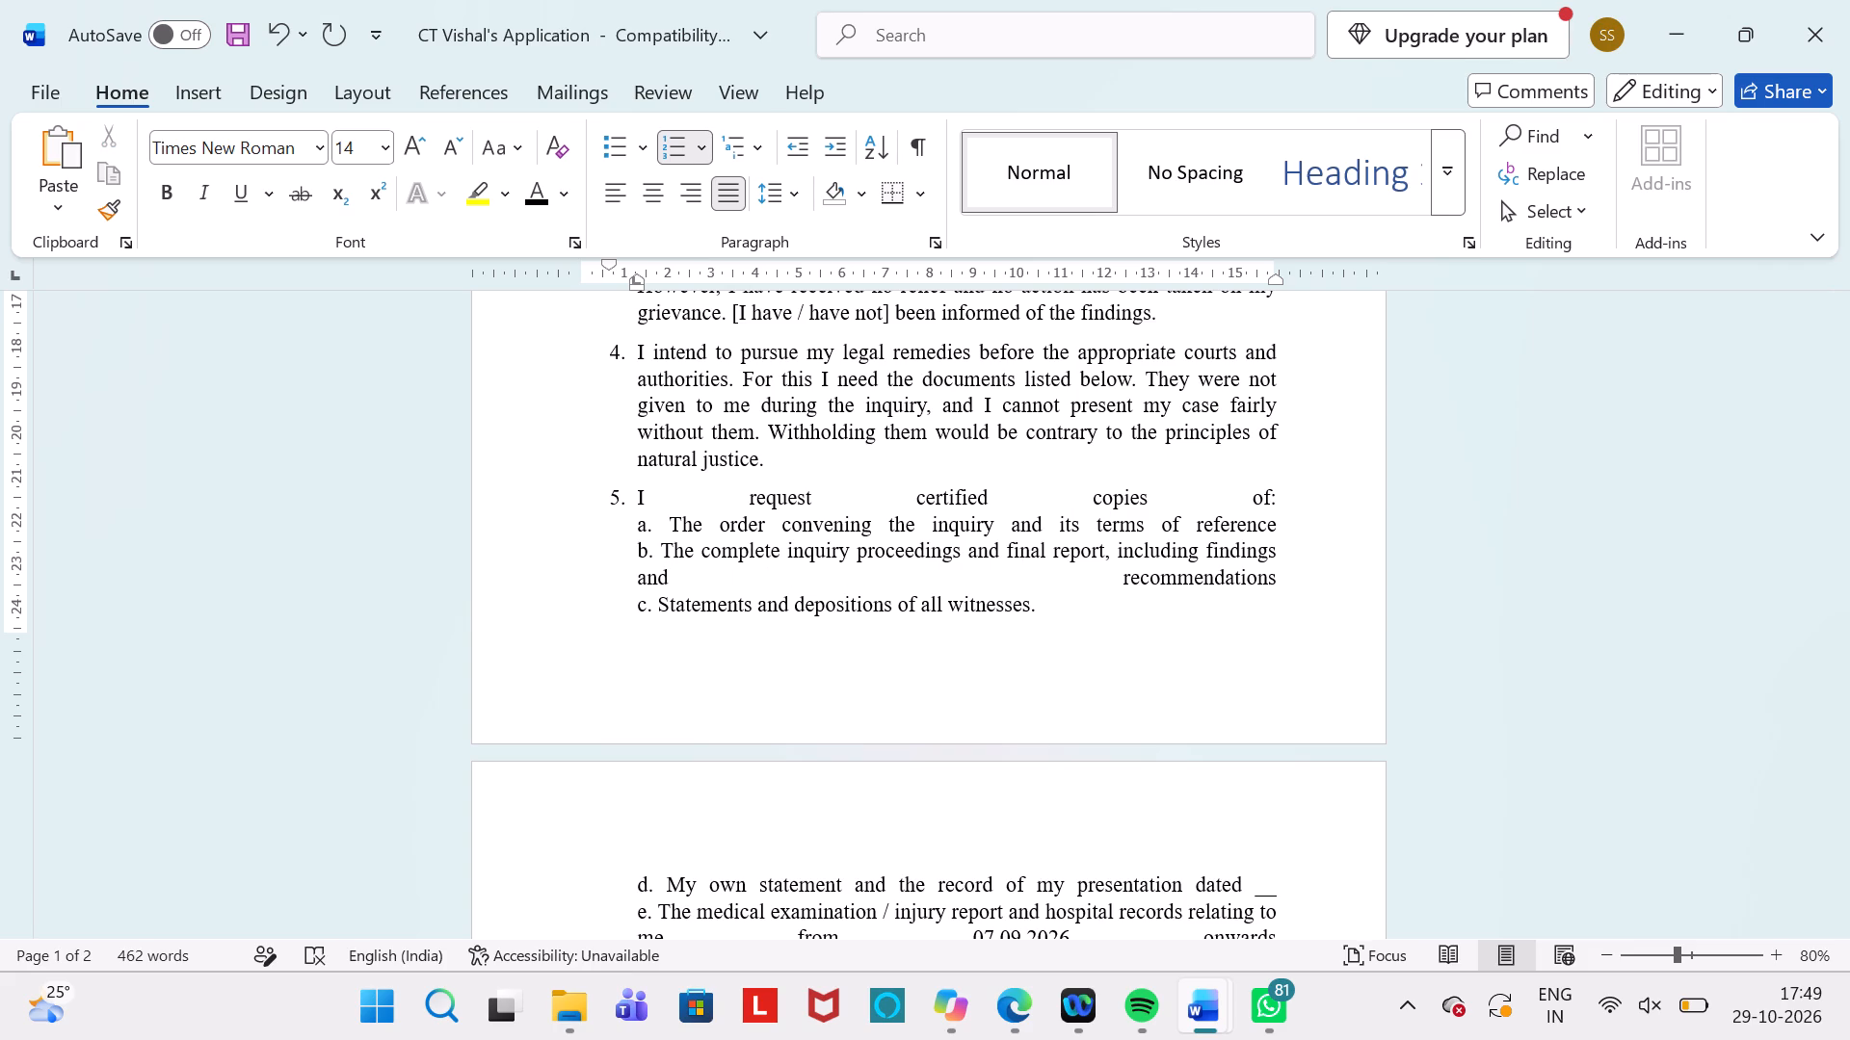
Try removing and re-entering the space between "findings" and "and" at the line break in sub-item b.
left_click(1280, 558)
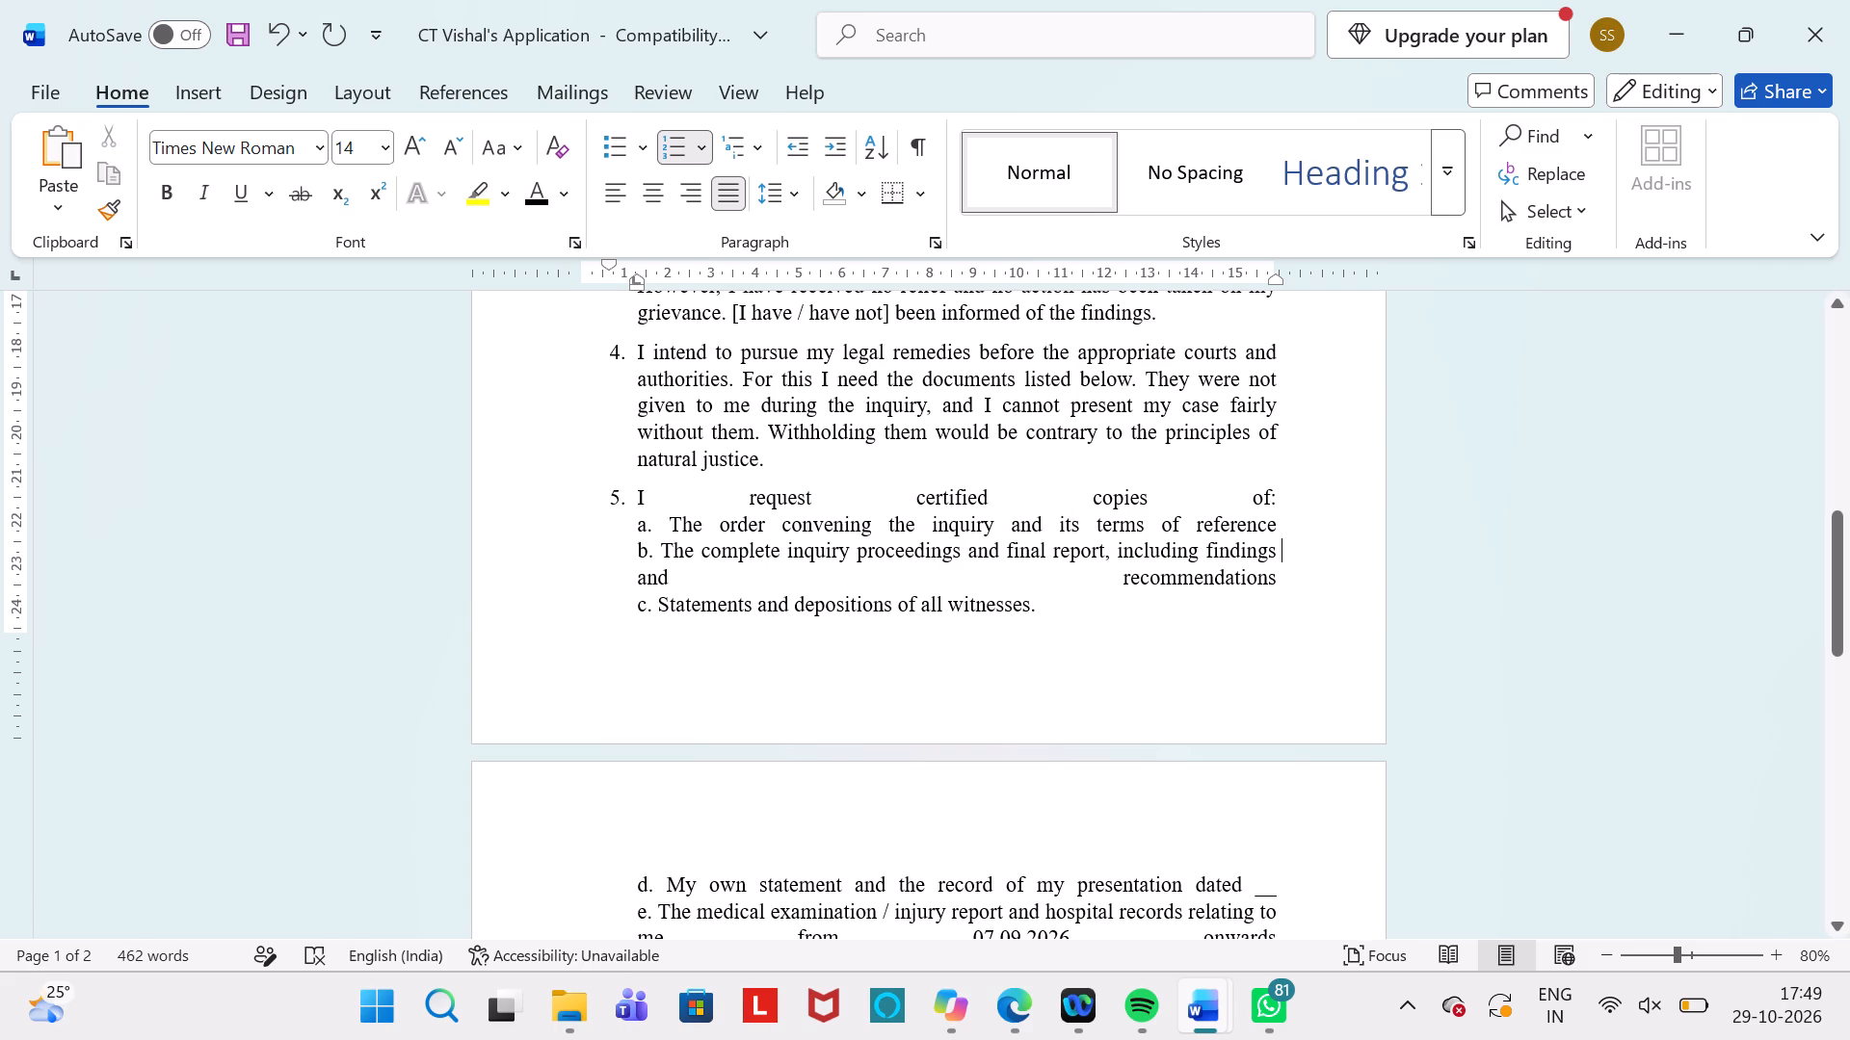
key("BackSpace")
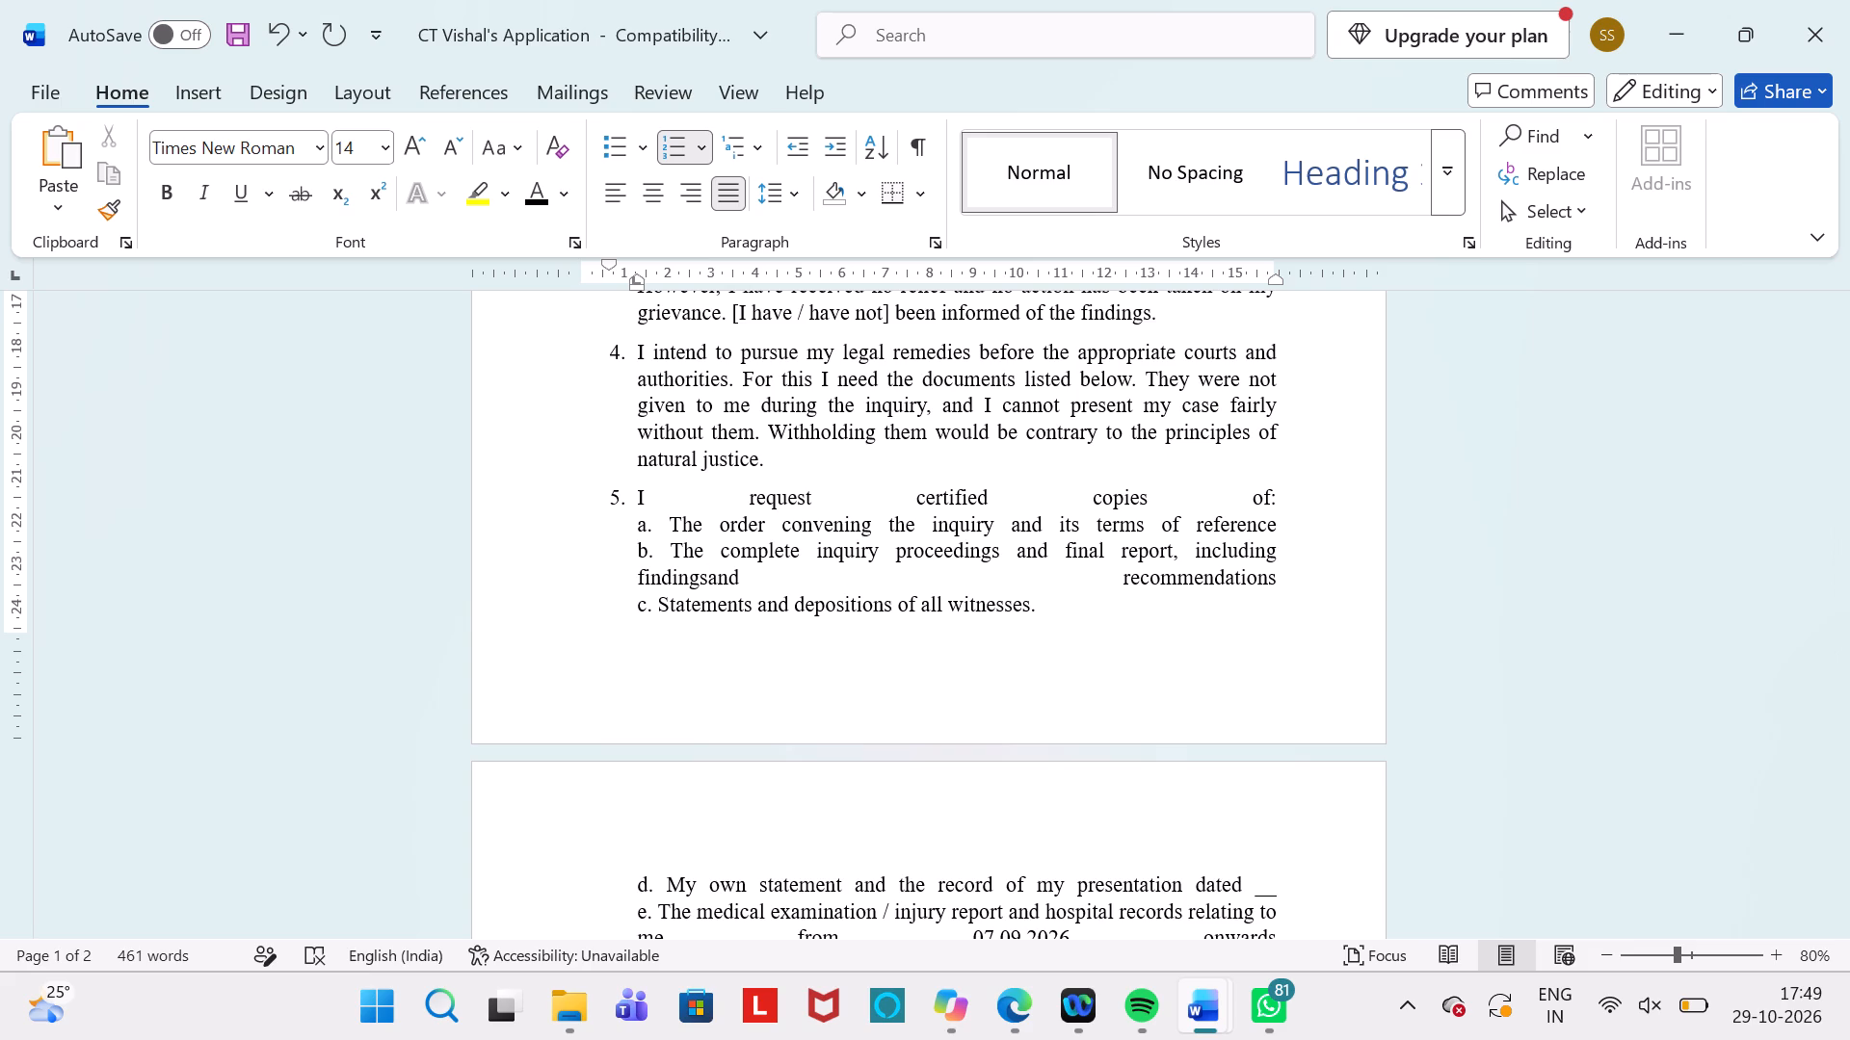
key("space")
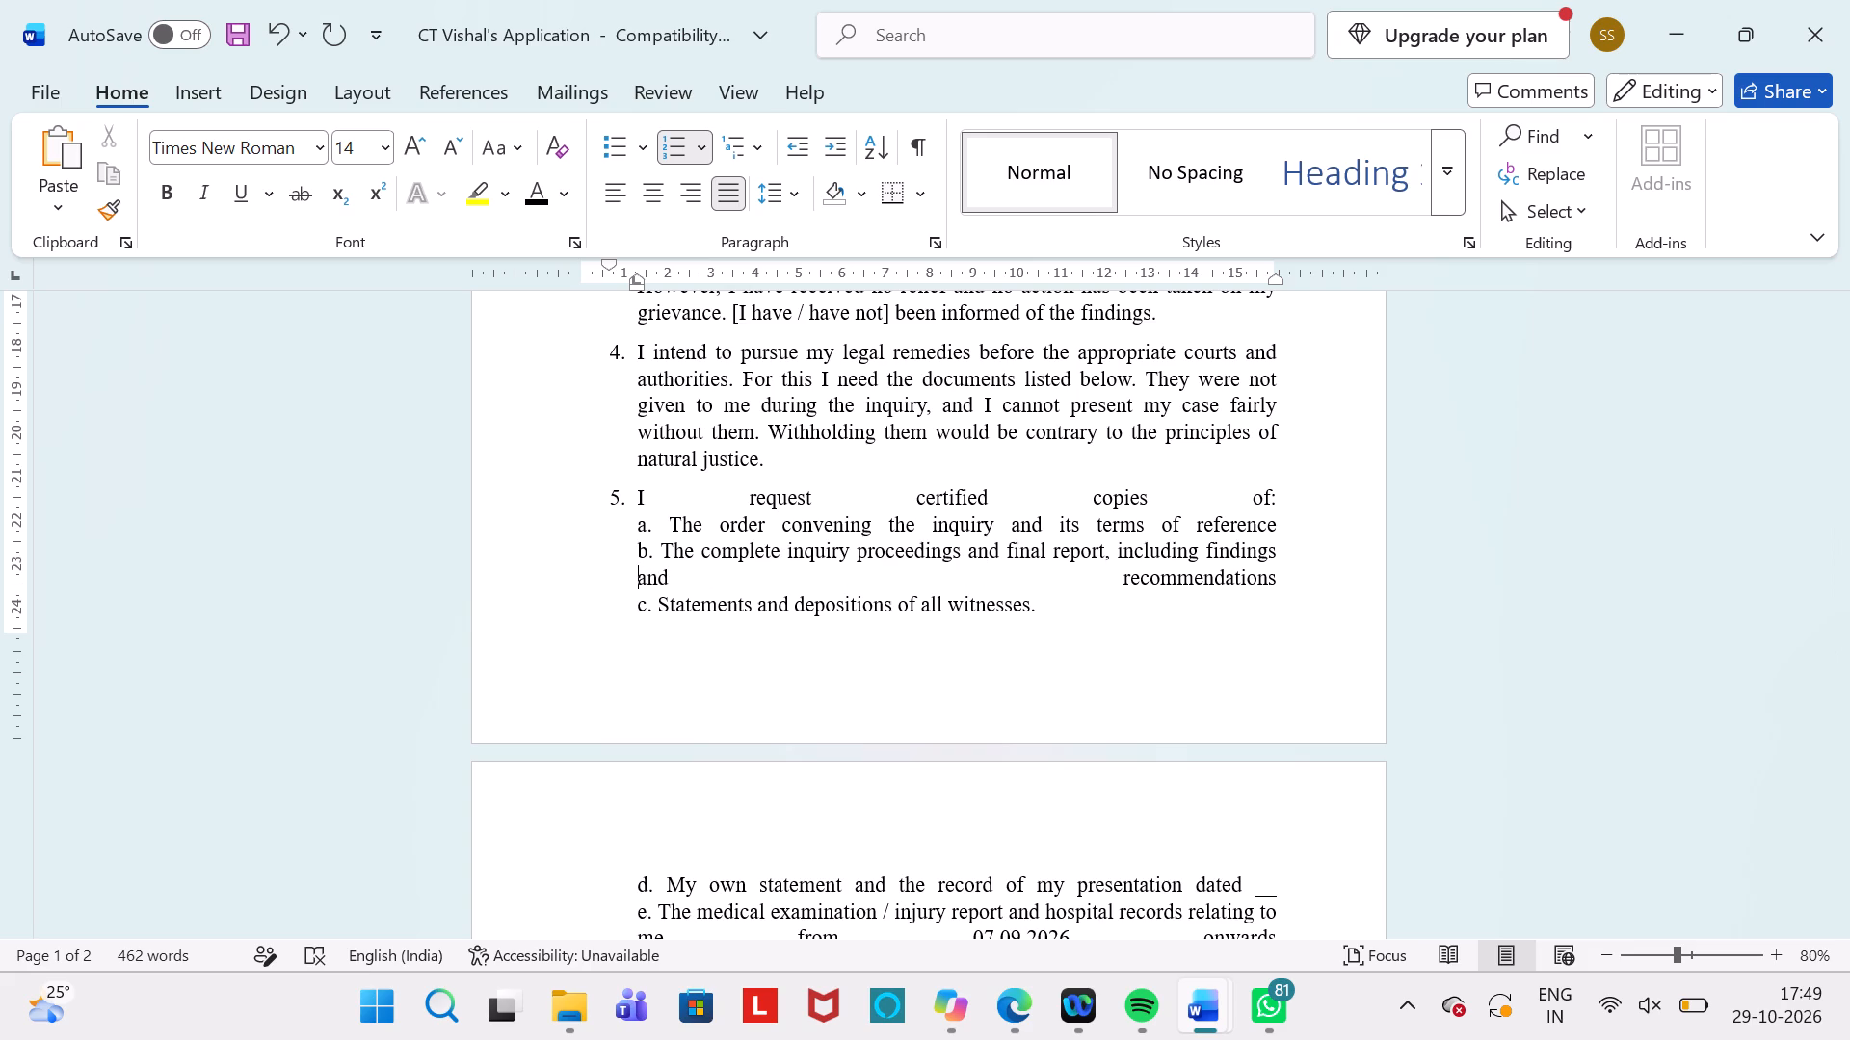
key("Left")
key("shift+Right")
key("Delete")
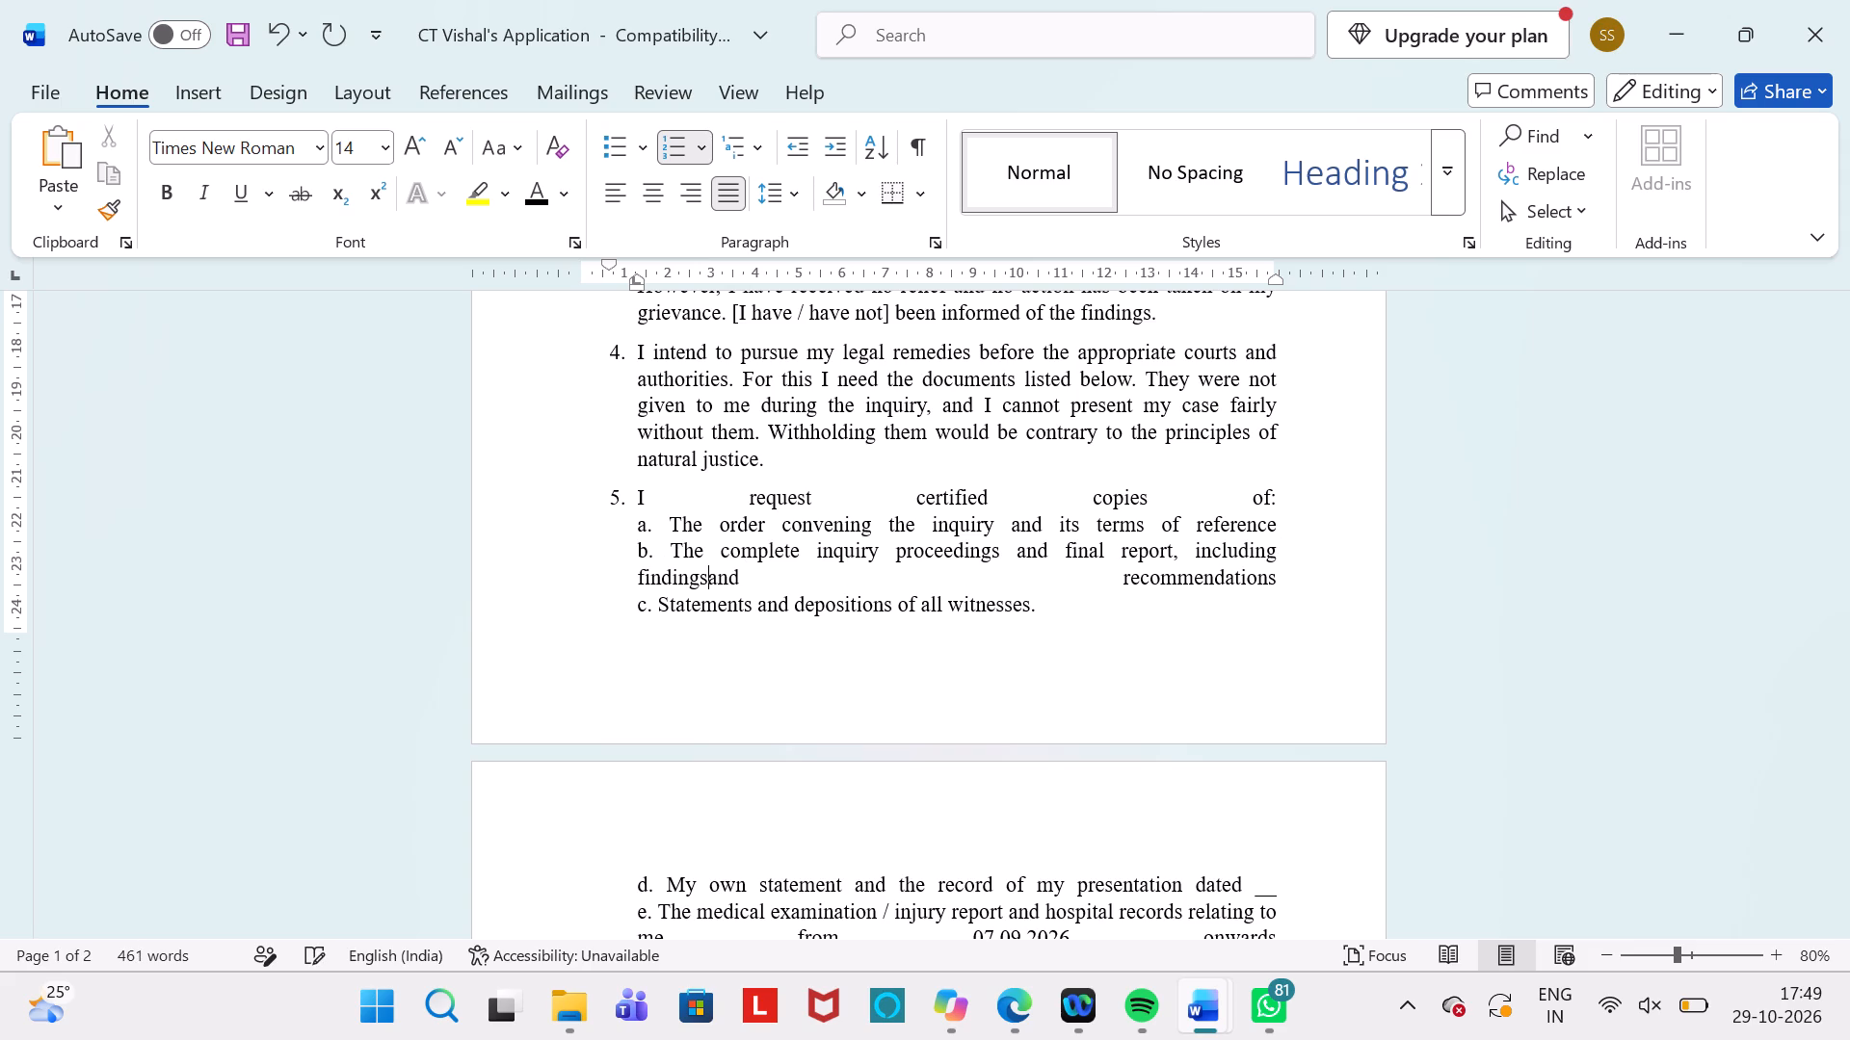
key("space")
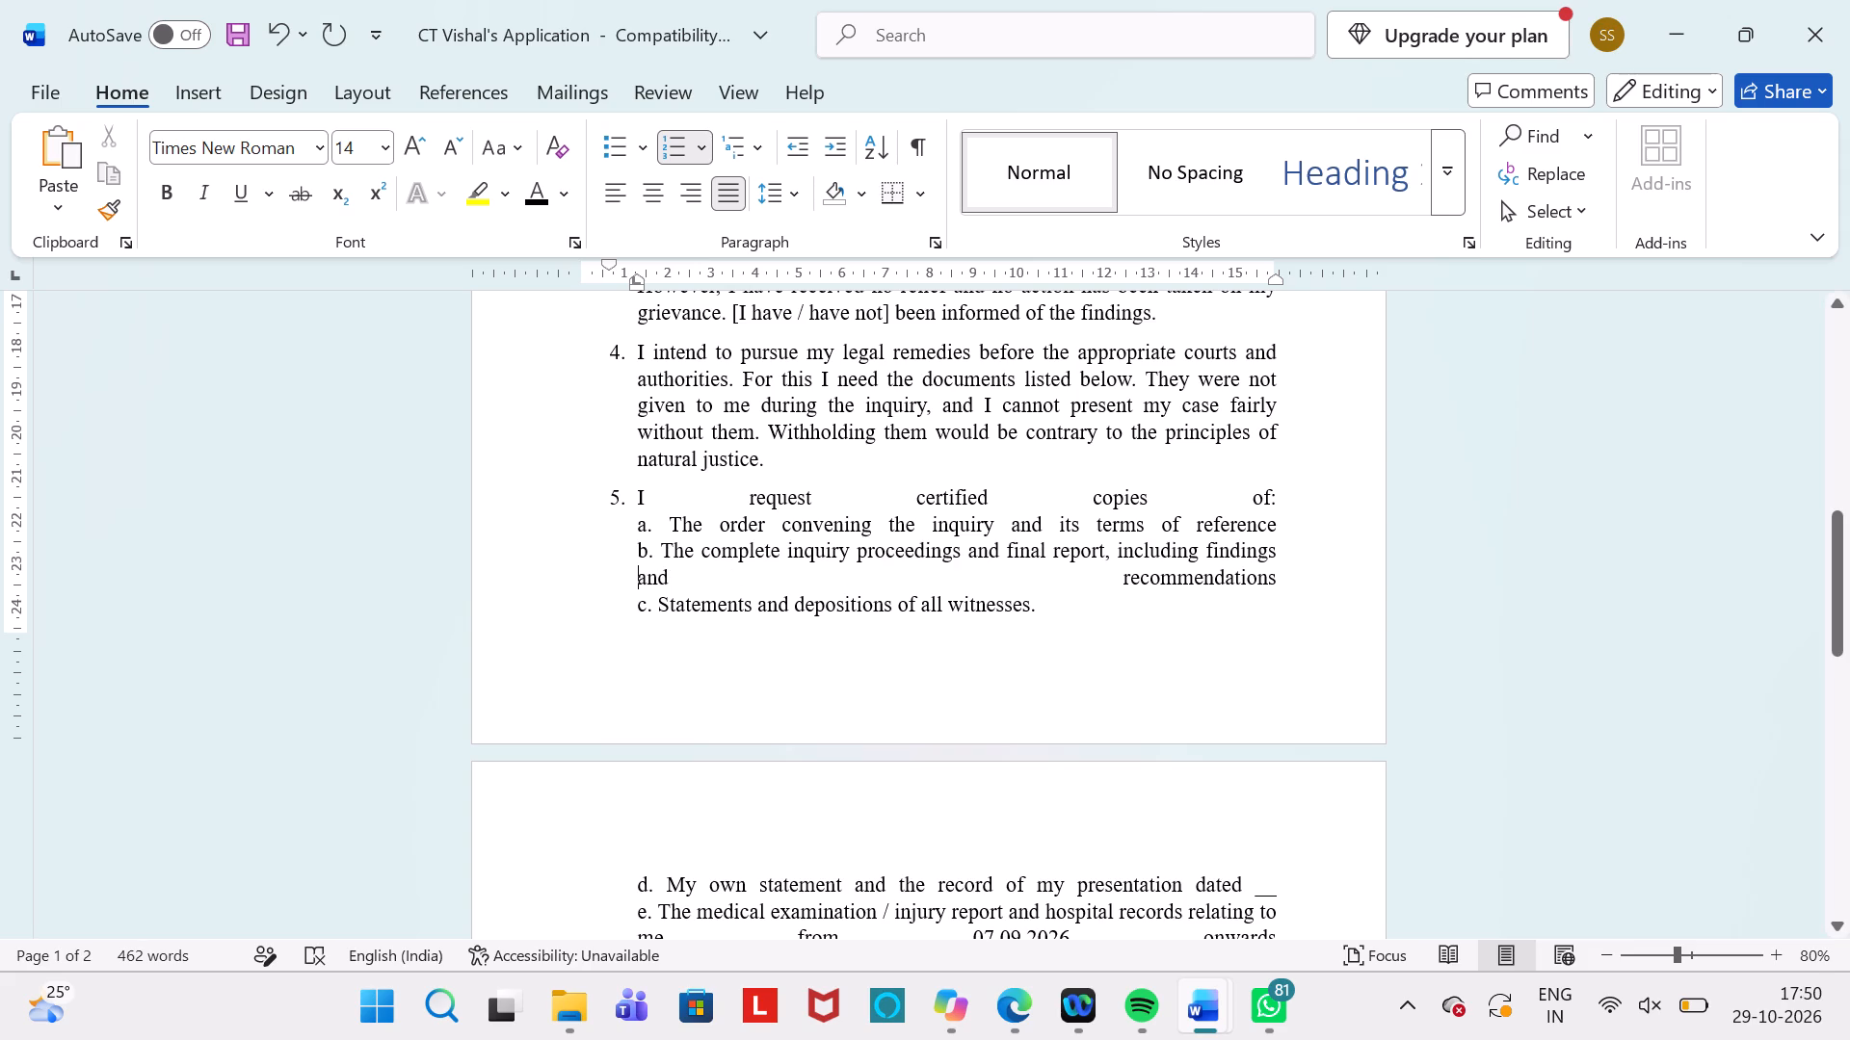
scroll(921, 555, "down", 1)
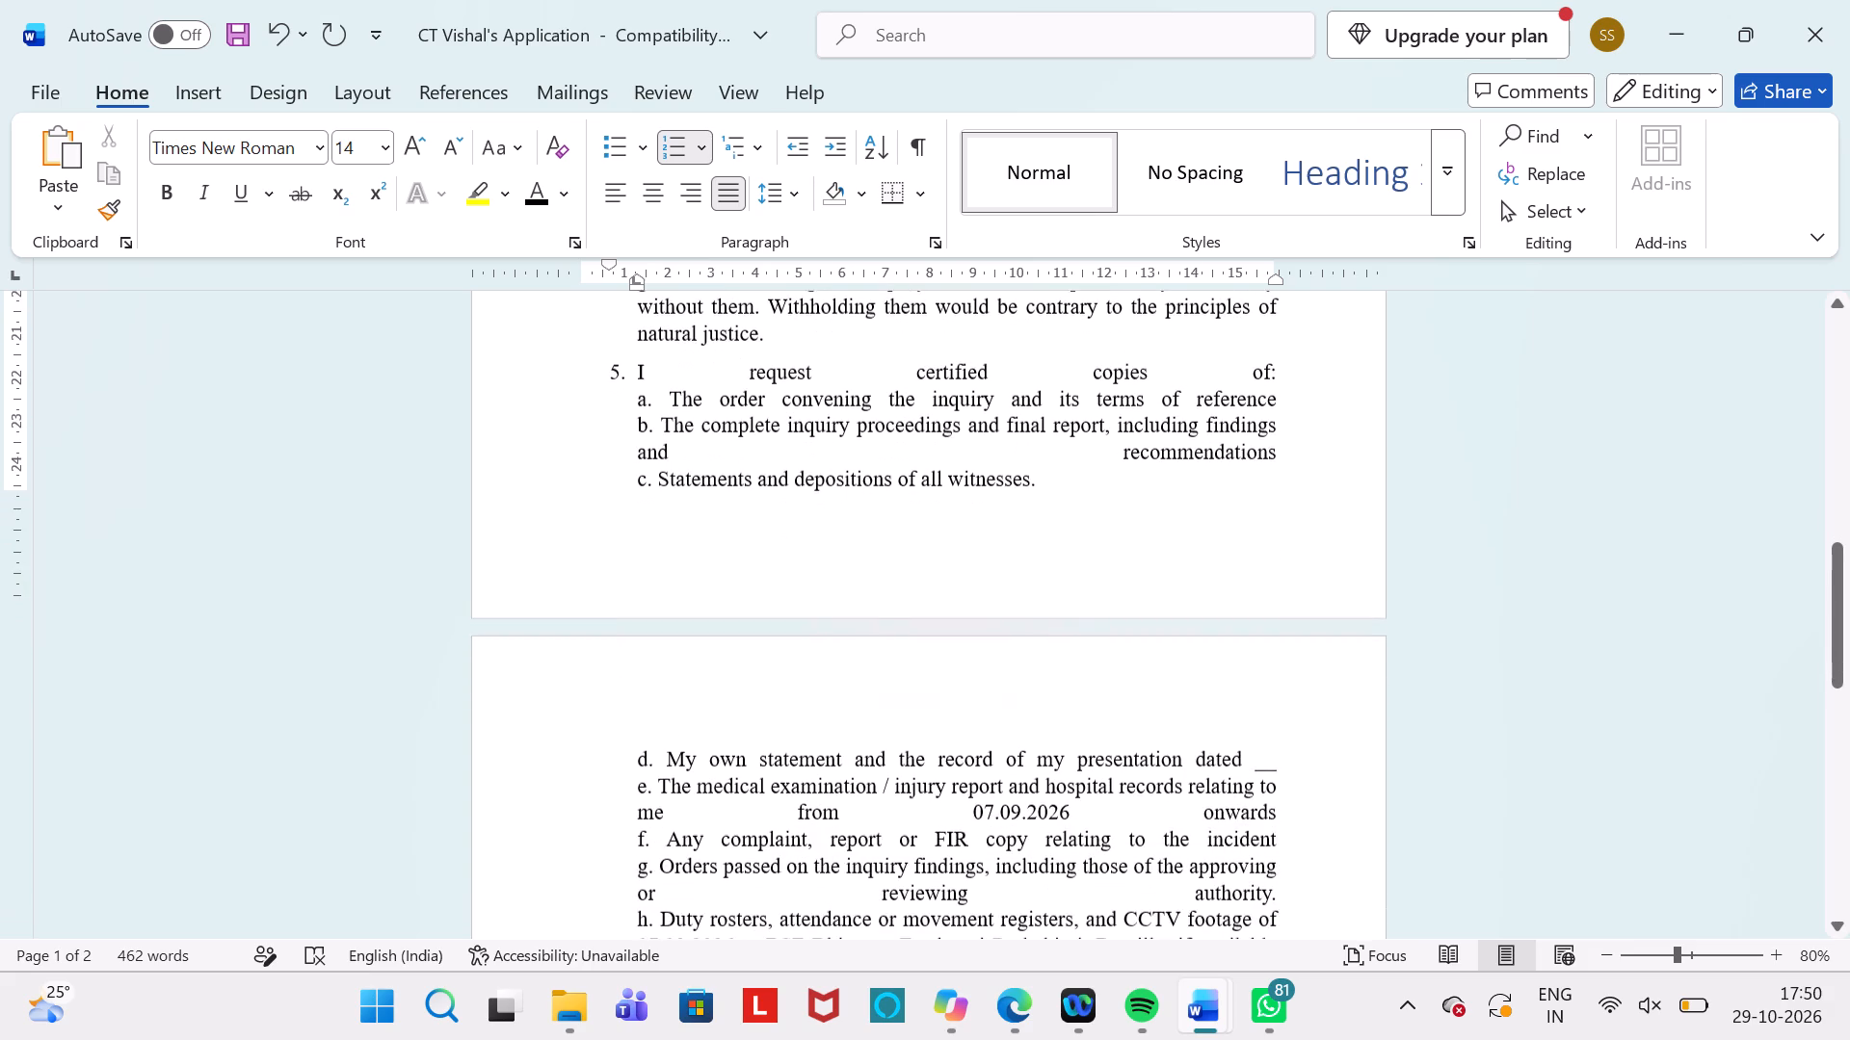
scroll(921, 555, "down", 1)
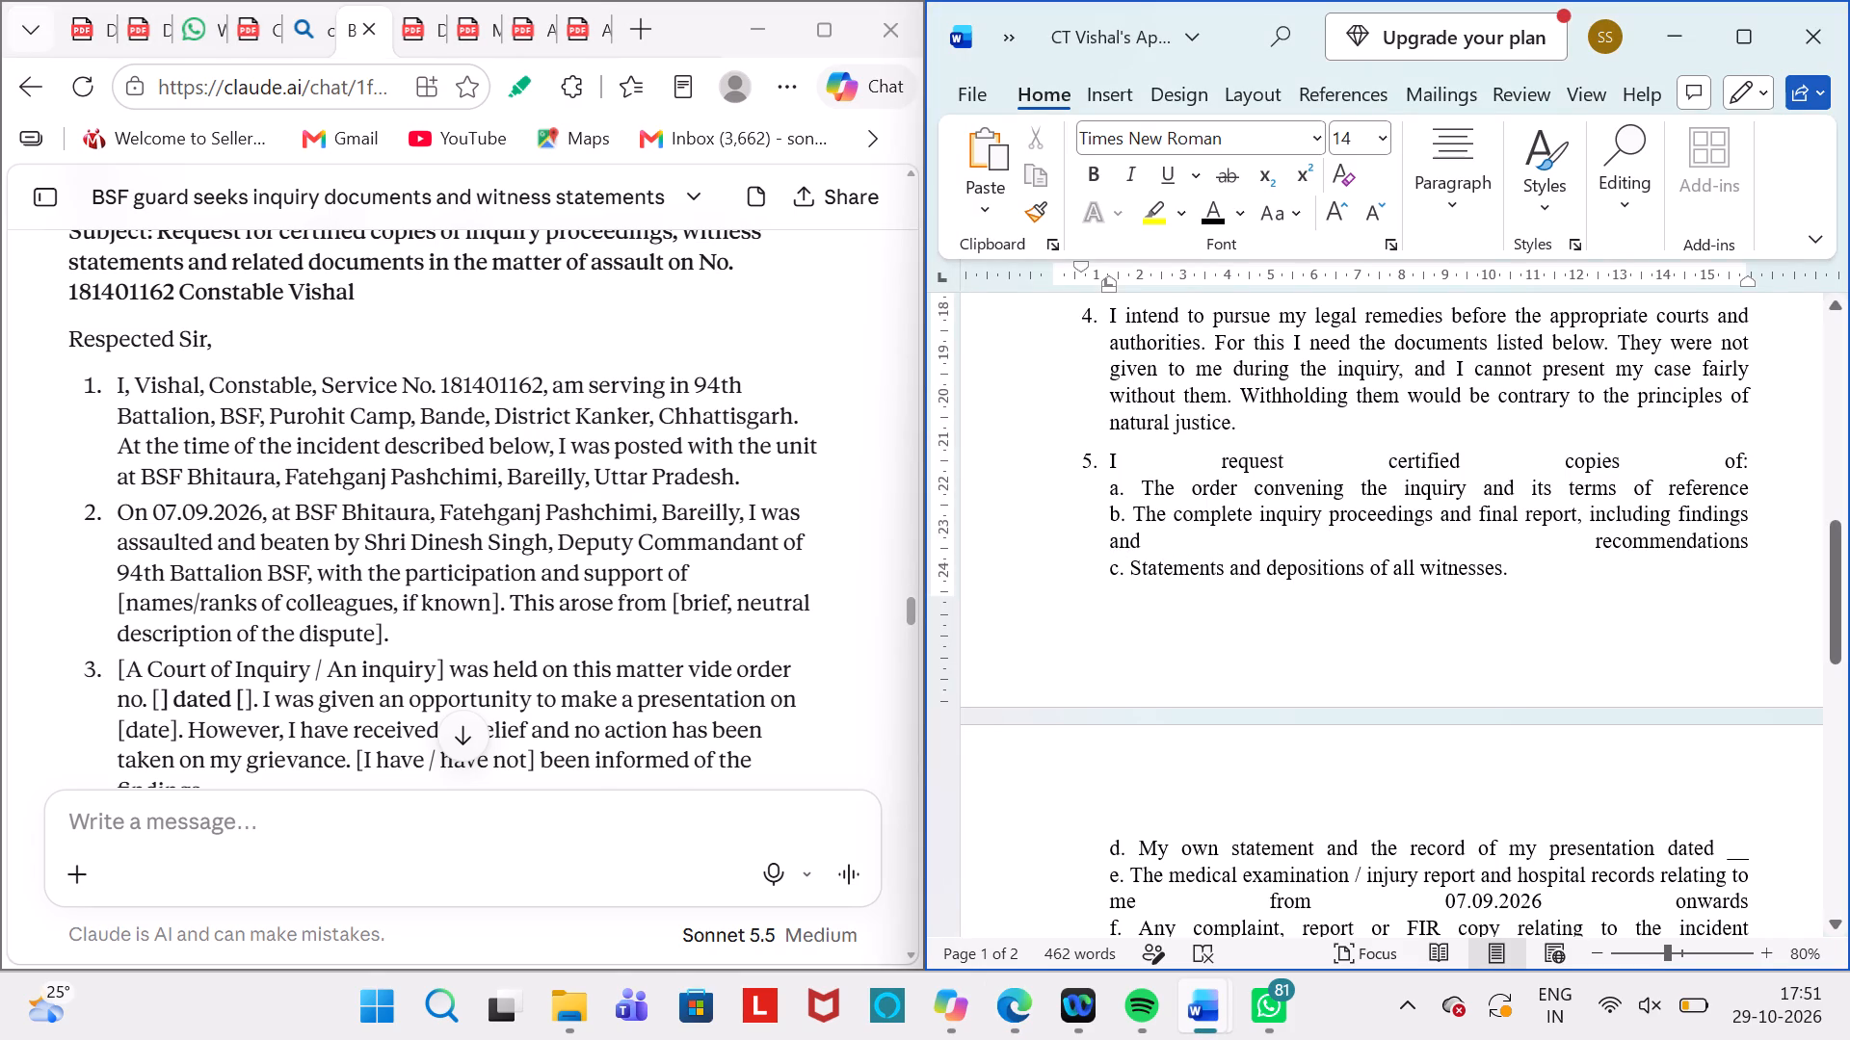
Cut paragraph 5's text from "I request certified copies of:" through the end of sub-item c.
left_click_drag(1106, 458, 1466, 568)
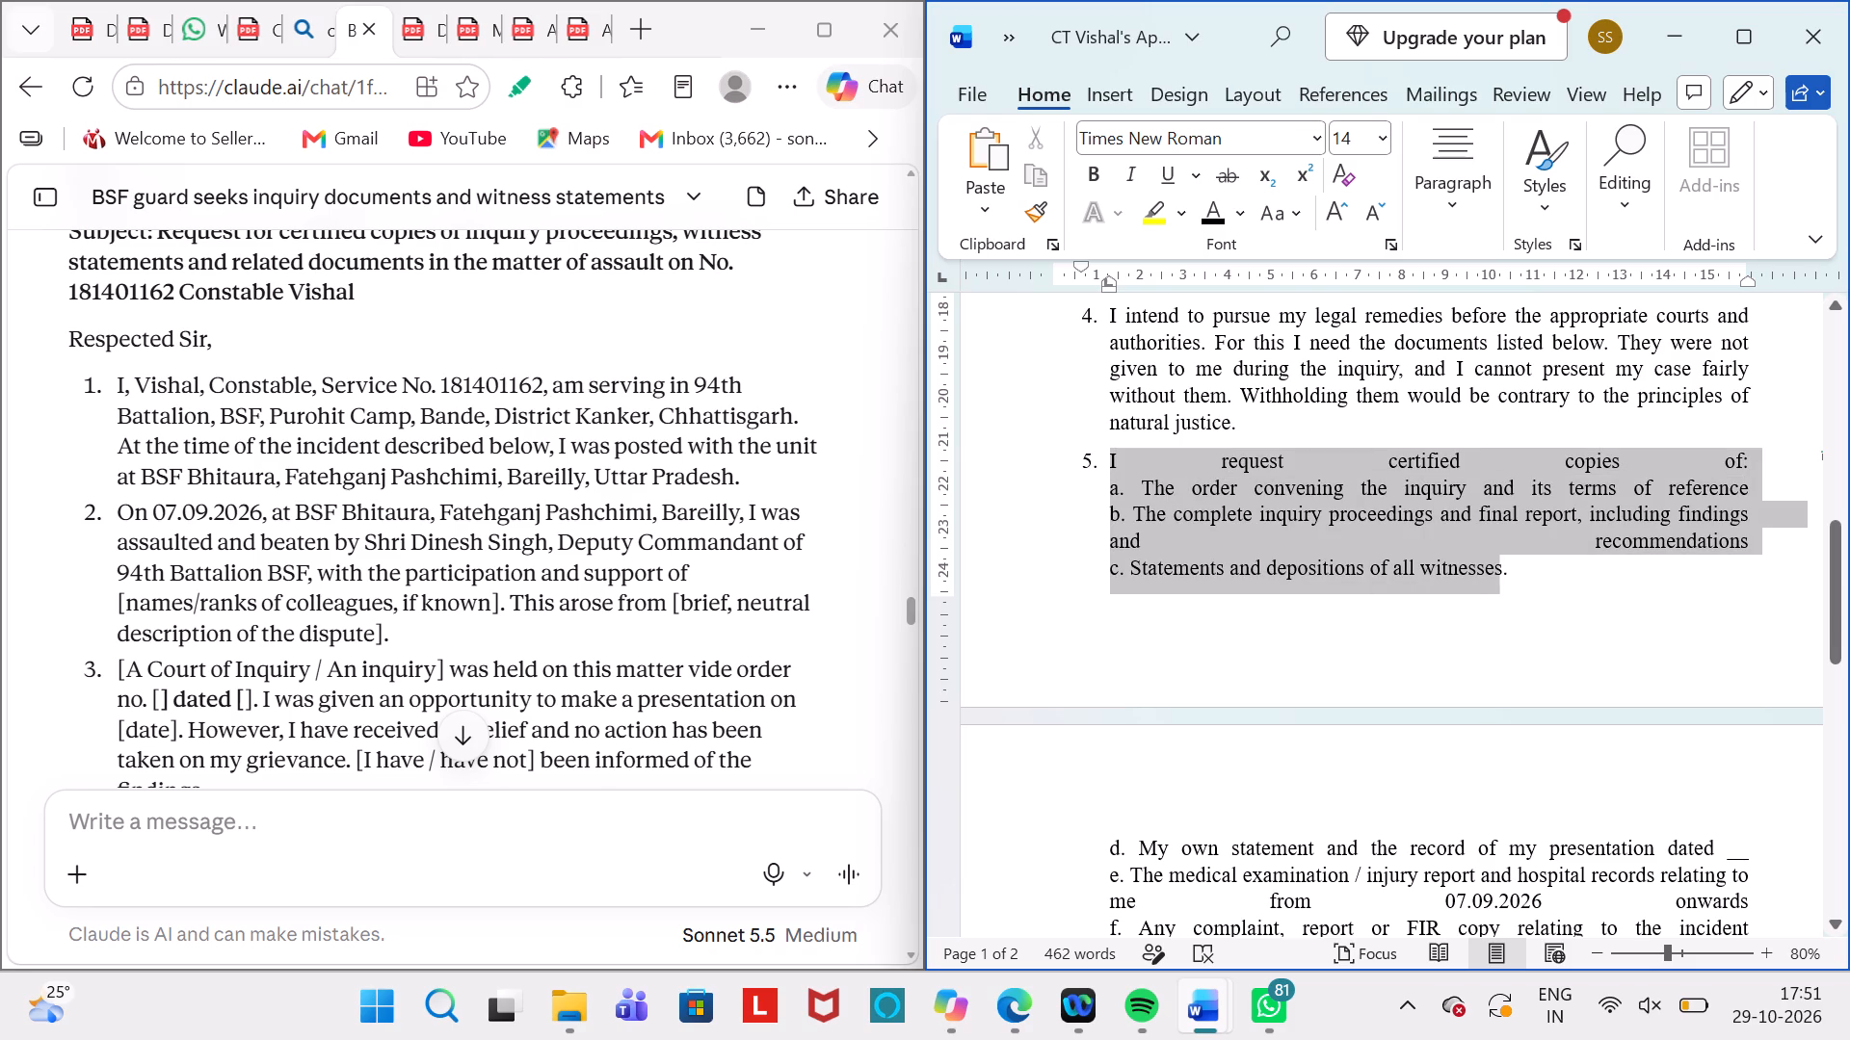
left_click_drag(1466, 568, 1513, 563)
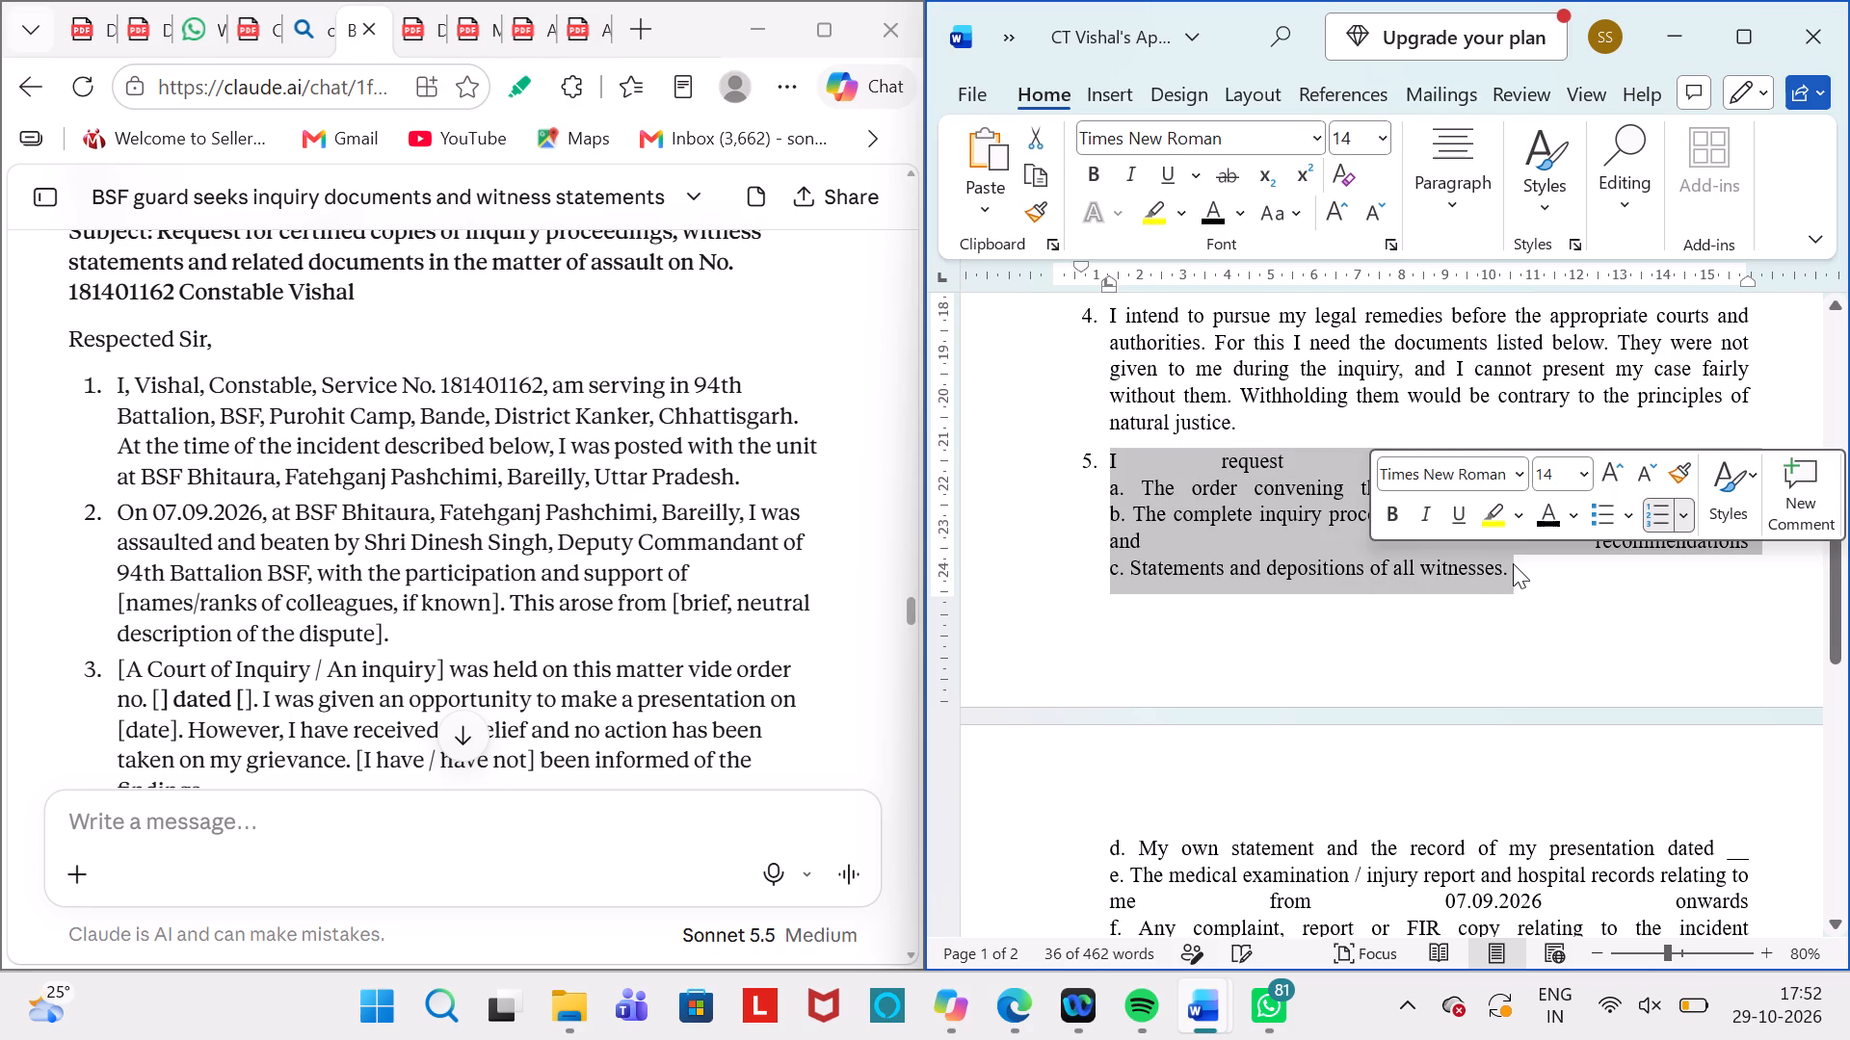
key("ctrl+x")
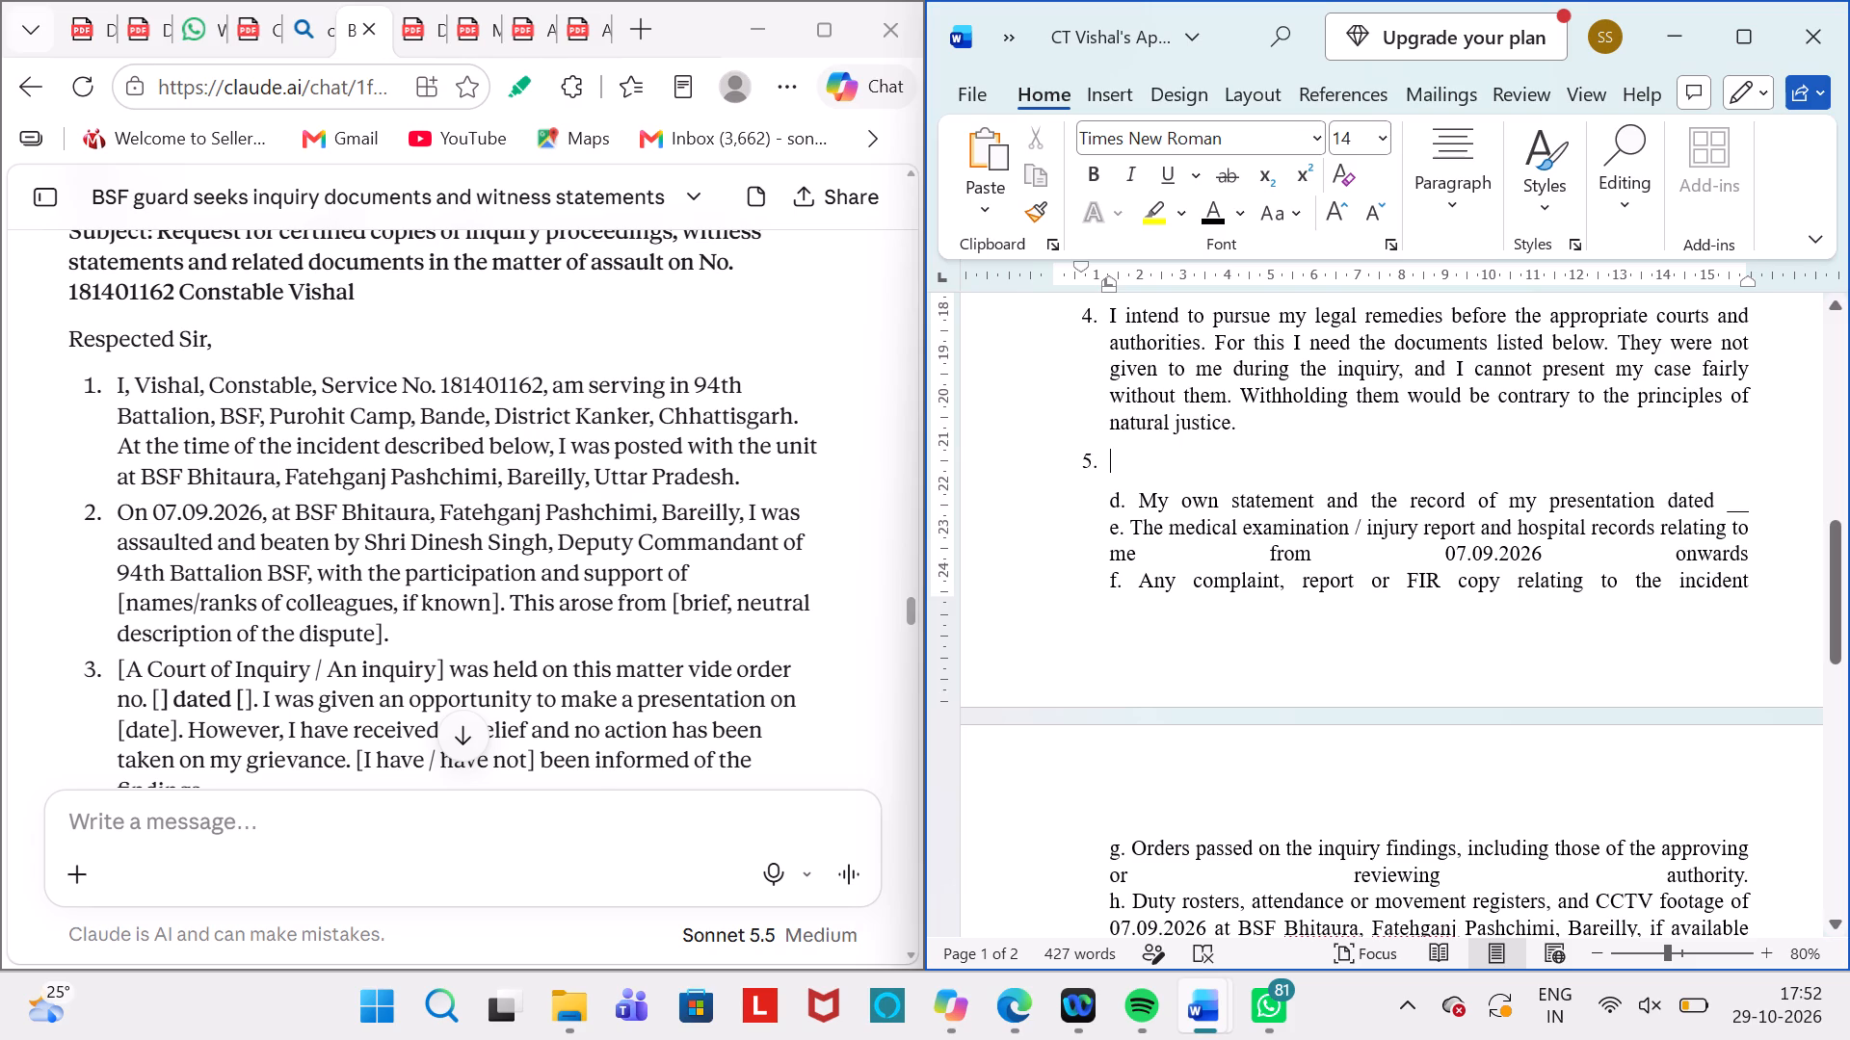
Maximize the Word window and remove the list numbering from the passage running from sub-item d through the end of paragraph 7.
left_click_drag(1109, 496, 1134, 494)
left_click_drag(1134, 494, 1293, 910)
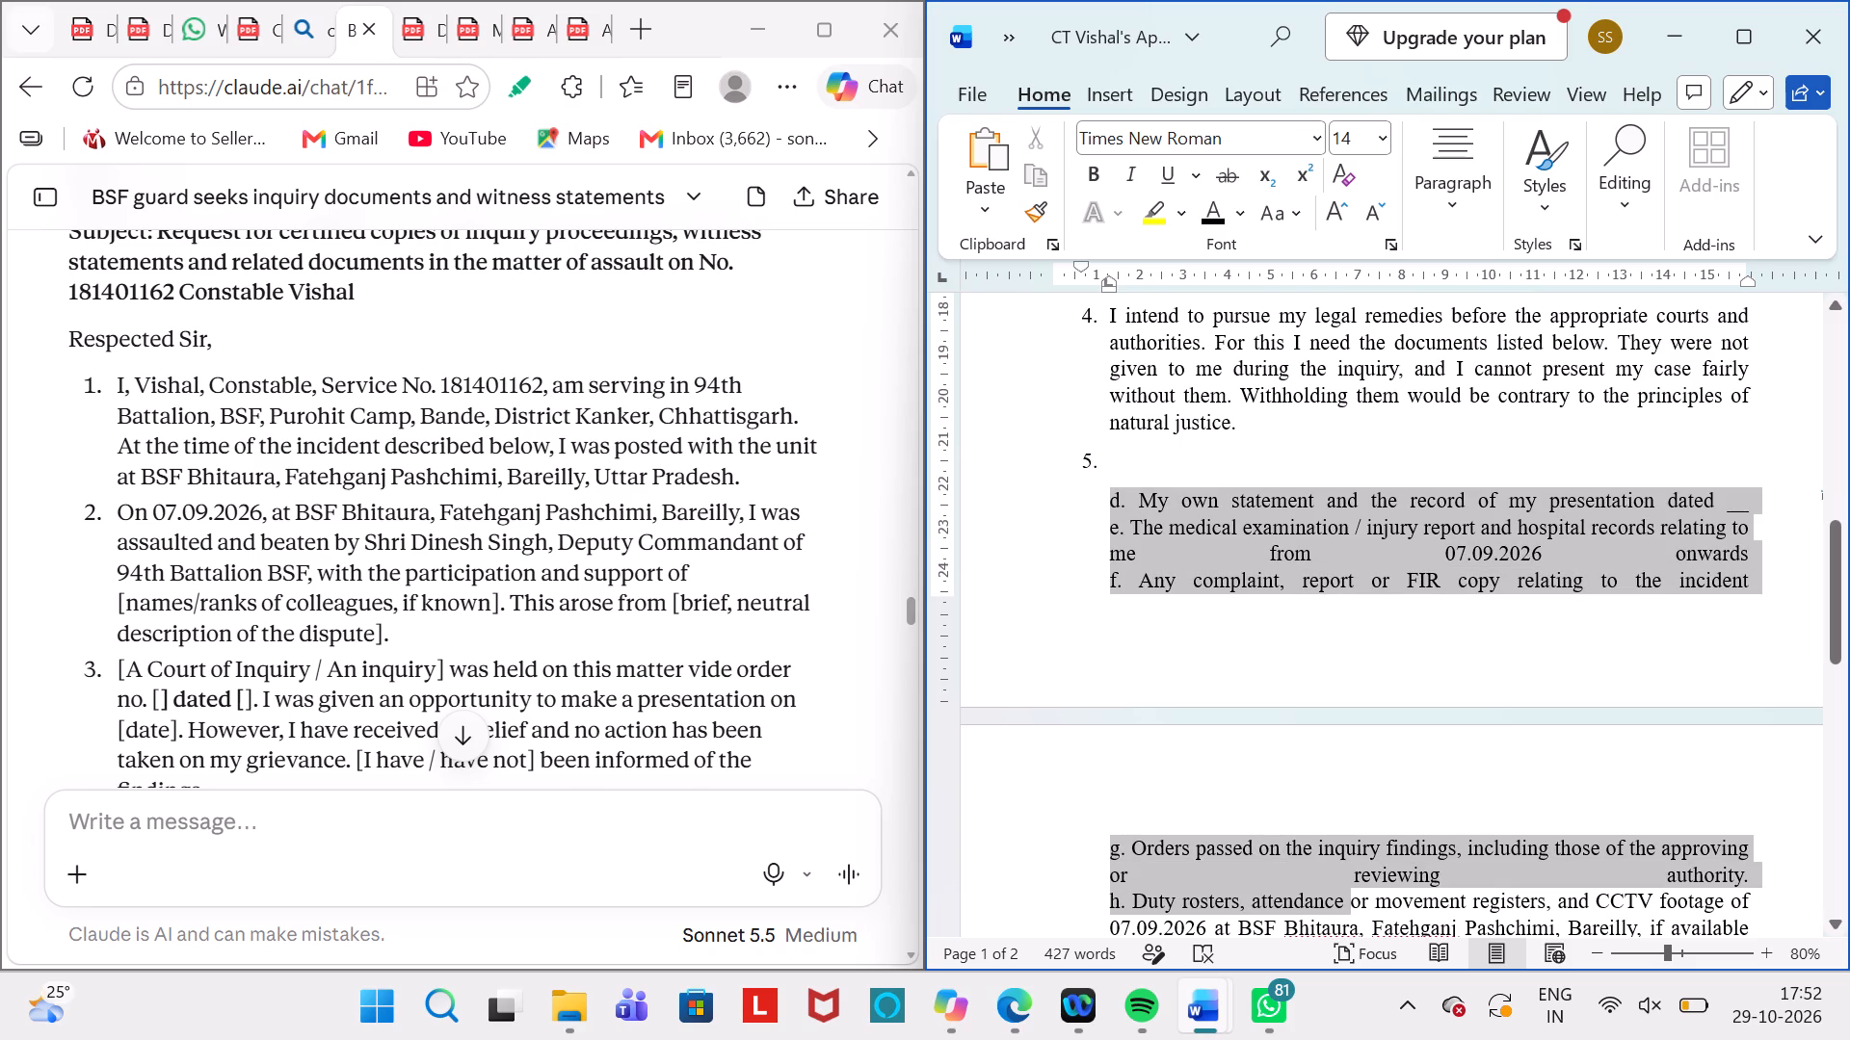
left_click_drag(1293, 910, 1303, 666)
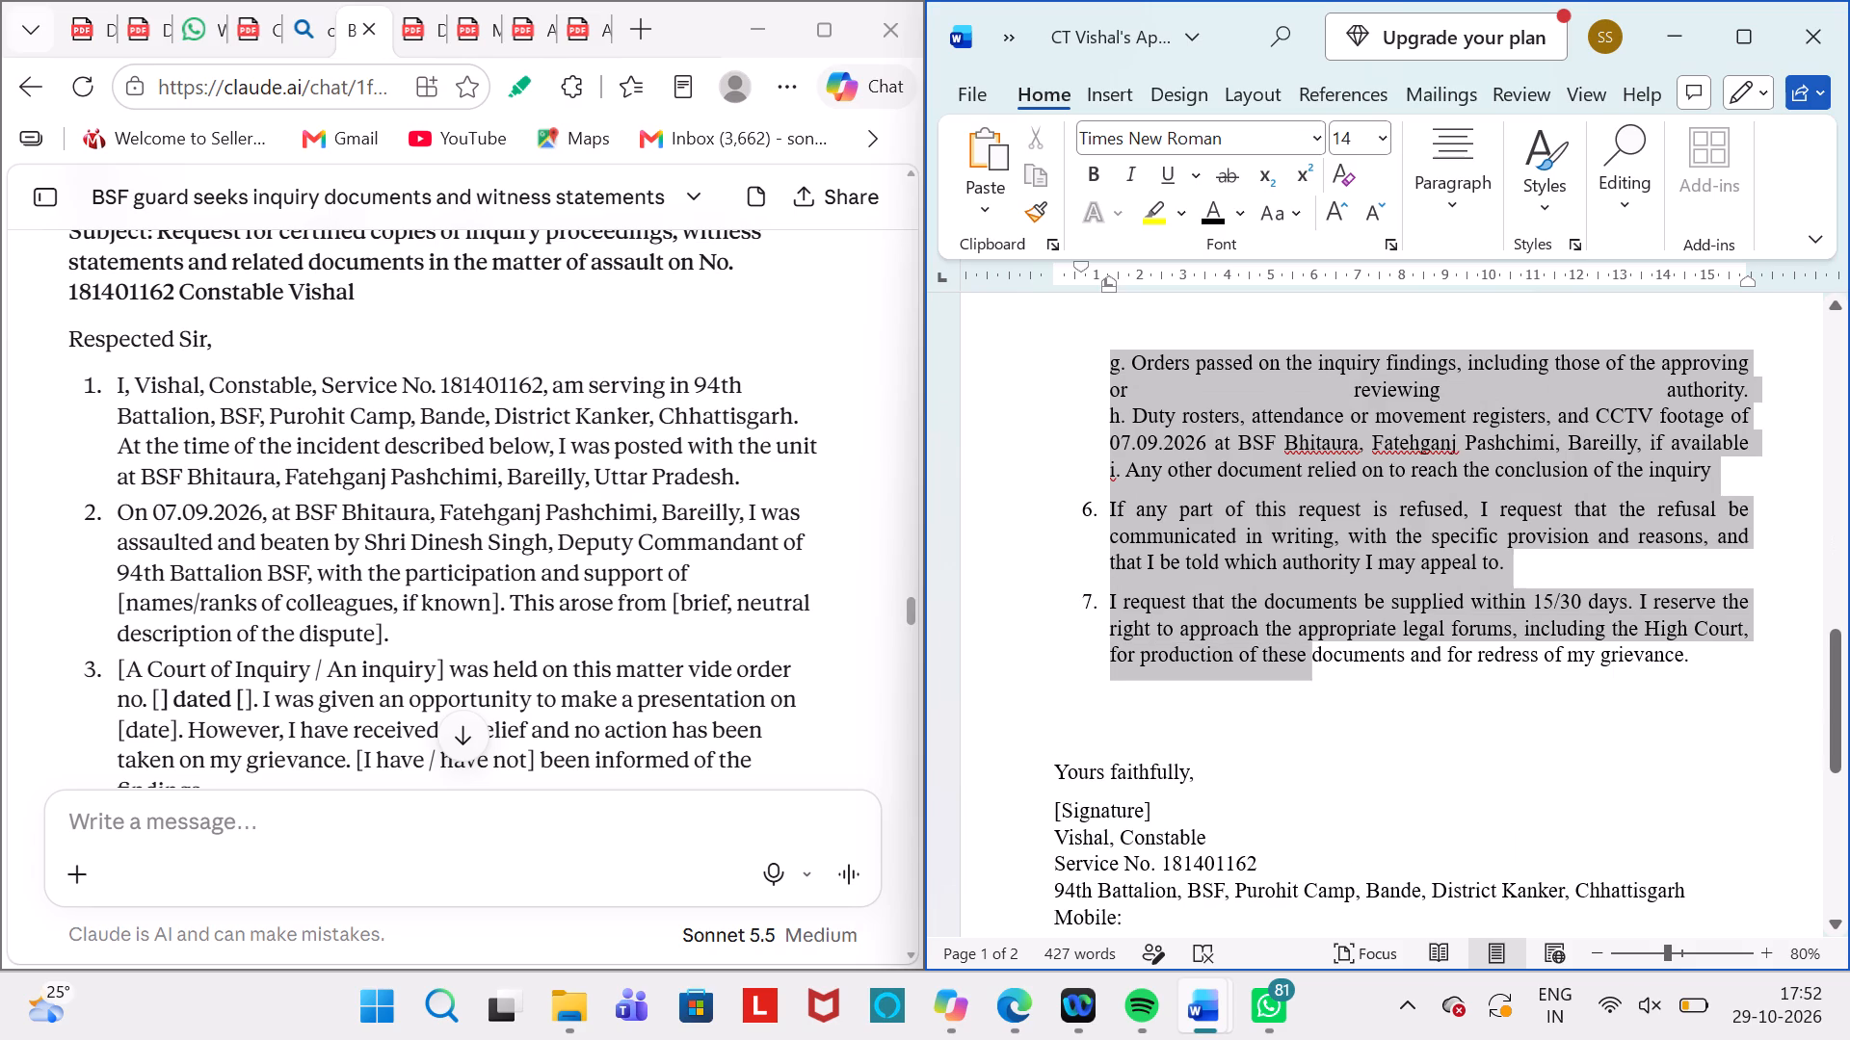
left_click_drag(1303, 666, 1297, 670)
left_click_drag(1297, 670, 1708, 662)
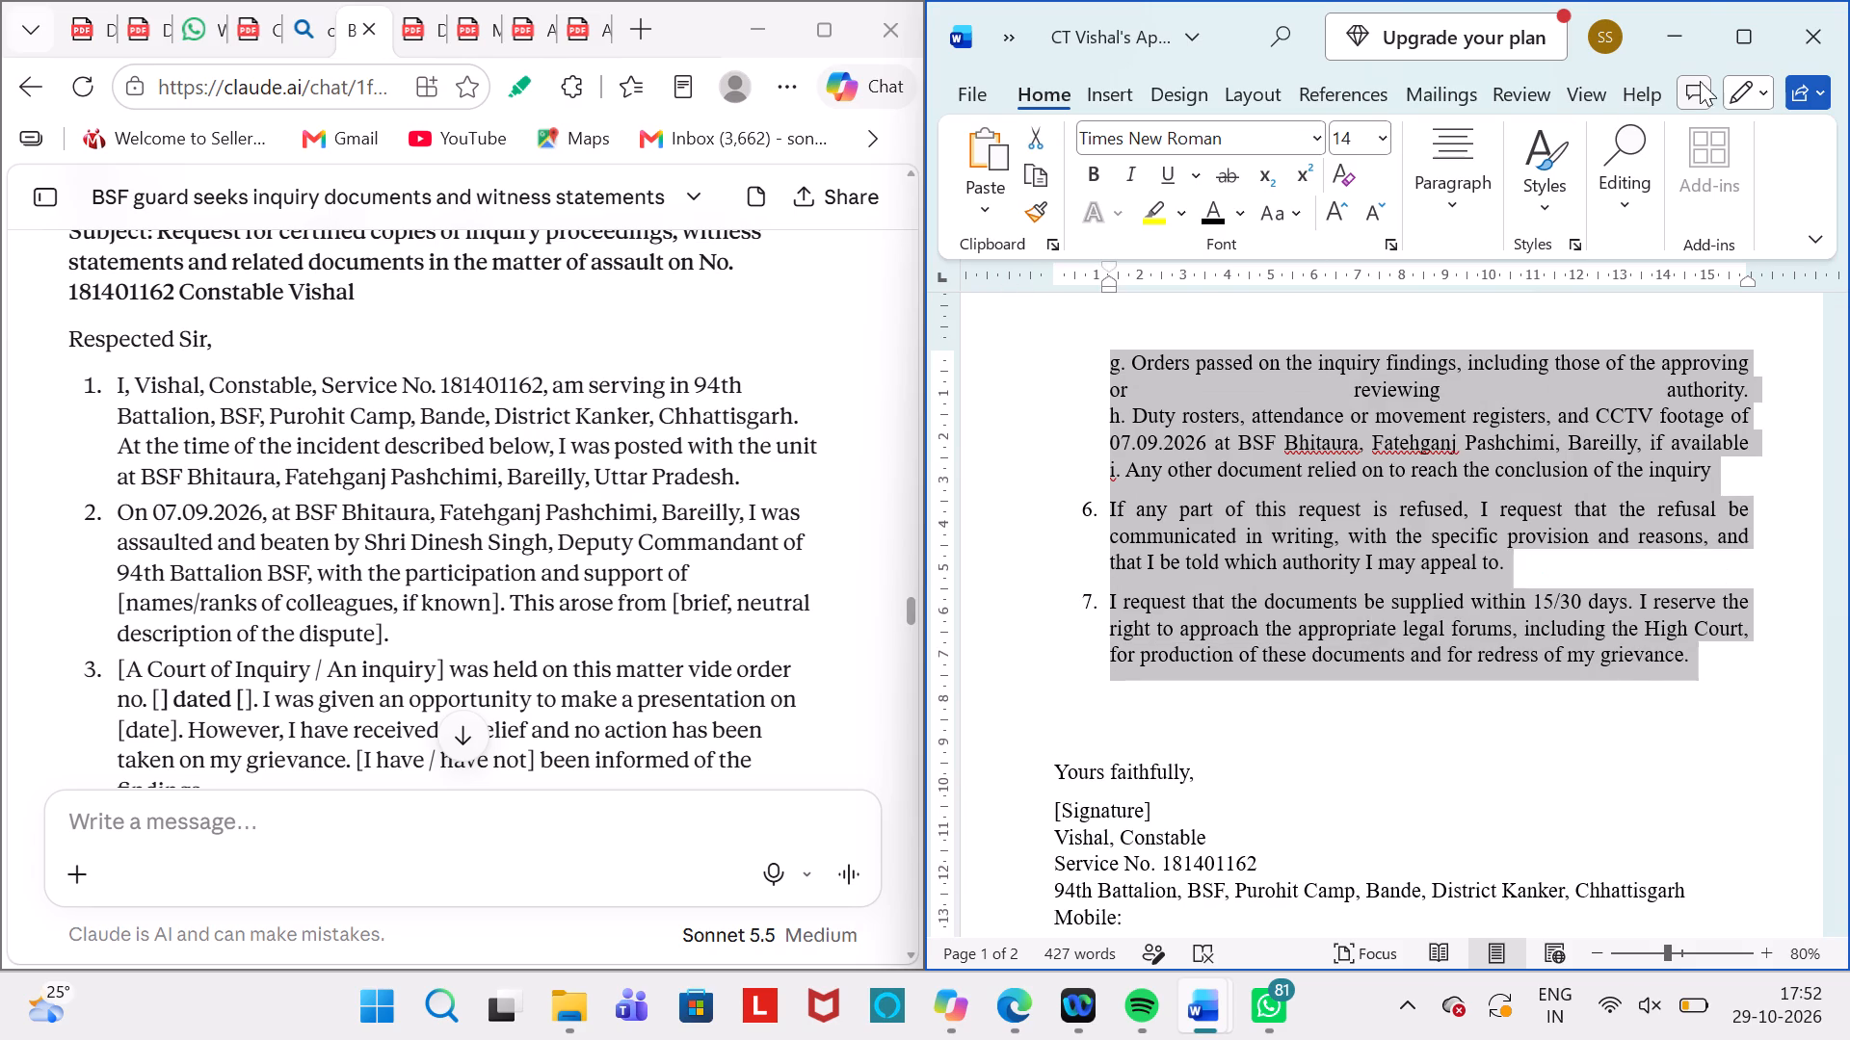
left_click(1725, 43)
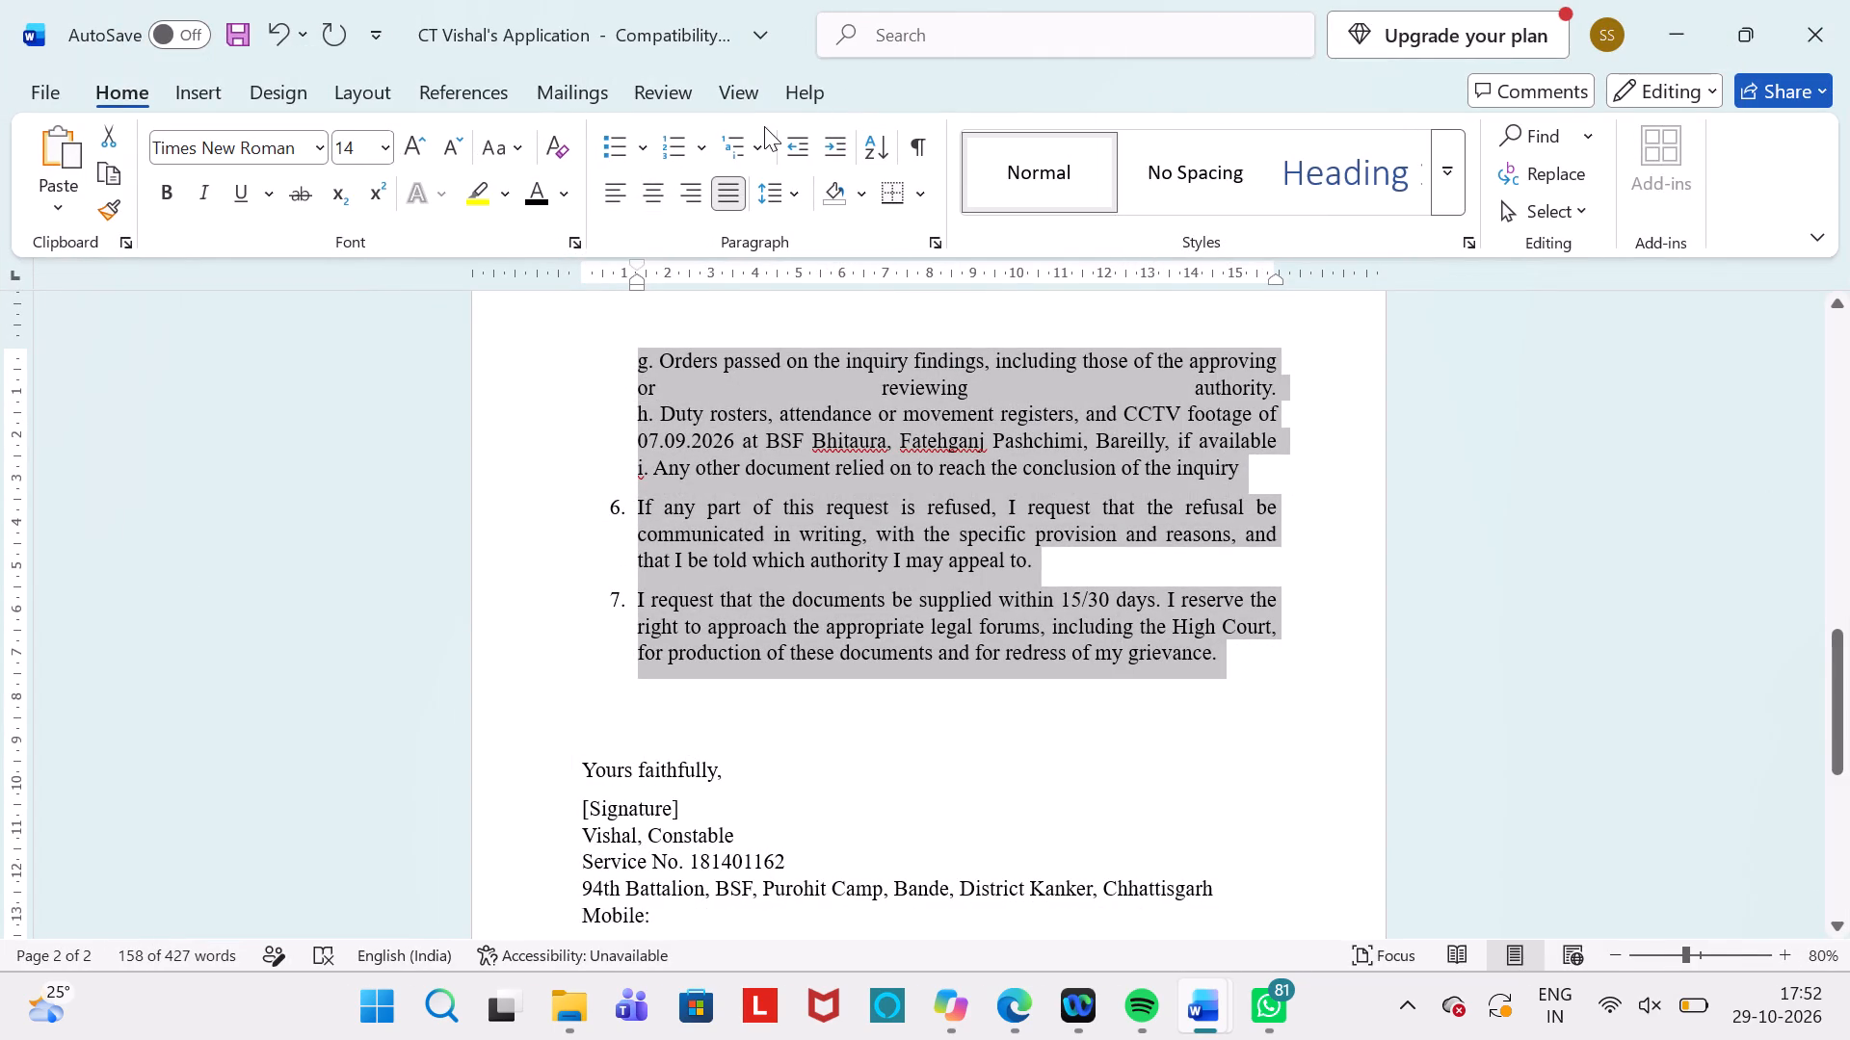
left_click(694, 142)
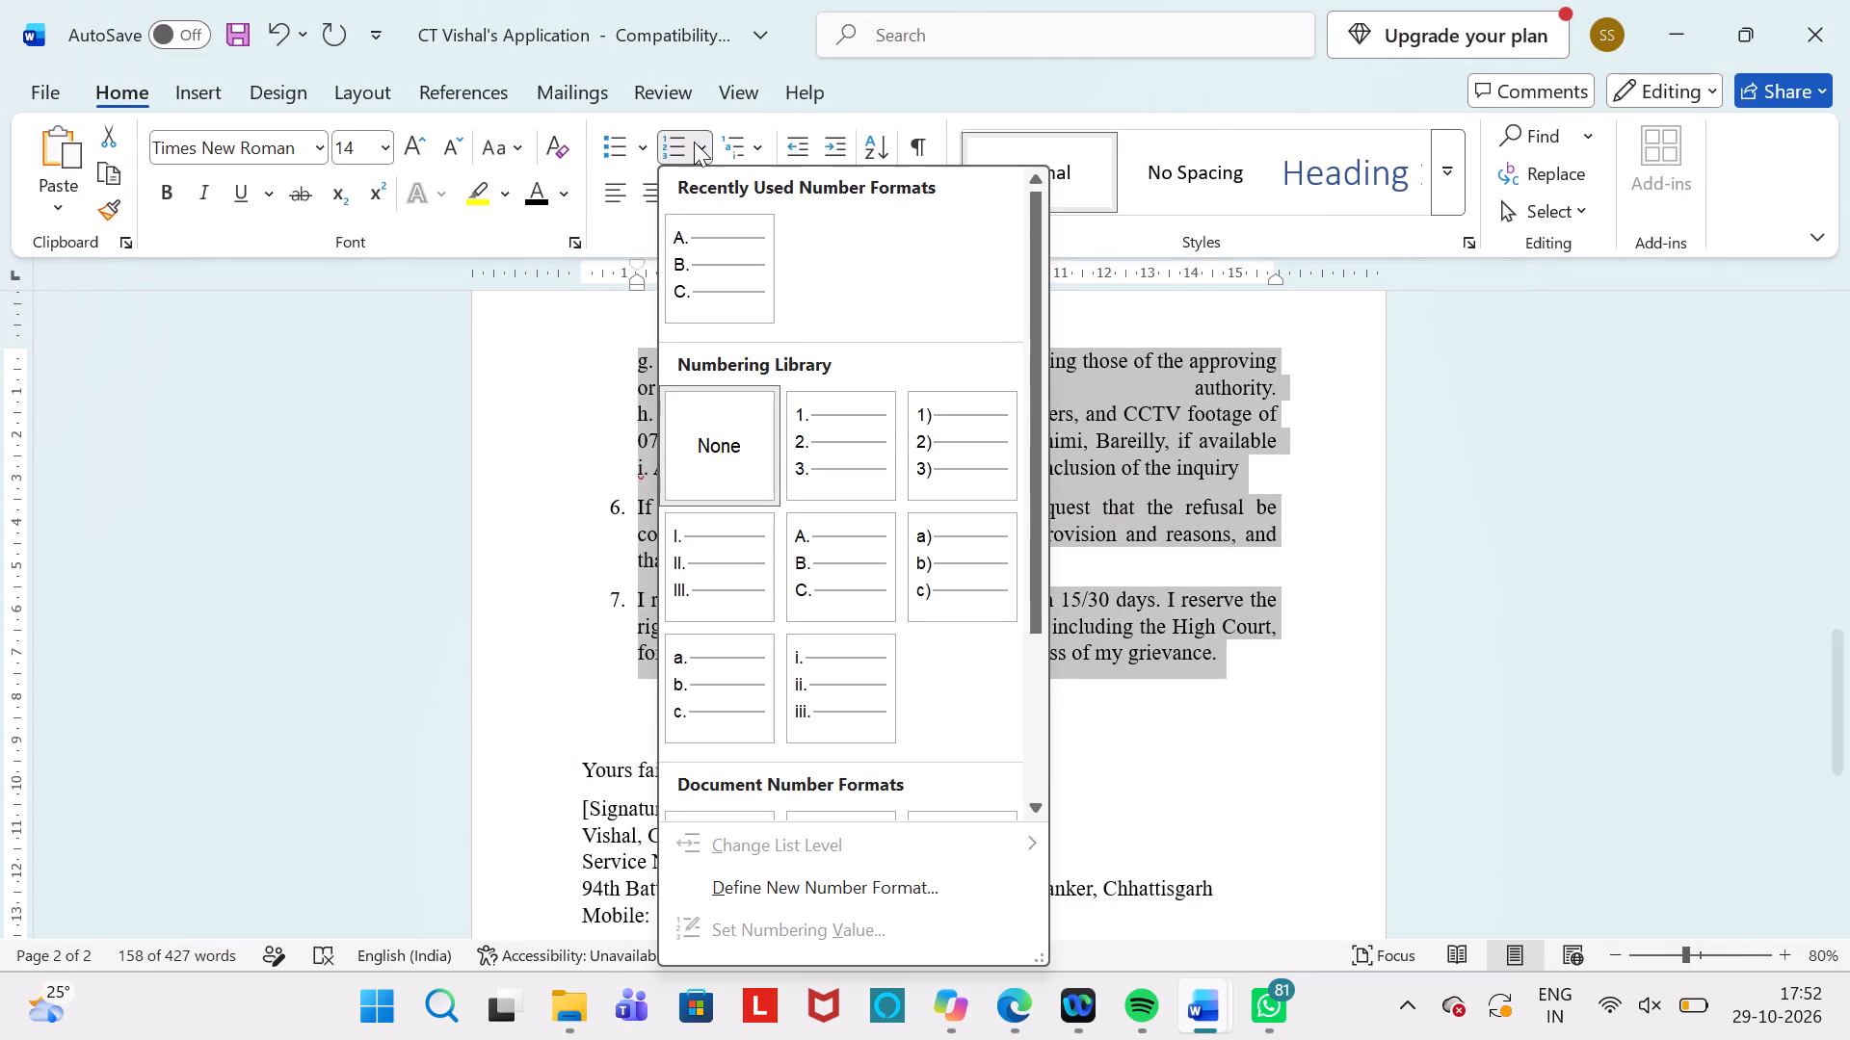
left_click(694, 142)
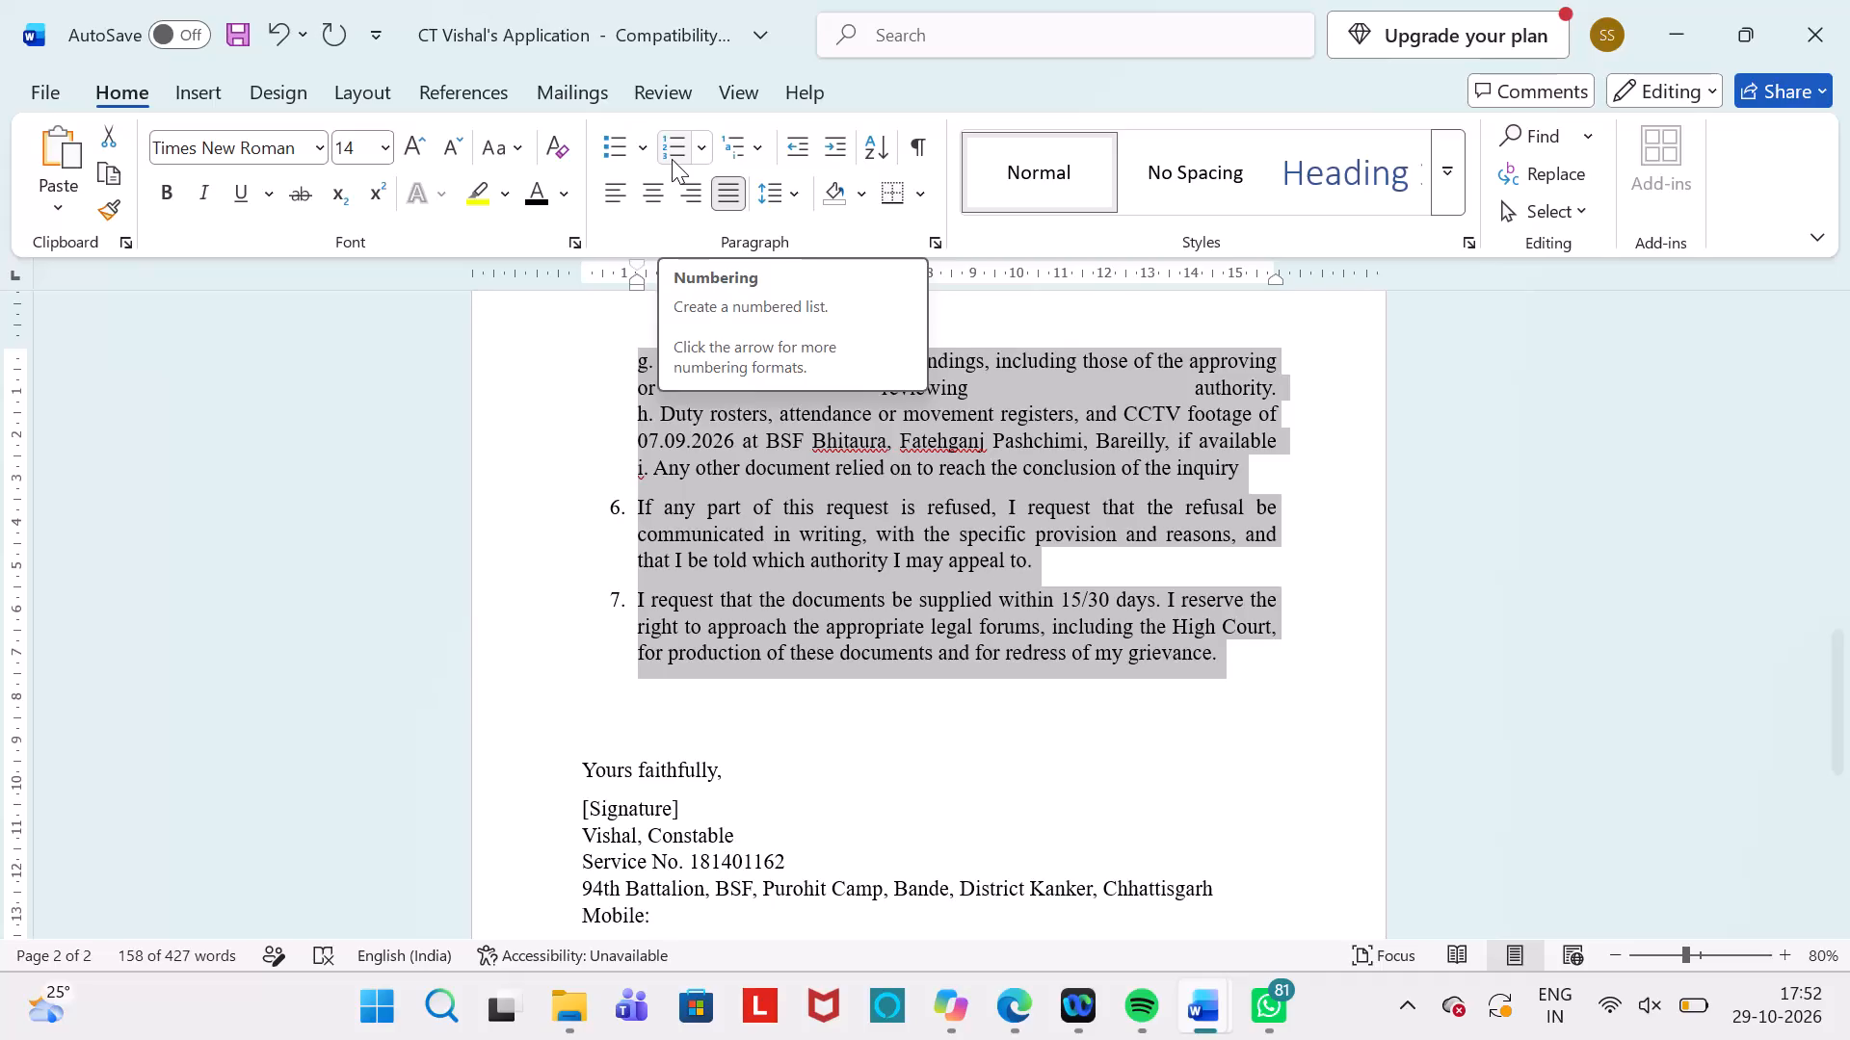
left_click(672, 159)
left_click(672, 159)
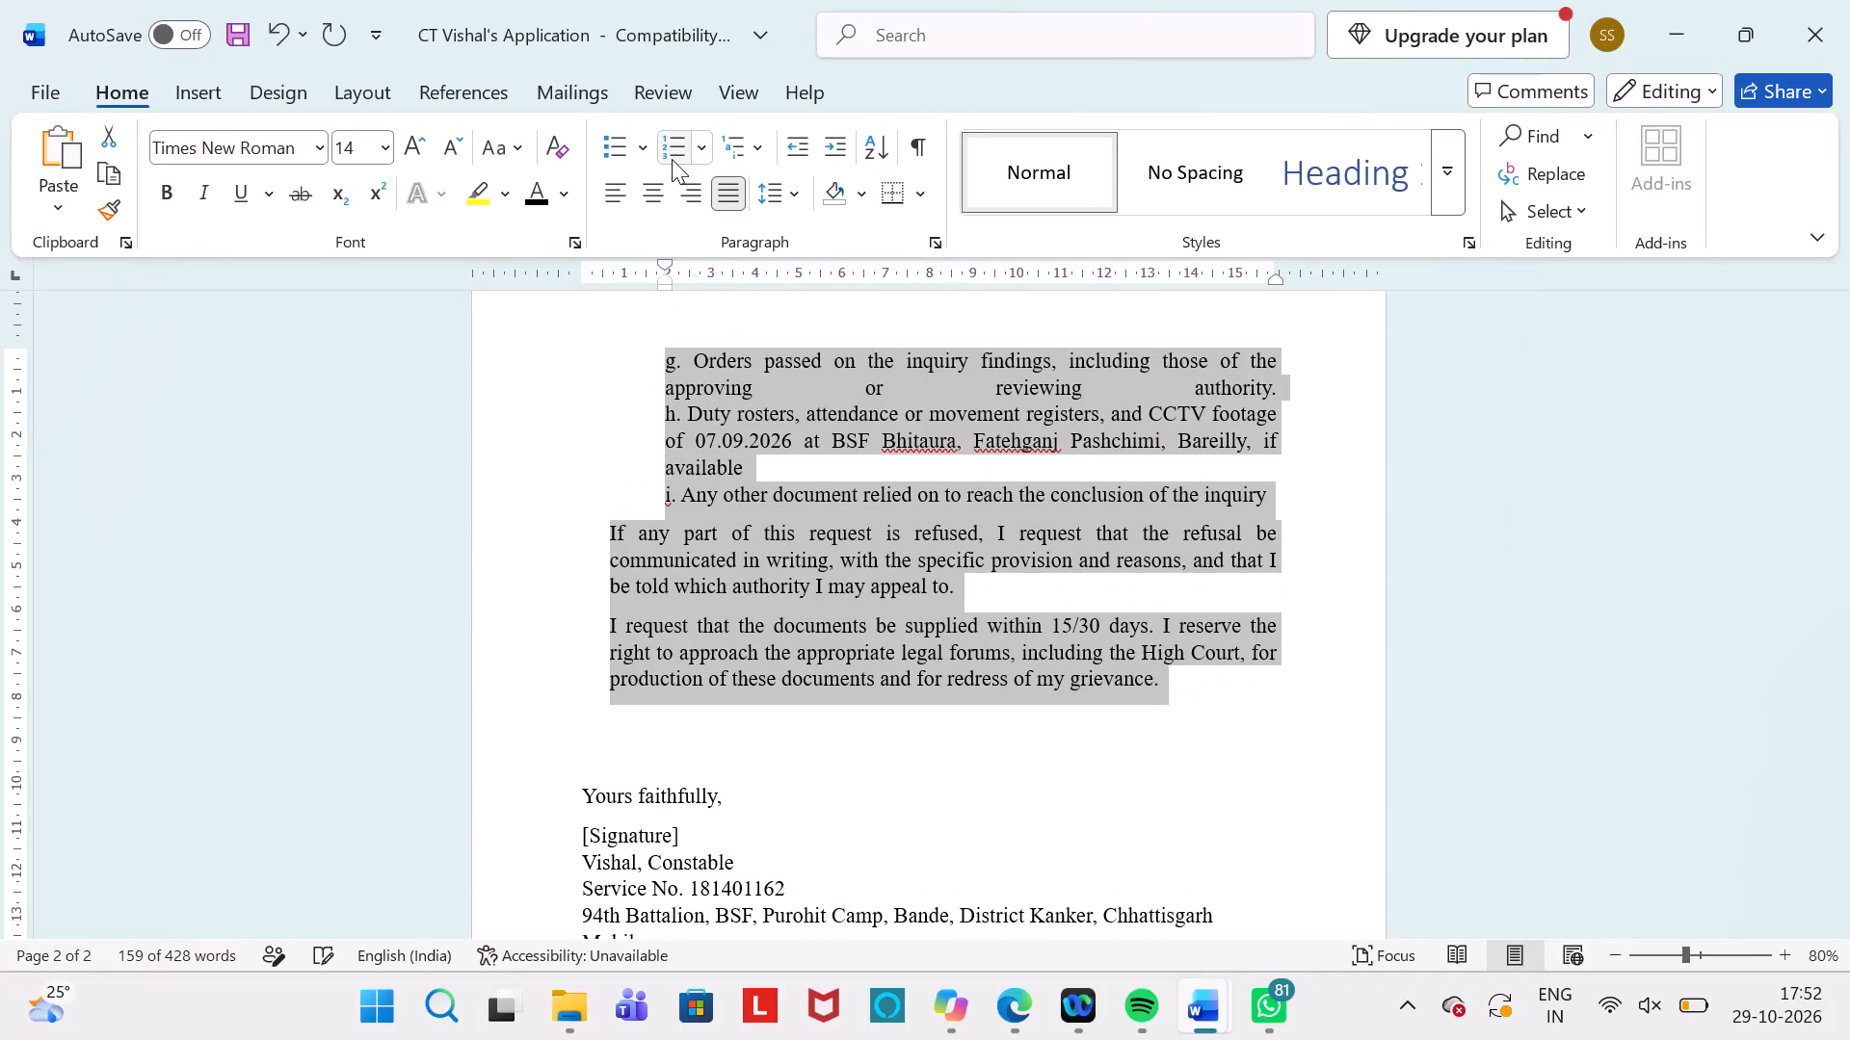
left_click(672, 159)
left_click(672, 159)
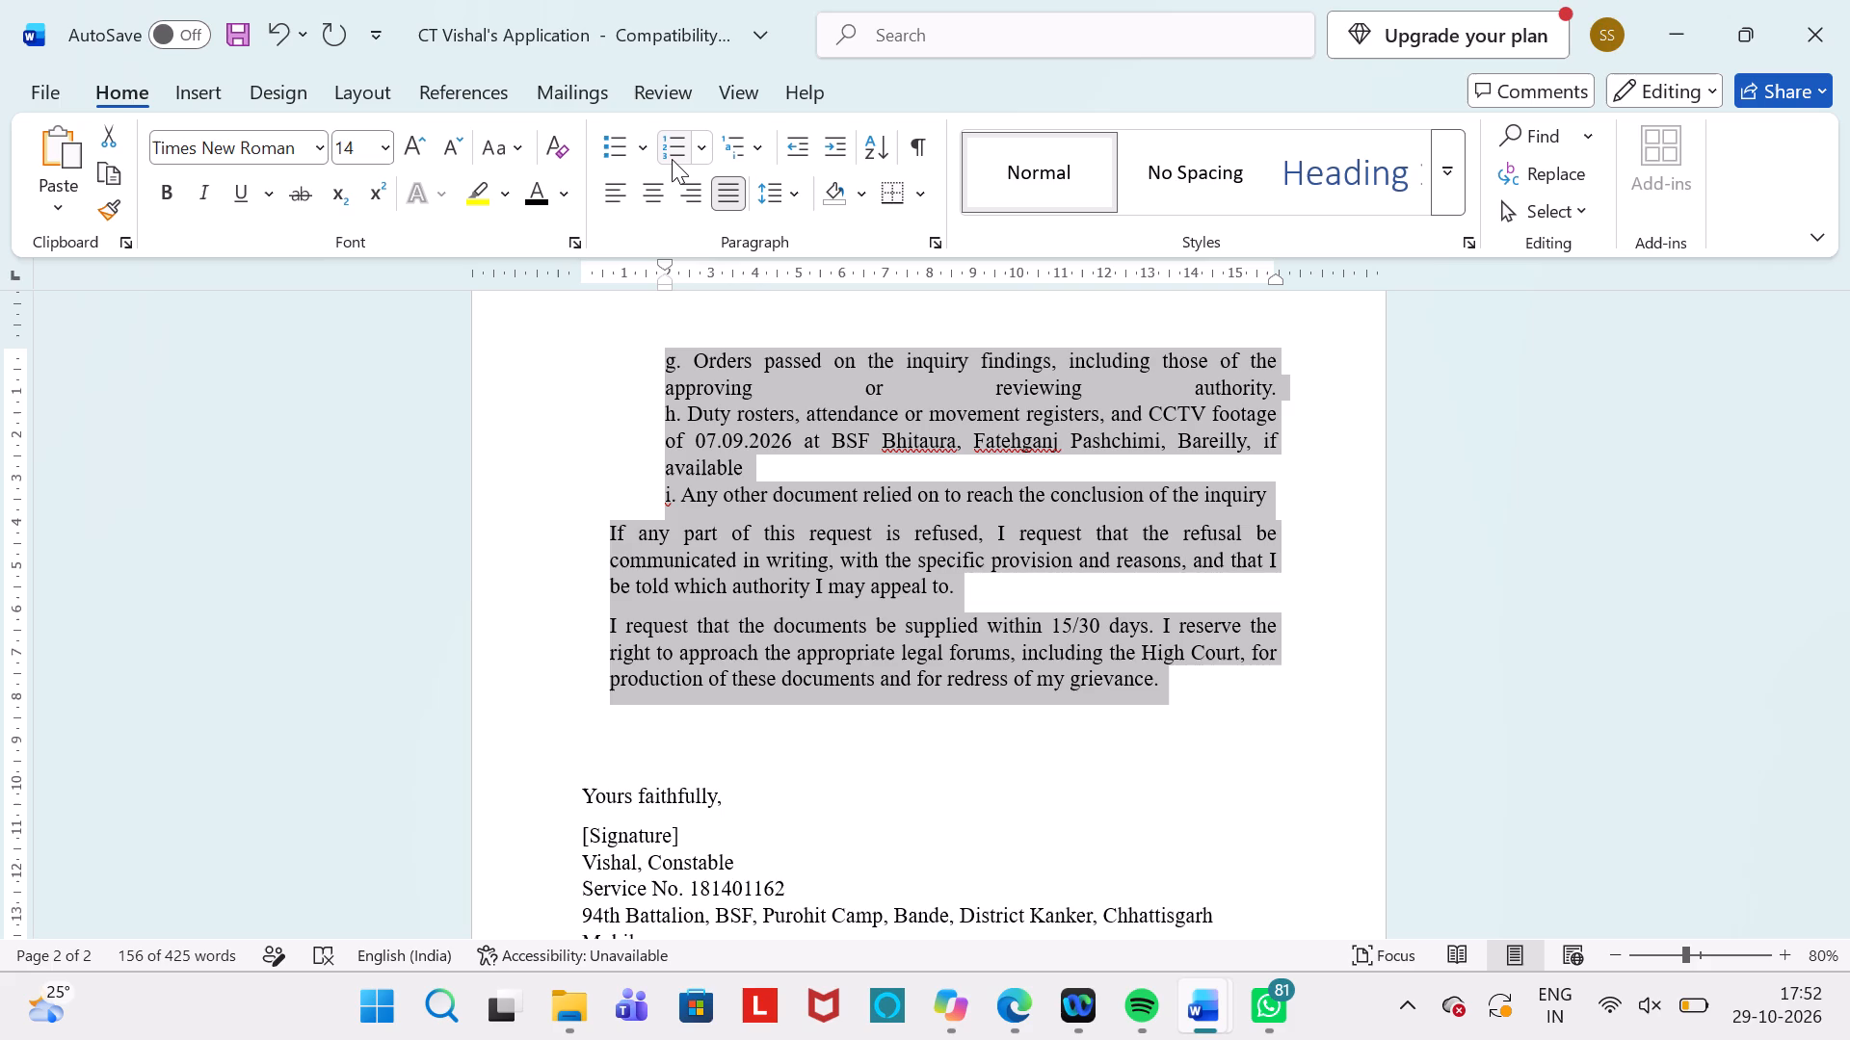
Examine the layout of the selected passage across both pages, from paragraph 4 to the closing paragraphs.
scroll(672, 159, "up", 2)
scroll(722, 325, "up", 1)
scroll(722, 325, "down", 1)
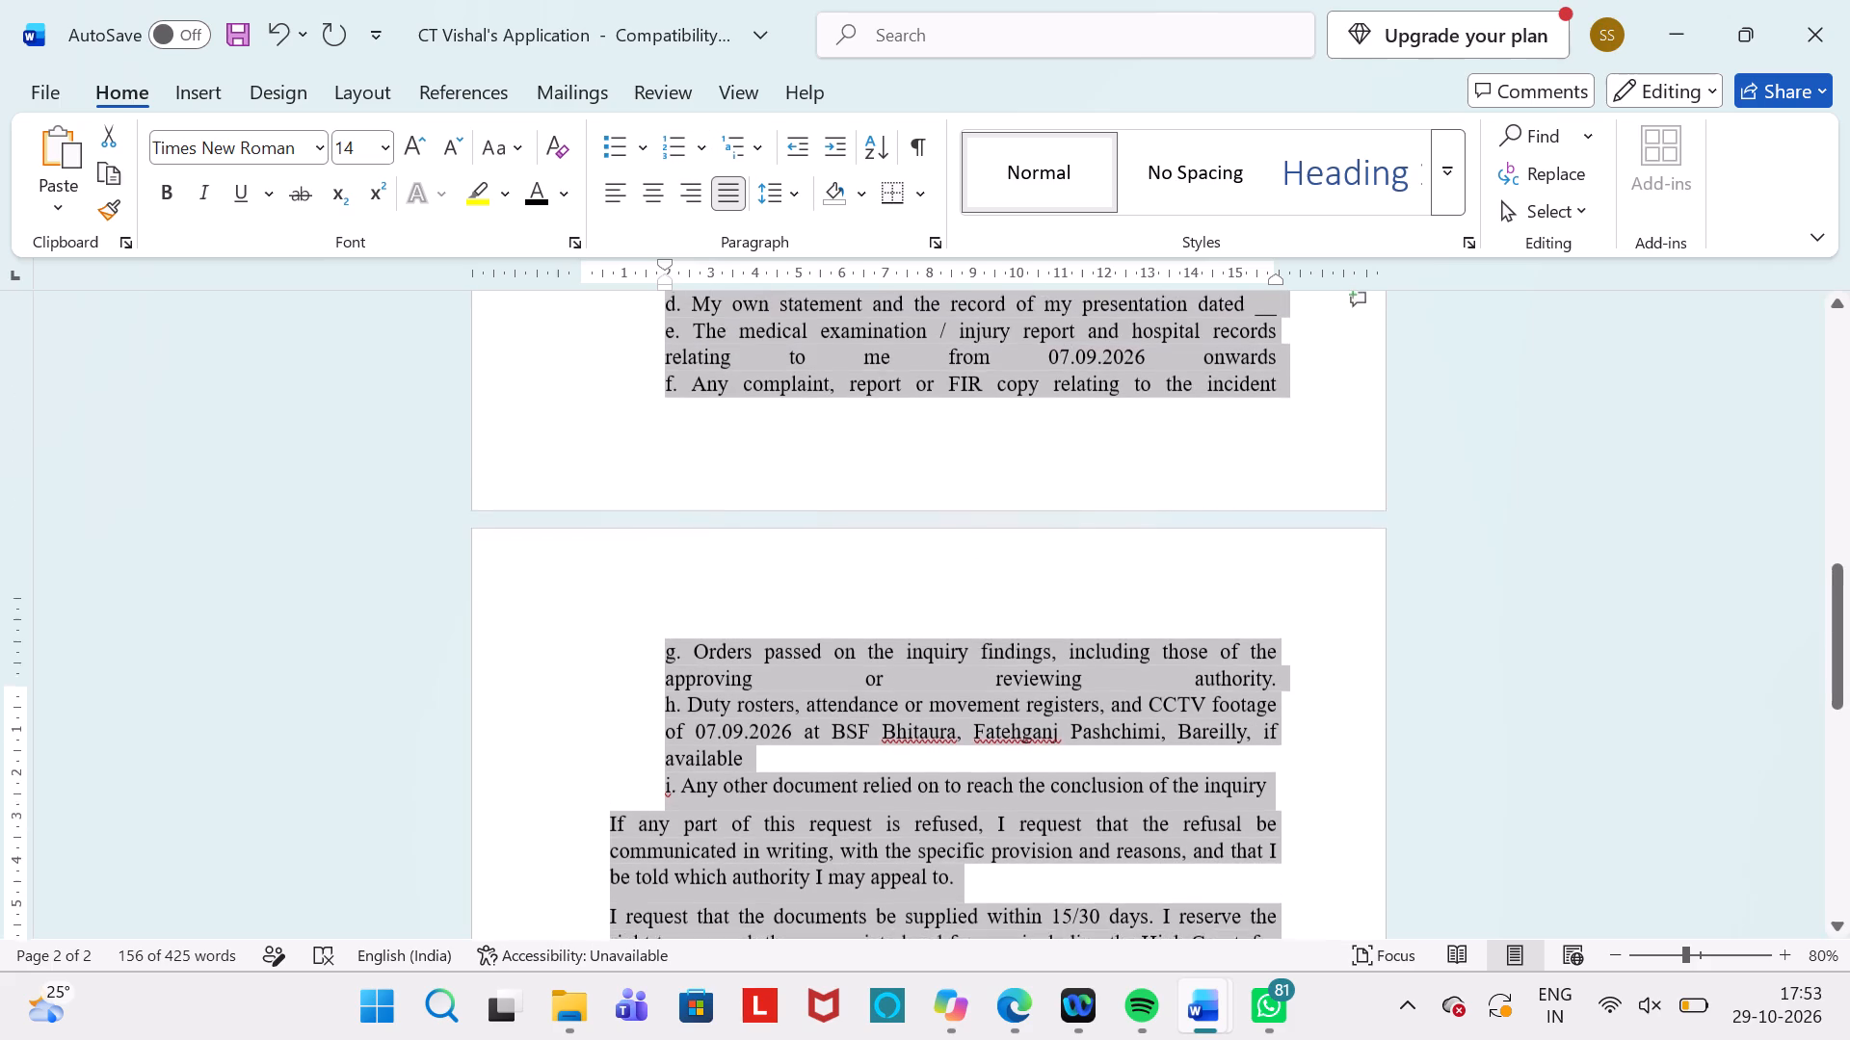
scroll(722, 325, "down", 2)
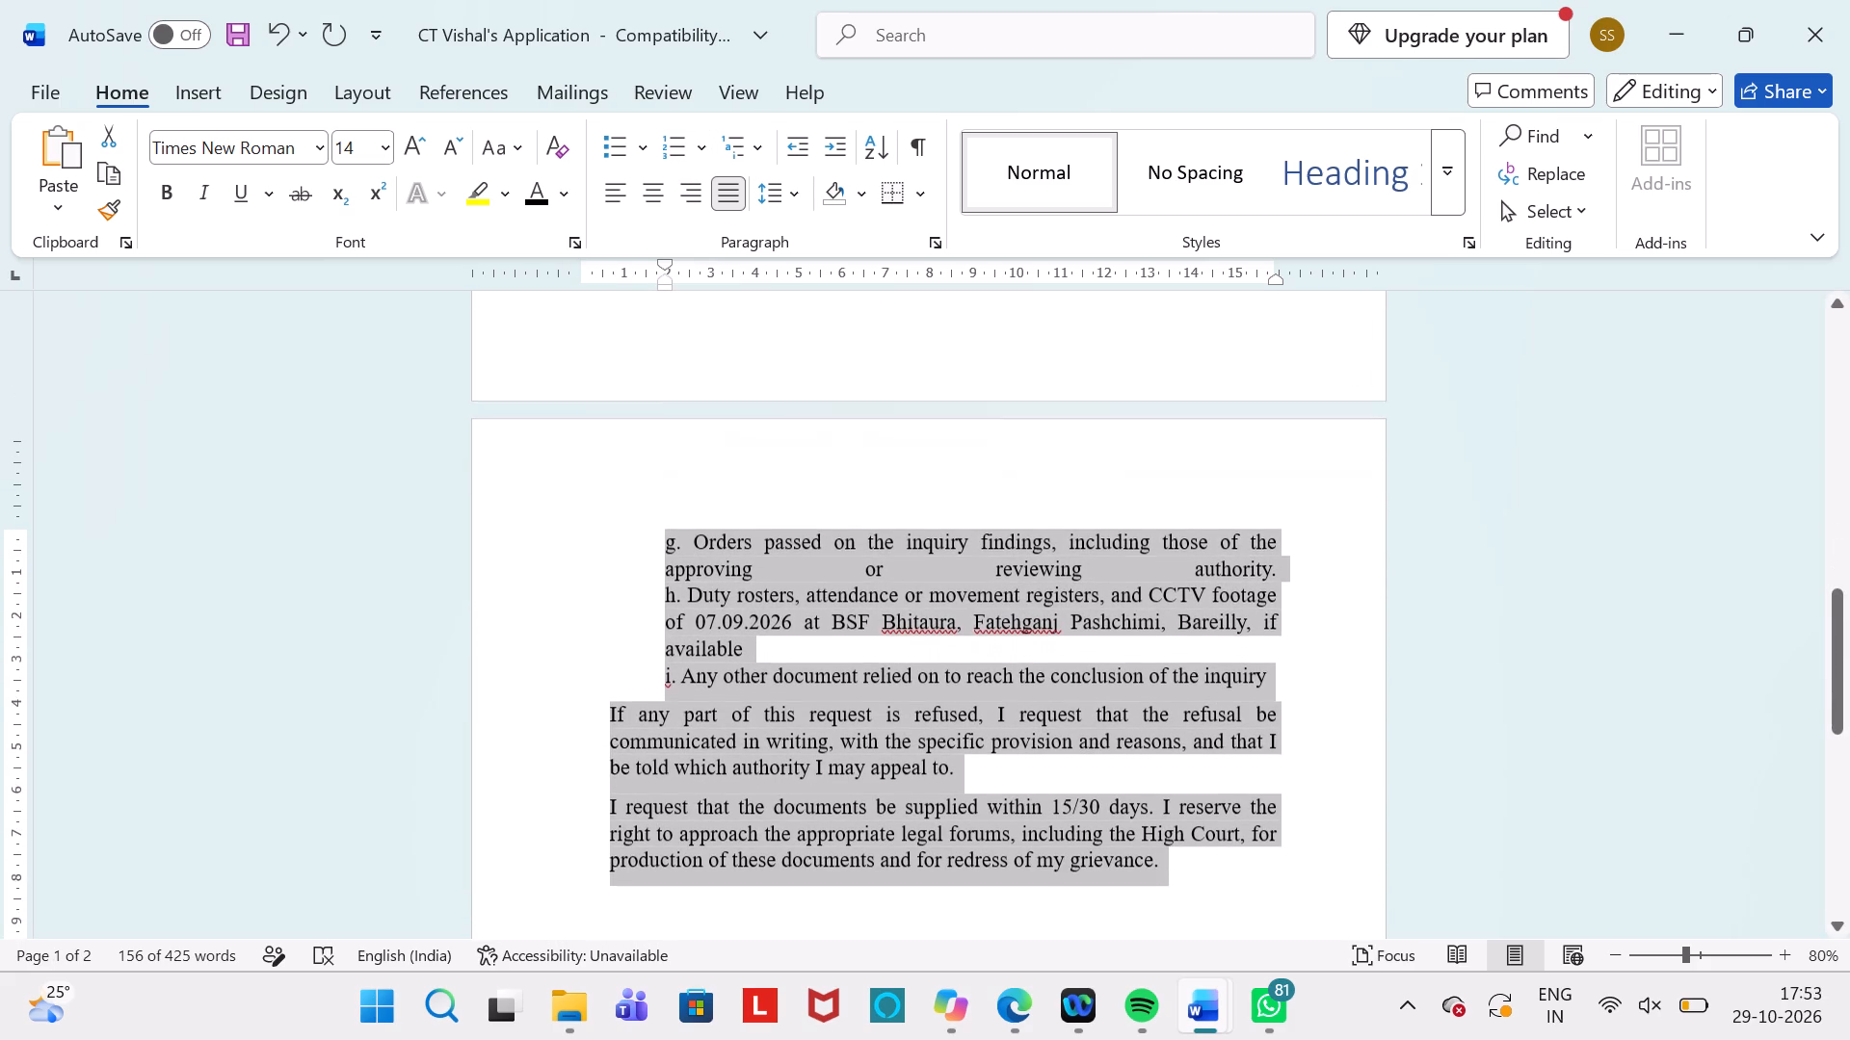
scroll(722, 325, "down", 1)
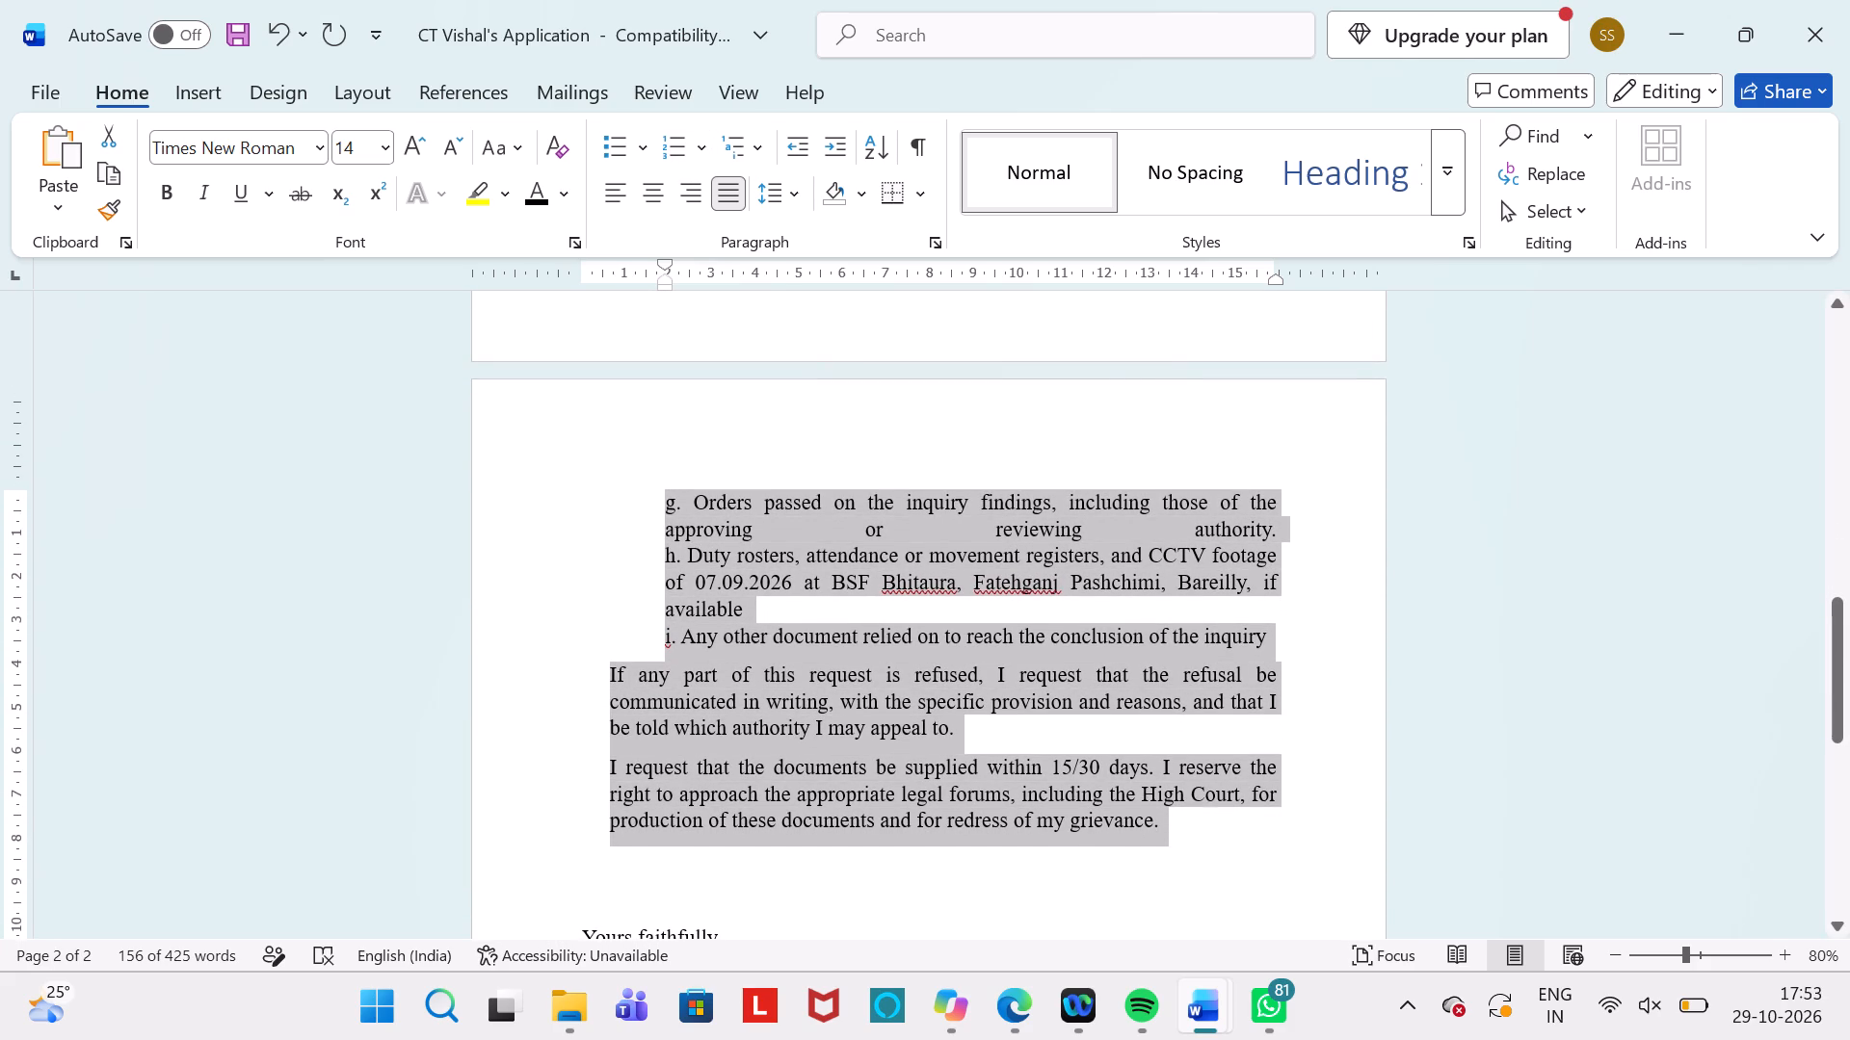
scroll(722, 325, "up", 2)
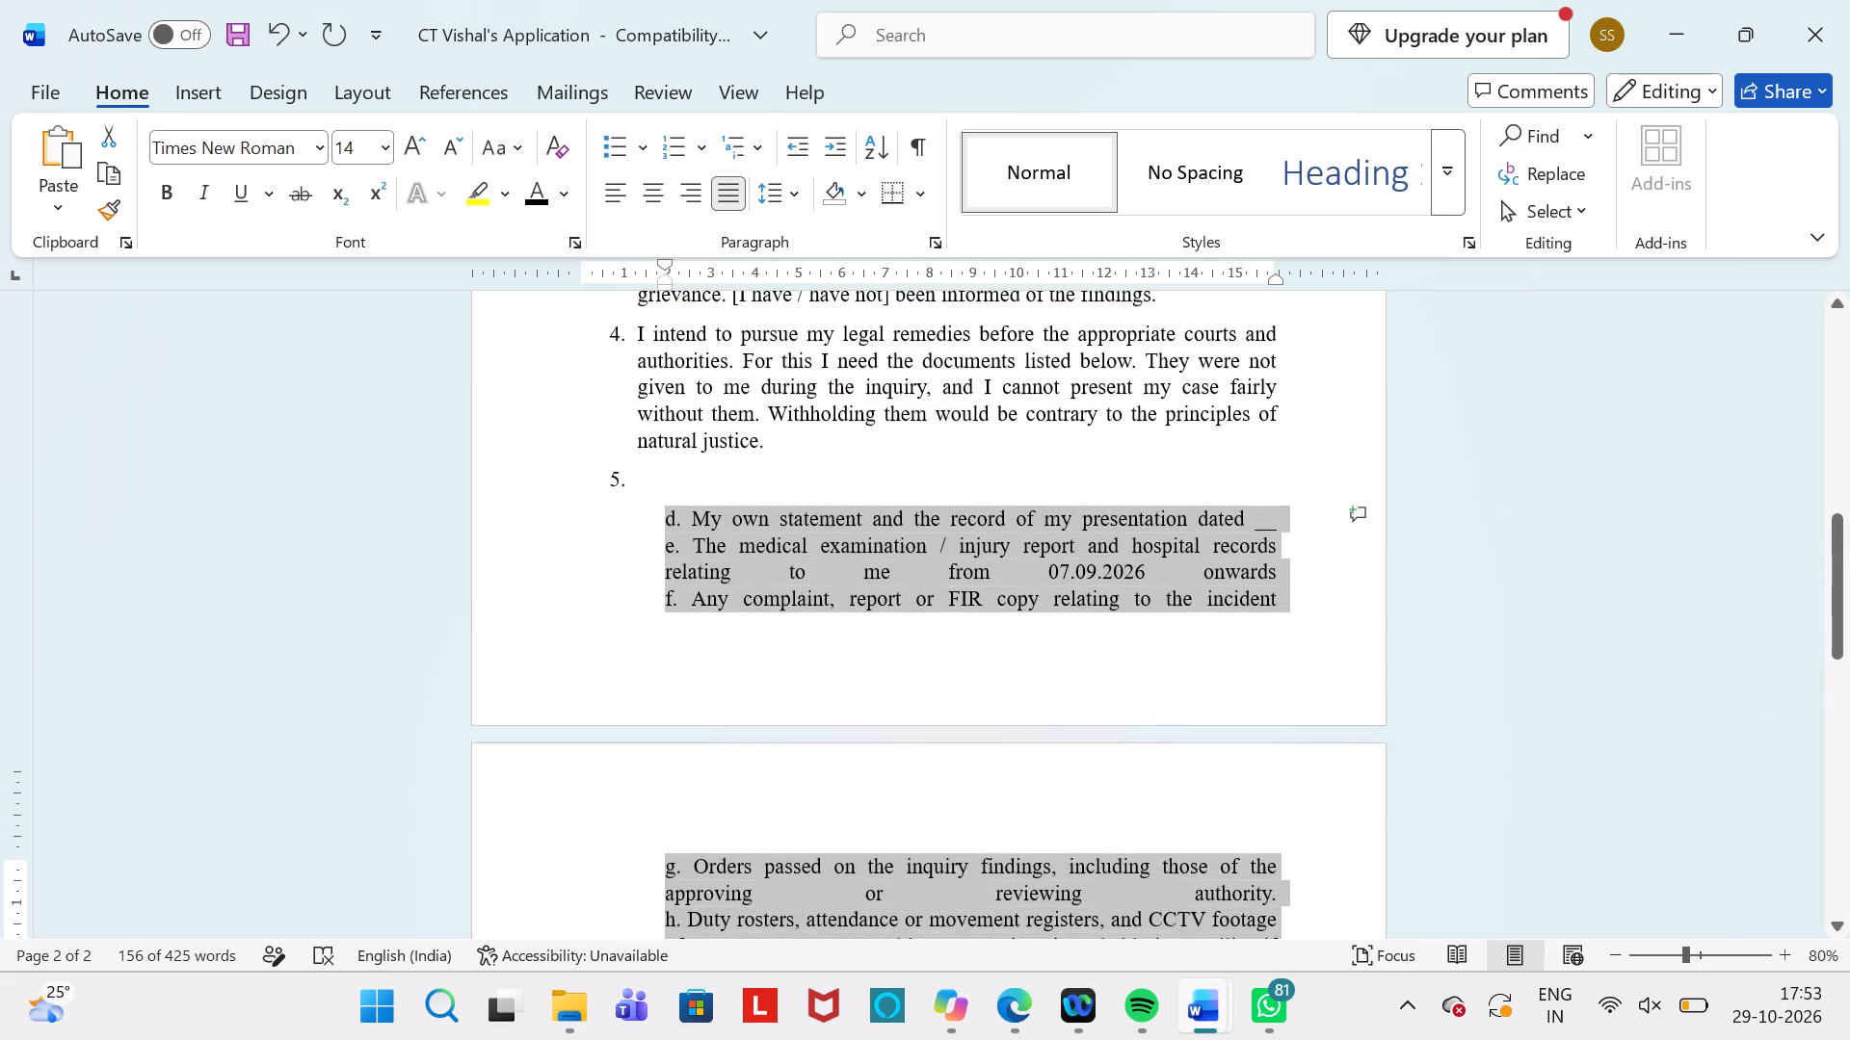
scroll(722, 325, "down", 2)
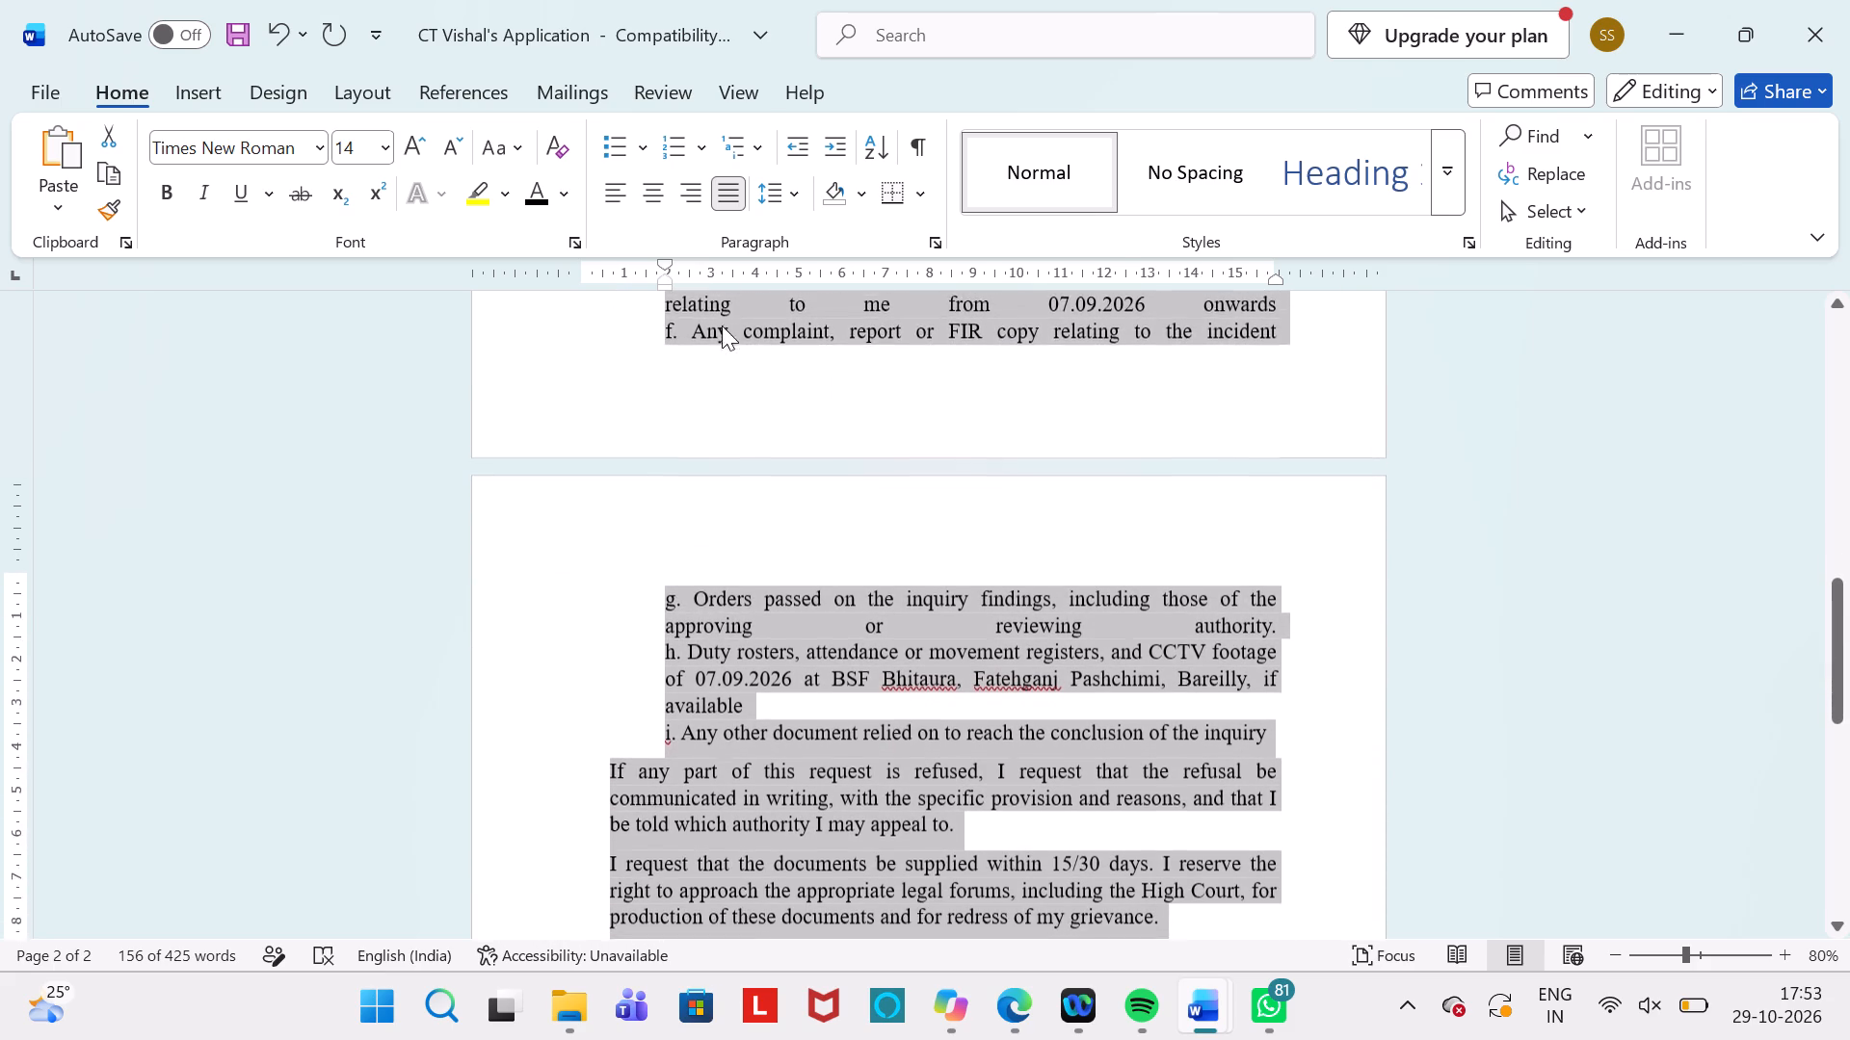
scroll(722, 325, "down", 1)
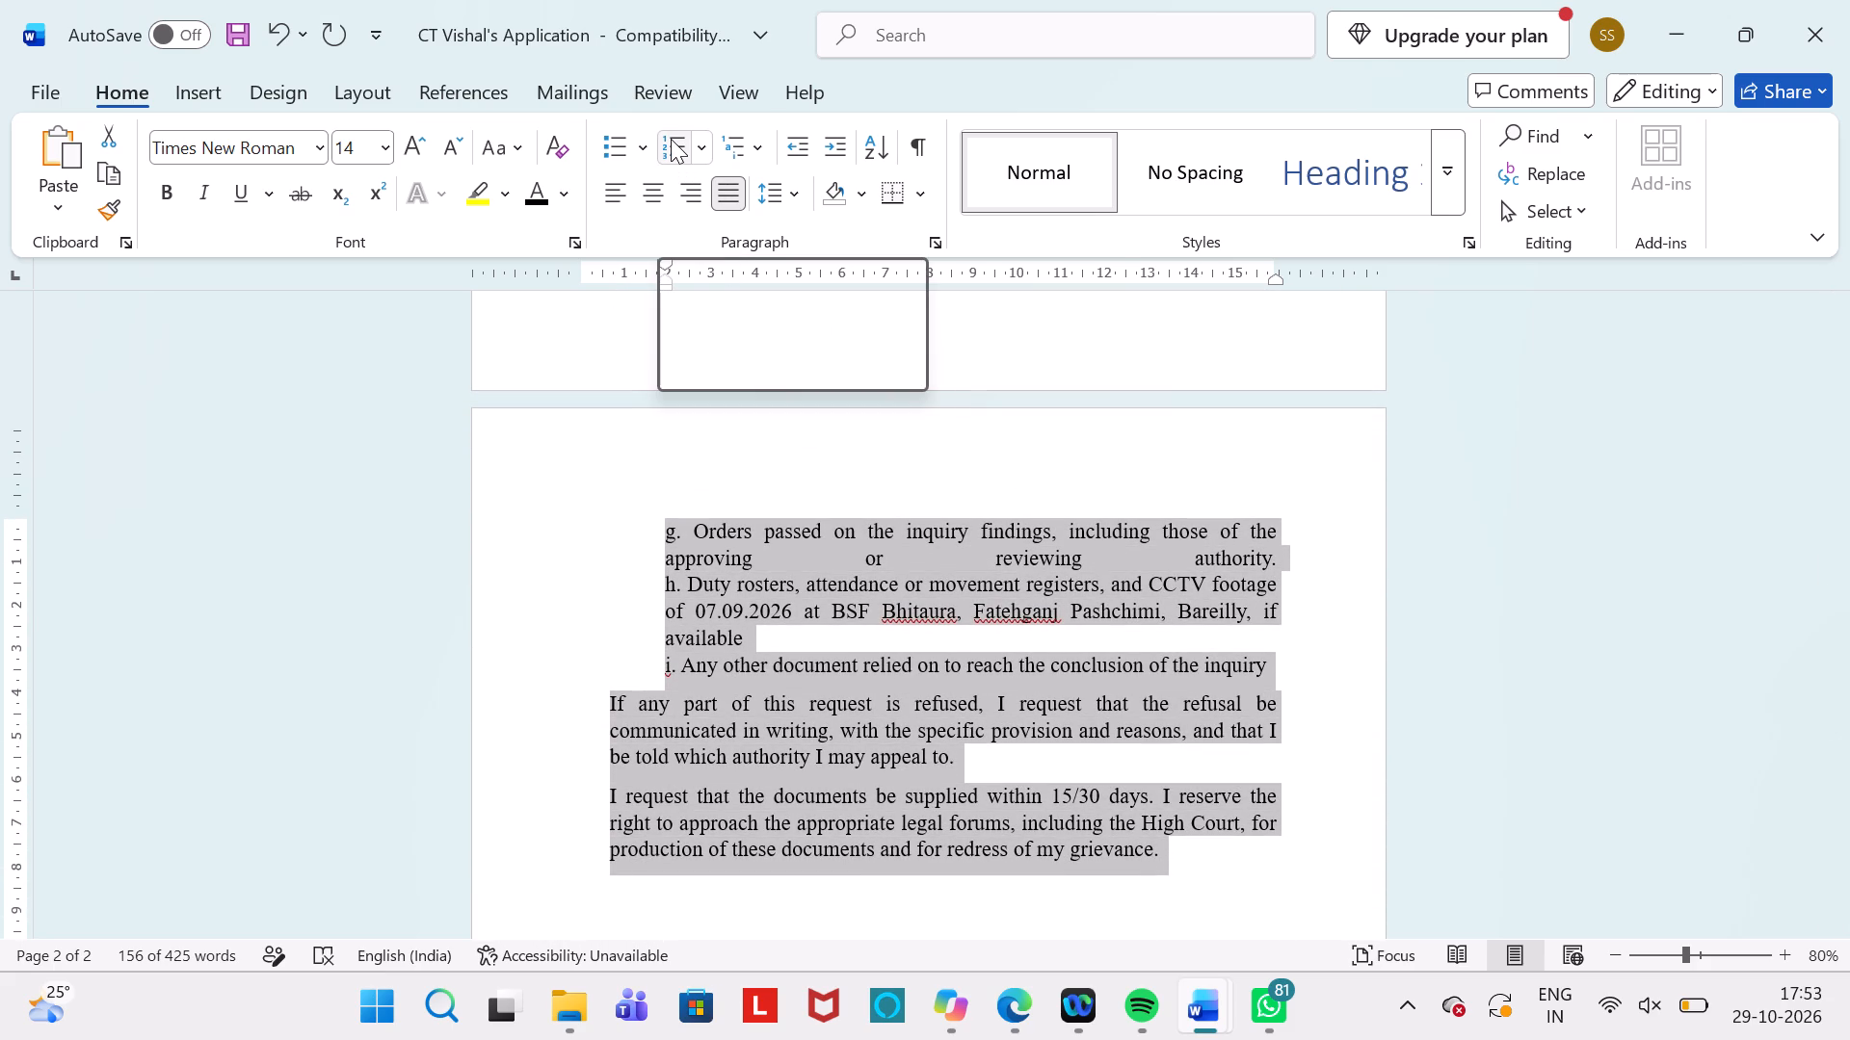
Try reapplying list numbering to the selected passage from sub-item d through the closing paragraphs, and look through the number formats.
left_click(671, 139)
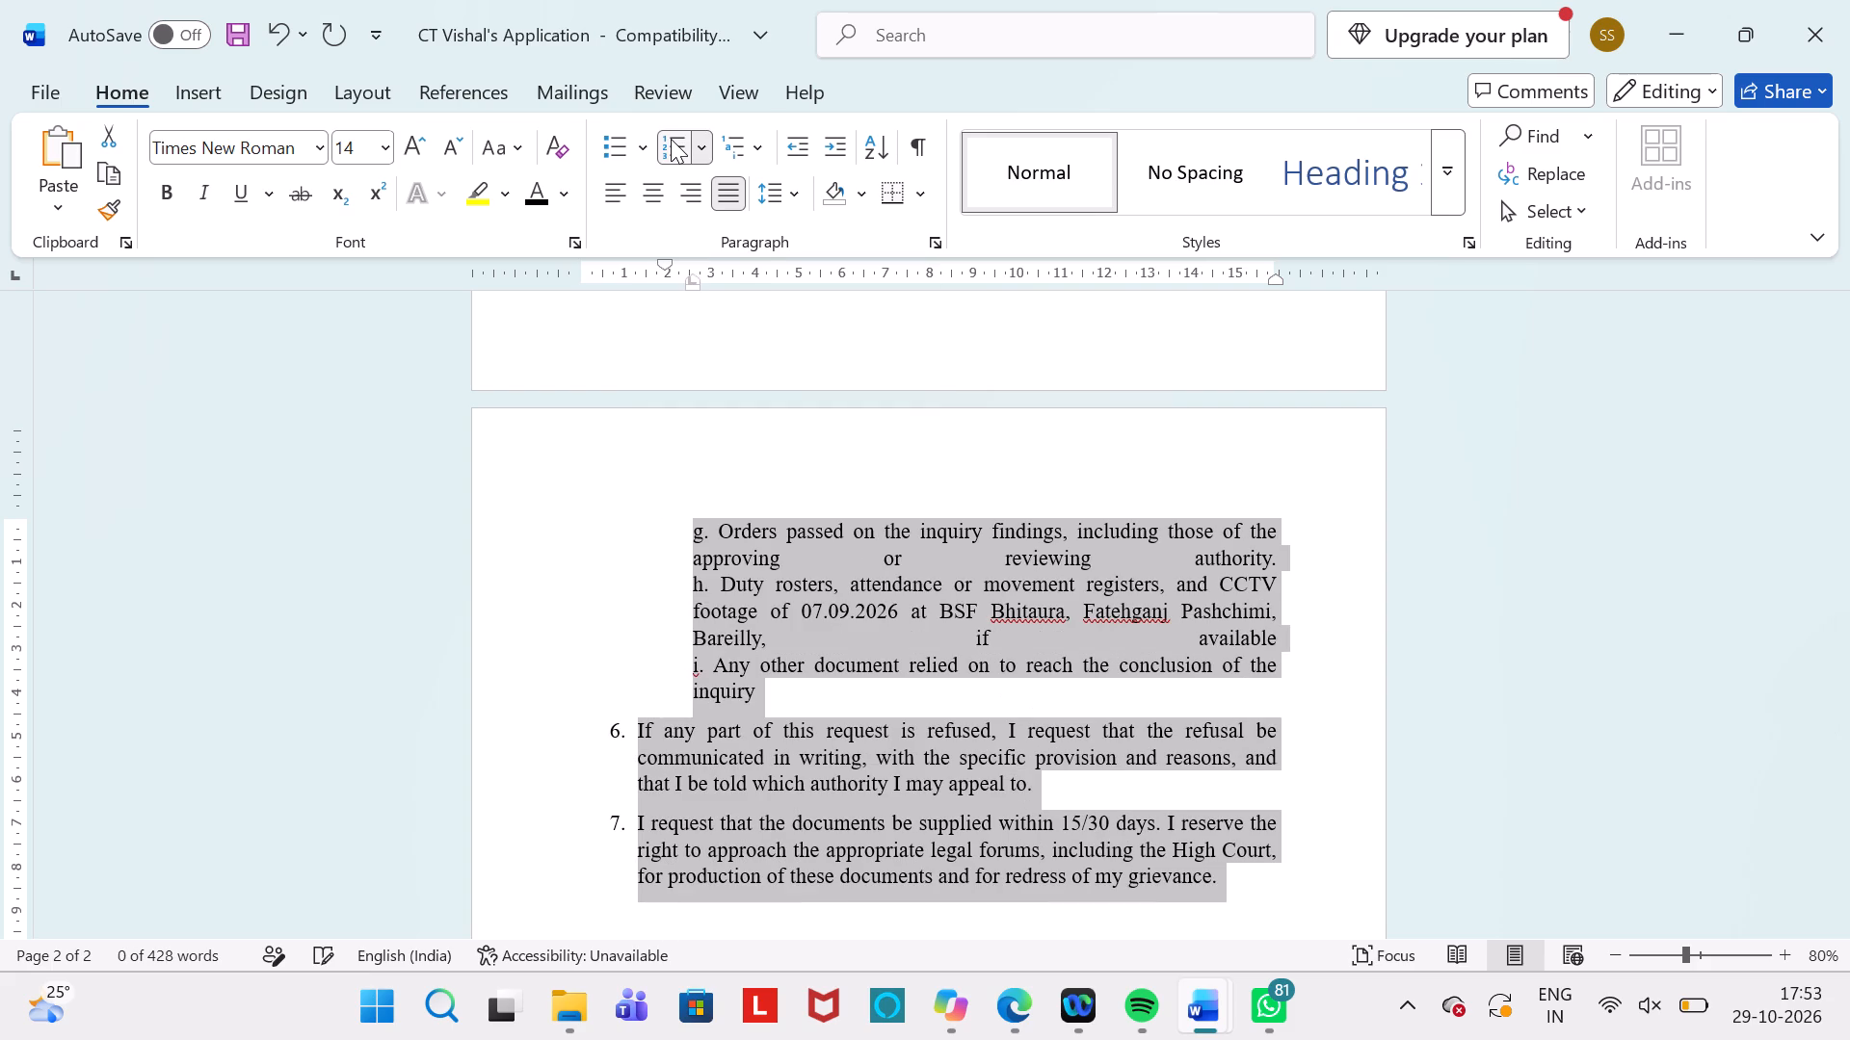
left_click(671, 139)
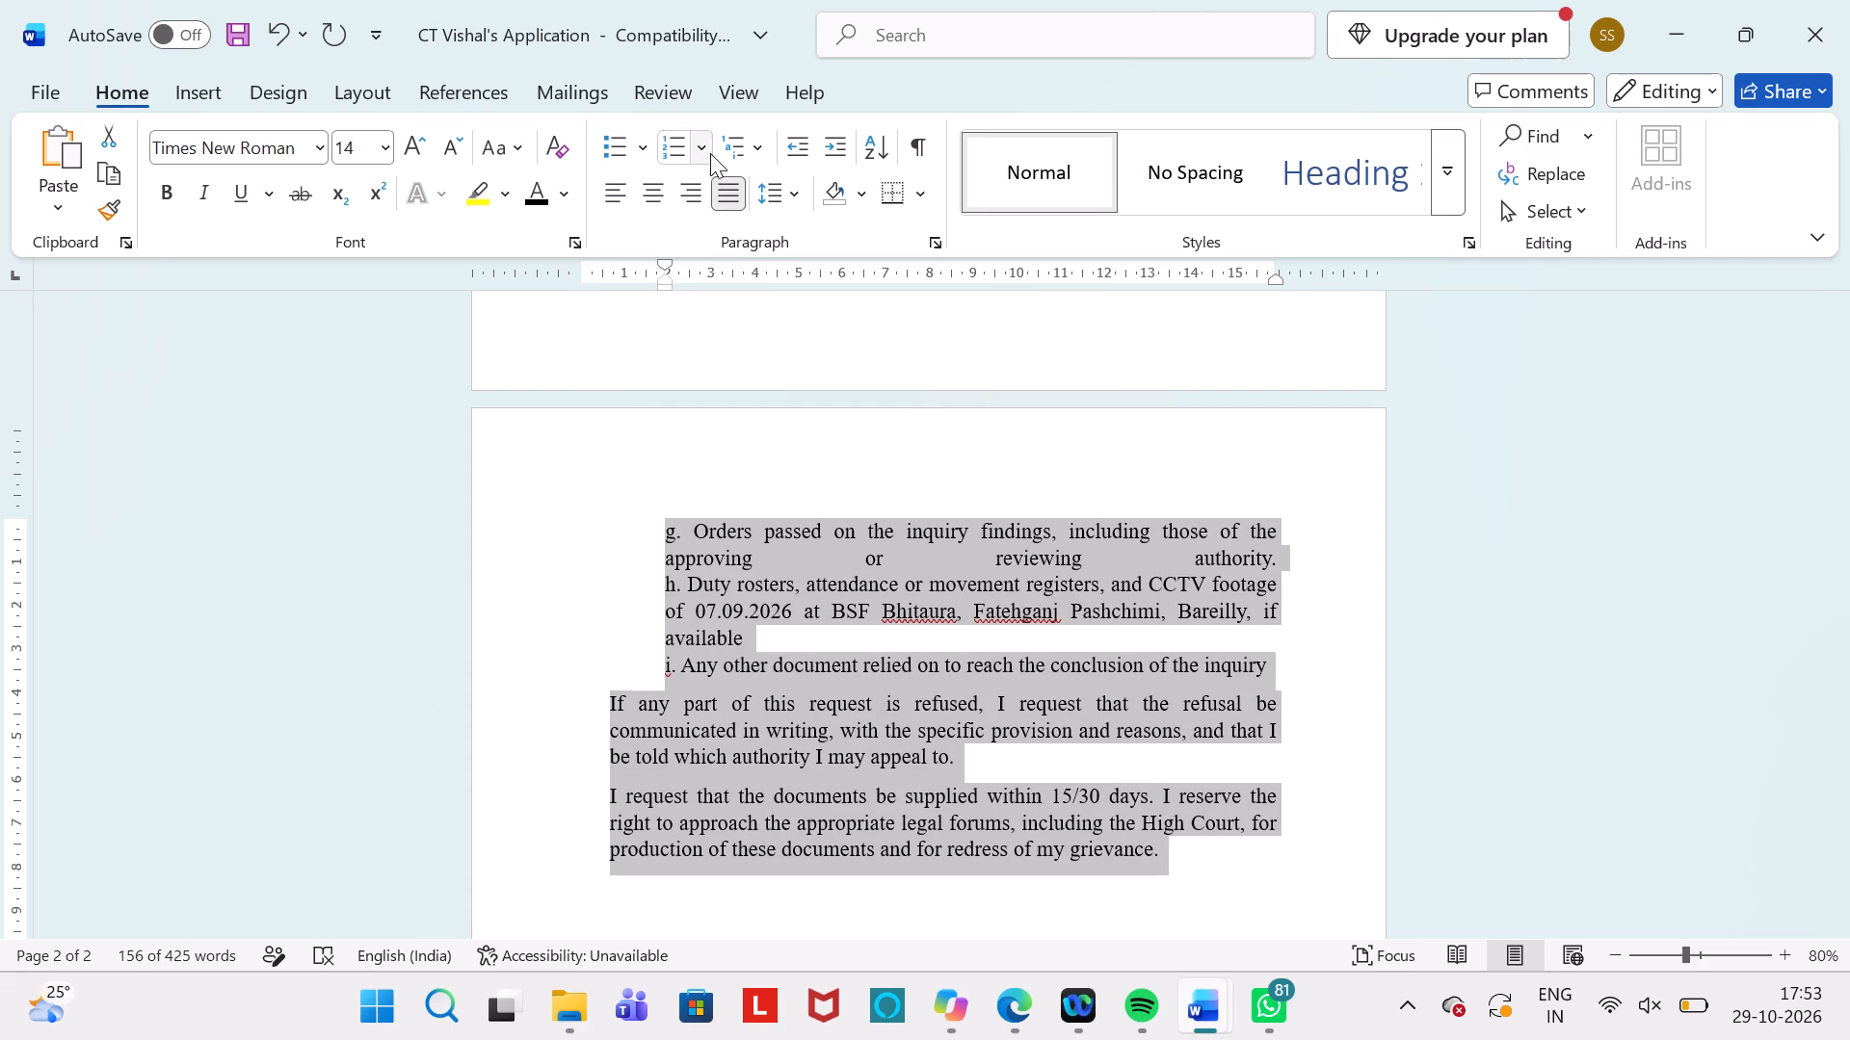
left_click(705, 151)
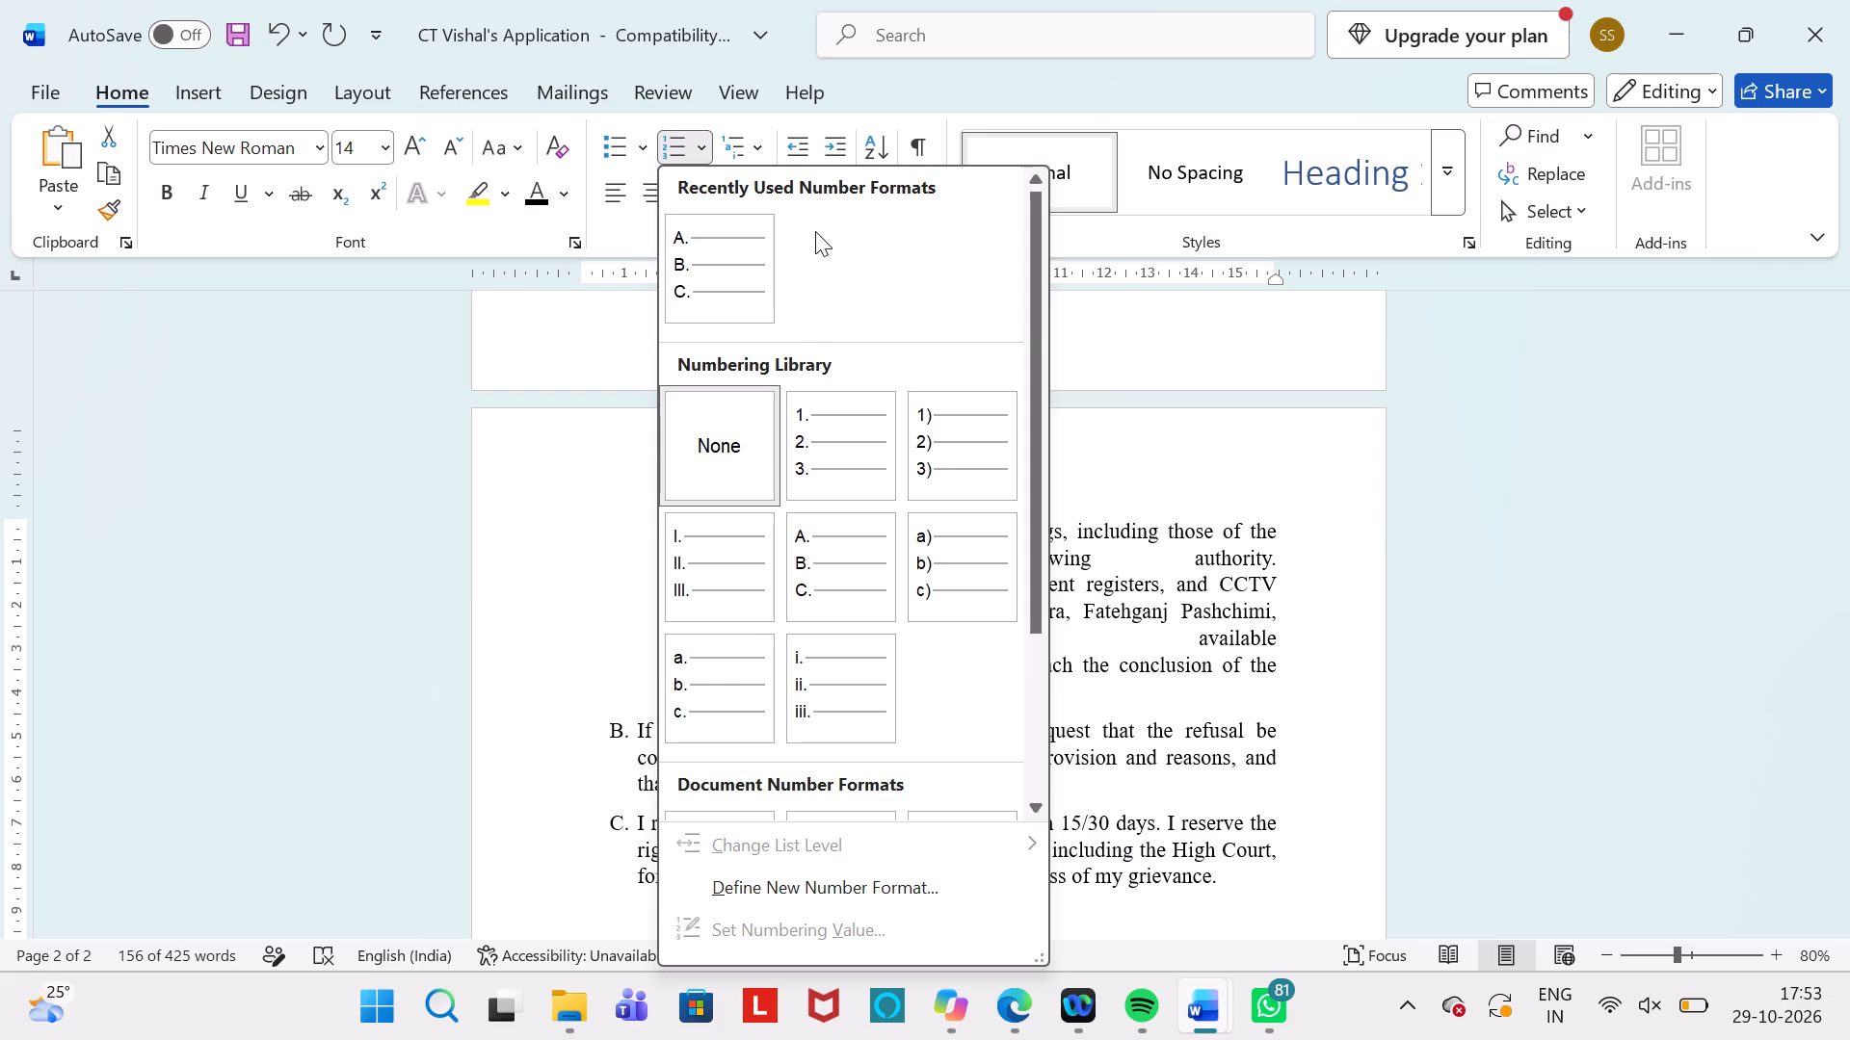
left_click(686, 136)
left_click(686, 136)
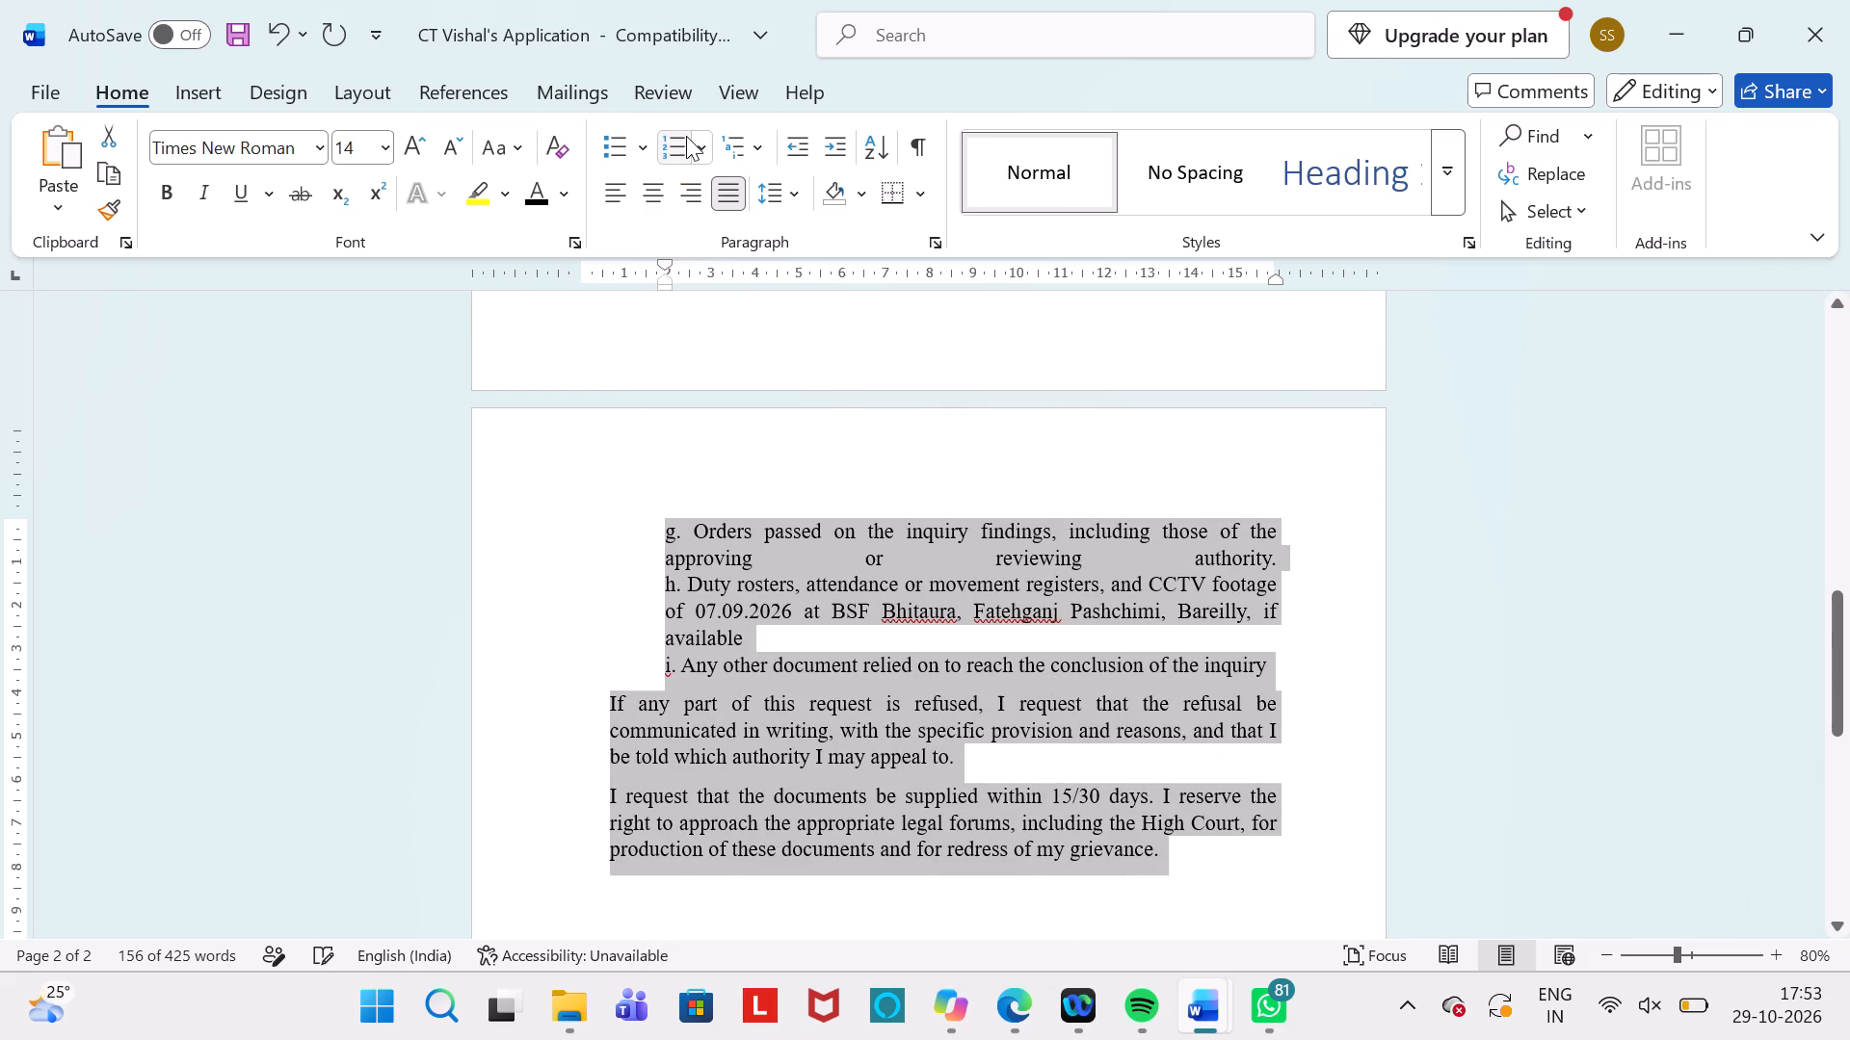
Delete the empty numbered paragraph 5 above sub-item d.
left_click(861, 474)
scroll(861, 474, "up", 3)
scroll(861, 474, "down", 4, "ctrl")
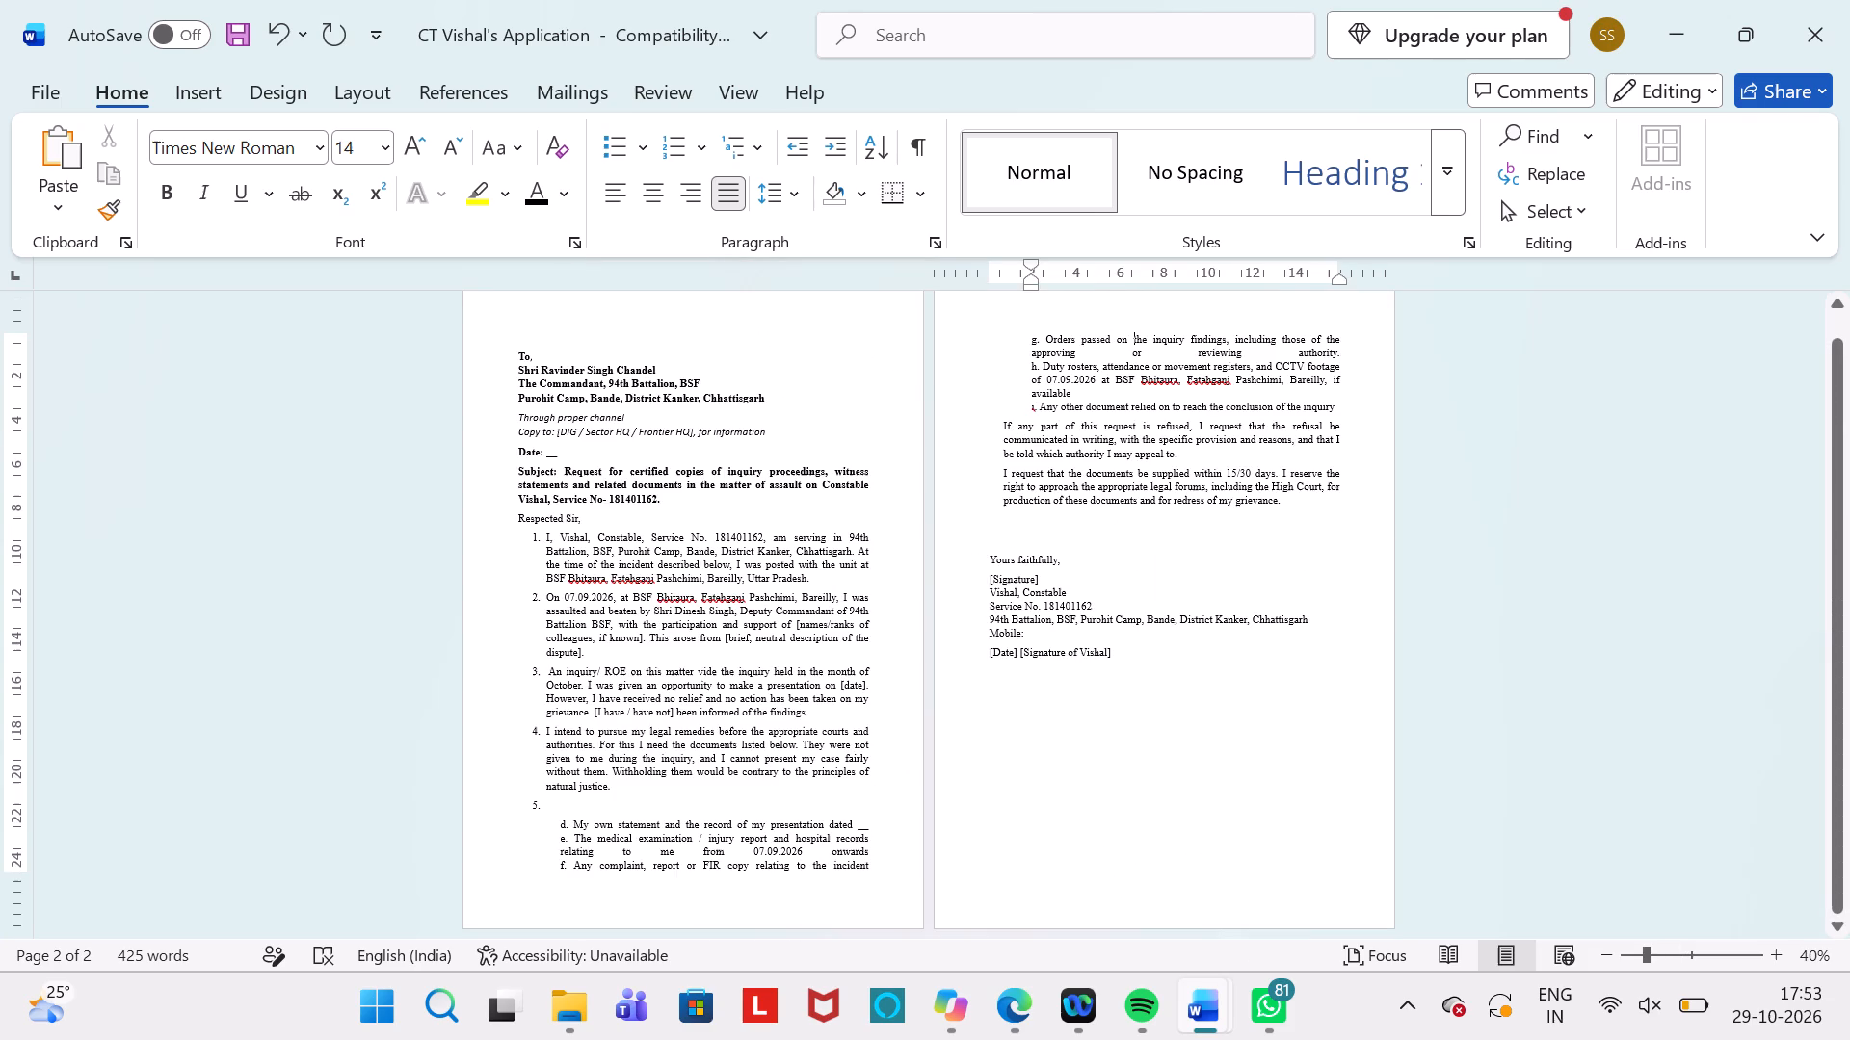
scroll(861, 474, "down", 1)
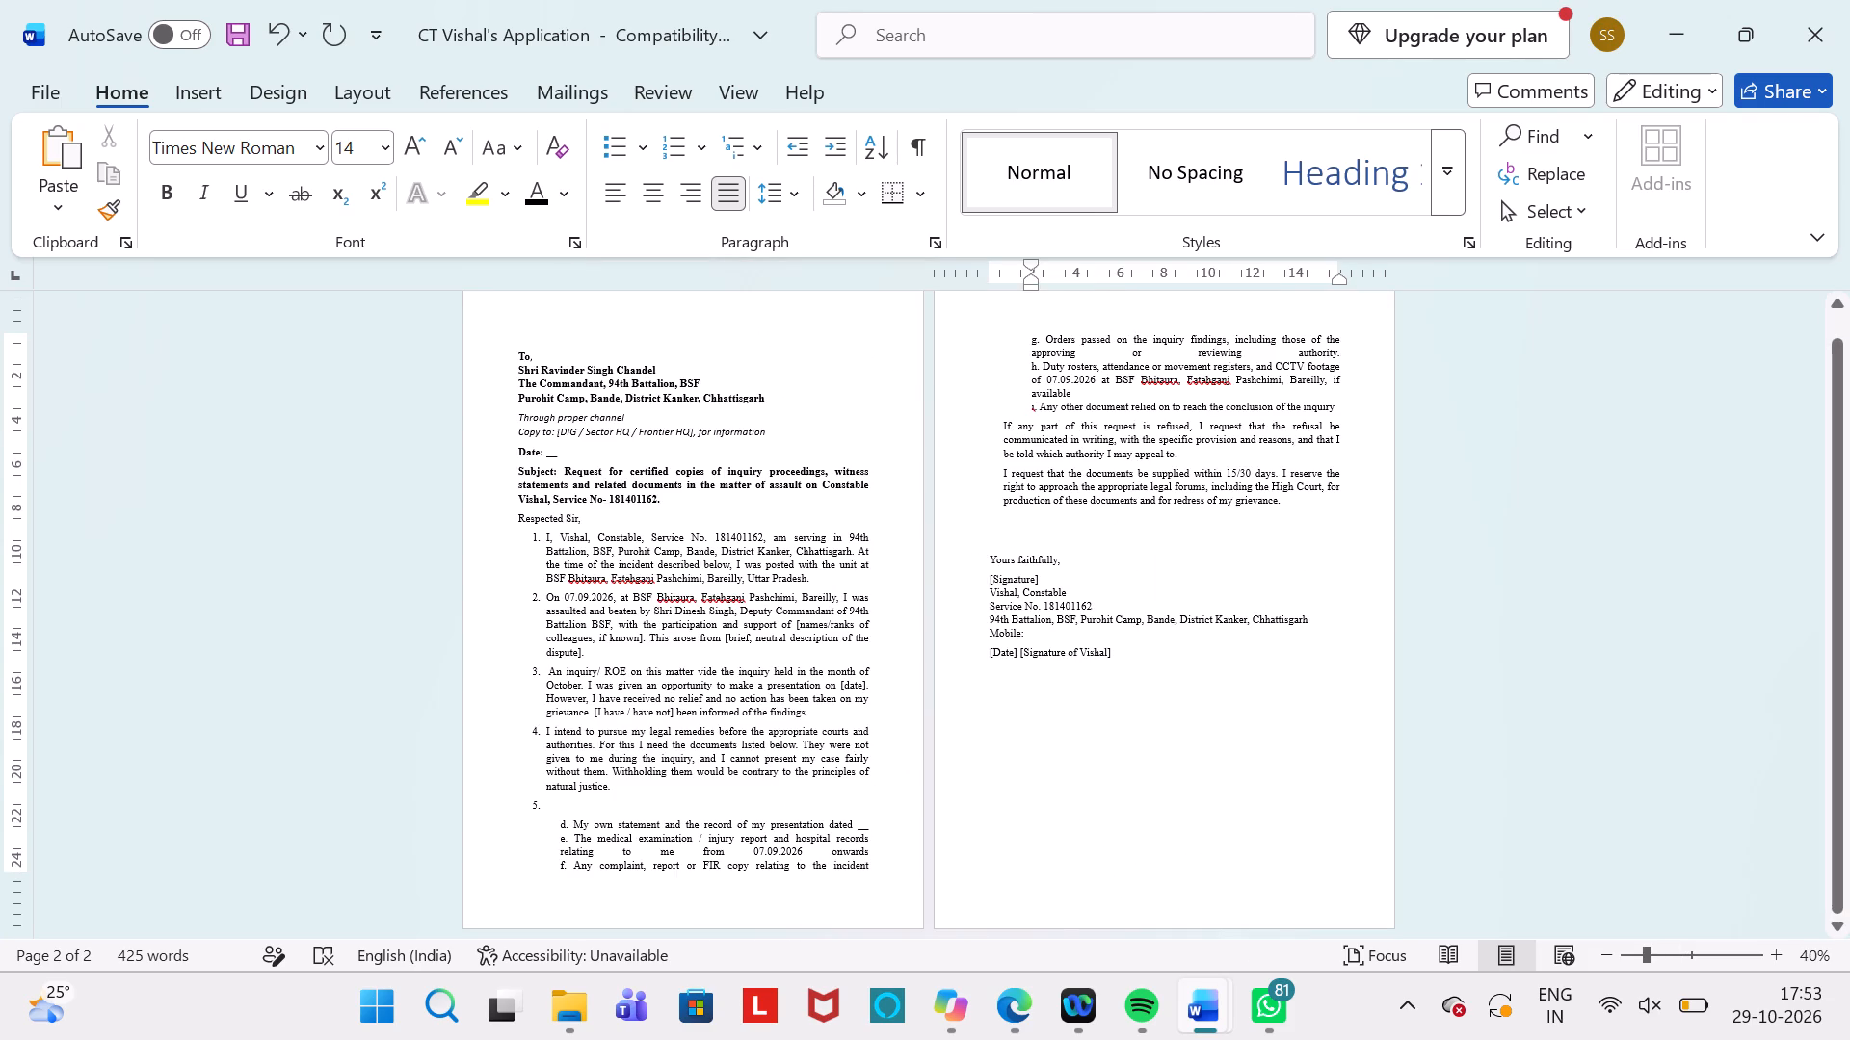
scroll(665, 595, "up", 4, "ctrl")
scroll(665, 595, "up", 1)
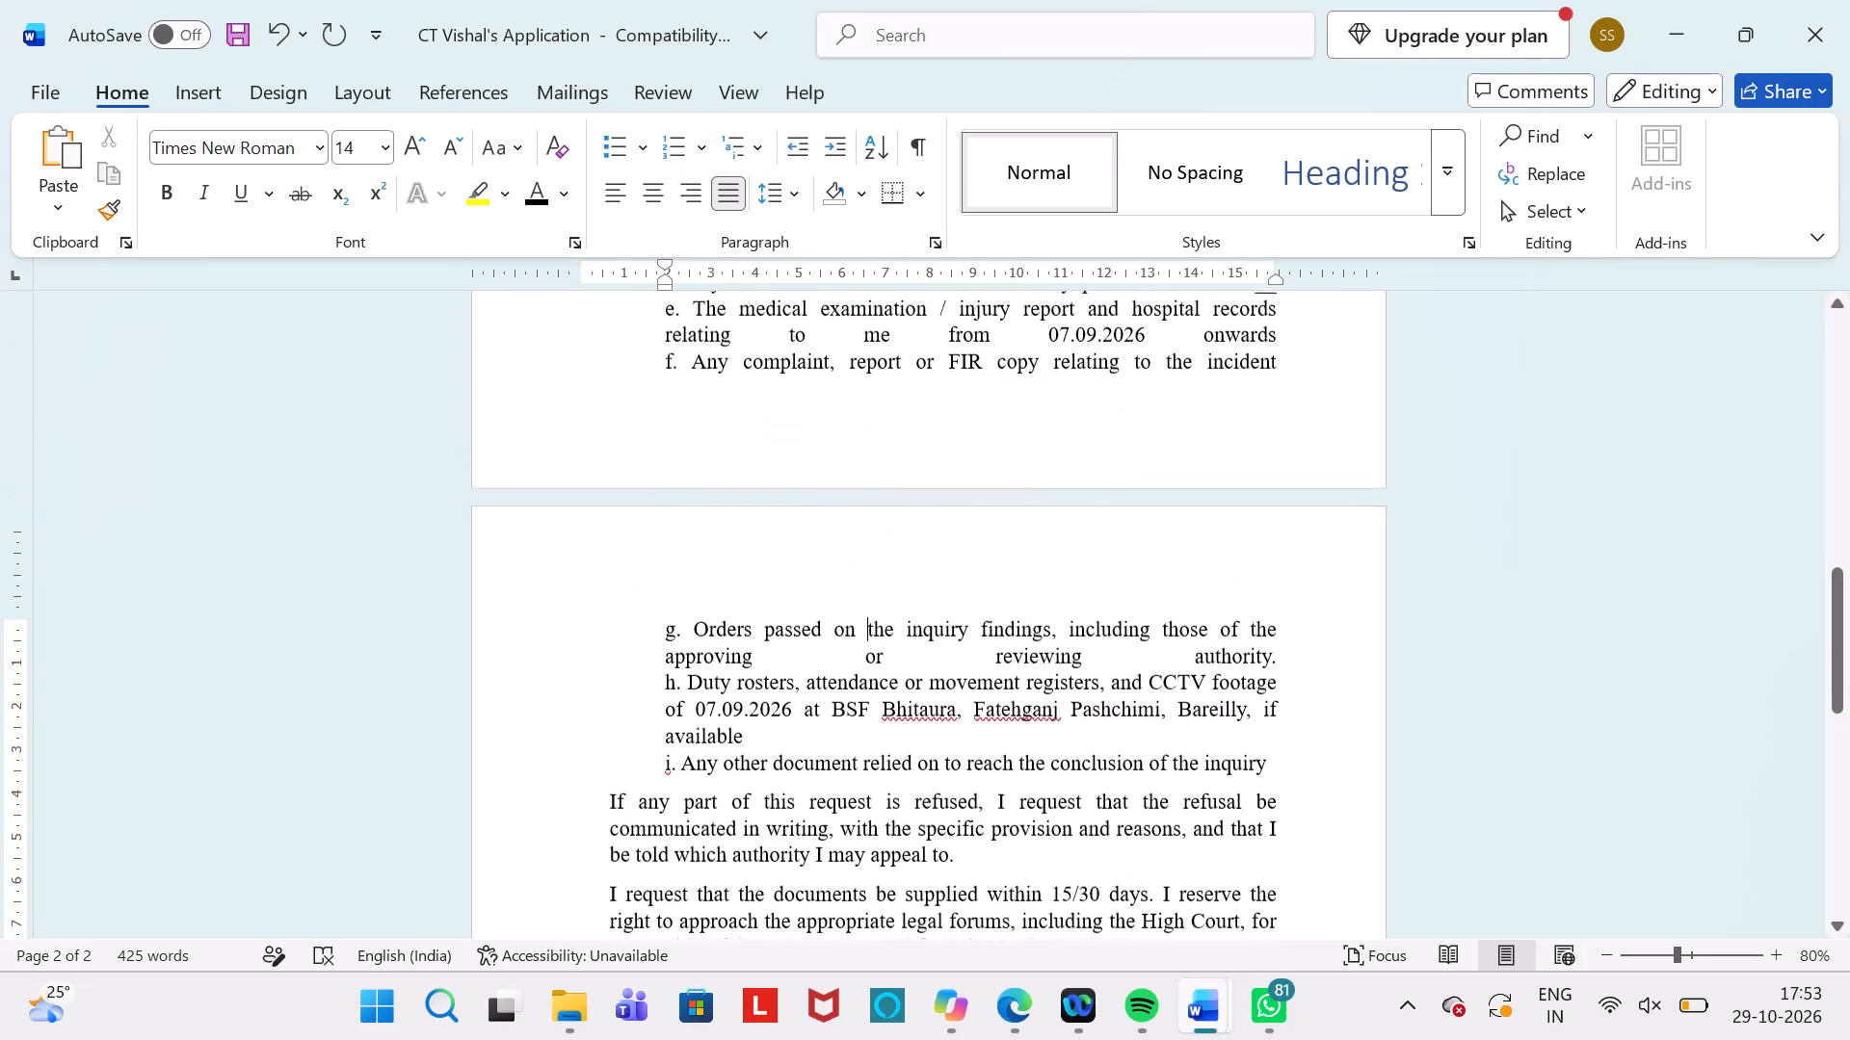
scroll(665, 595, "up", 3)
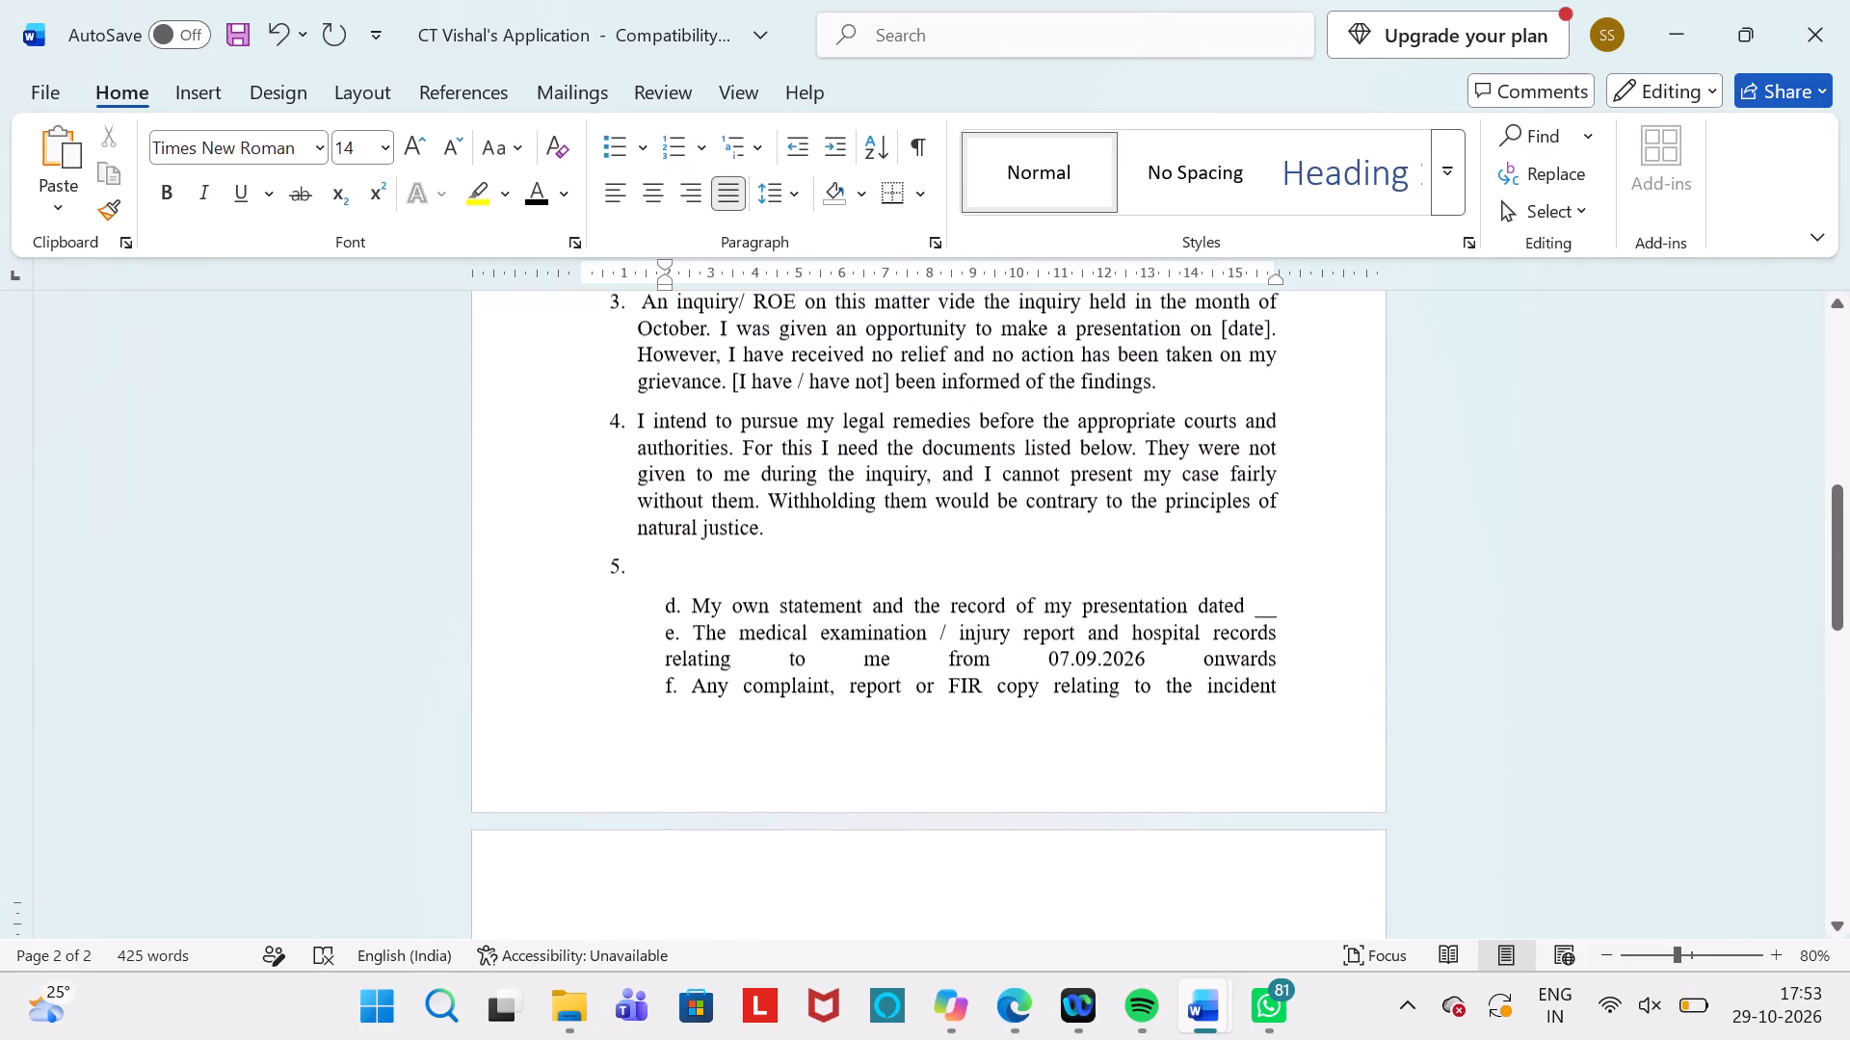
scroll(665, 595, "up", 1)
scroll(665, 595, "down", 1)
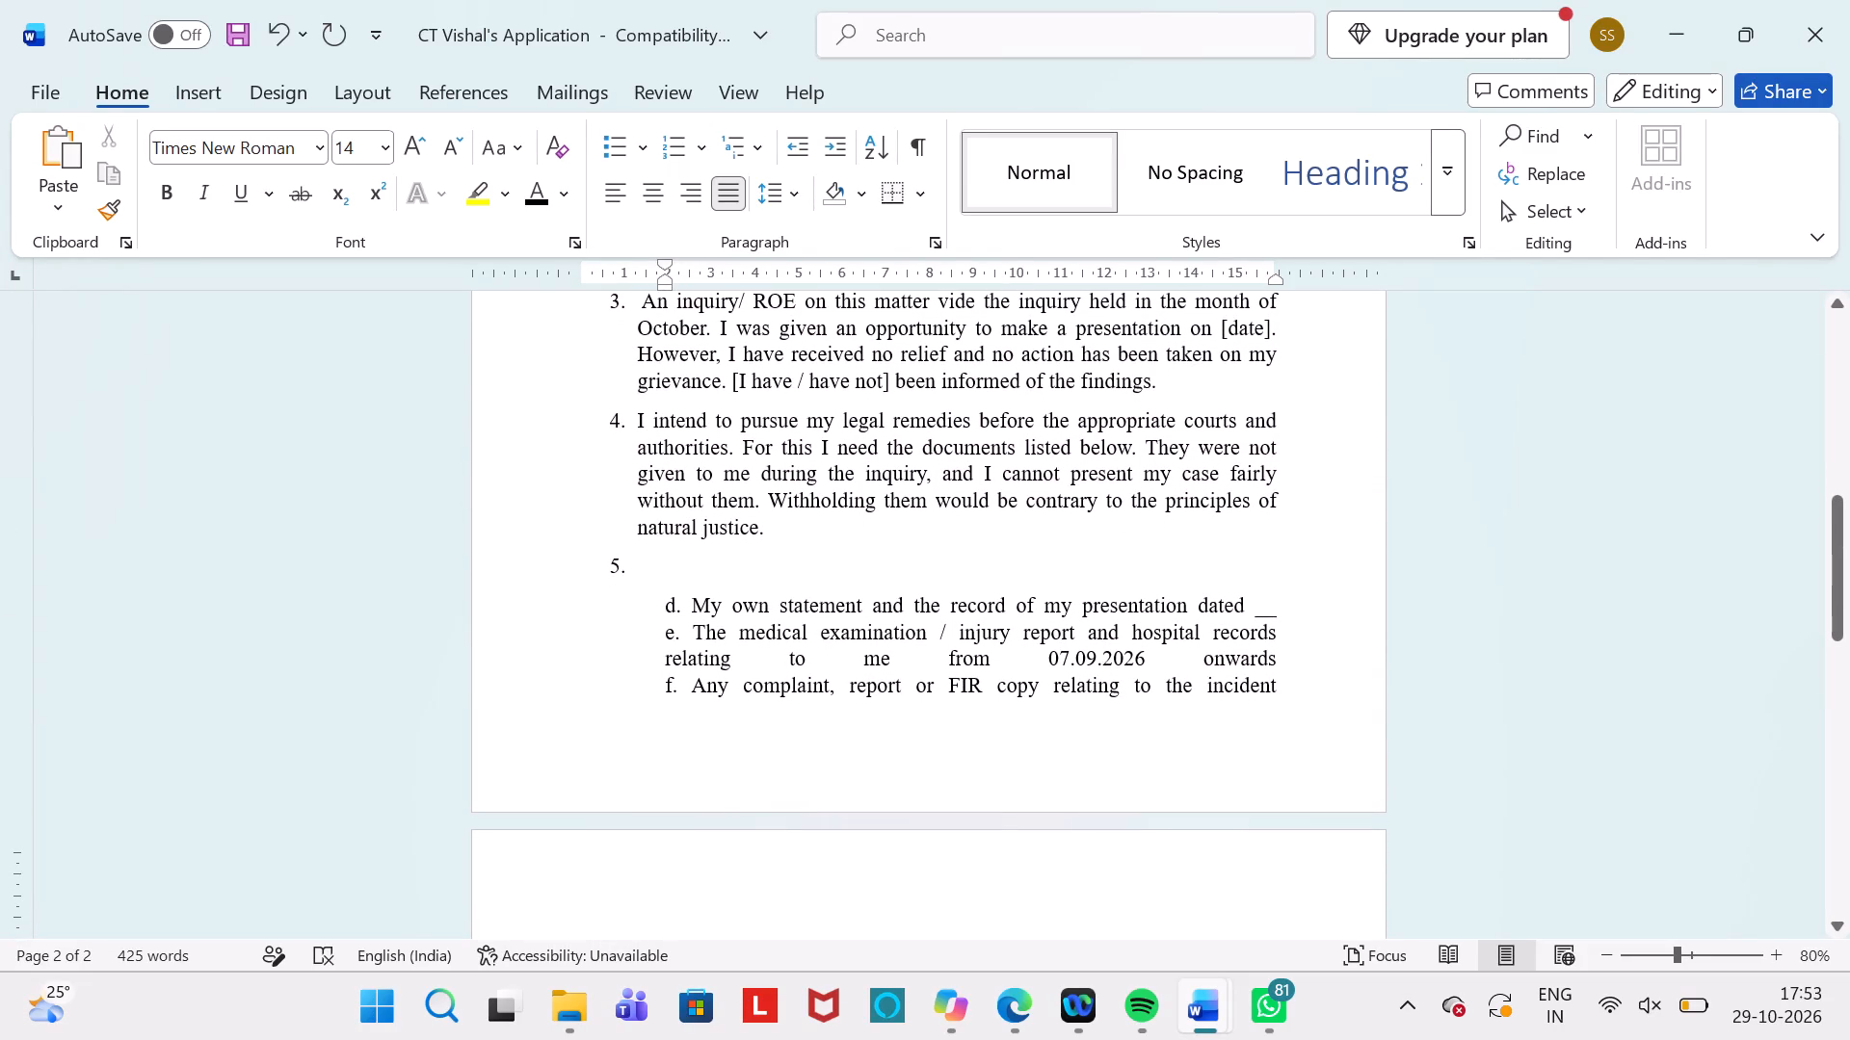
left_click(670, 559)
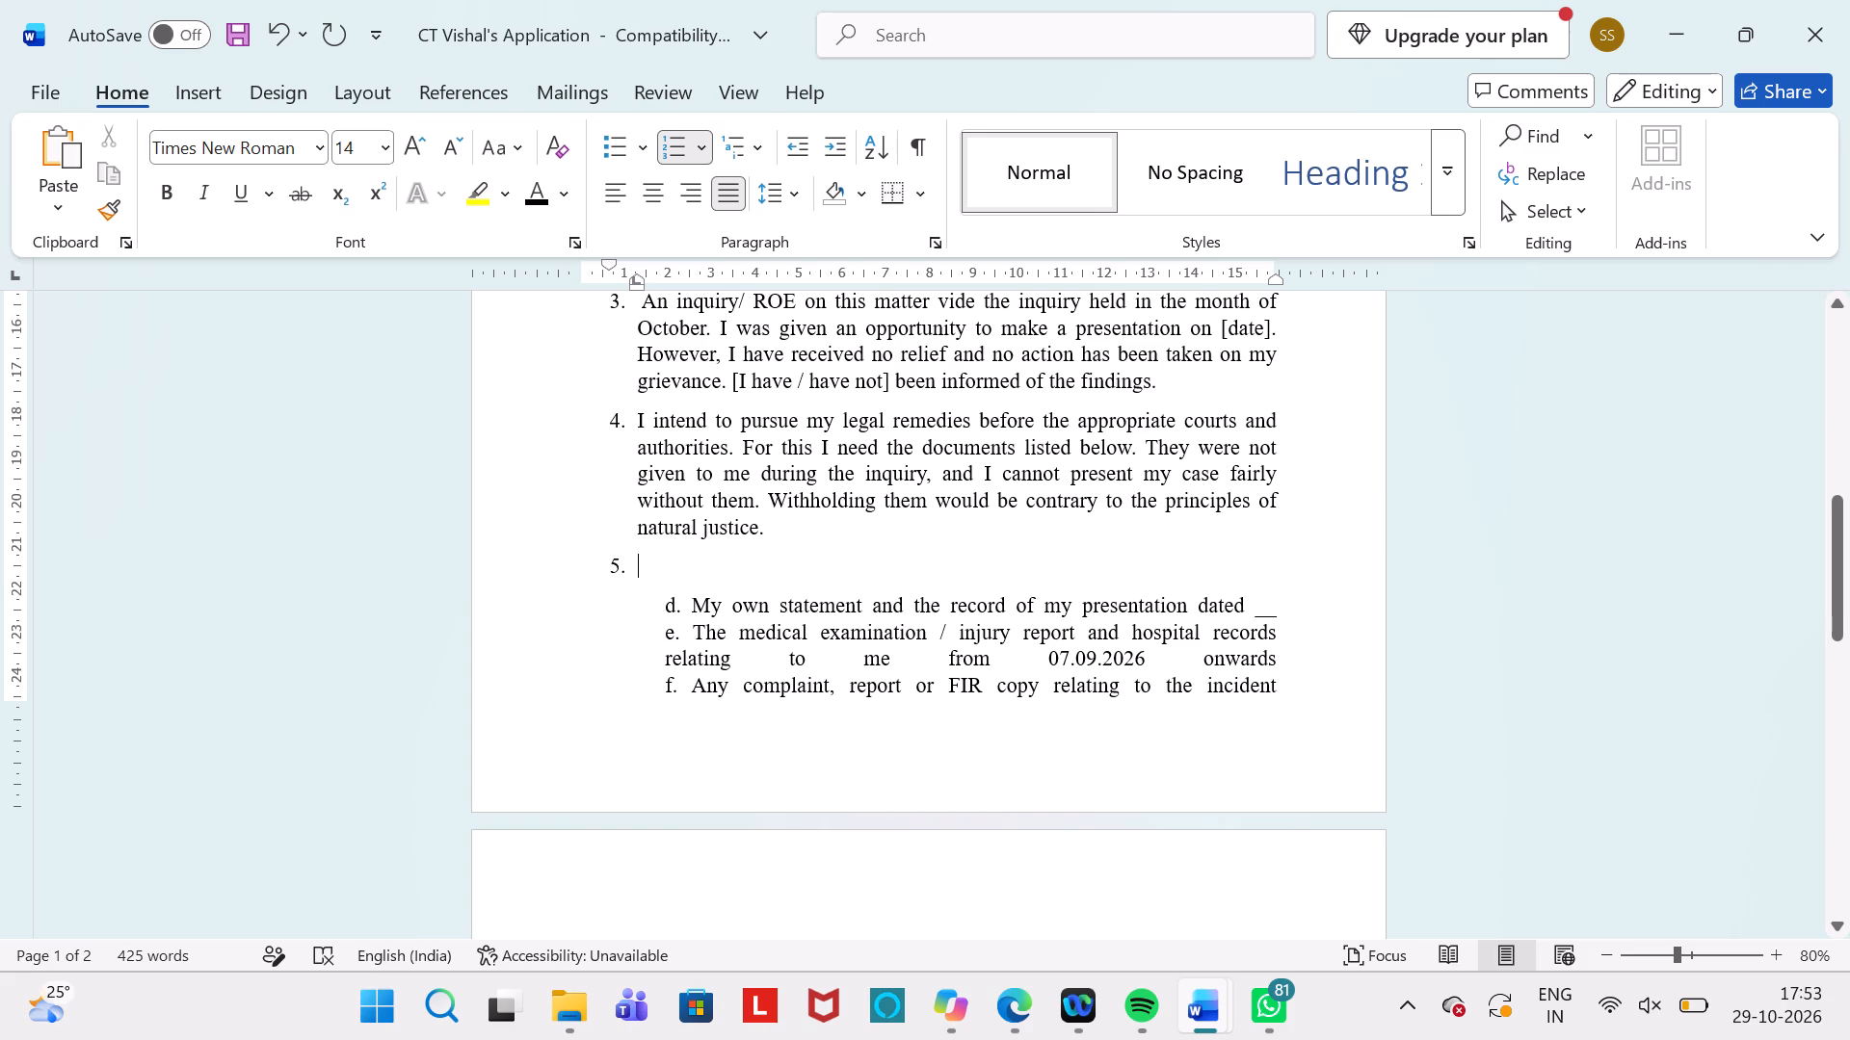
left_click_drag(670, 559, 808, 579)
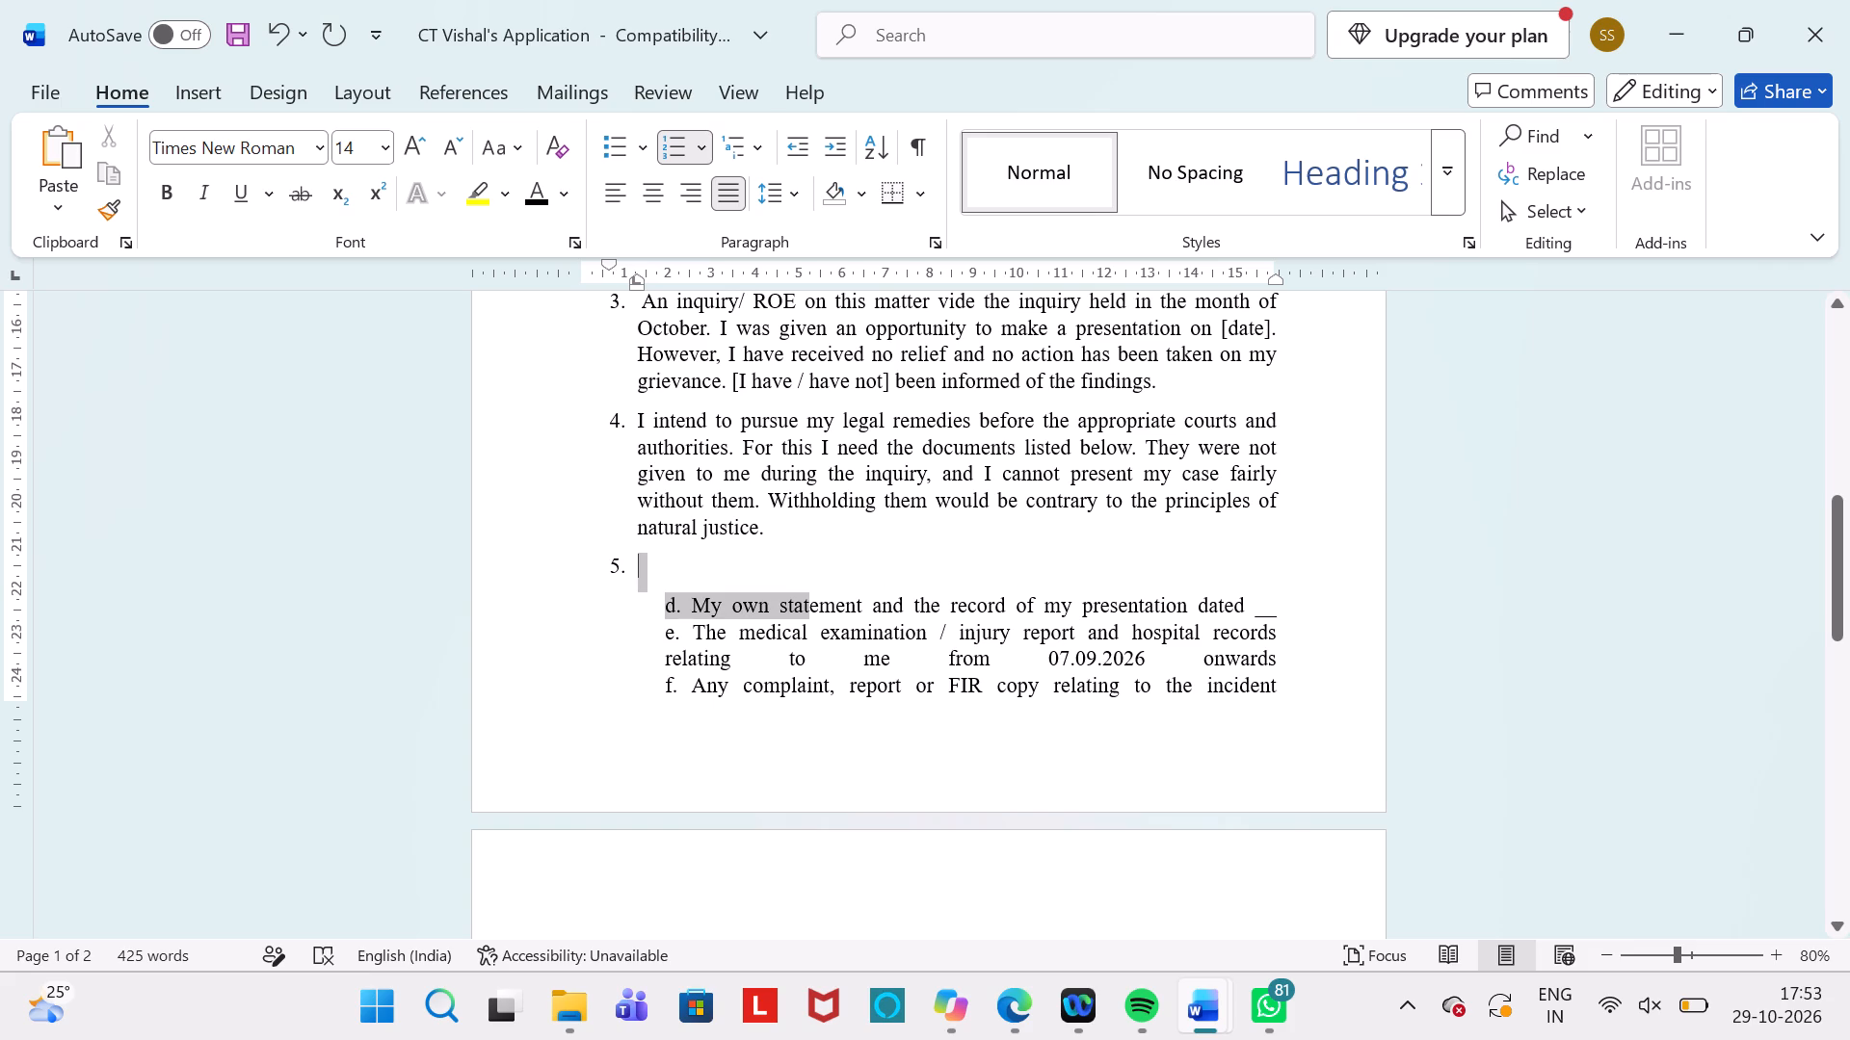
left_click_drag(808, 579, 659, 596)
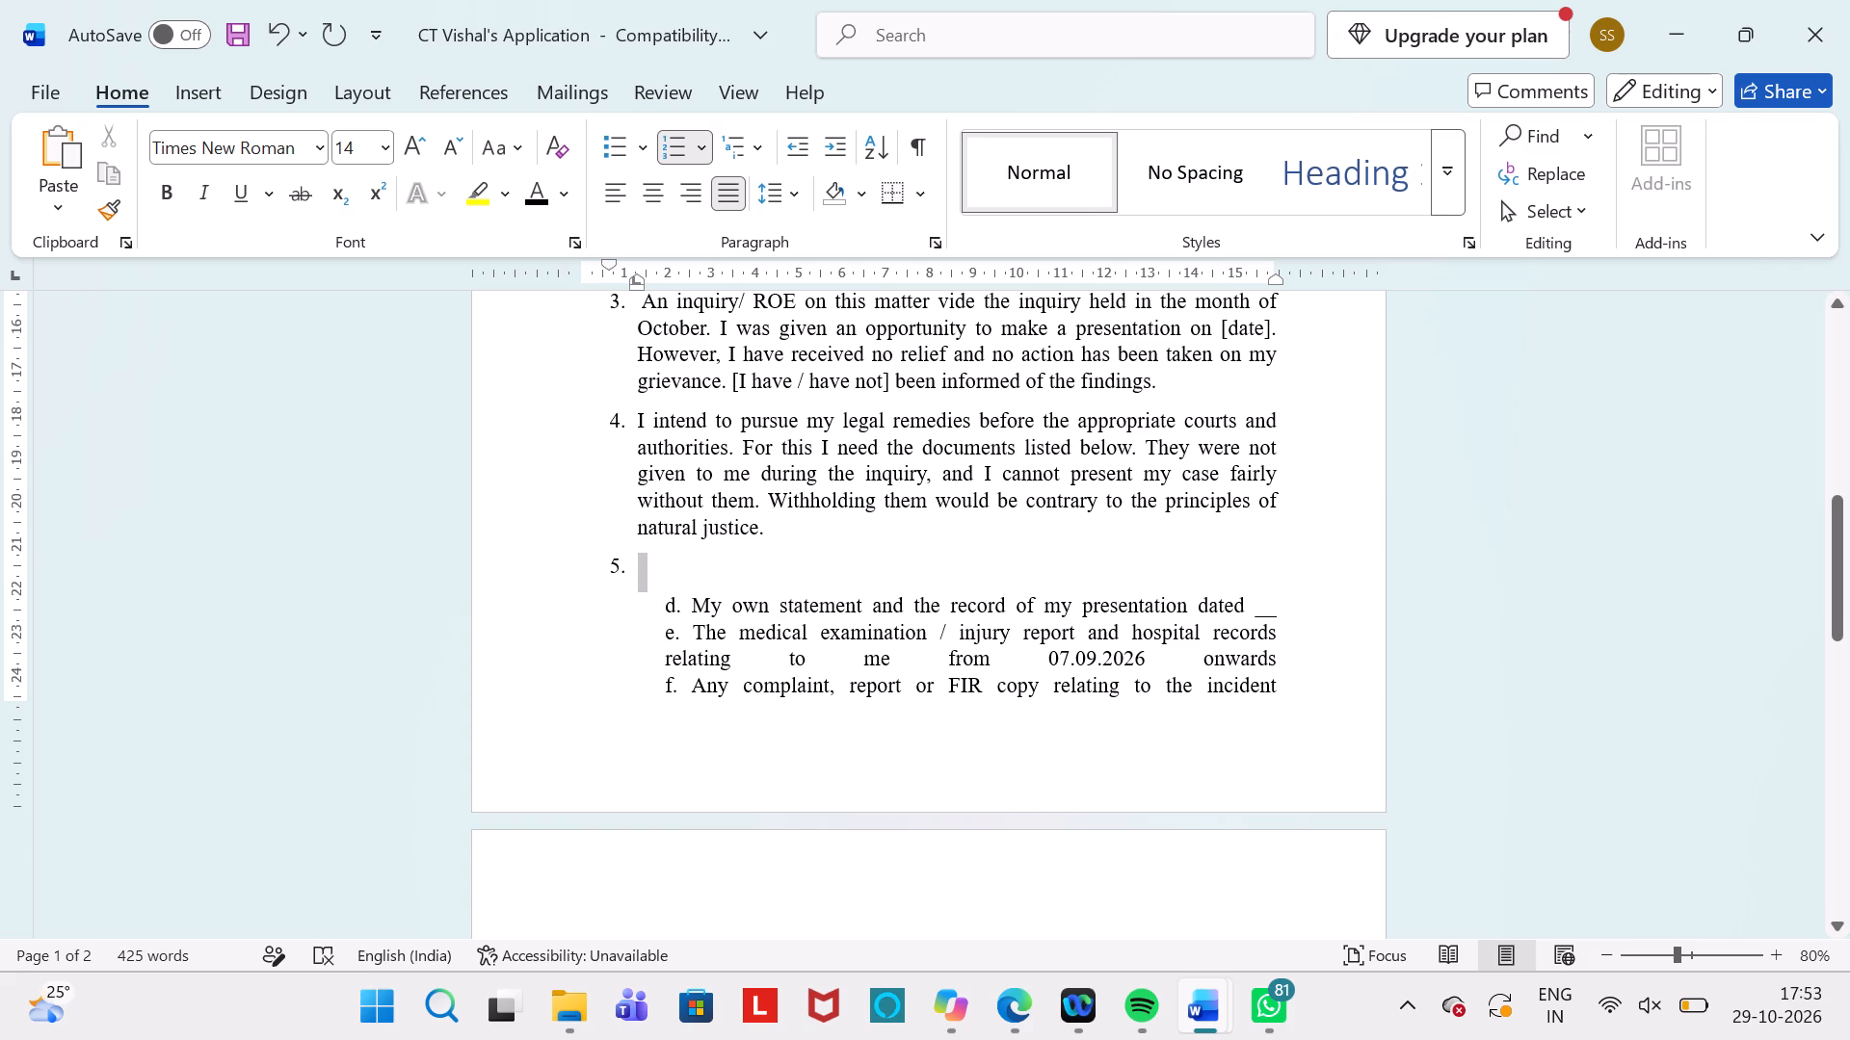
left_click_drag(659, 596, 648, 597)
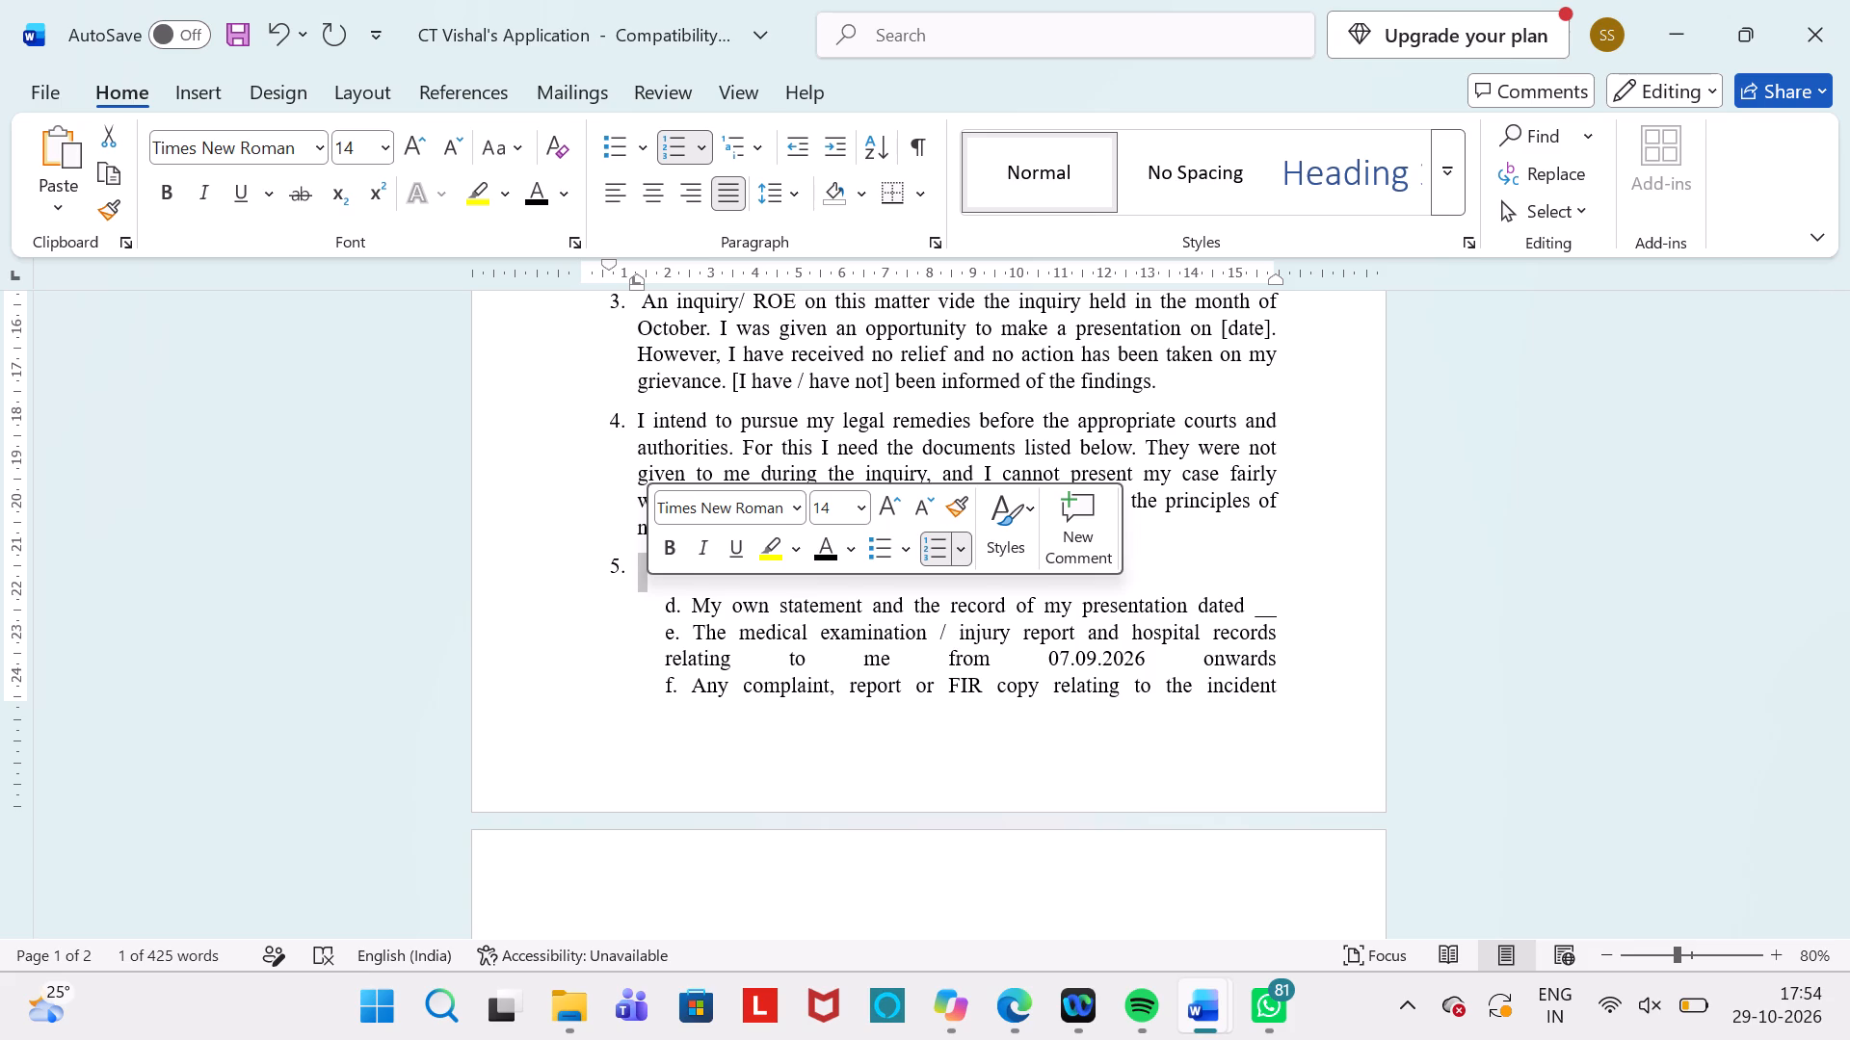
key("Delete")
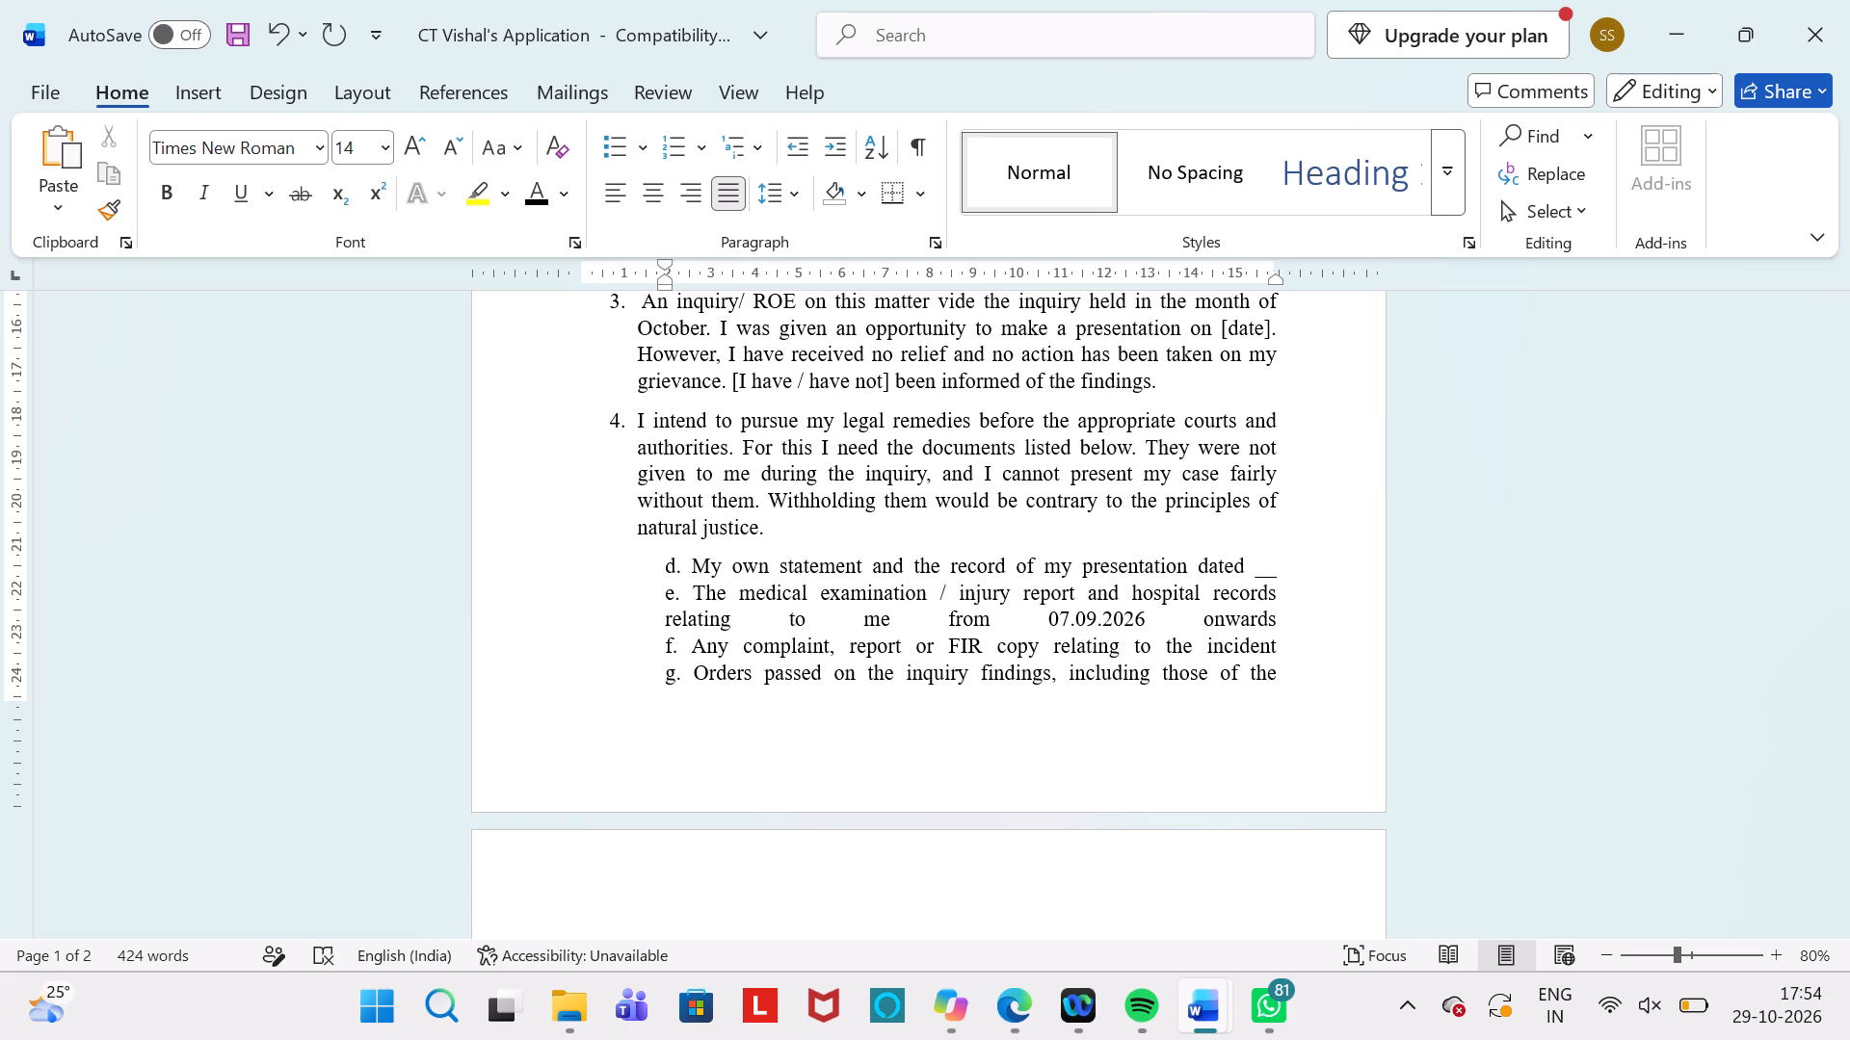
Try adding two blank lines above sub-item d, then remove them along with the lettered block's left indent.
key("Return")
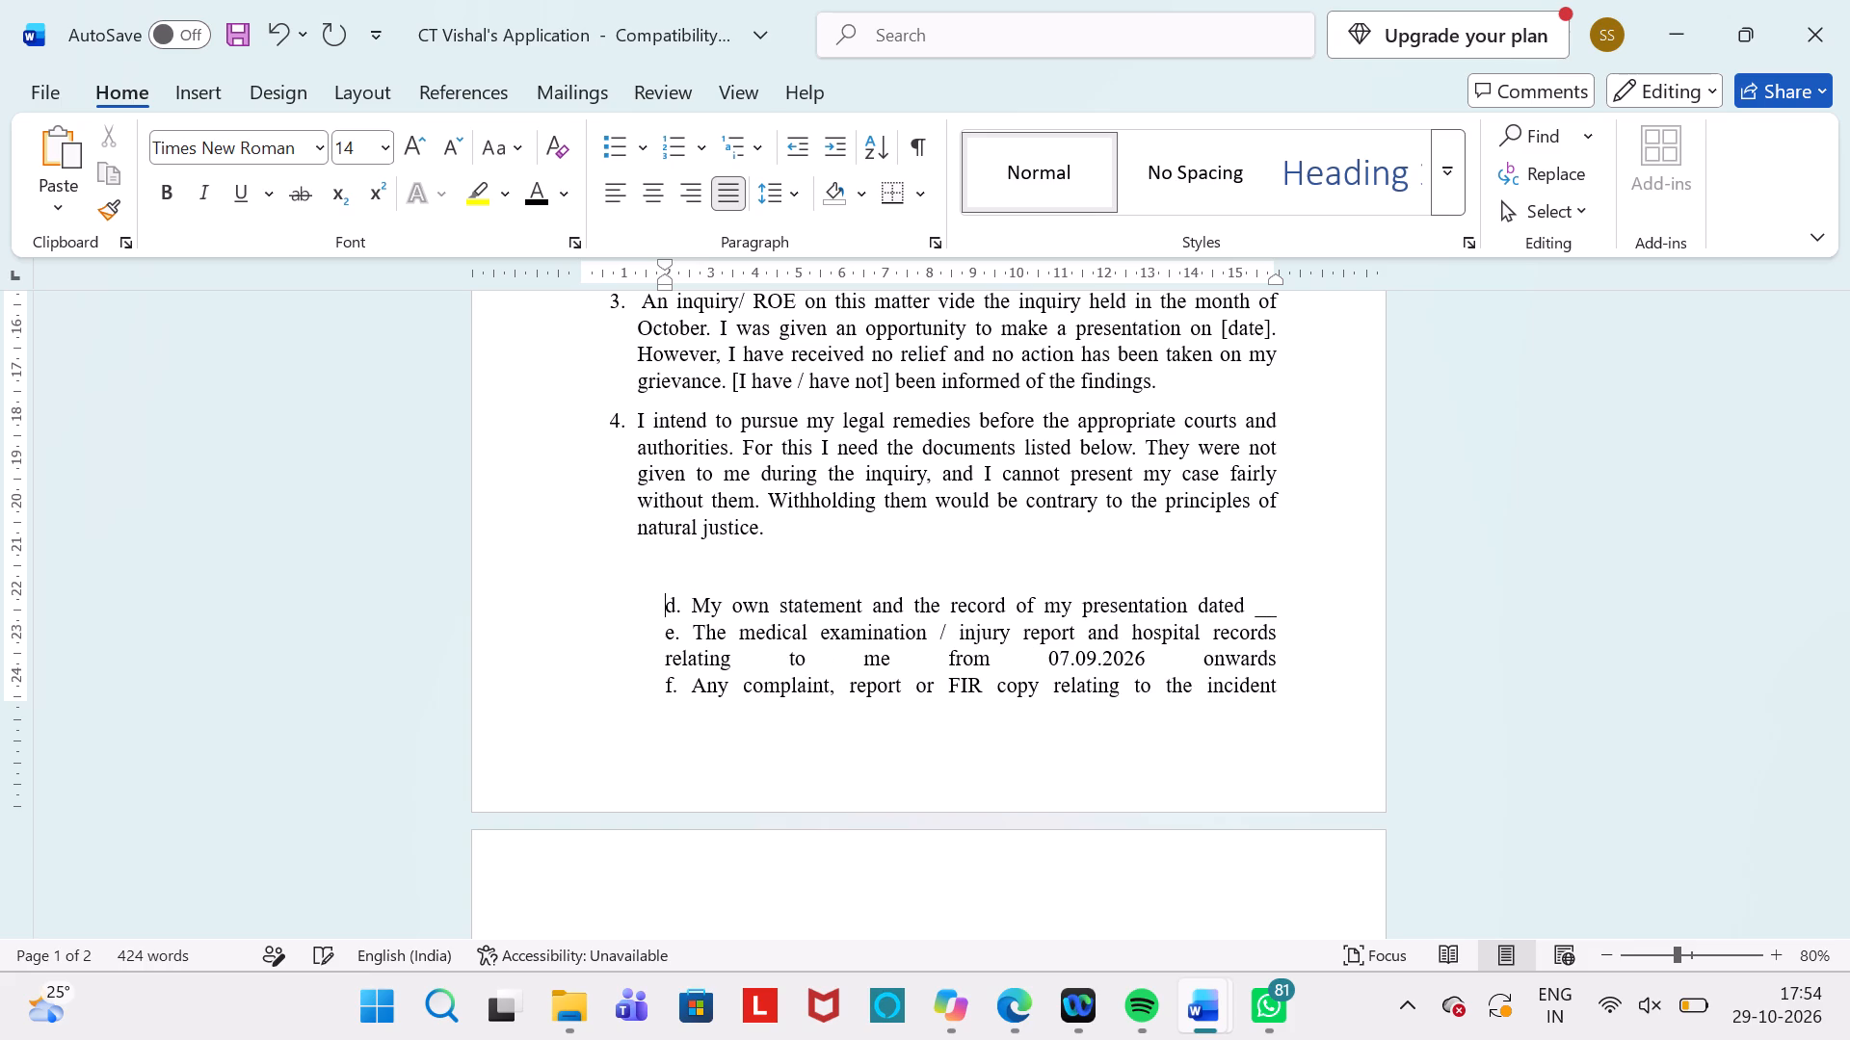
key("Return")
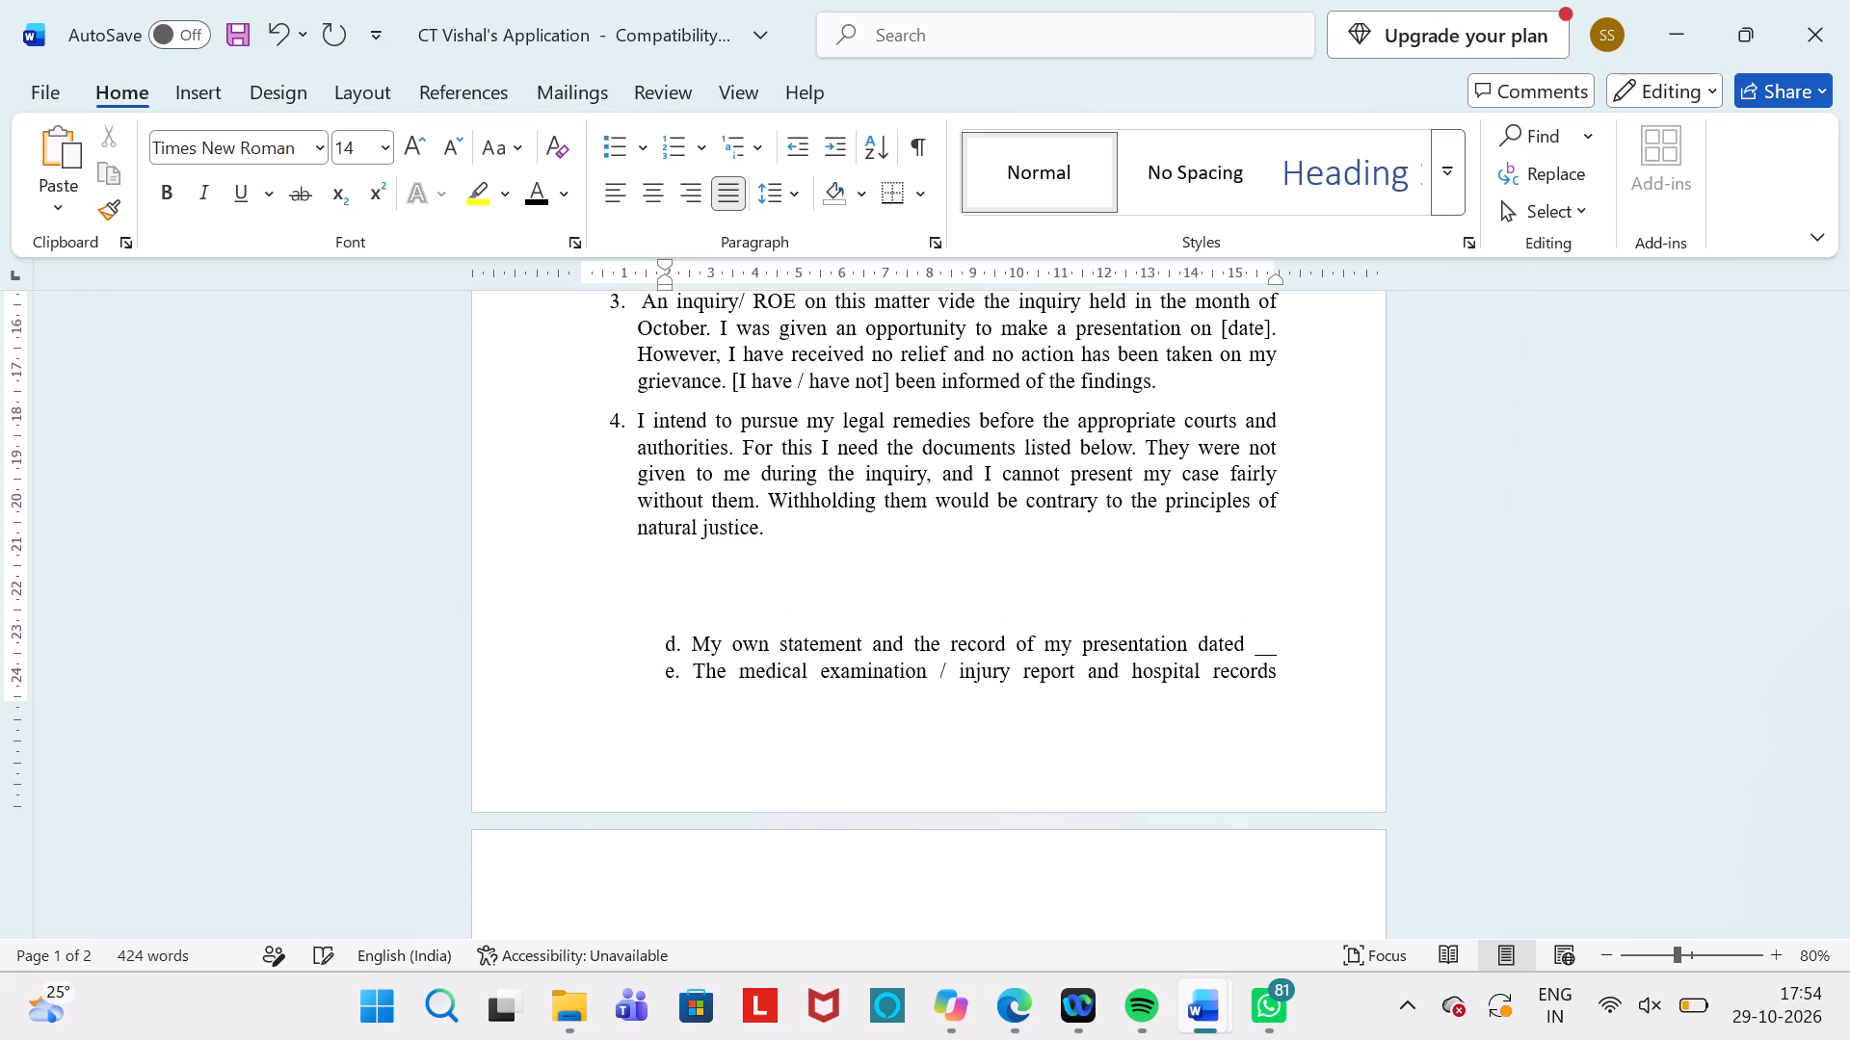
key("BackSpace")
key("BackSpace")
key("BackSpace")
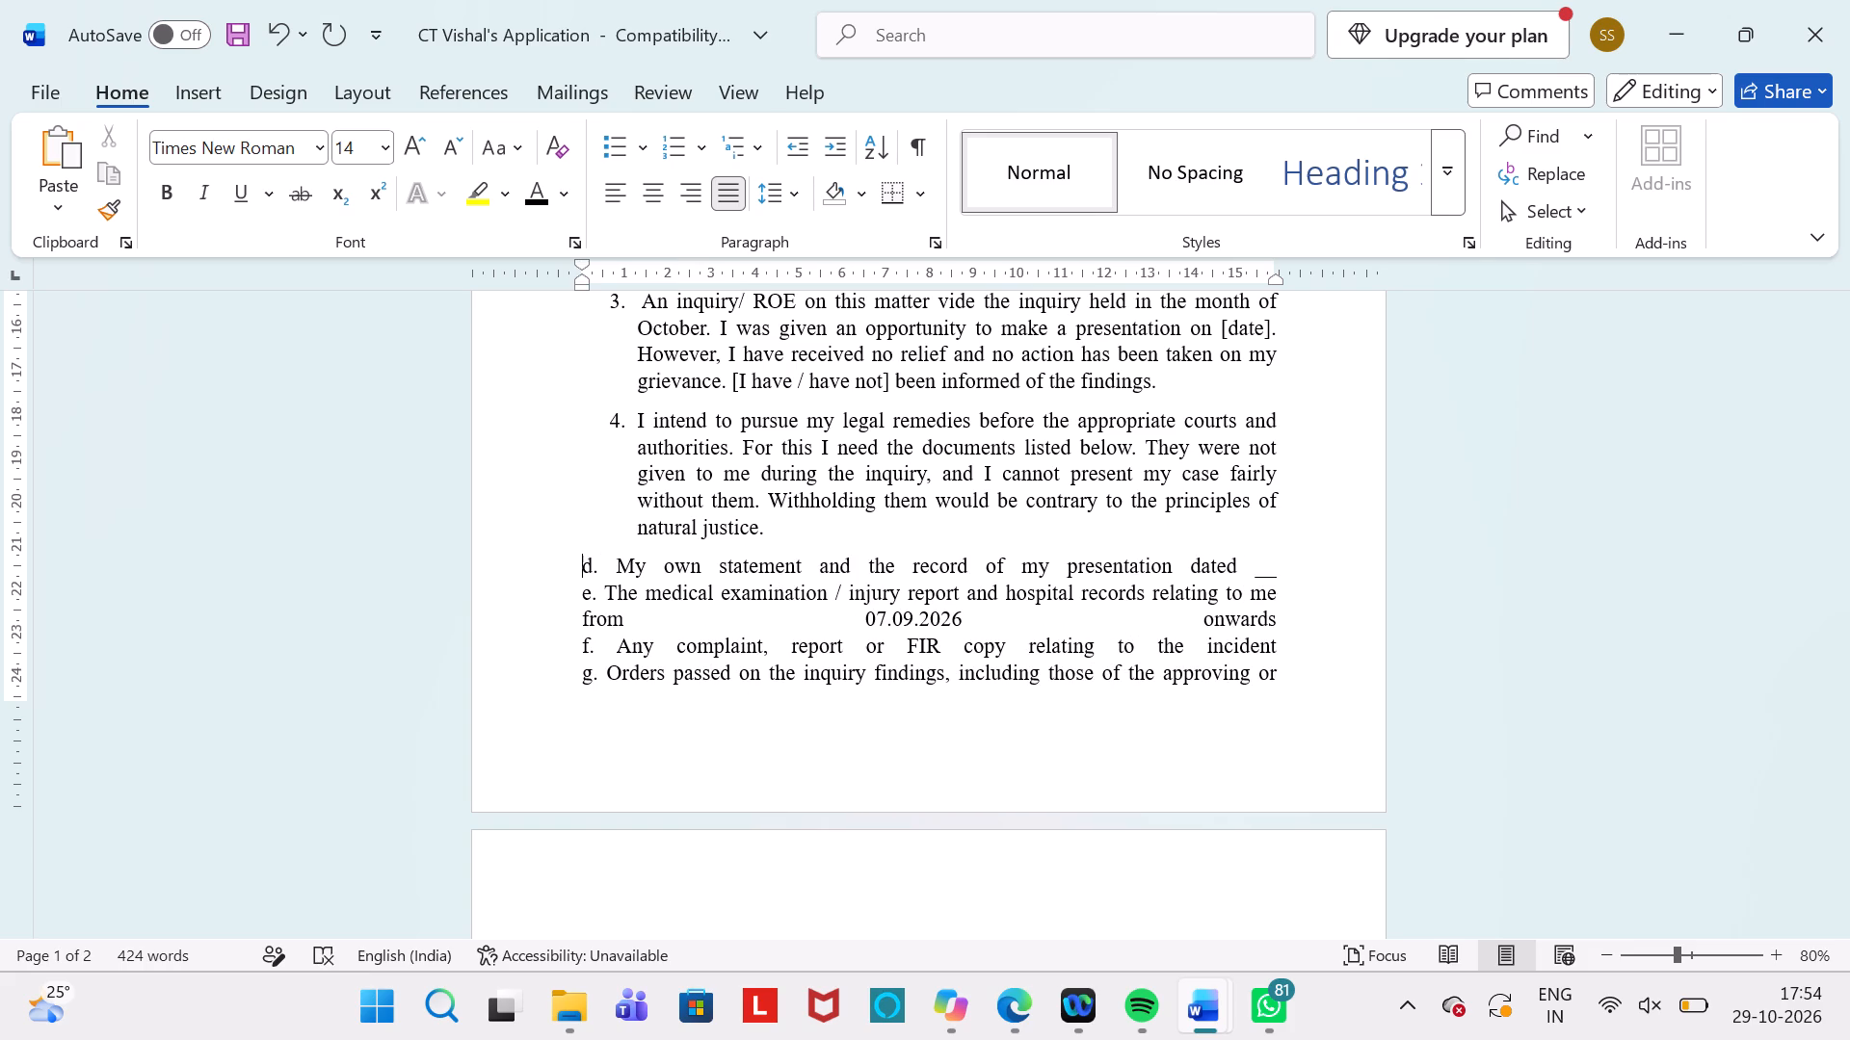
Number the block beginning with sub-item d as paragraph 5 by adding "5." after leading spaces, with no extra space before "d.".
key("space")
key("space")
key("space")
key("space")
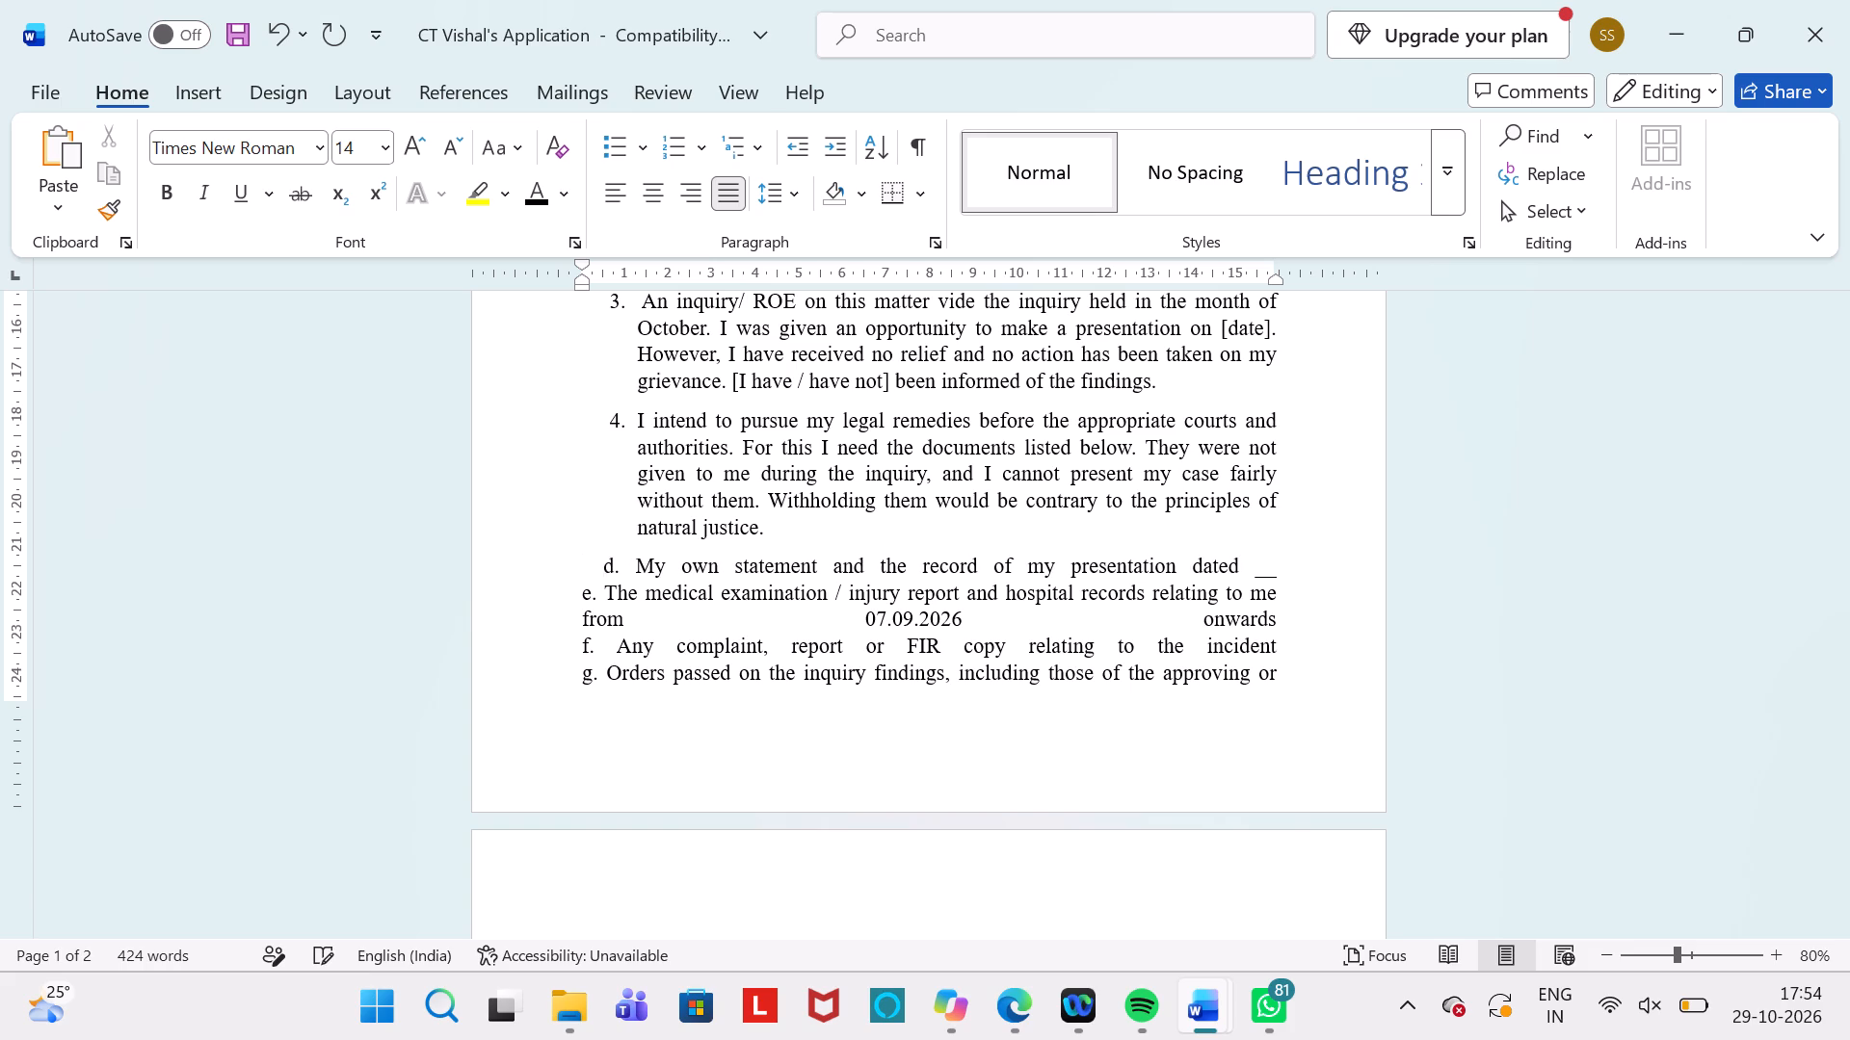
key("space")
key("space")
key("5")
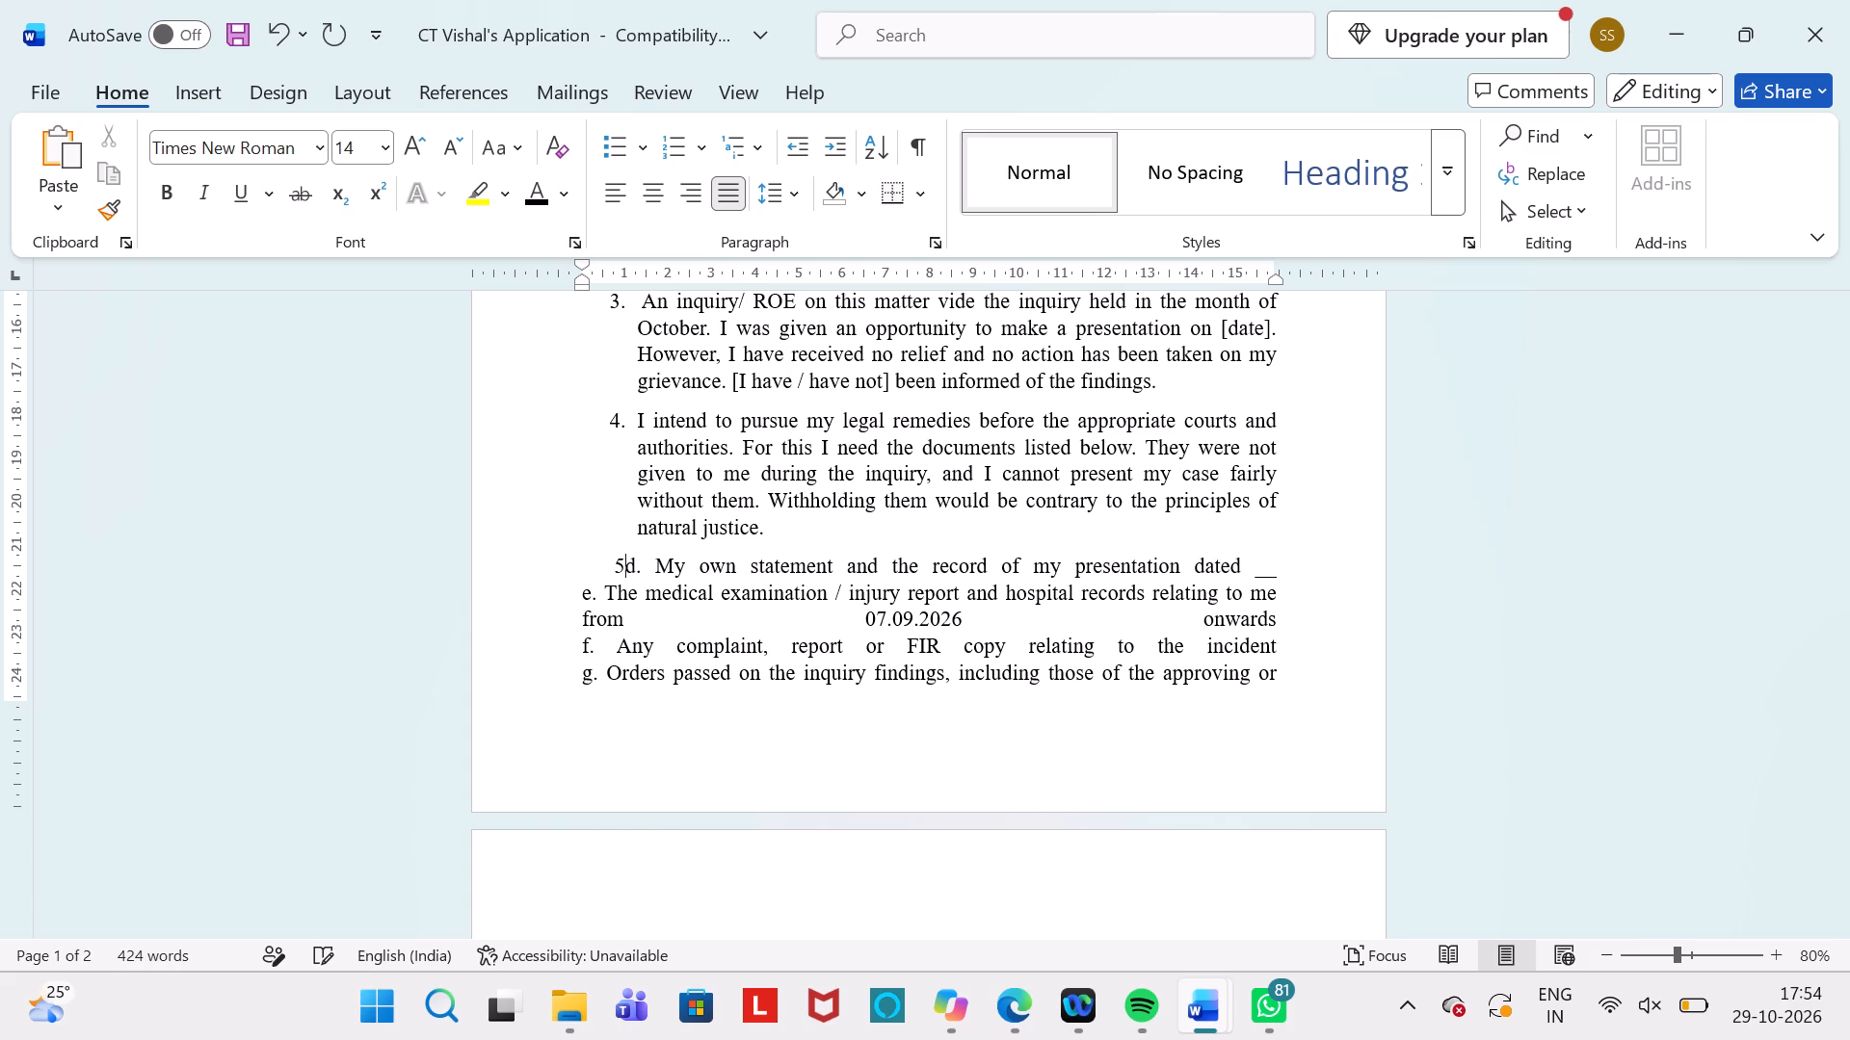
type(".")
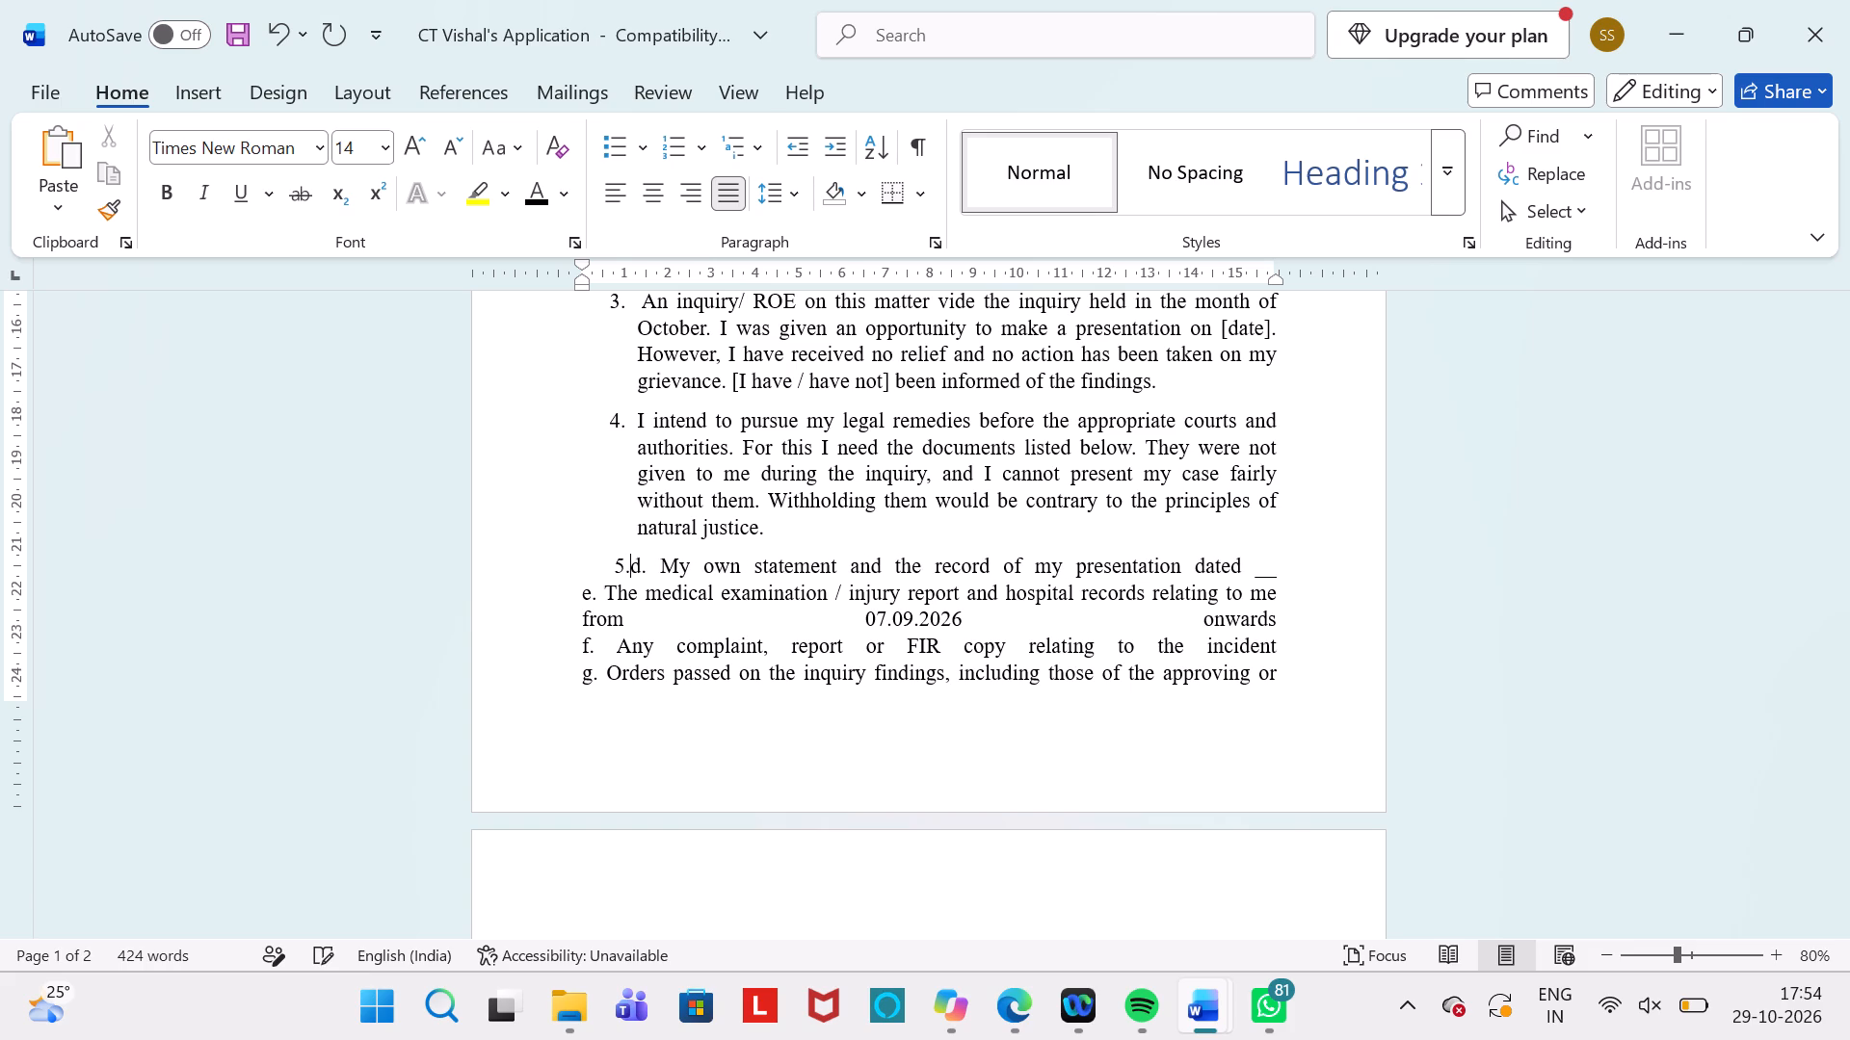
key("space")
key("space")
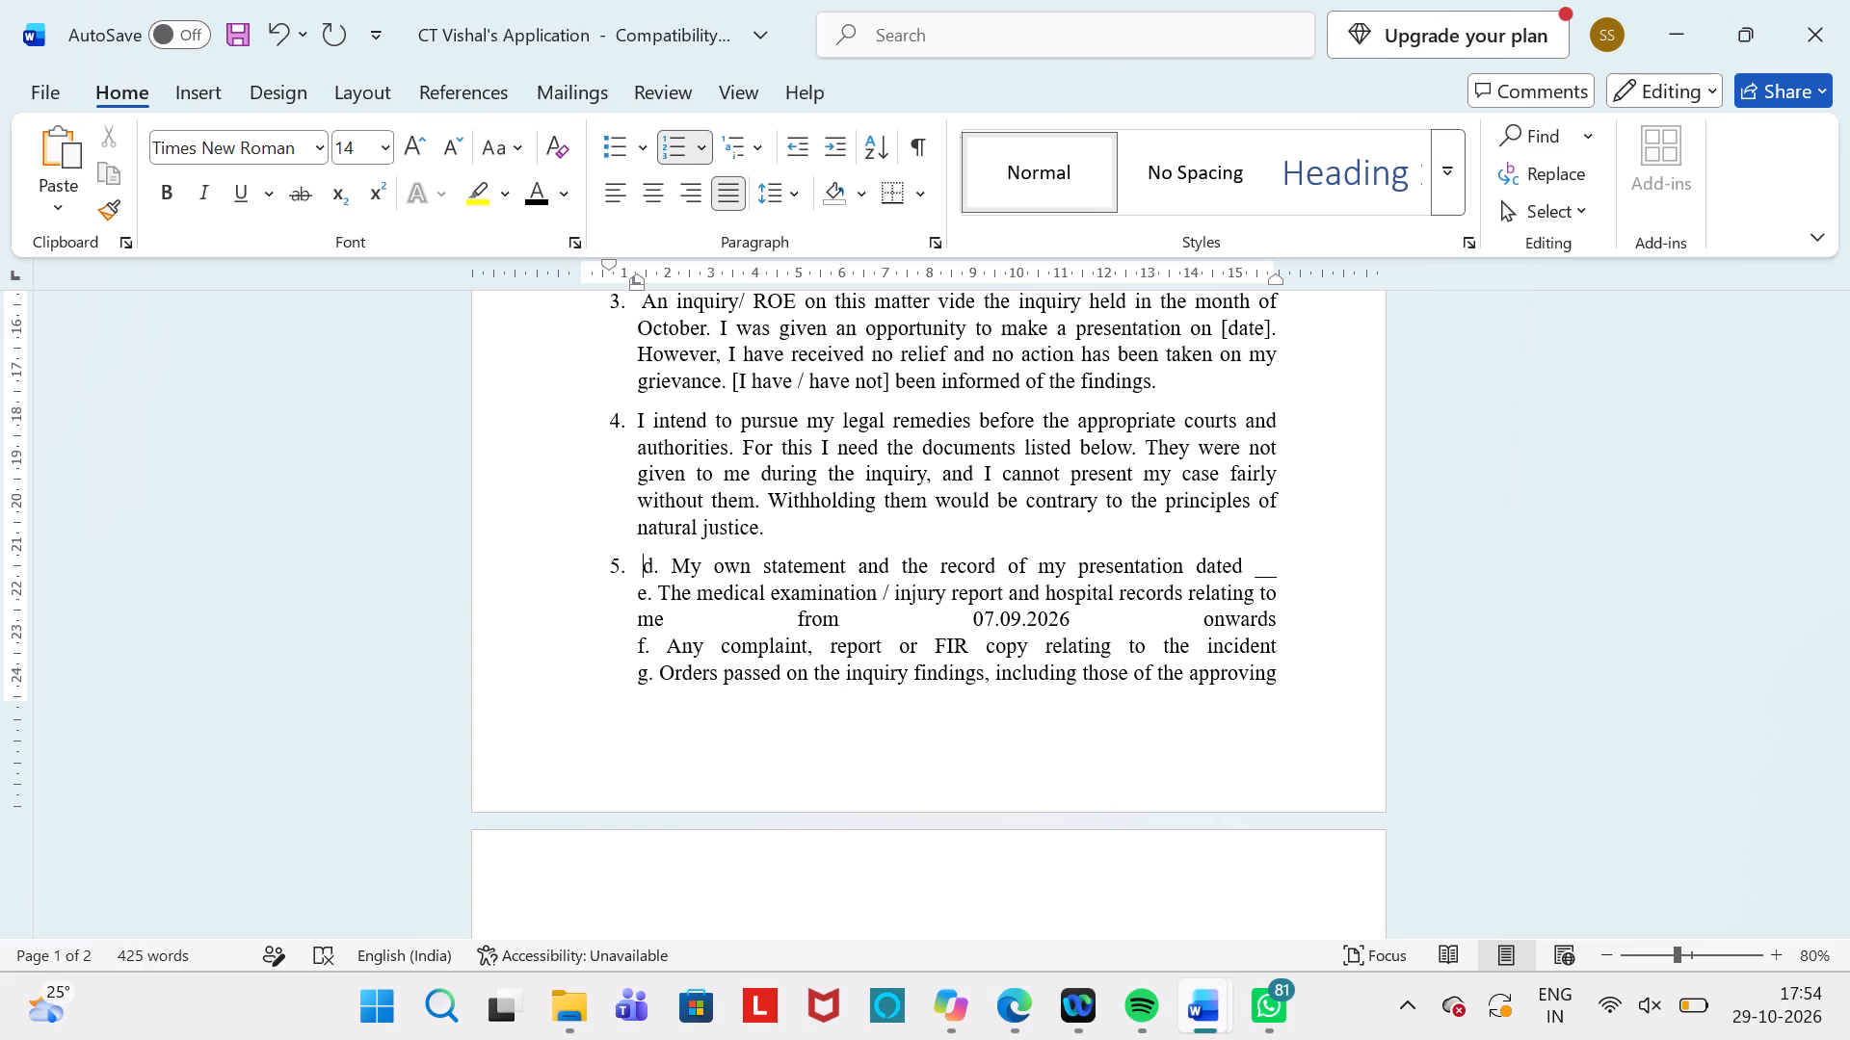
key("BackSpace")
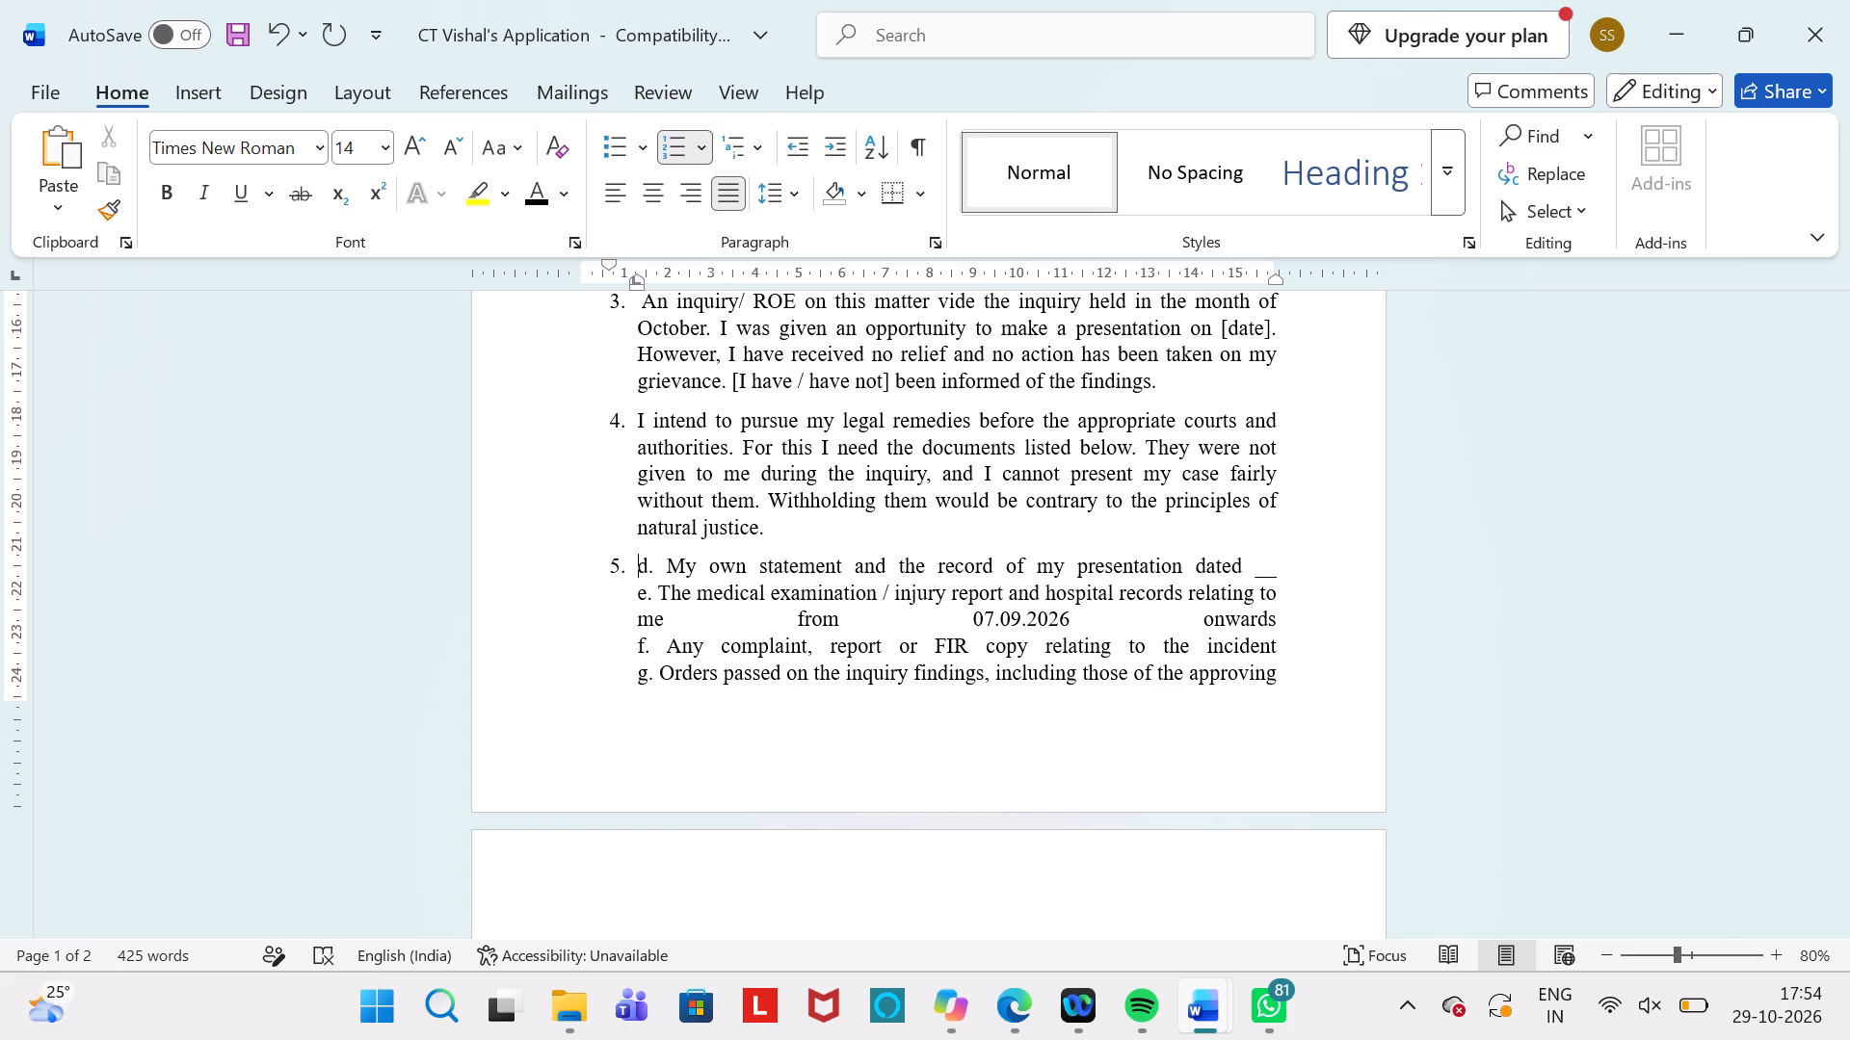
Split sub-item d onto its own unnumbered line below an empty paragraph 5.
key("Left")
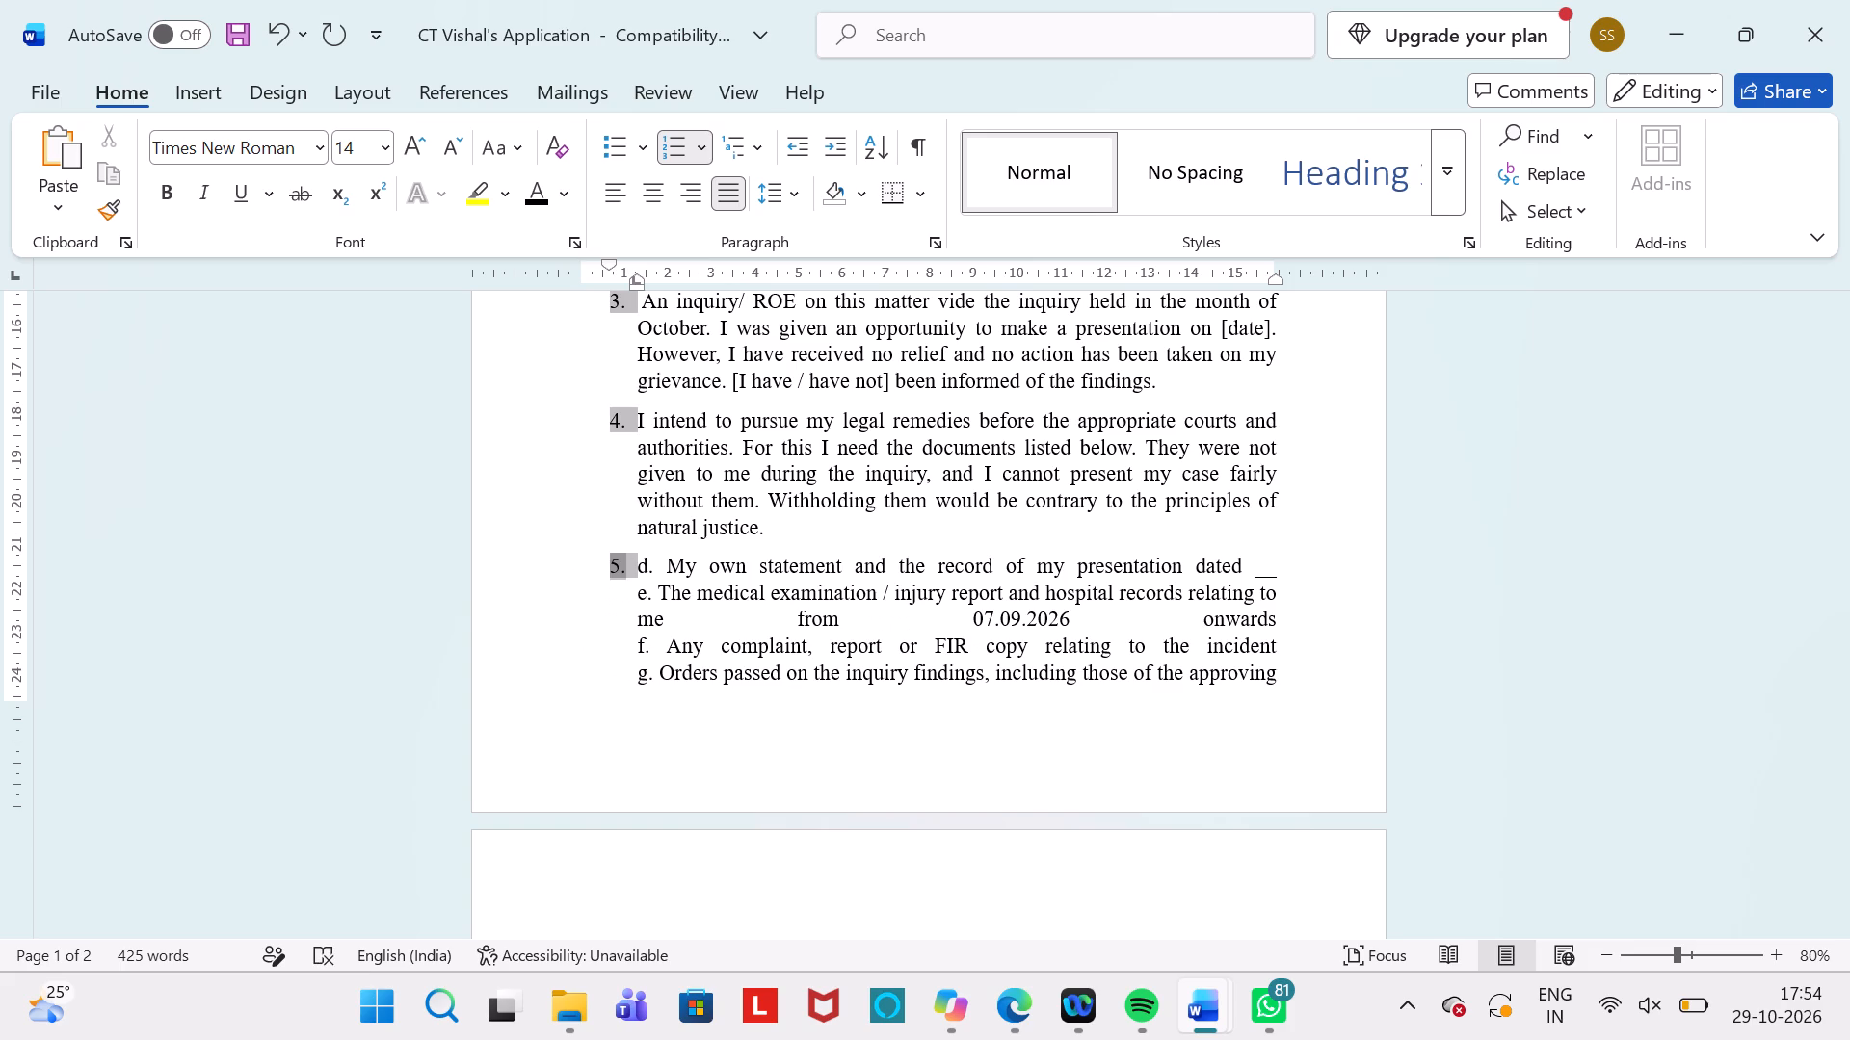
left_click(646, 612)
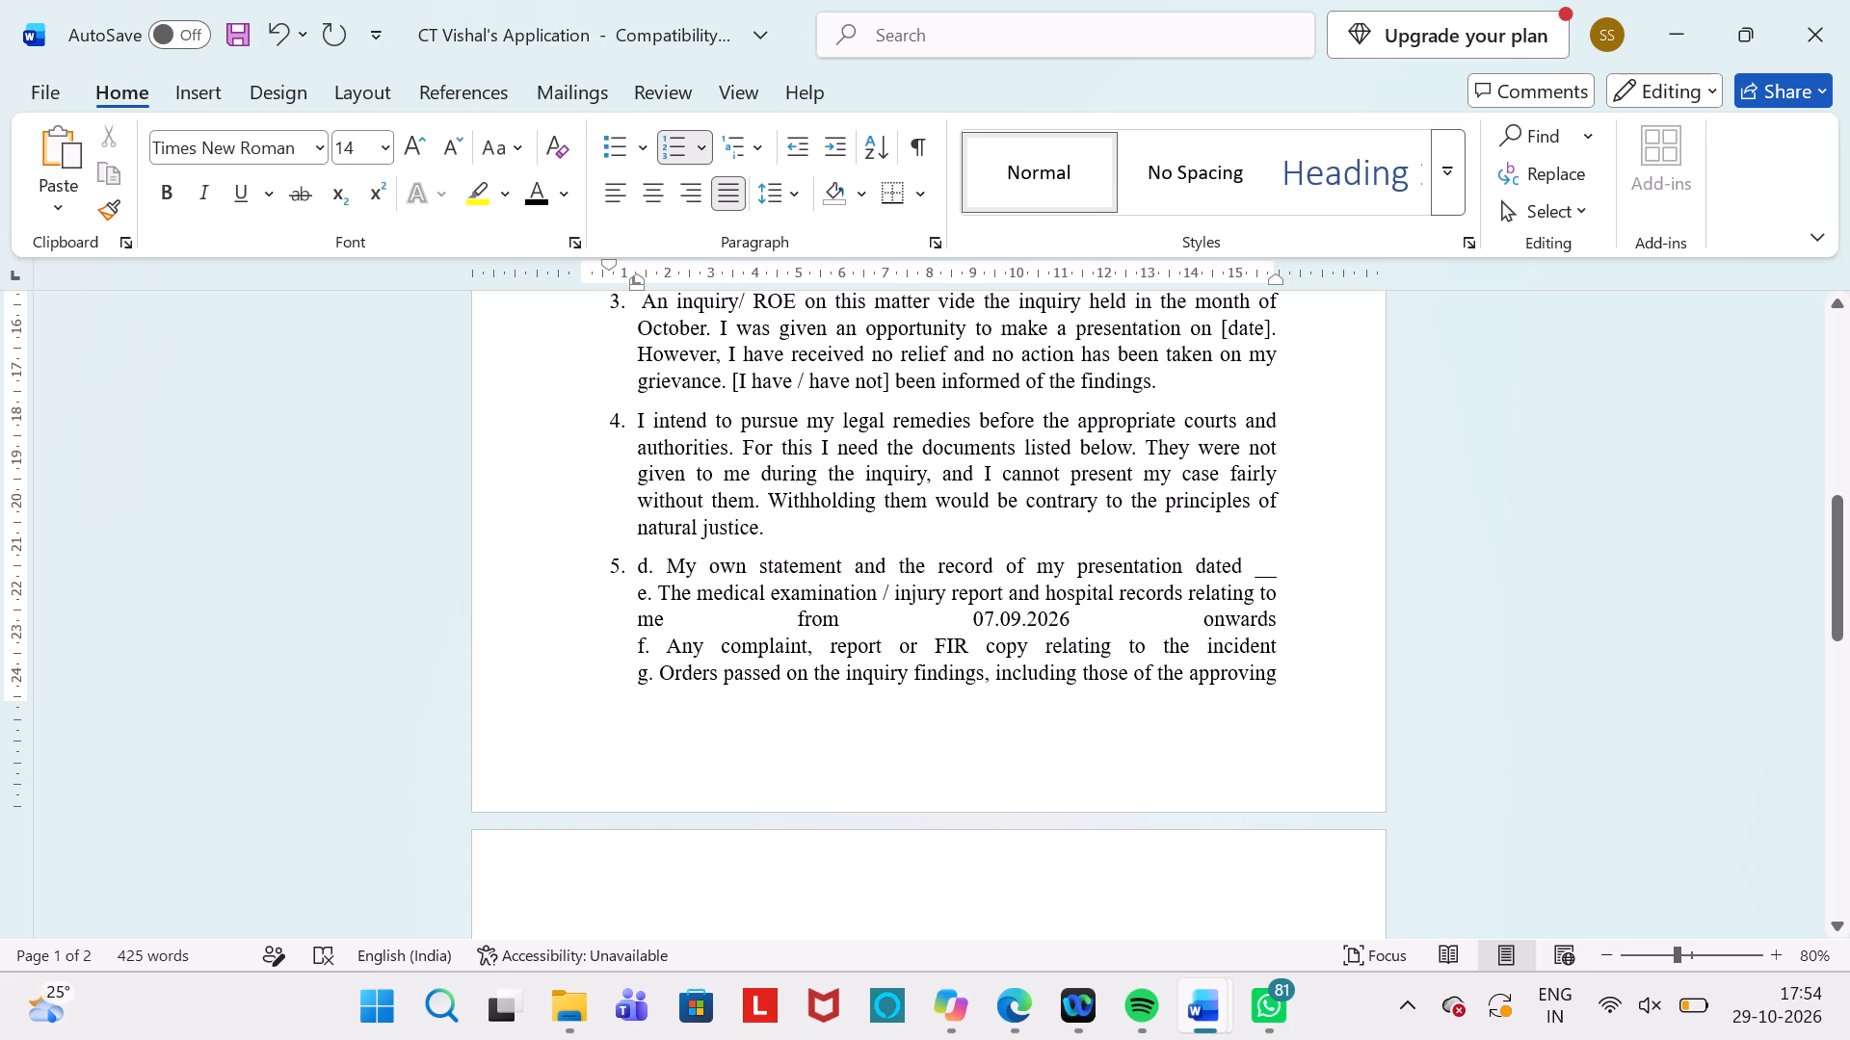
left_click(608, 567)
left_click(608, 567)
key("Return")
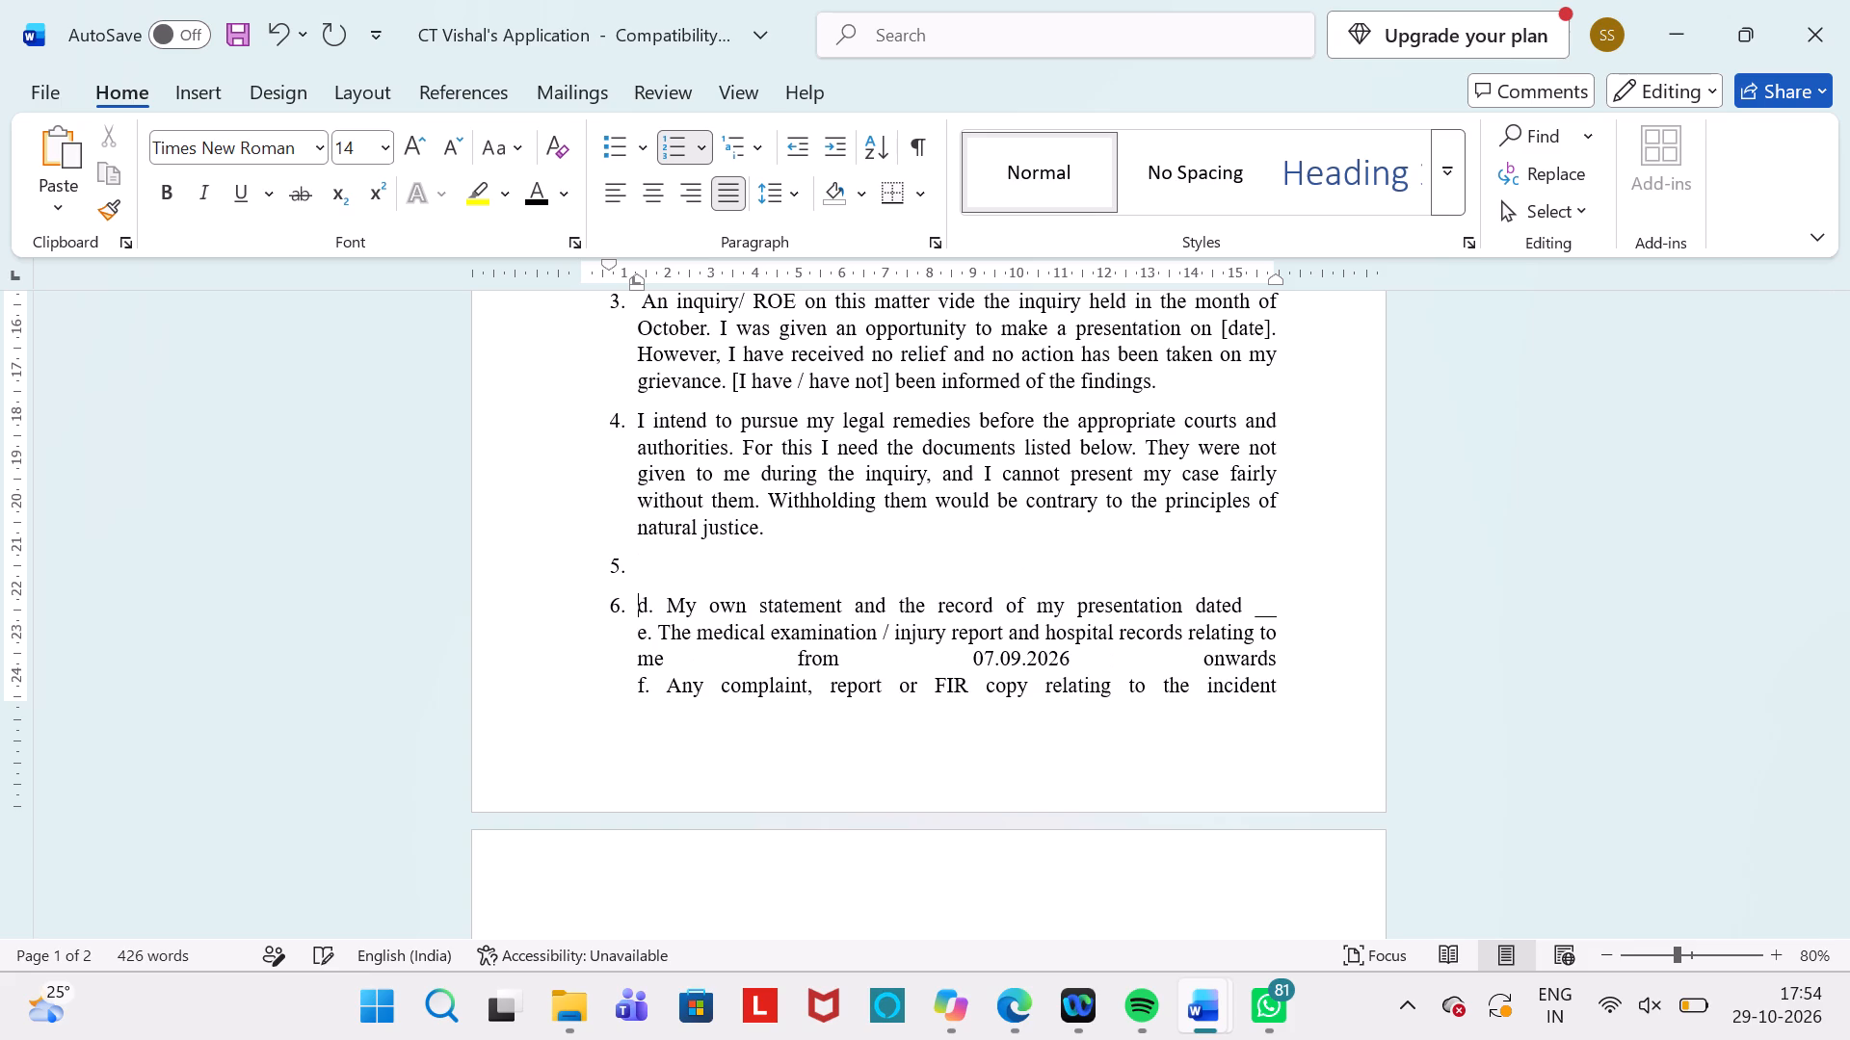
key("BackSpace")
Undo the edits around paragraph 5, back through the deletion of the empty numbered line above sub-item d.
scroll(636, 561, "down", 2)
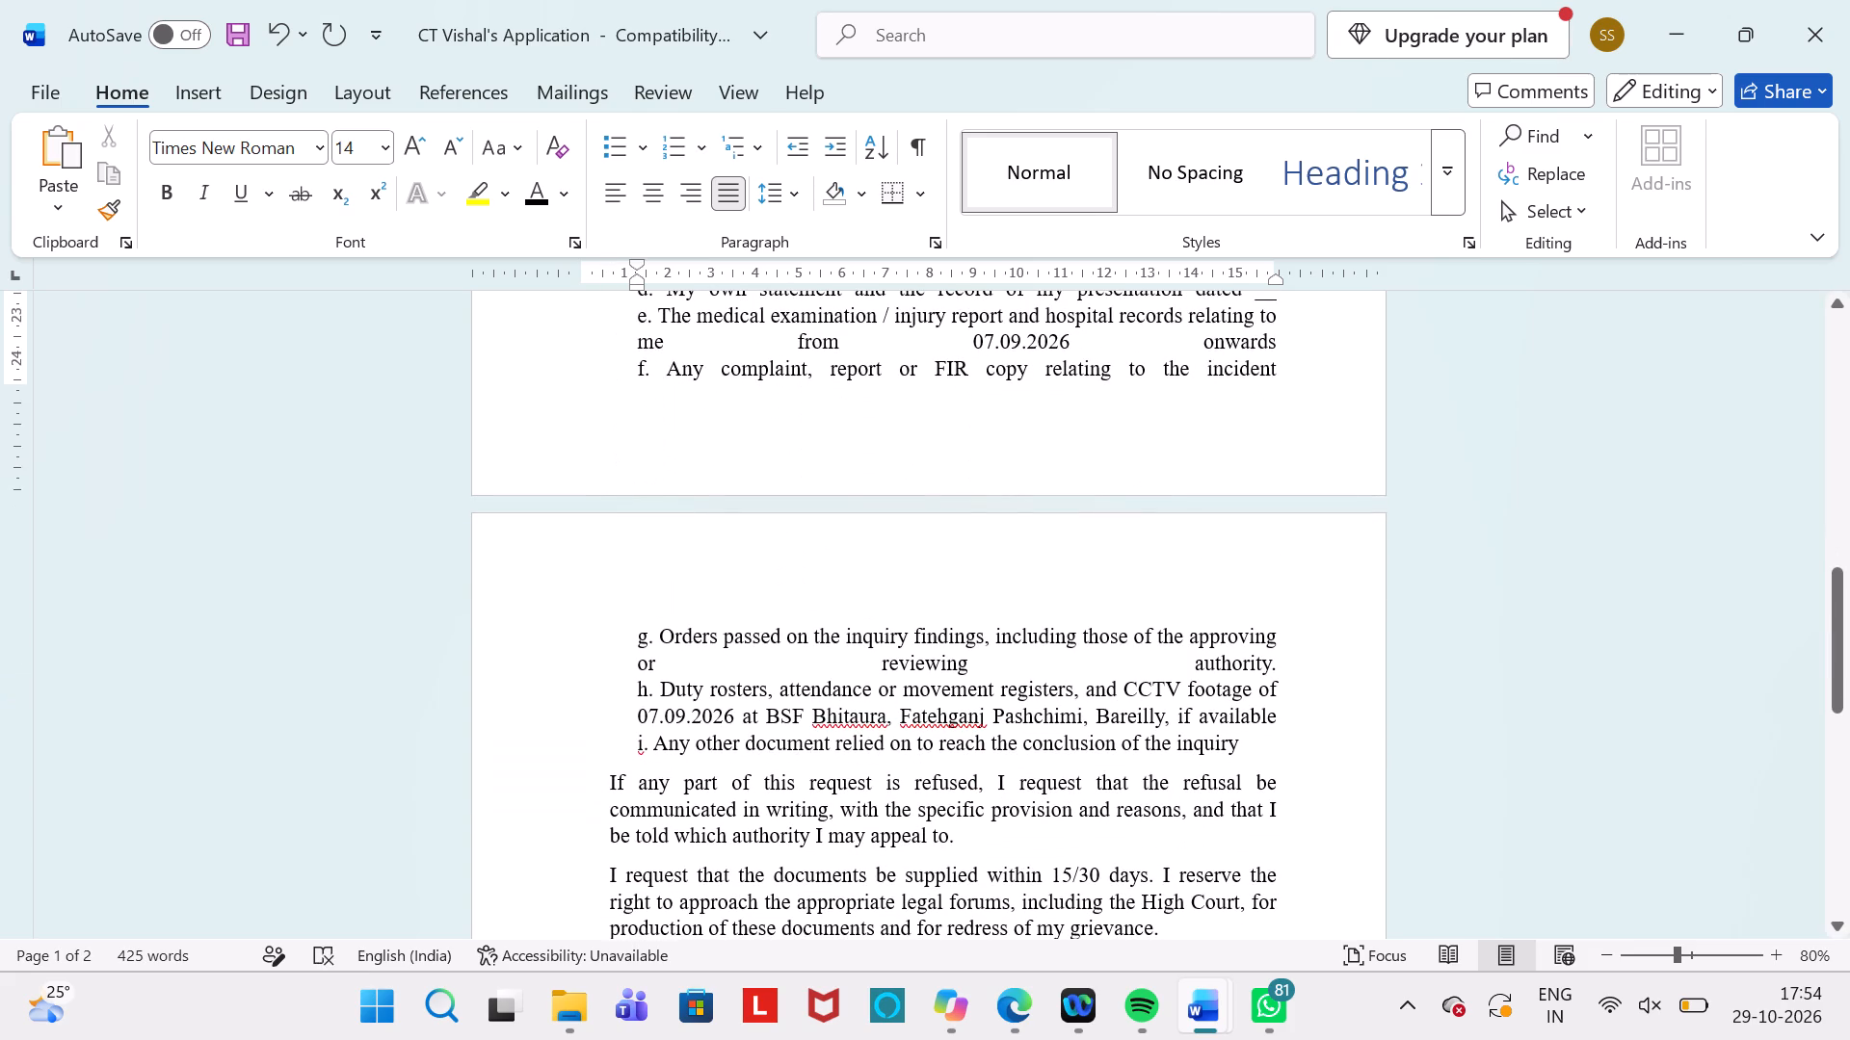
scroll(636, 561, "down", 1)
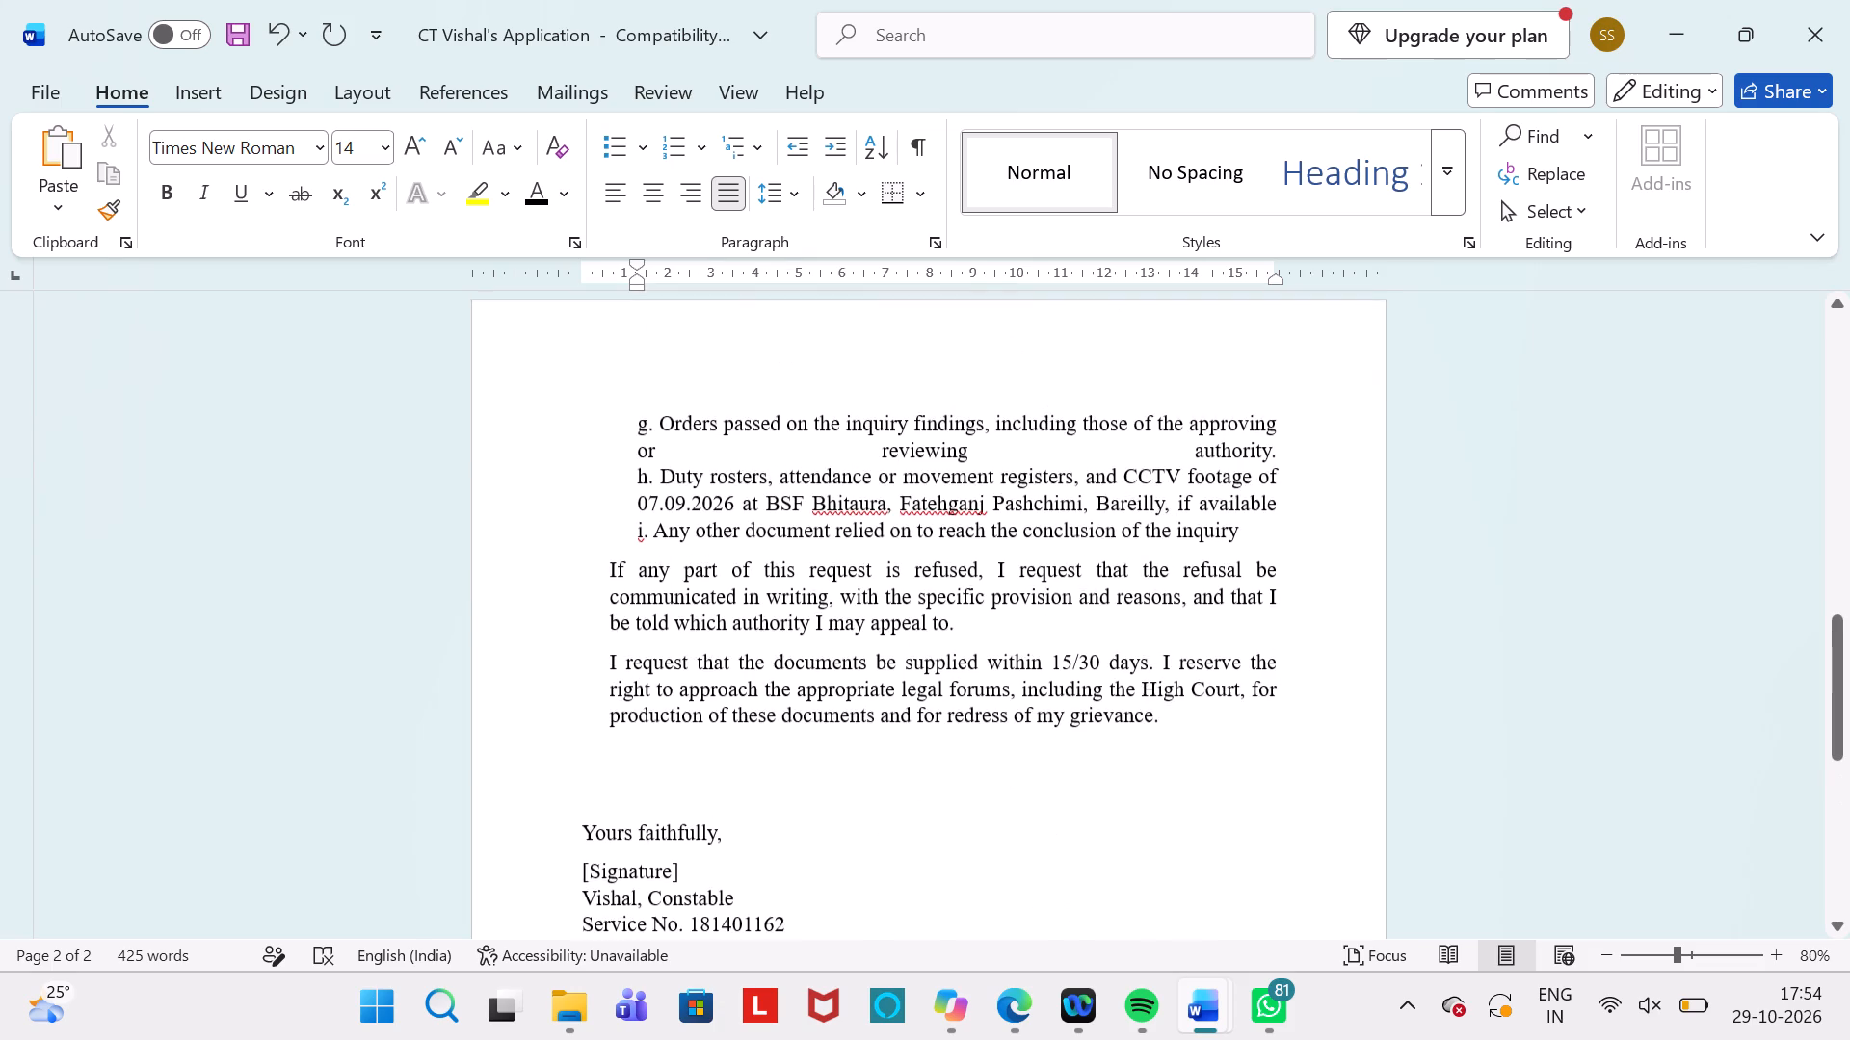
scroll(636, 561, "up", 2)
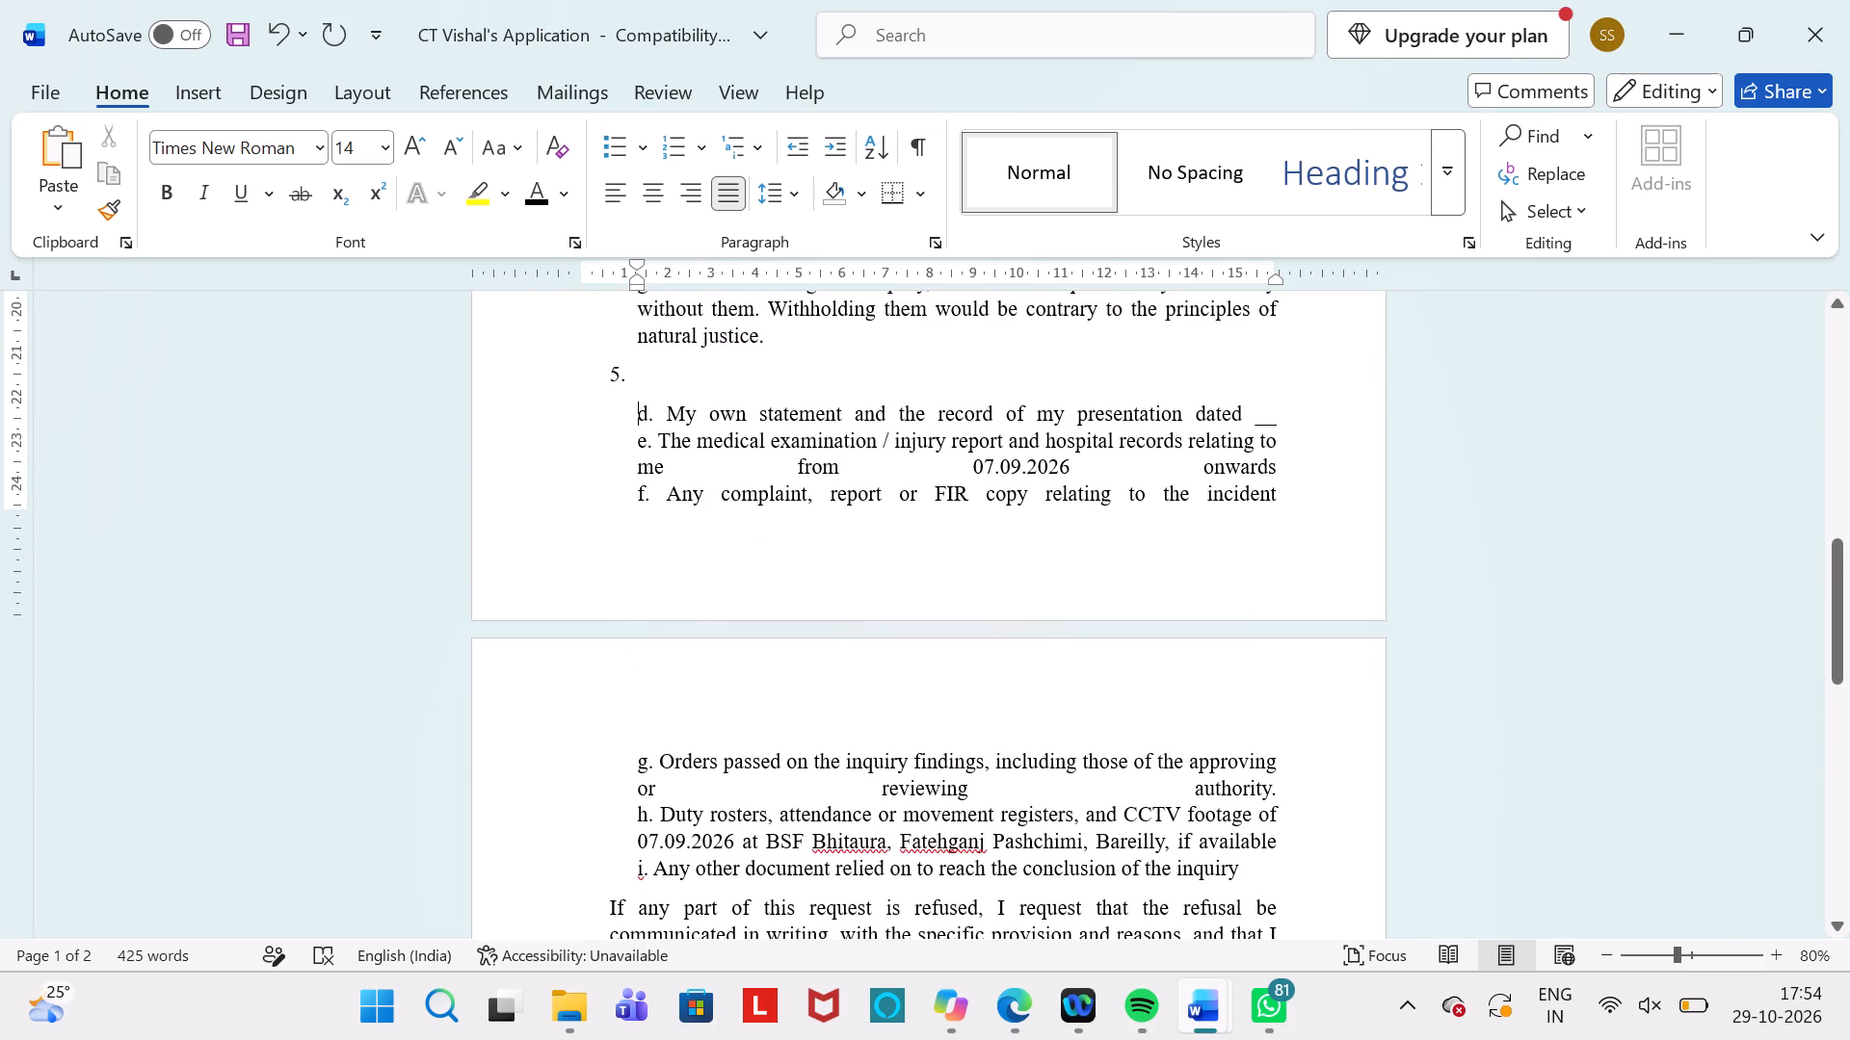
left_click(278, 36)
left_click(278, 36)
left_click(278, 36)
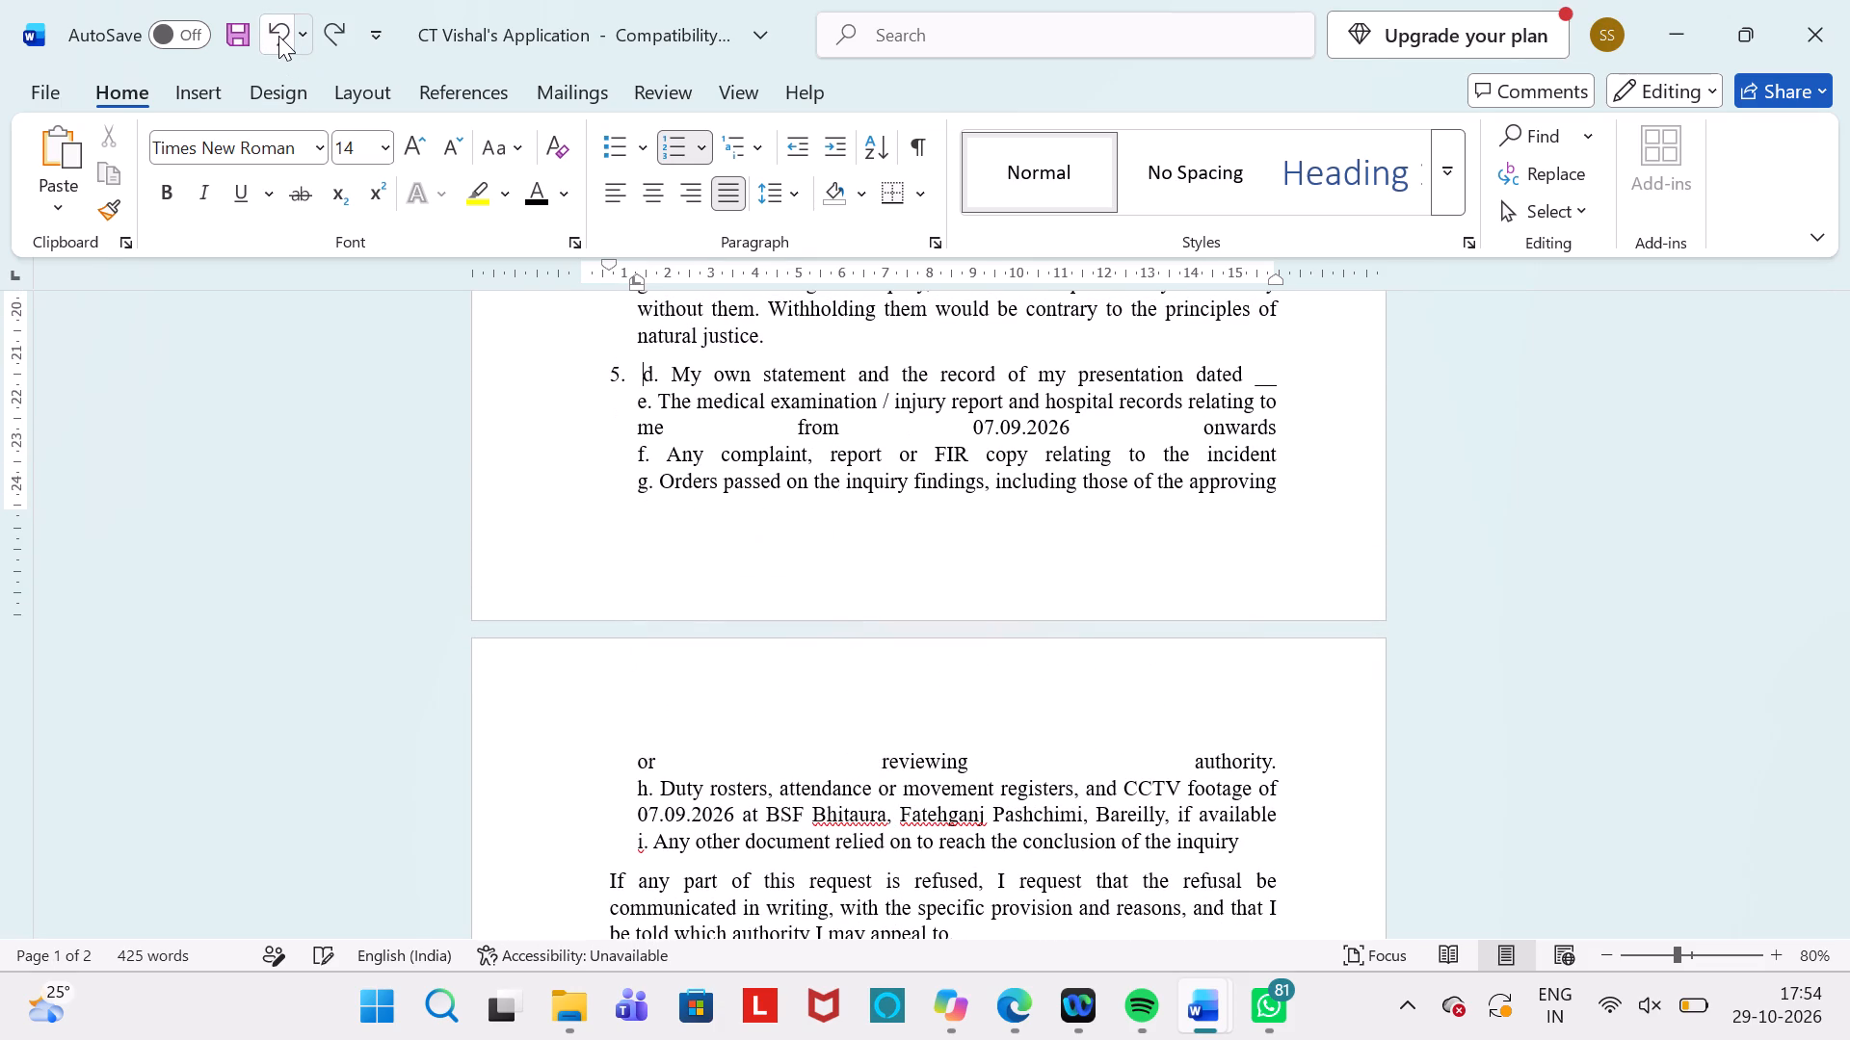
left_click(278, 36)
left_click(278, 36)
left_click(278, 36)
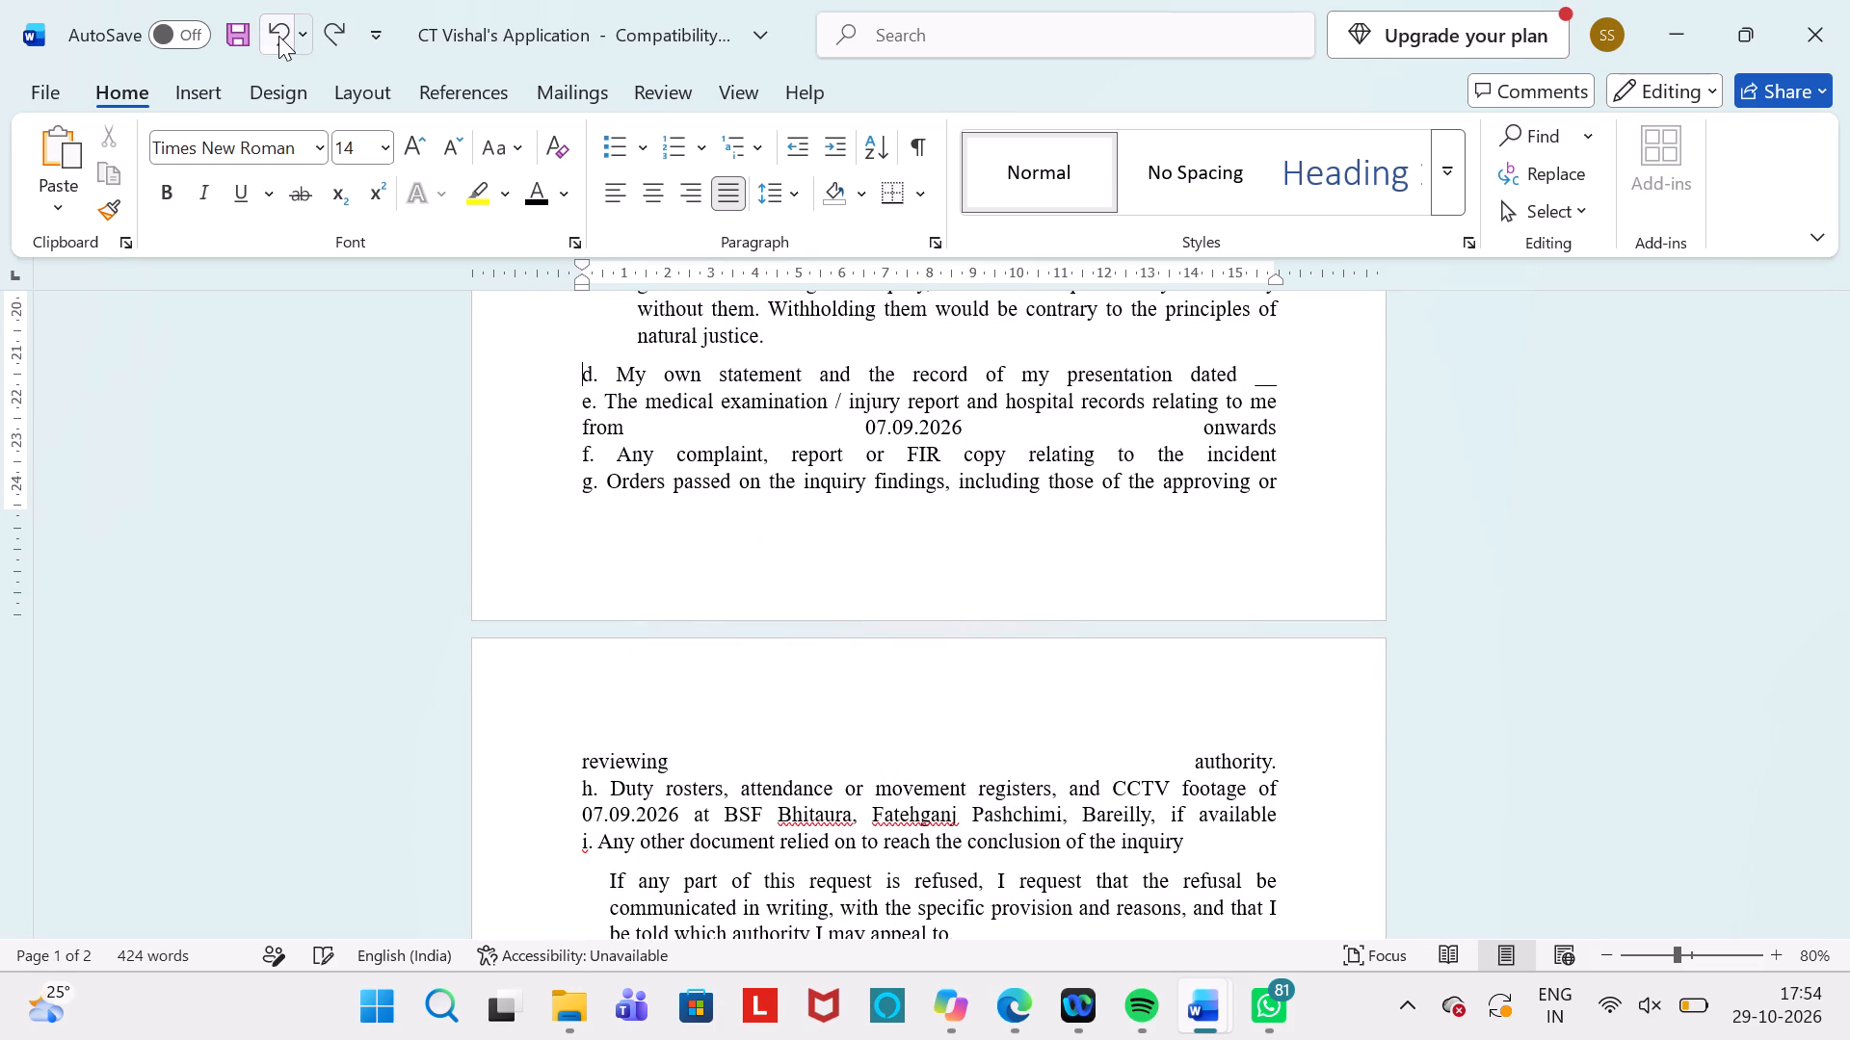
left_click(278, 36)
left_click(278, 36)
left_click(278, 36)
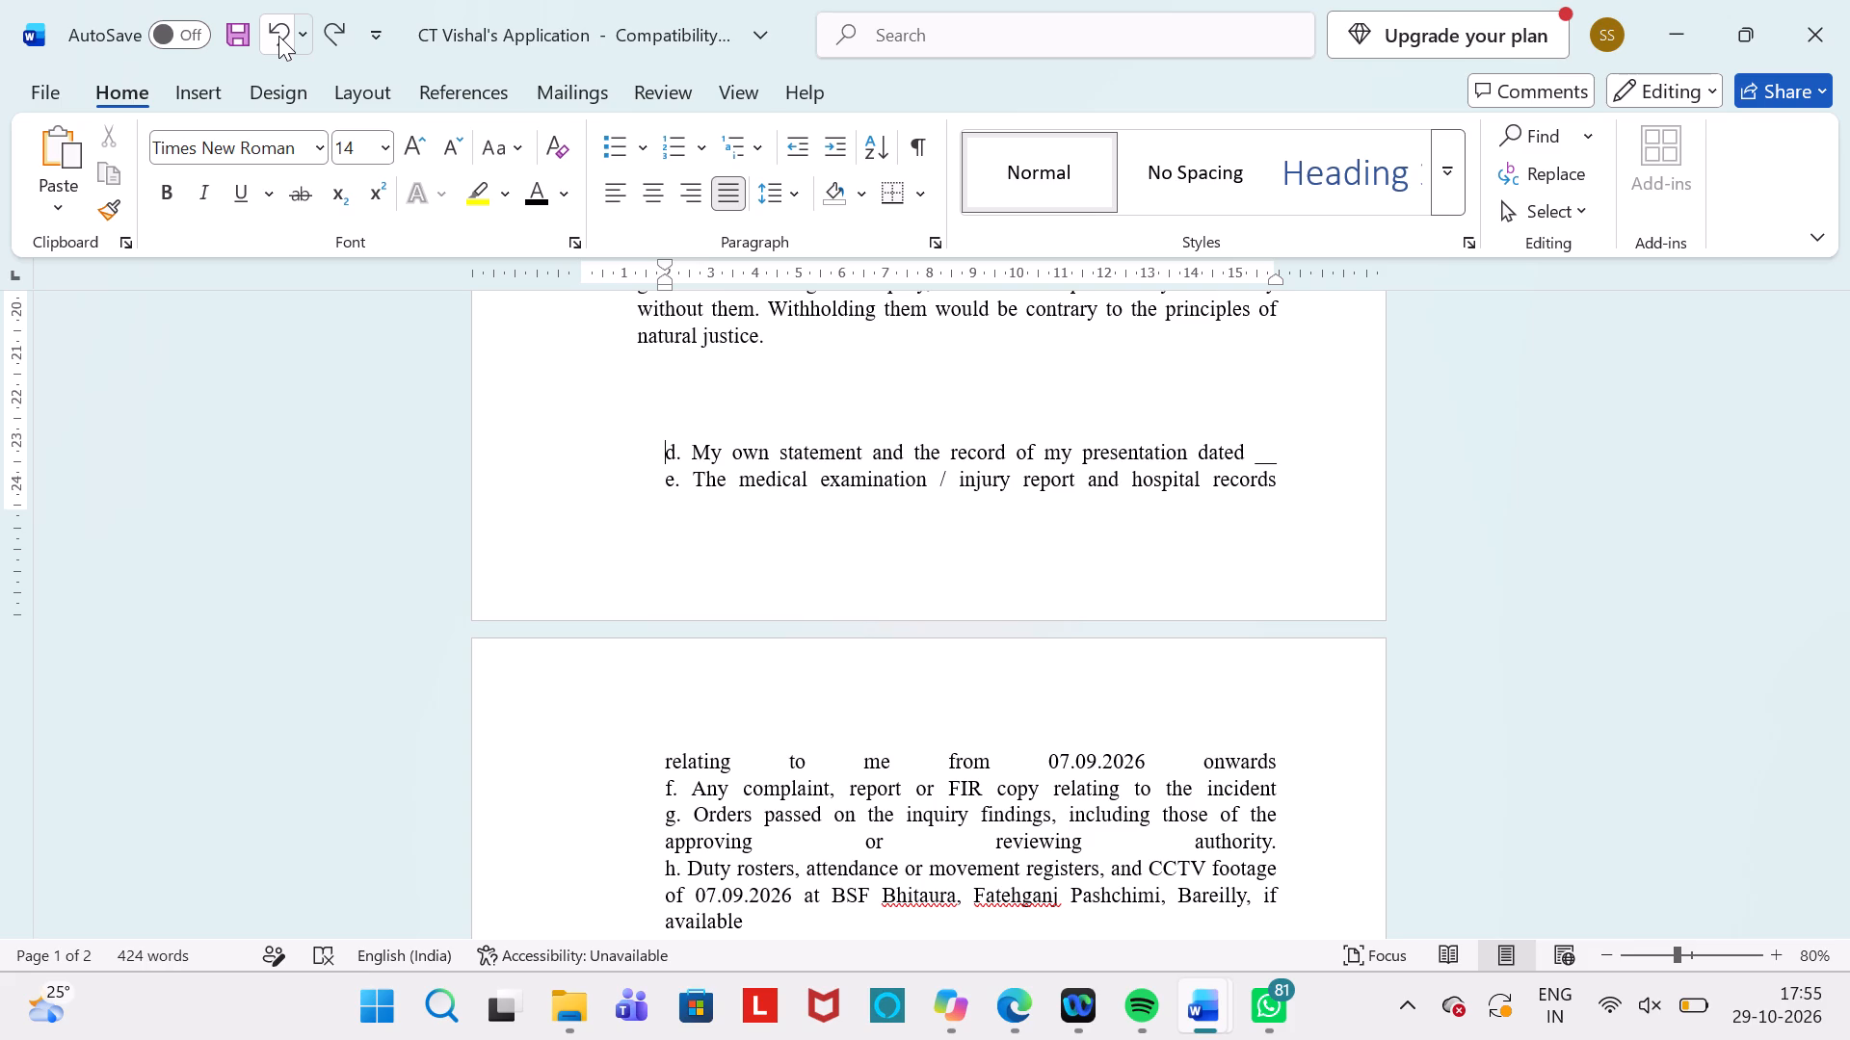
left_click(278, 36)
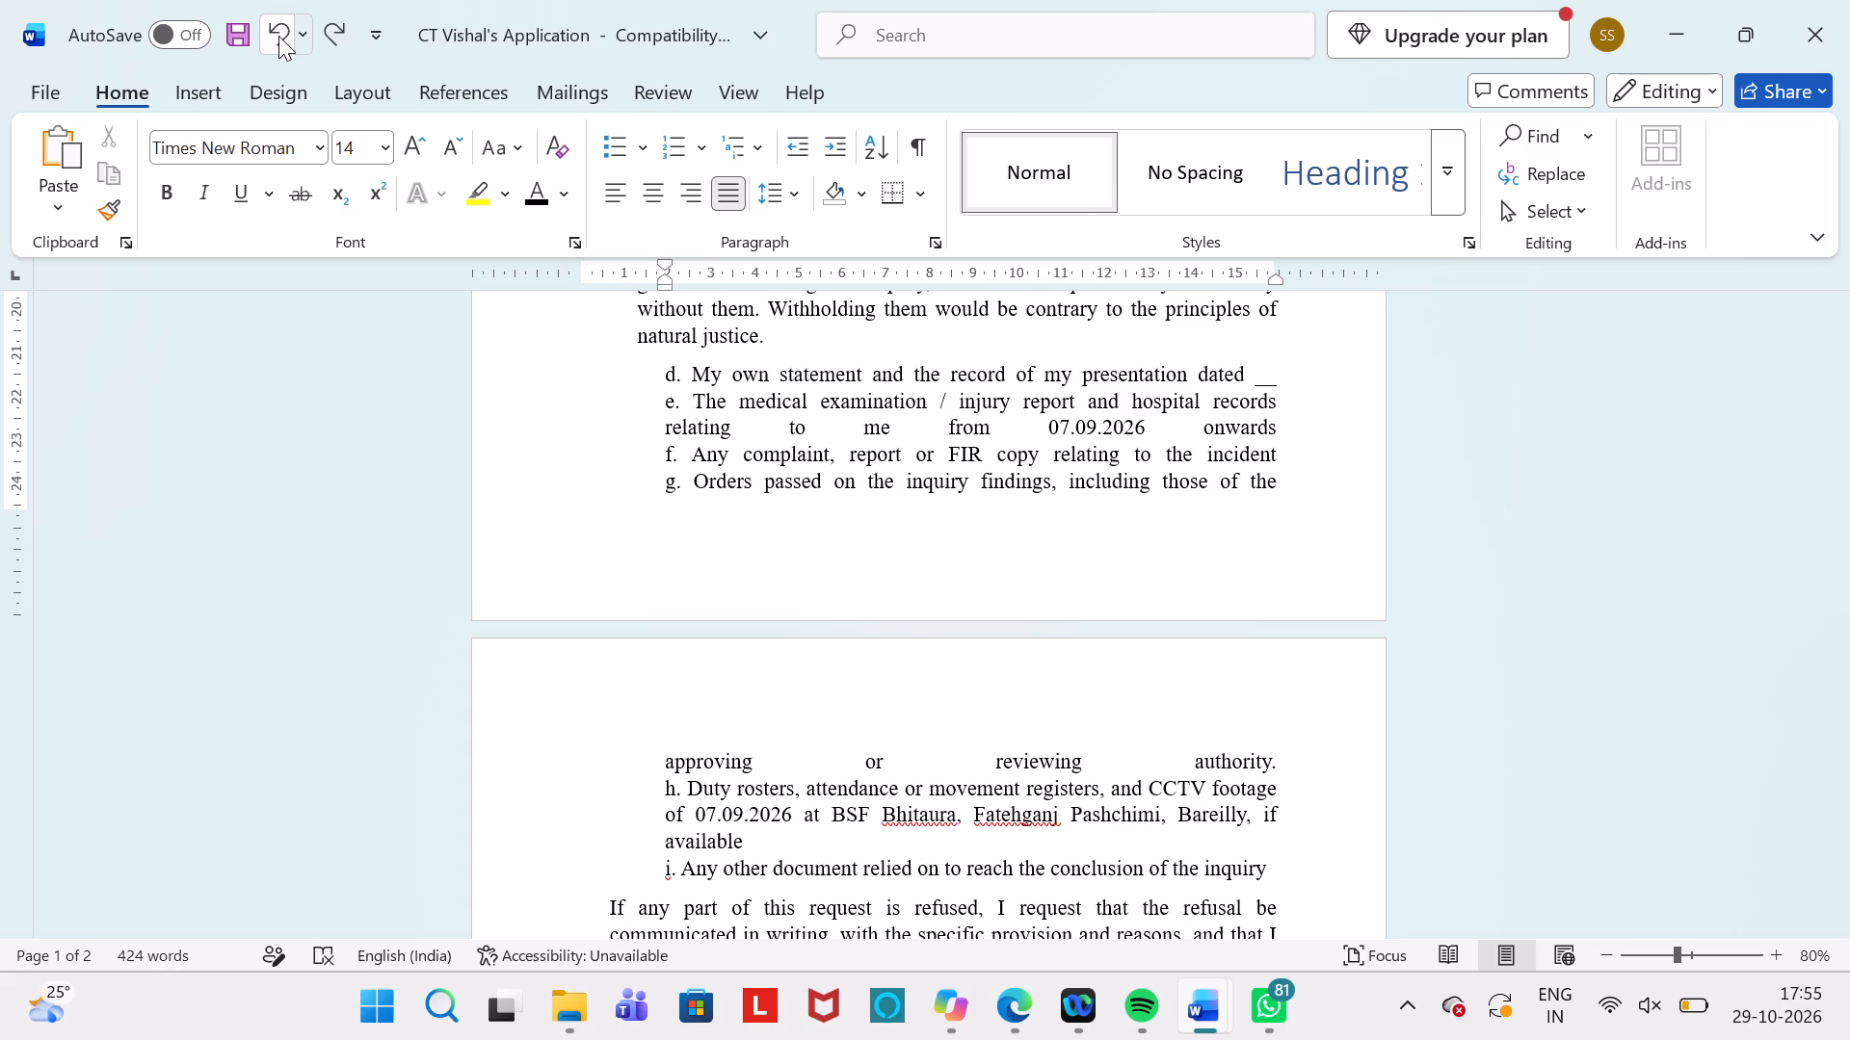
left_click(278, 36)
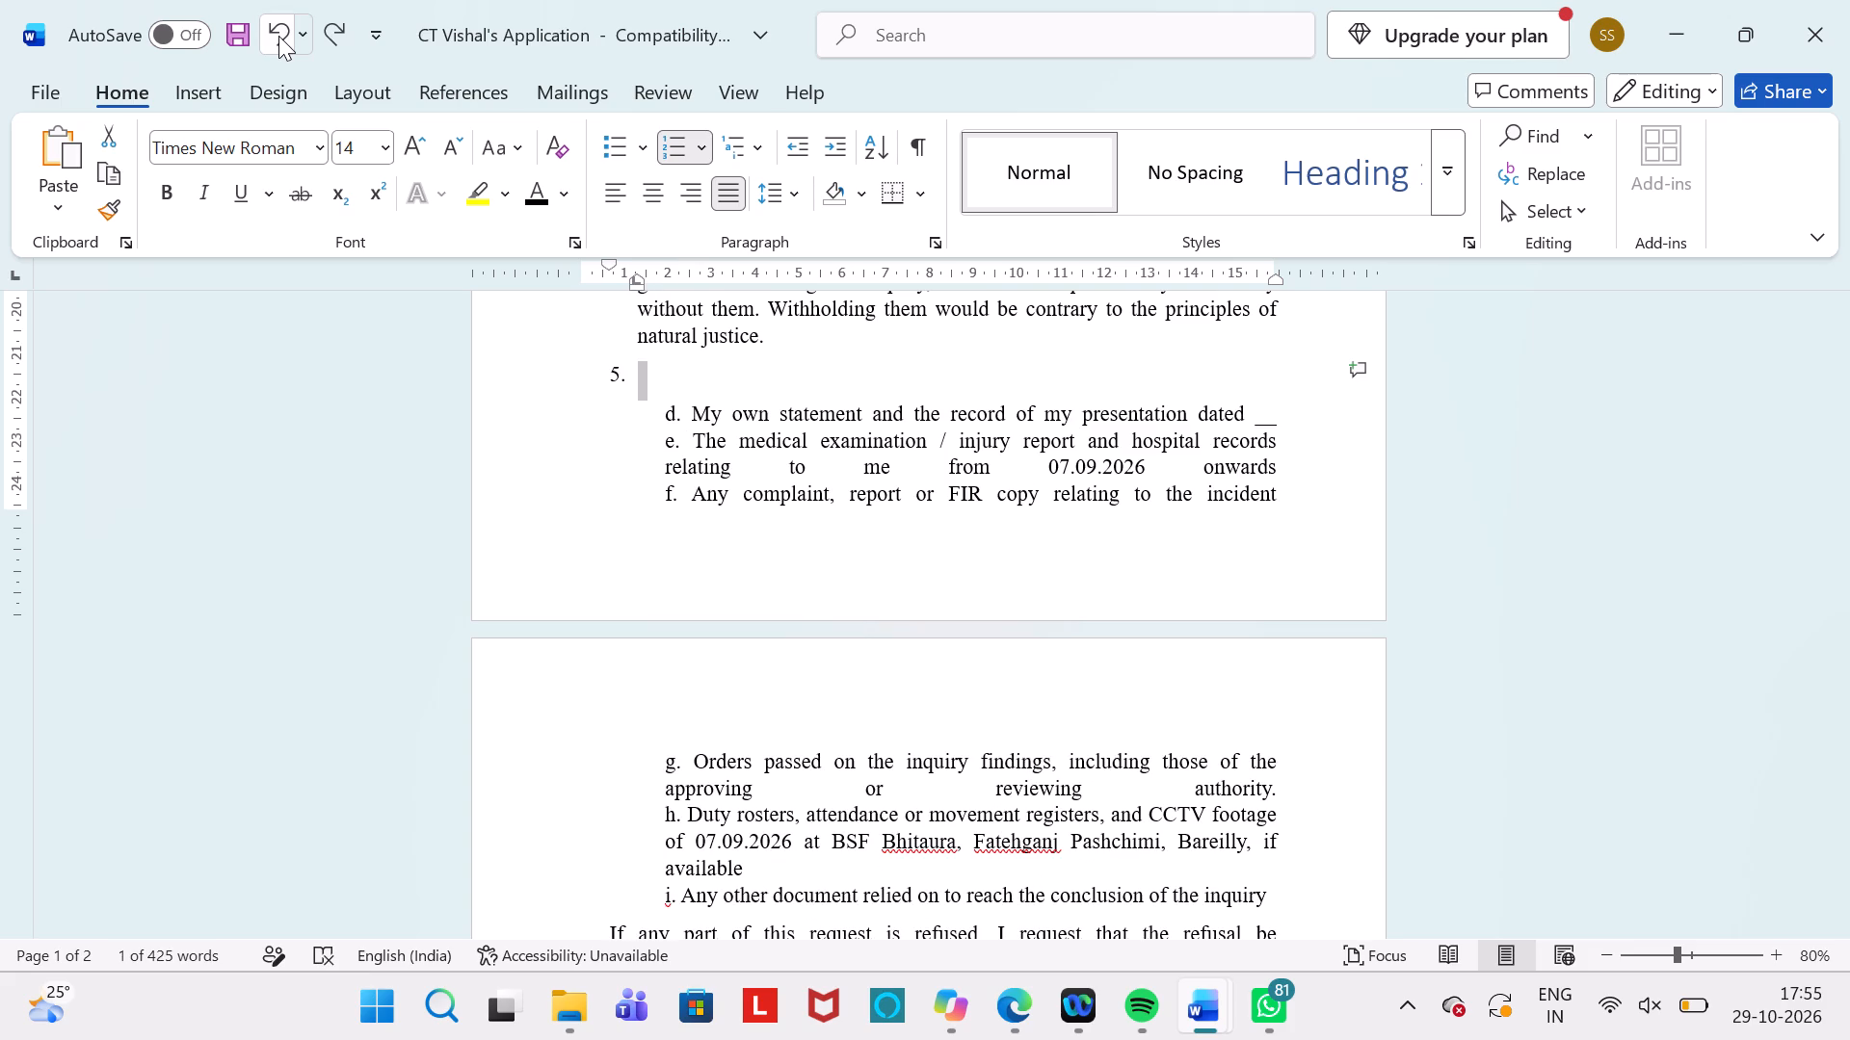
Undo the indent and numbering edits to the closing list, back through the removal of paragraph 5's introductory line and sub-items a to c.
left_click(278, 36)
left_click(278, 36)
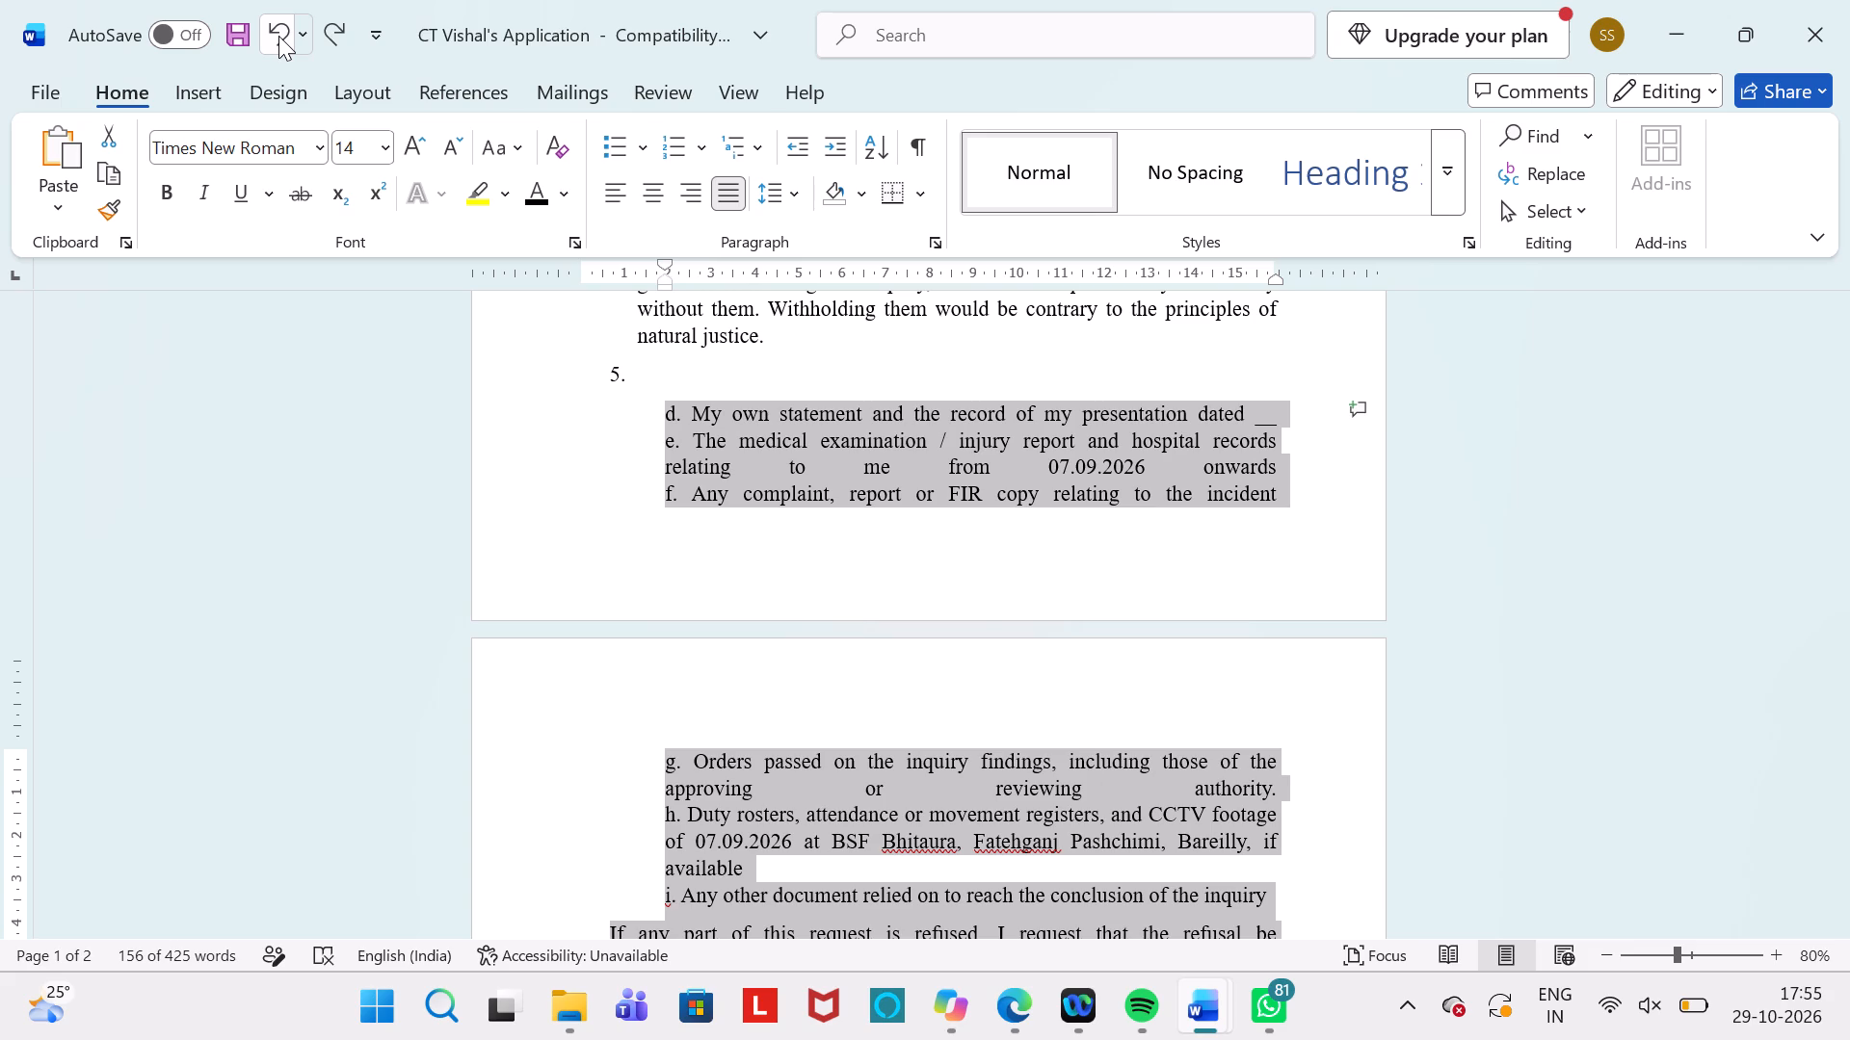
left_click(278, 36)
left_click(278, 36)
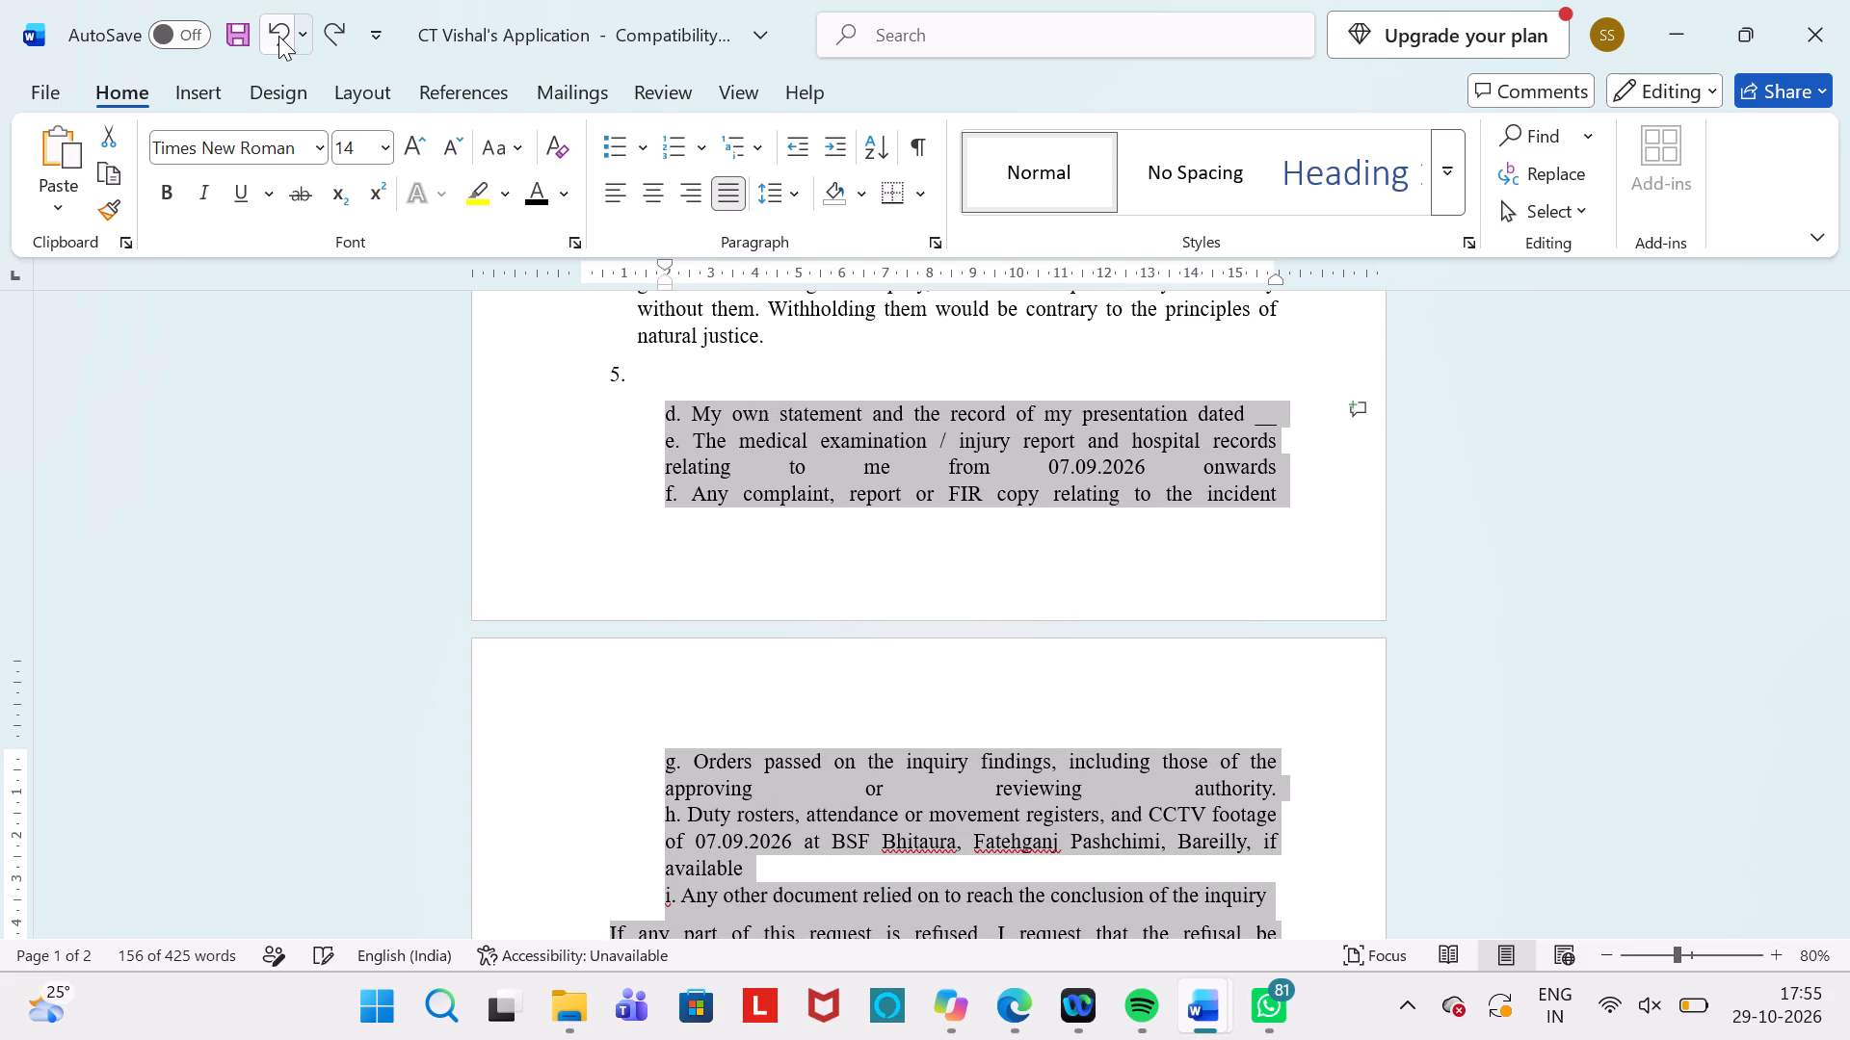
left_click(278, 36)
left_click(278, 36)
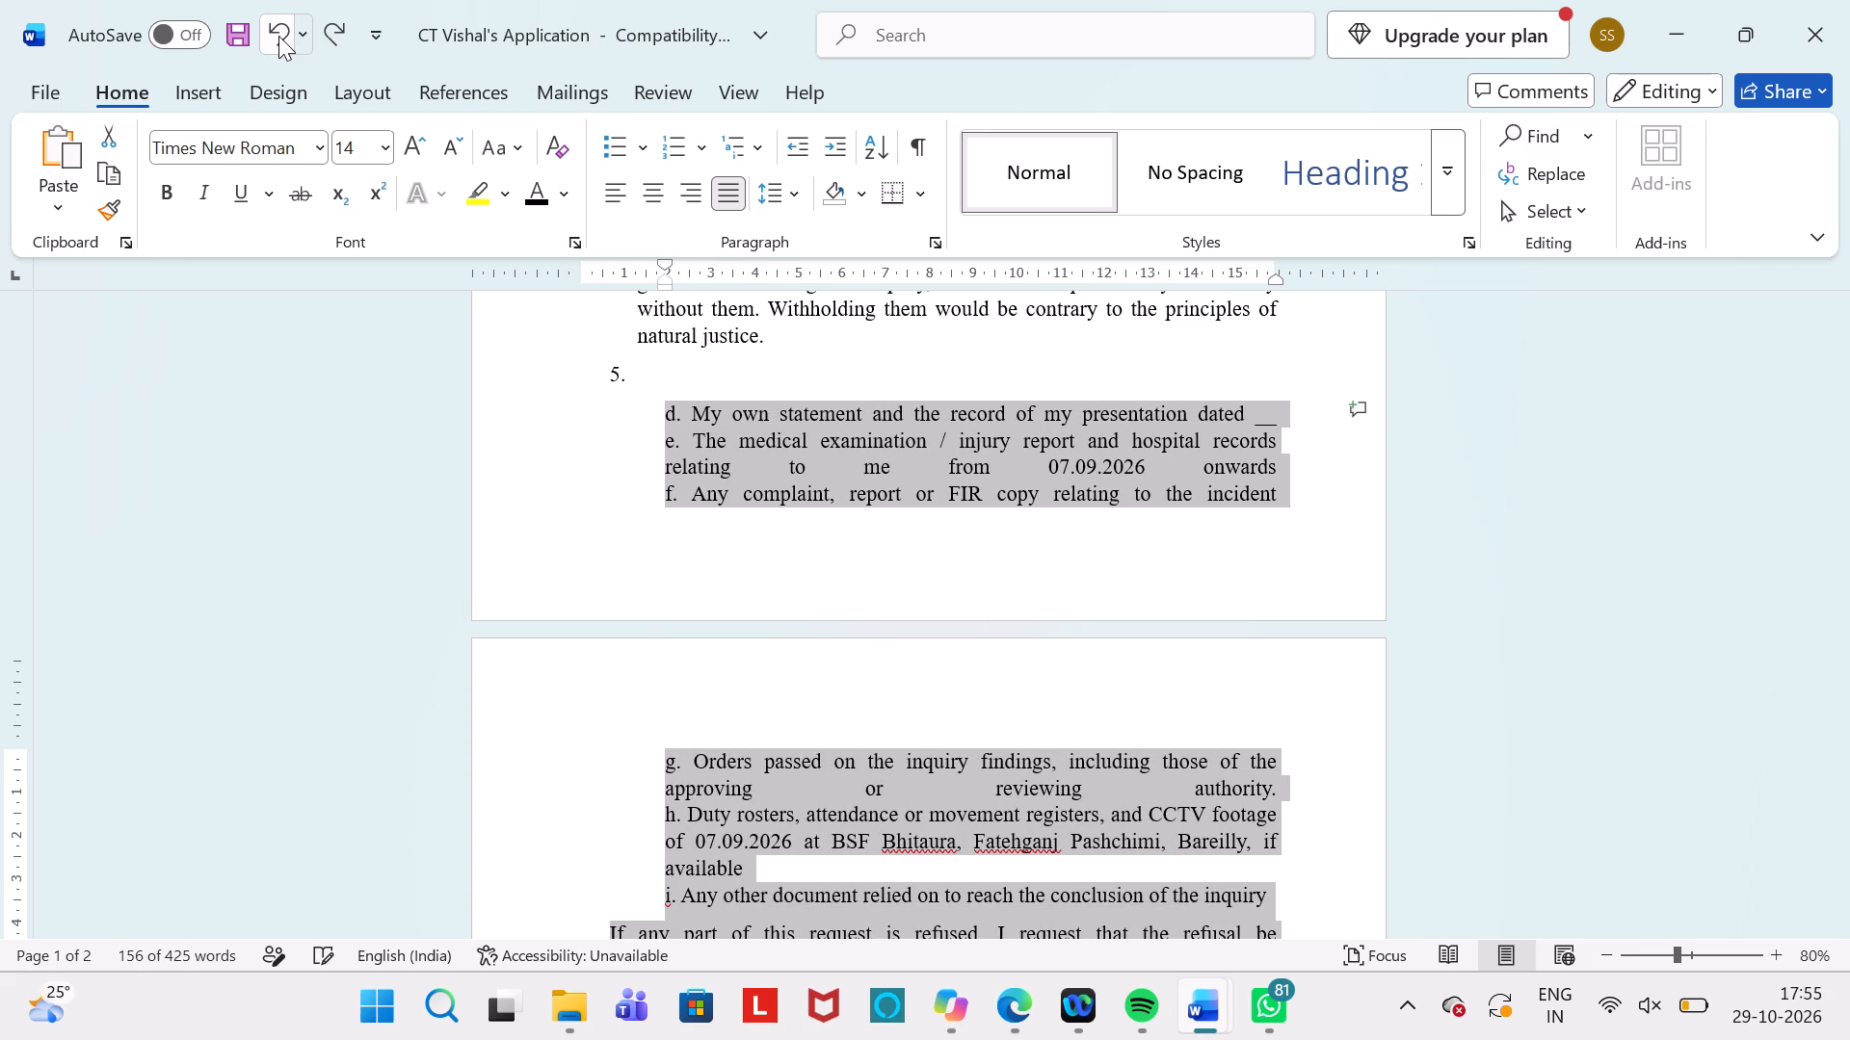
left_click(278, 36)
left_click(278, 36)
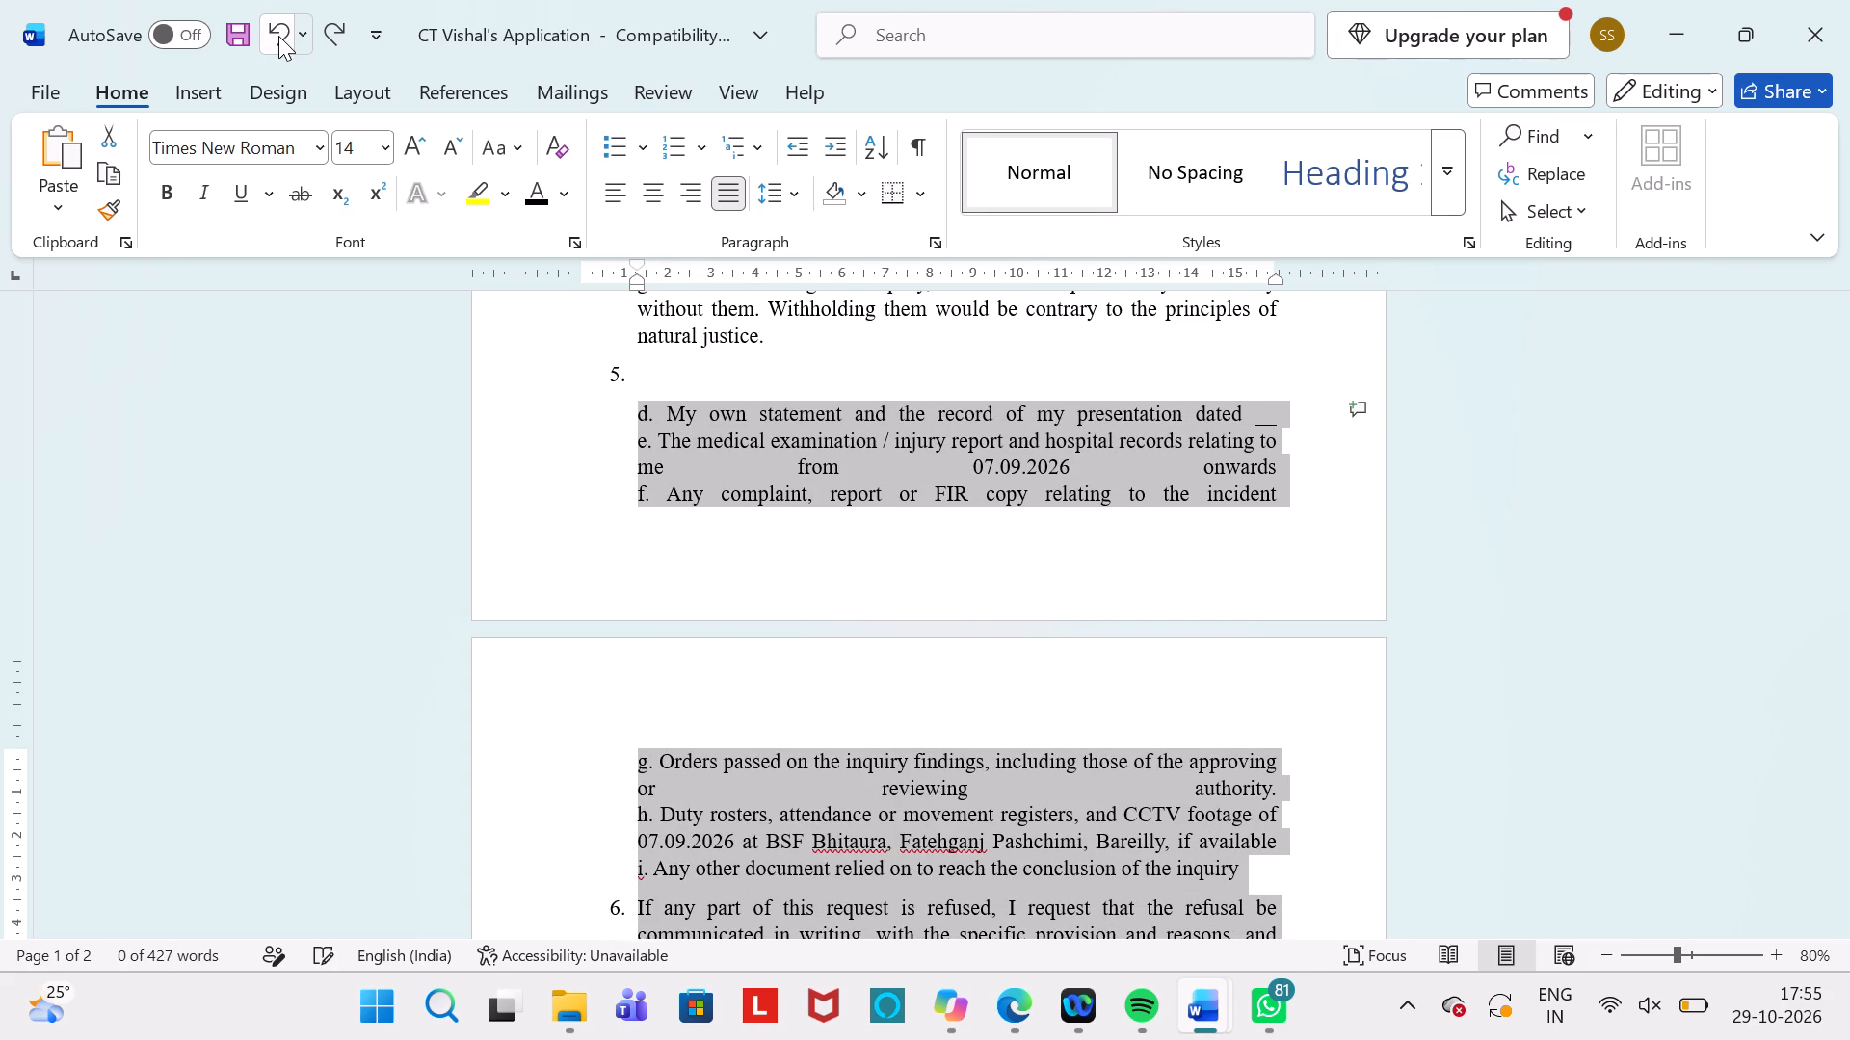
left_click(278, 36)
left_click(278, 36)
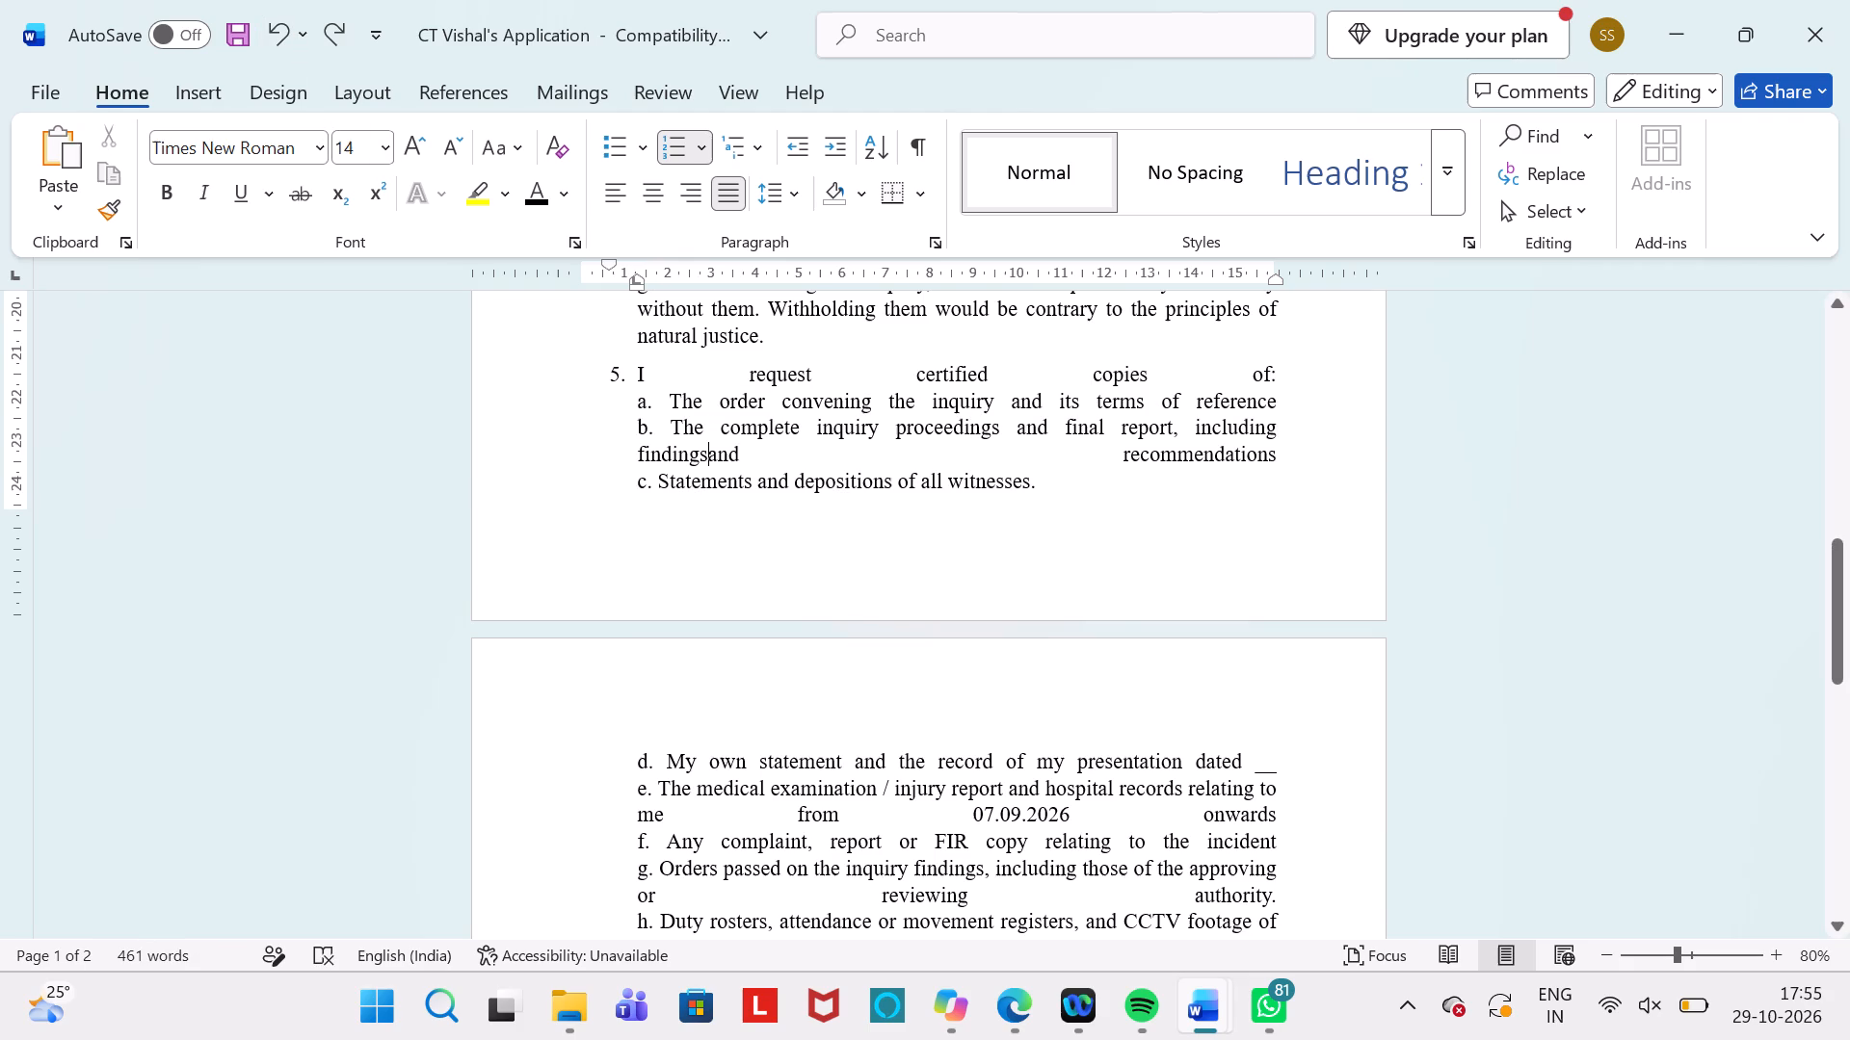
Examine the spacing and numbering of paragraph 5's sub-items a to i and of closing paragraphs 6 and 7.
scroll(739, 518, "down", 1)
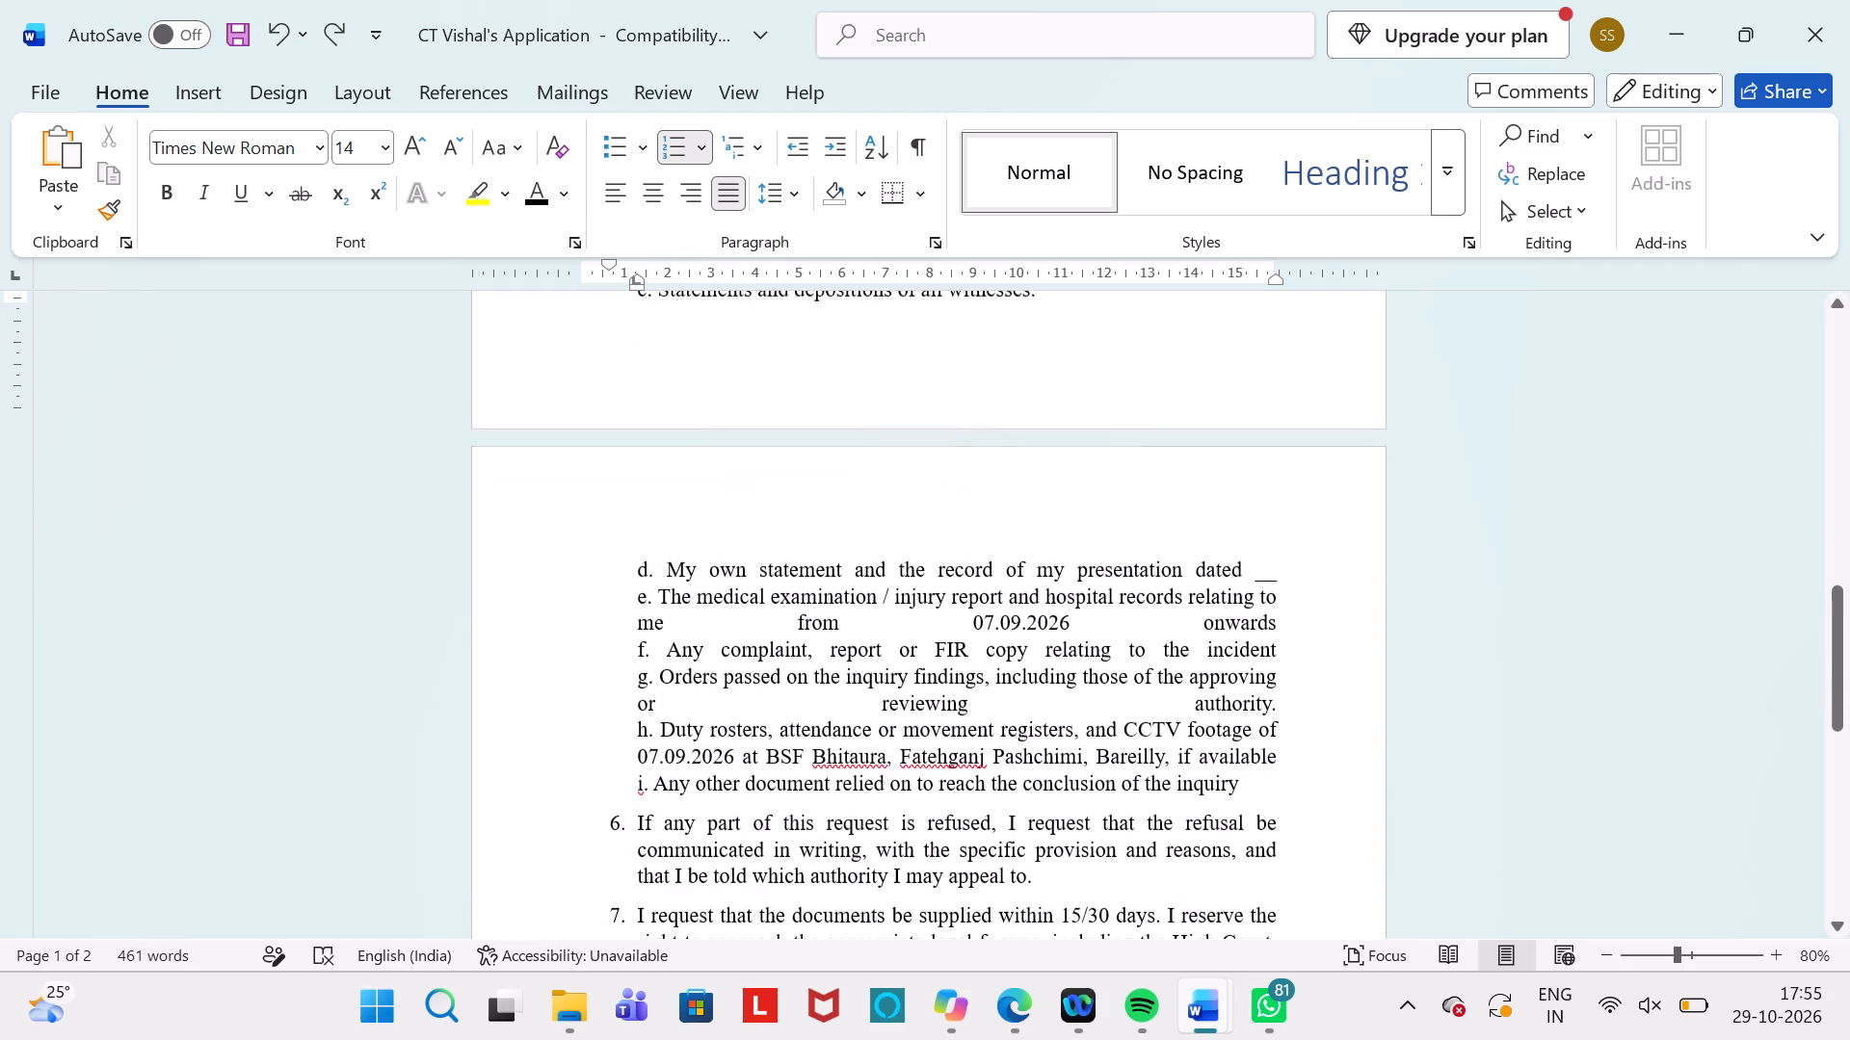
scroll(739, 518, "down", 2)
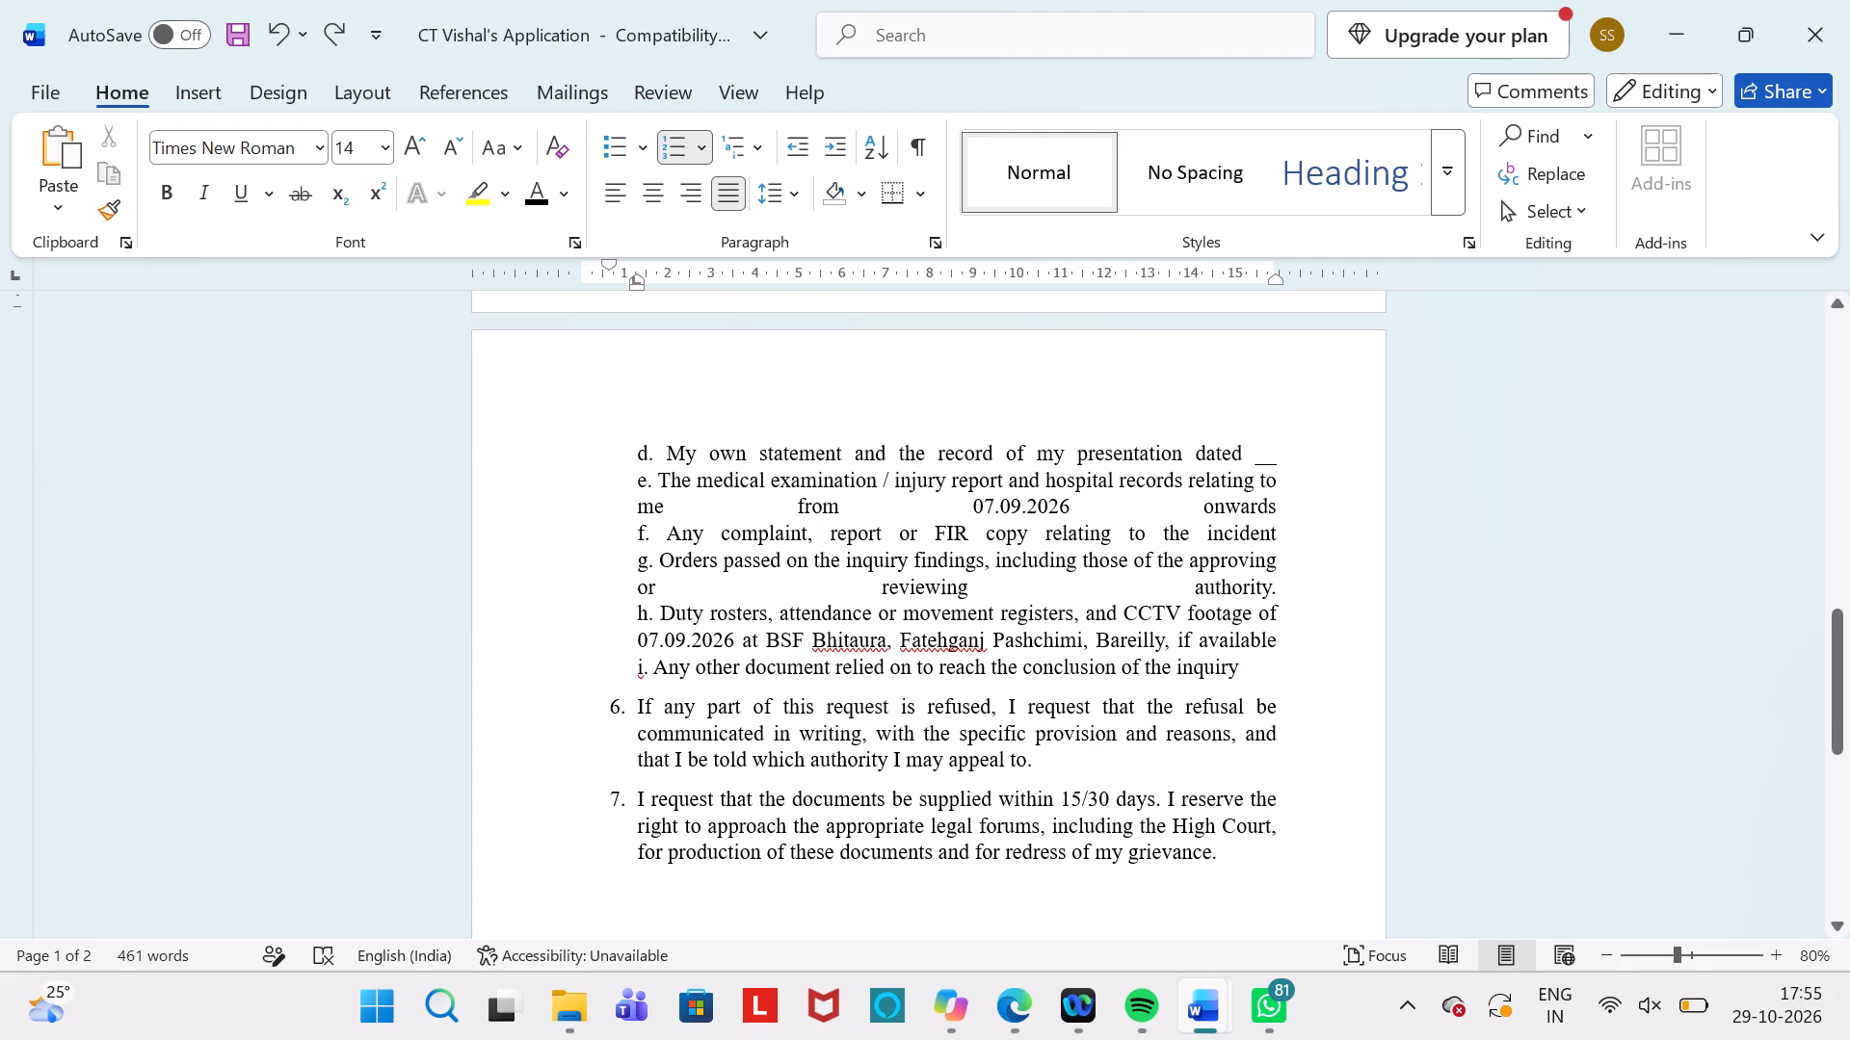
scroll(739, 518, "down", 1)
scroll(739, 518, "up", 1)
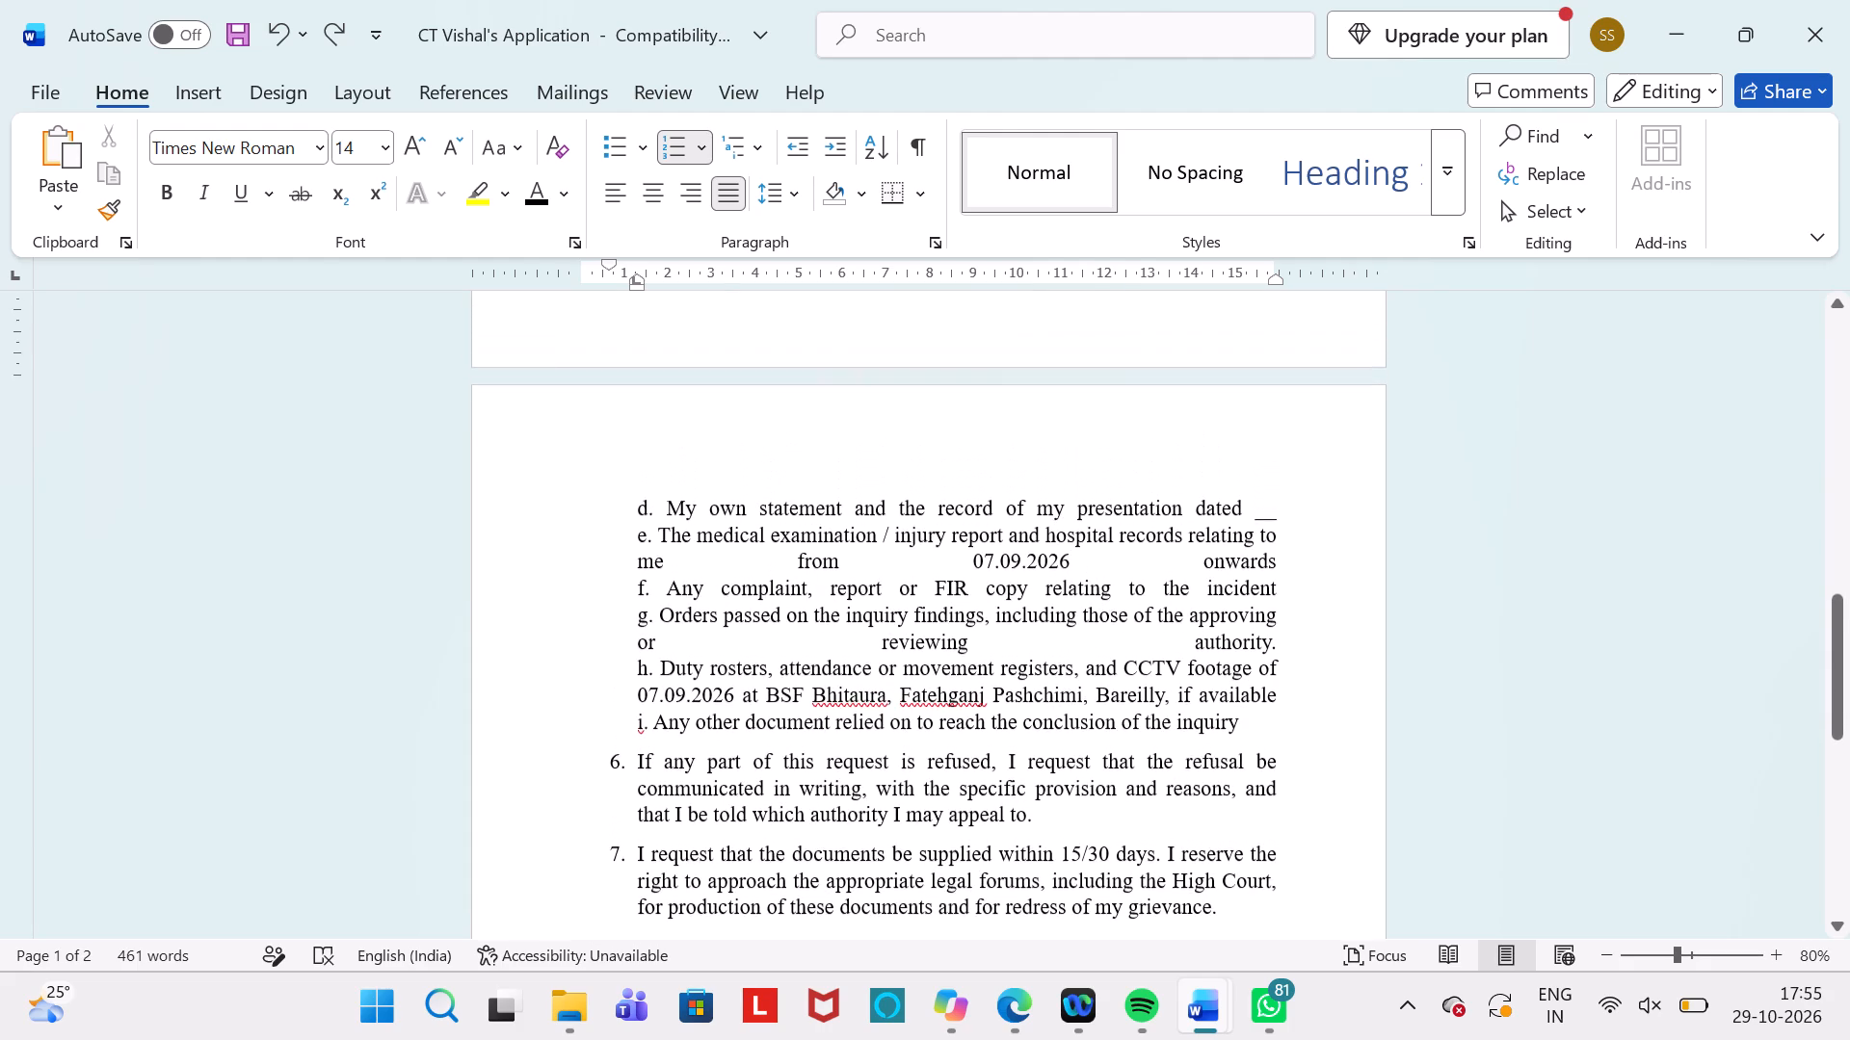
scroll(739, 518, "up", 2)
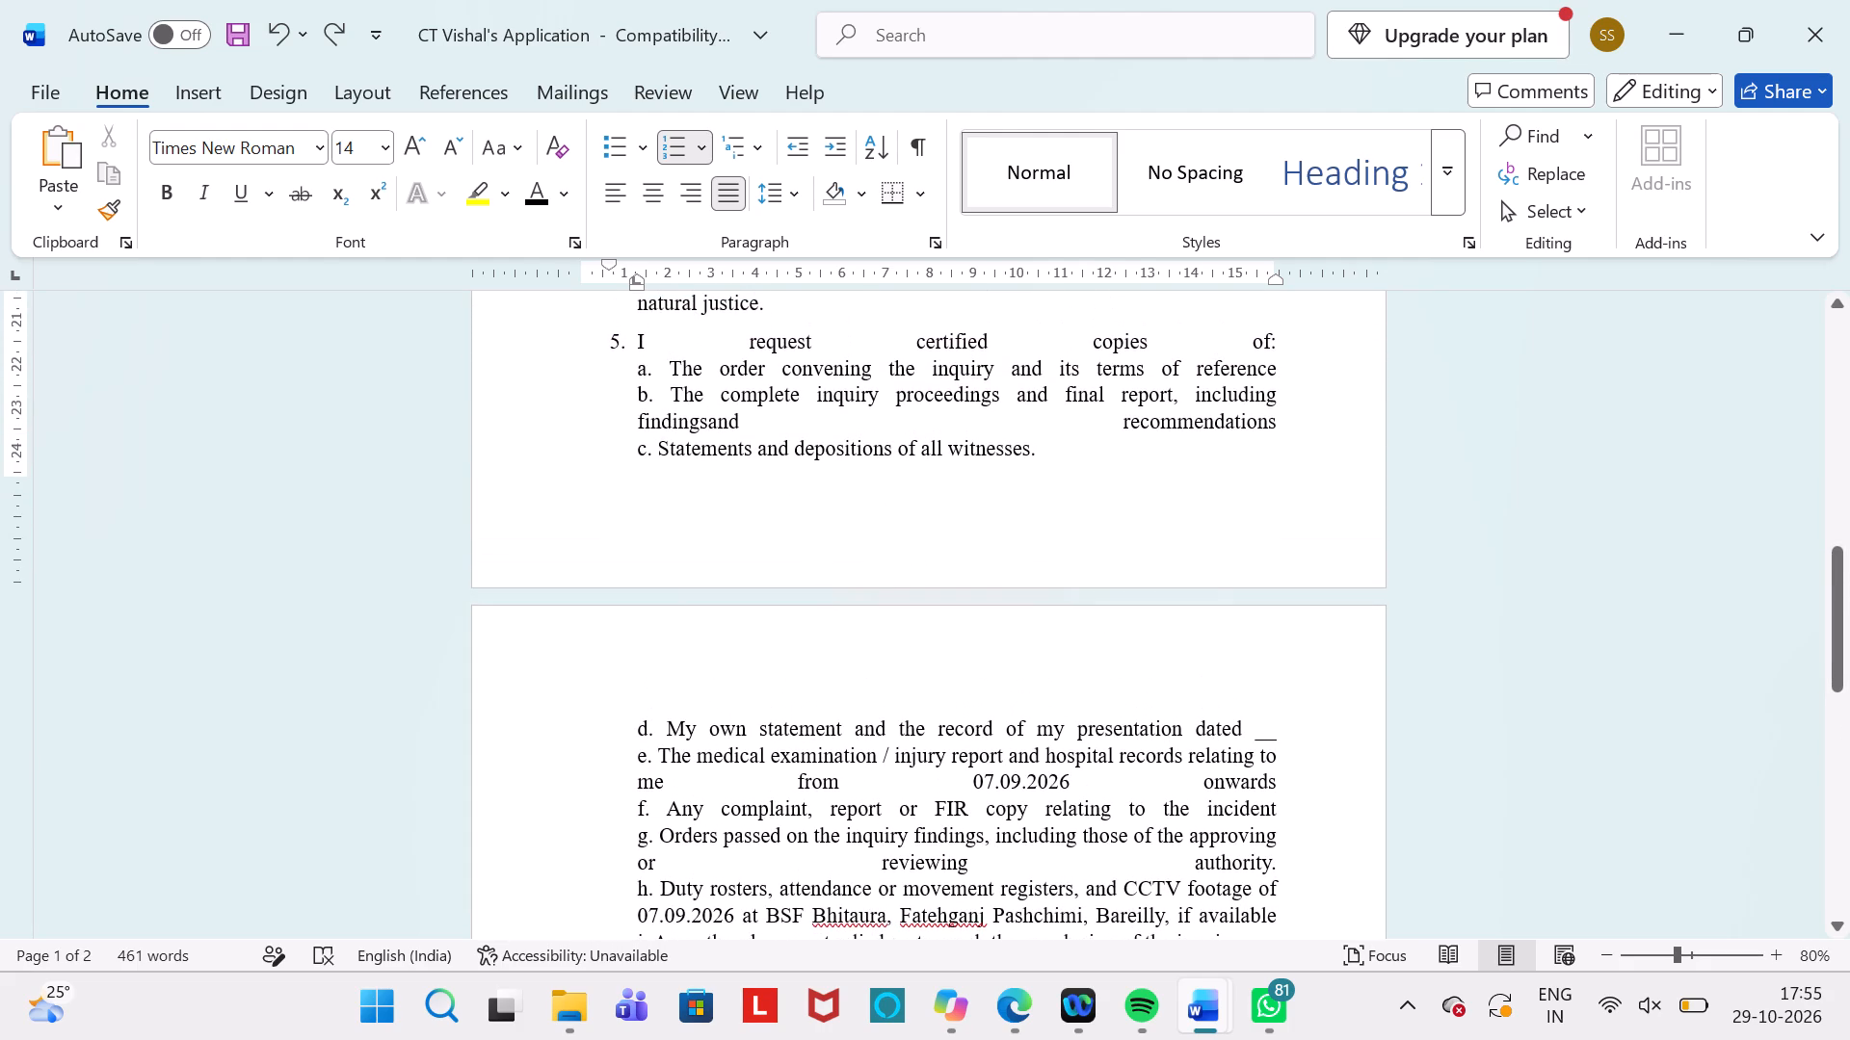
scroll(739, 518, "down", 1)
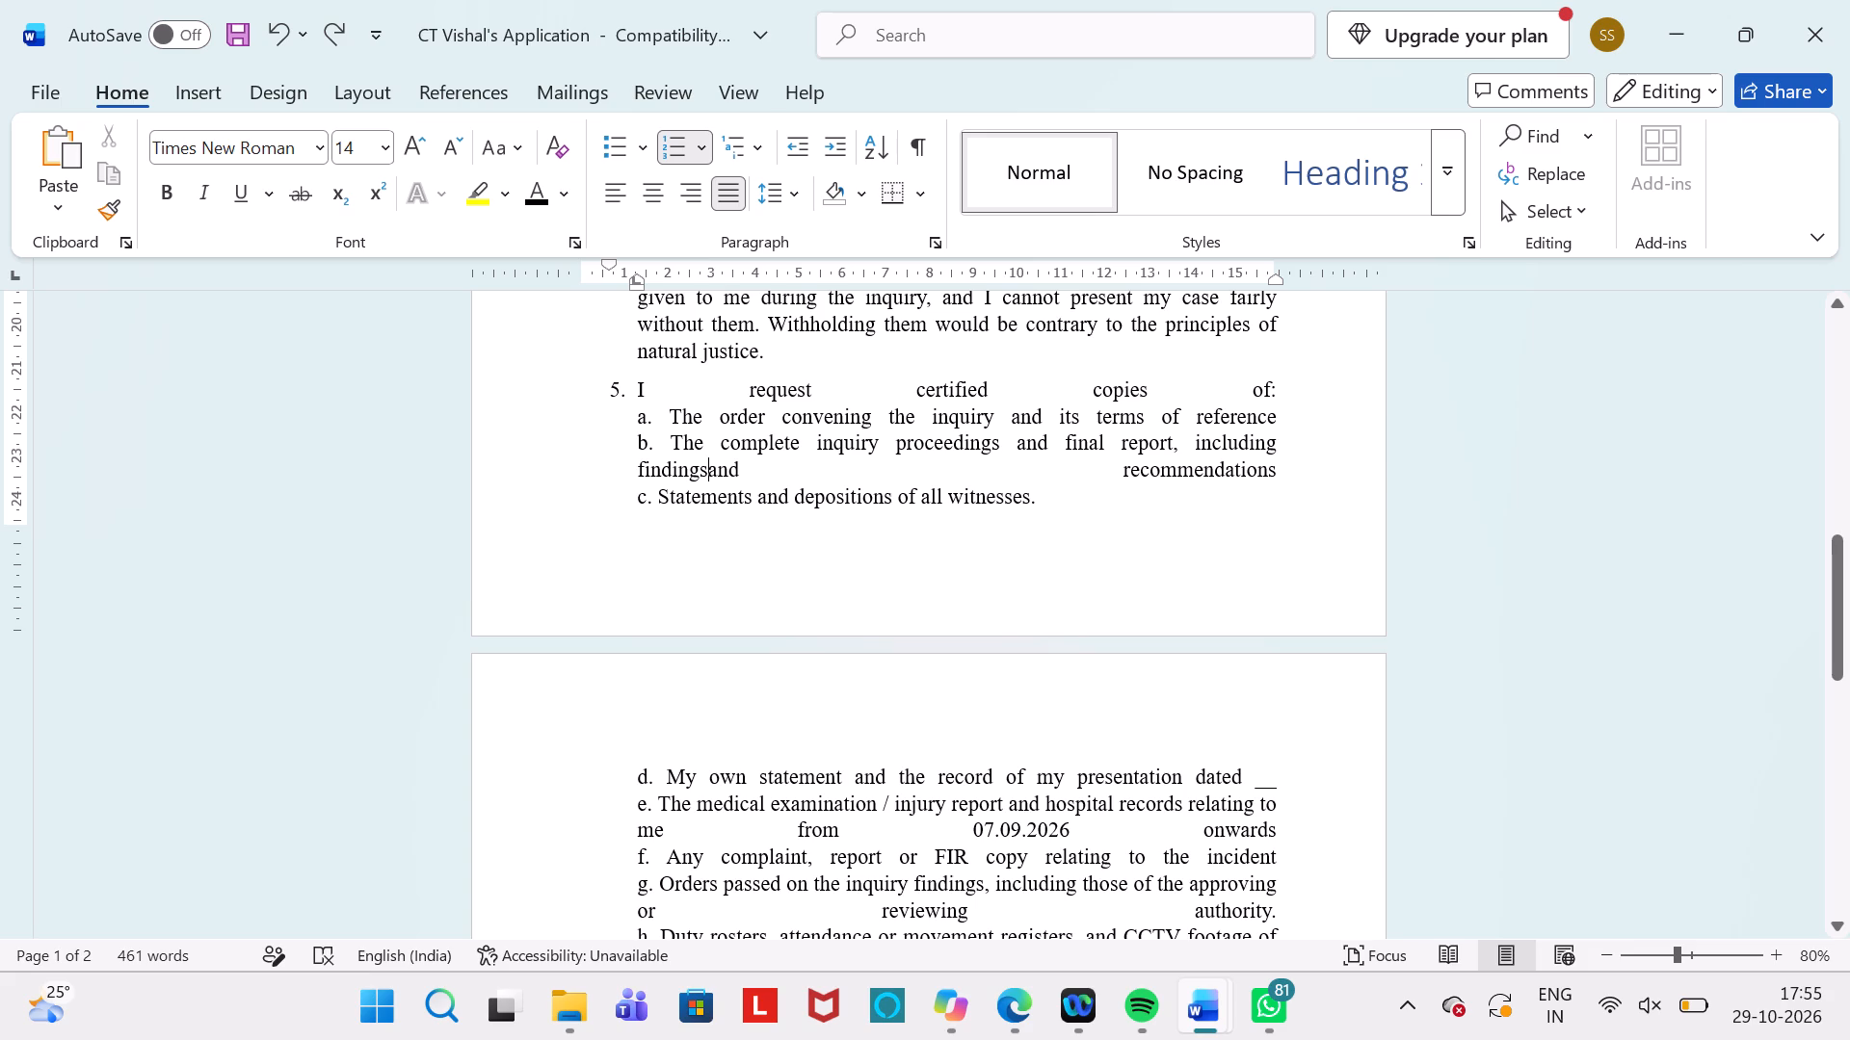
Delete the introductory text "I request certified copies of:" from paragraph 5, keeping its number and the lettered sub-items.
left_click(639, 396)
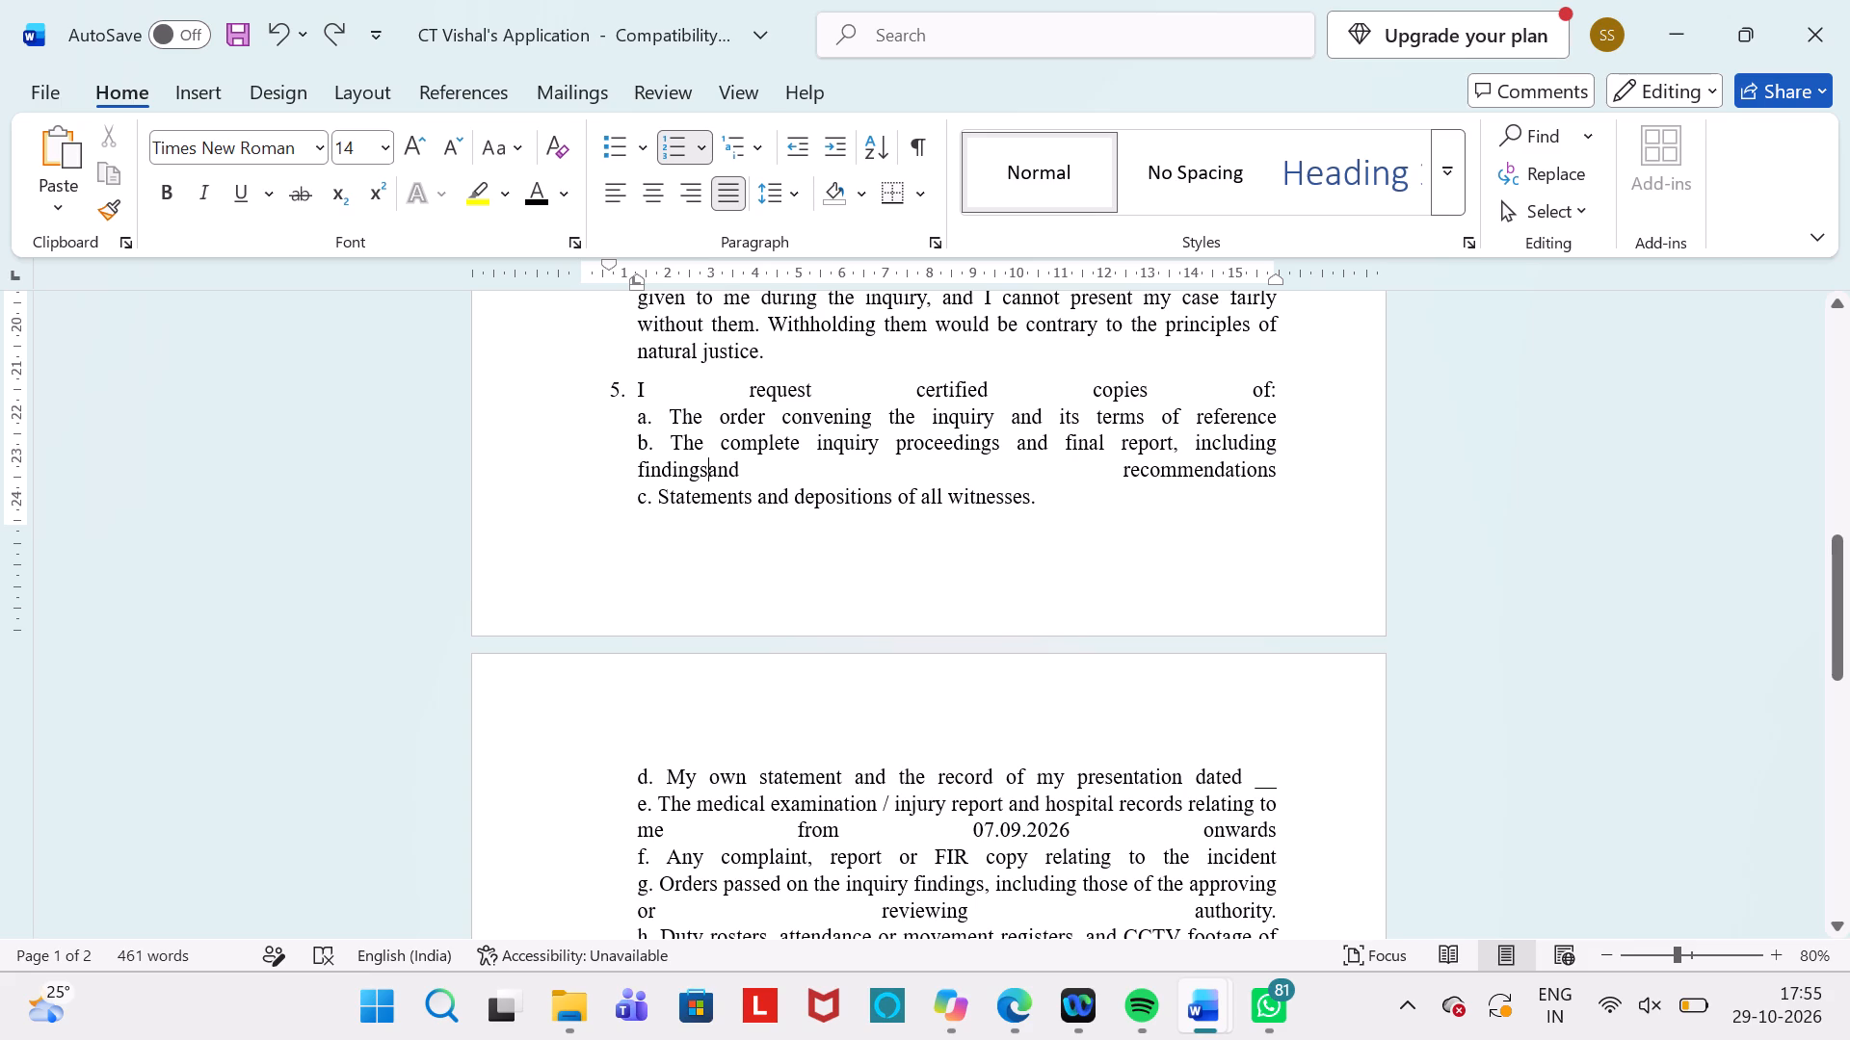
left_click(639, 396)
left_click_drag(639, 396, 855, 396)
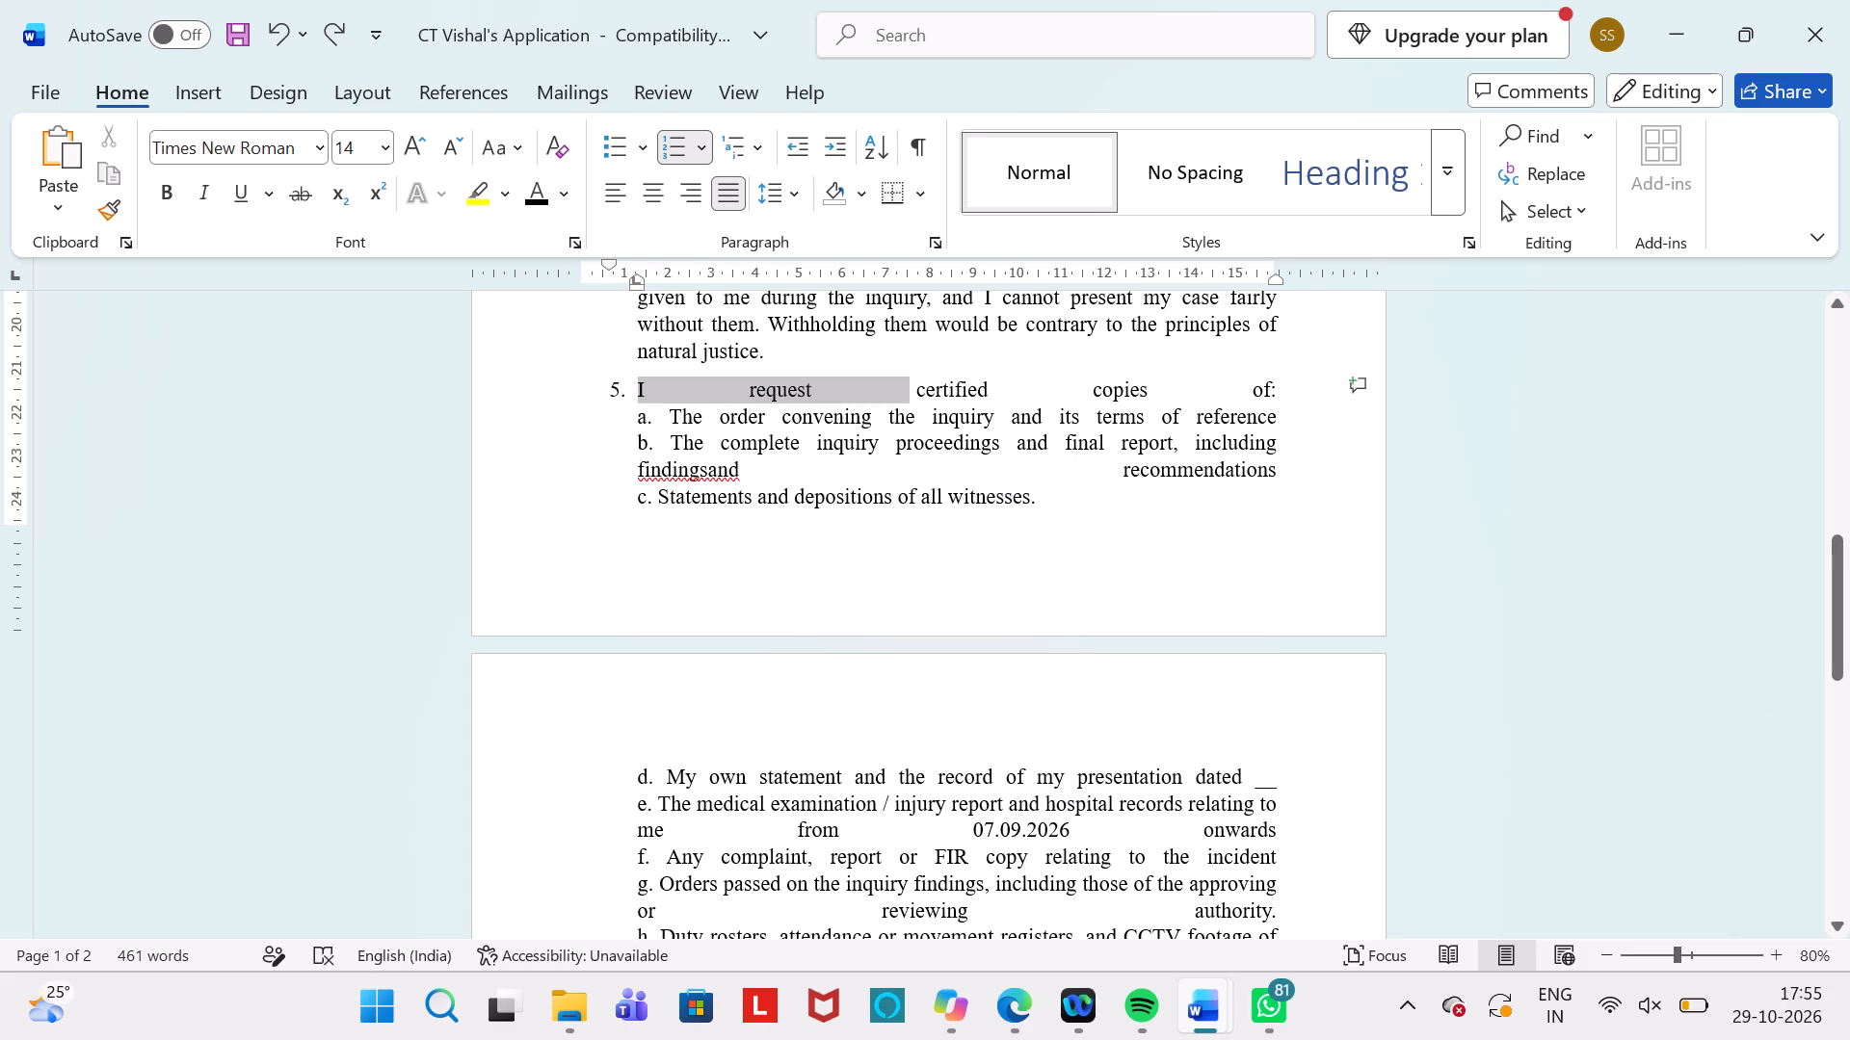
left_click_drag(855, 396, 1335, 380)
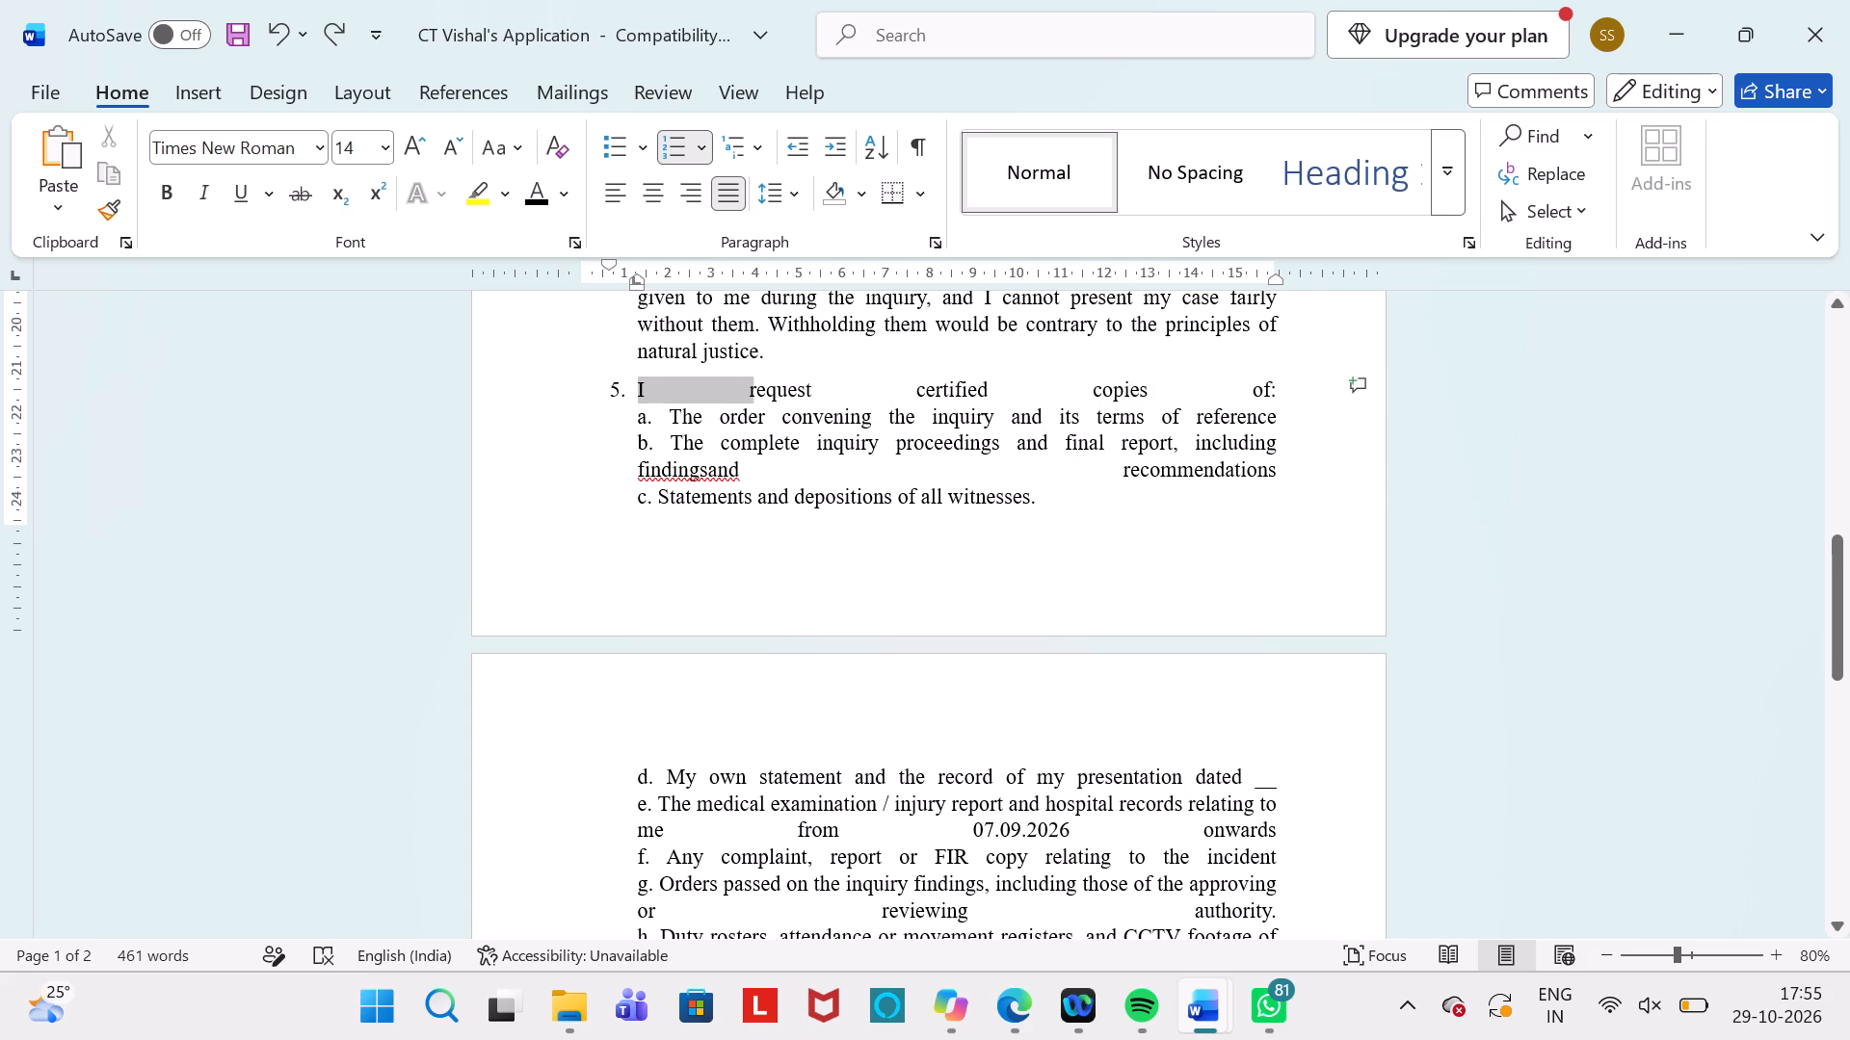
left_click_drag(1335, 380, 1280, 387)
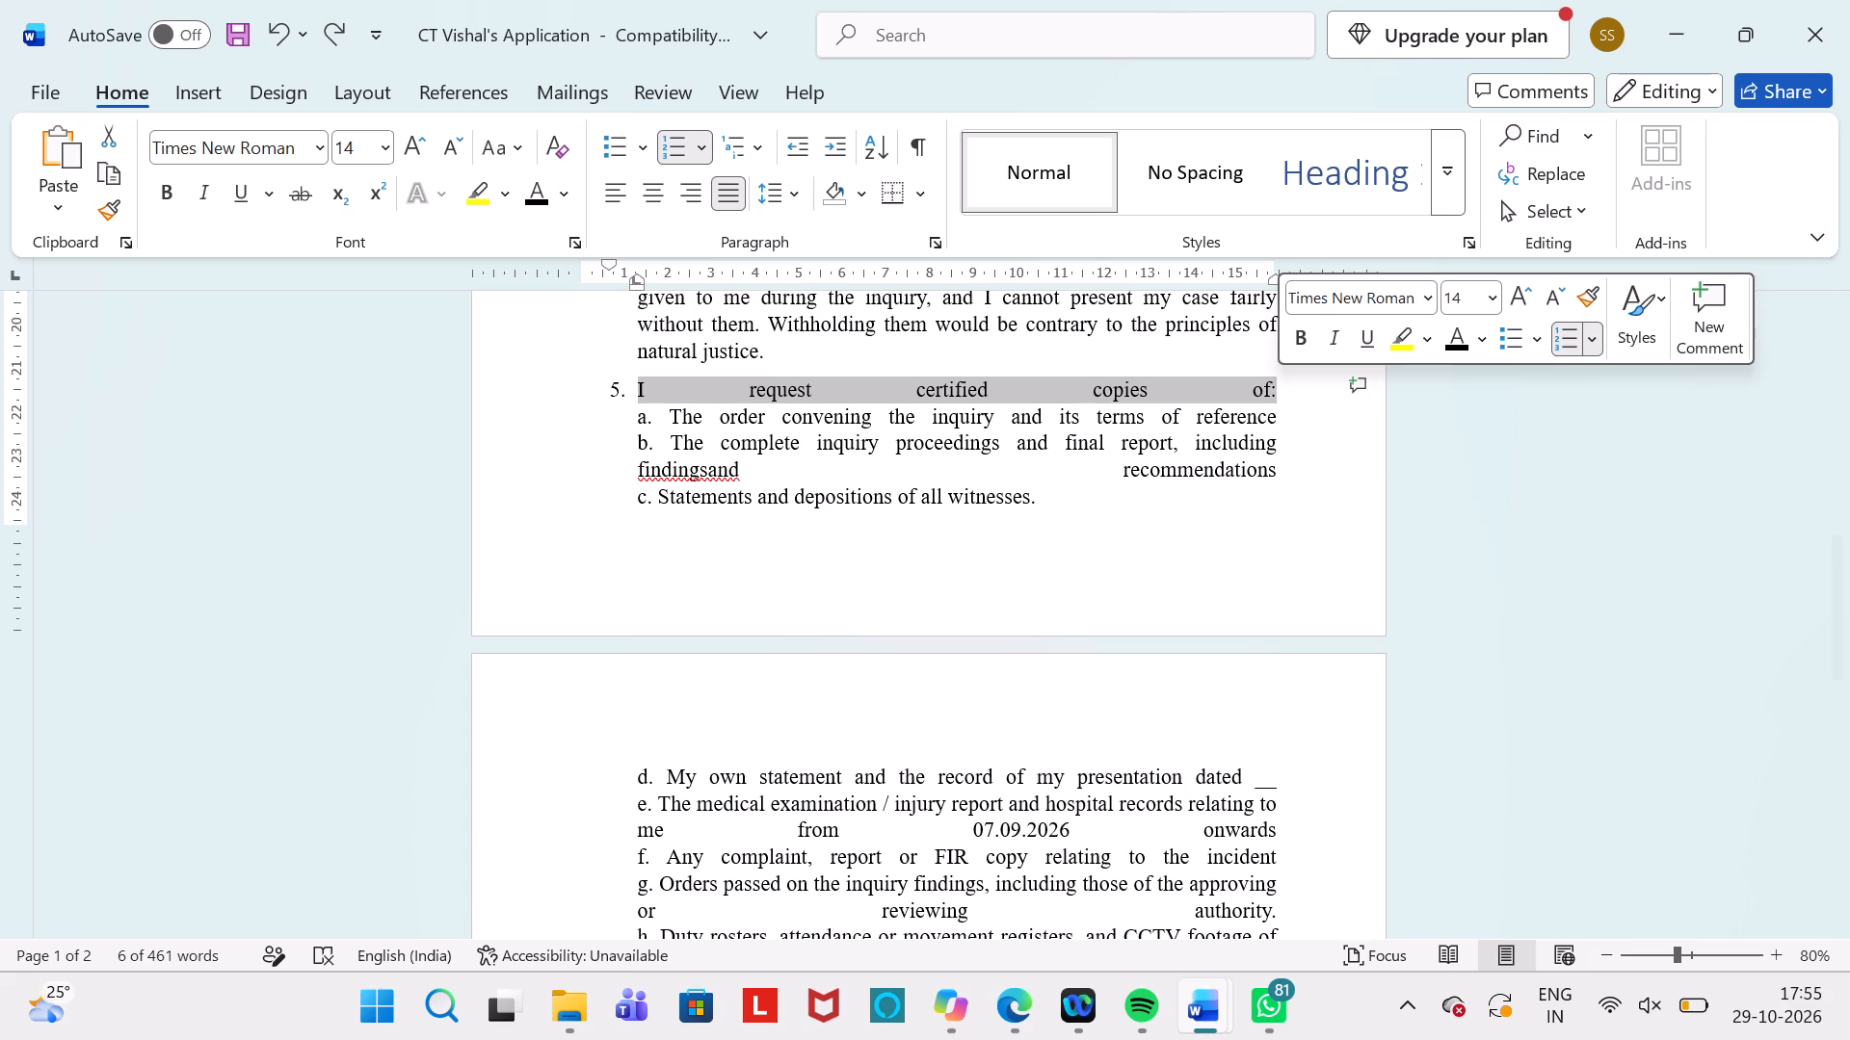
key("Delete")
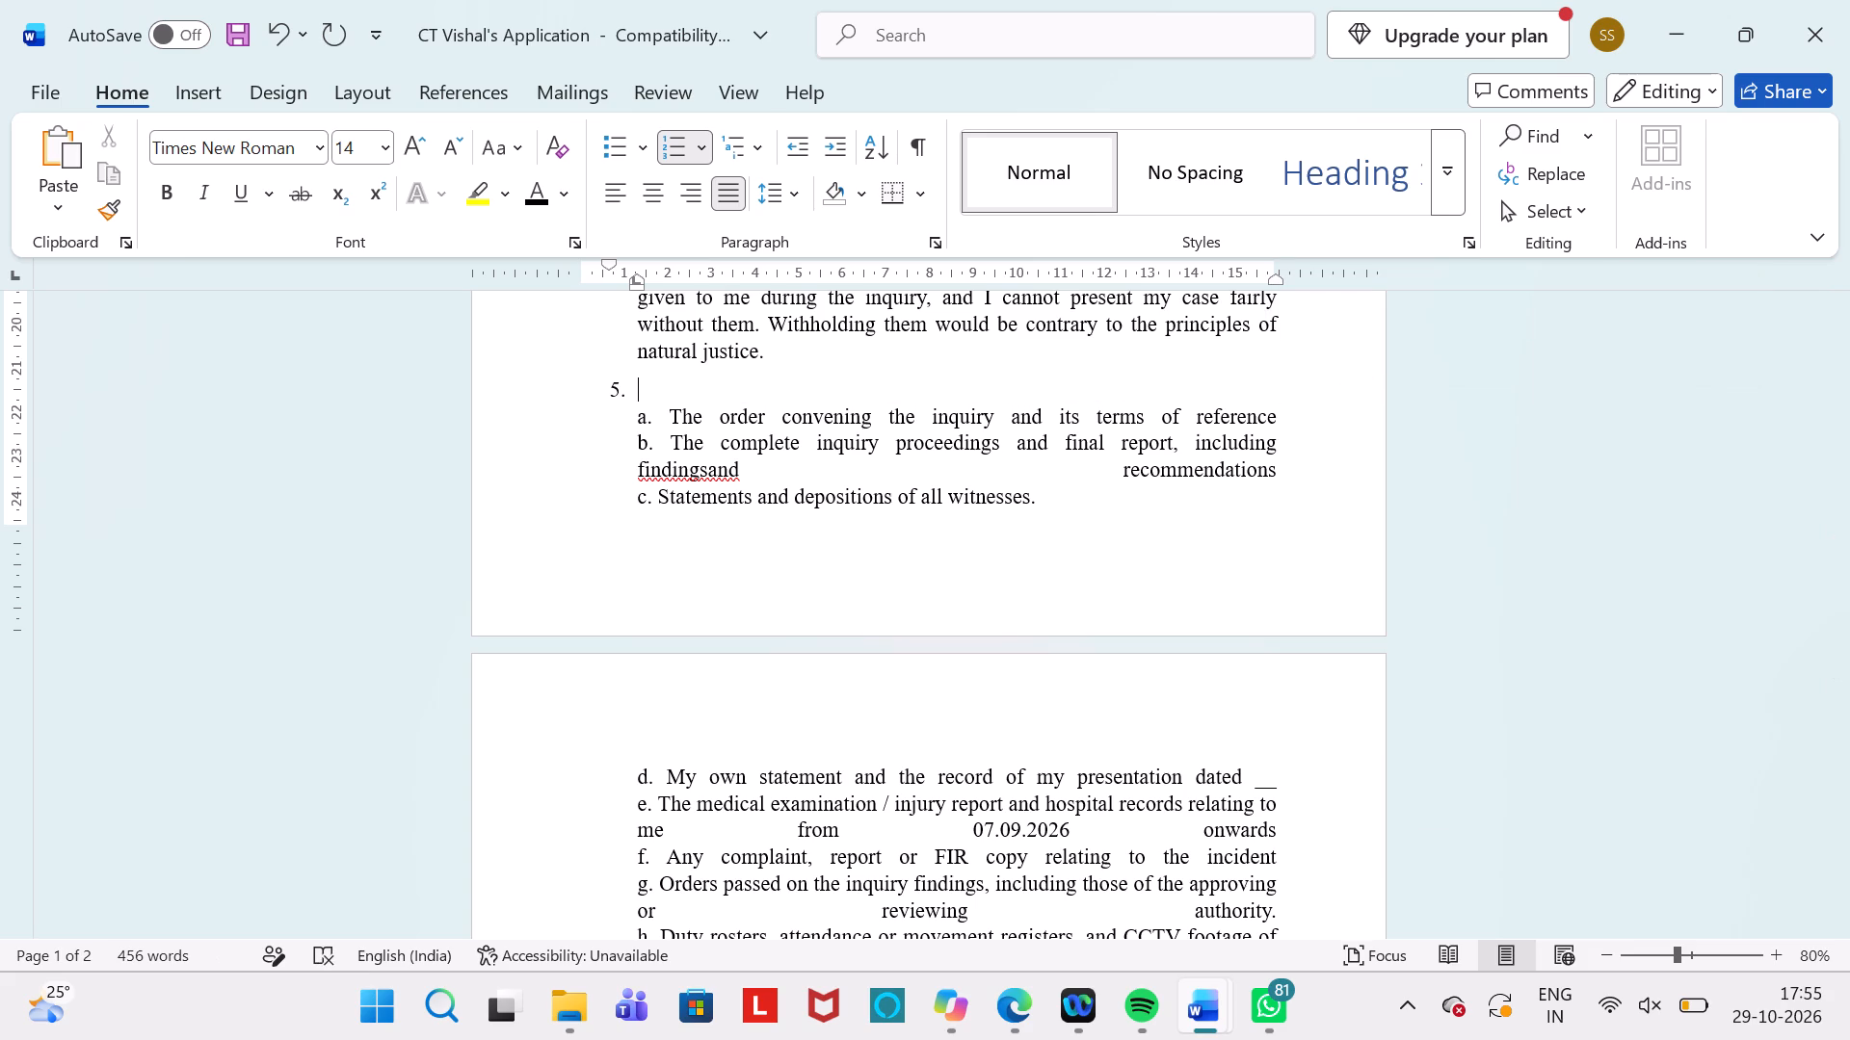
Select the widely spaced text "findingsand recommendations" at the end of sub-item b.
left_click(1275, 476)
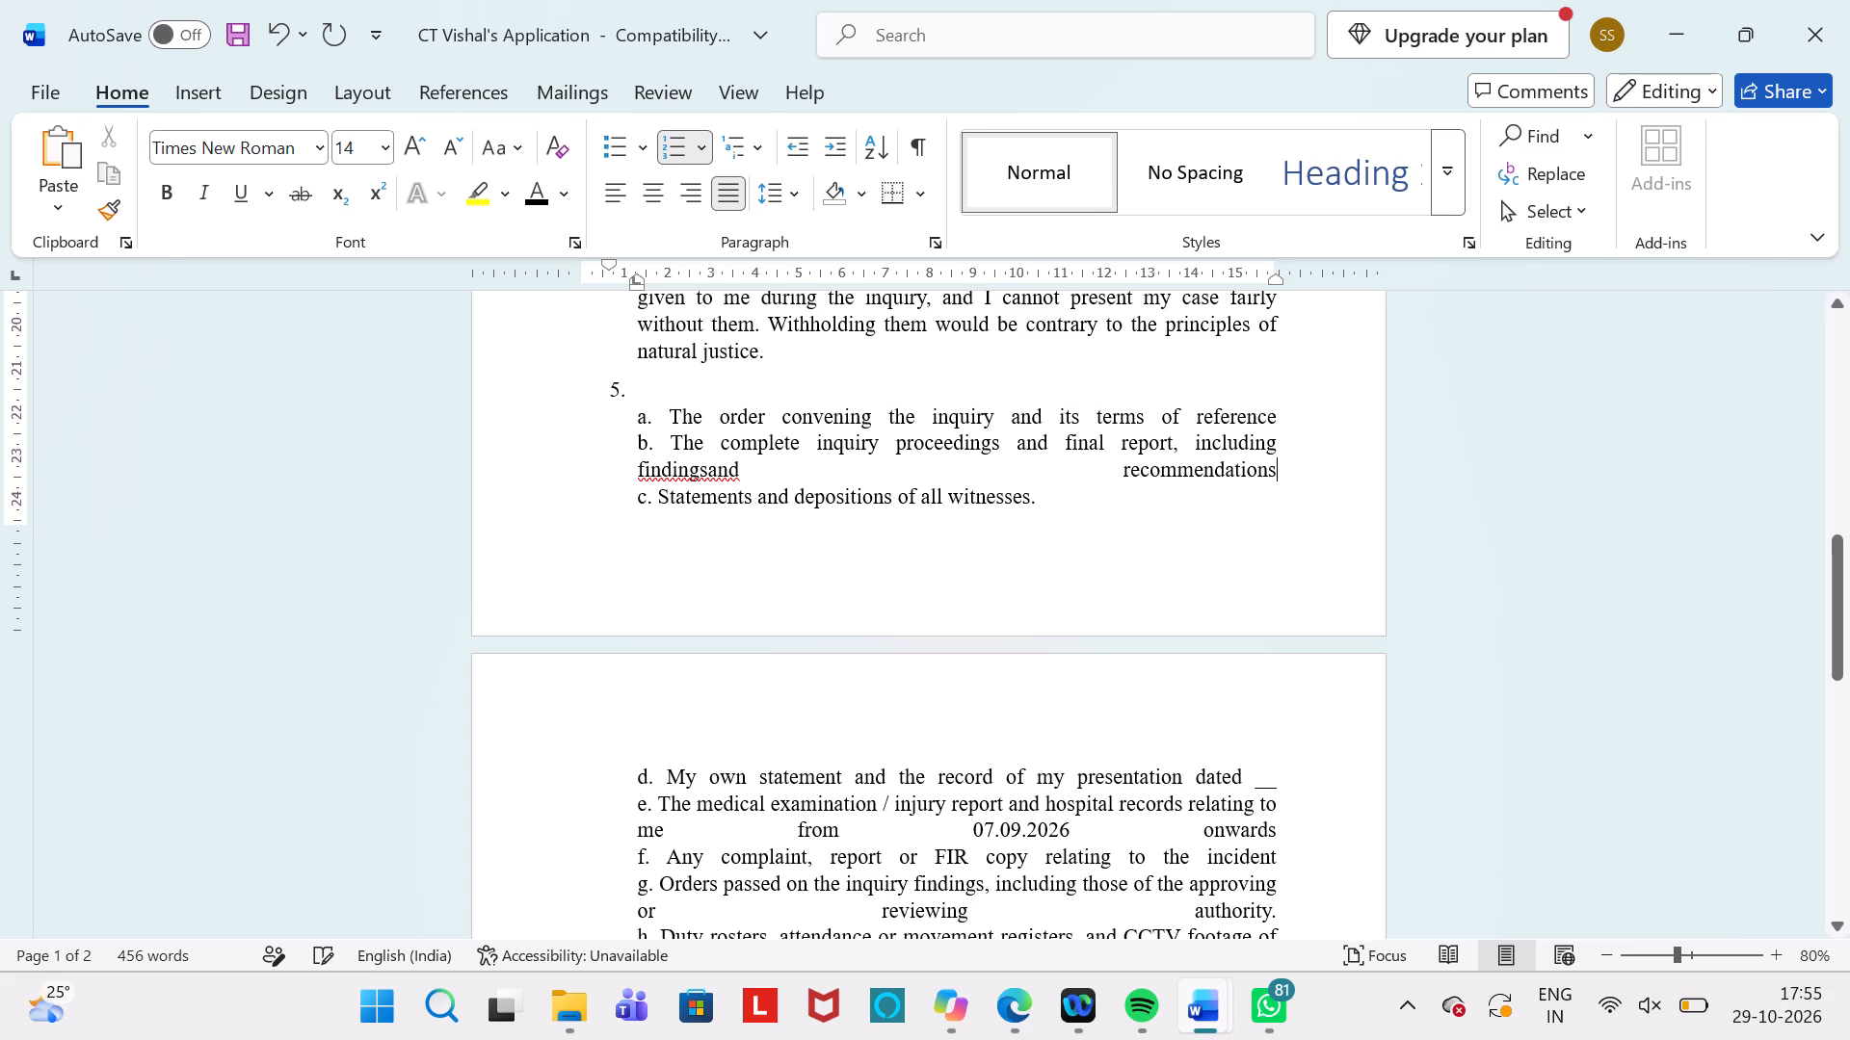
left_click_drag(1275, 476, 890, 465)
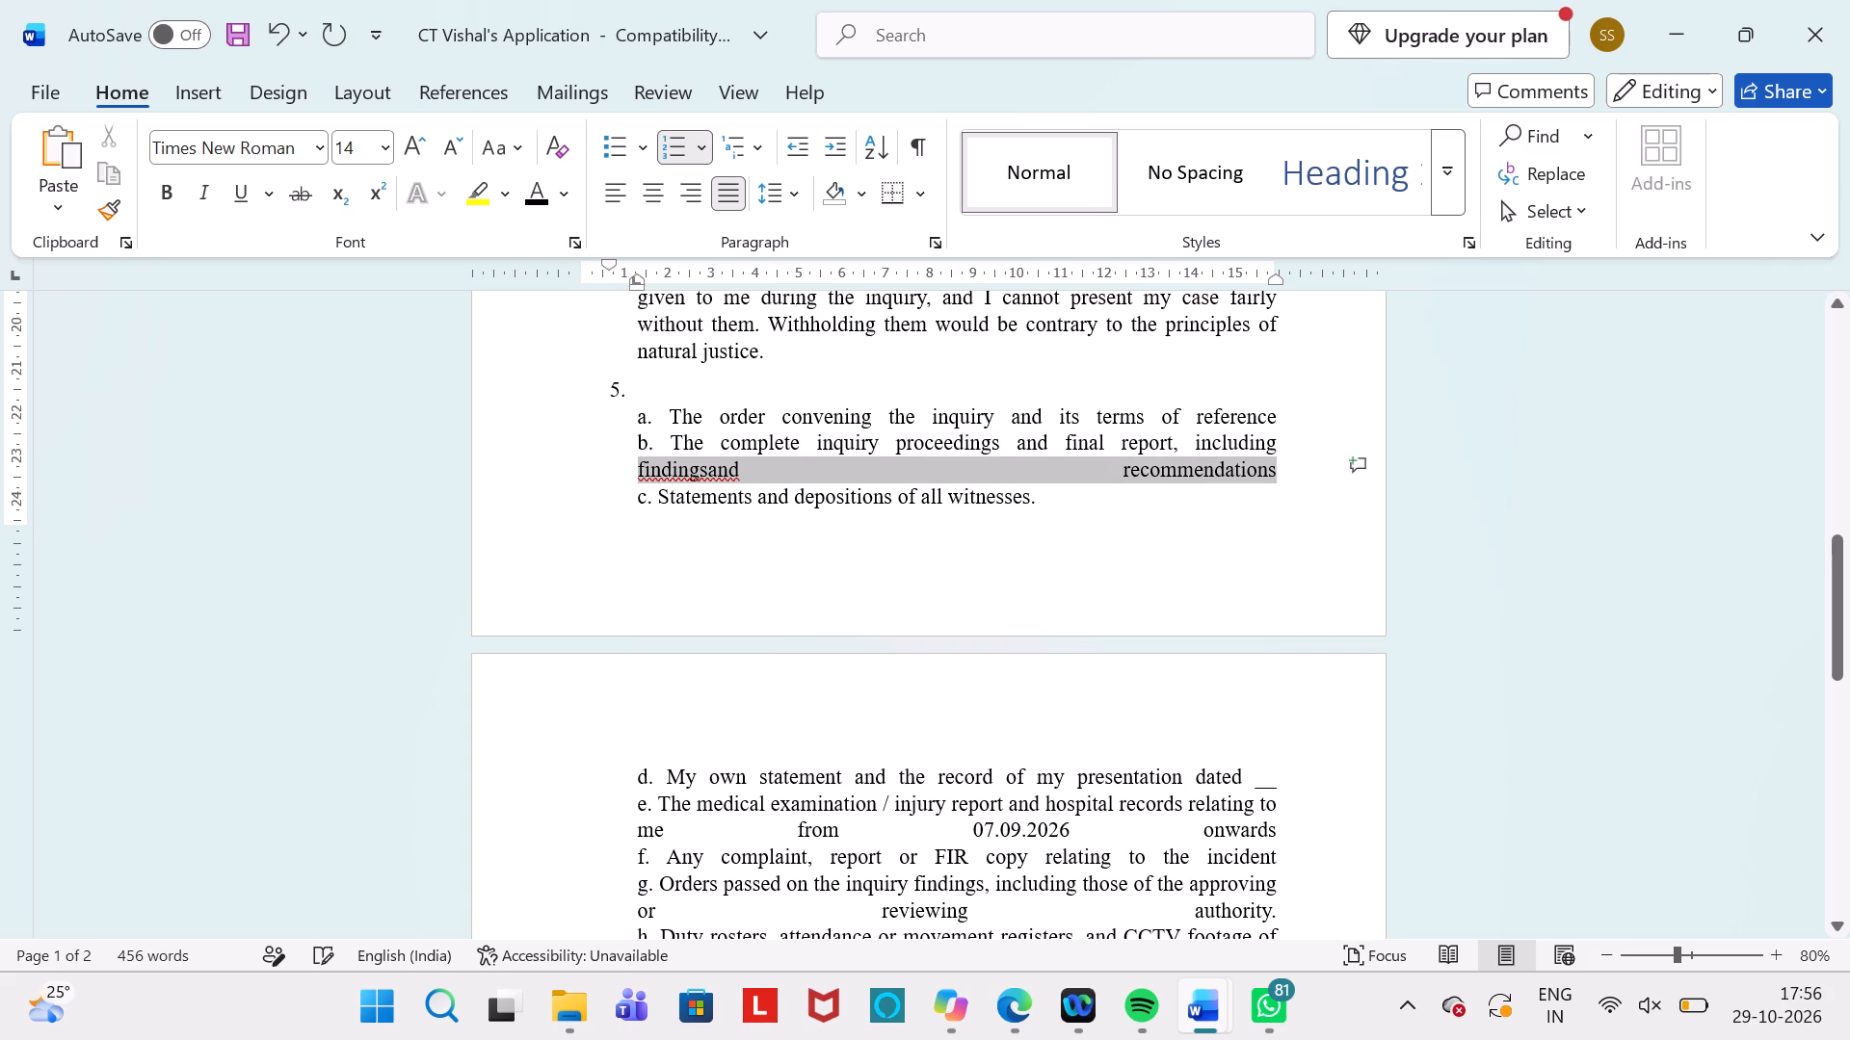
left_click_drag(890, 465, 883, 471)
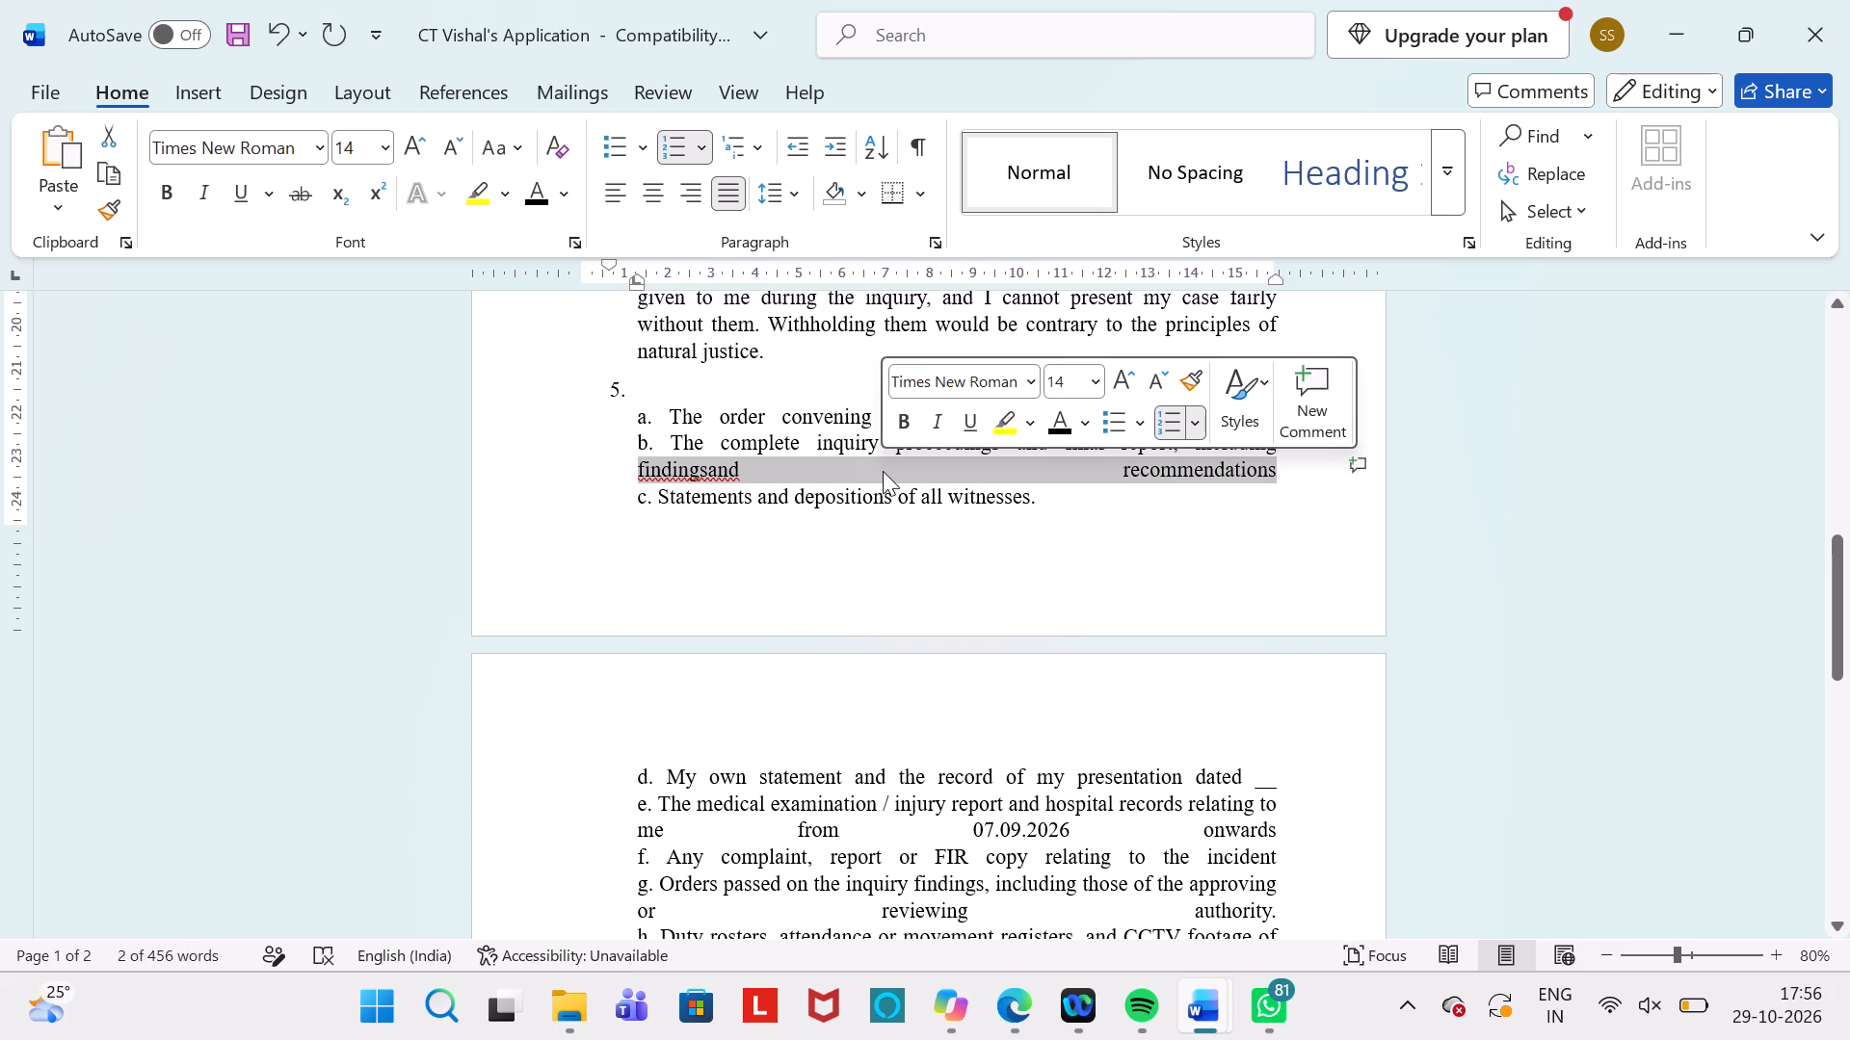
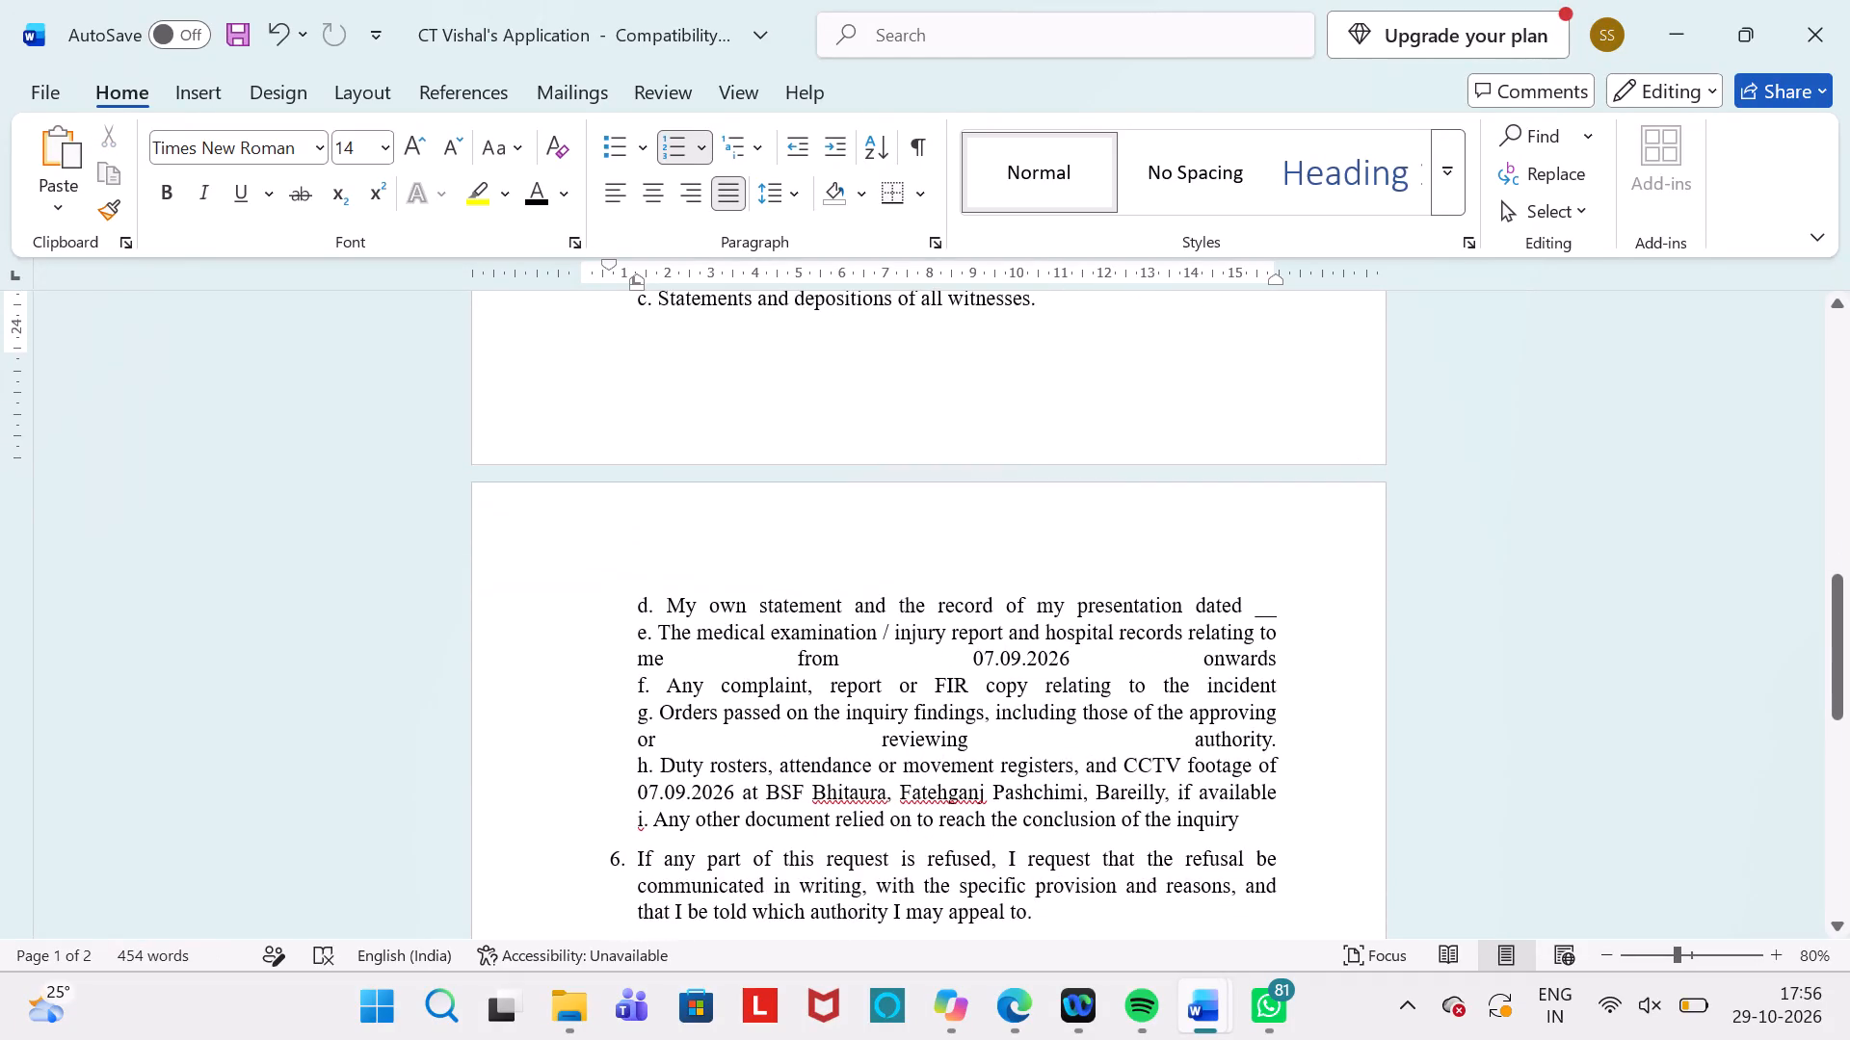
Cut all of the lettered sub-items a to i from paragraph 5, keeping the paragraph's number.
scroll(883, 471, "down", 1)
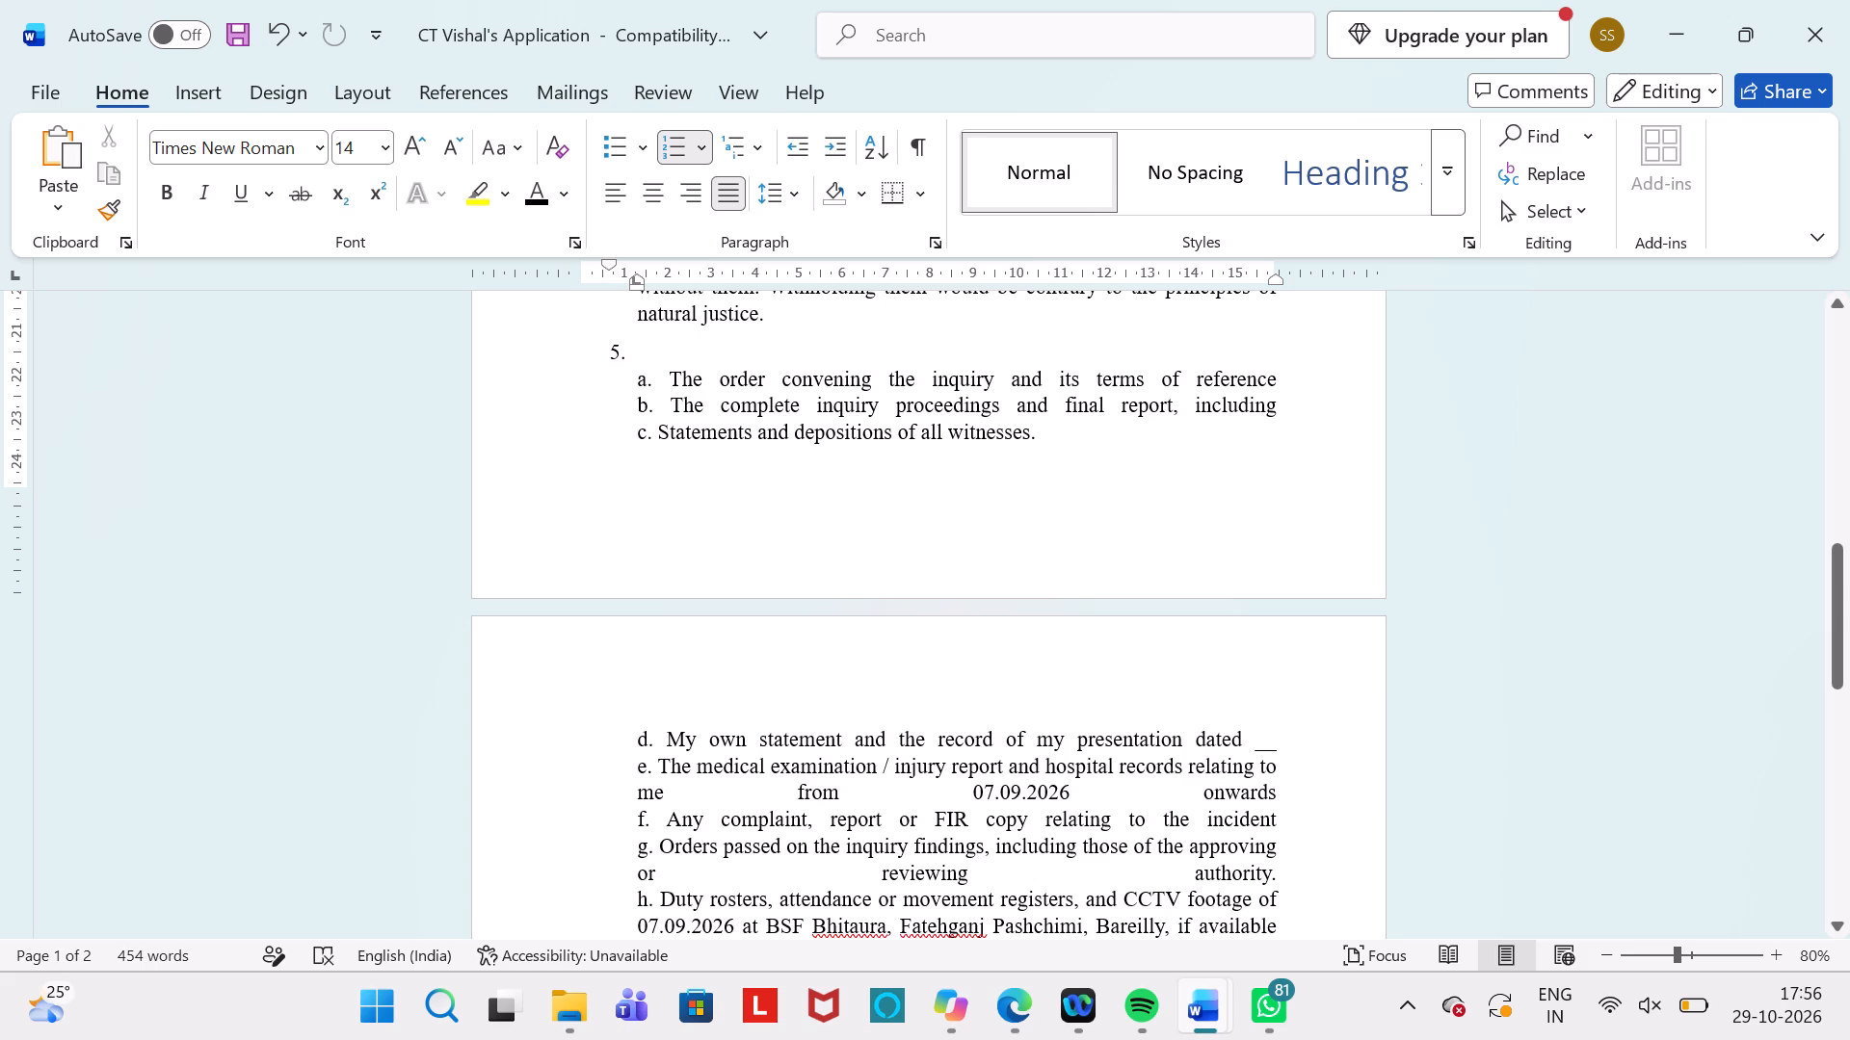
left_click_drag(629, 378, 919, 702)
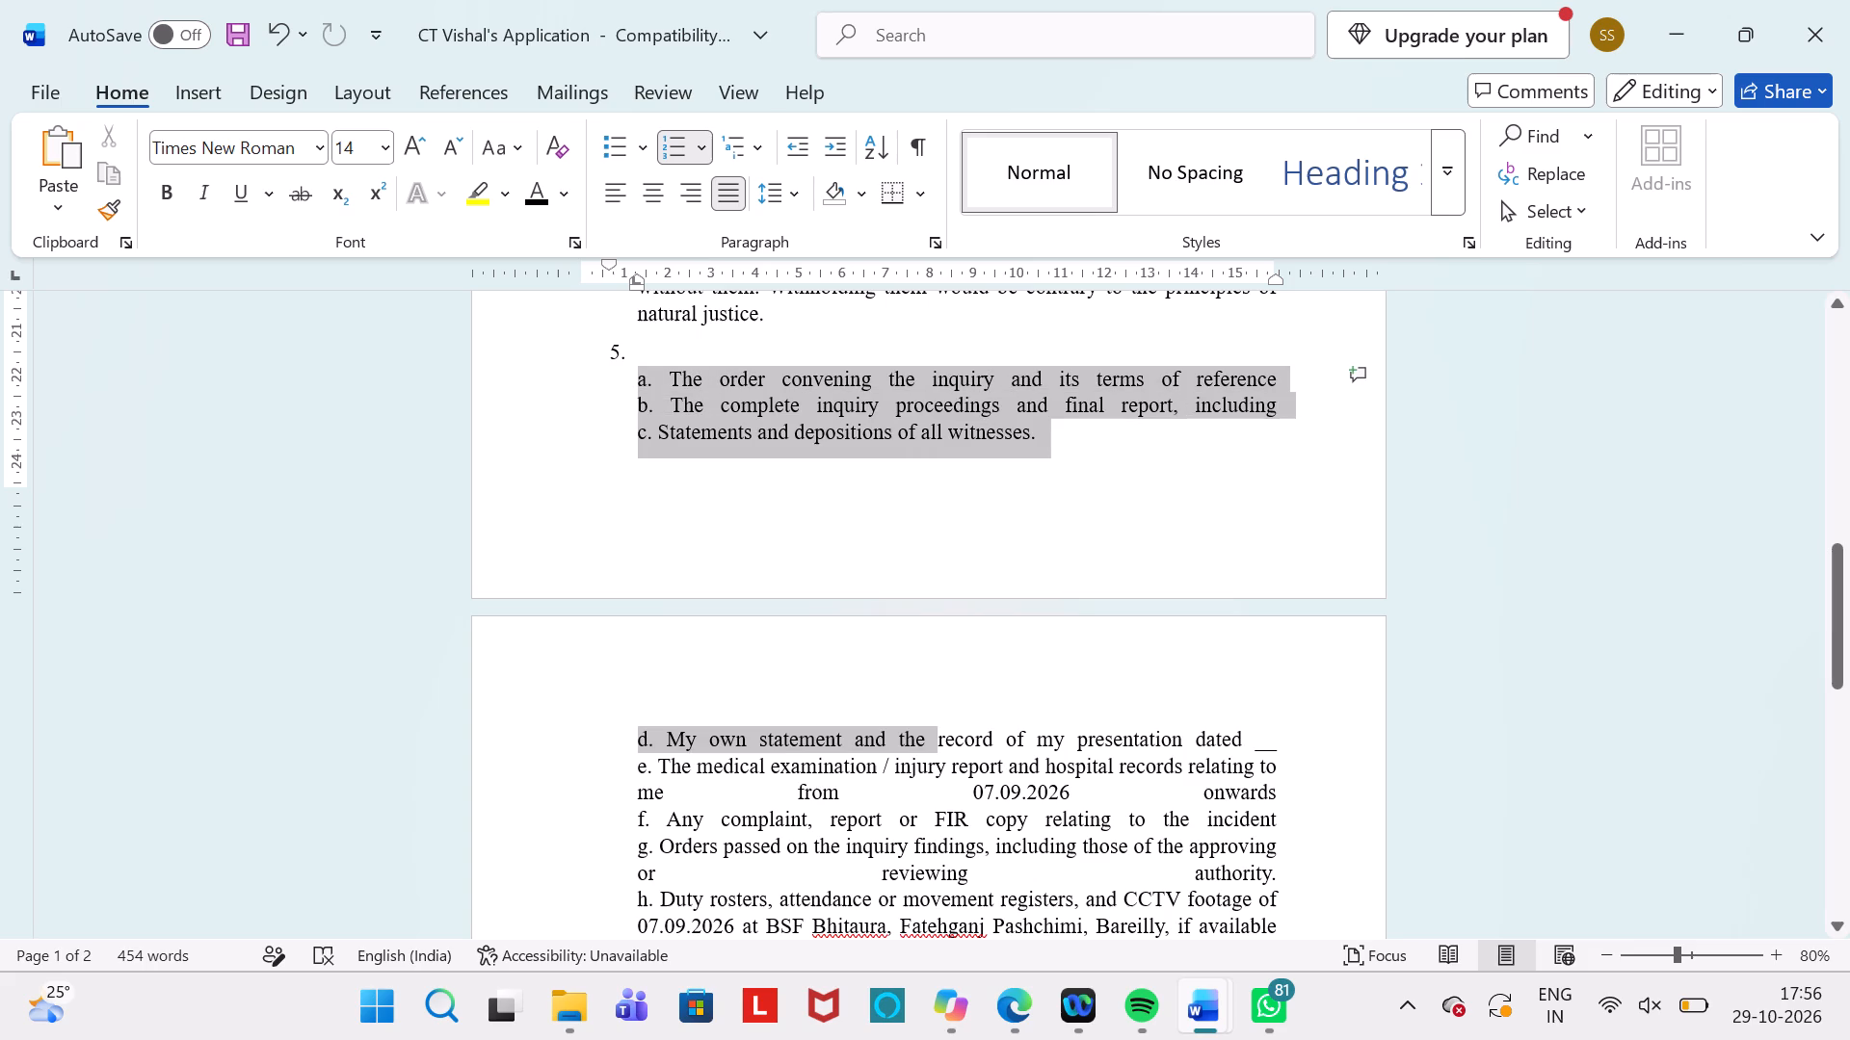
left_click_drag(919, 702, 1088, 831)
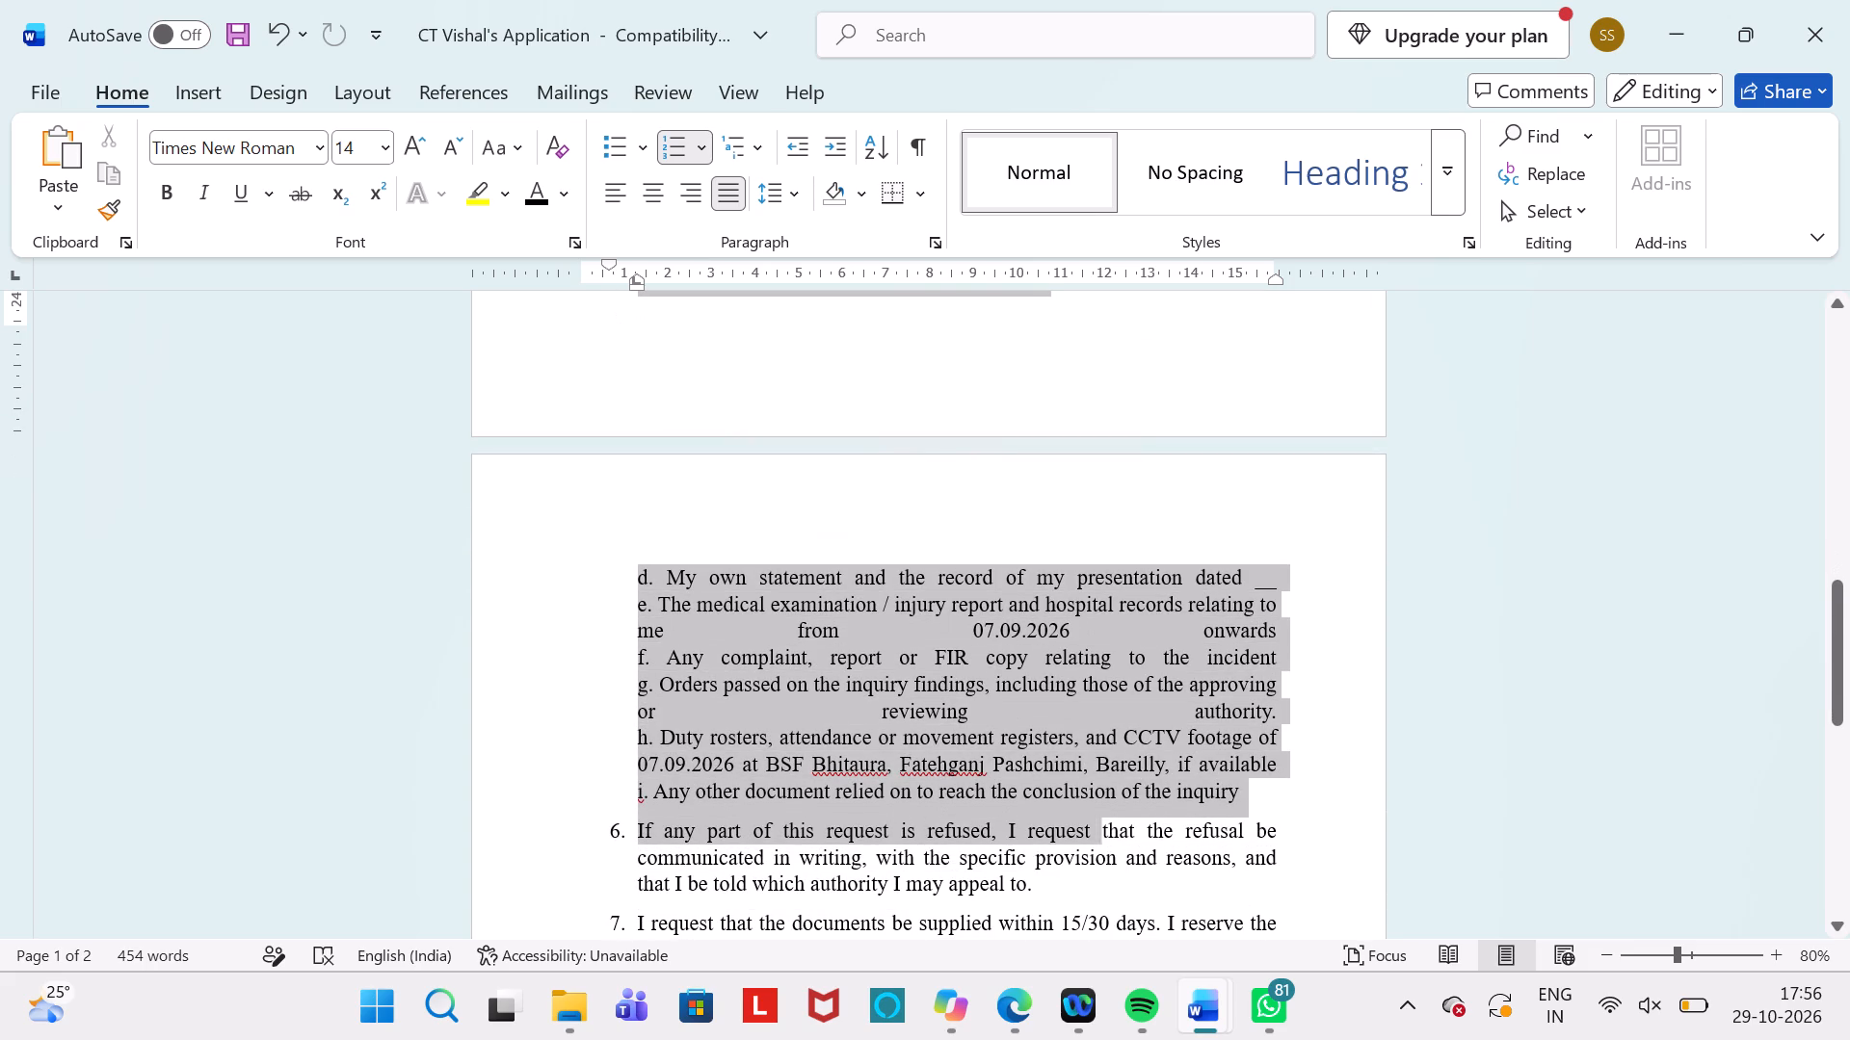
left_click_drag(1088, 831, 1256, 785)
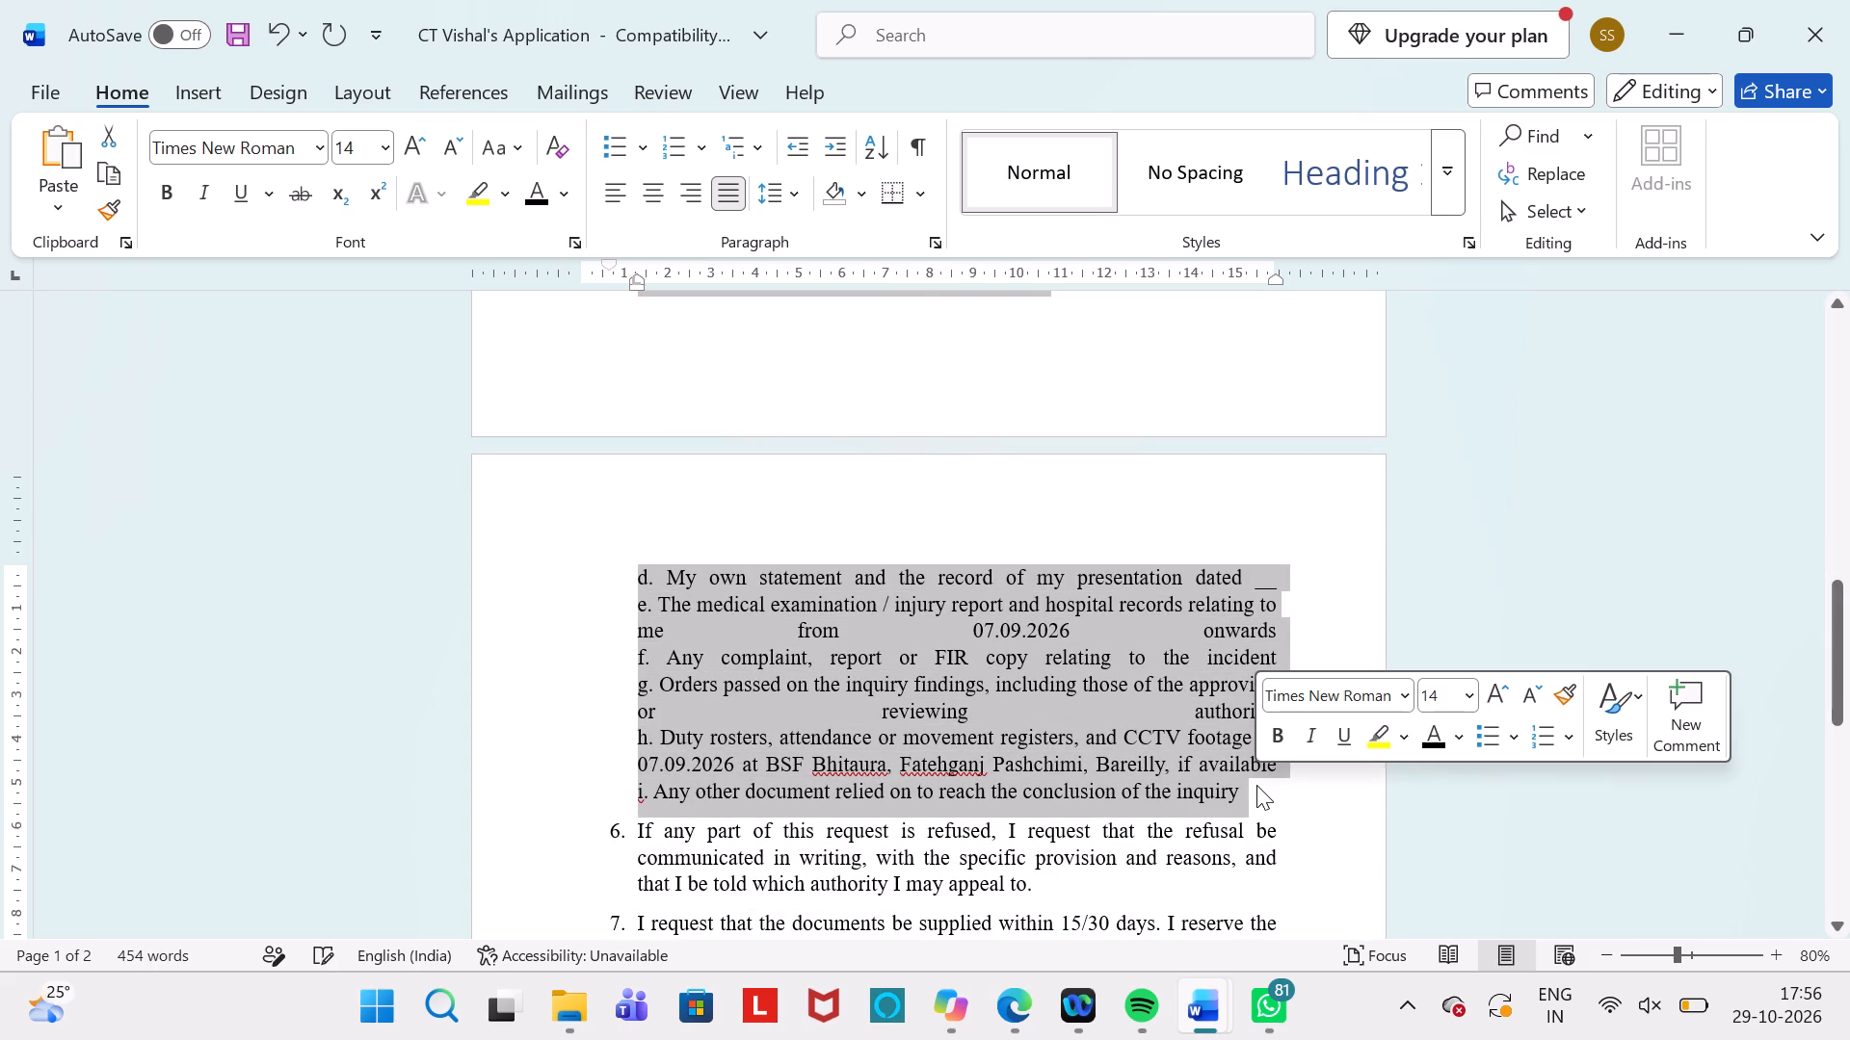
key("ctrl+x")
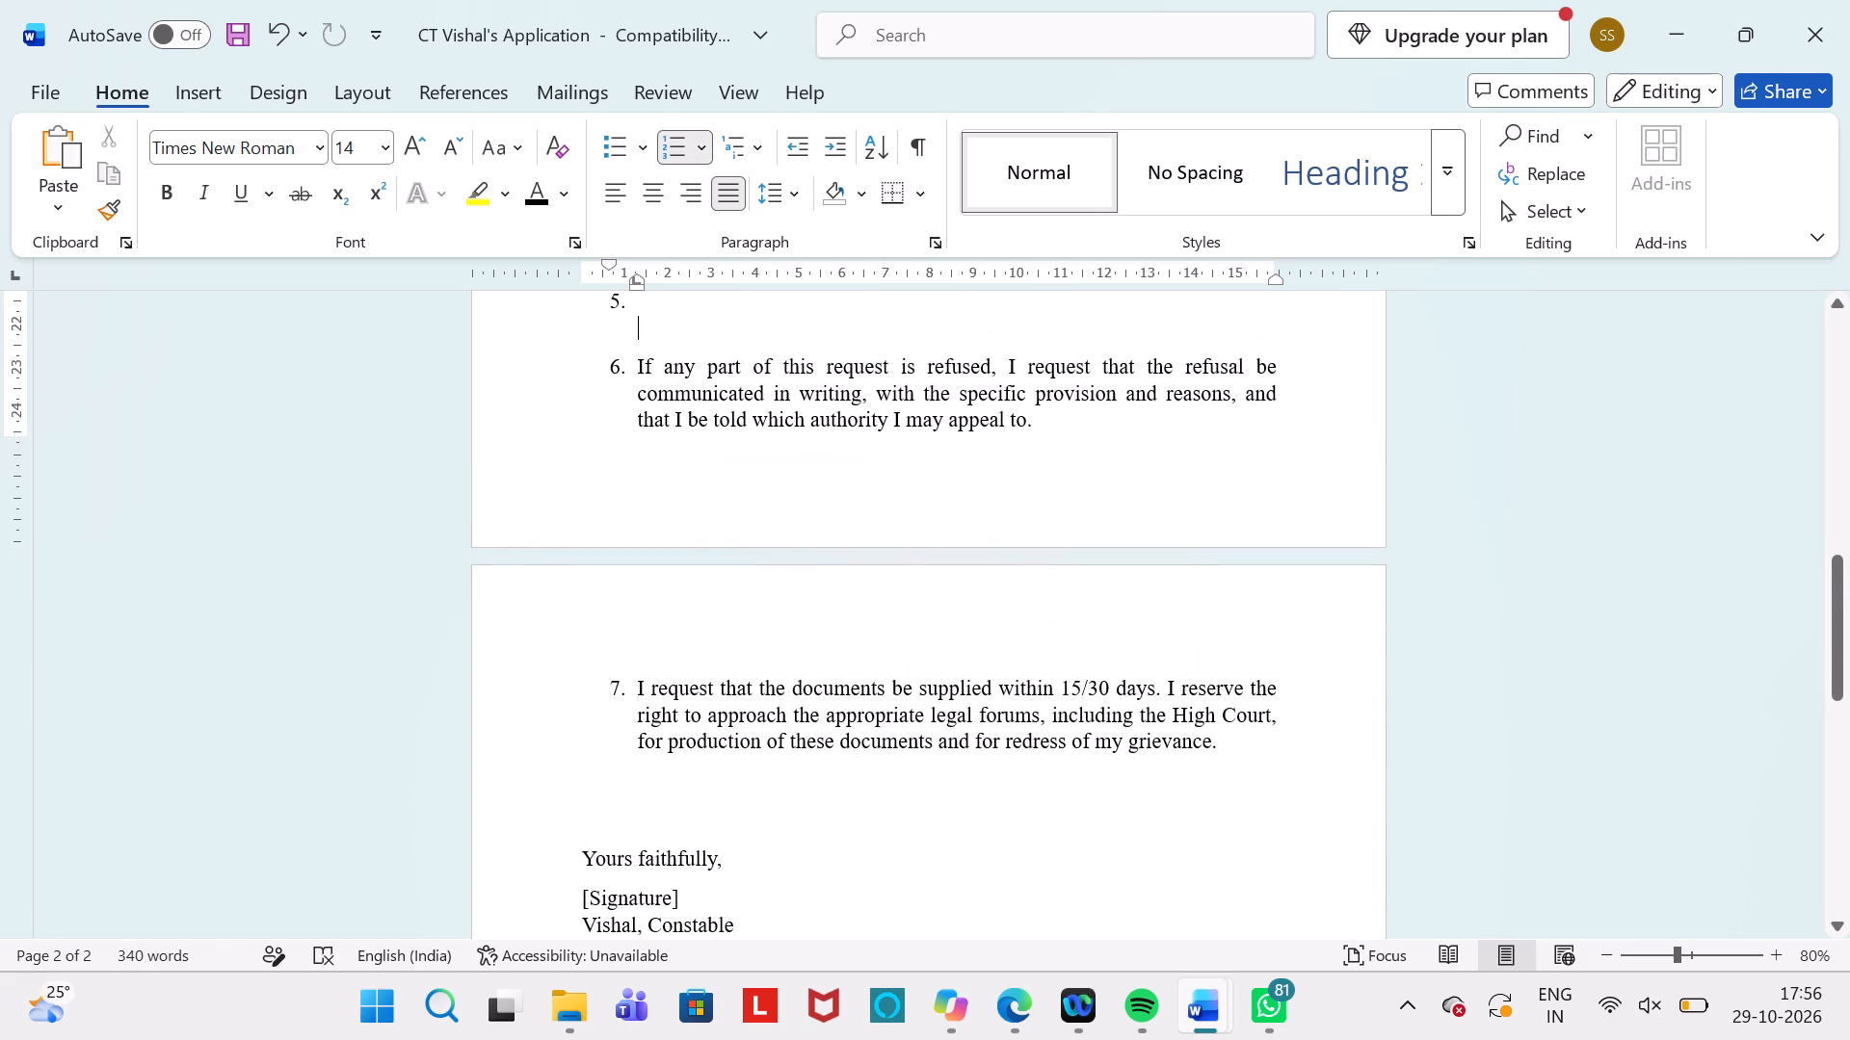
left_click(1002, 999)
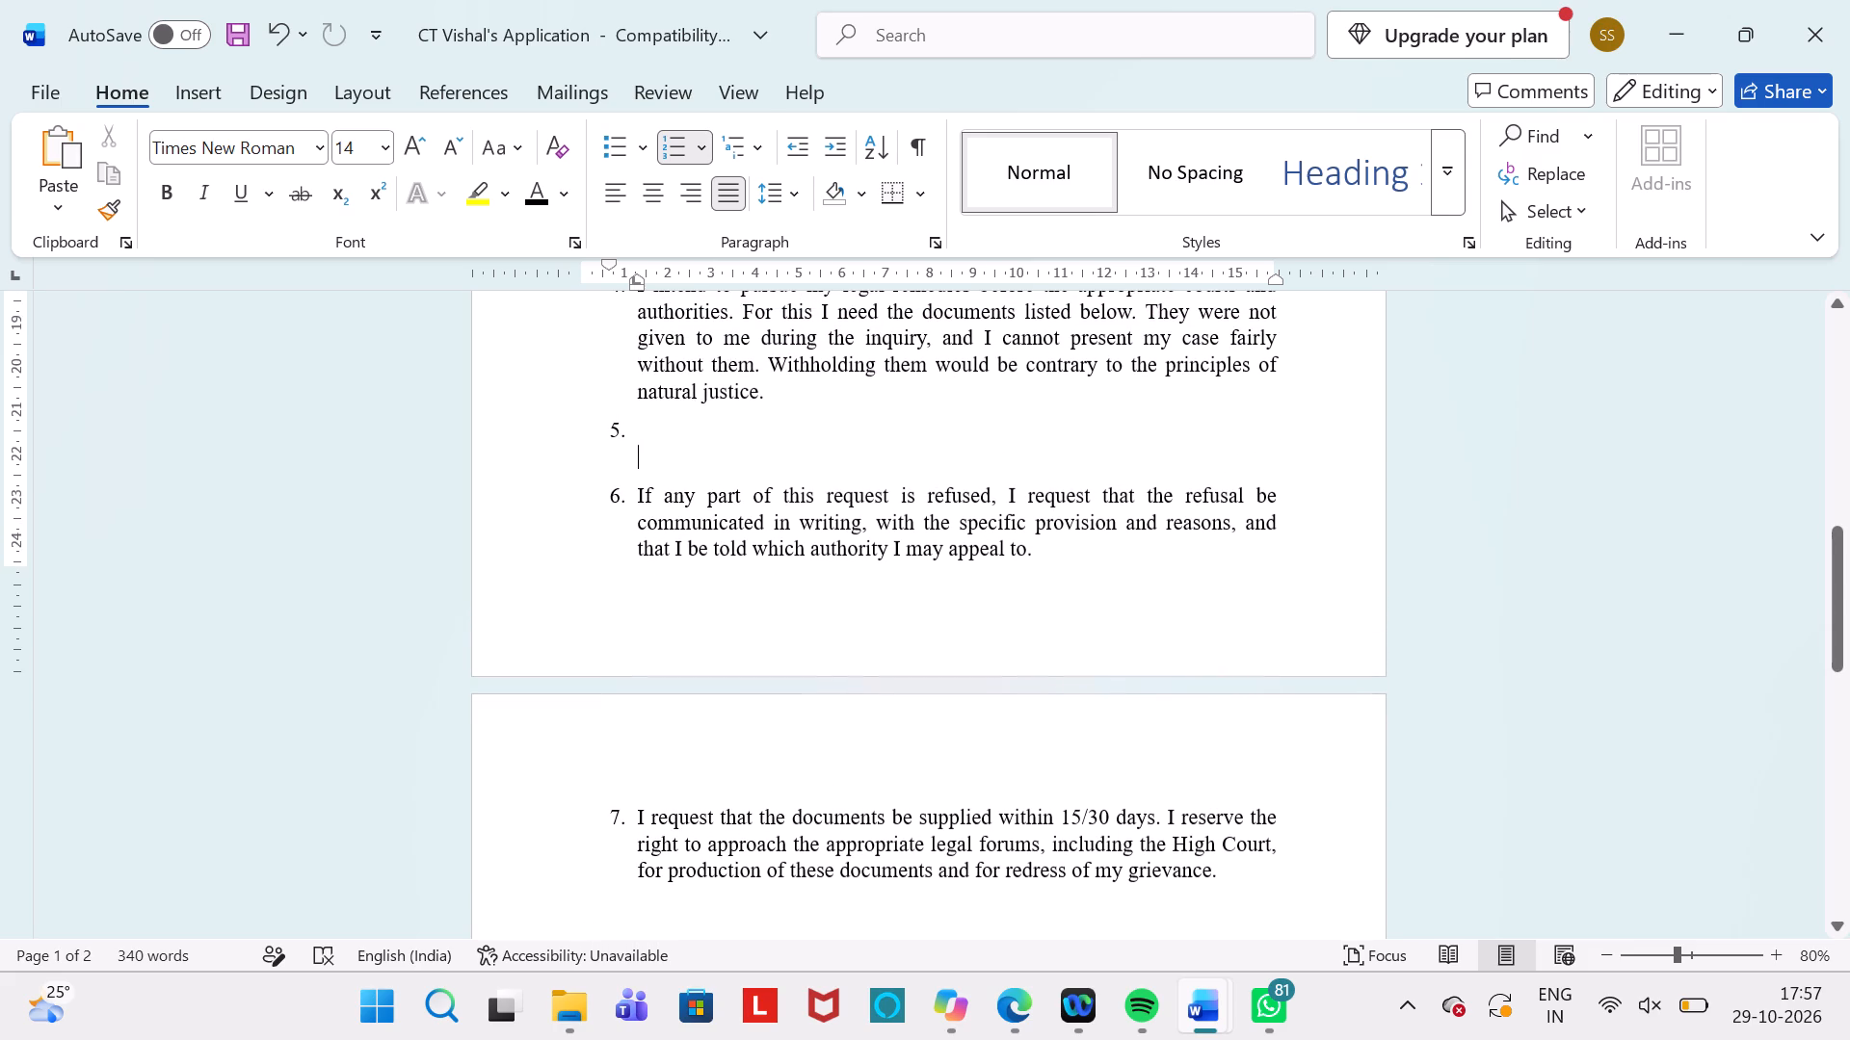
left_click(641, 433)
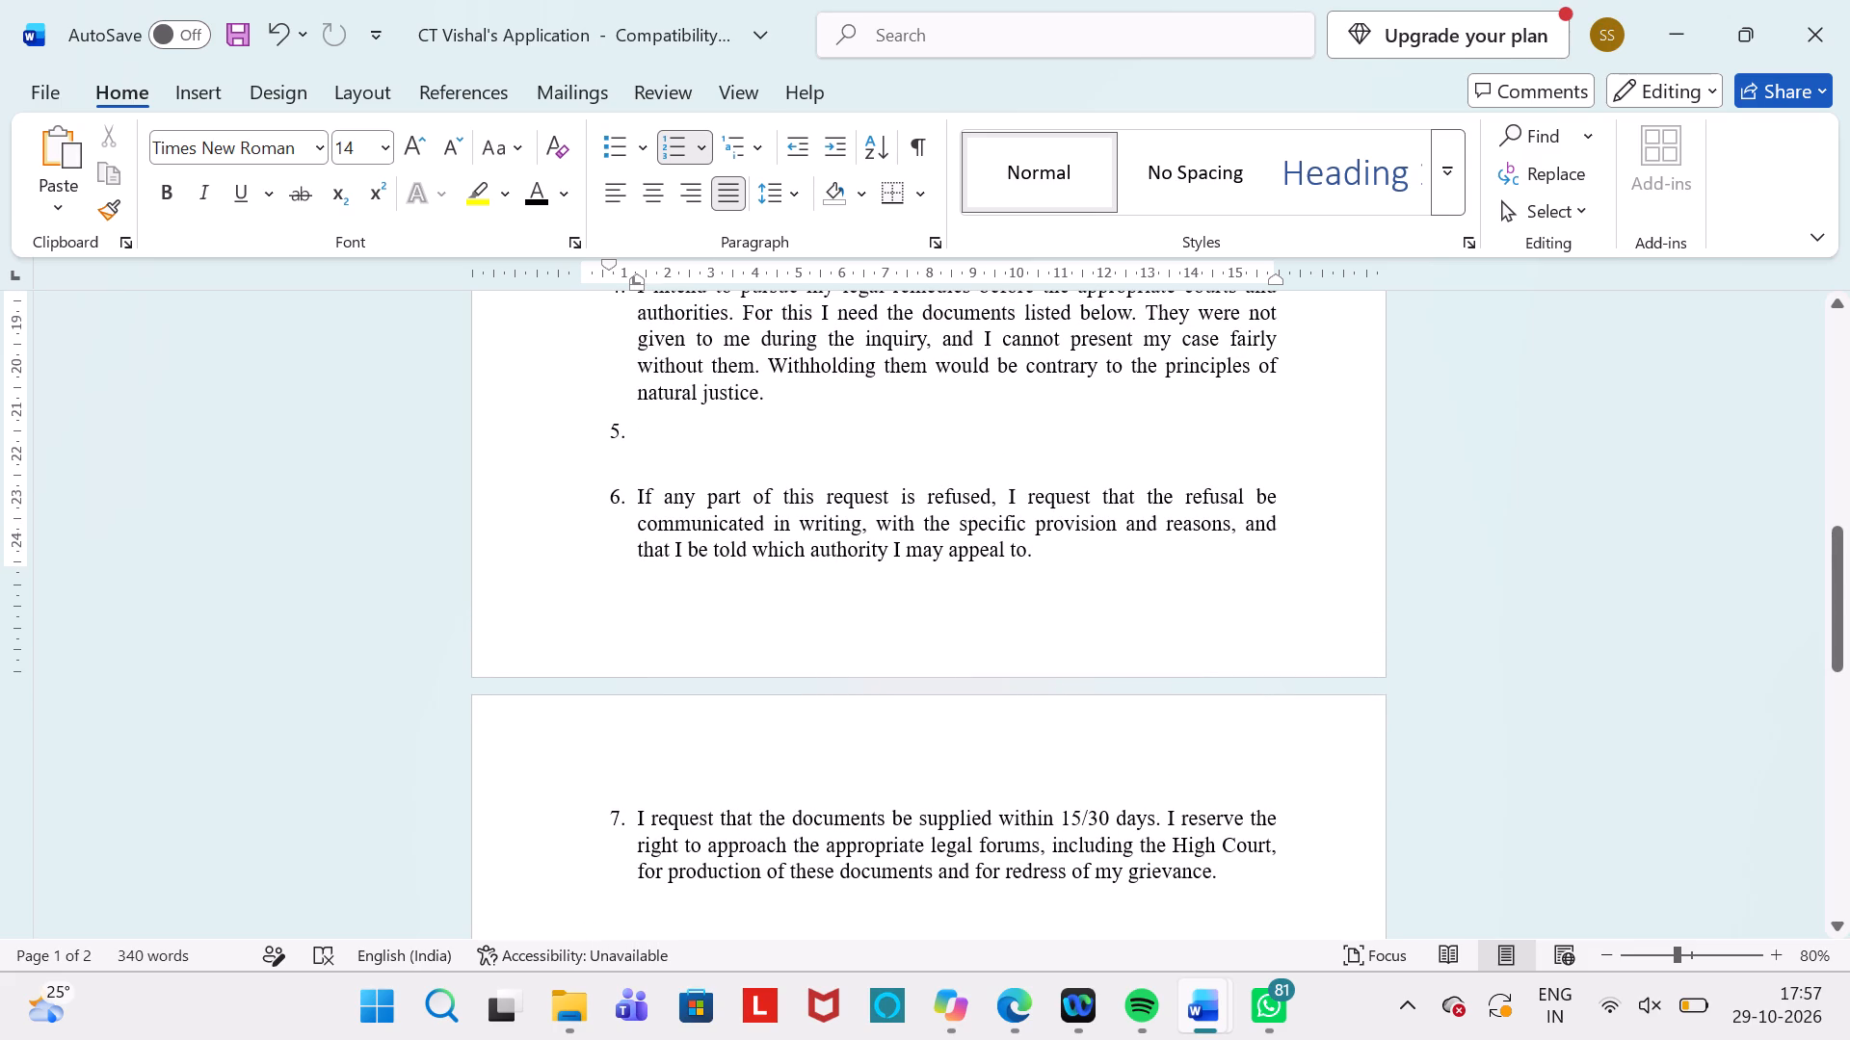
key("ctrl+v")
Change the alignment of paragraph 5 and its lettered sub-items from justified to left-aligned.
scroll(641, 433, "up", 1)
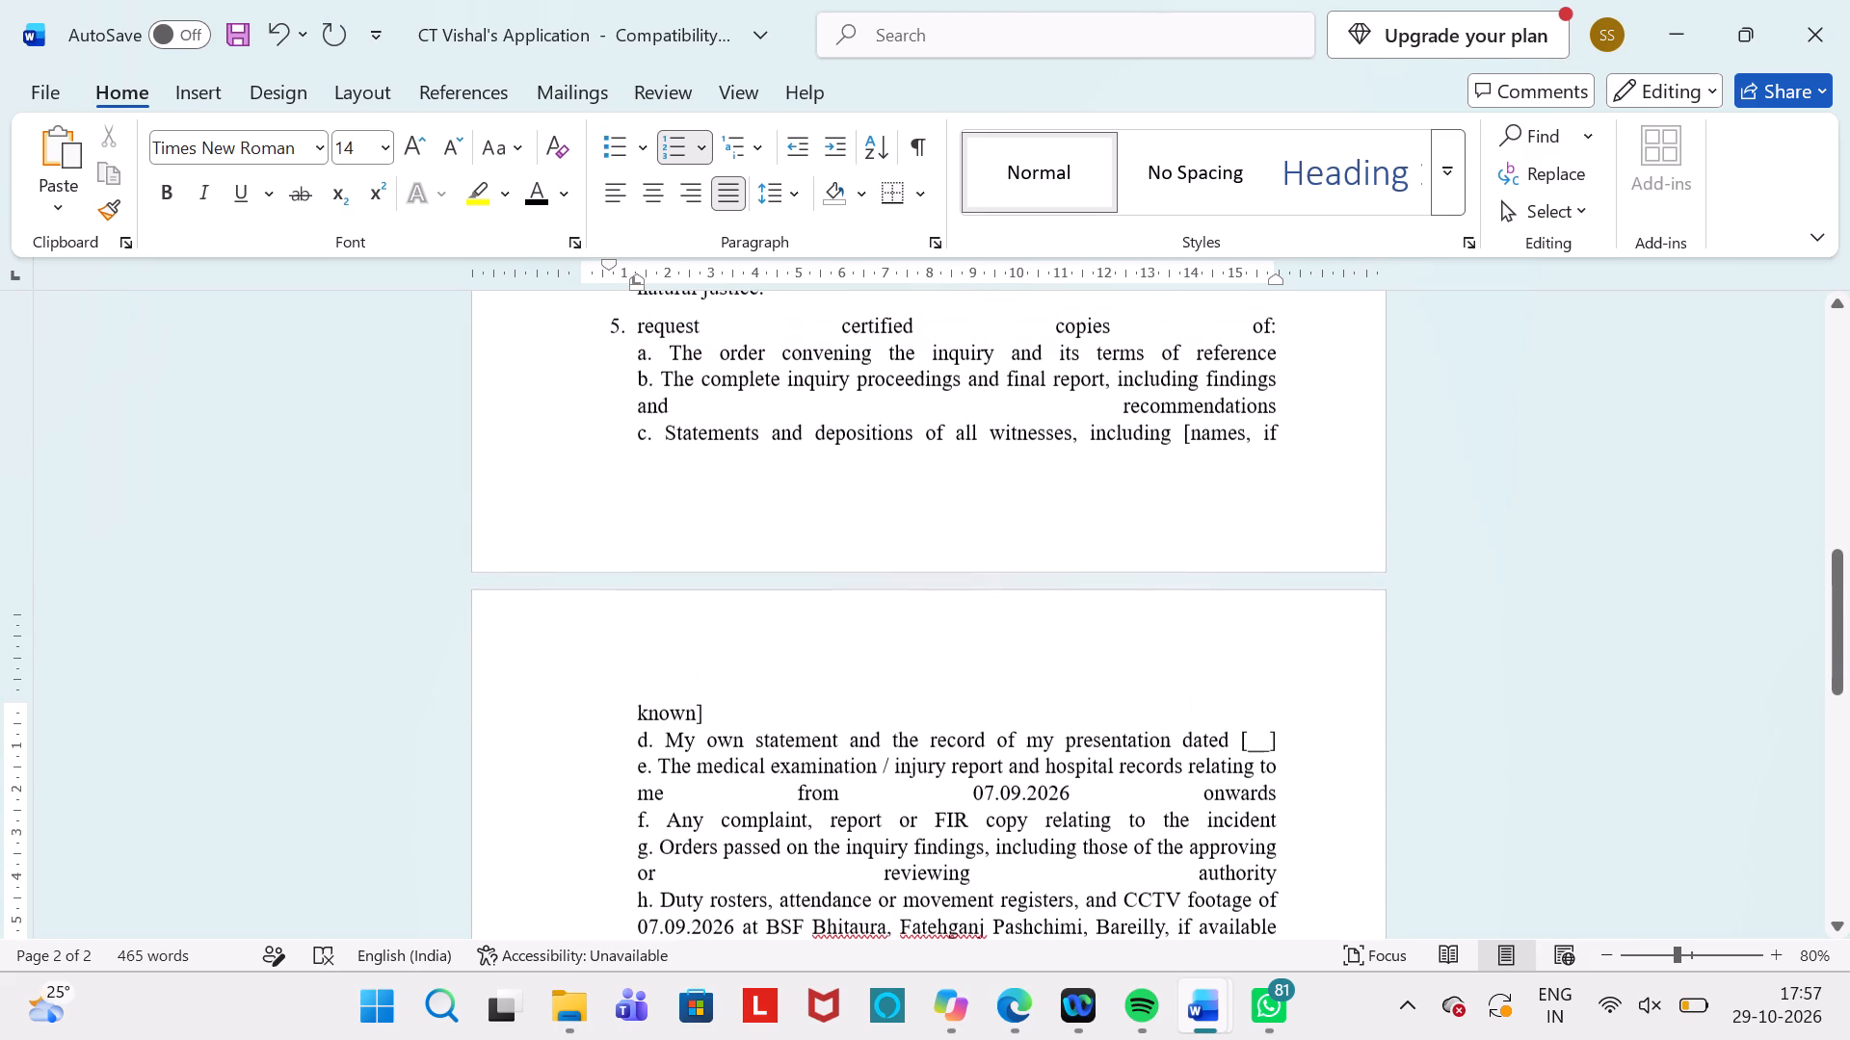
scroll(641, 433, "up", 1)
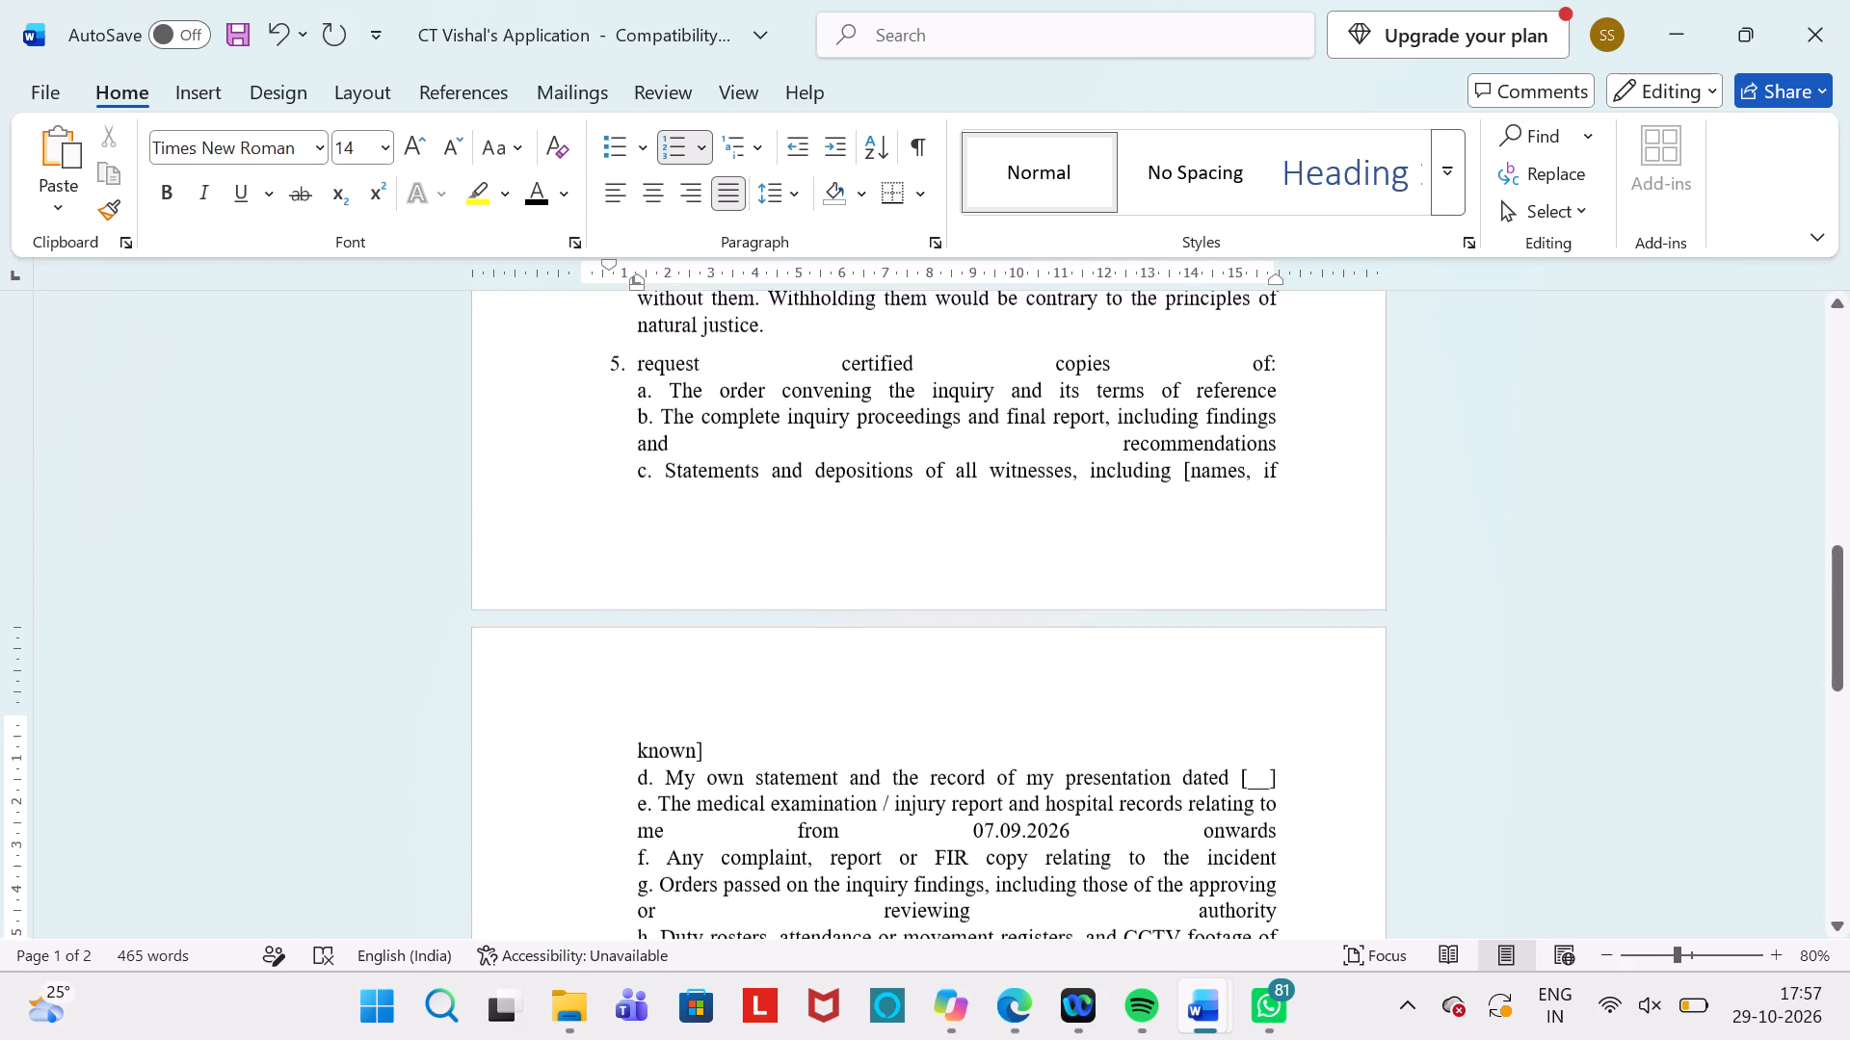
scroll(641, 433, "up", 2)
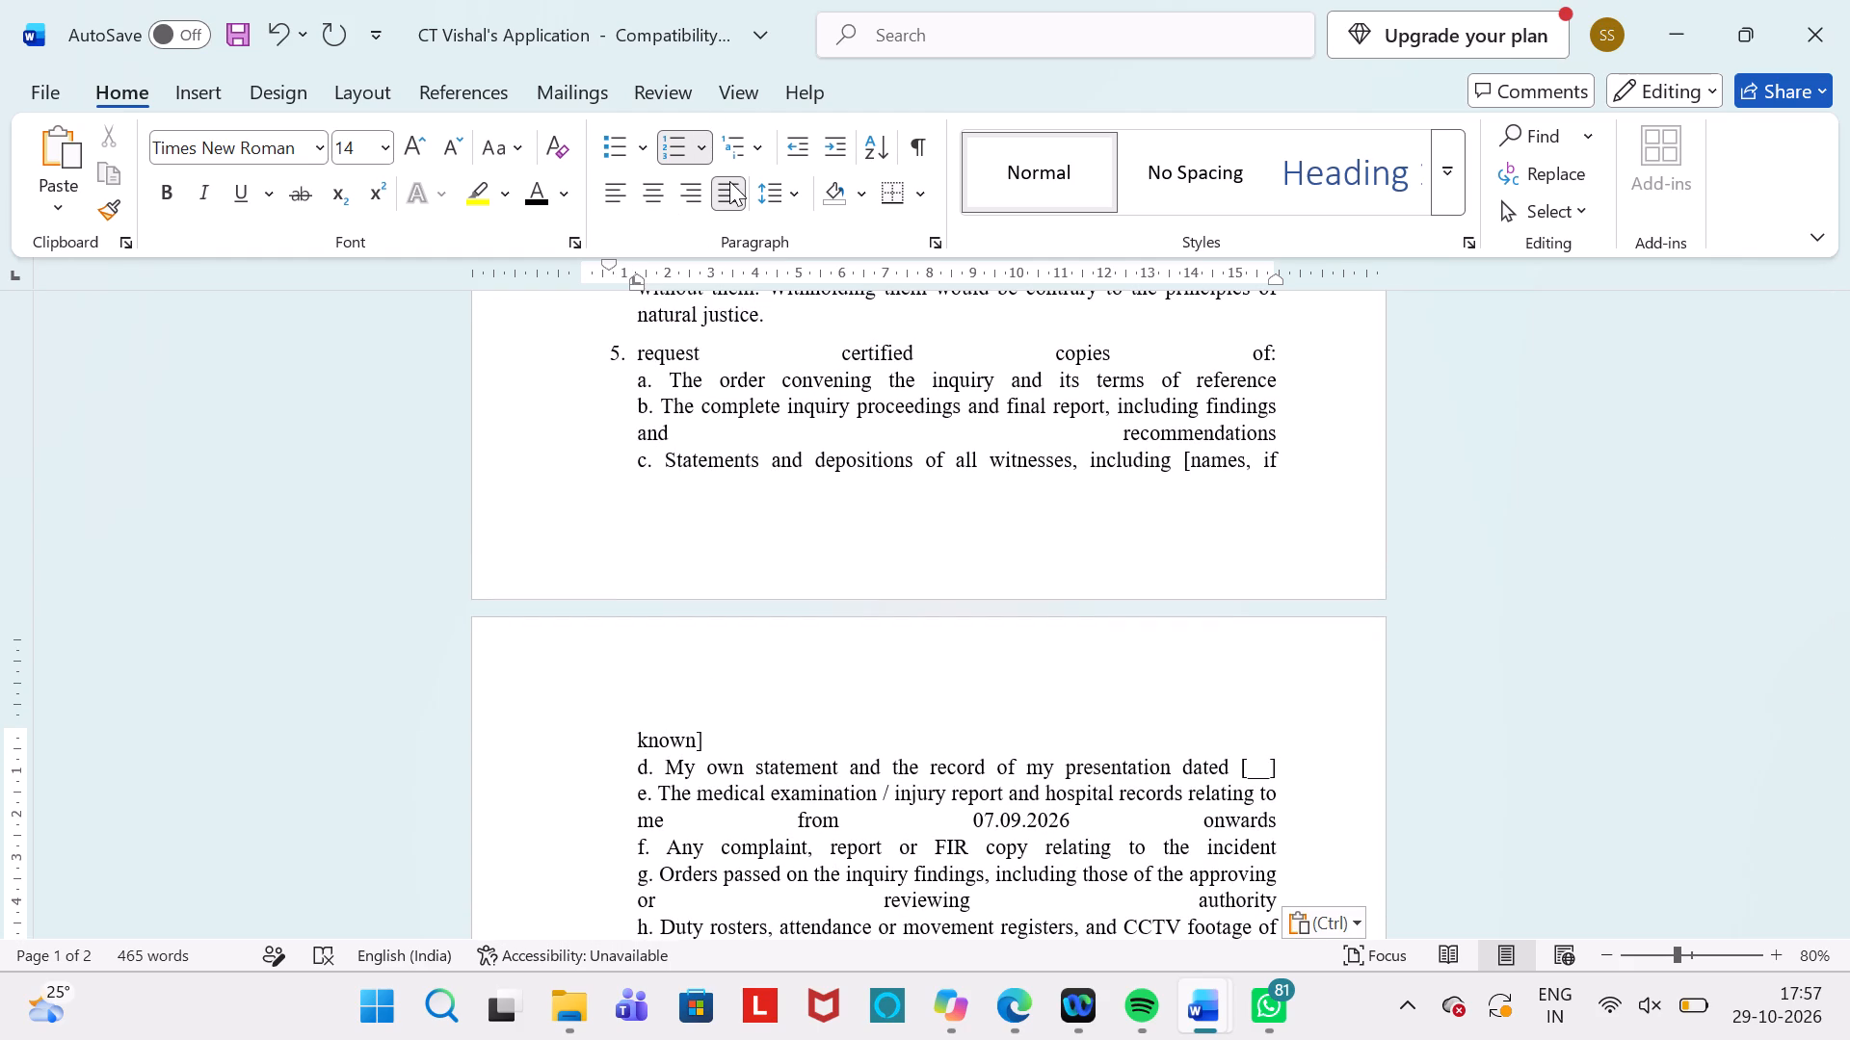
left_click(729, 181)
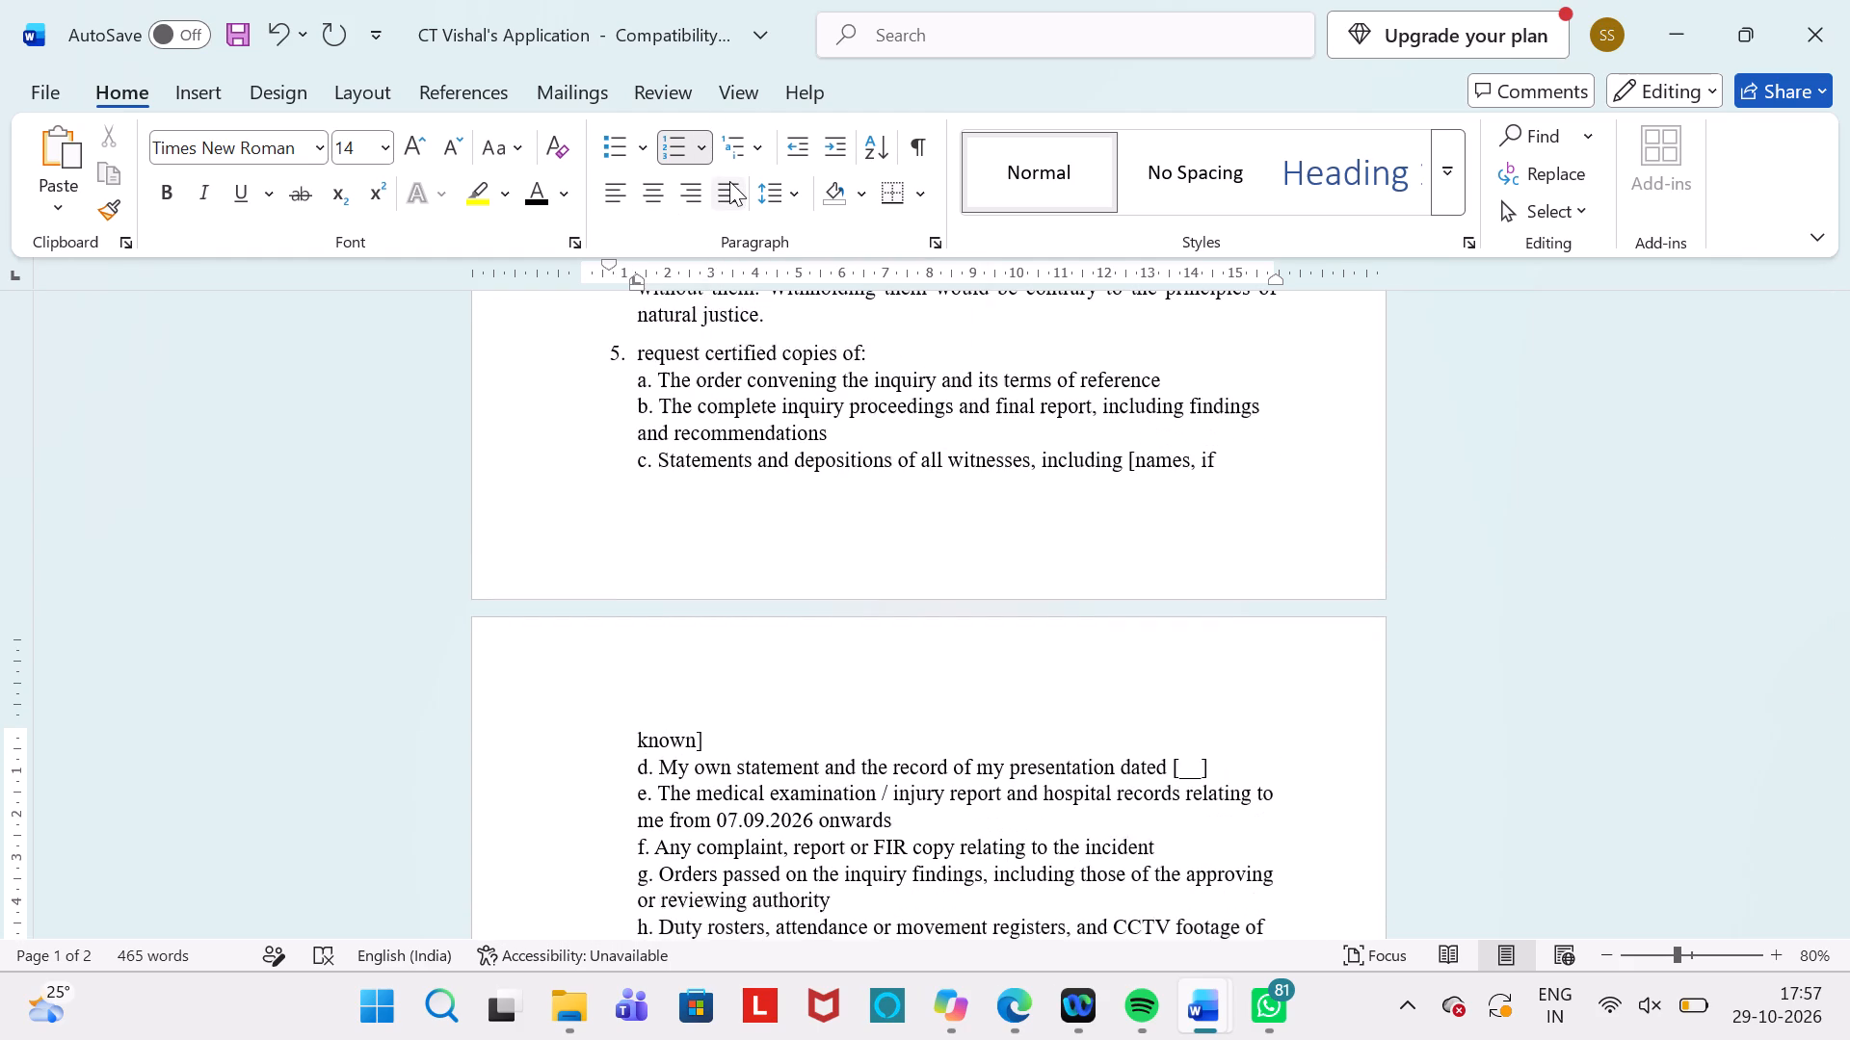
Insert the missing "I" and a space before "request certified copies of:" in paragraph 5.
scroll(797, 466, "up", 1)
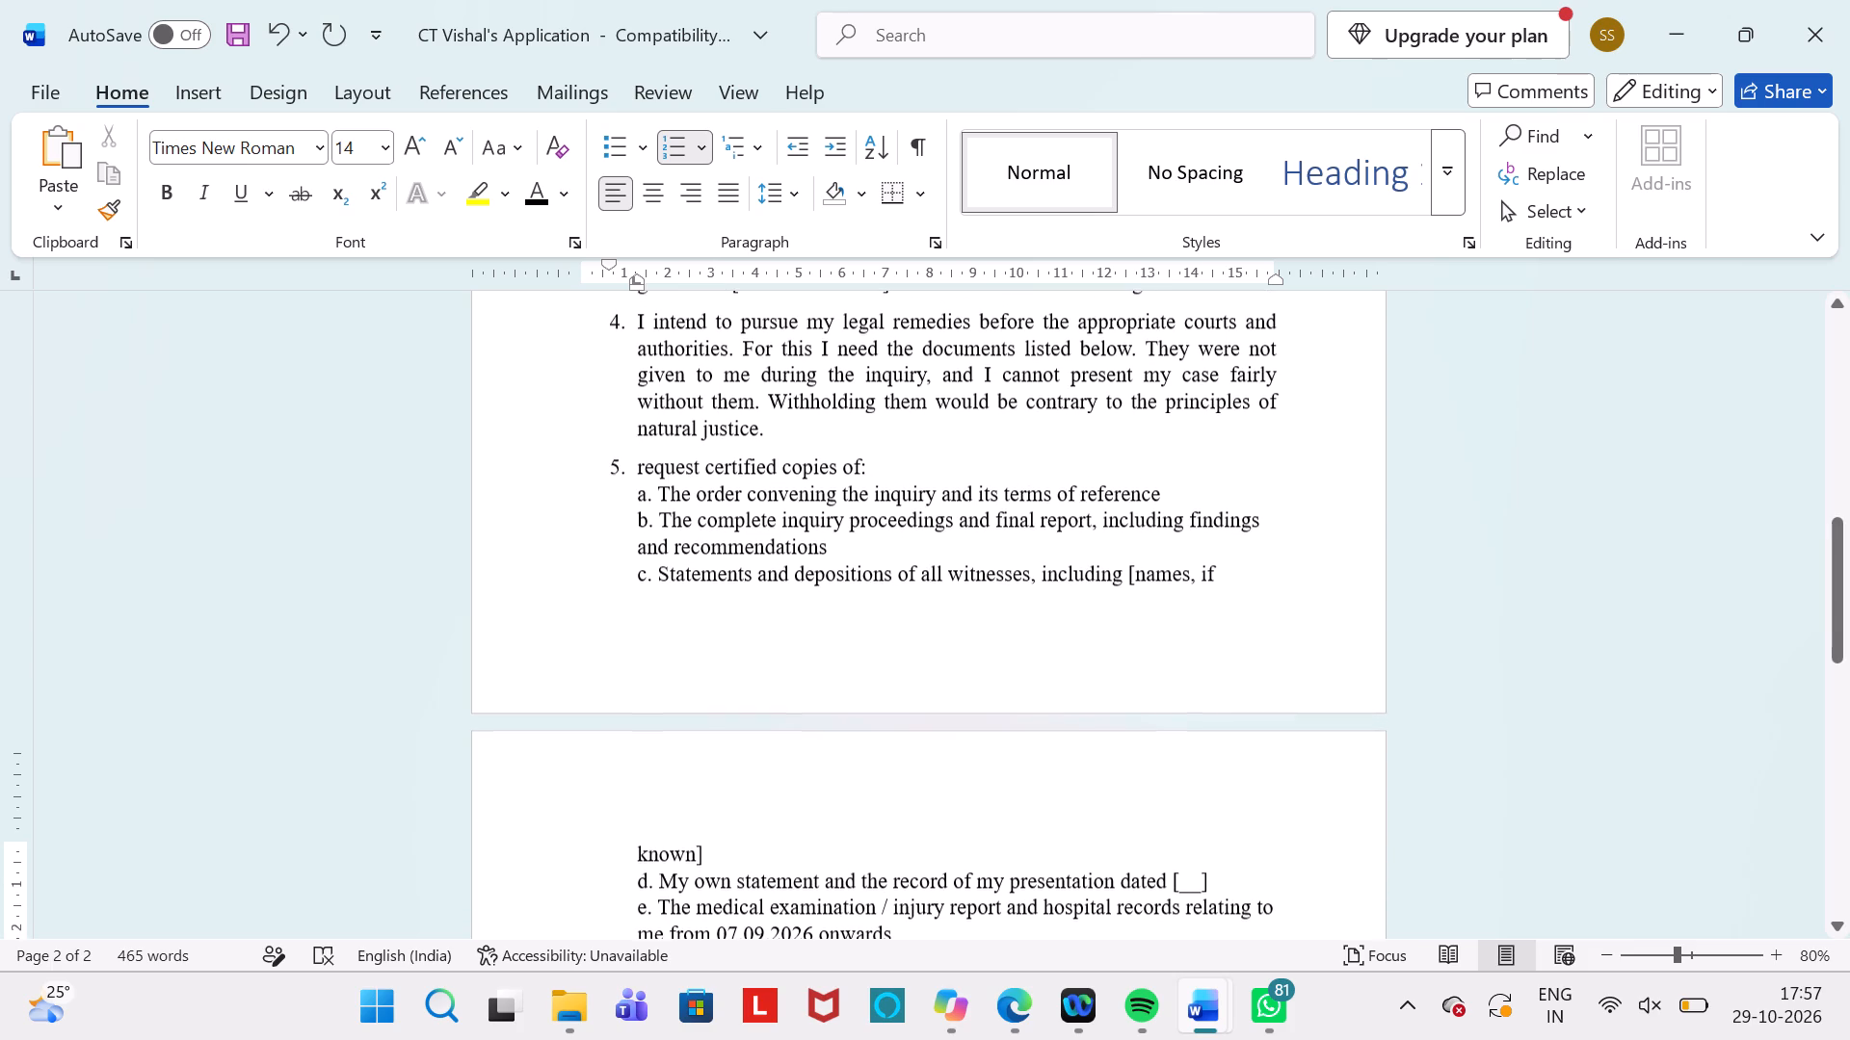
scroll(811, 484, "down", 1)
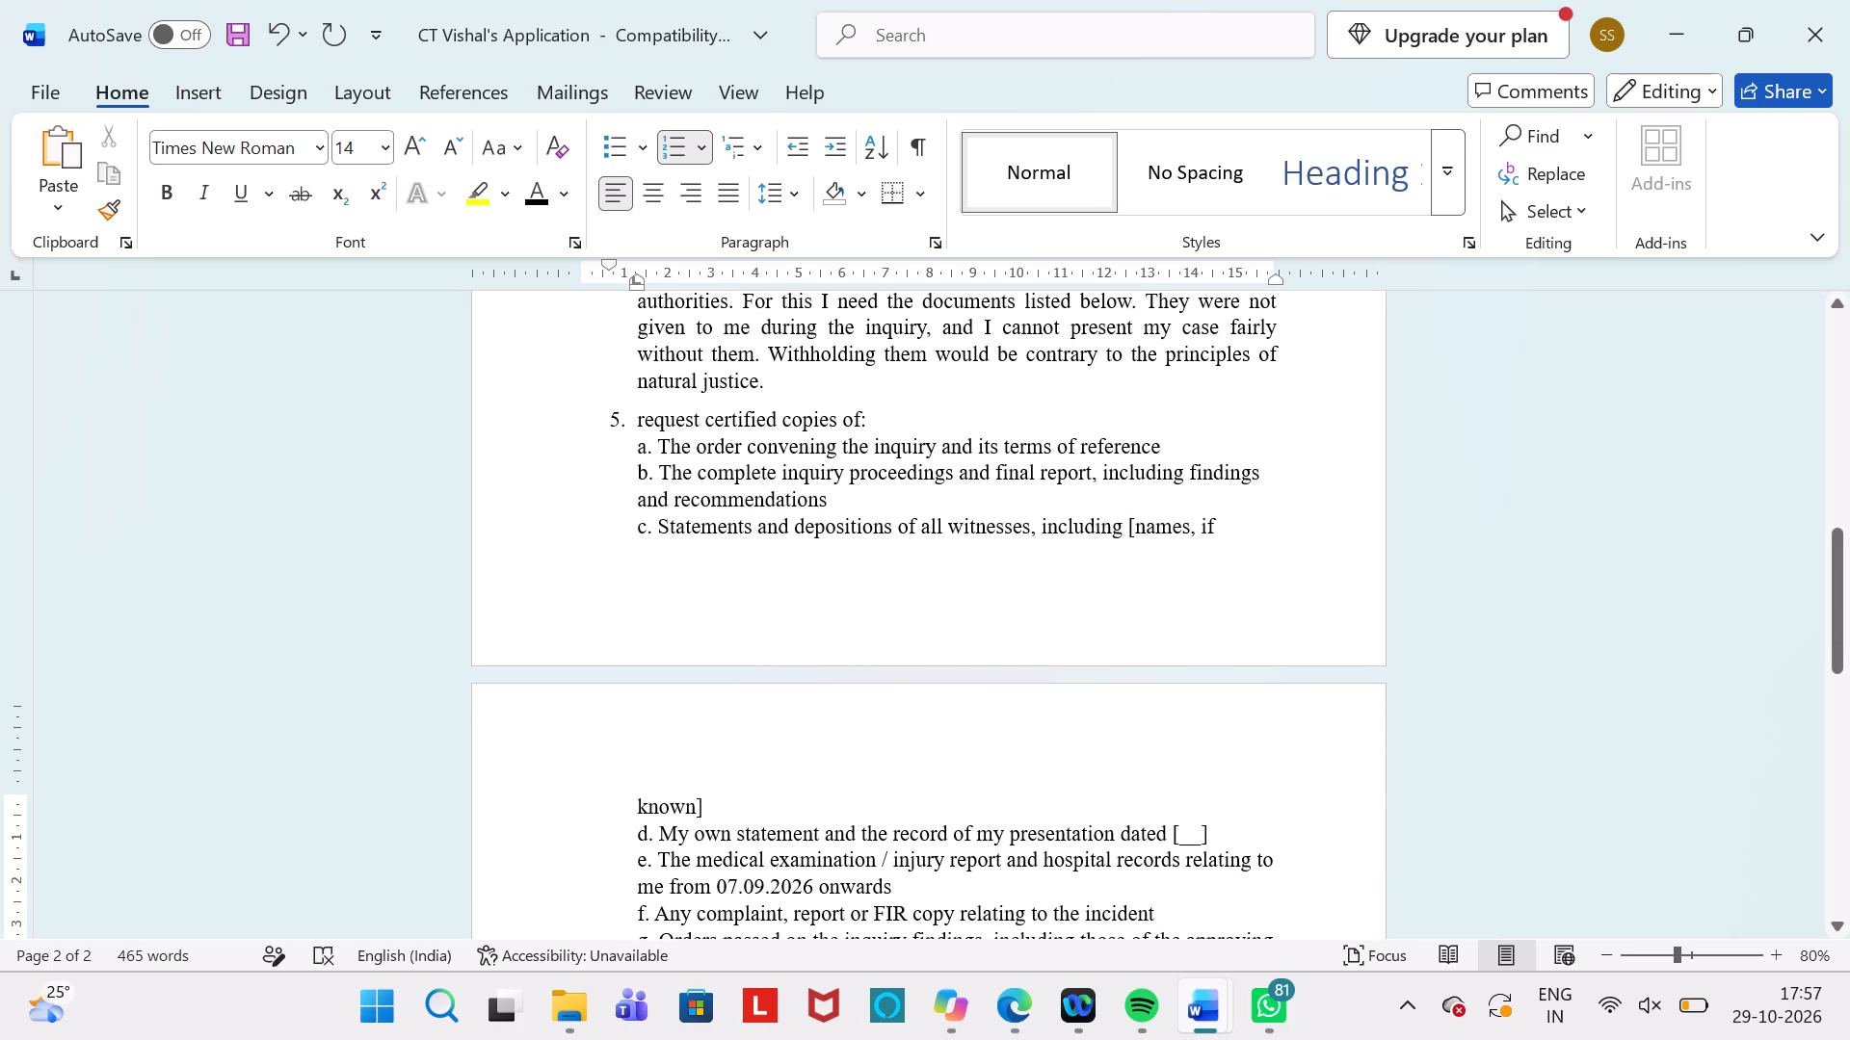
left_click(636, 423)
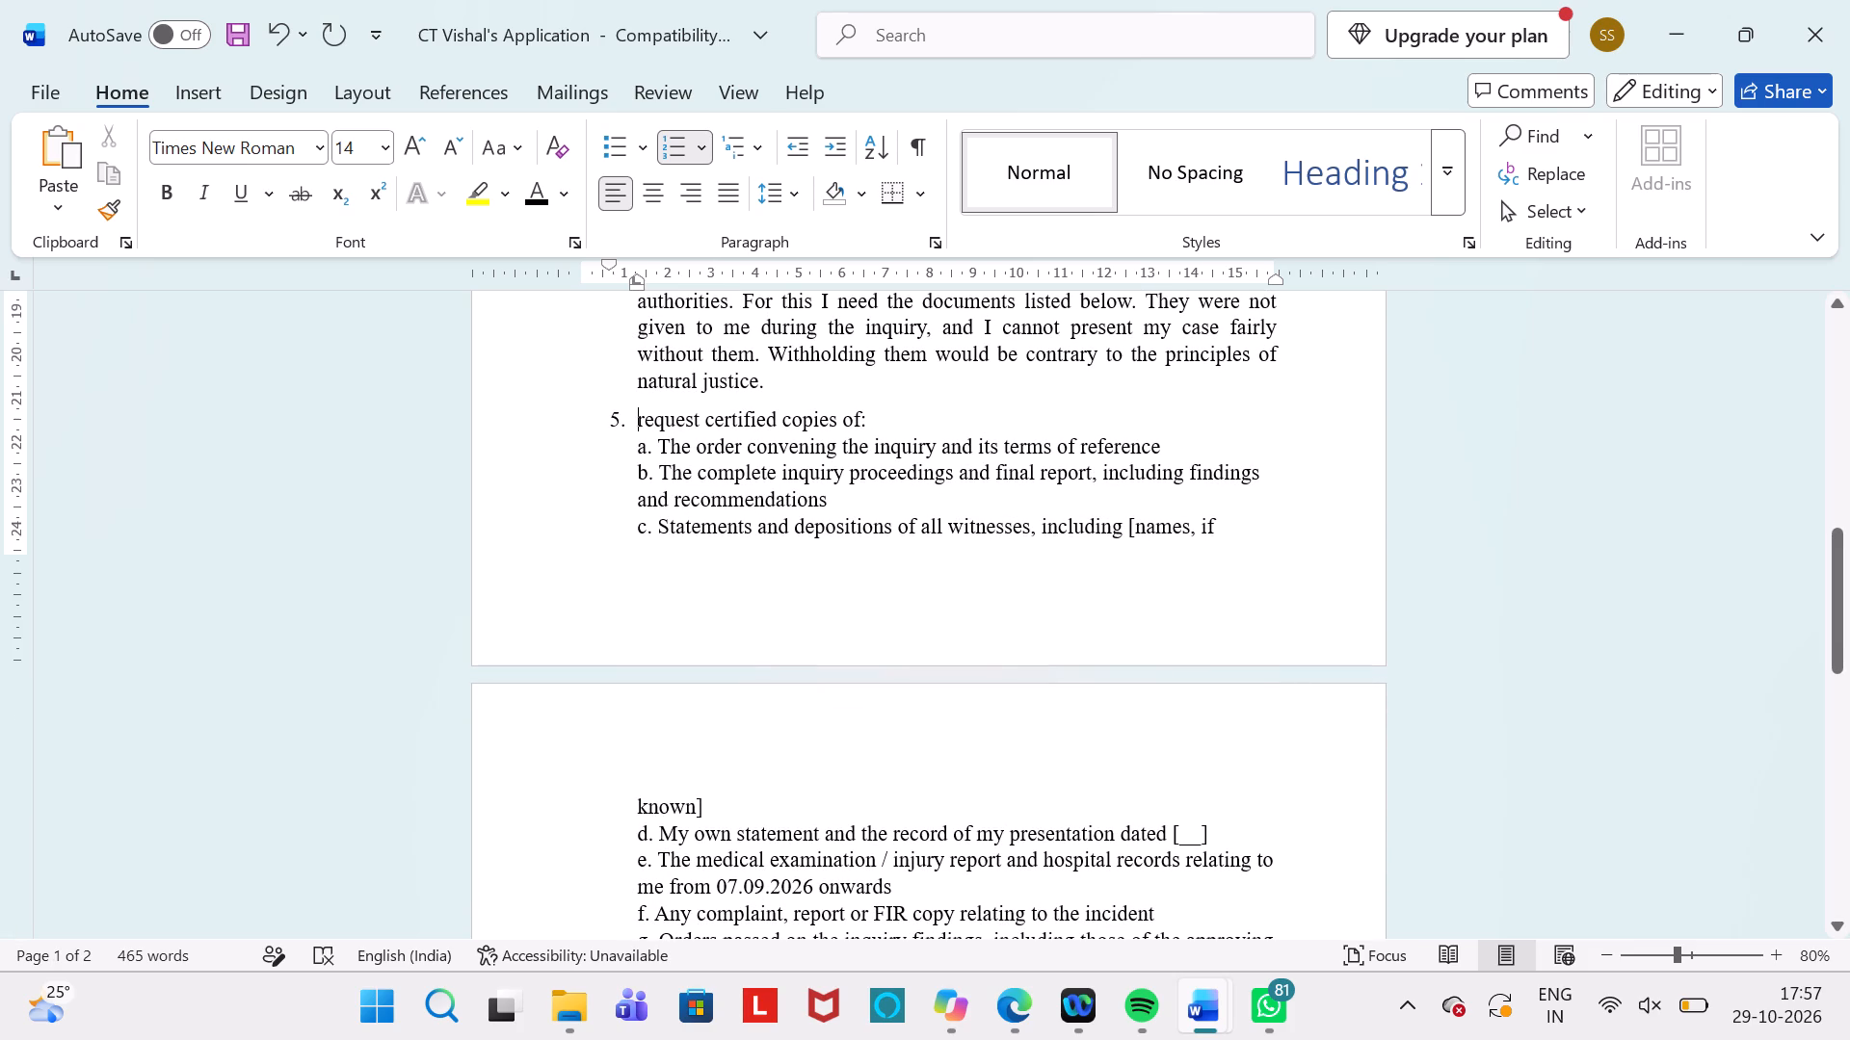
type("I")
key("space")
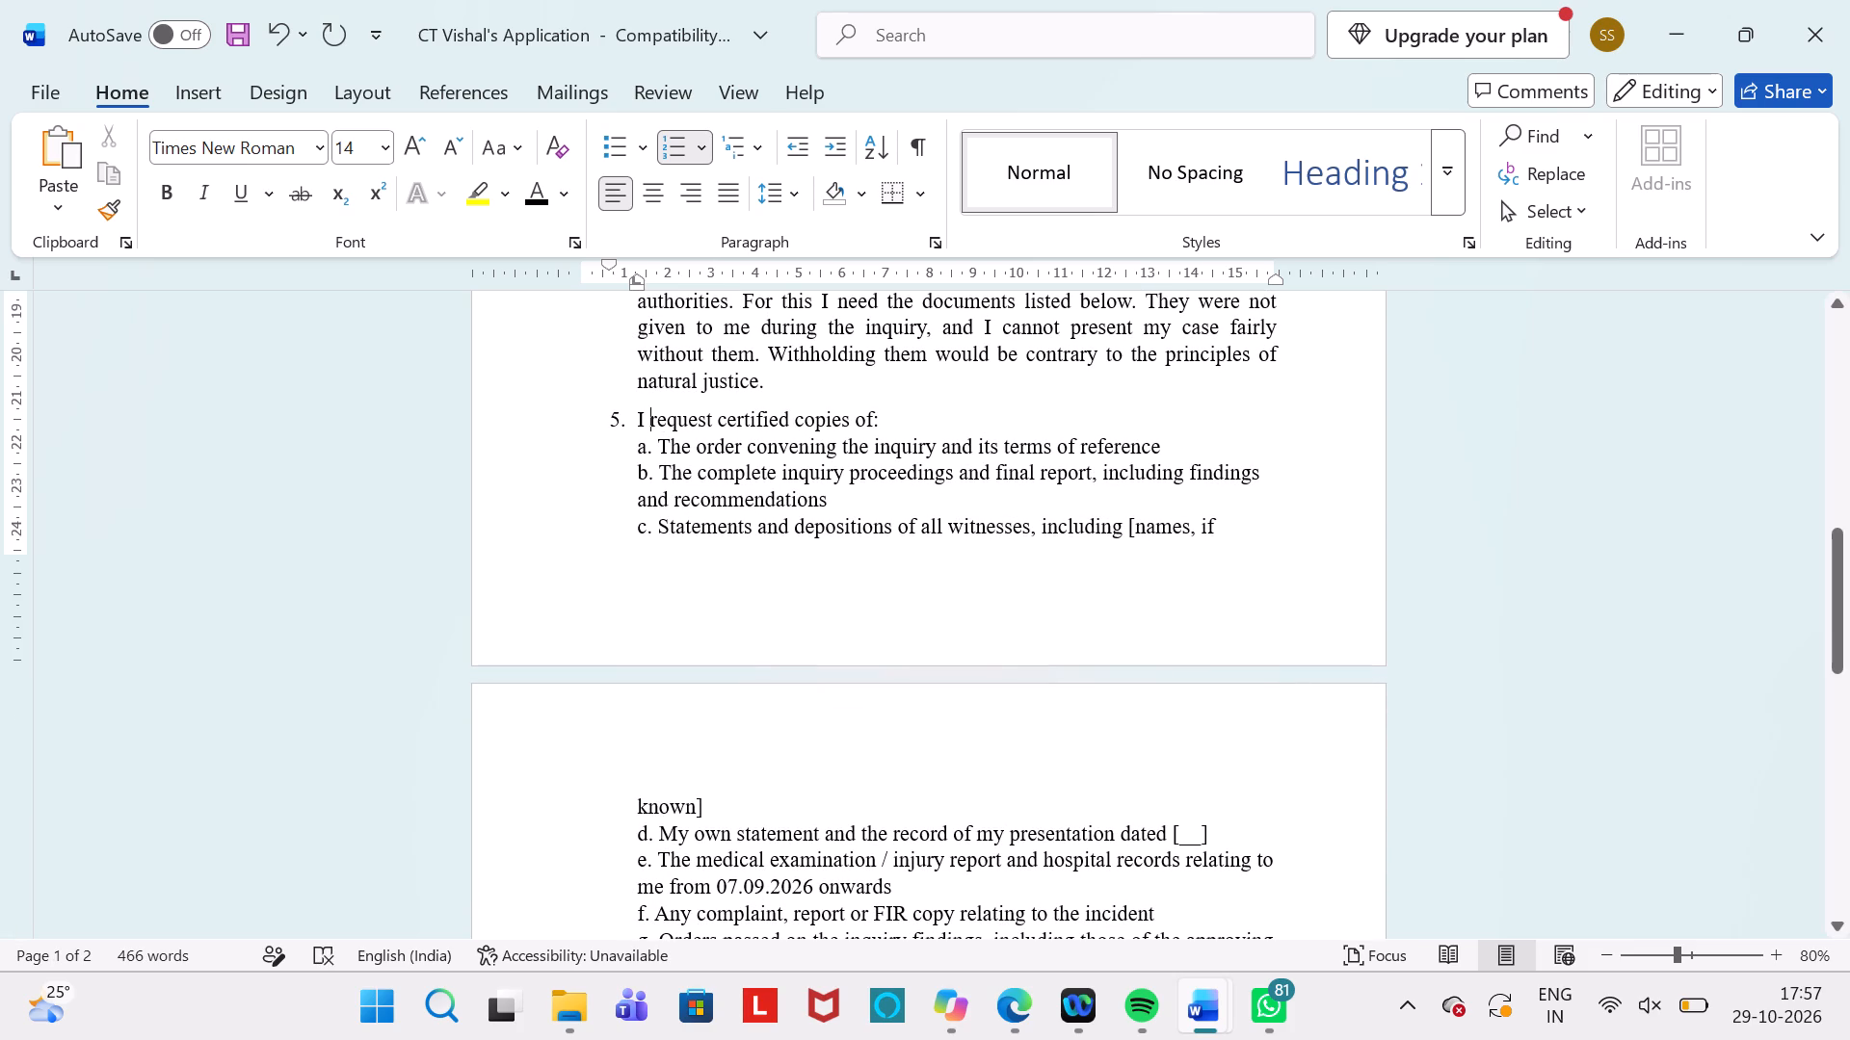
Break sub-item b after "findings" and indent "and recommendations" with spaces to line up under the item's text.
left_click(638, 507)
left_click(1255, 475)
key("Right")
key("shift+Return")
key("space")
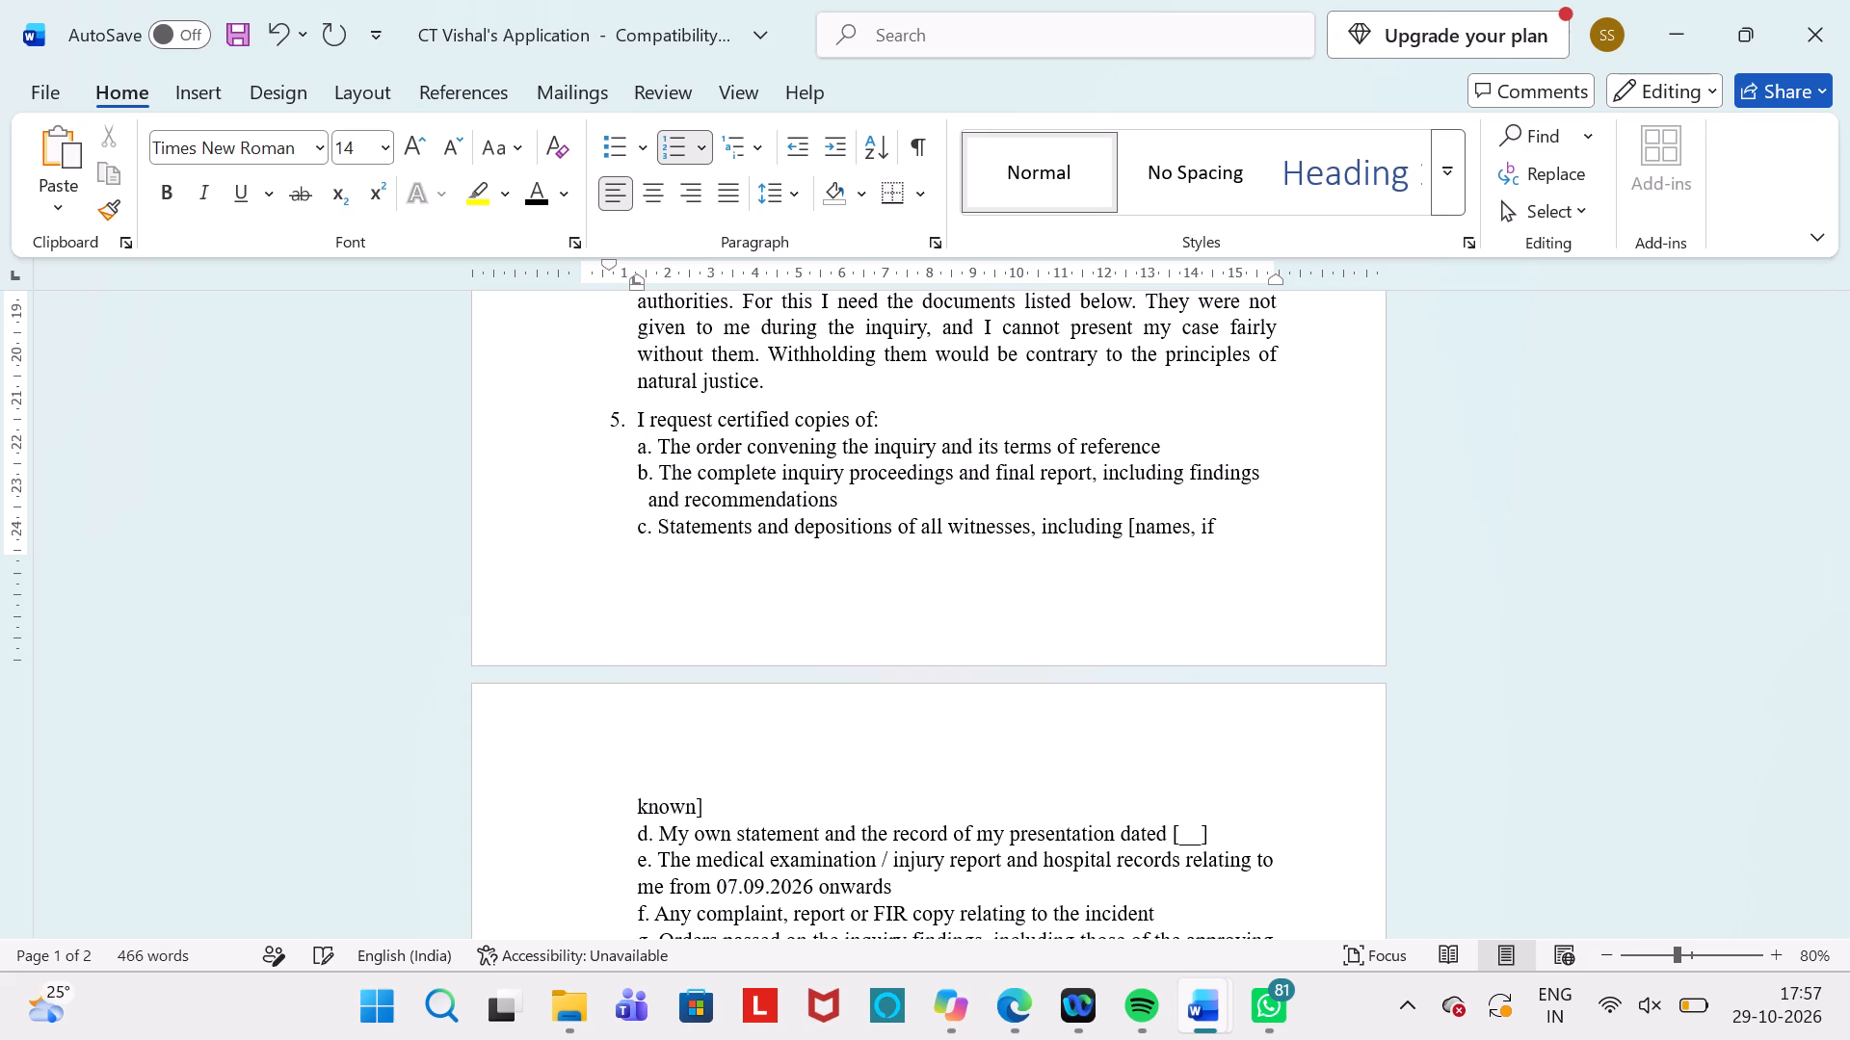
key("space")
key("space")
key("space")
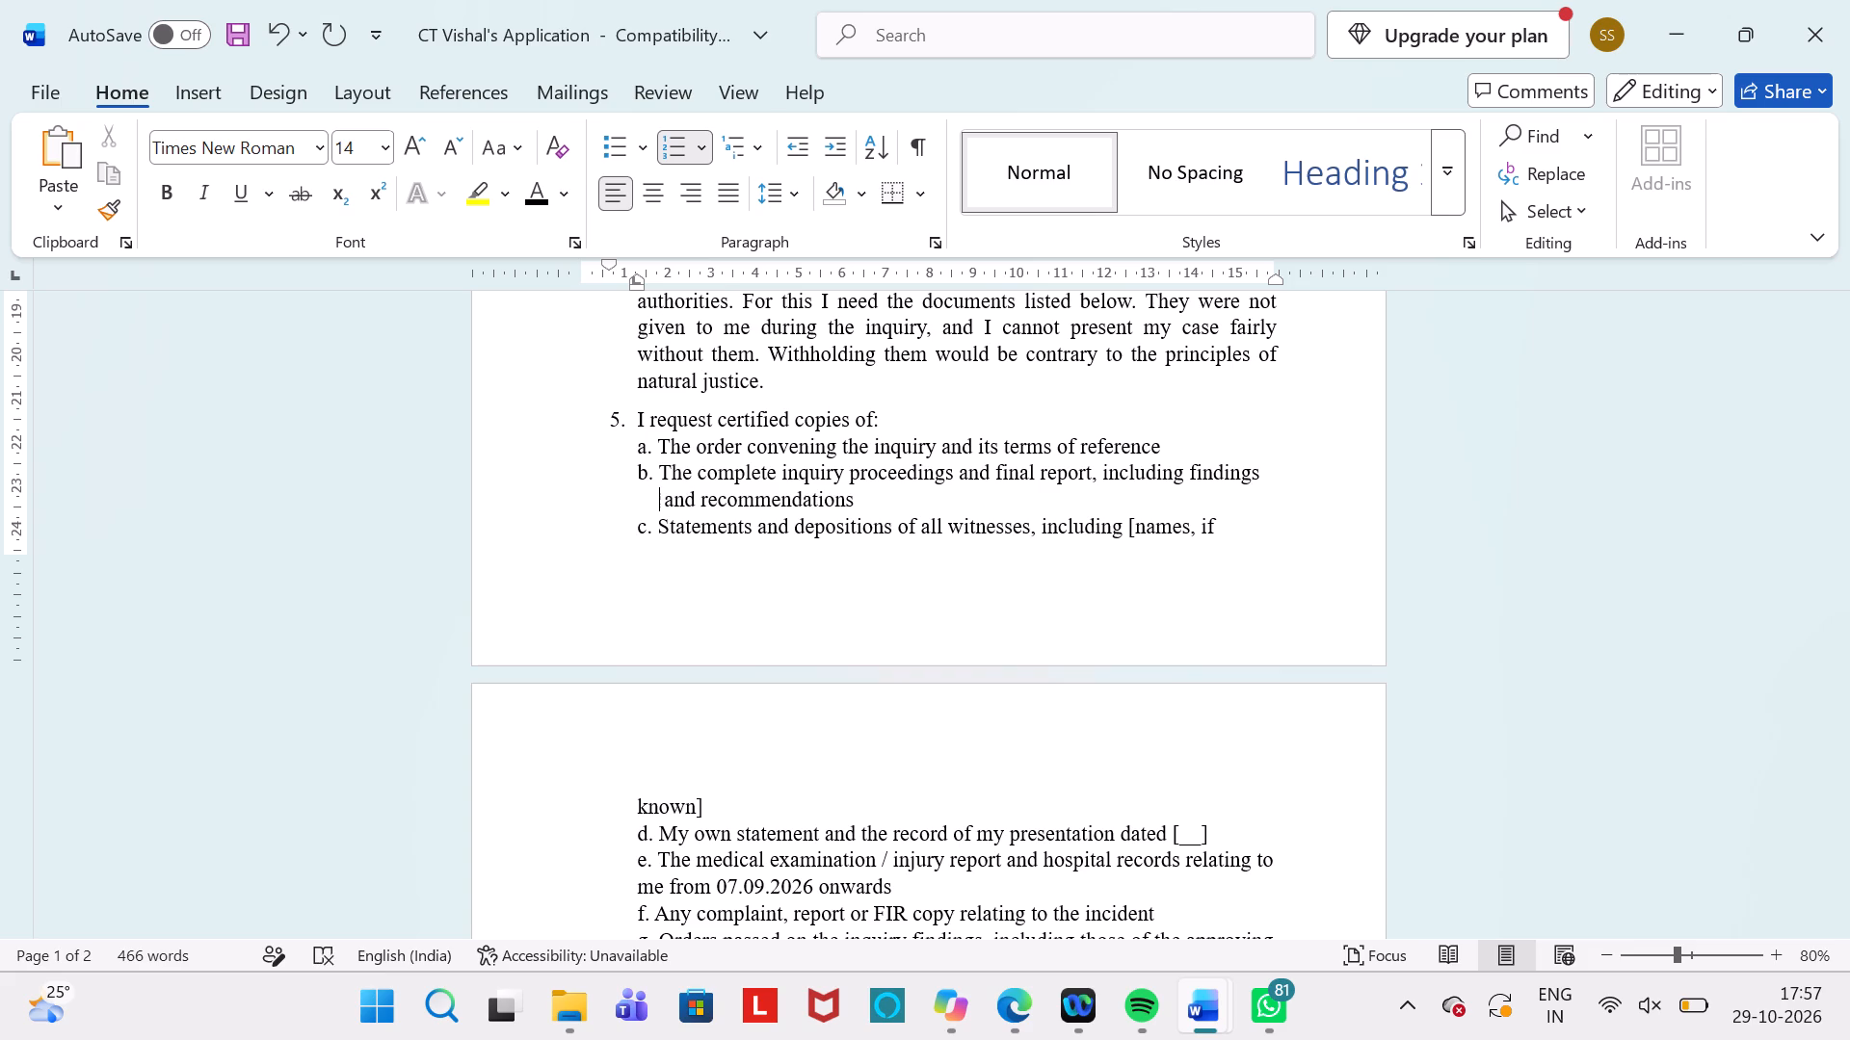
key("Right")
key("BackSpace")
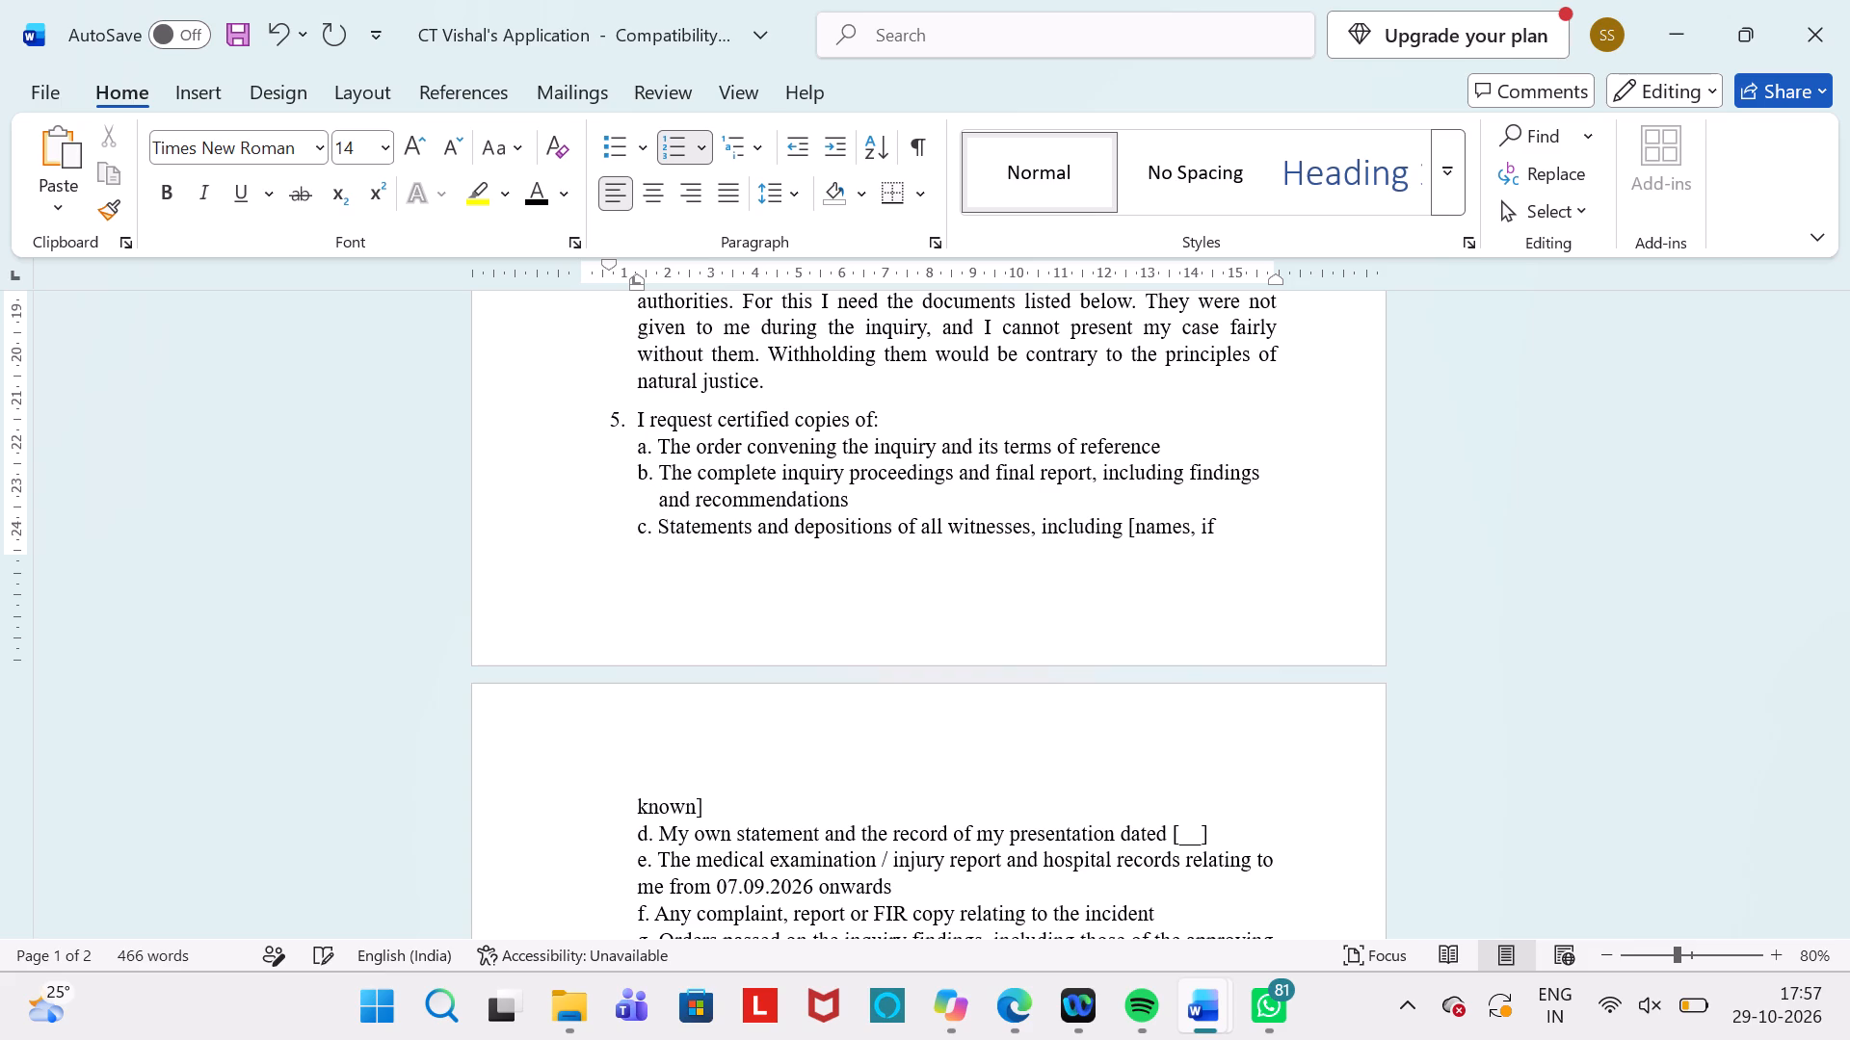
Remove "including [names, if known]" from sub-item c and start sub-item d on its own line without a leading space.
scroll(1255, 475, "down", 1)
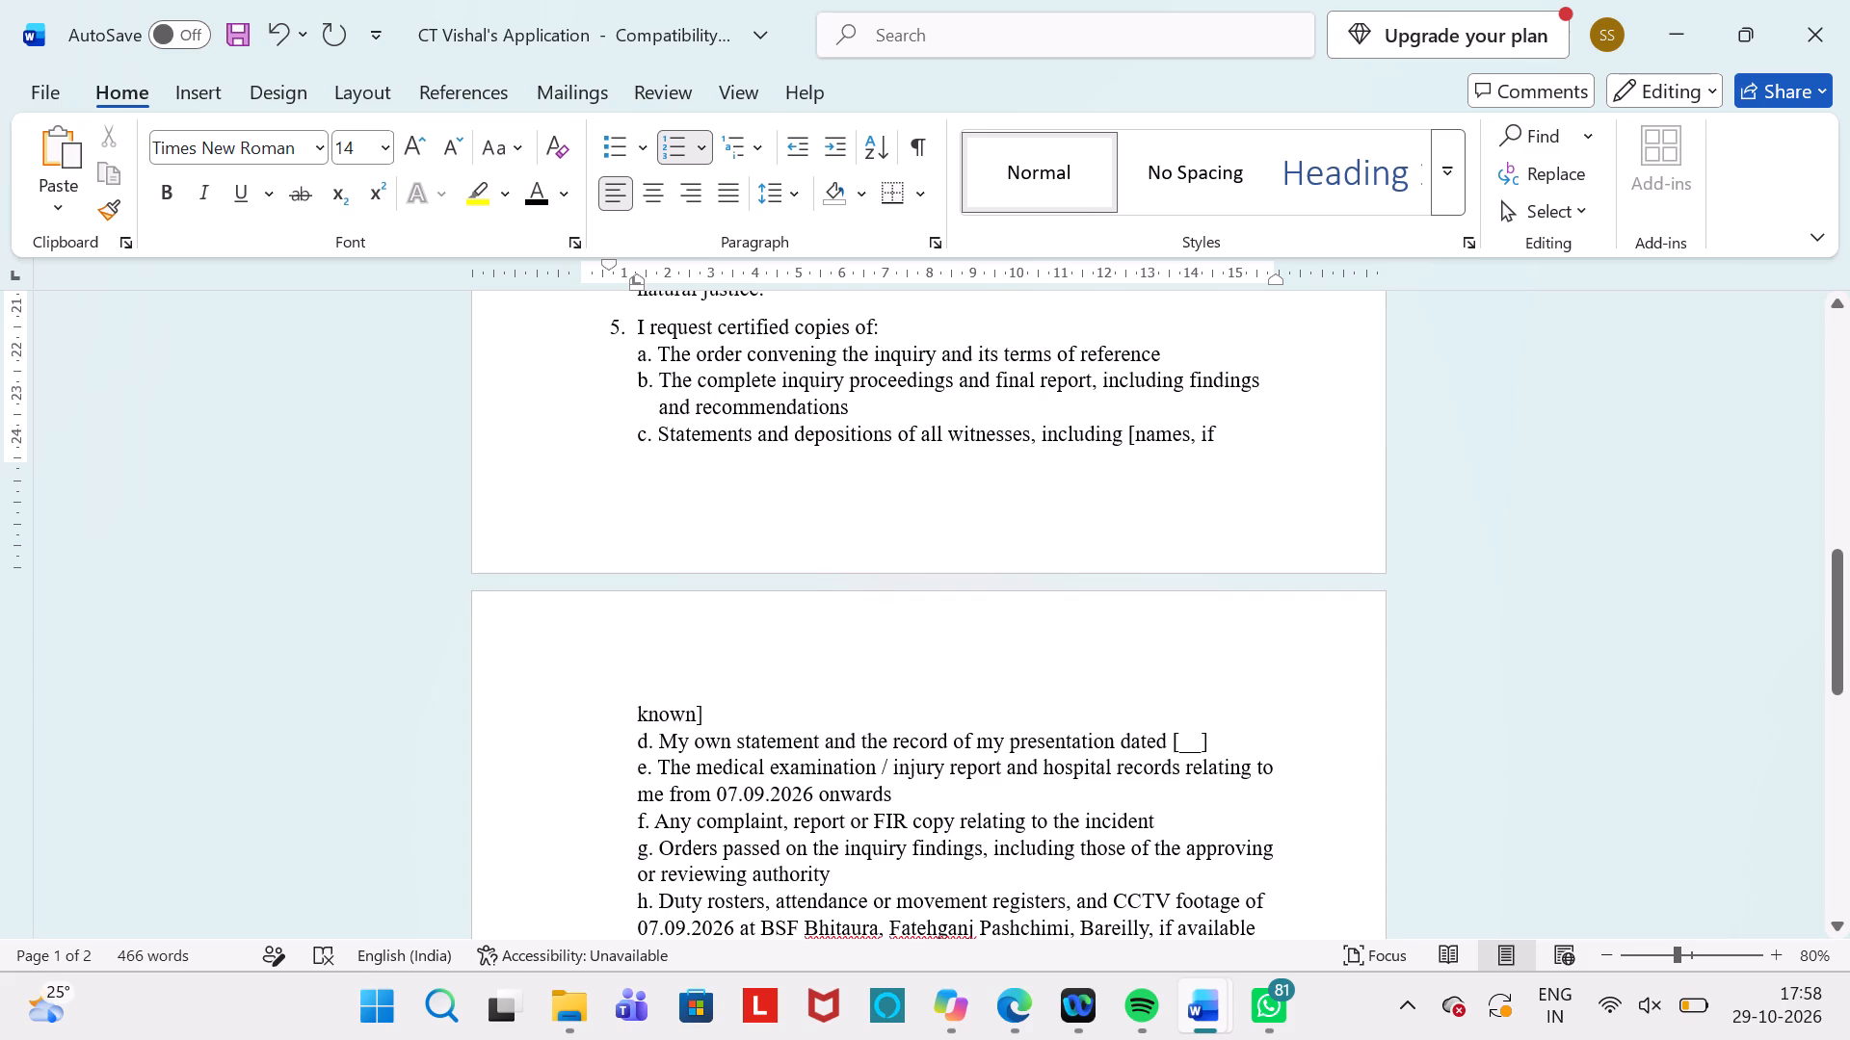
left_click(1036, 437)
left_click_drag(1036, 437, 1190, 612)
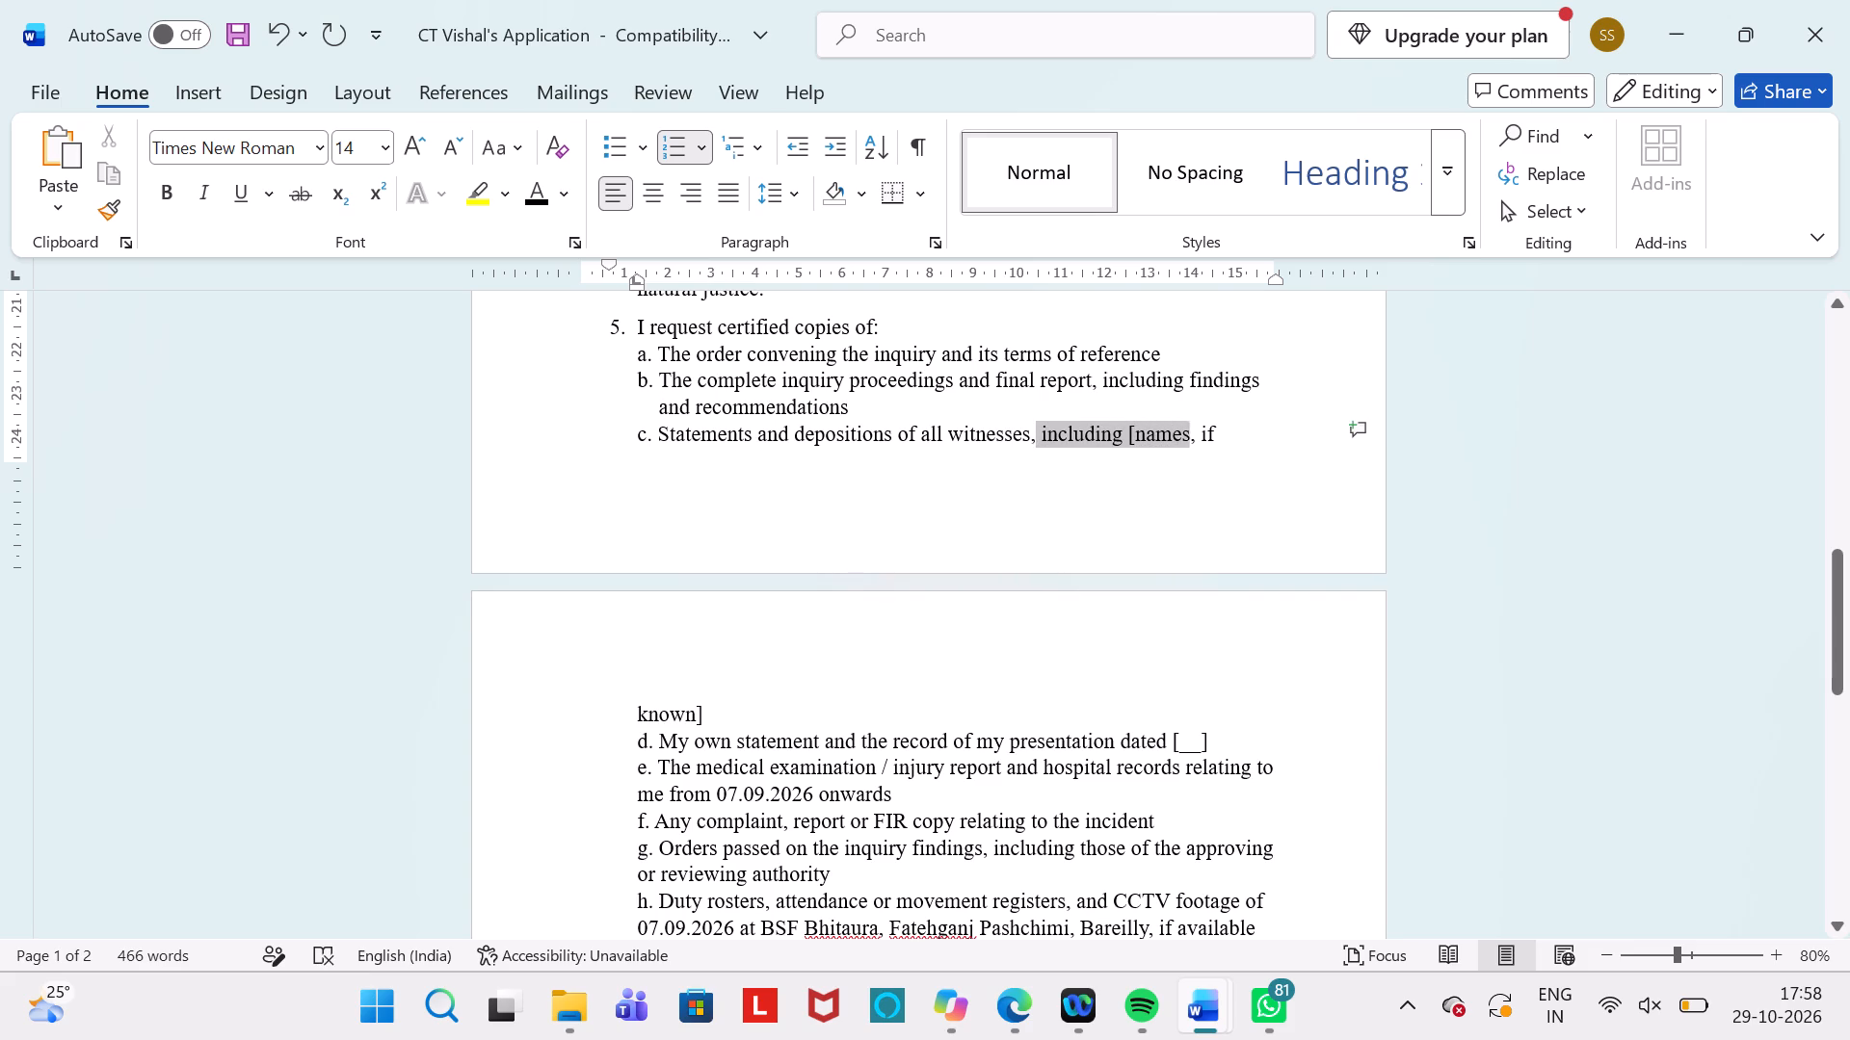
left_click_drag(1190, 612, 1167, 655)
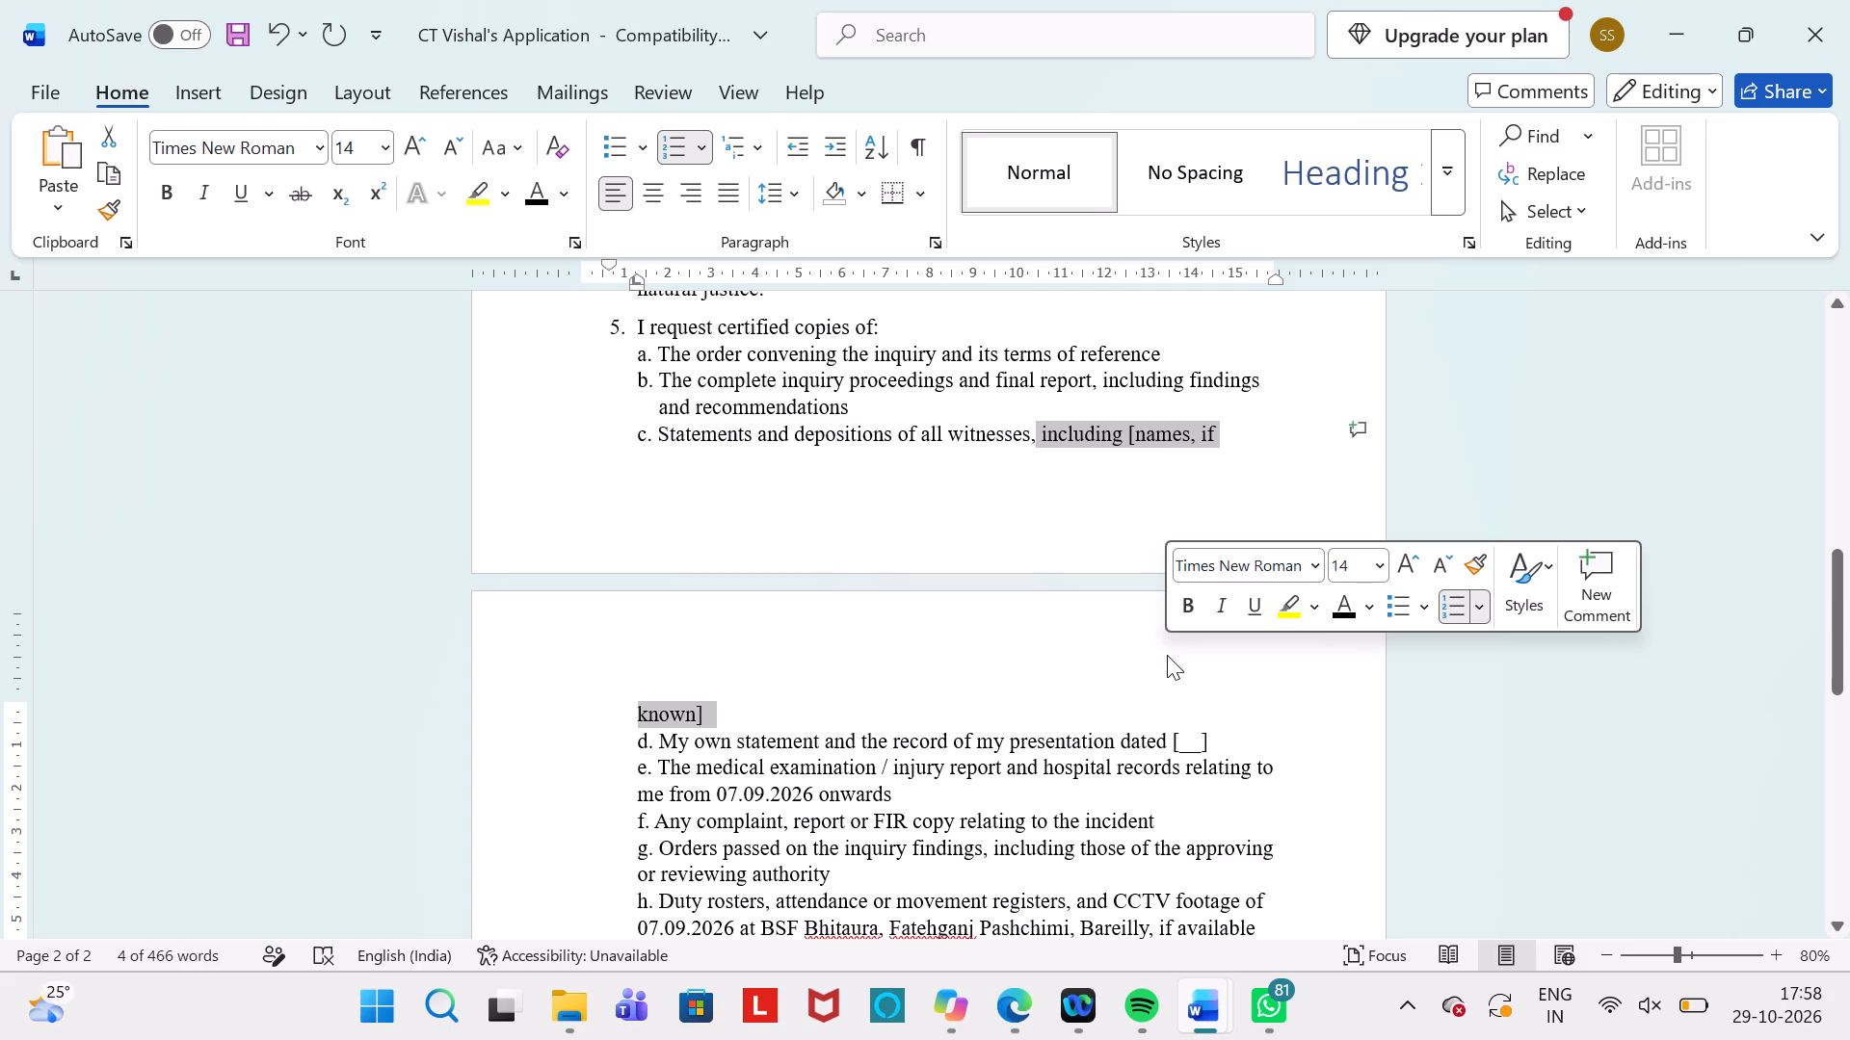
key("ctrl+x")
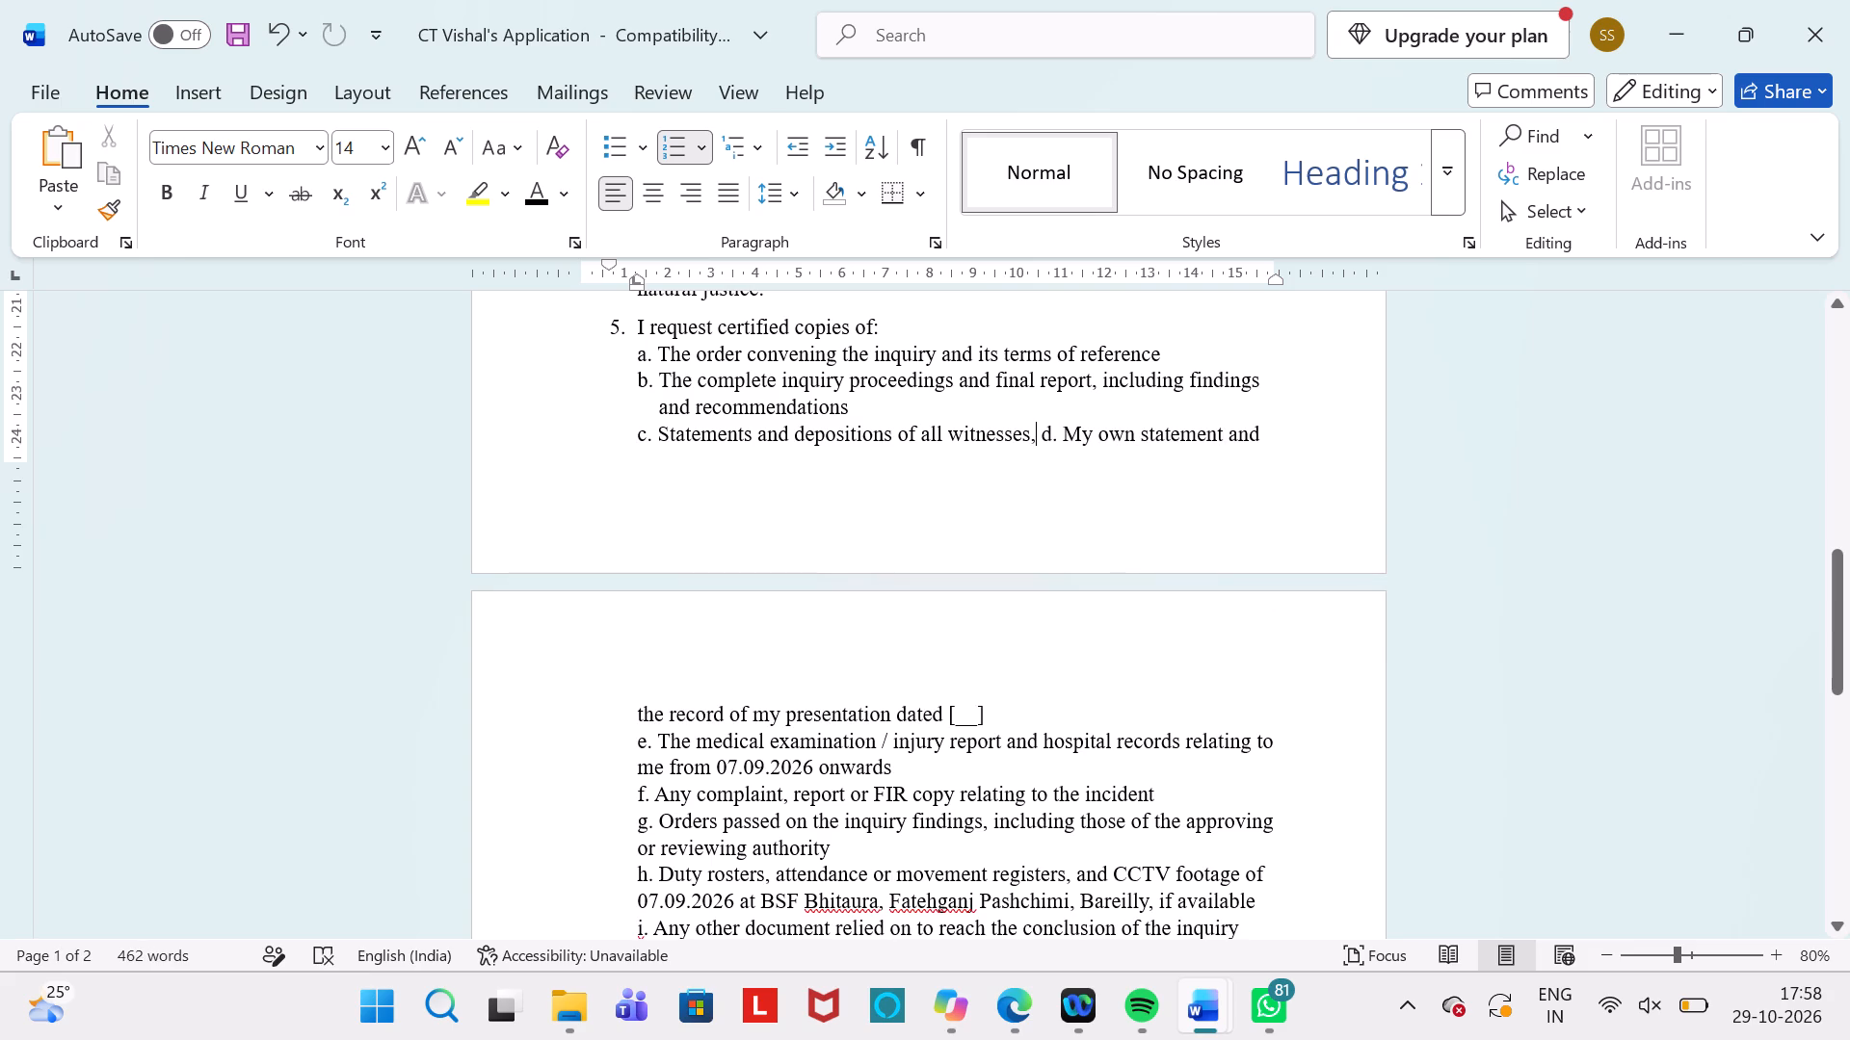
key("shift+Return")
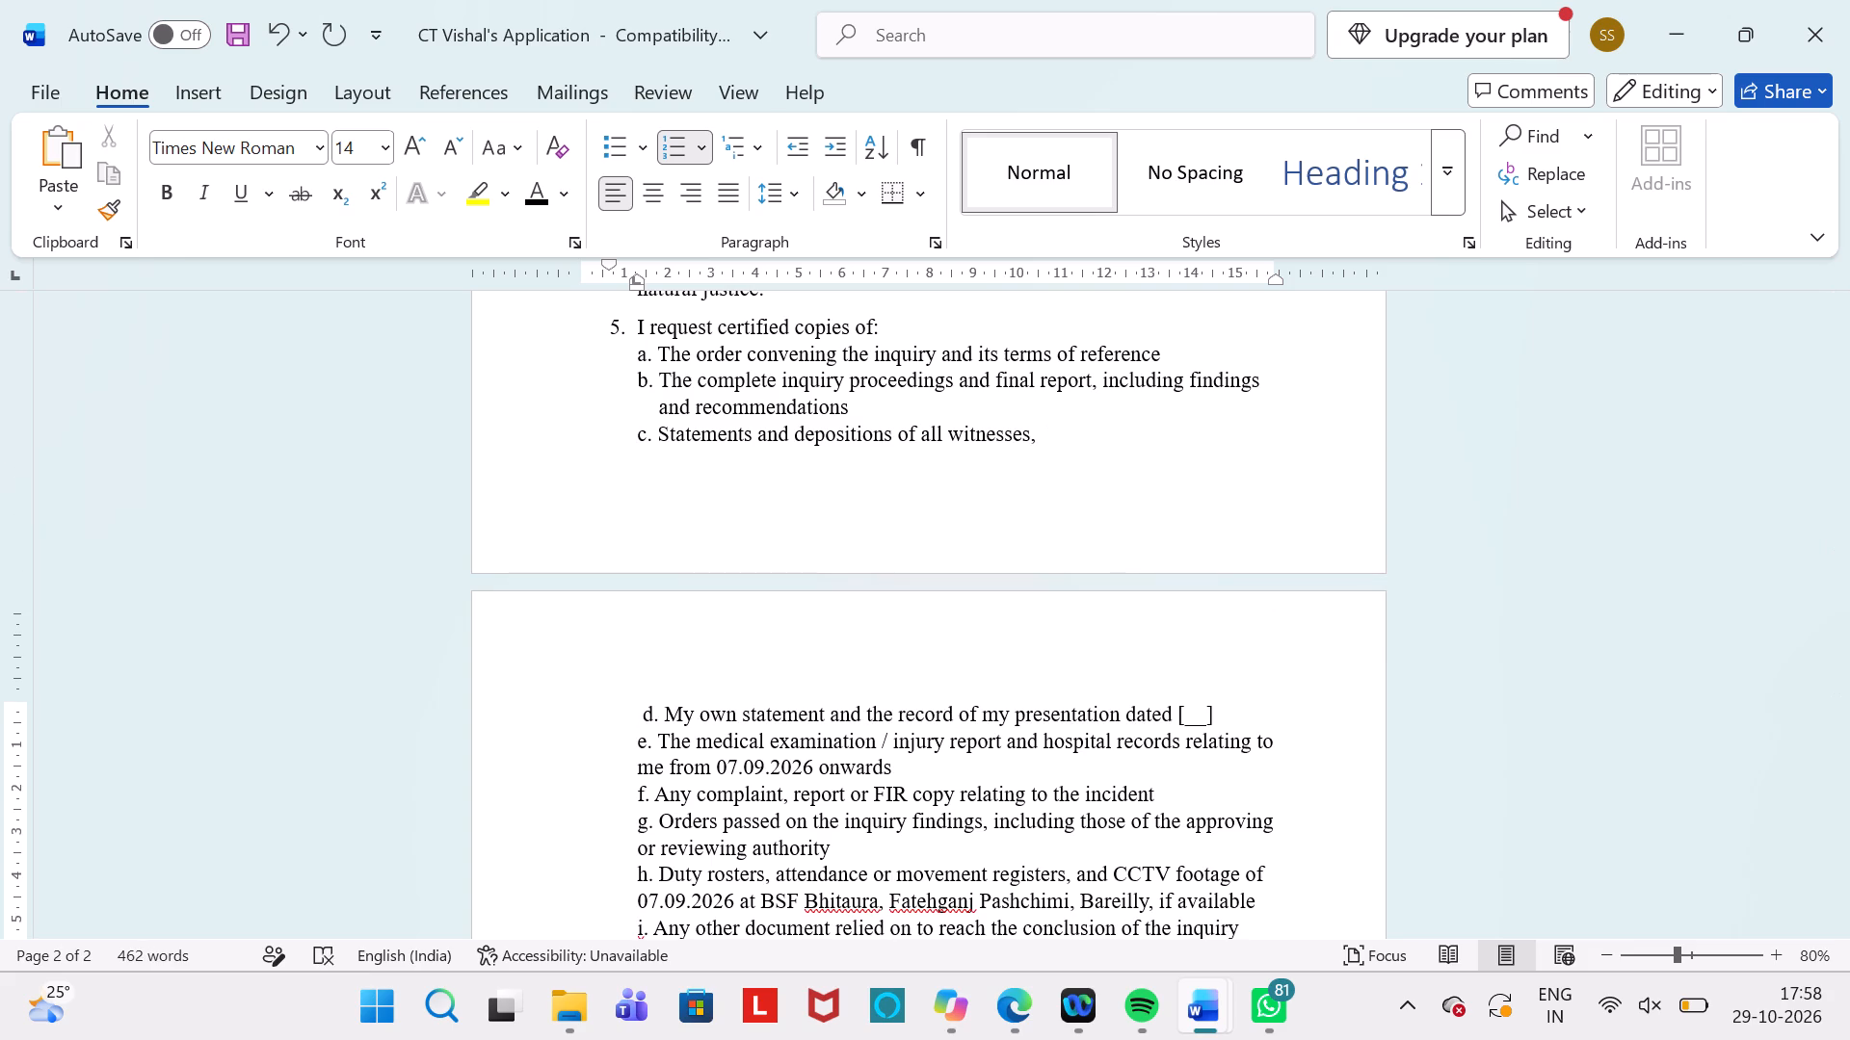
key("Right")
key("BackSpace")
scroll(1167, 655, "down", 1)
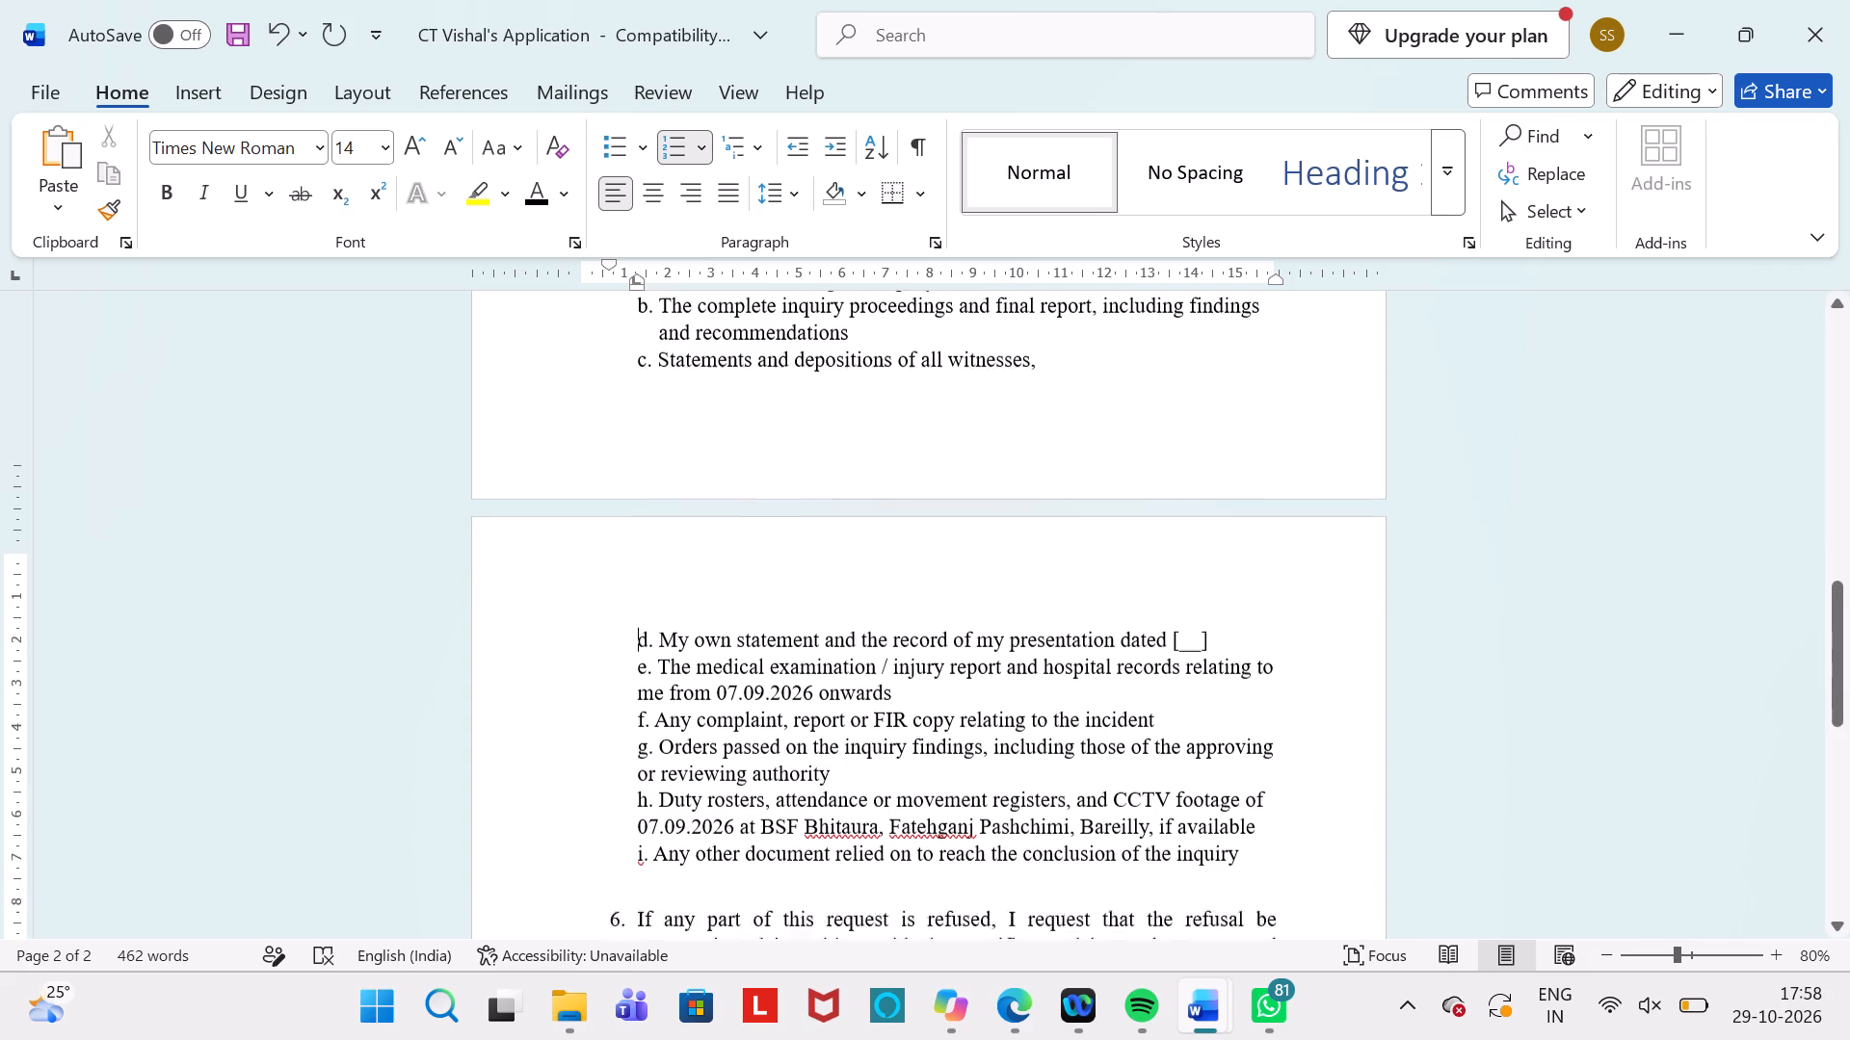
Remove the square brackets around the blank date in sub-item d of paragraph 5.
scroll(1167, 655, "down", 1)
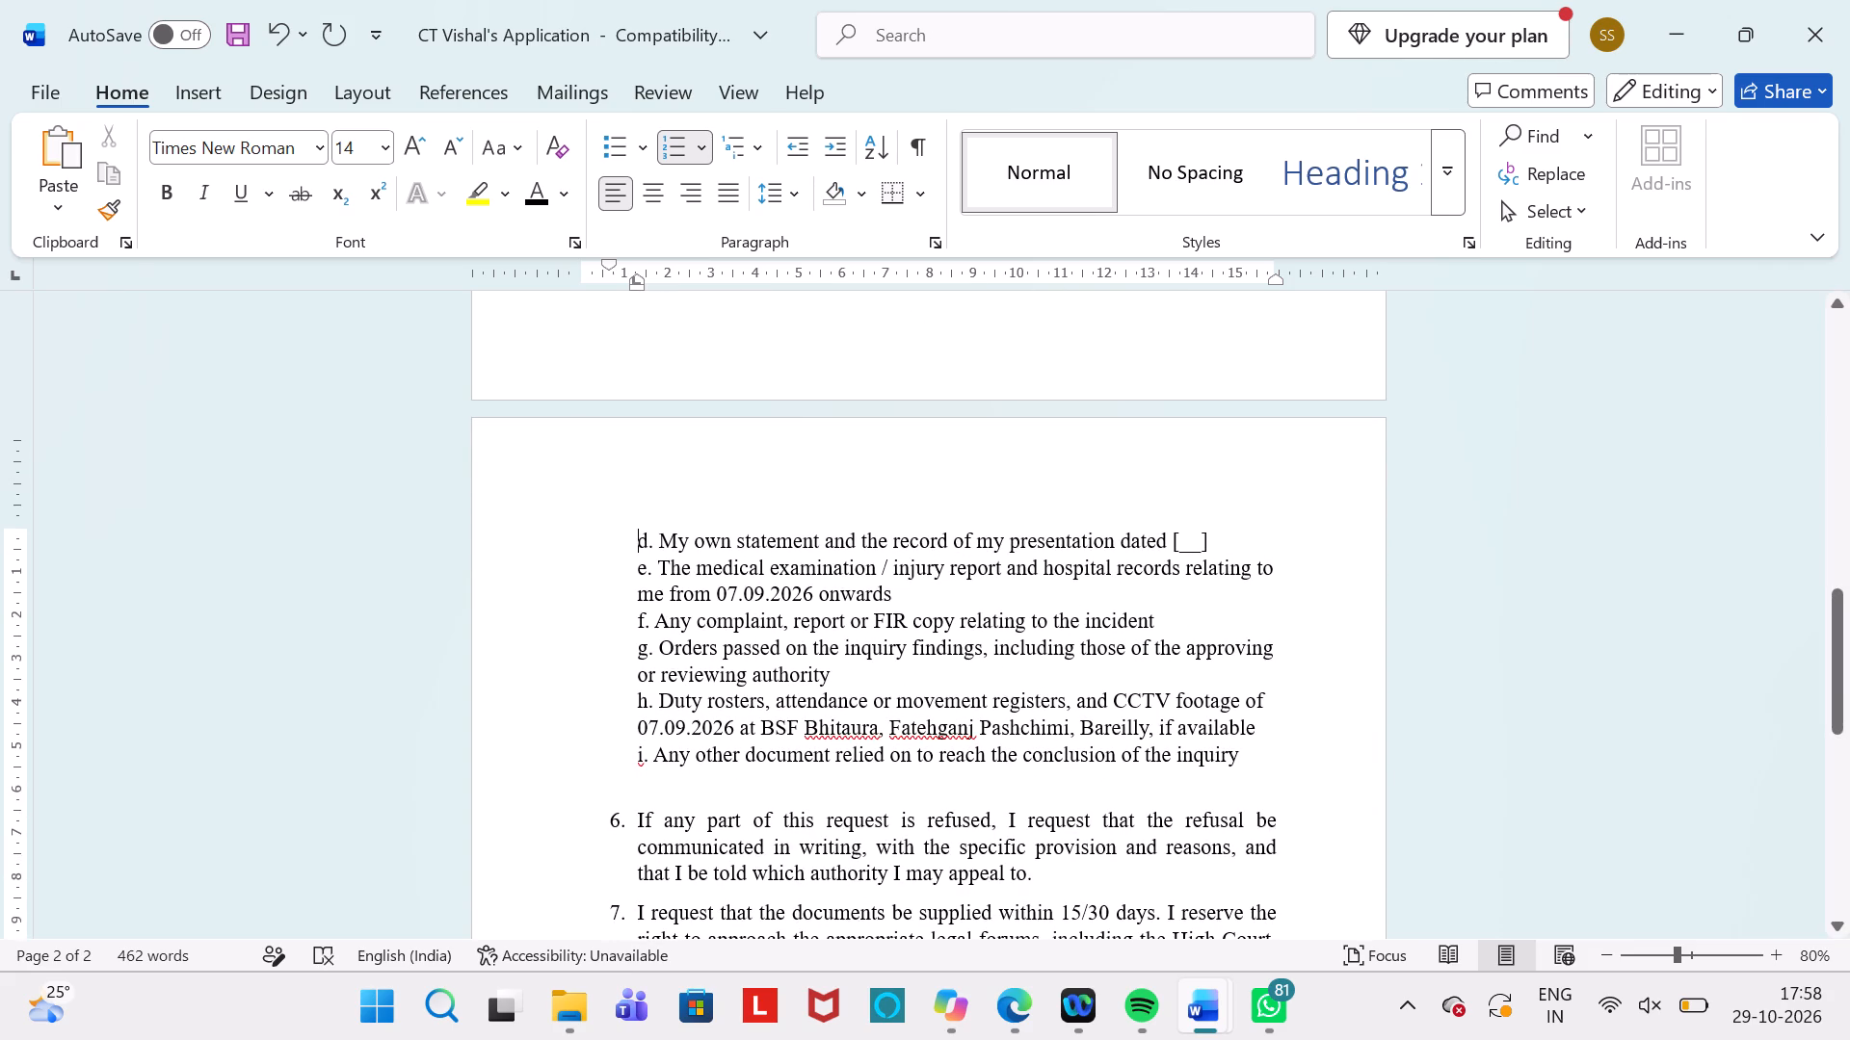
left_click(1208, 544)
key("BackSpace")
key("Left")
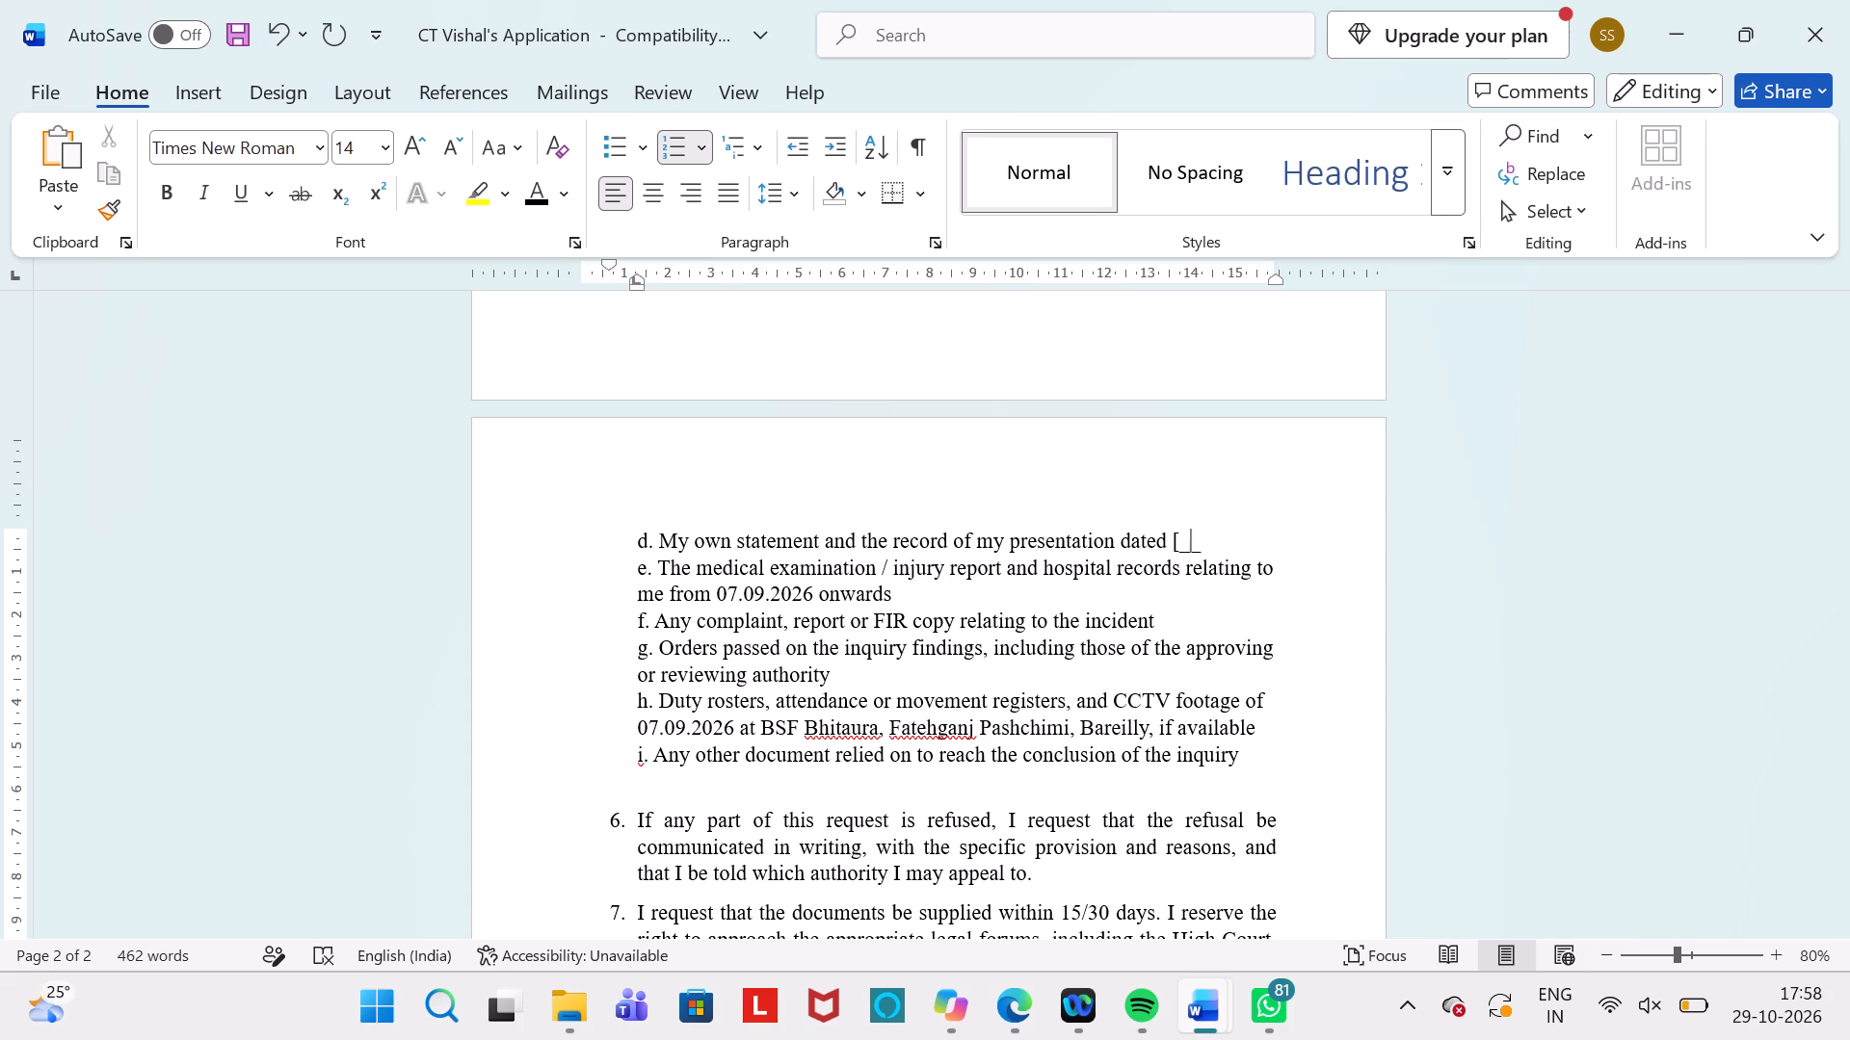
key("Left")
key("Left")
key("Right")
key("BackSpace")
Read through the application from the opening address to the closing, checking the layout of the numbered paragraphs and paragraph 5's sub-items.
scroll(1208, 544, "down", 1)
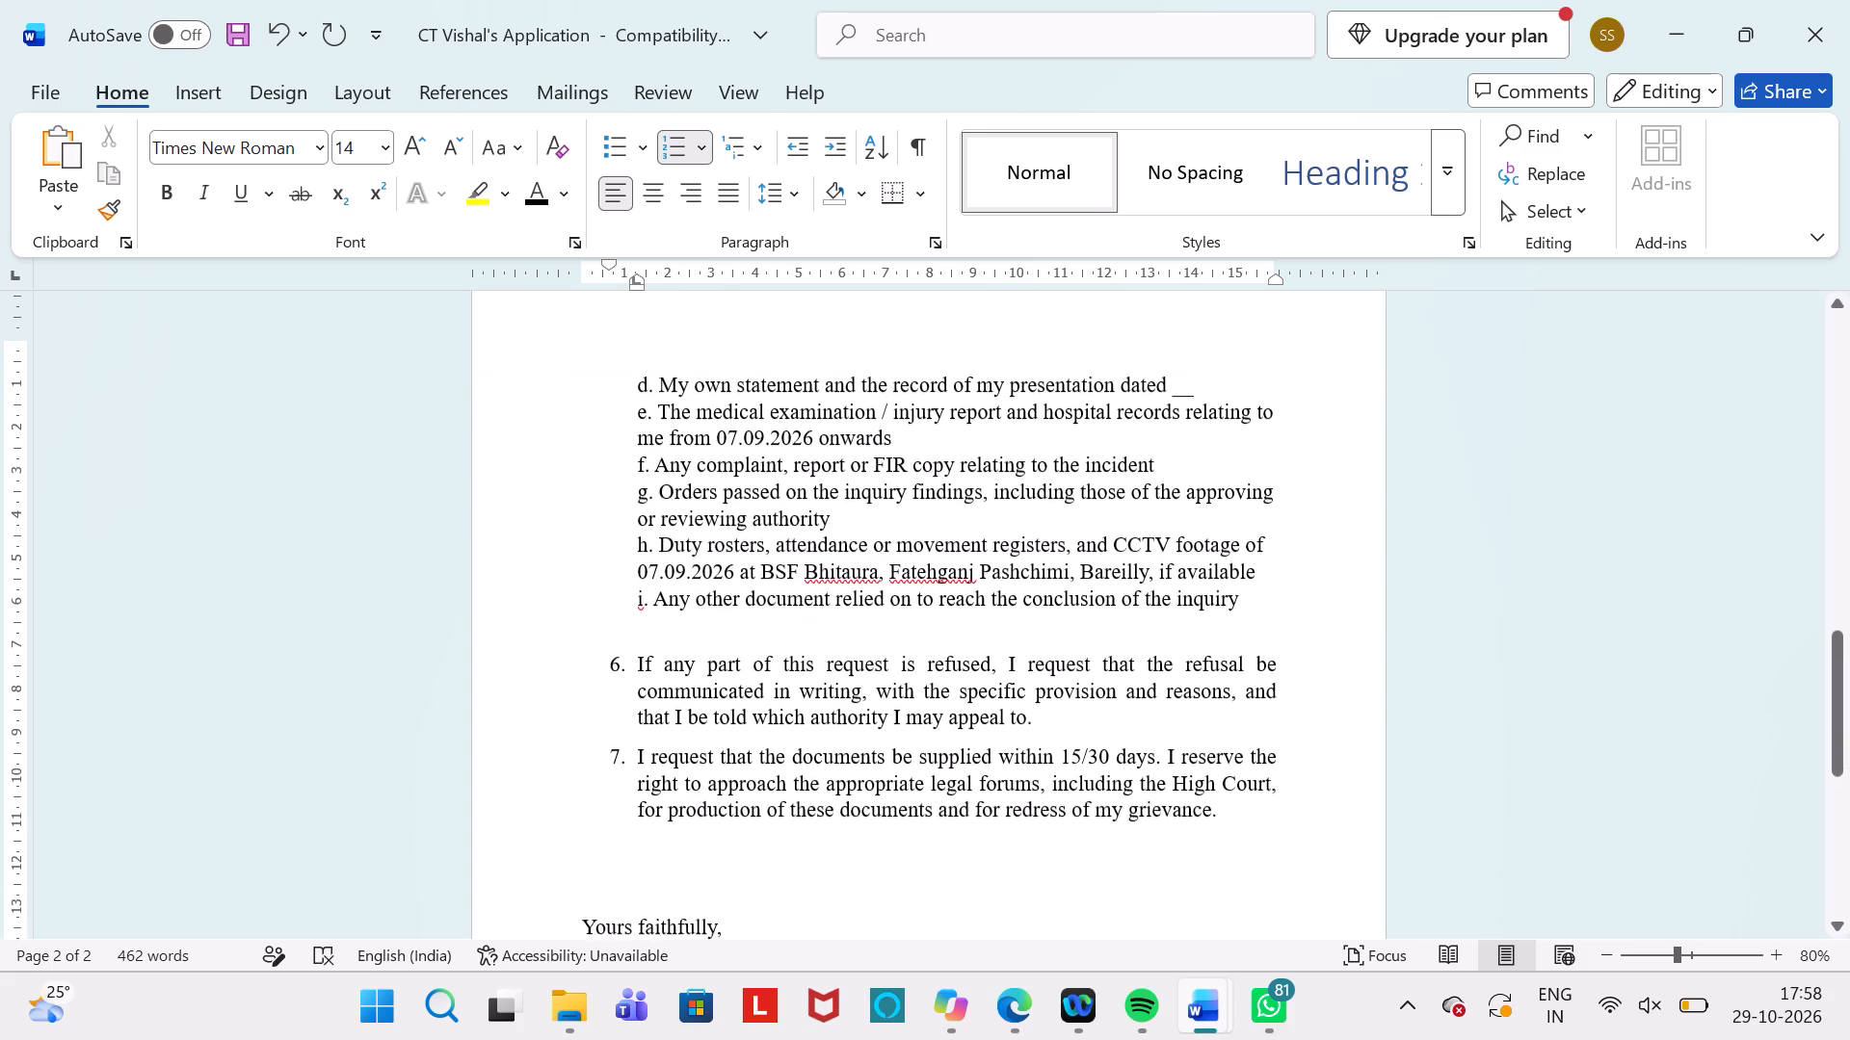
scroll(1208, 544, "down", 1)
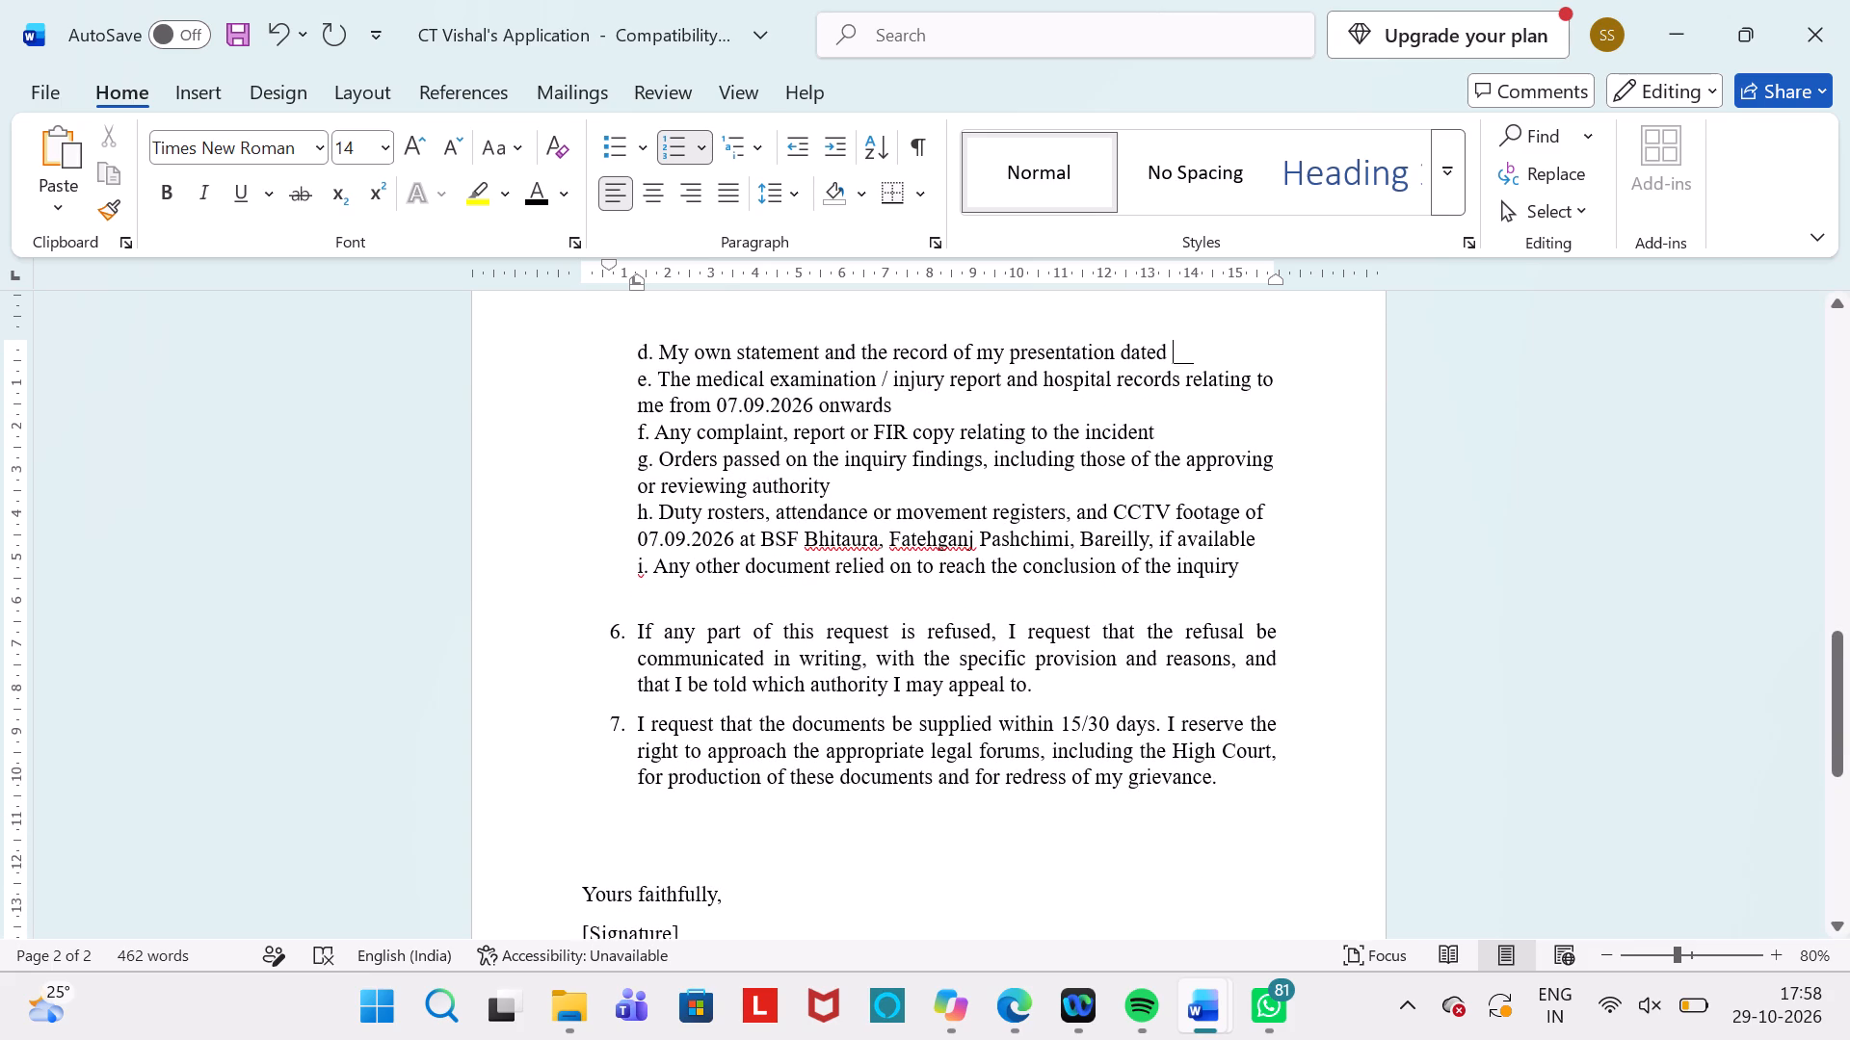
scroll(725, 484, "up", 3)
scroll(699, 346, "up", 1)
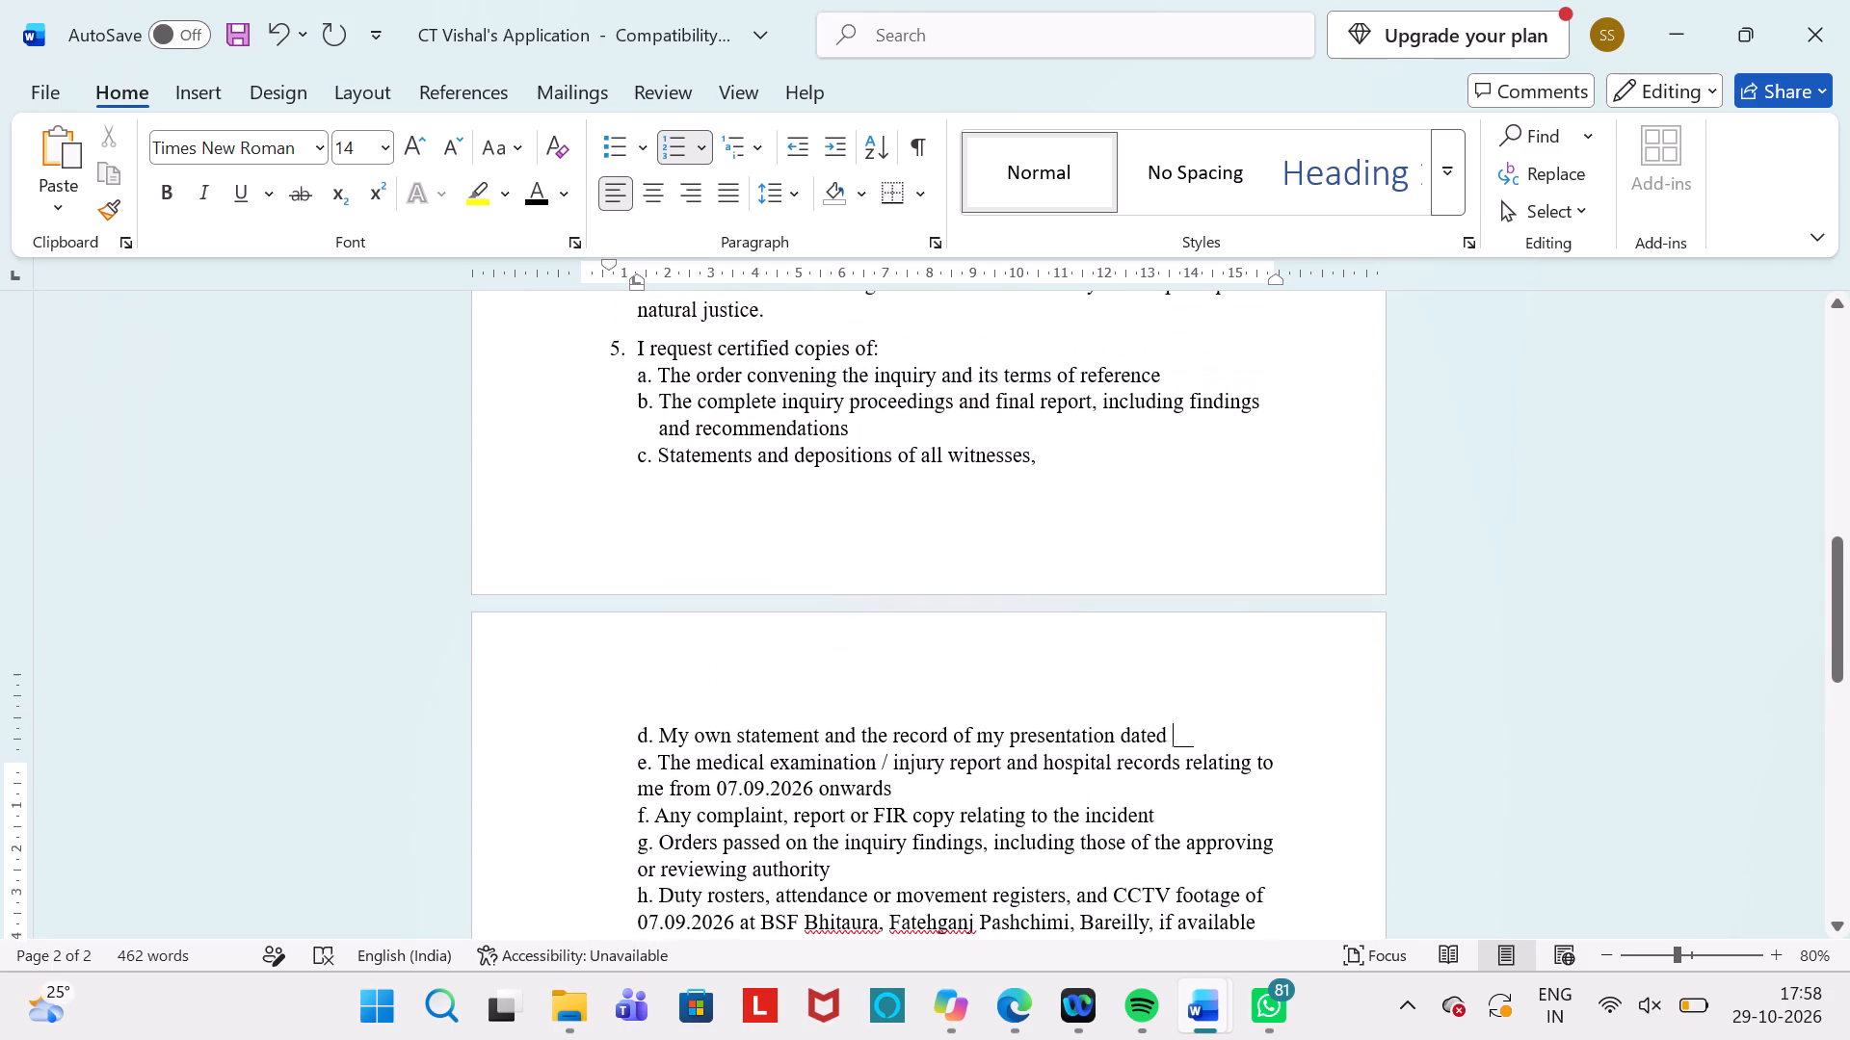
scroll(699, 346, "up", 1)
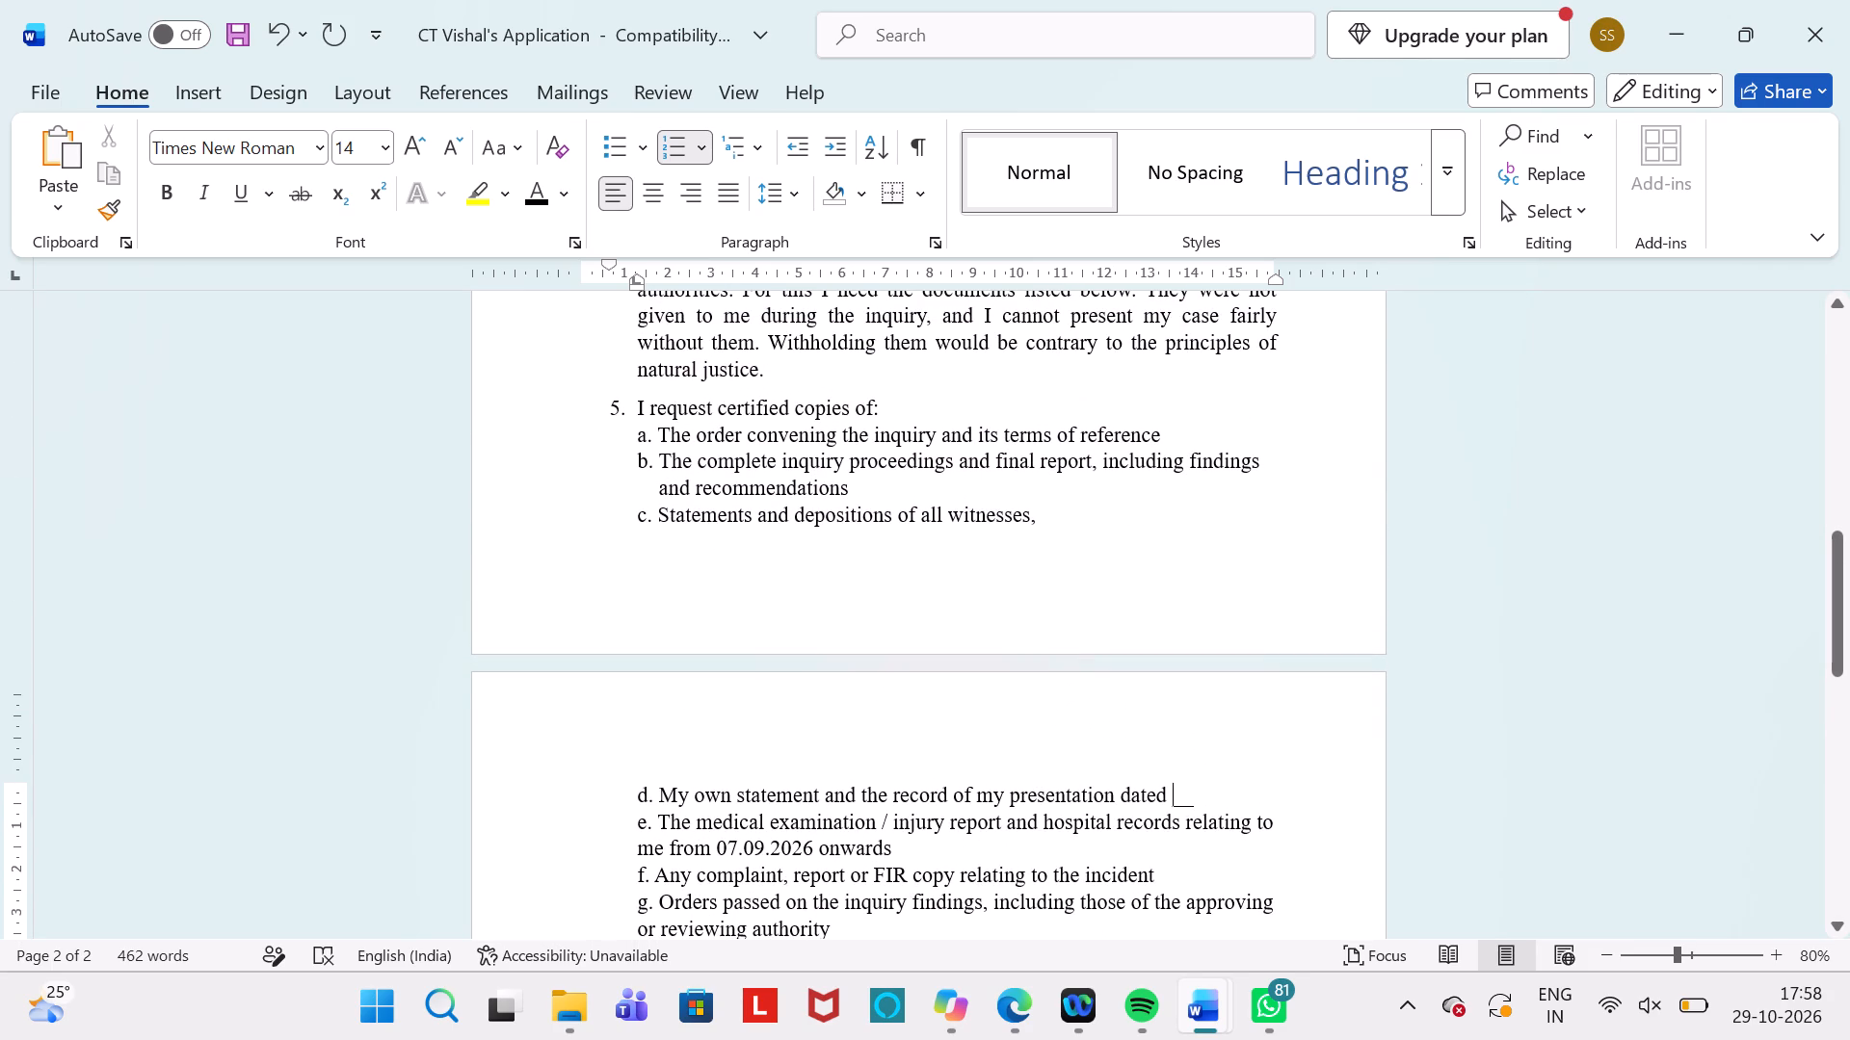
scroll(651, 413, "up", 1)
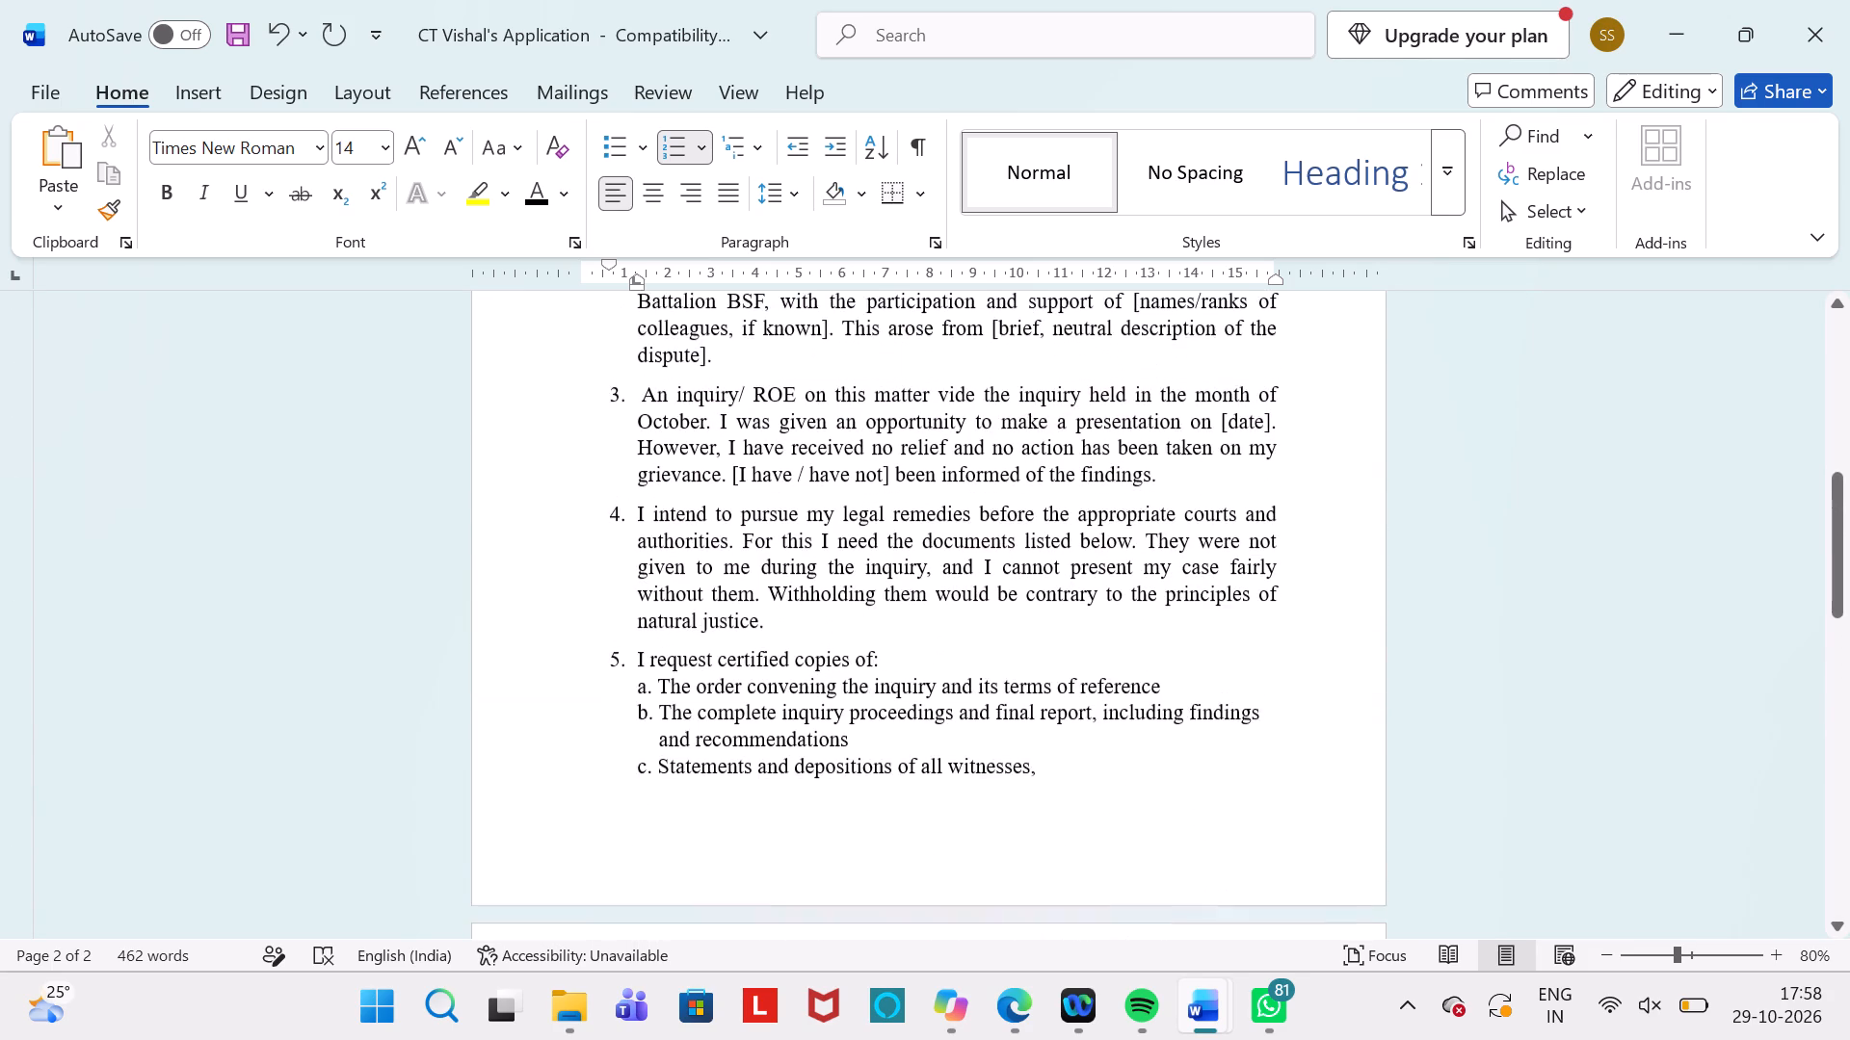
scroll(651, 413, "up", 2)
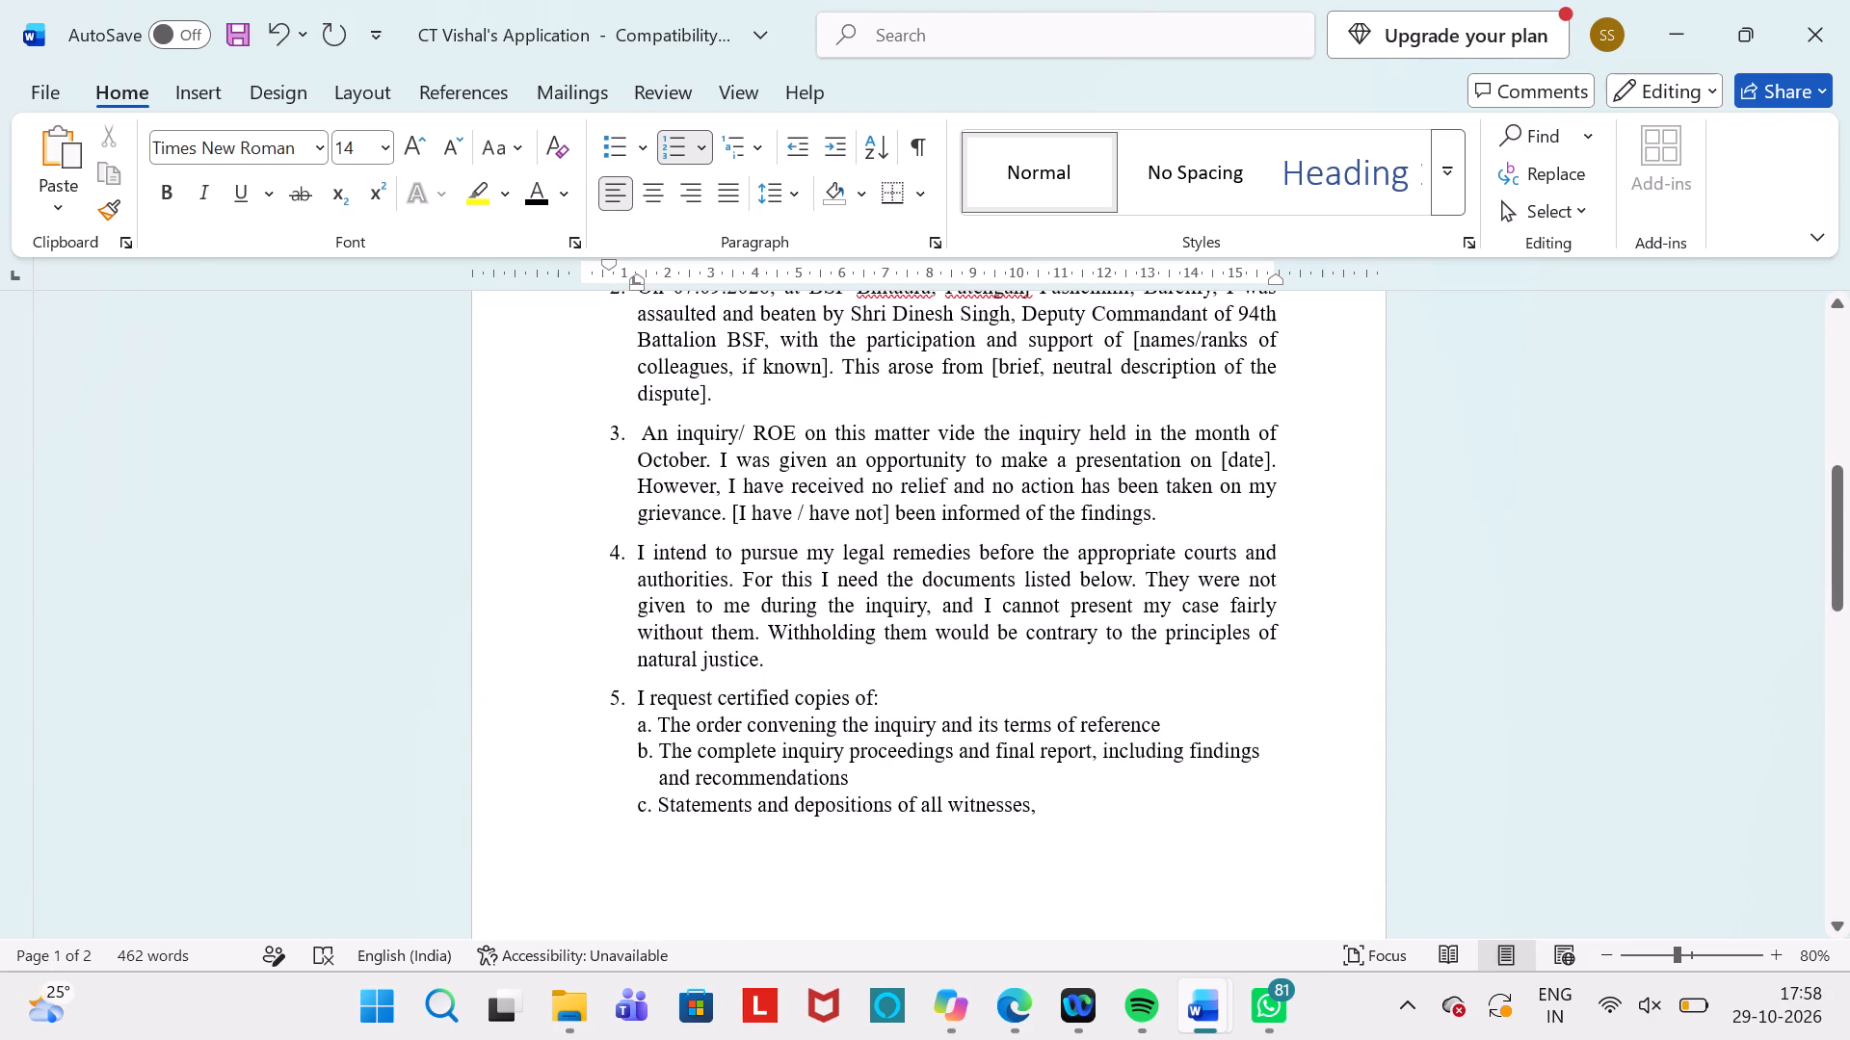
scroll(651, 413, "up", 2)
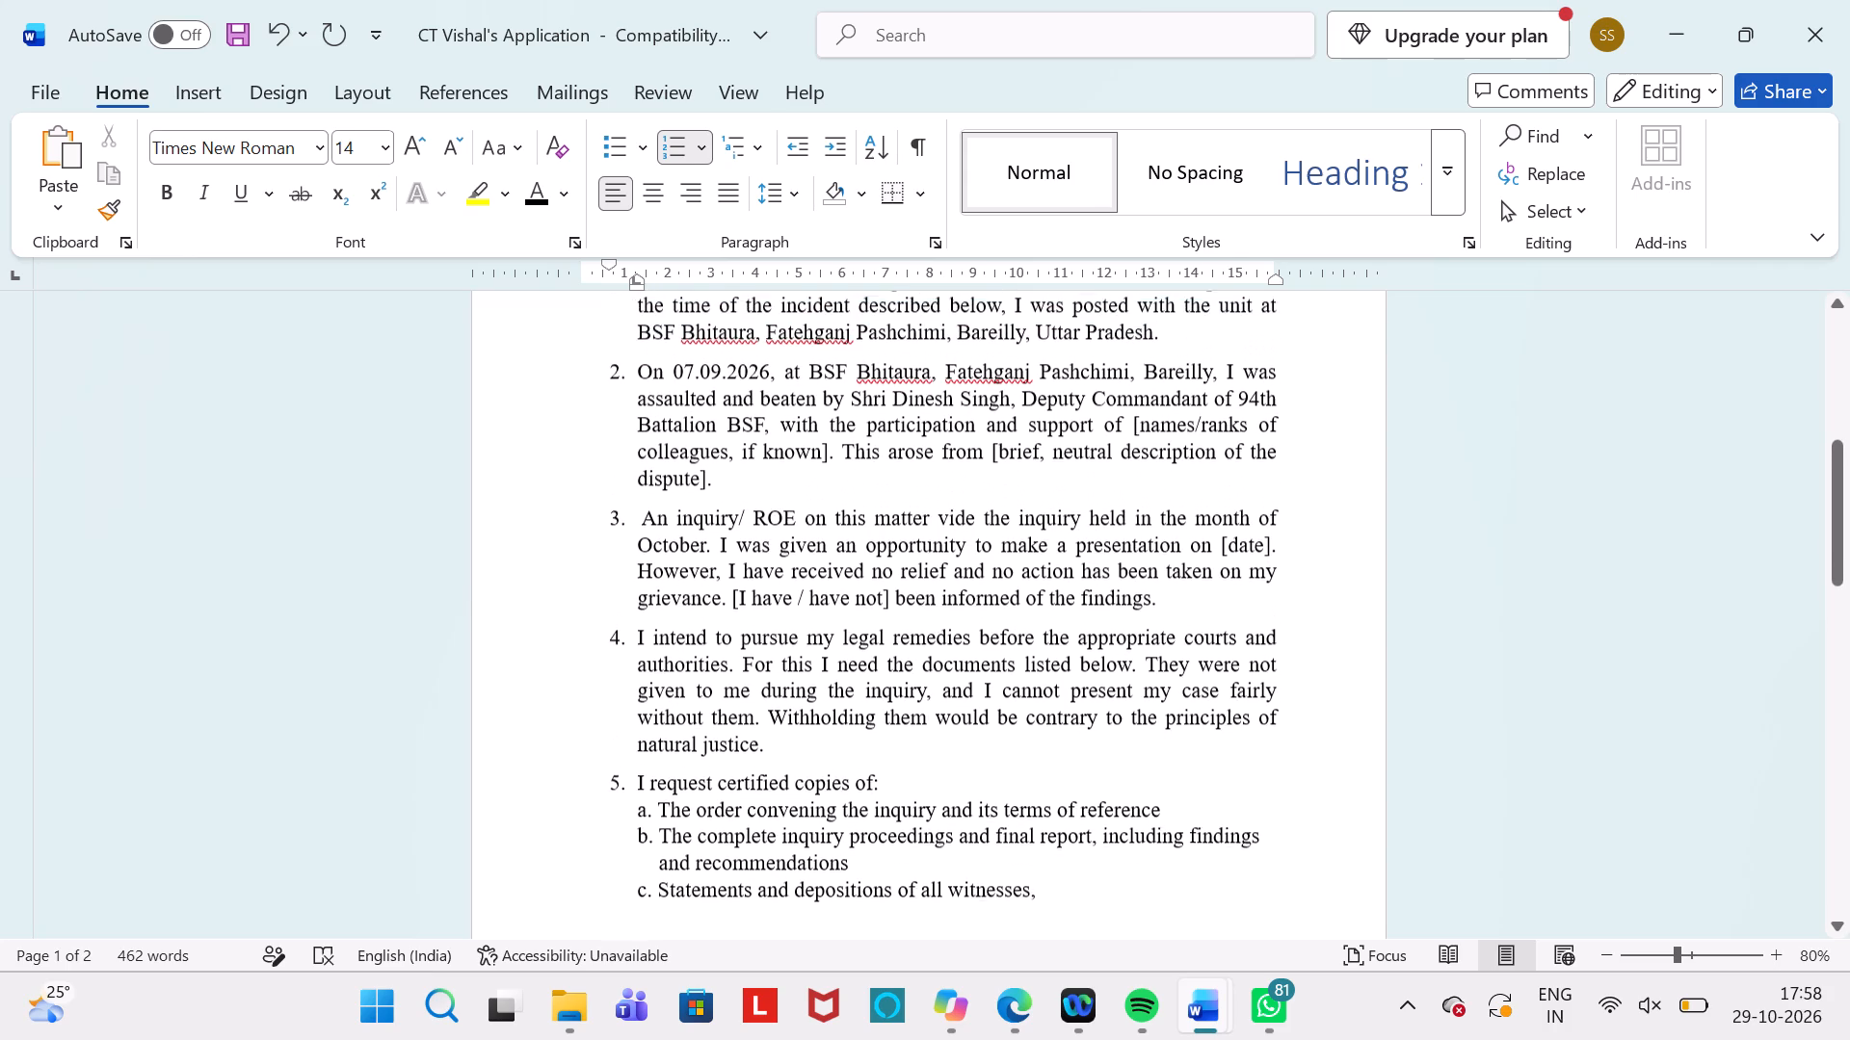
scroll(651, 413, "up", 1)
scroll(651, 413, "down", 2)
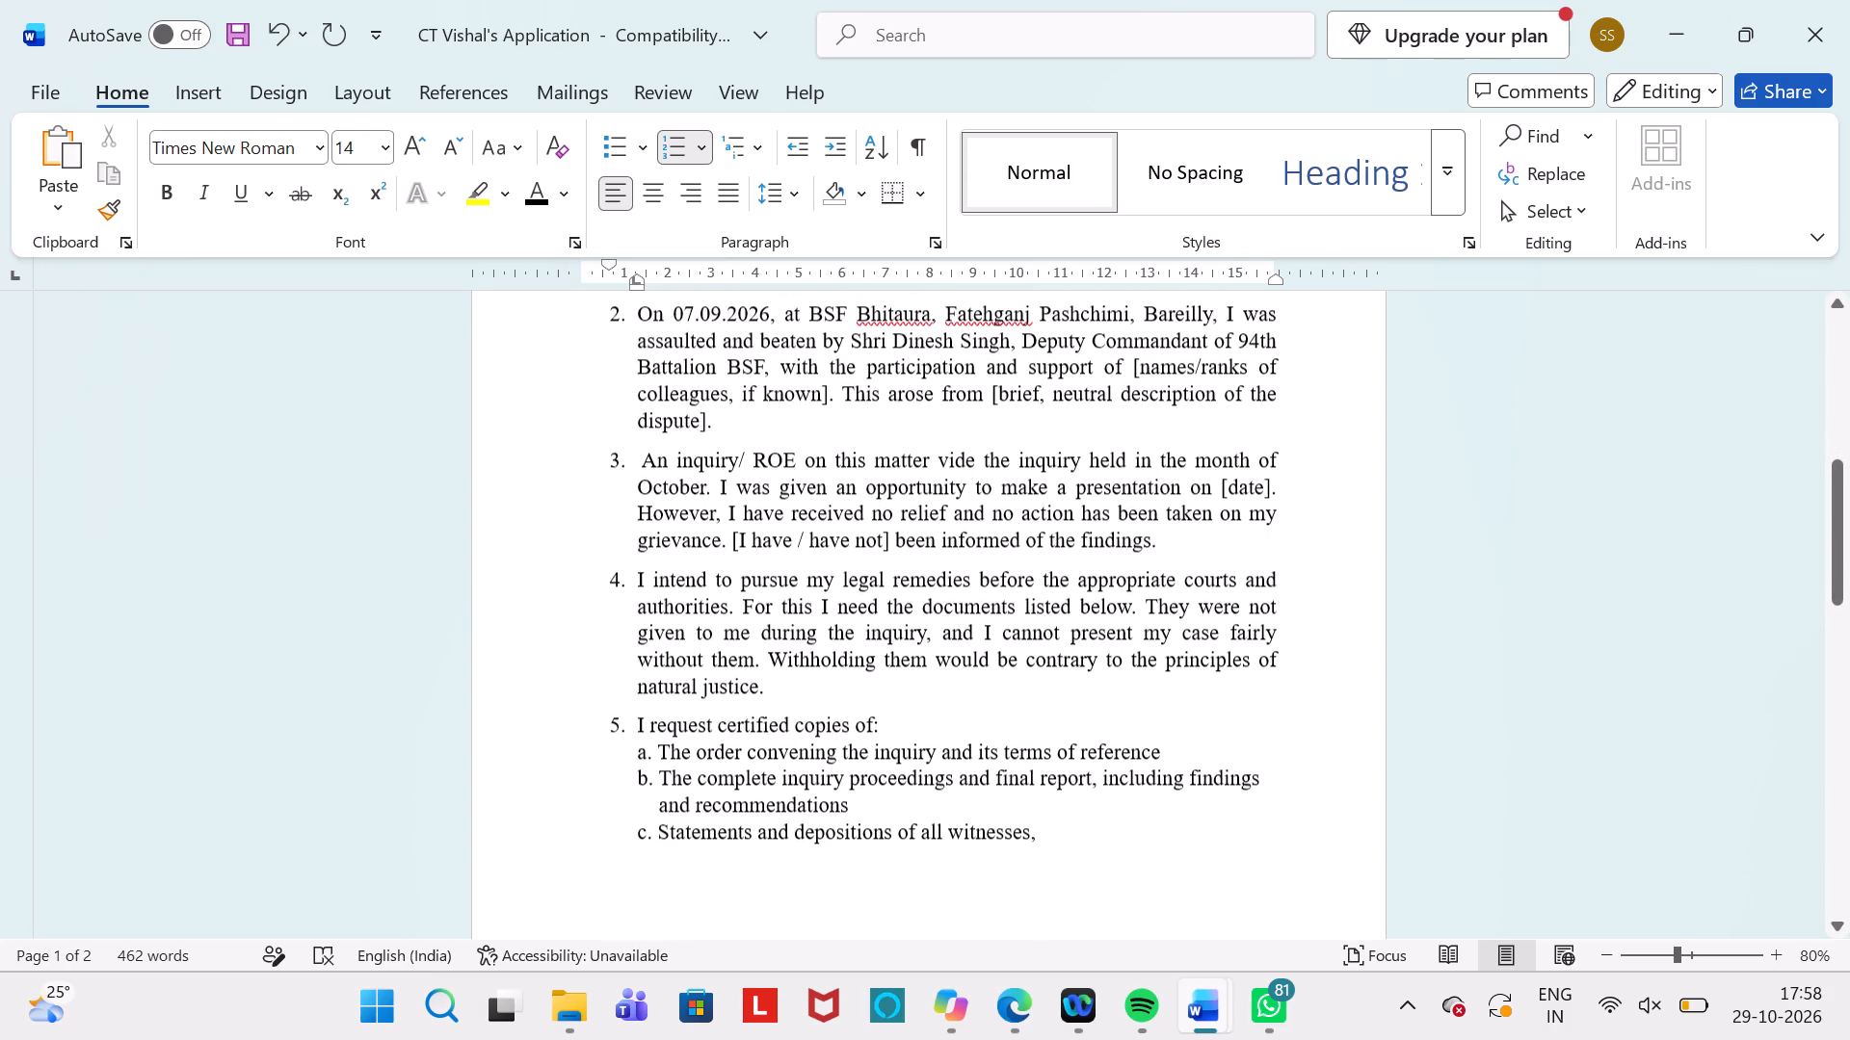
scroll(651, 413, "down", 2)
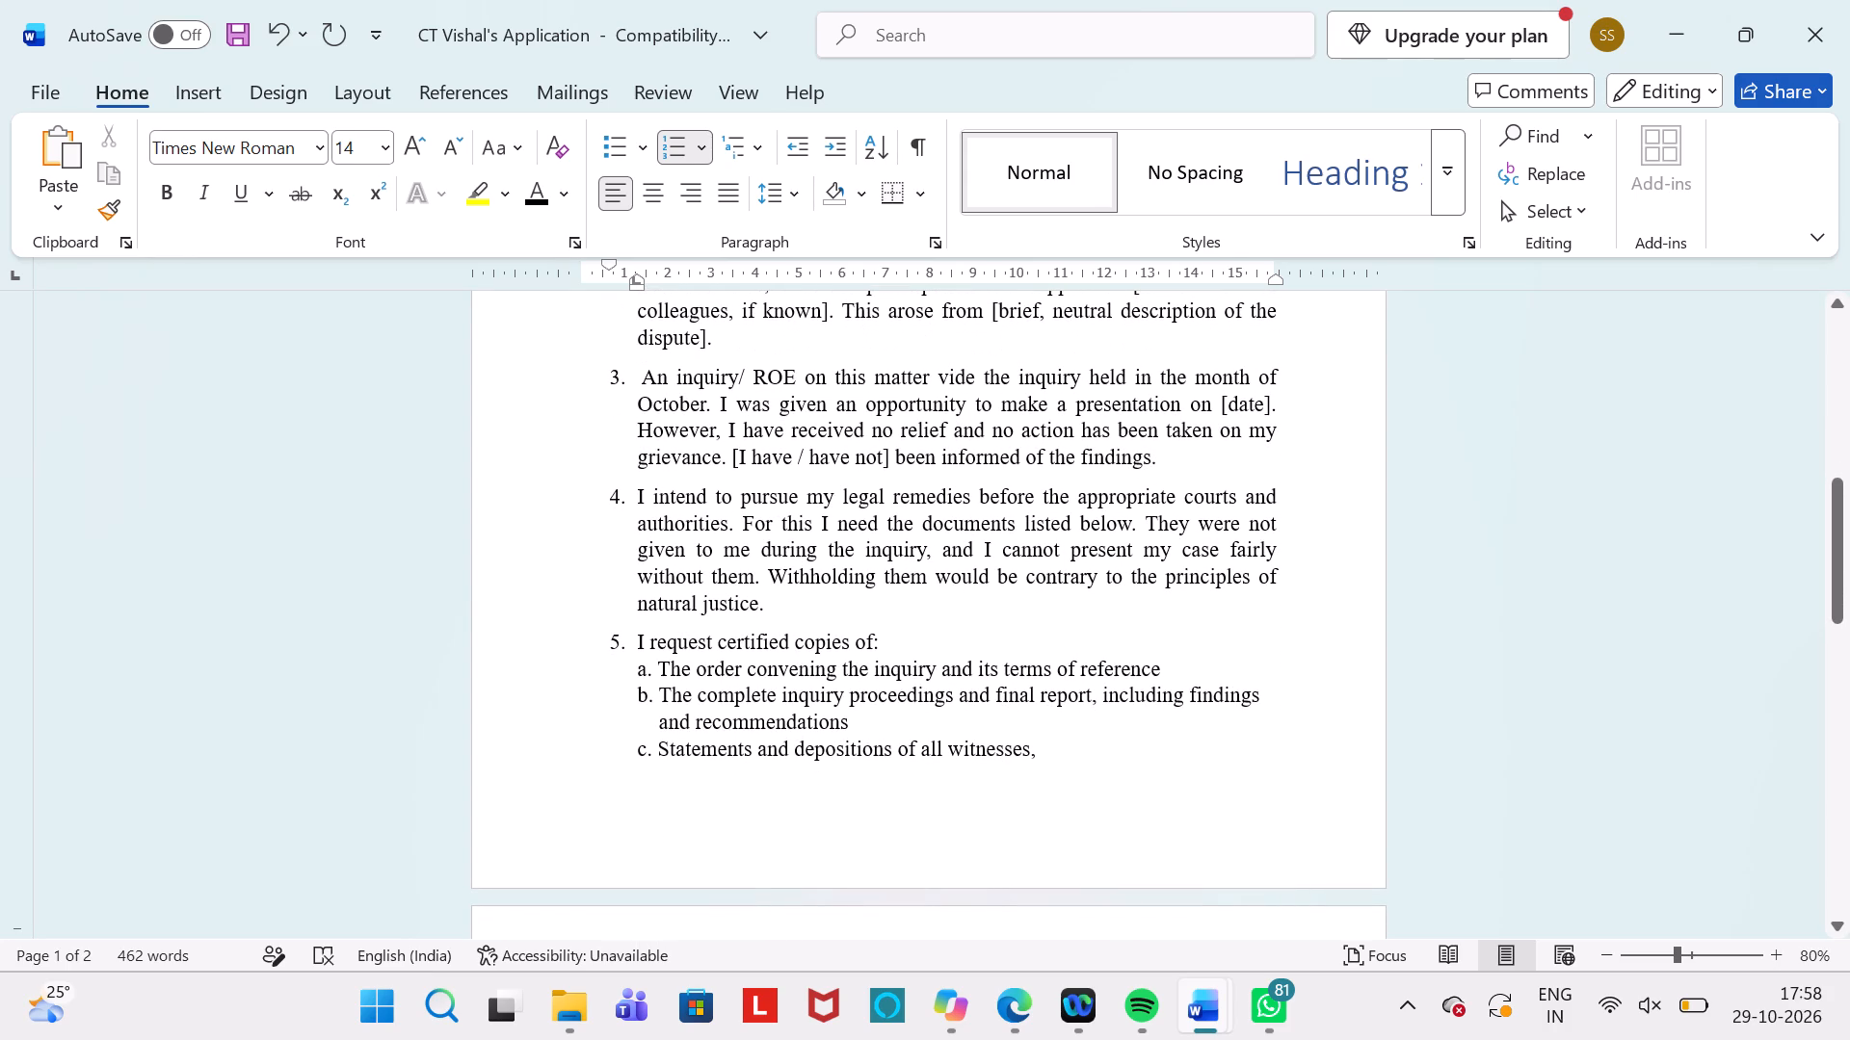
scroll(651, 413, "up", 1)
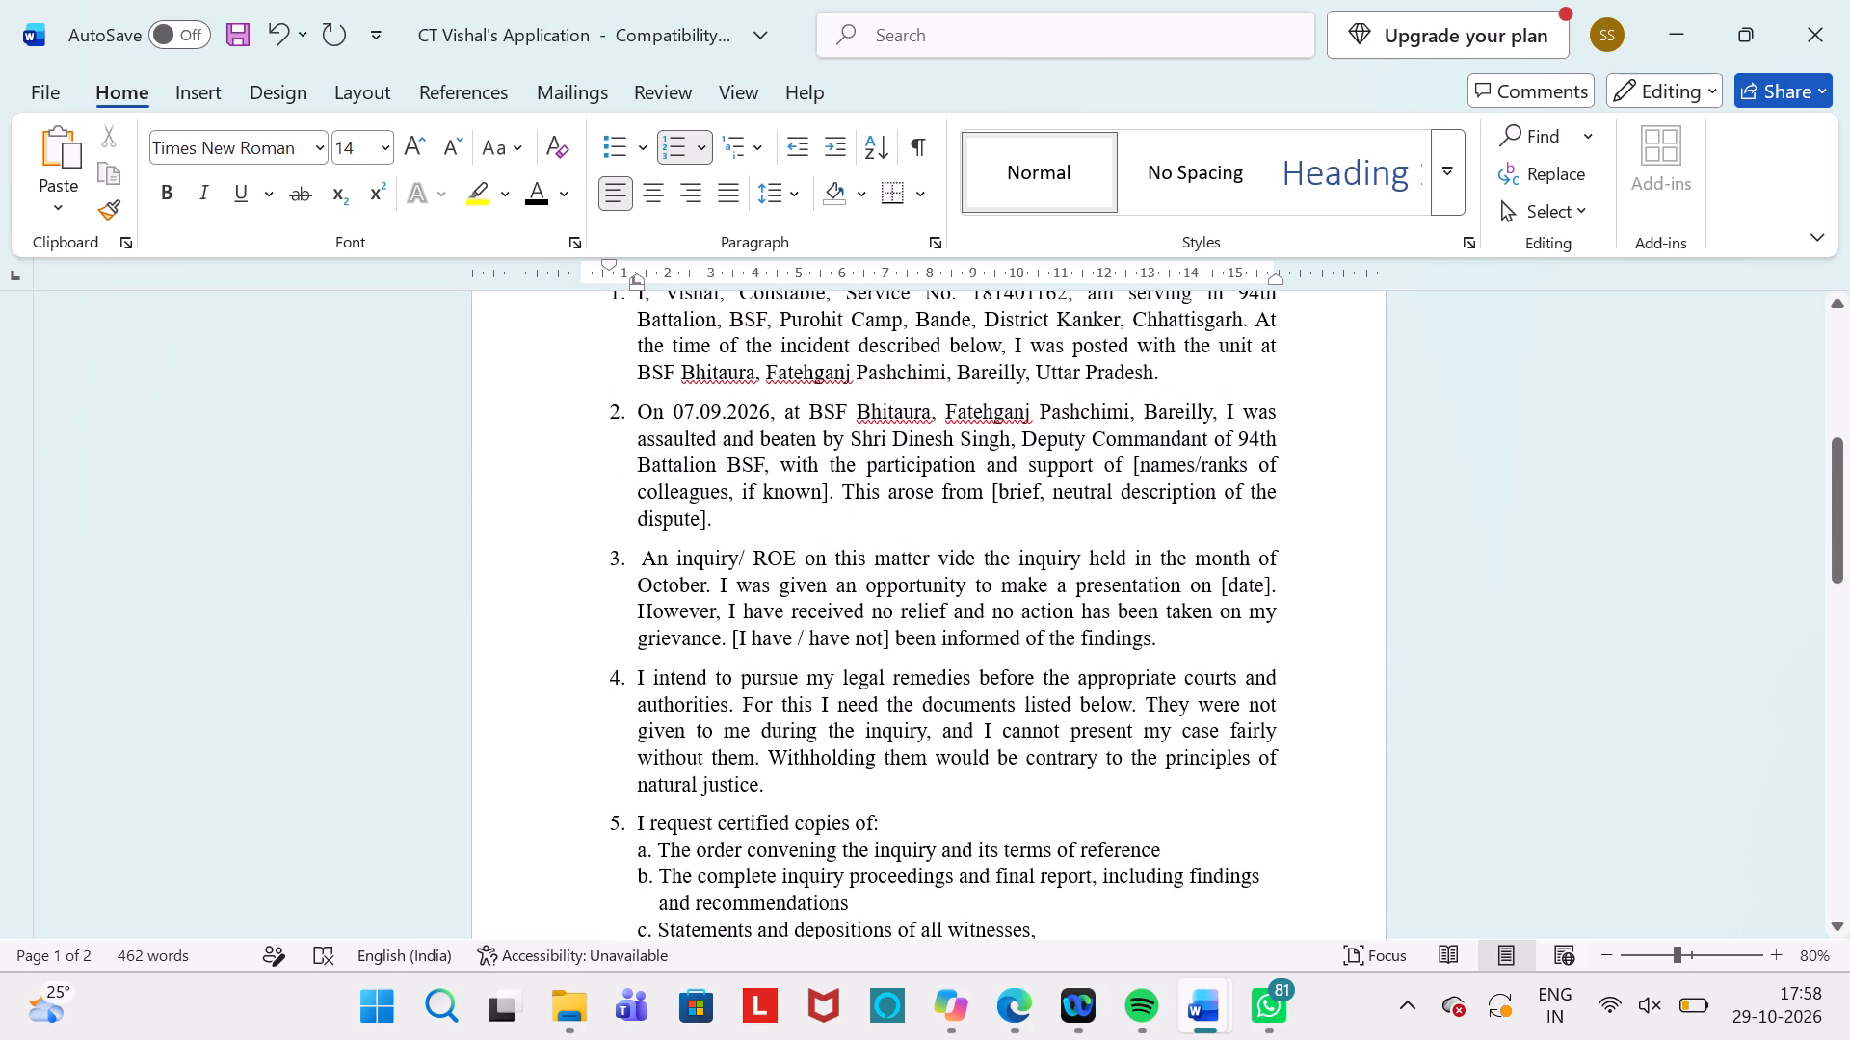
scroll(651, 413, "up", 2)
scroll(651, 413, "down", 1)
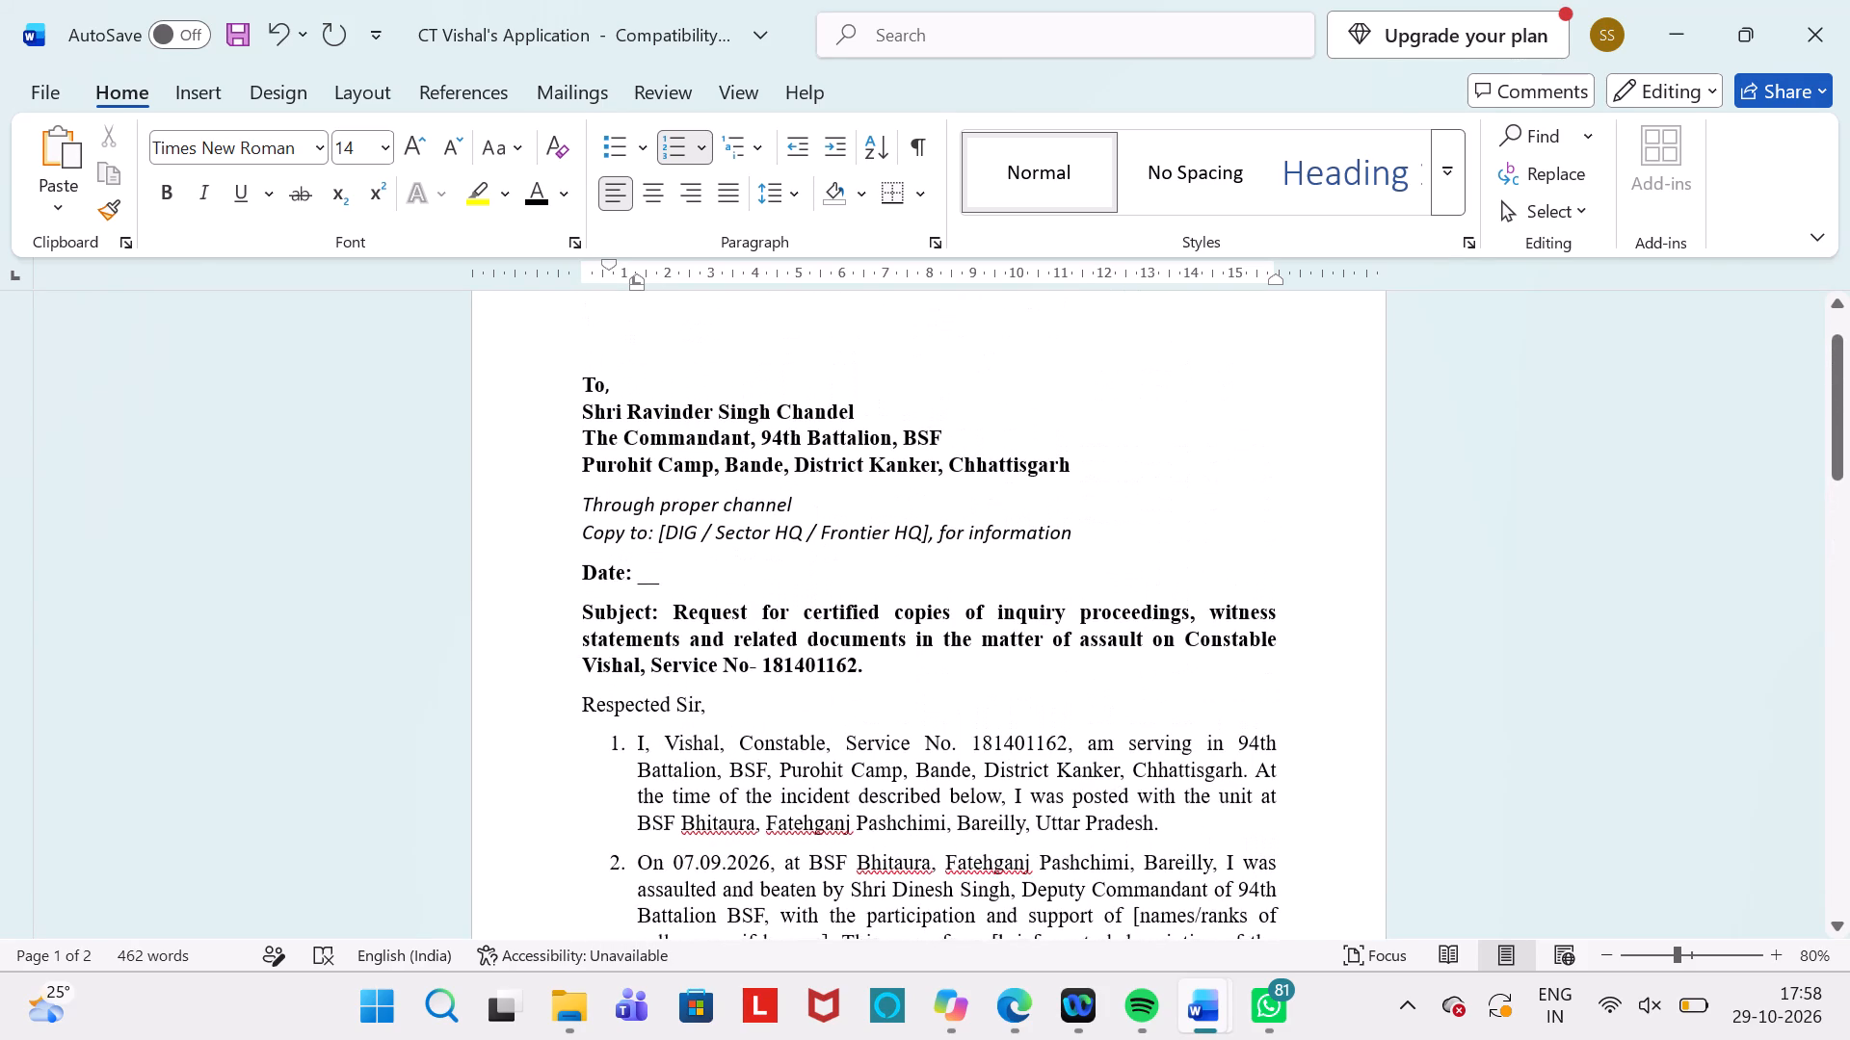
scroll(651, 413, "down", 2)
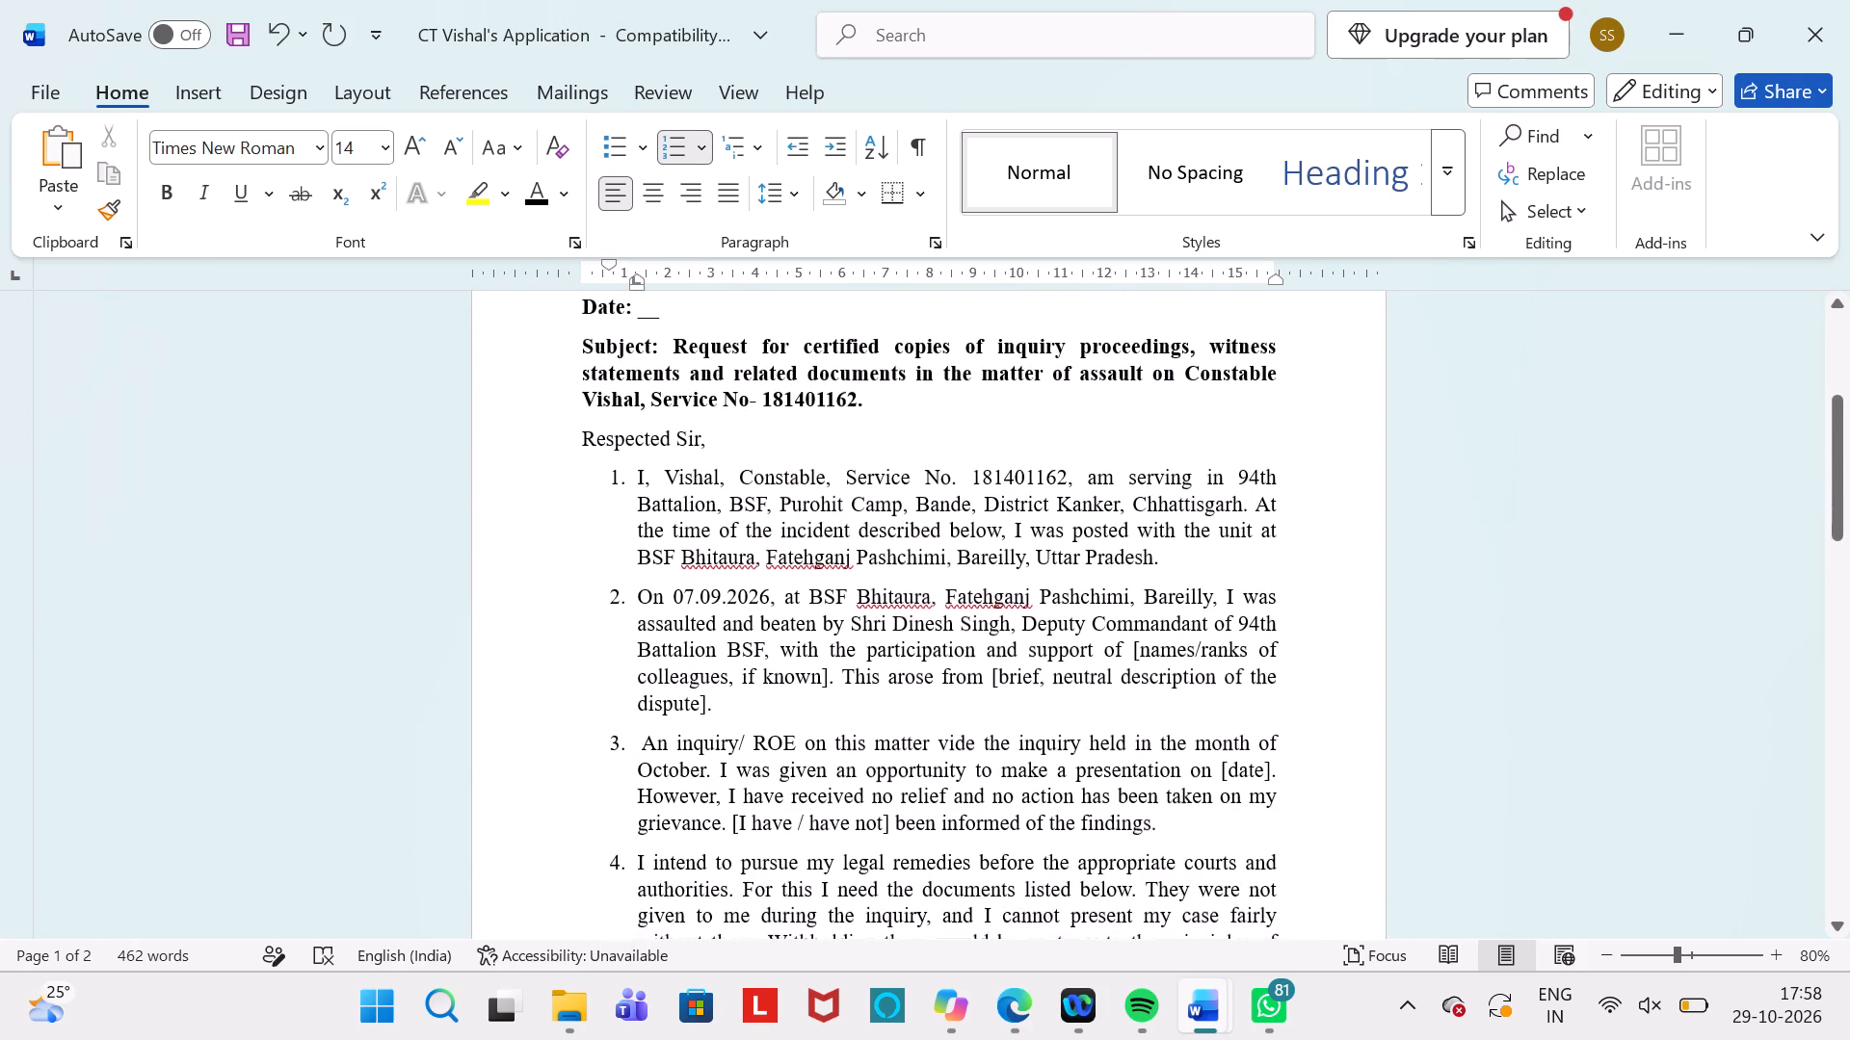
scroll(651, 413, "down", 1)
left_click(639, 403)
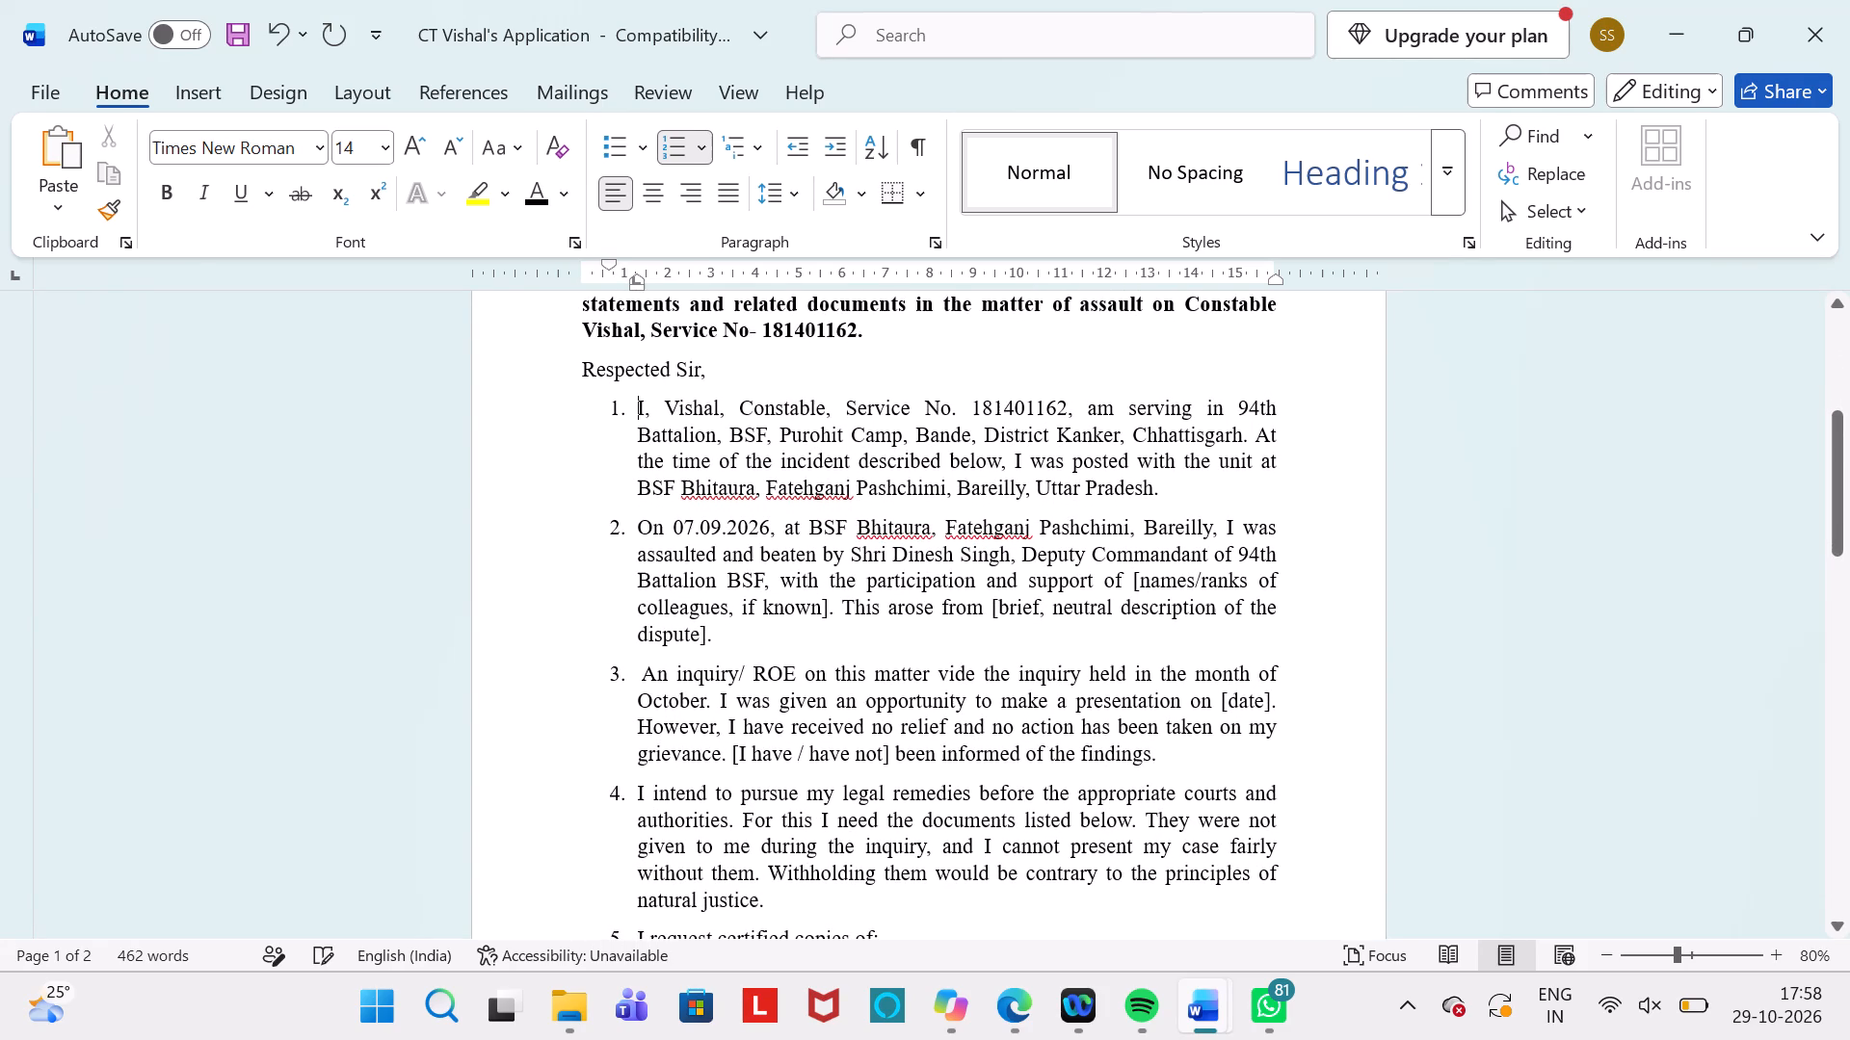
scroll(639, 403, "down", 3)
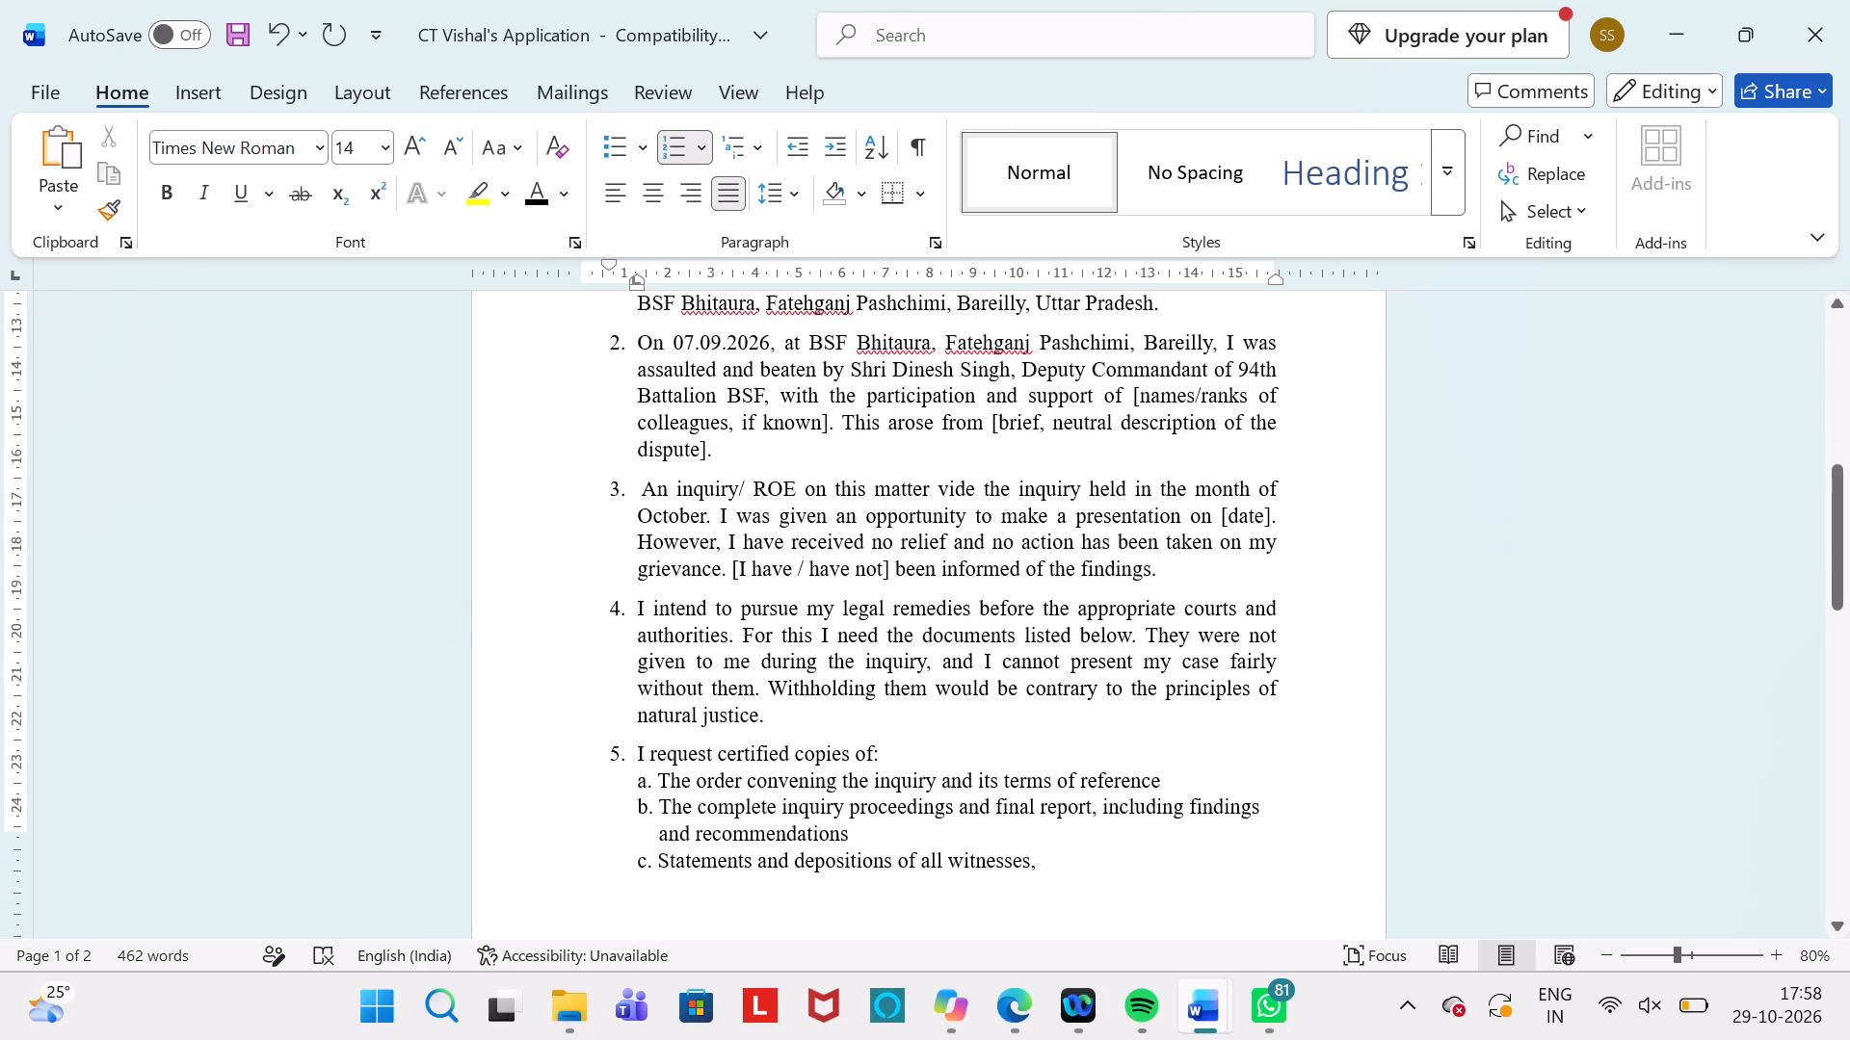
scroll(639, 403, "down", 2)
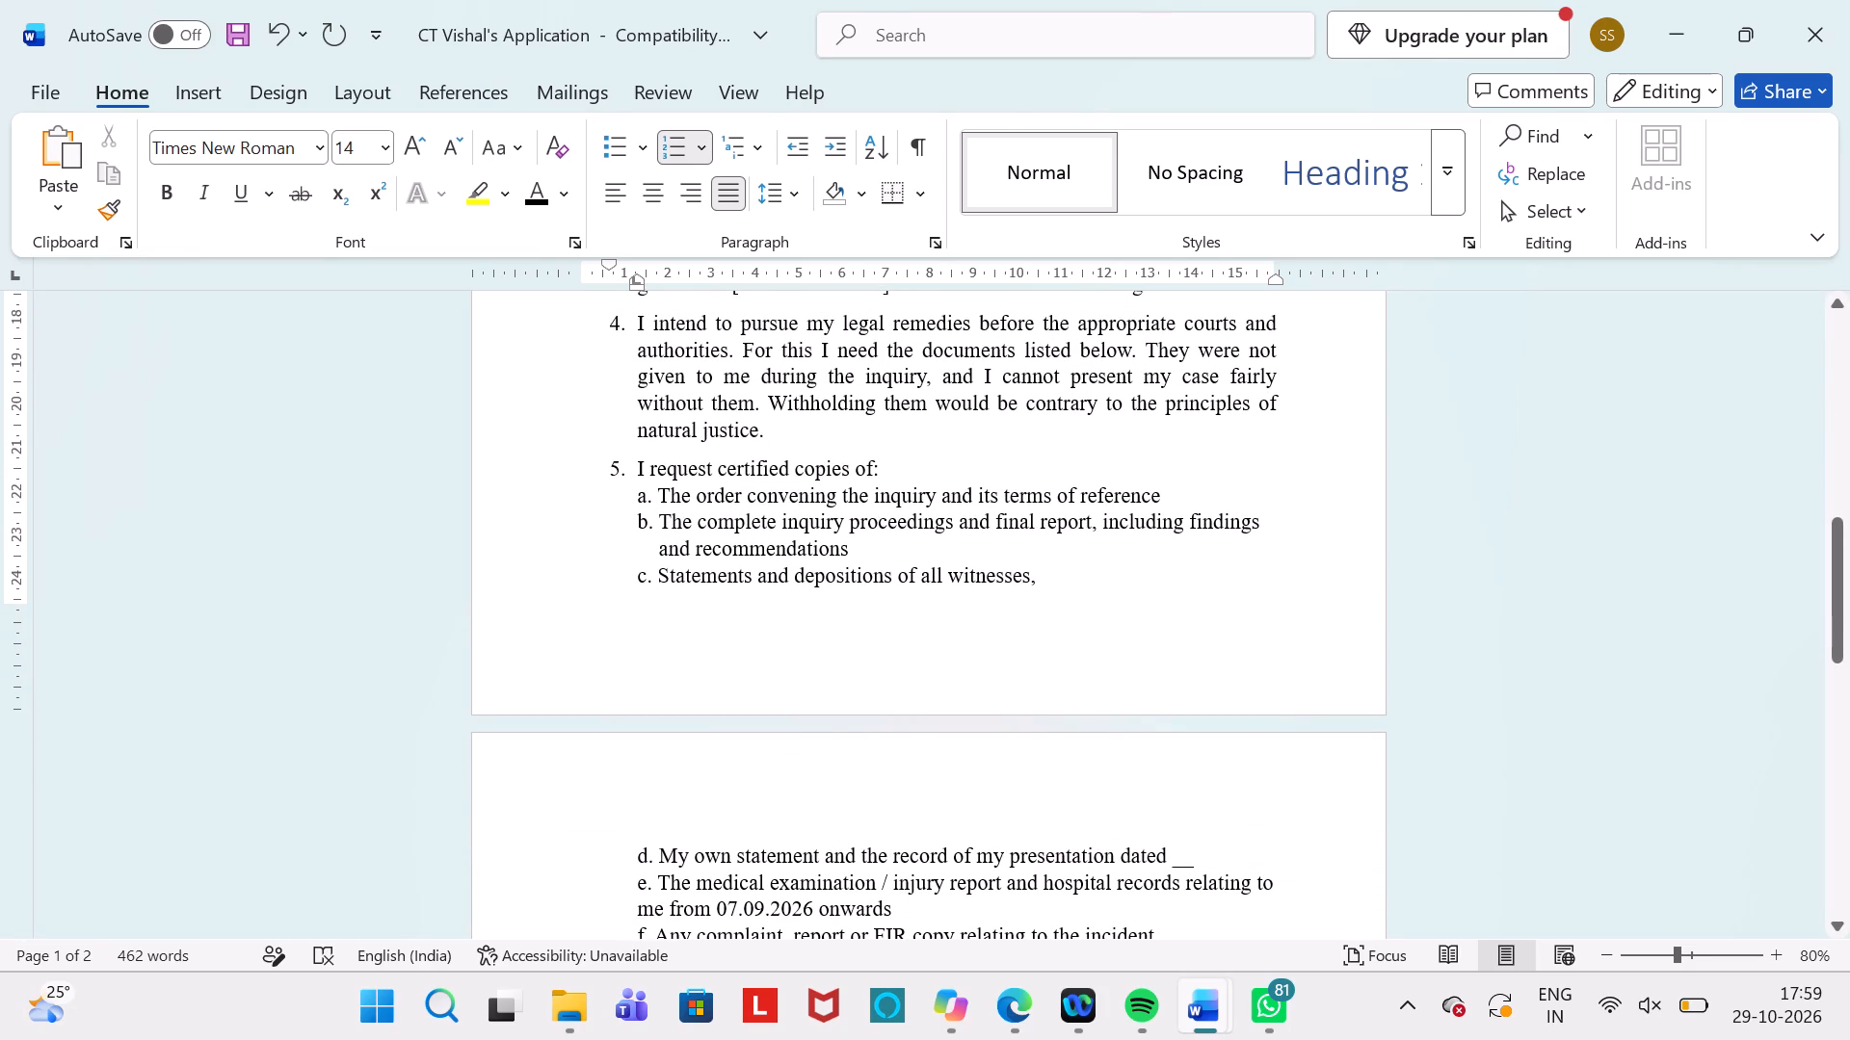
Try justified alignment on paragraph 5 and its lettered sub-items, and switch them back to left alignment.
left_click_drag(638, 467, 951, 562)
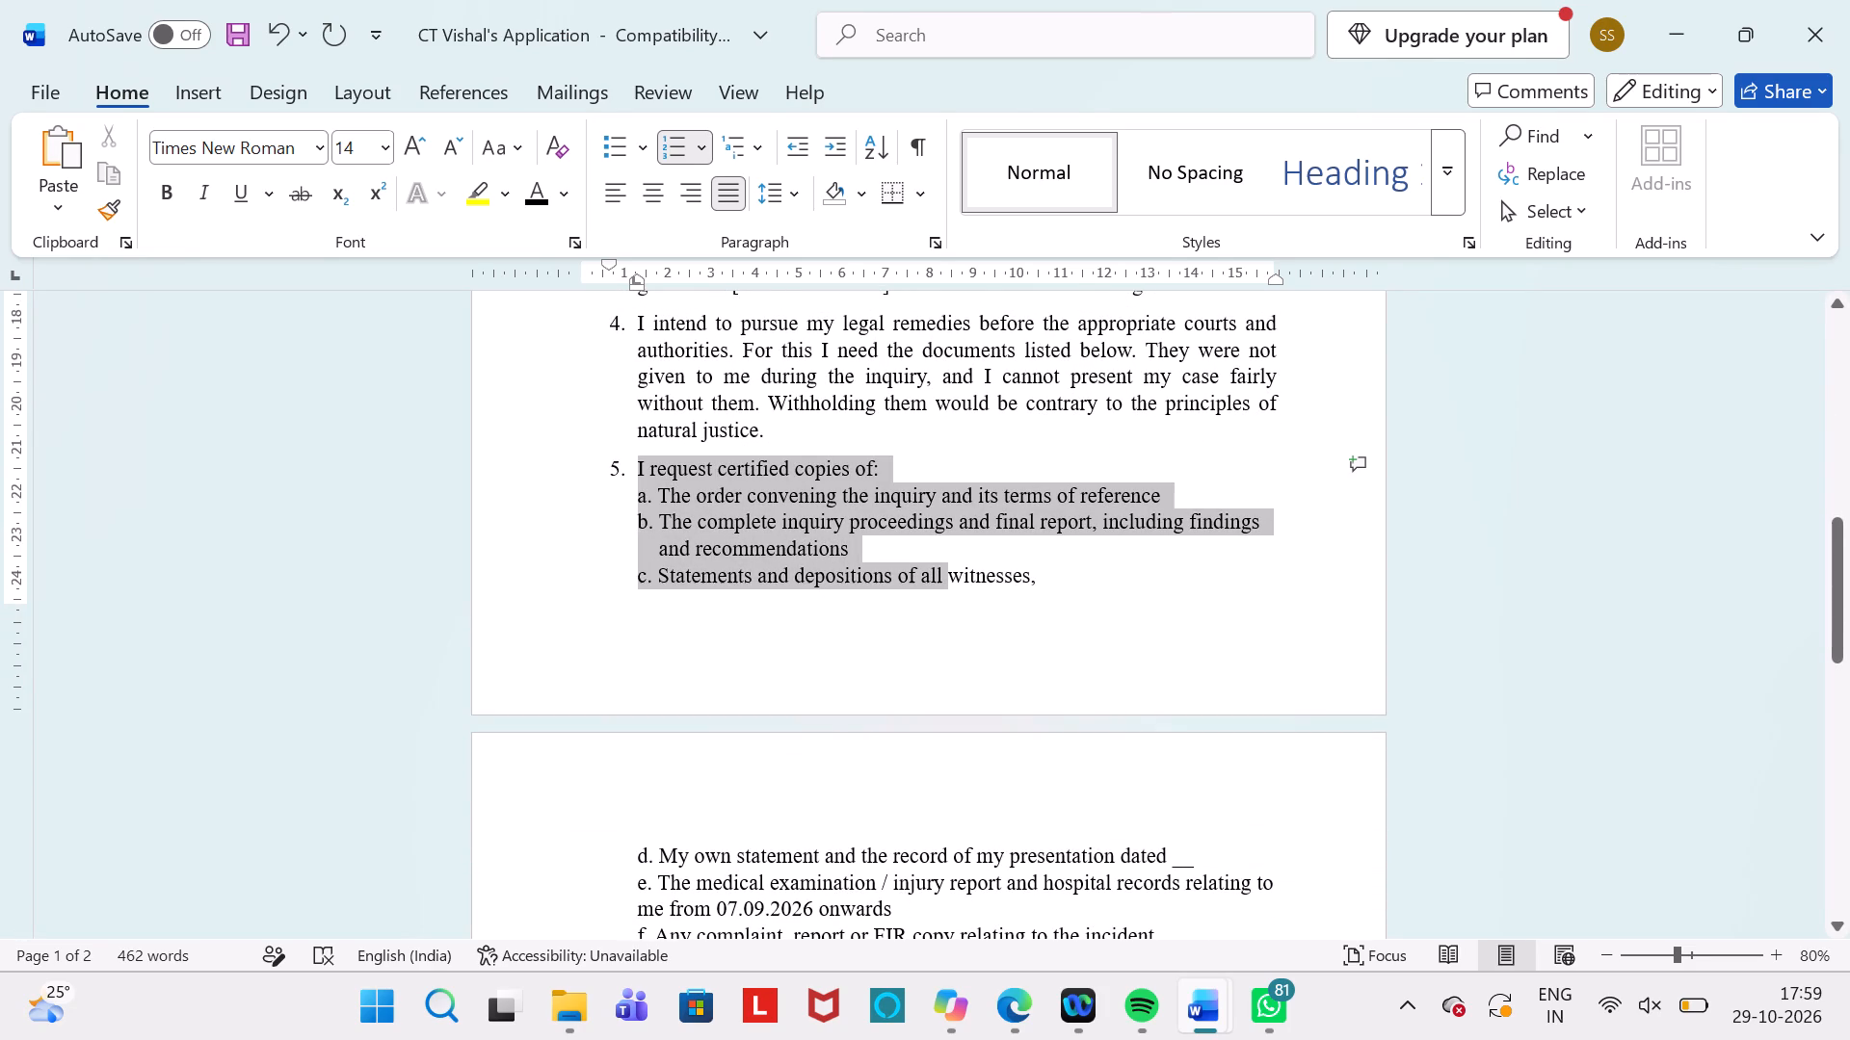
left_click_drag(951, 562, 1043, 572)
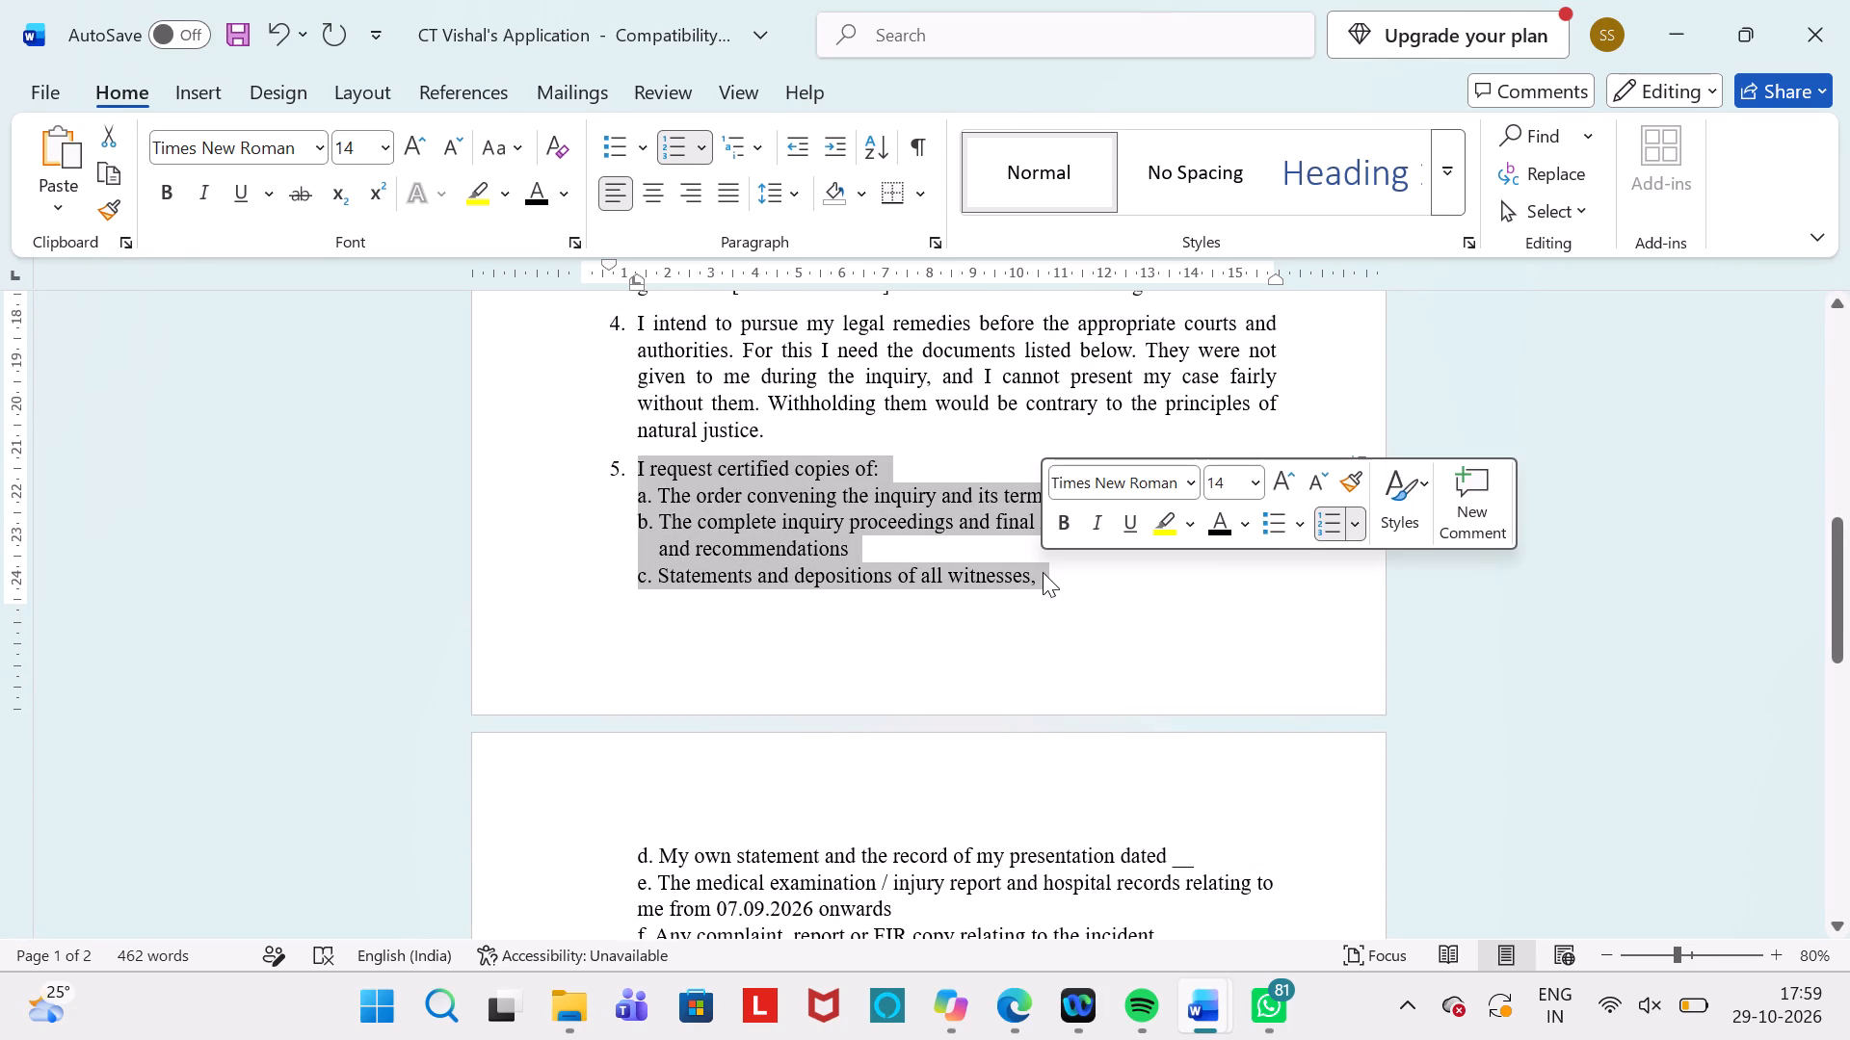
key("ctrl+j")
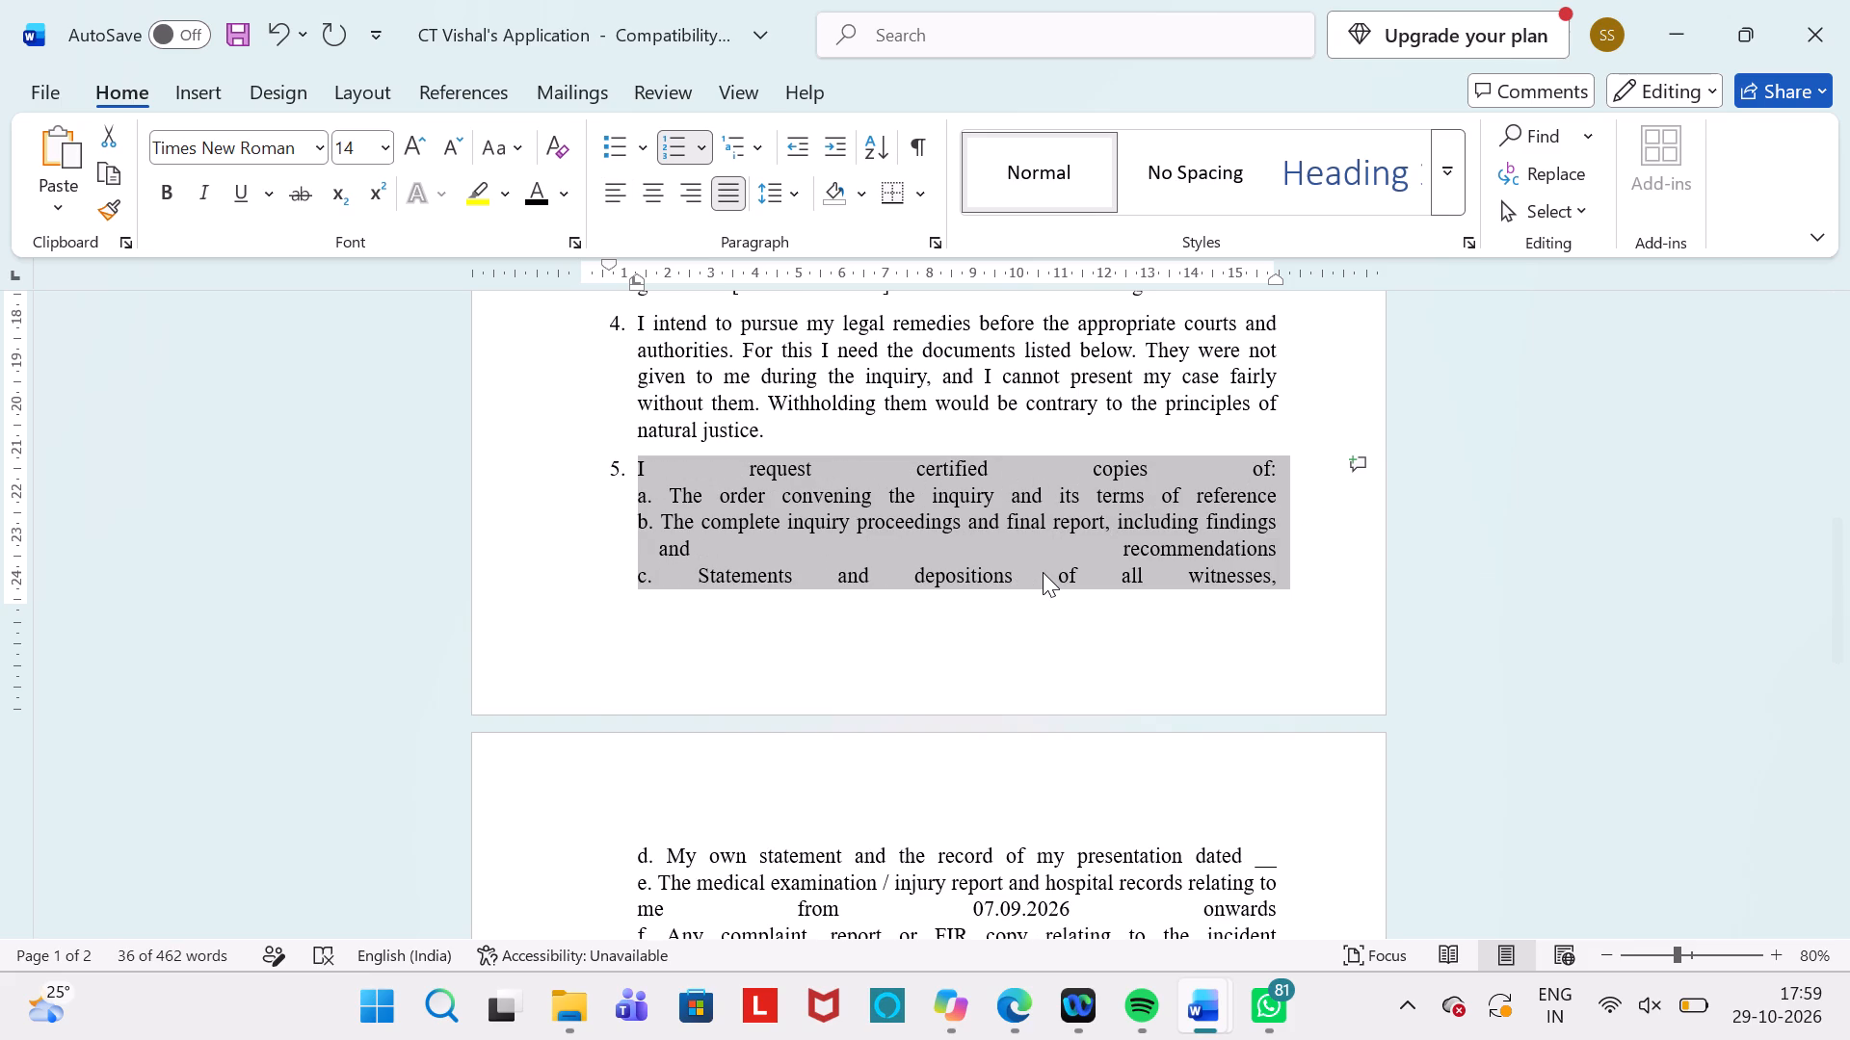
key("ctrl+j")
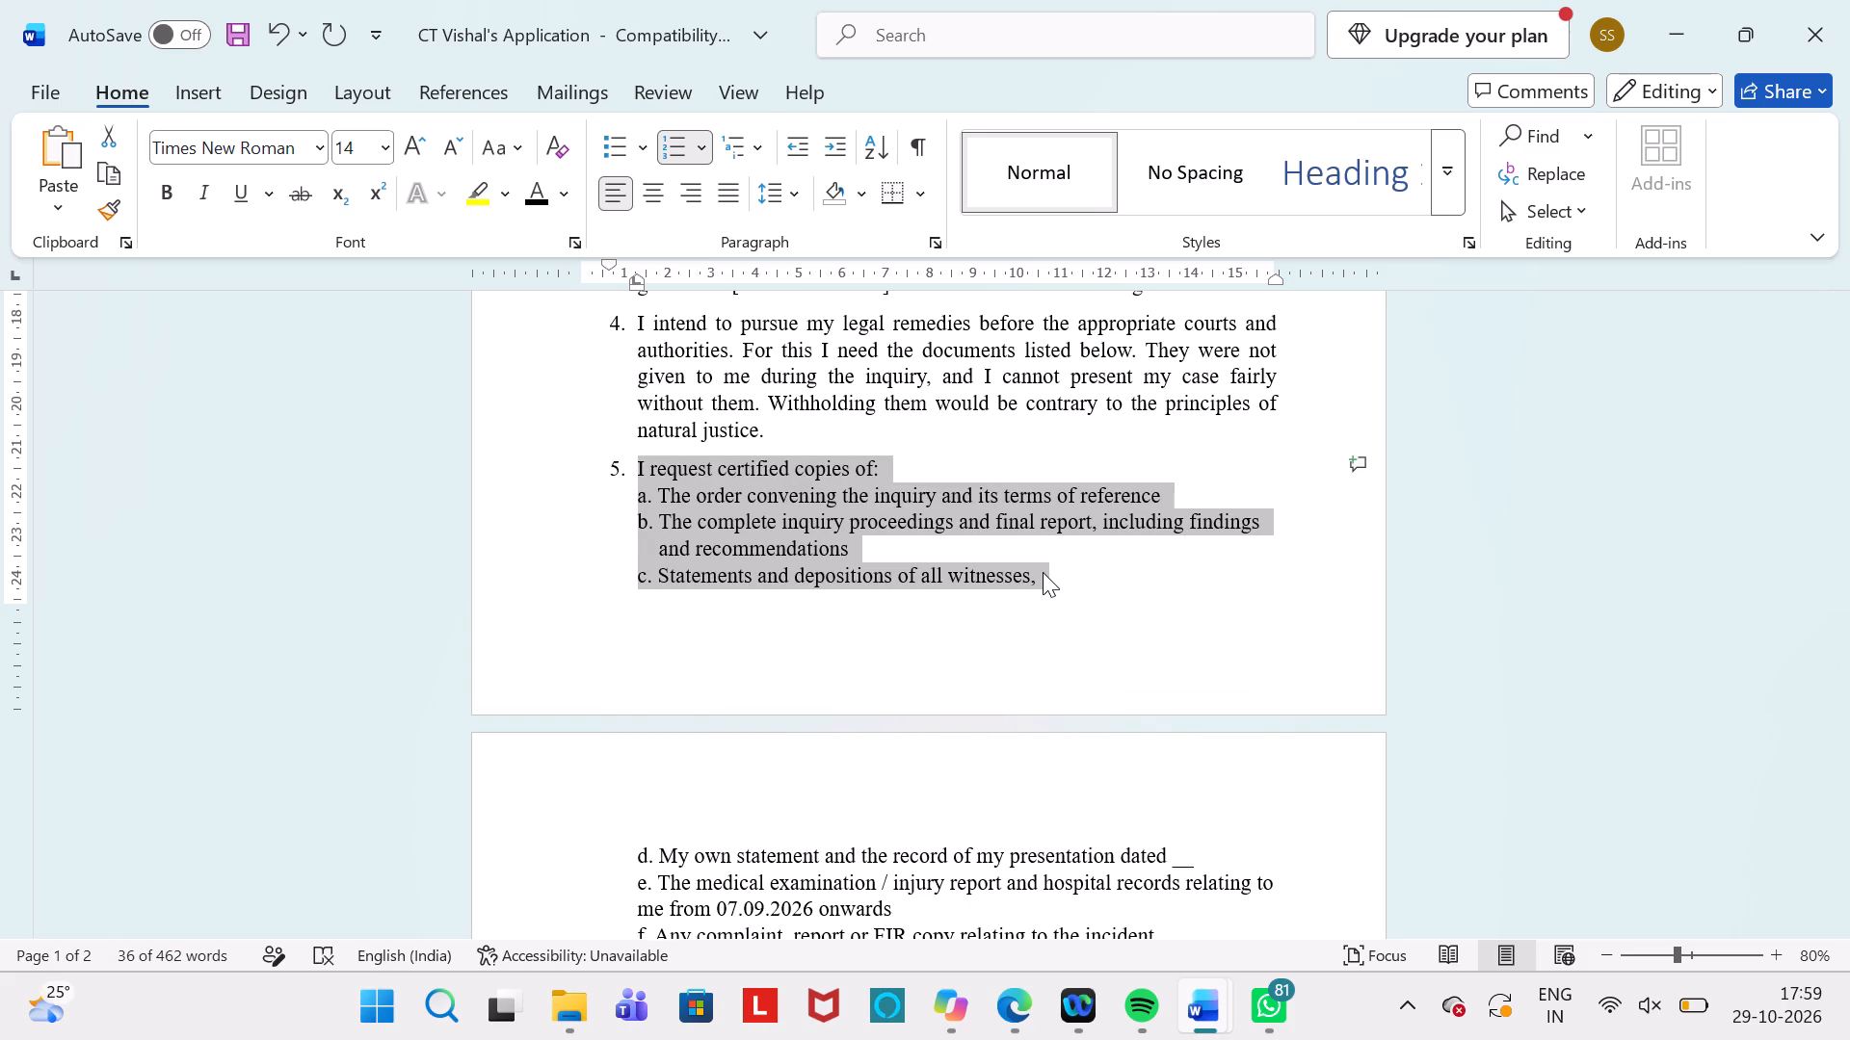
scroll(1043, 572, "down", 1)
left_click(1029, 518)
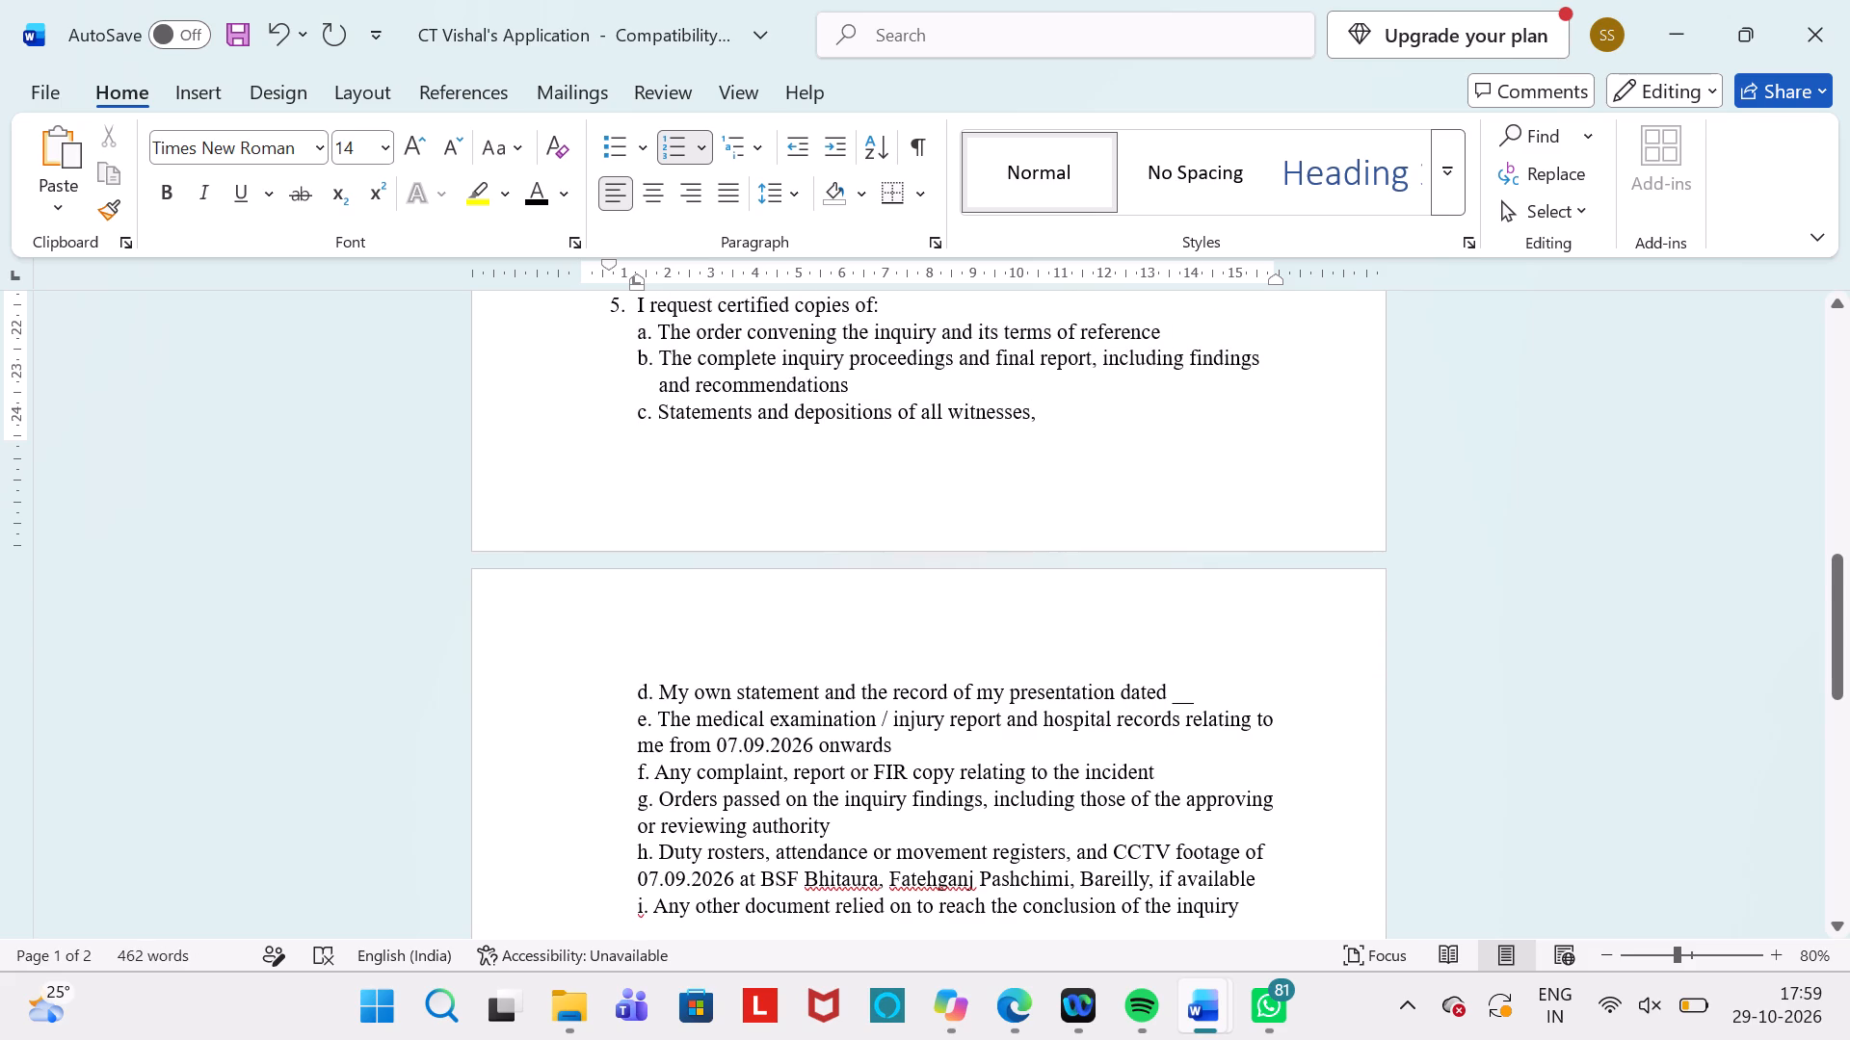
Review the remaining sub-items, paragraphs 6 and 7 and the signature block, and compare both pages side by side at a smaller zoom.
scroll(1029, 518, "down", 1)
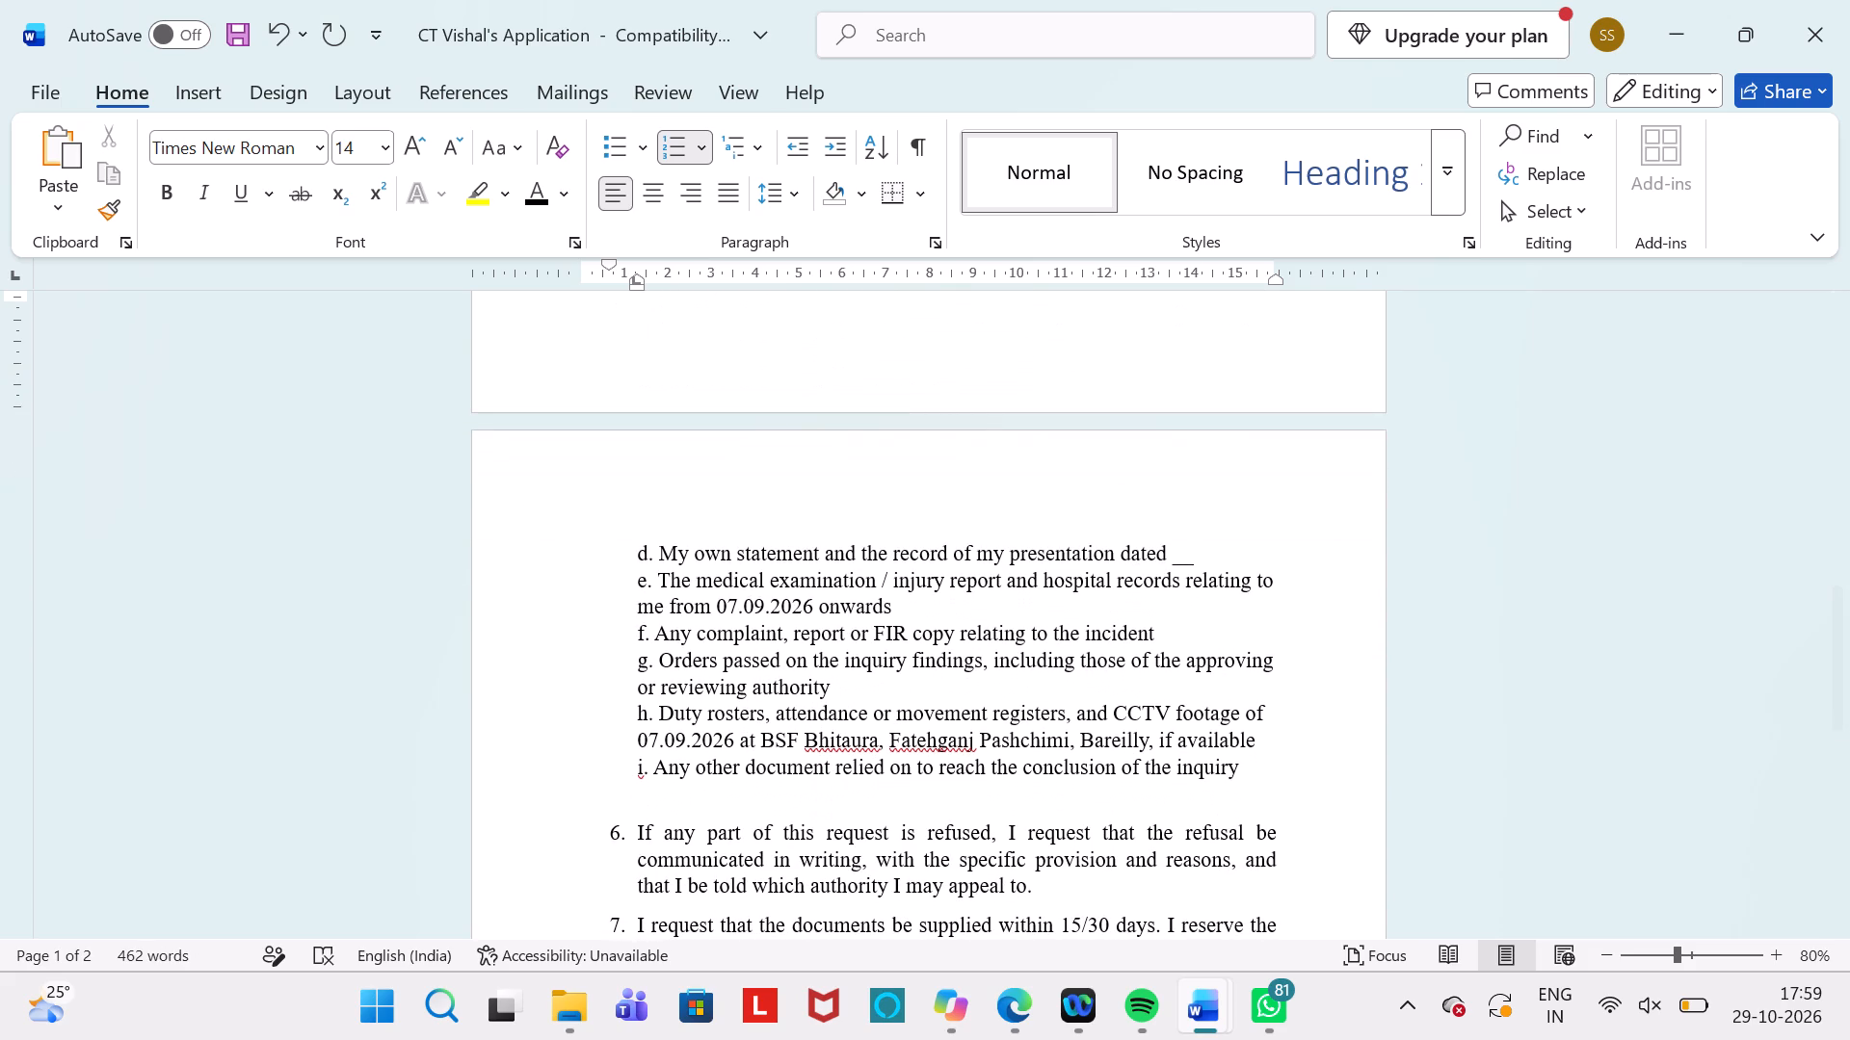
scroll(1029, 518, "down", 1)
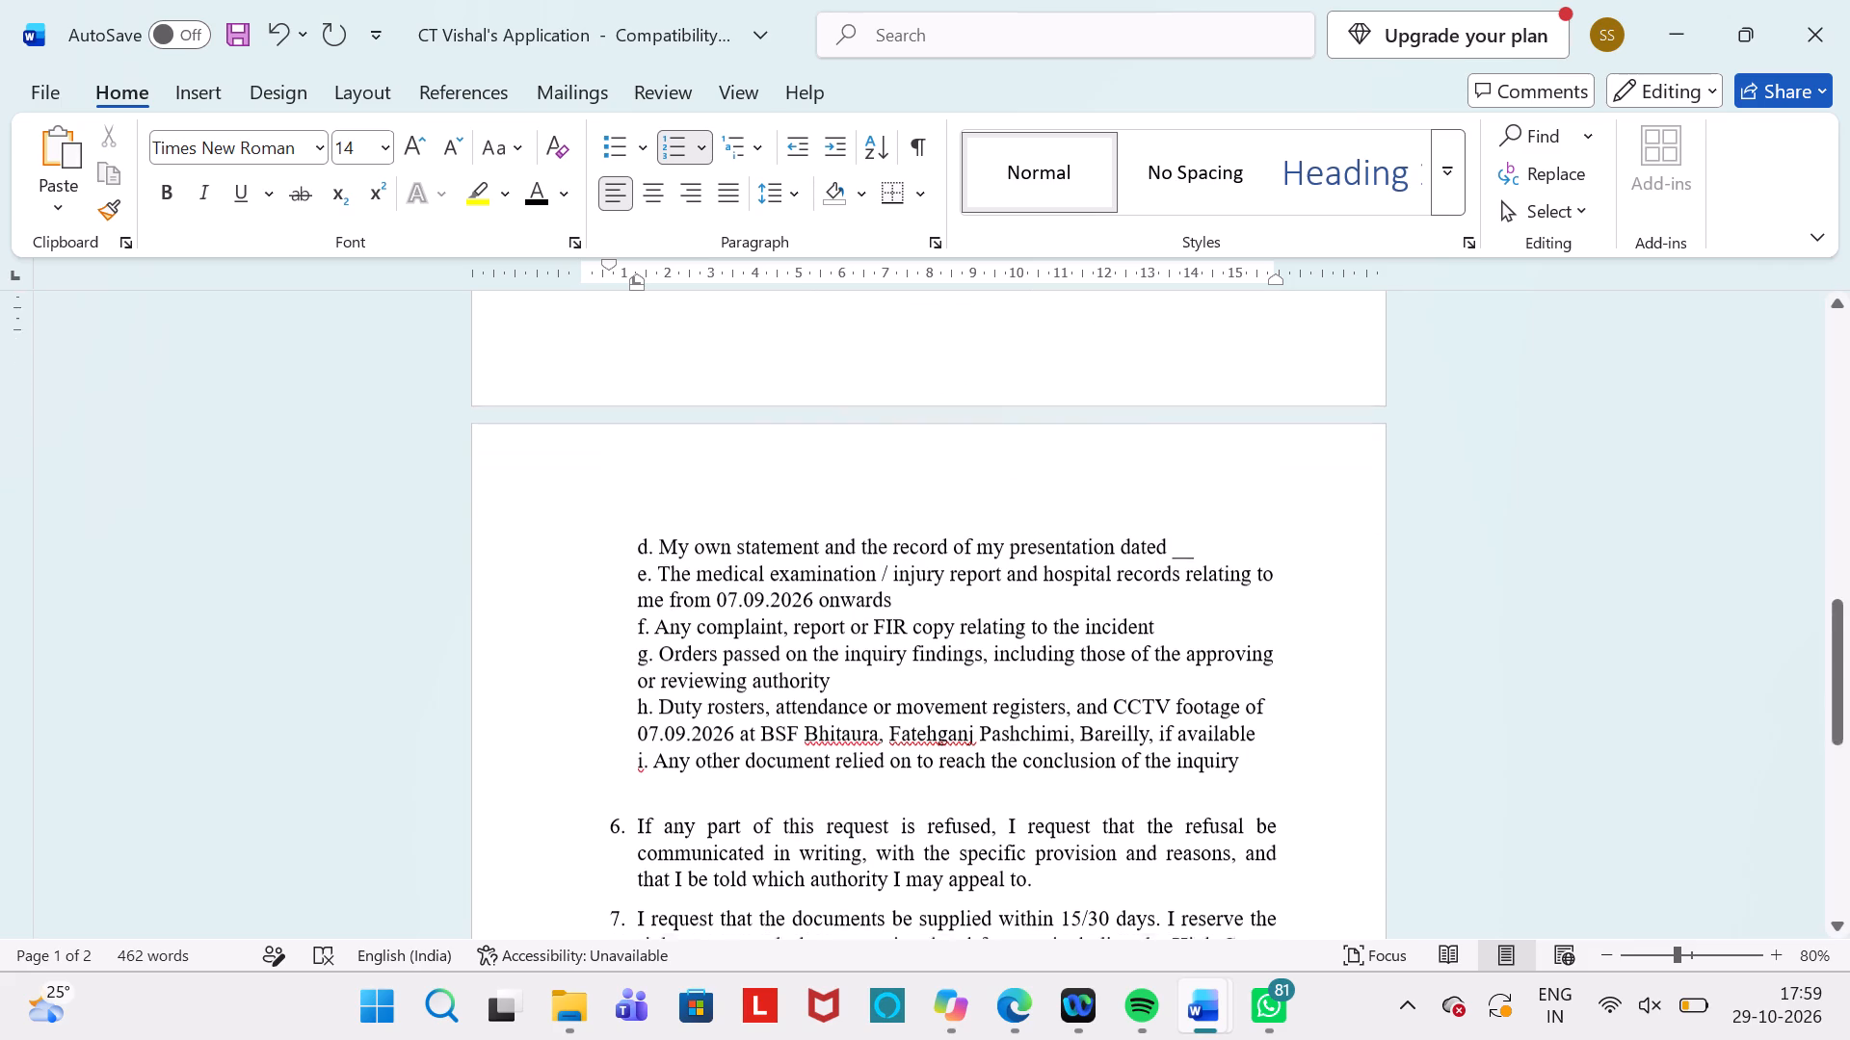
scroll(1029, 518, "down", 1)
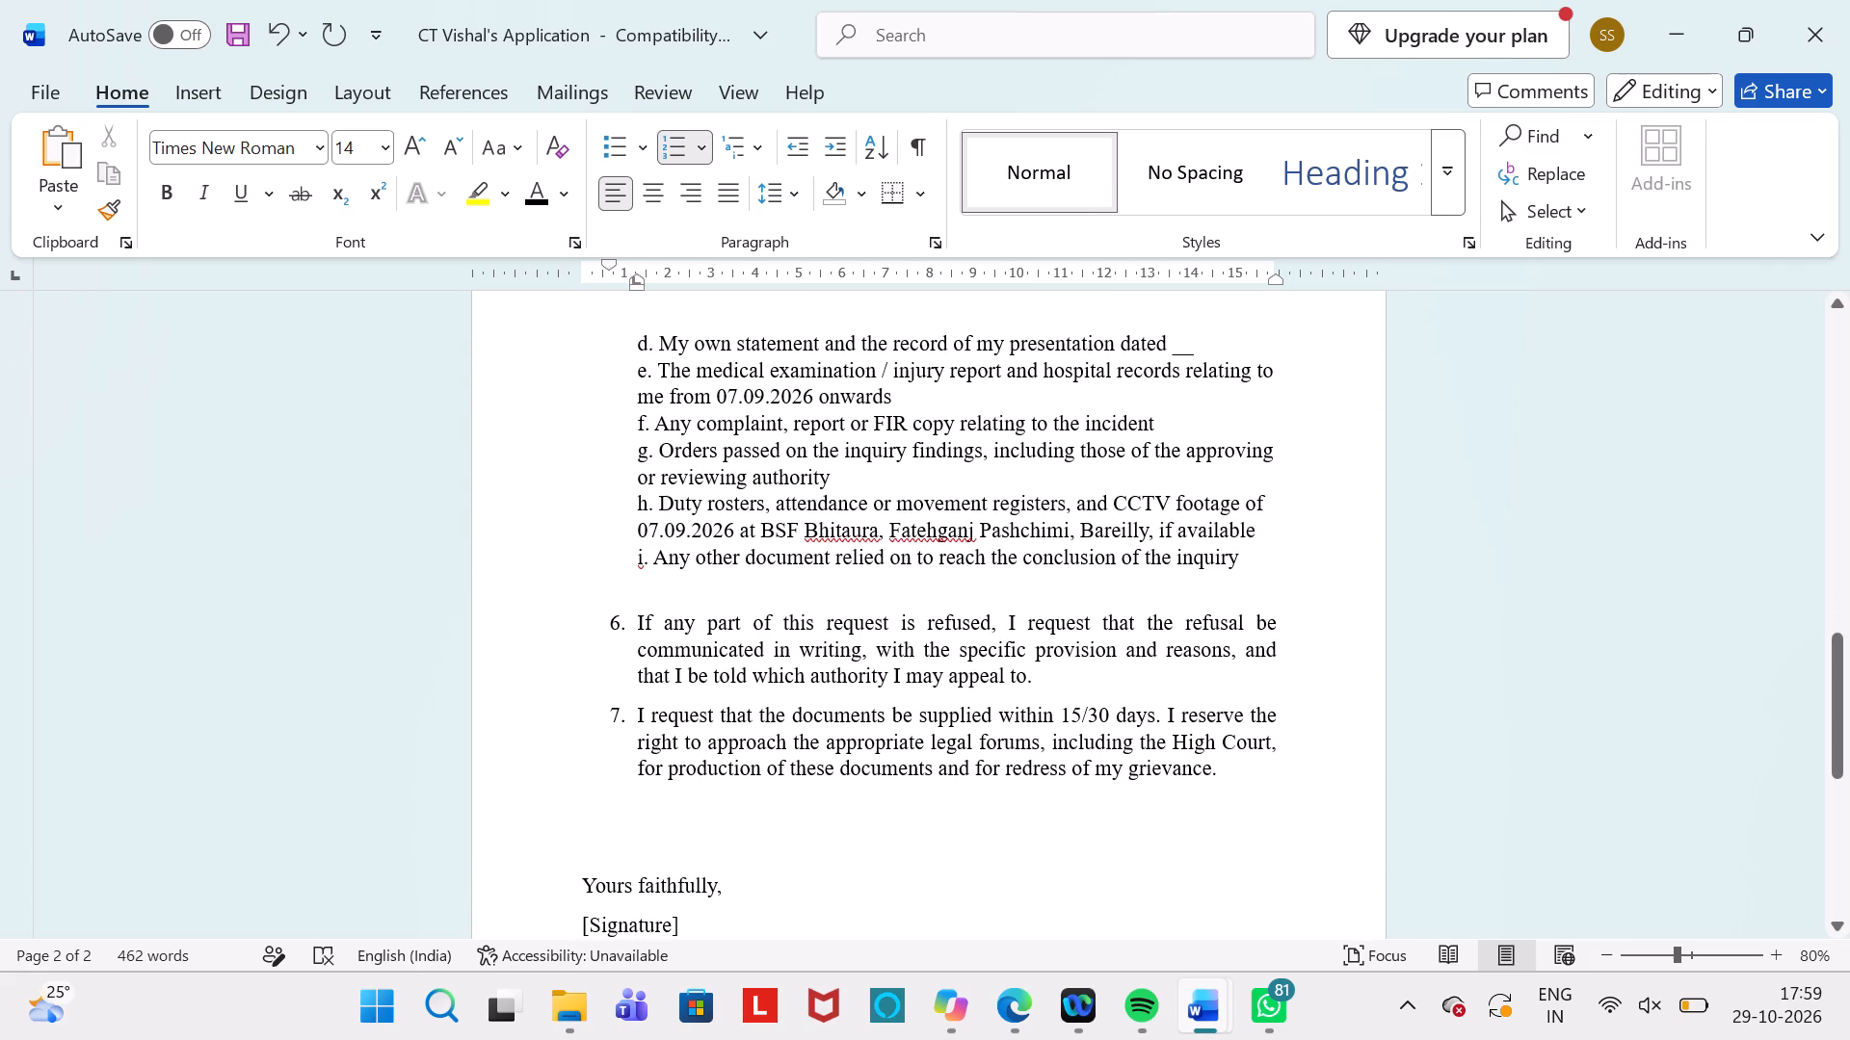
scroll(1150, 604, "down", 1)
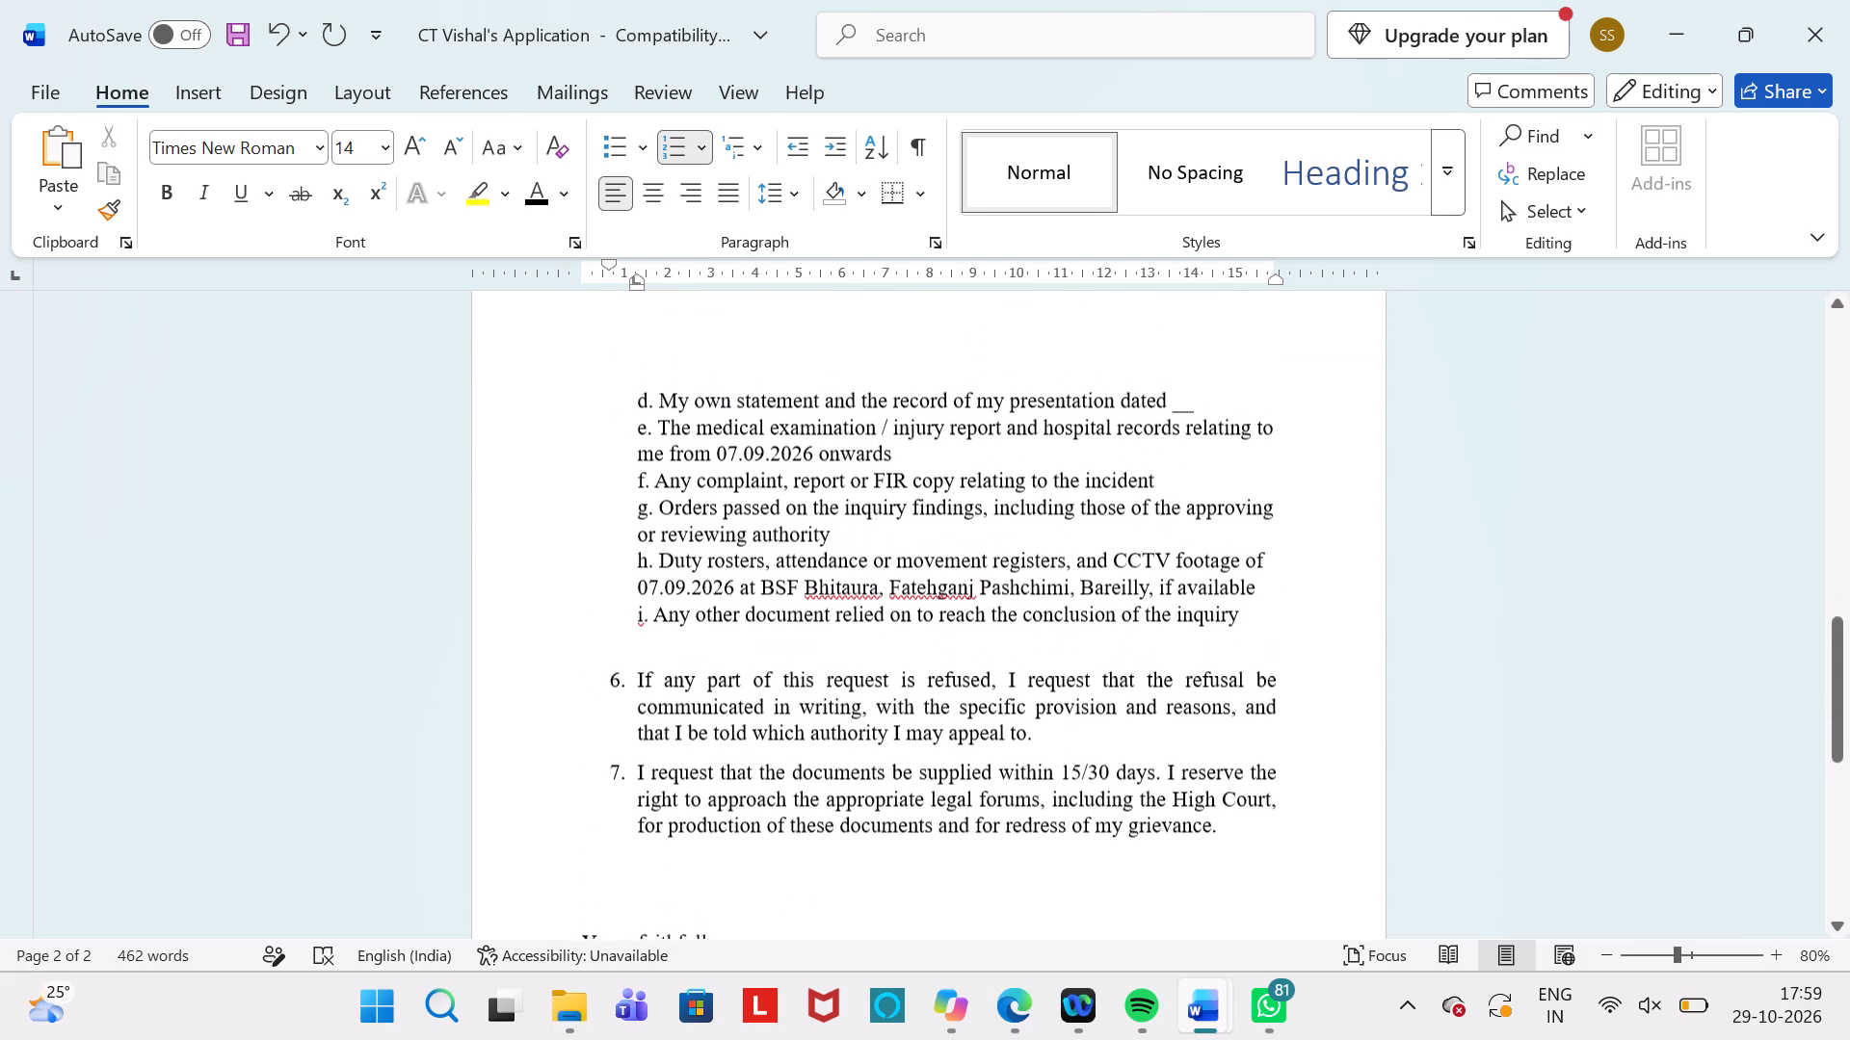
scroll(1150, 604, "up", 1)
scroll(1150, 604, "down", 1, "ctrl")
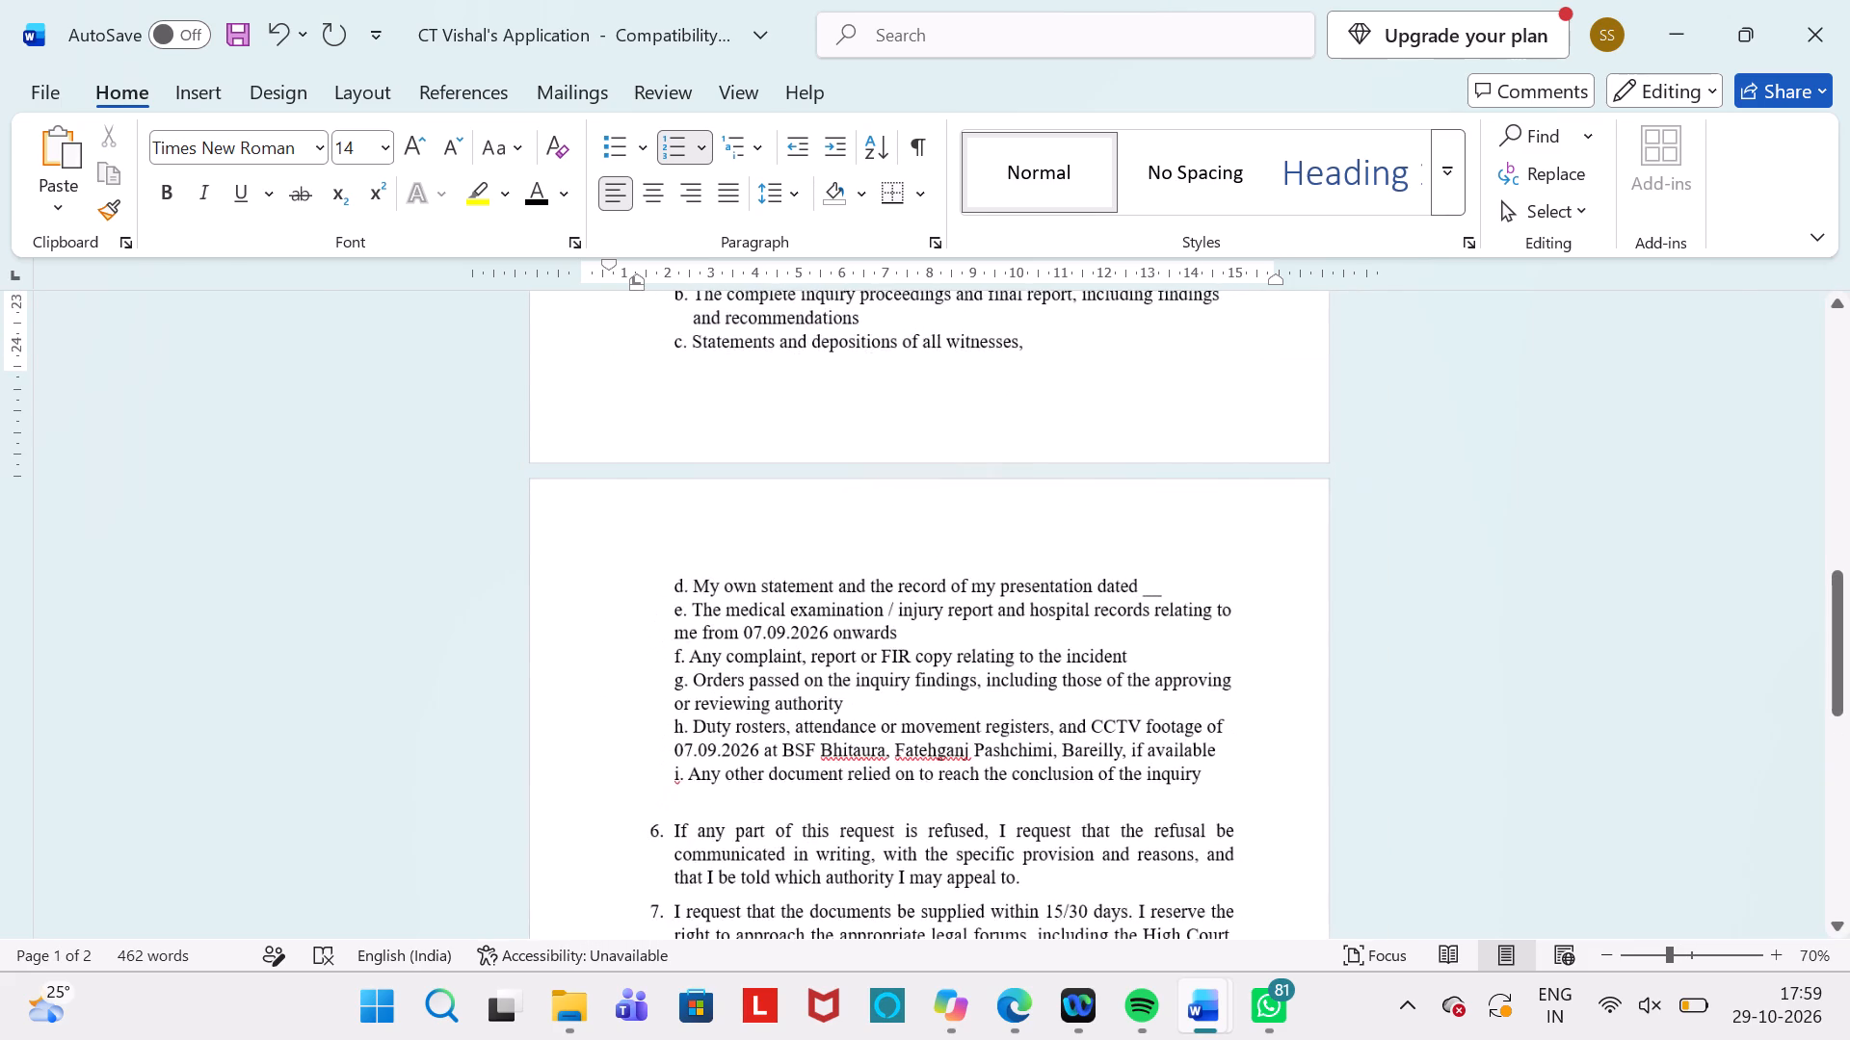
scroll(1150, 604, "up", 3)
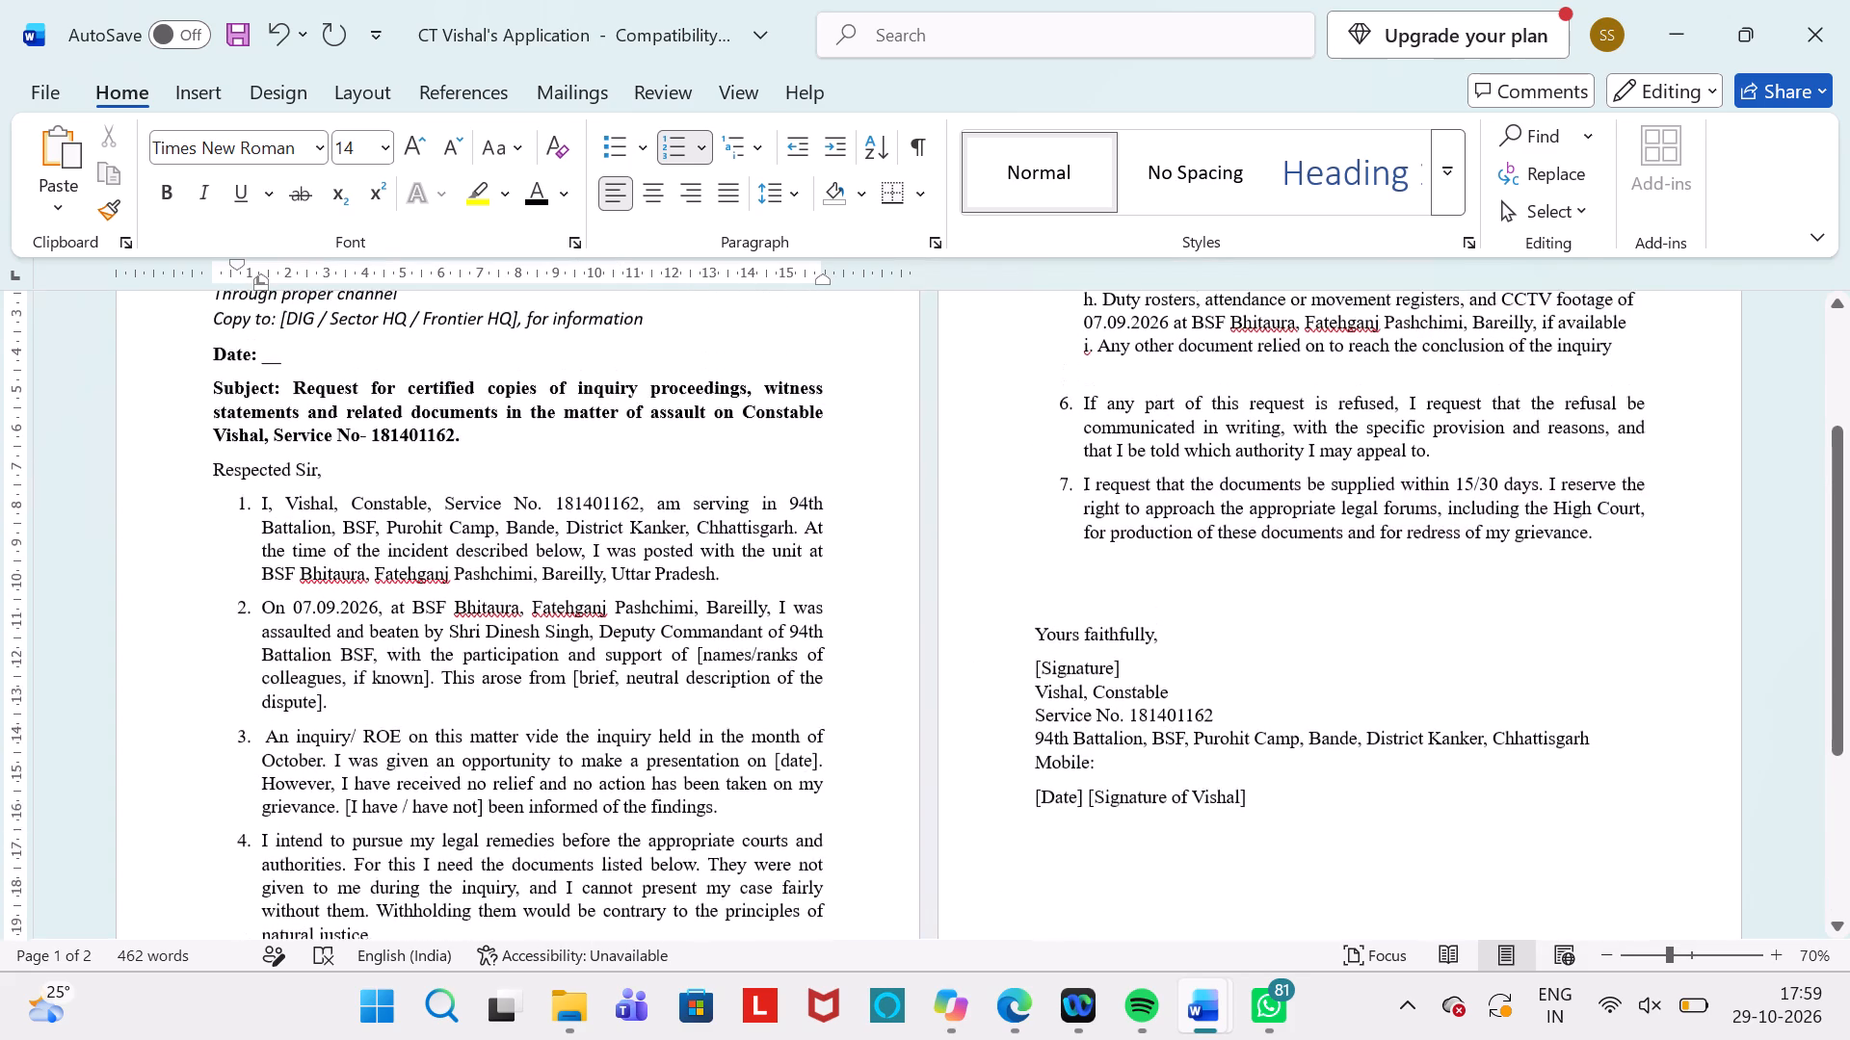
scroll(1150, 604, "up", 2)
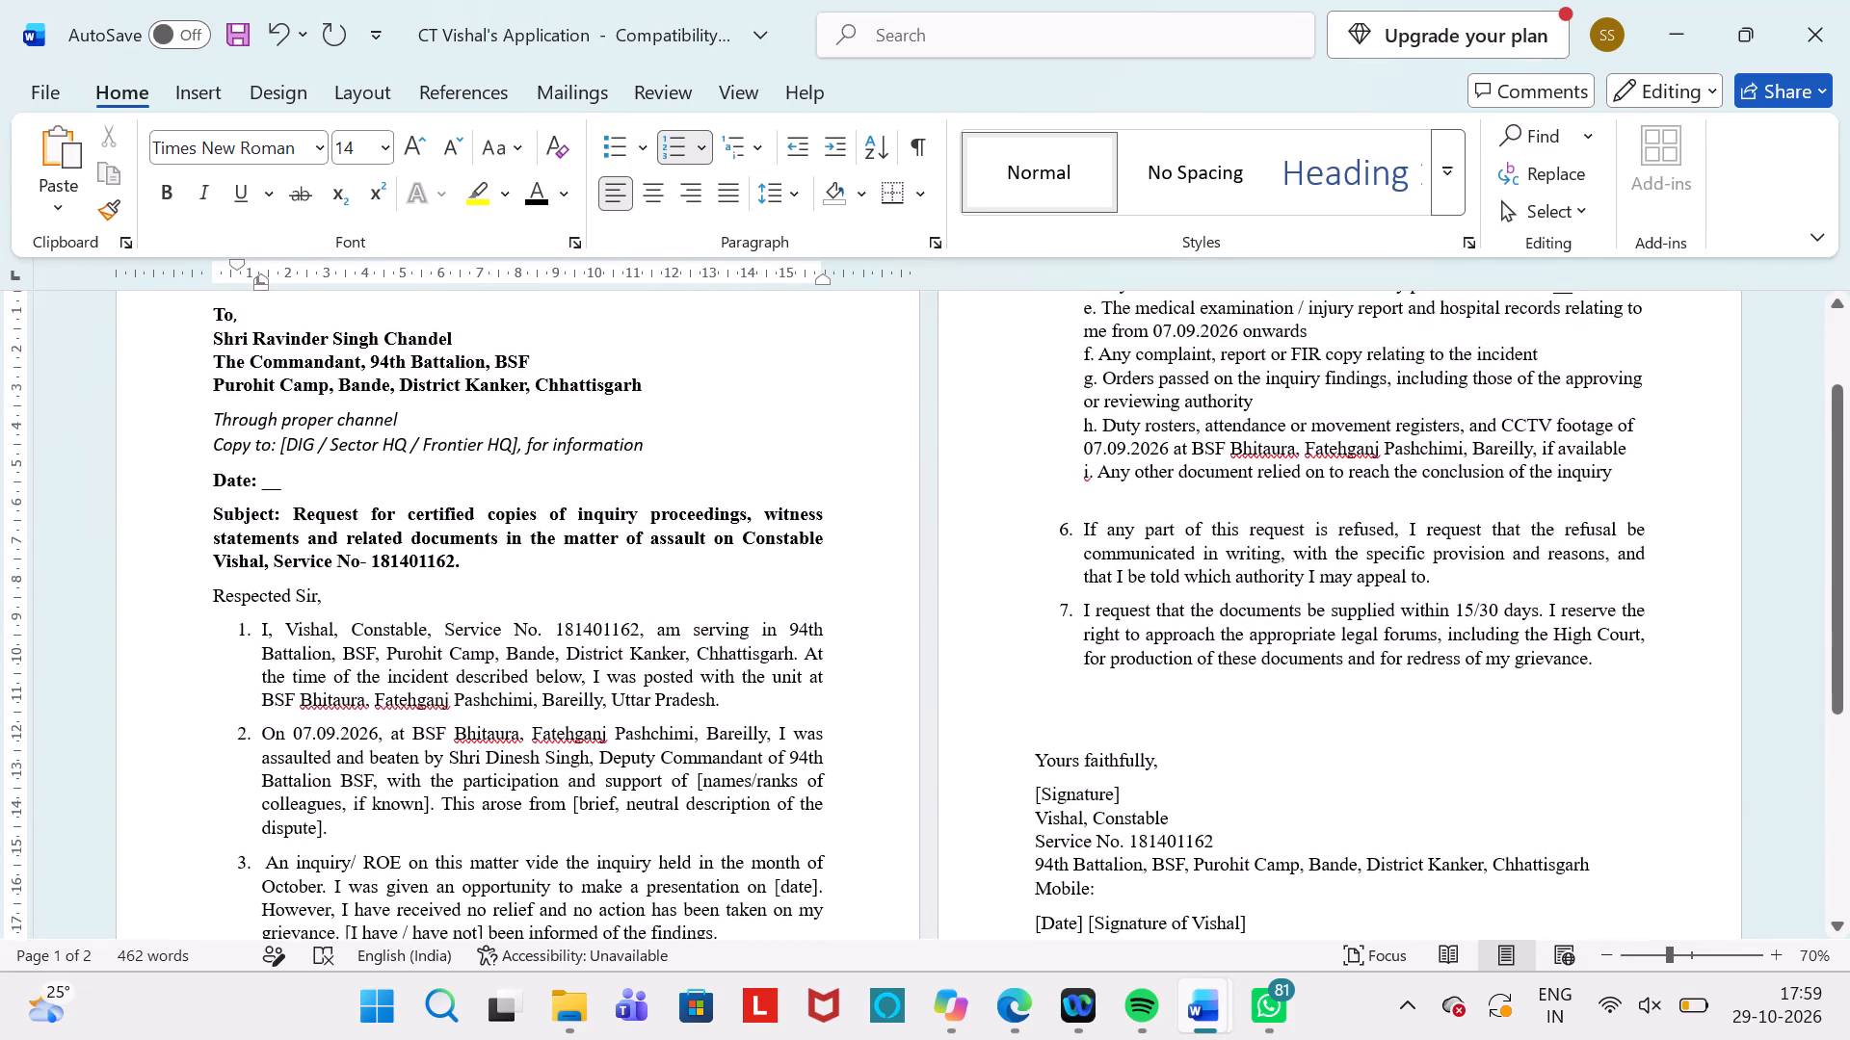
scroll(1150, 604, "down", 2)
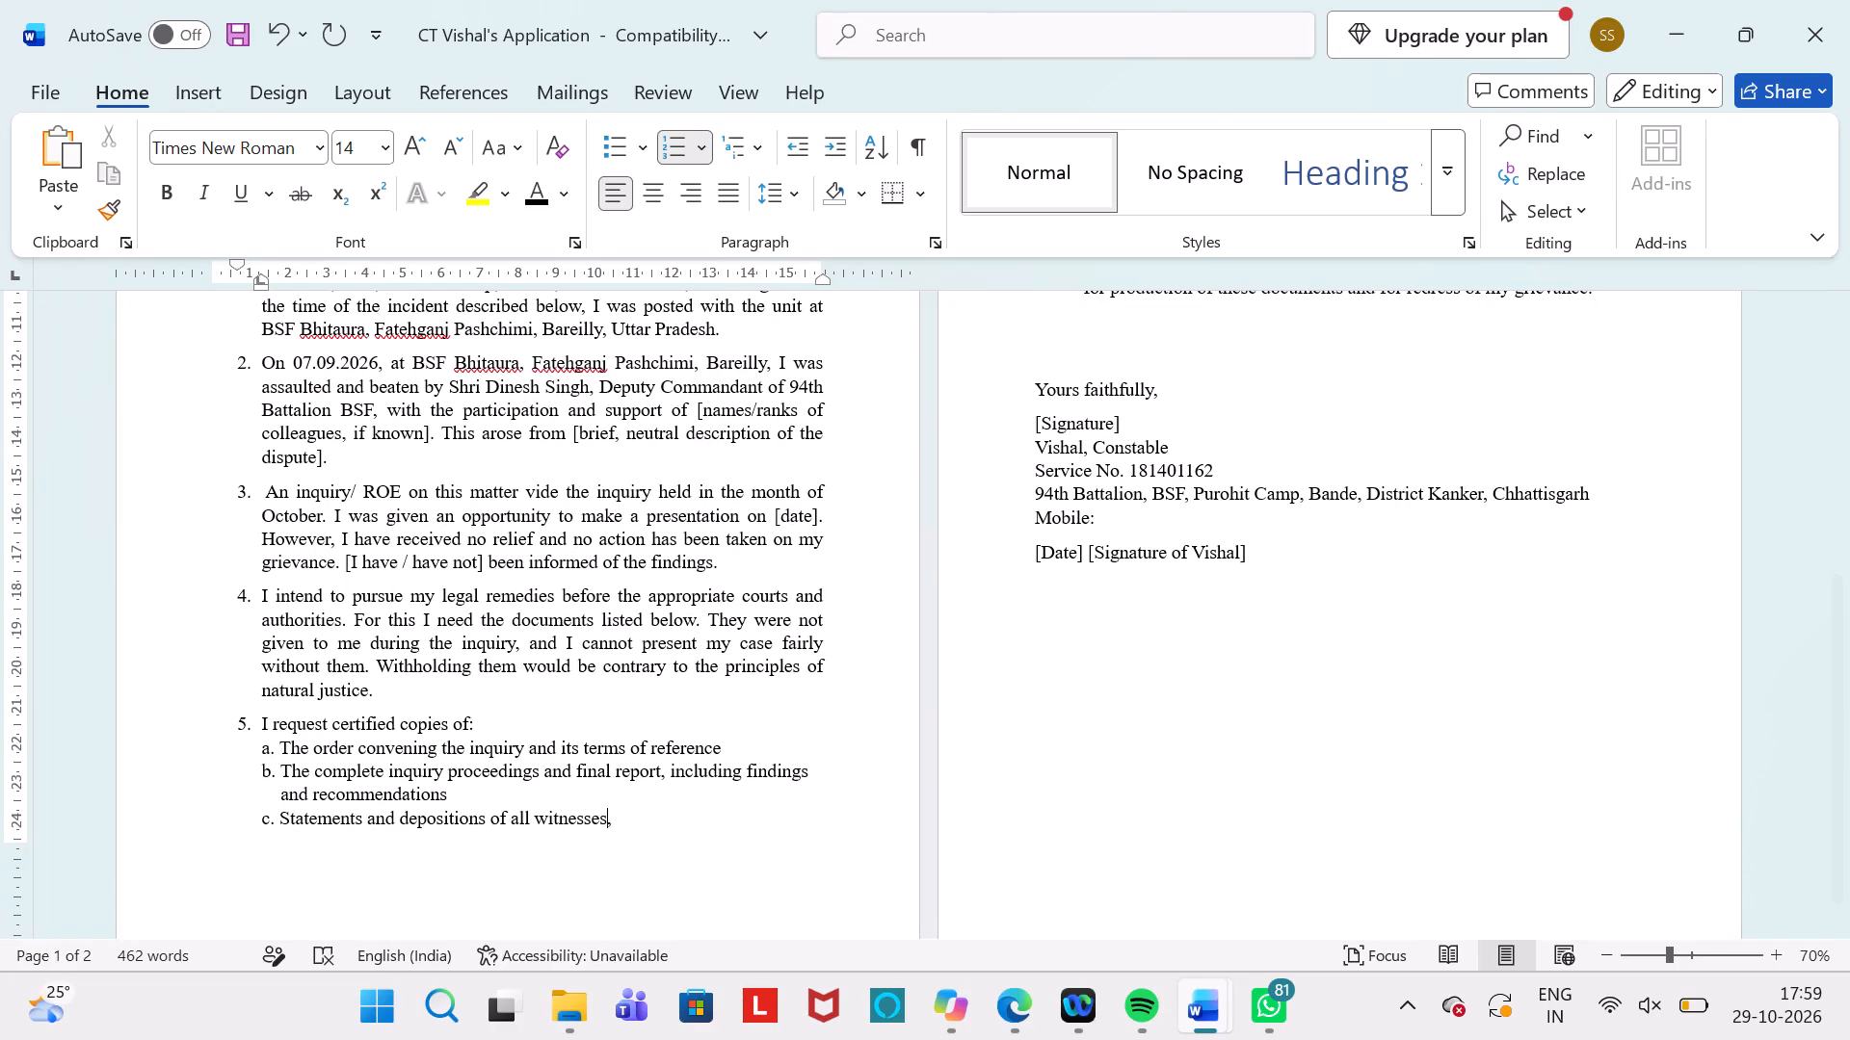
scroll(1150, 604, "down", 2)
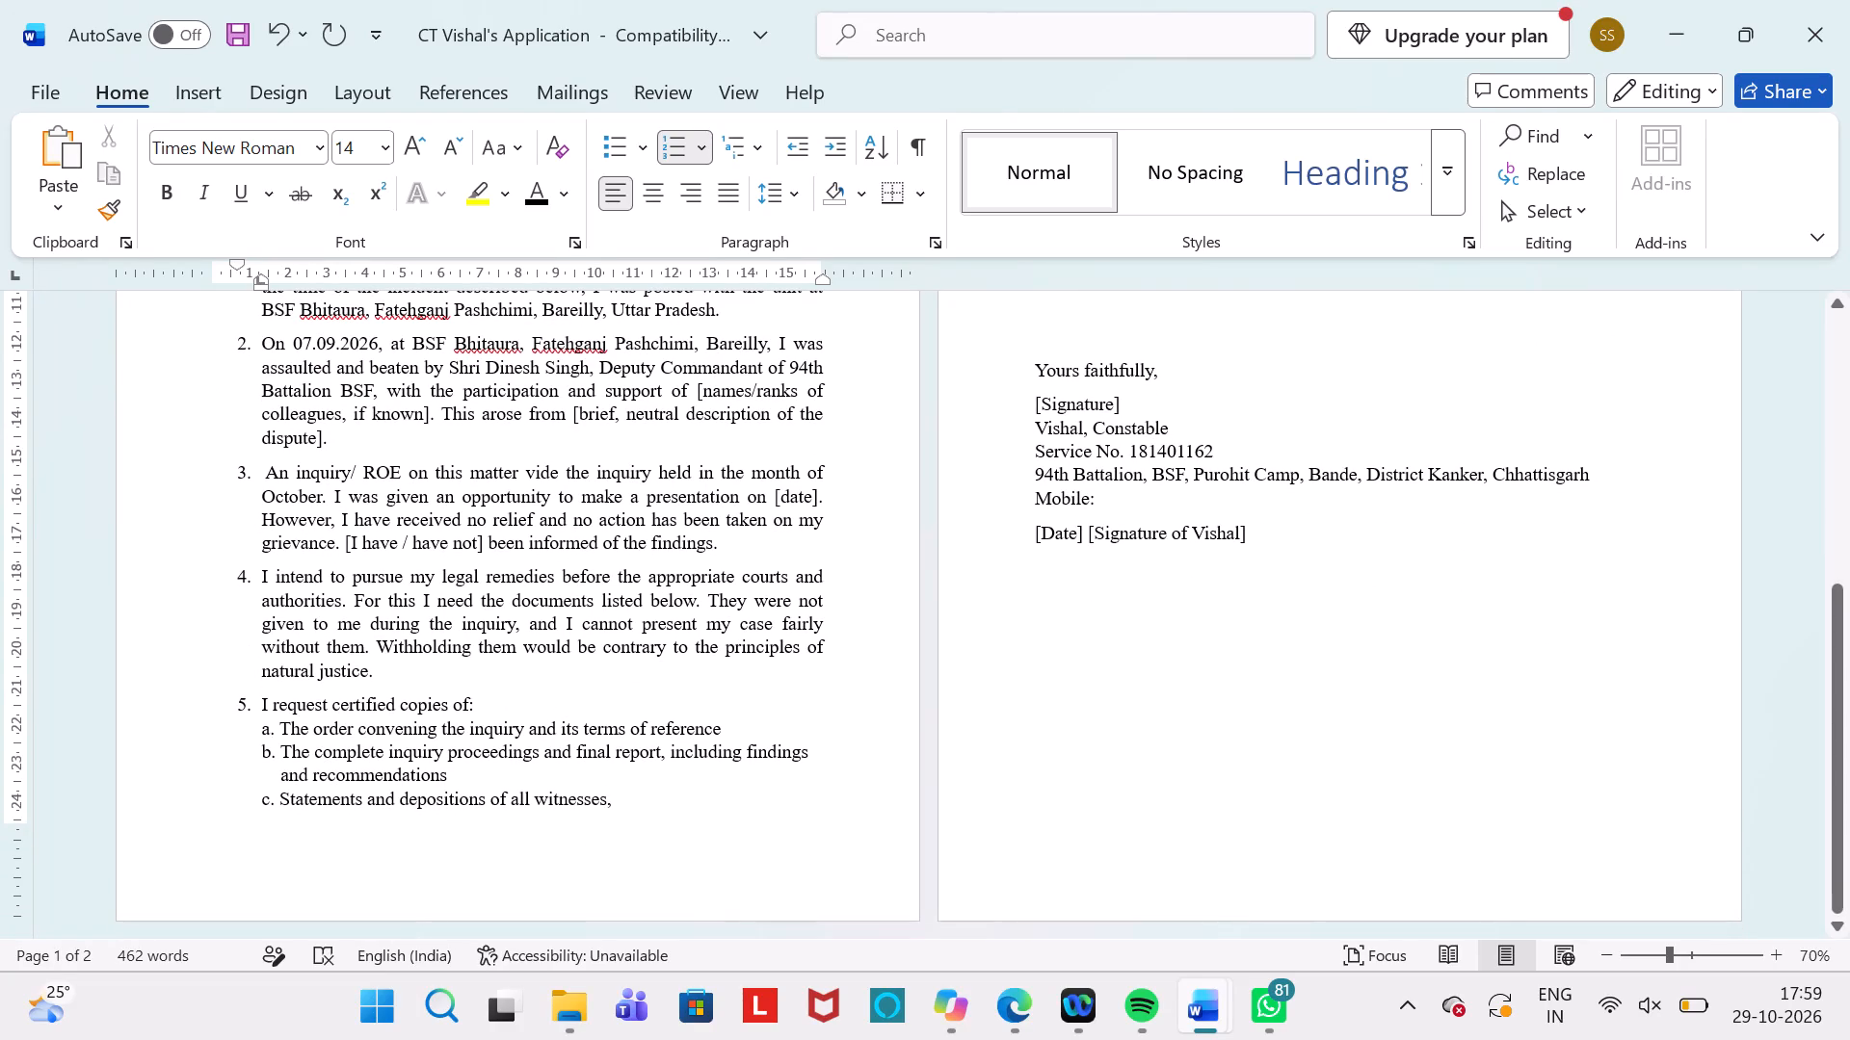
scroll(1150, 604, "down", 1)
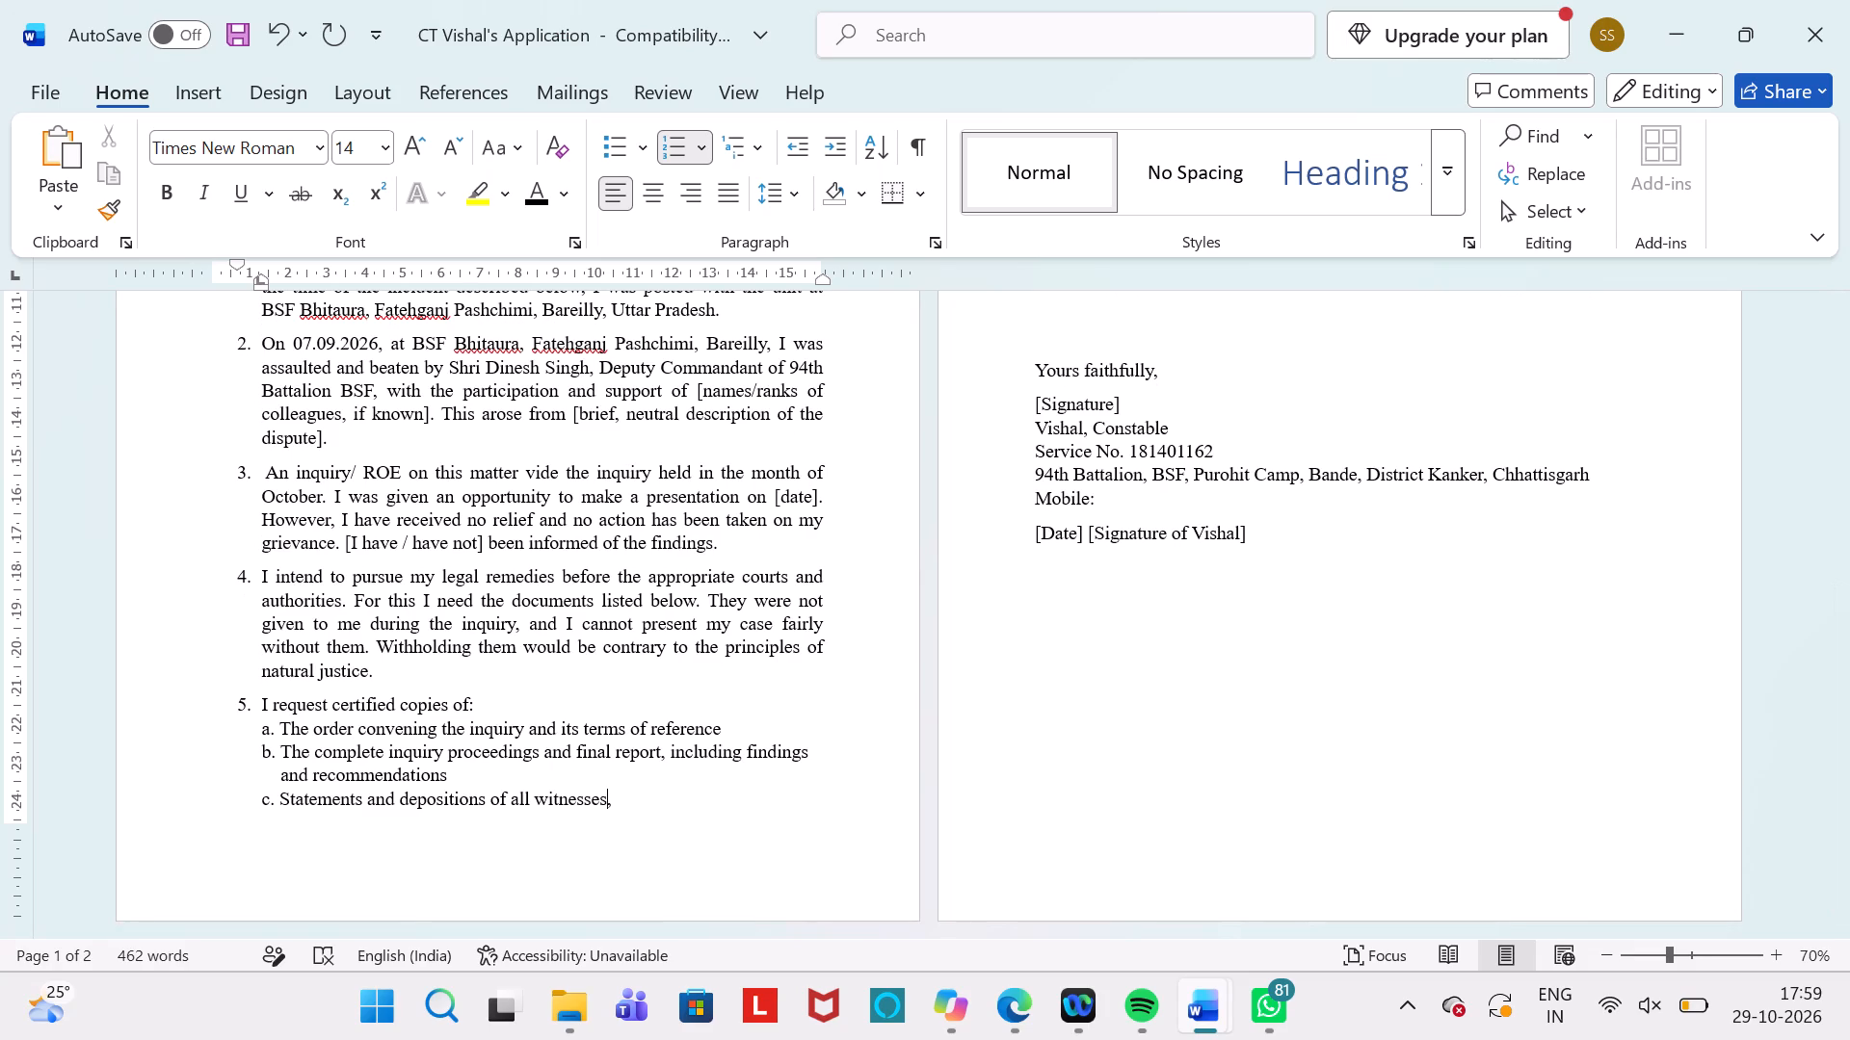
scroll(1150, 604, "up", 1)
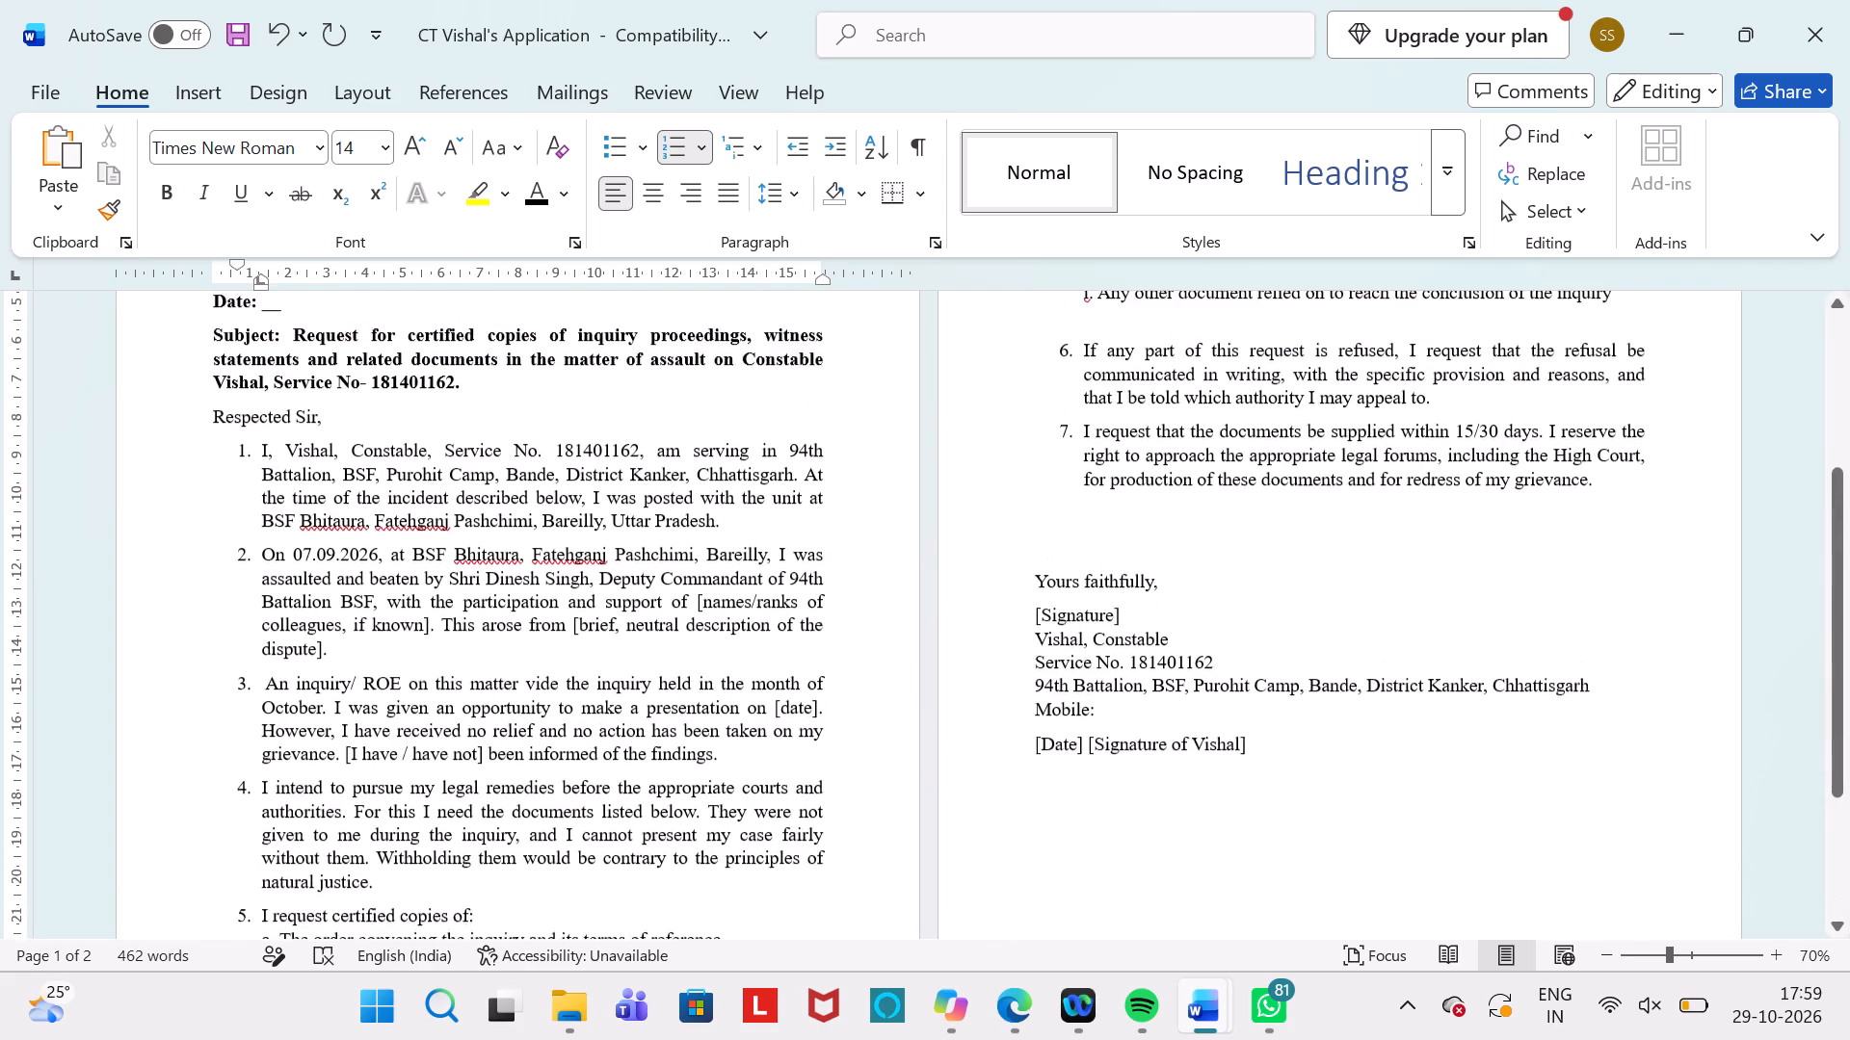
Check the layout of both pages, from the address block through paragraph 5's sub-items to the signature block.
scroll(1150, 604, "up", 1)
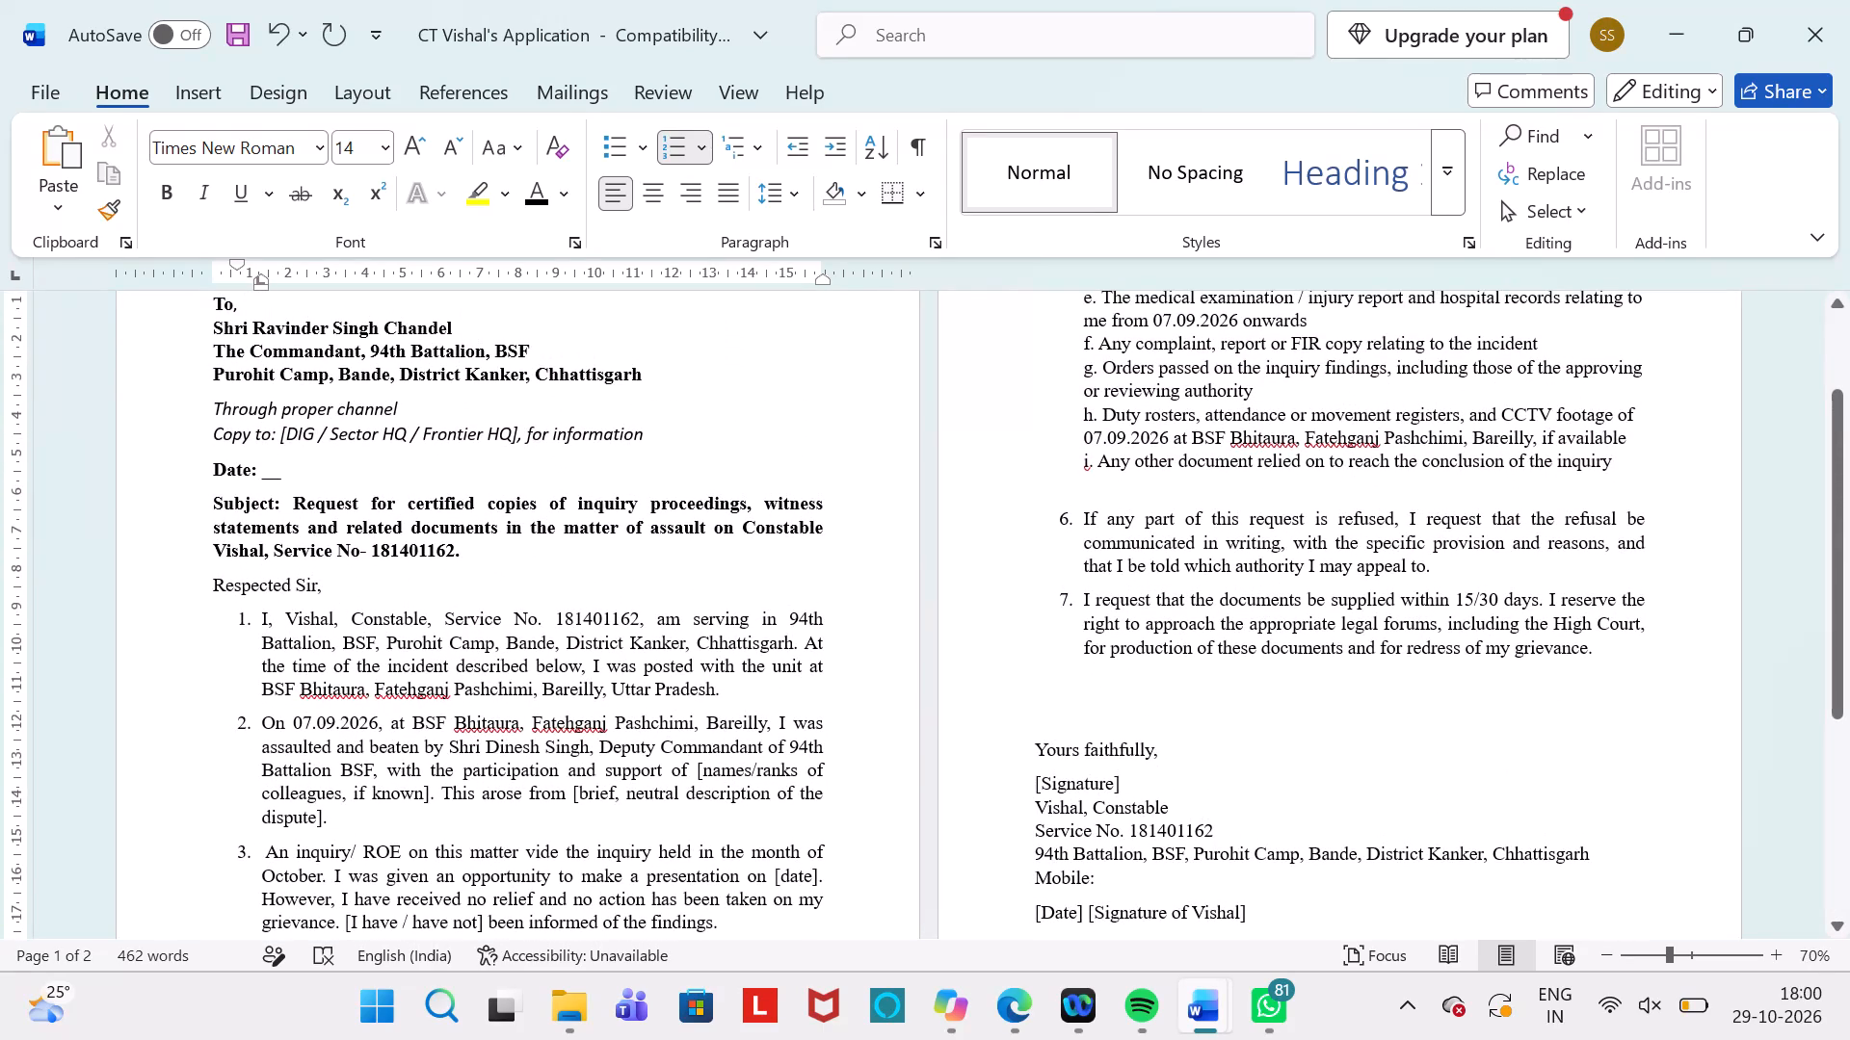
scroll(1150, 604, "up", 1)
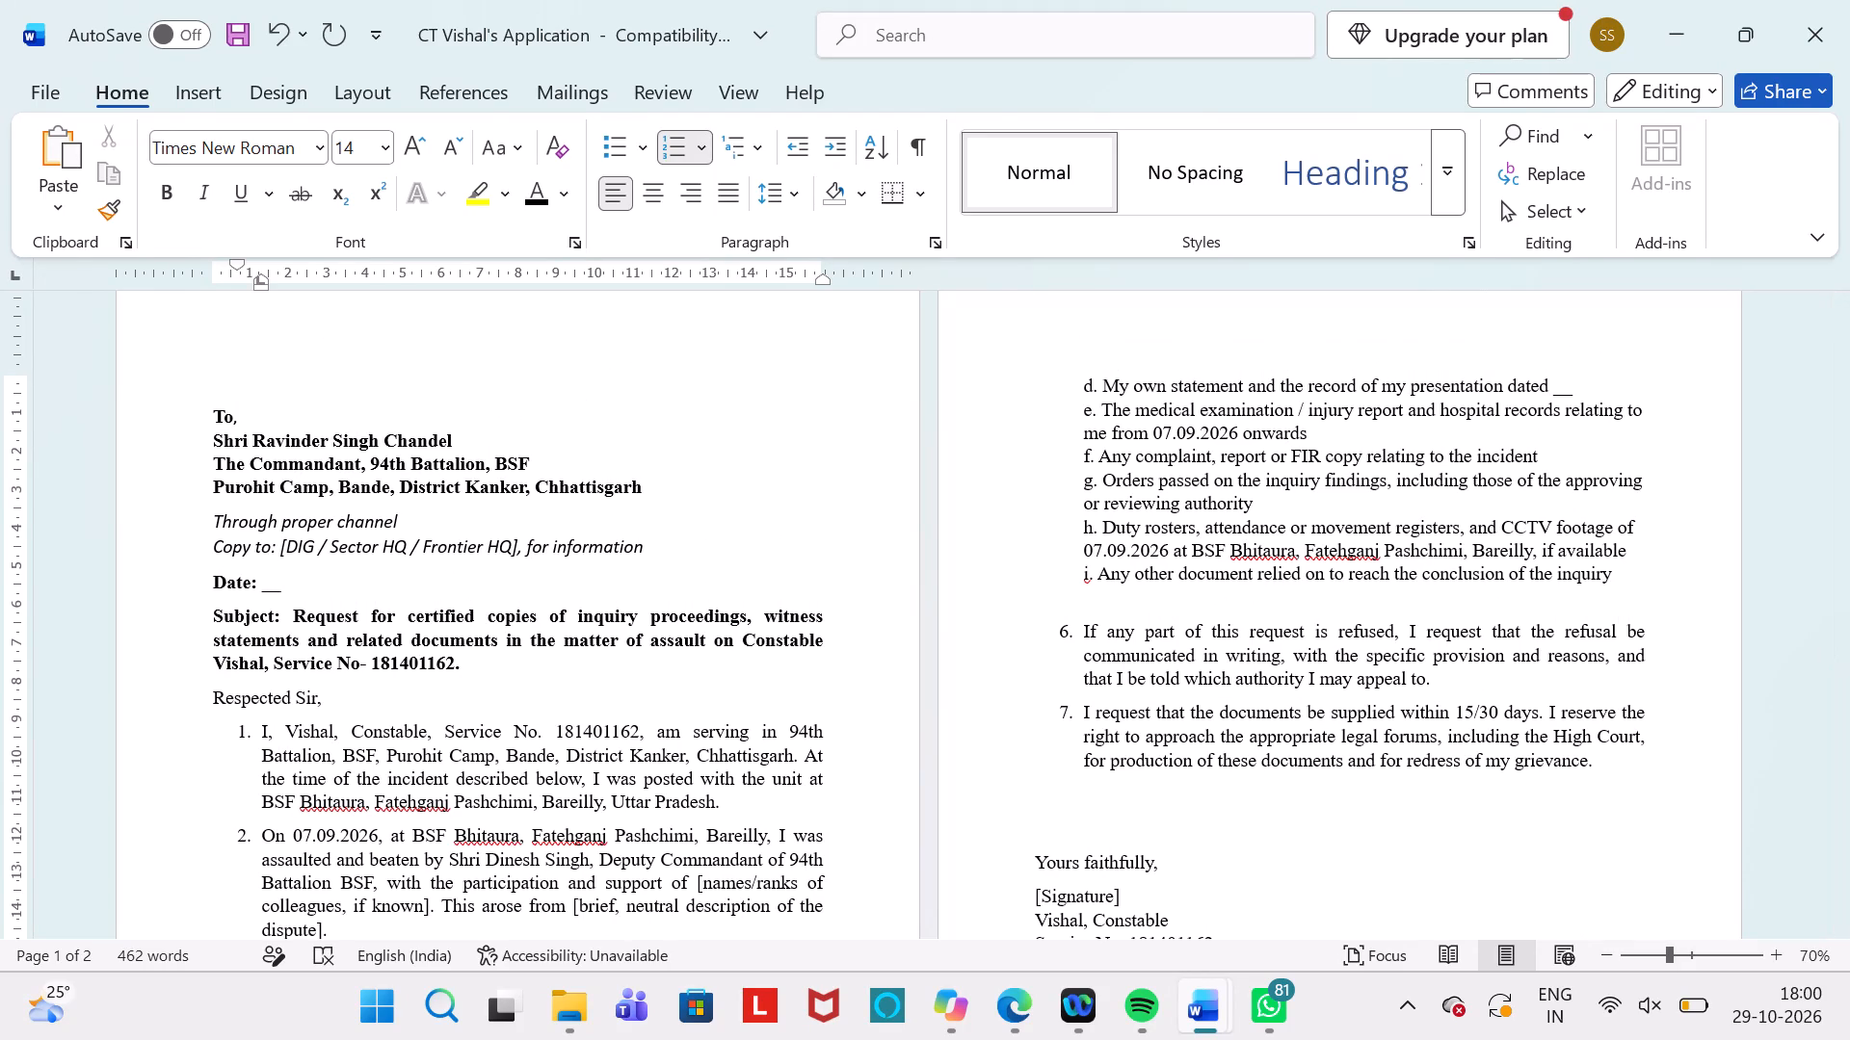
scroll(1150, 604, "down", 2)
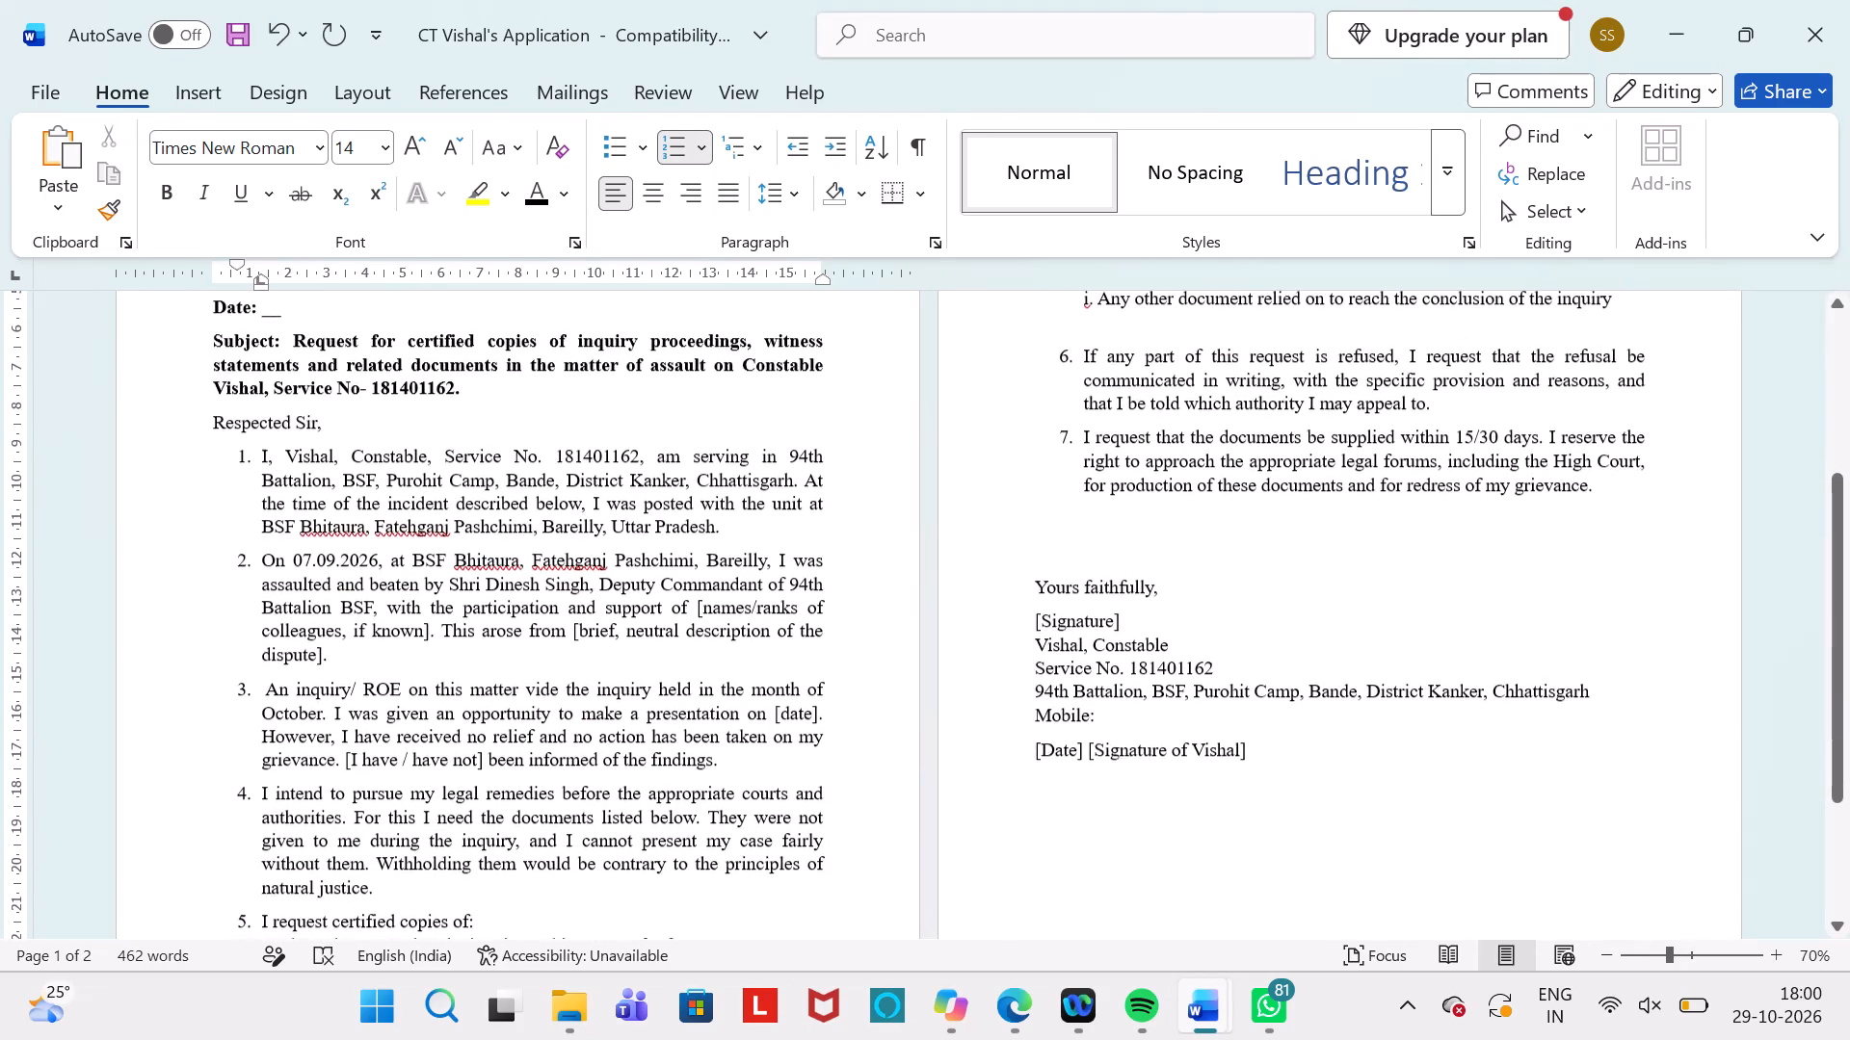
scroll(1150, 604, "up", 1, "ctrl")
scroll(1150, 604, "down", 2)
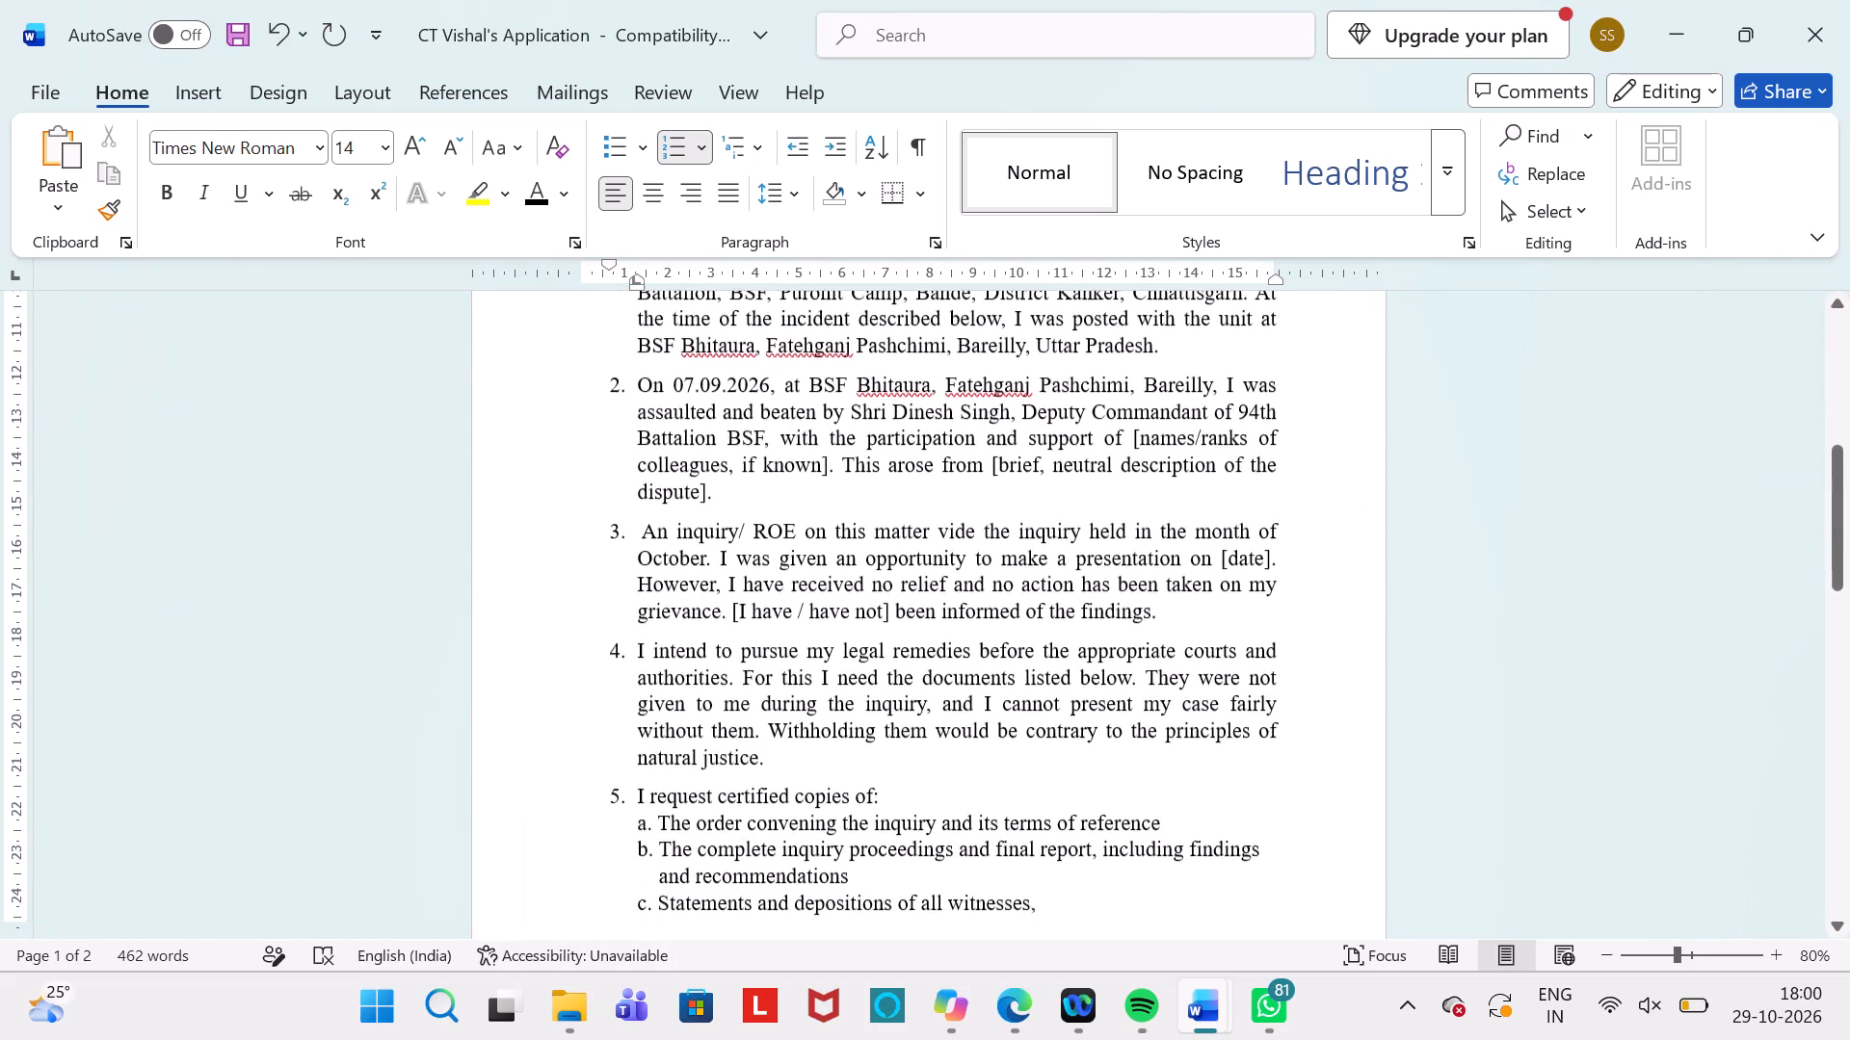
scroll(1150, 604, "down", 2)
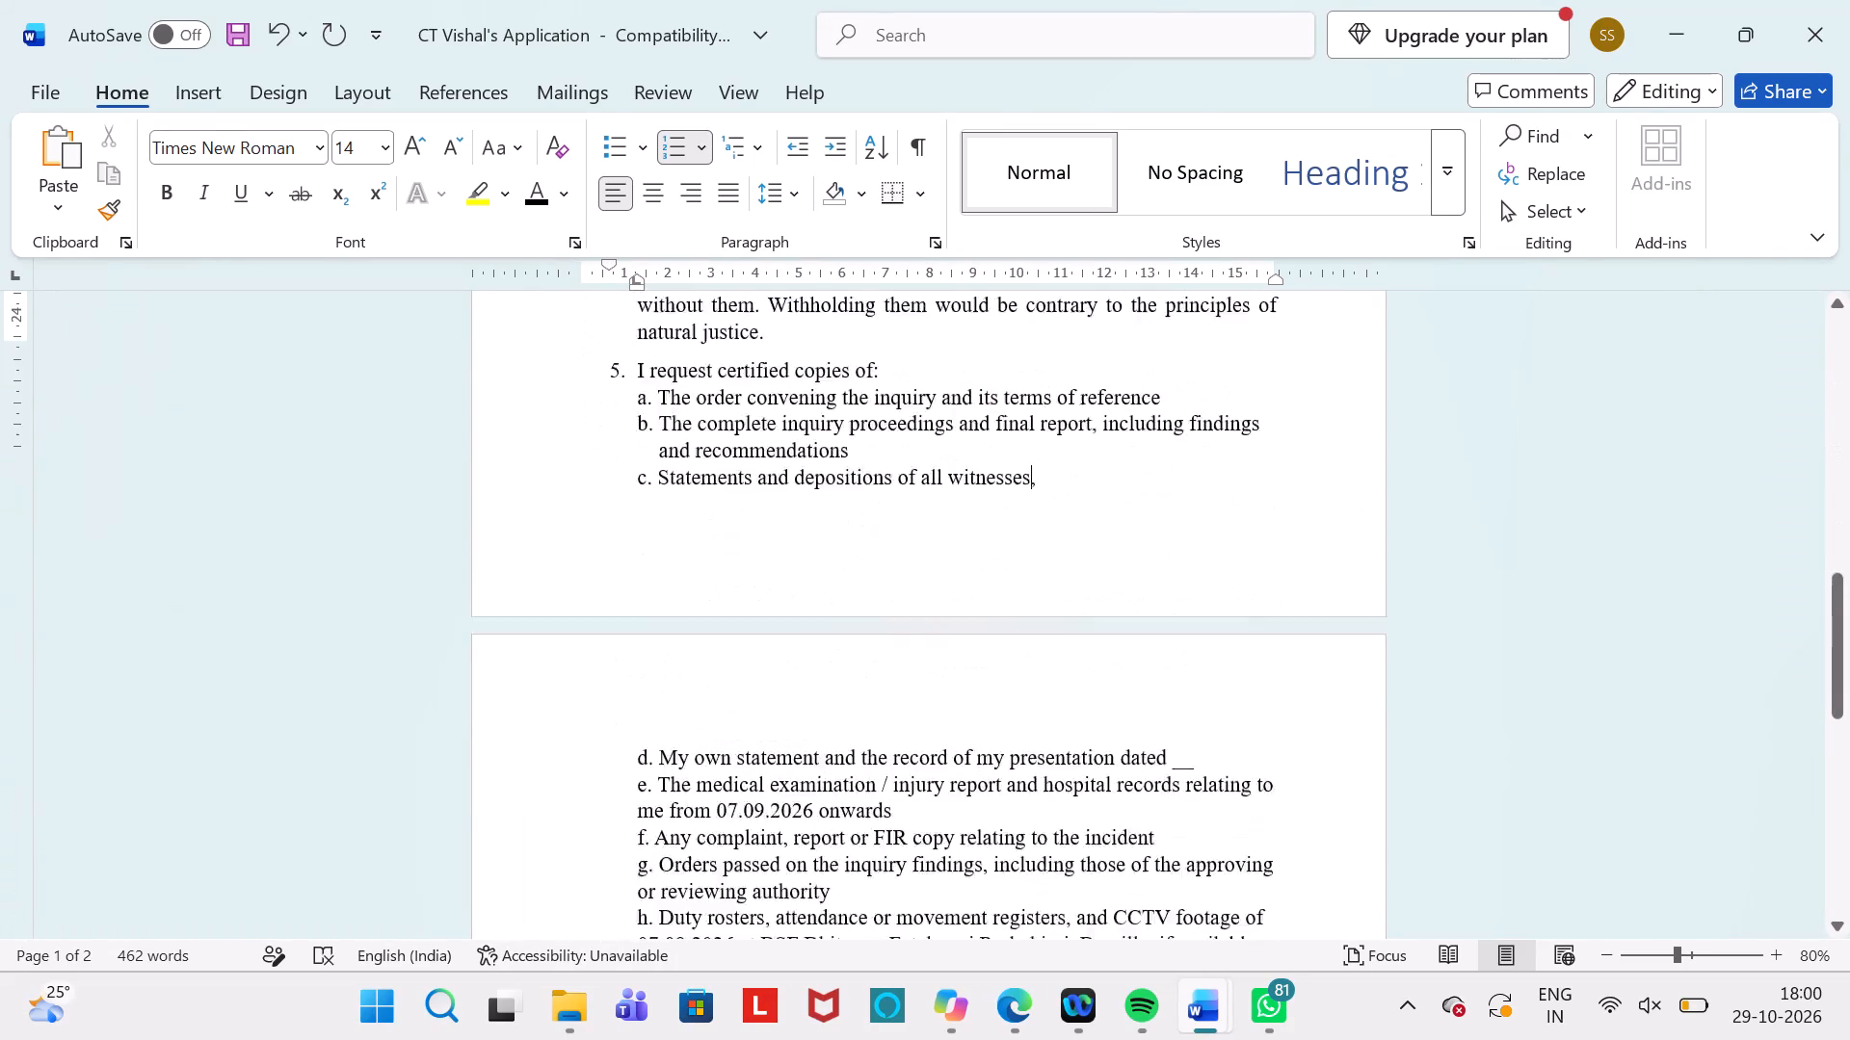
Set the line spacing of paragraph 5 and its lettered sub-items a to i to 1.15.
scroll(1150, 604, "up", 1)
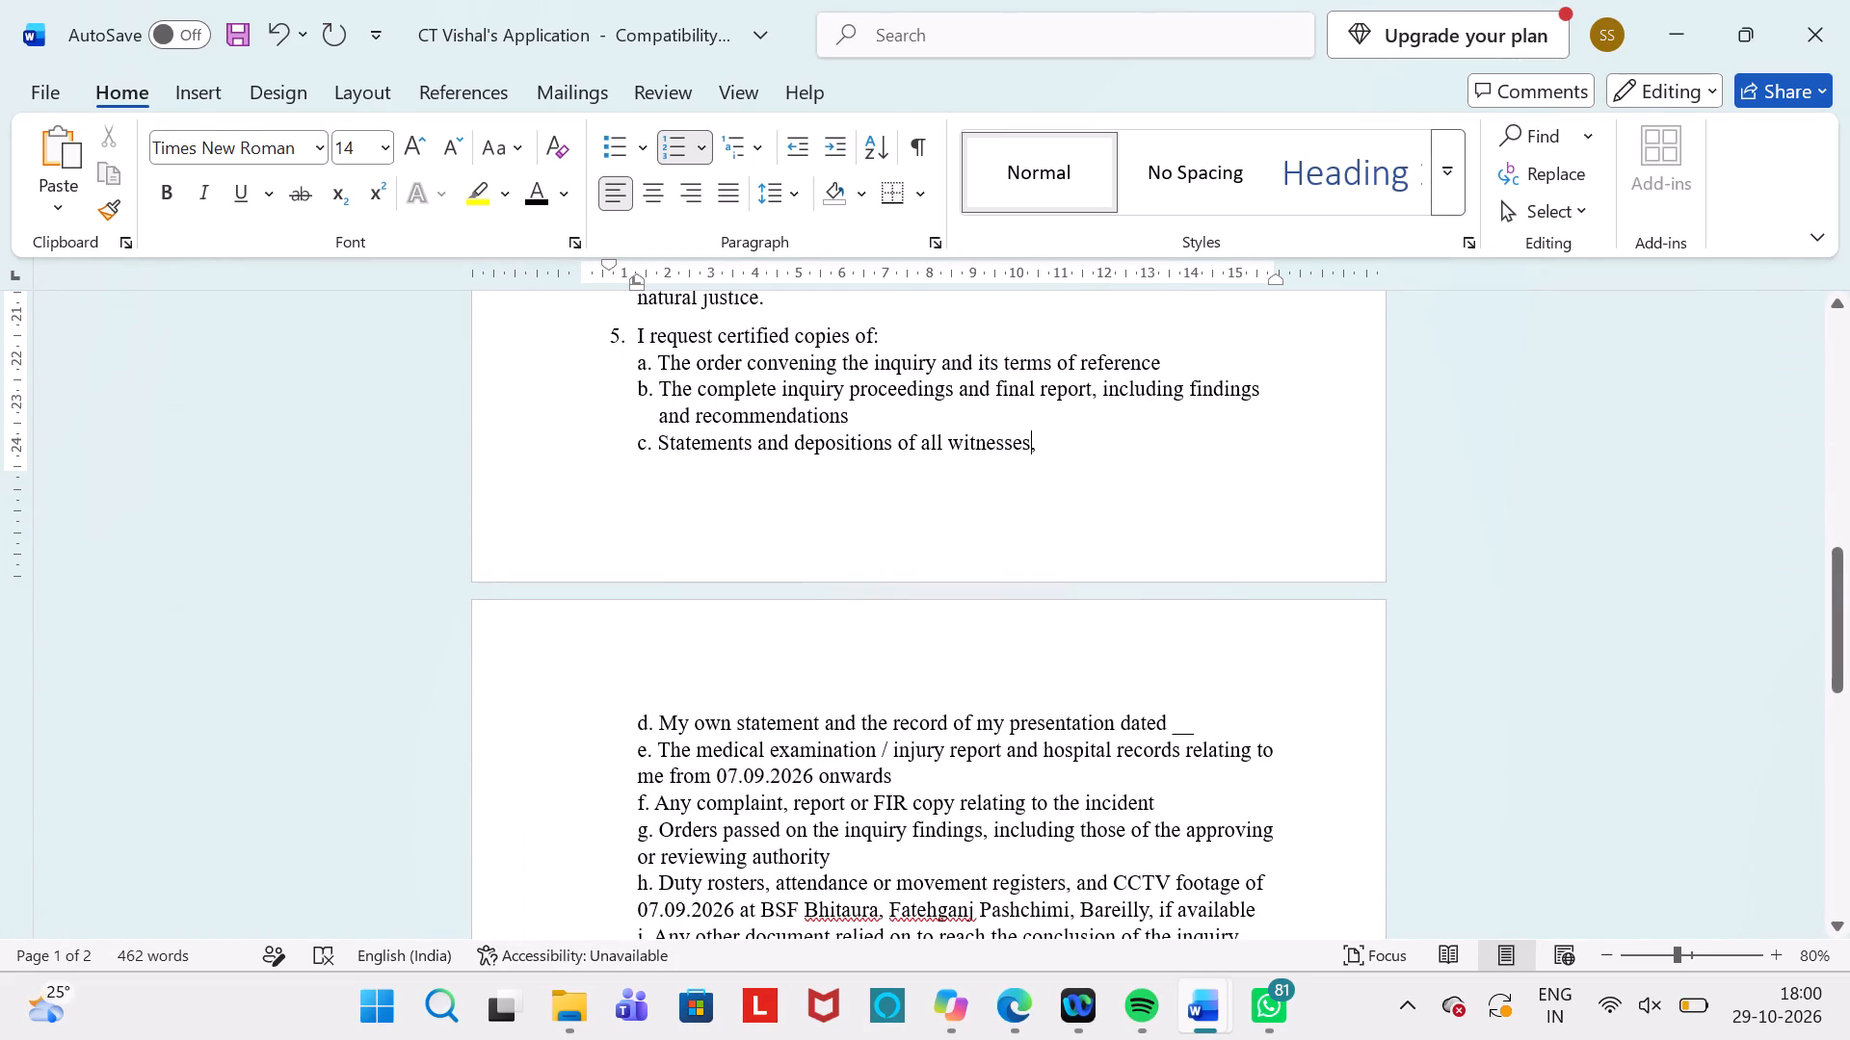
left_click(637, 338)
left_click_drag(637, 338, 864, 418)
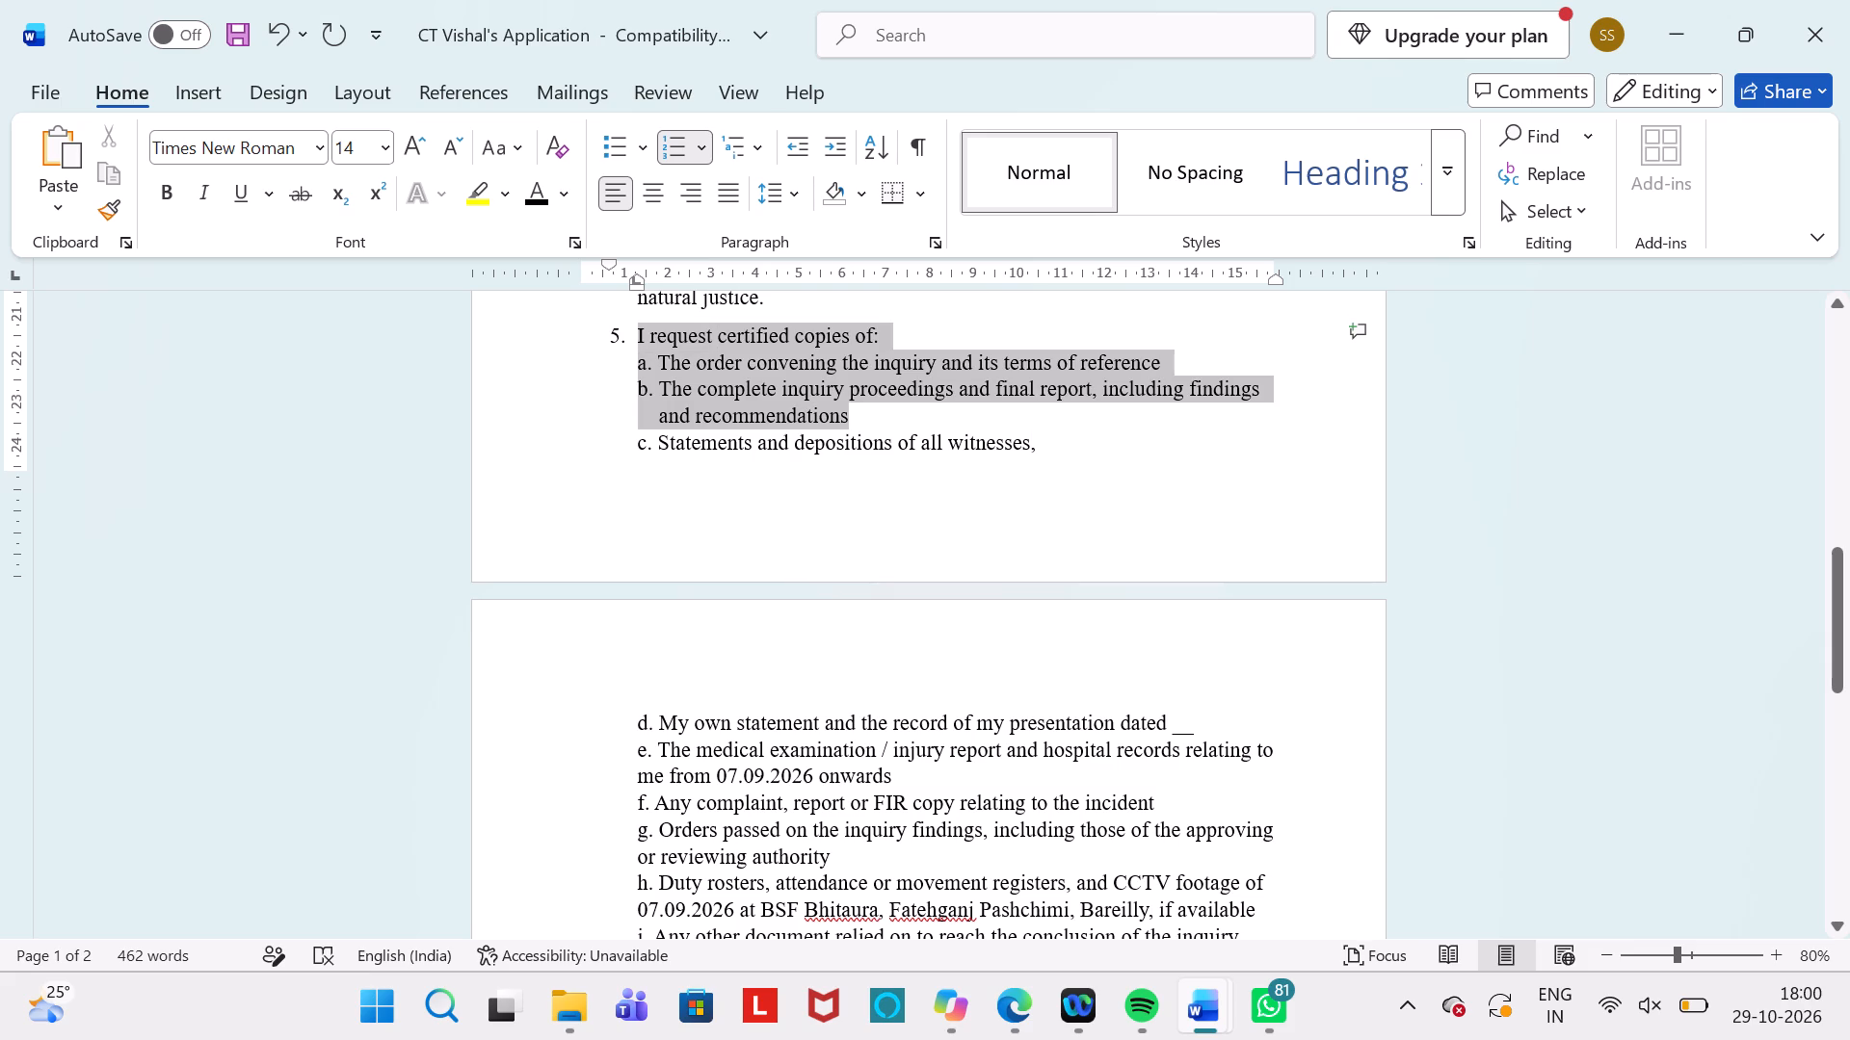
left_click_drag(864, 418, 1035, 739)
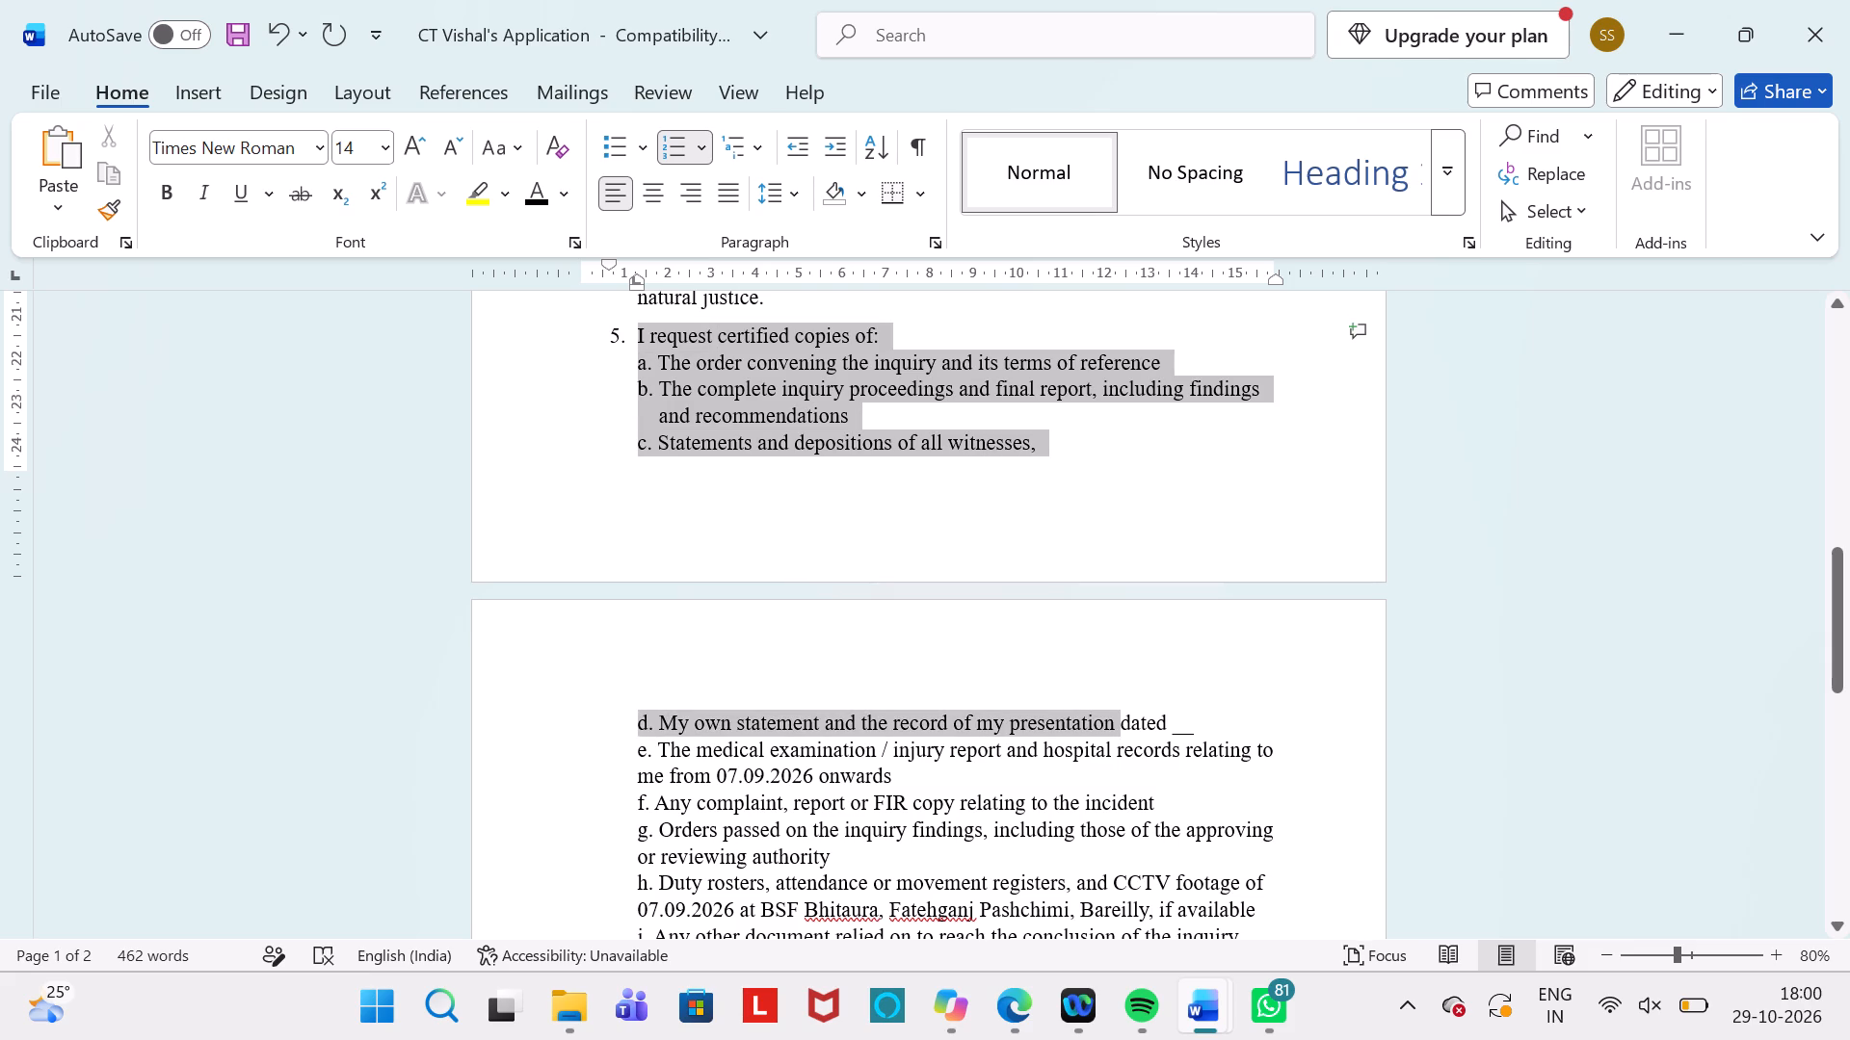
left_click_drag(1035, 739, 1236, 789)
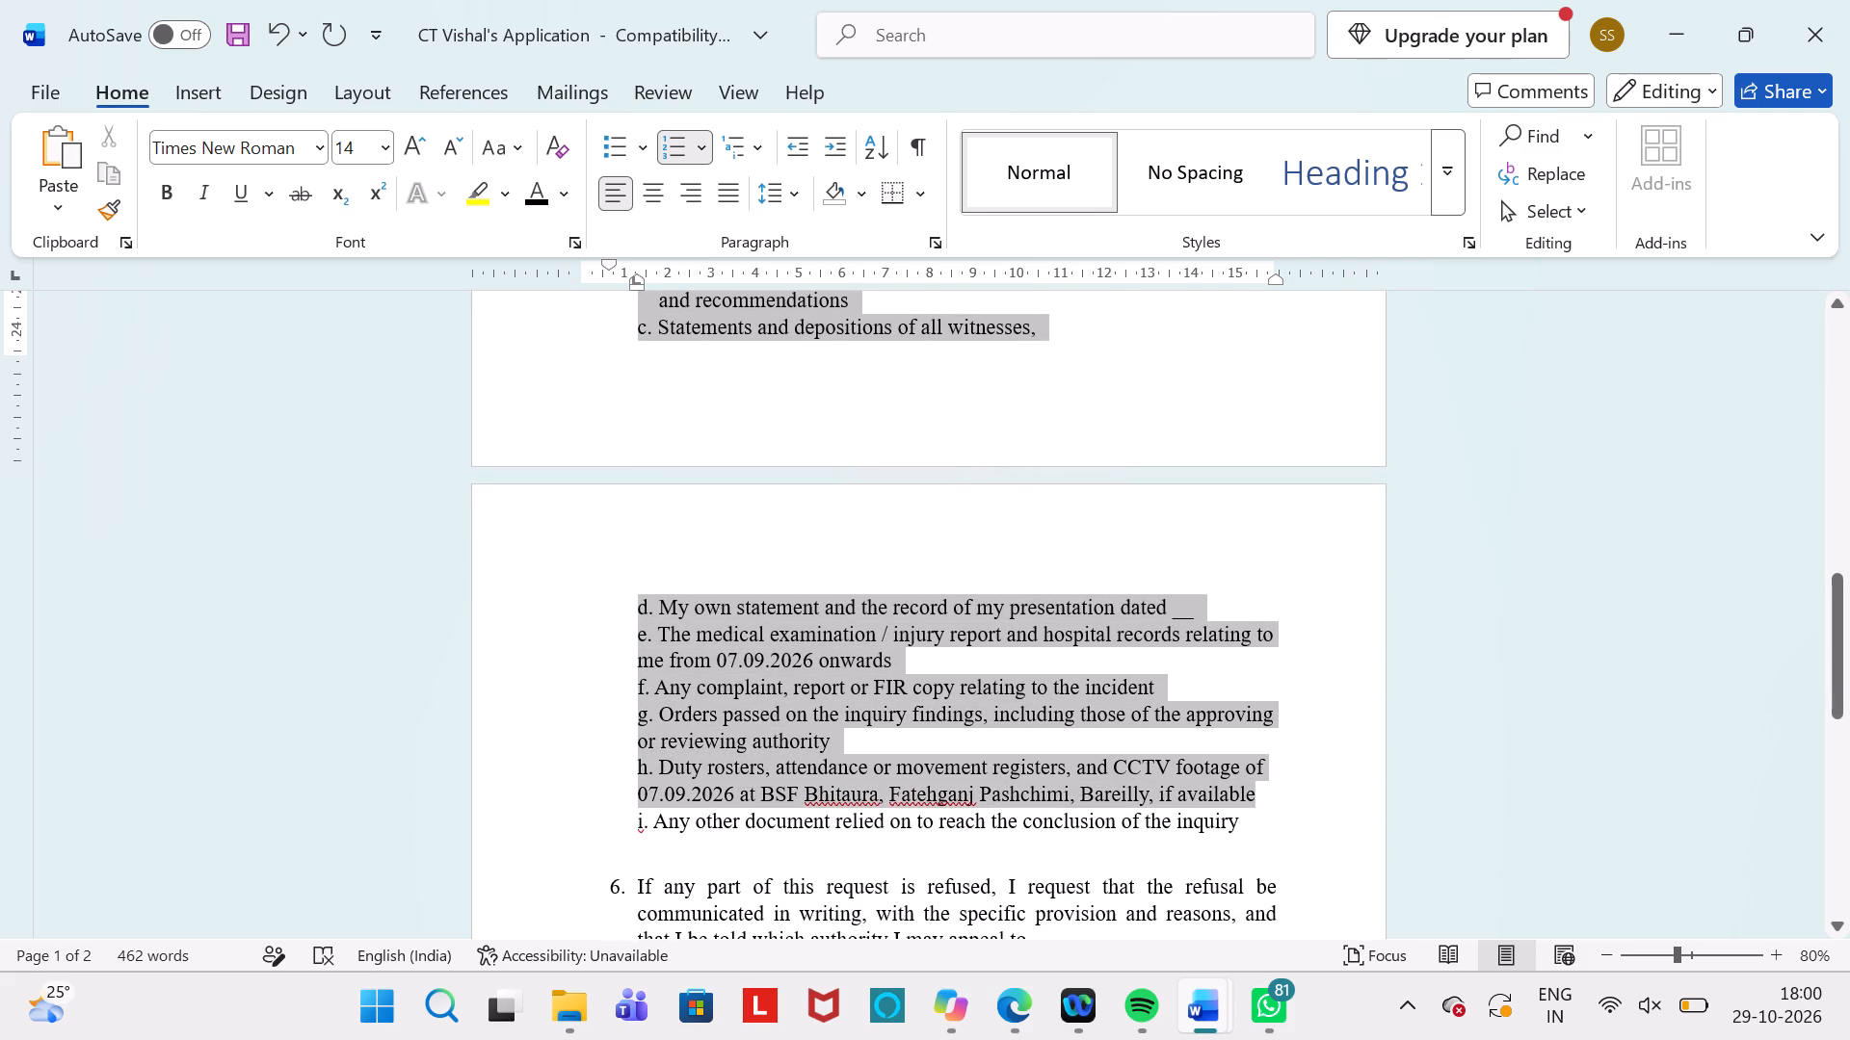
left_click_drag(1236, 789, 1249, 806)
left_click_drag(1249, 806, 1245, 825)
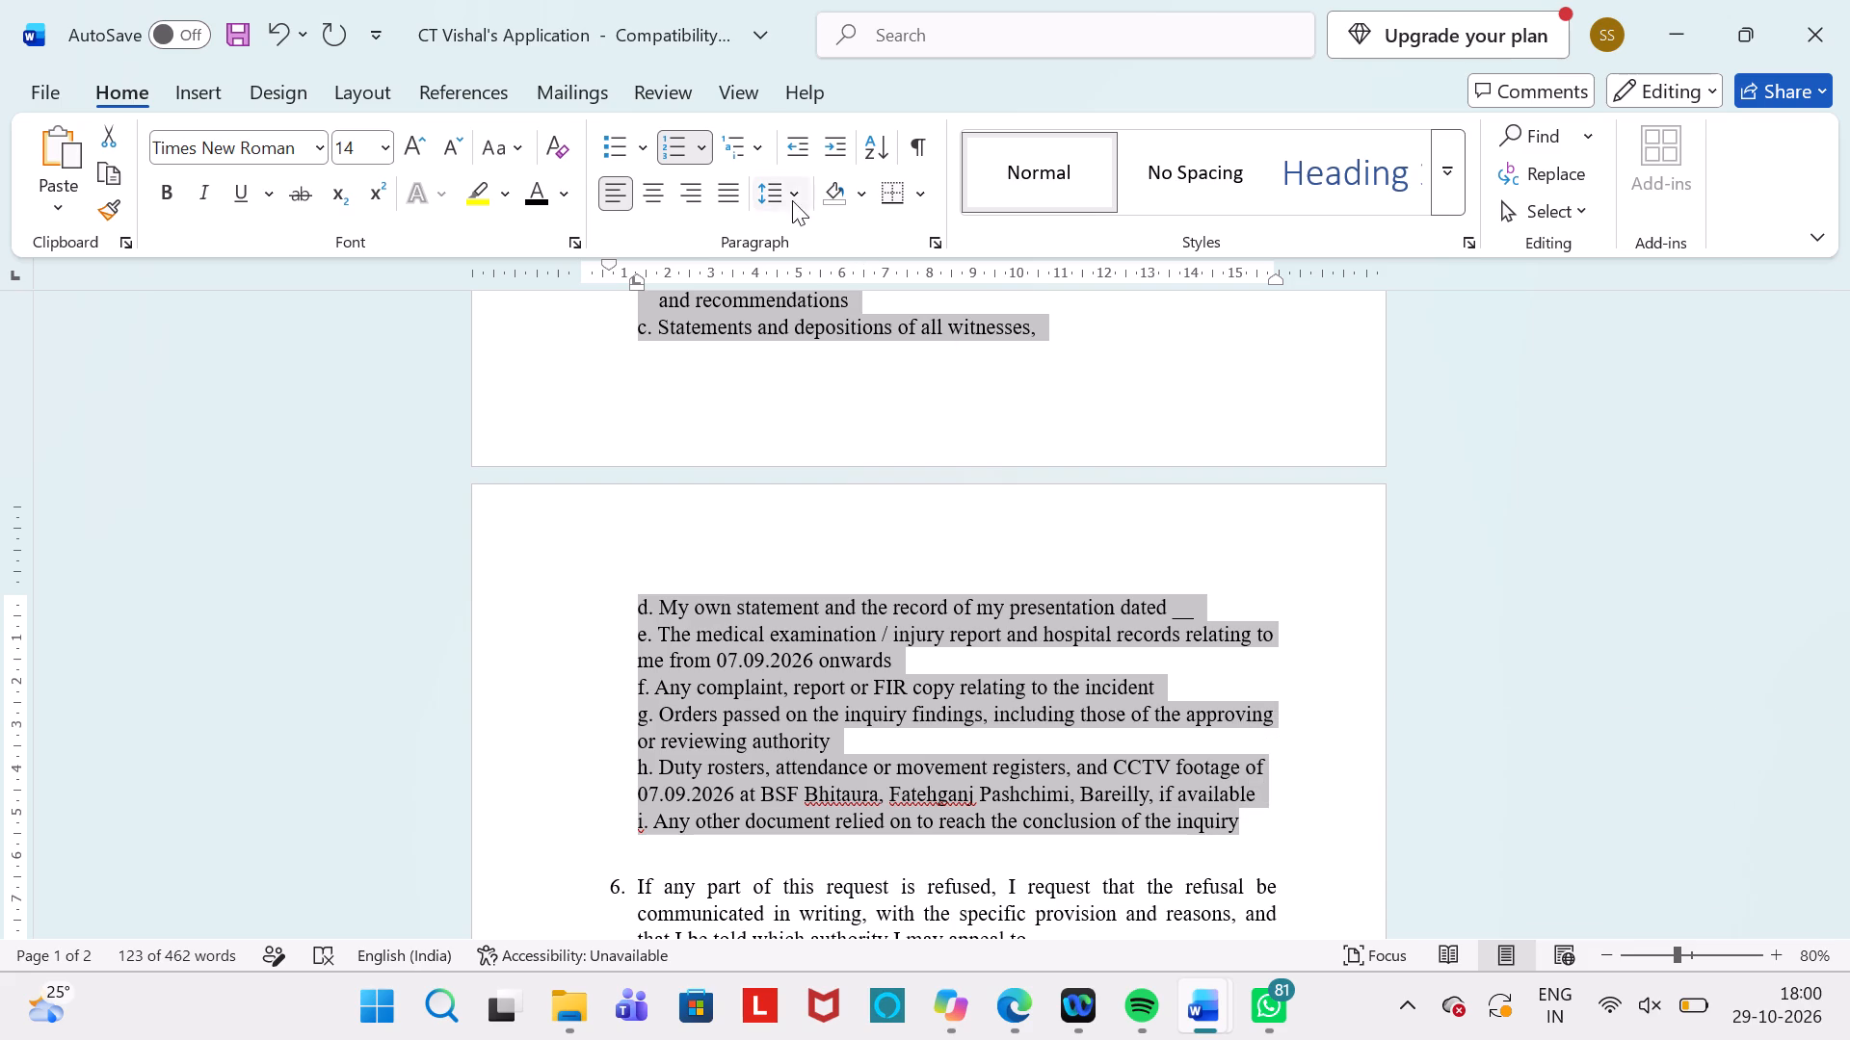
left_click(805, 192)
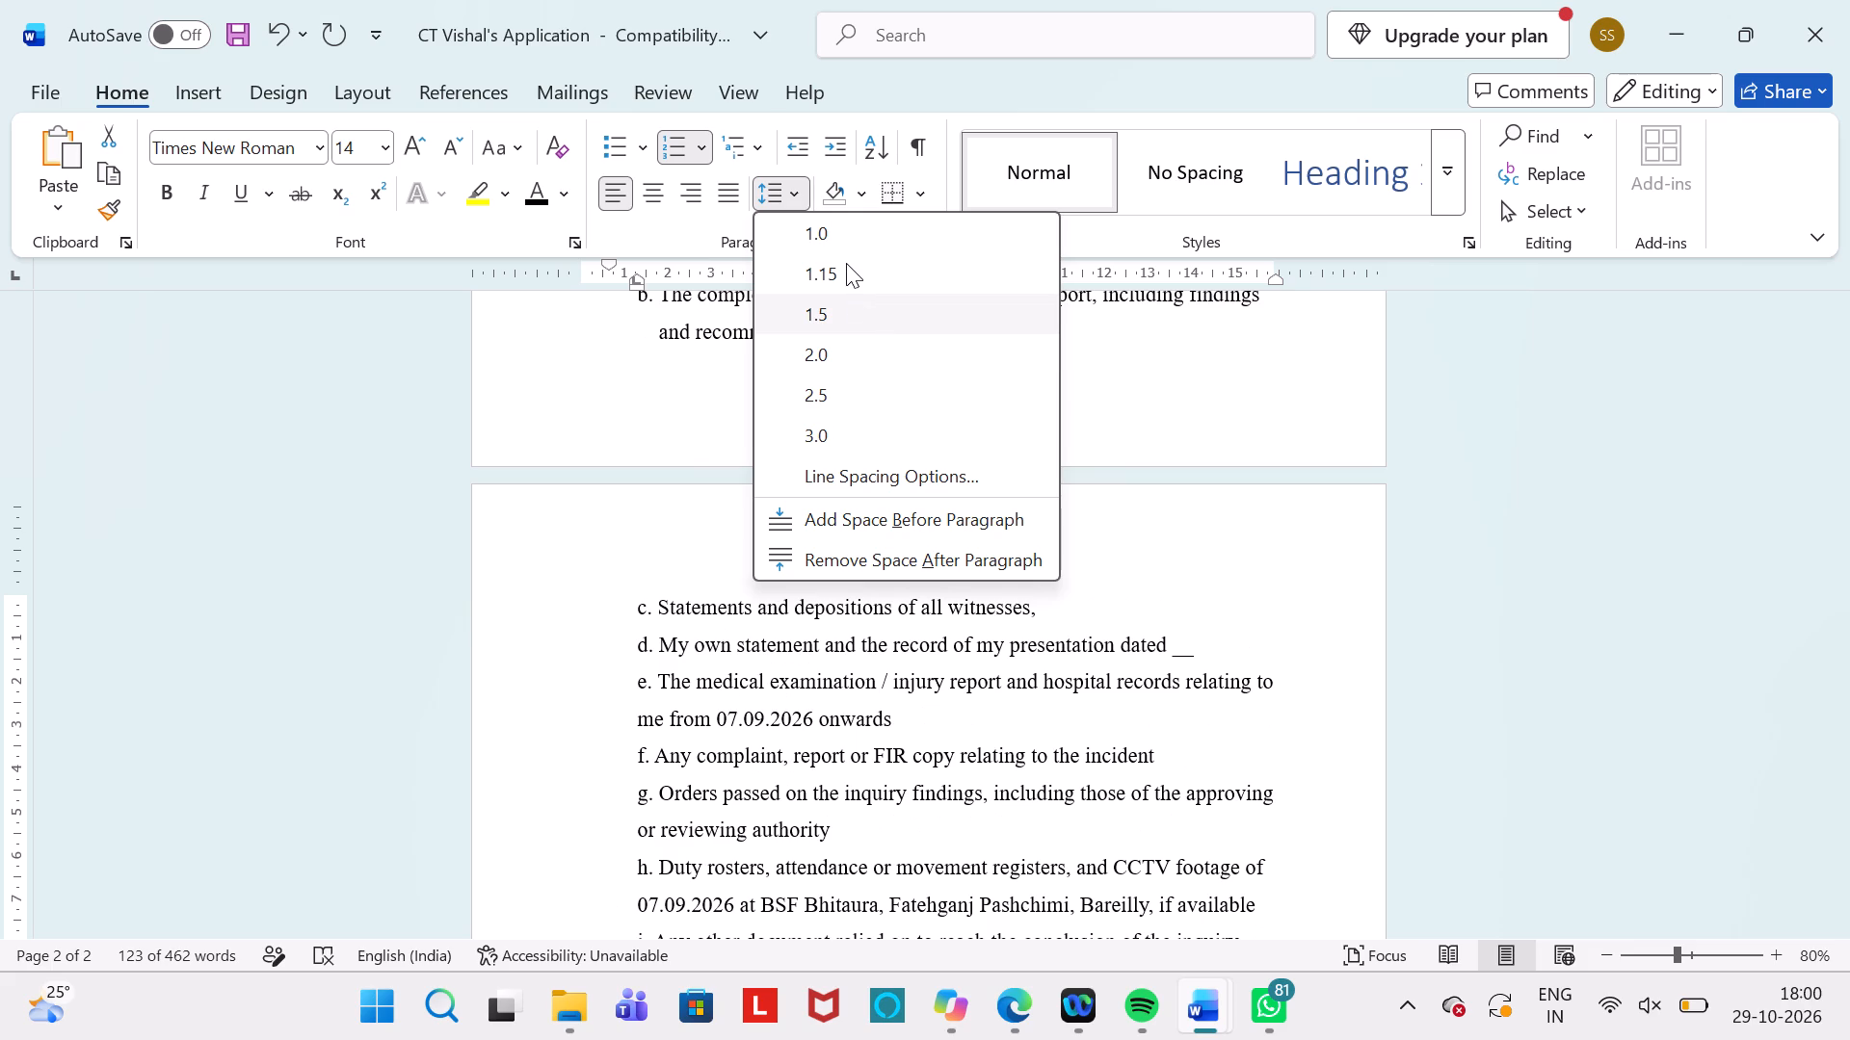
left_click(846, 263)
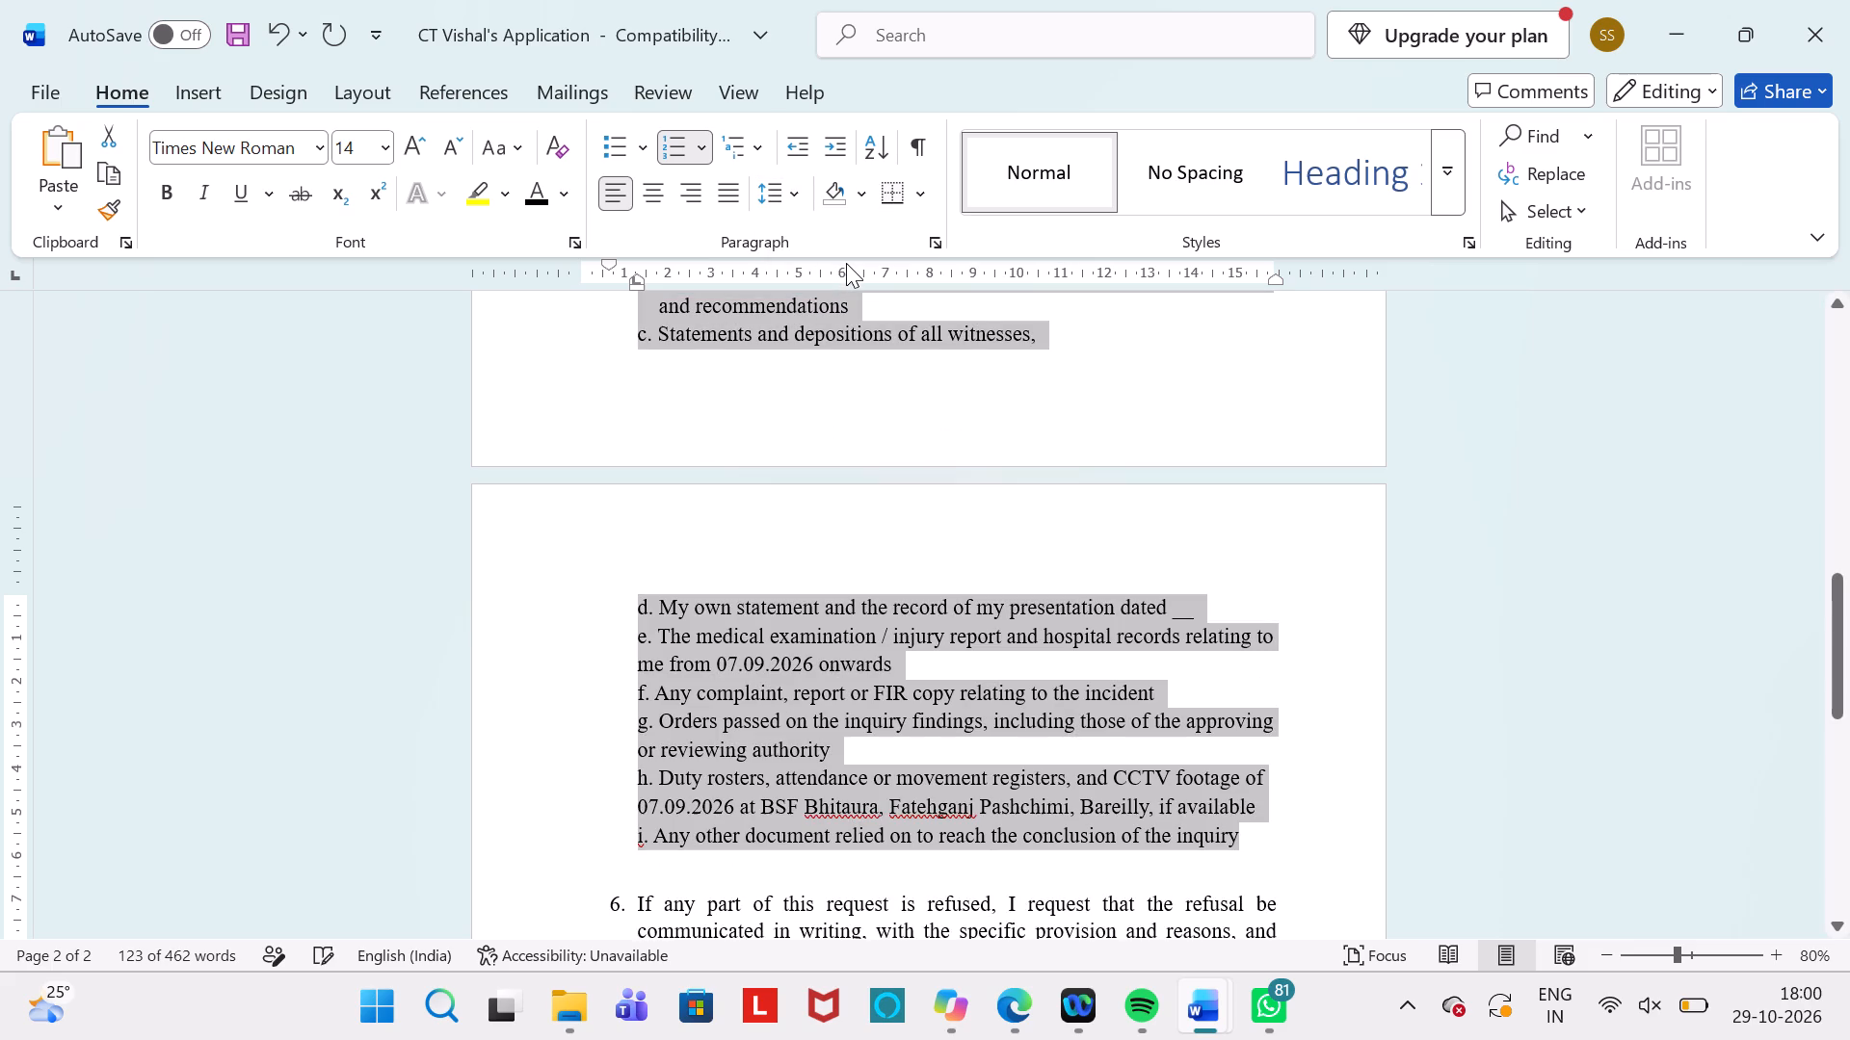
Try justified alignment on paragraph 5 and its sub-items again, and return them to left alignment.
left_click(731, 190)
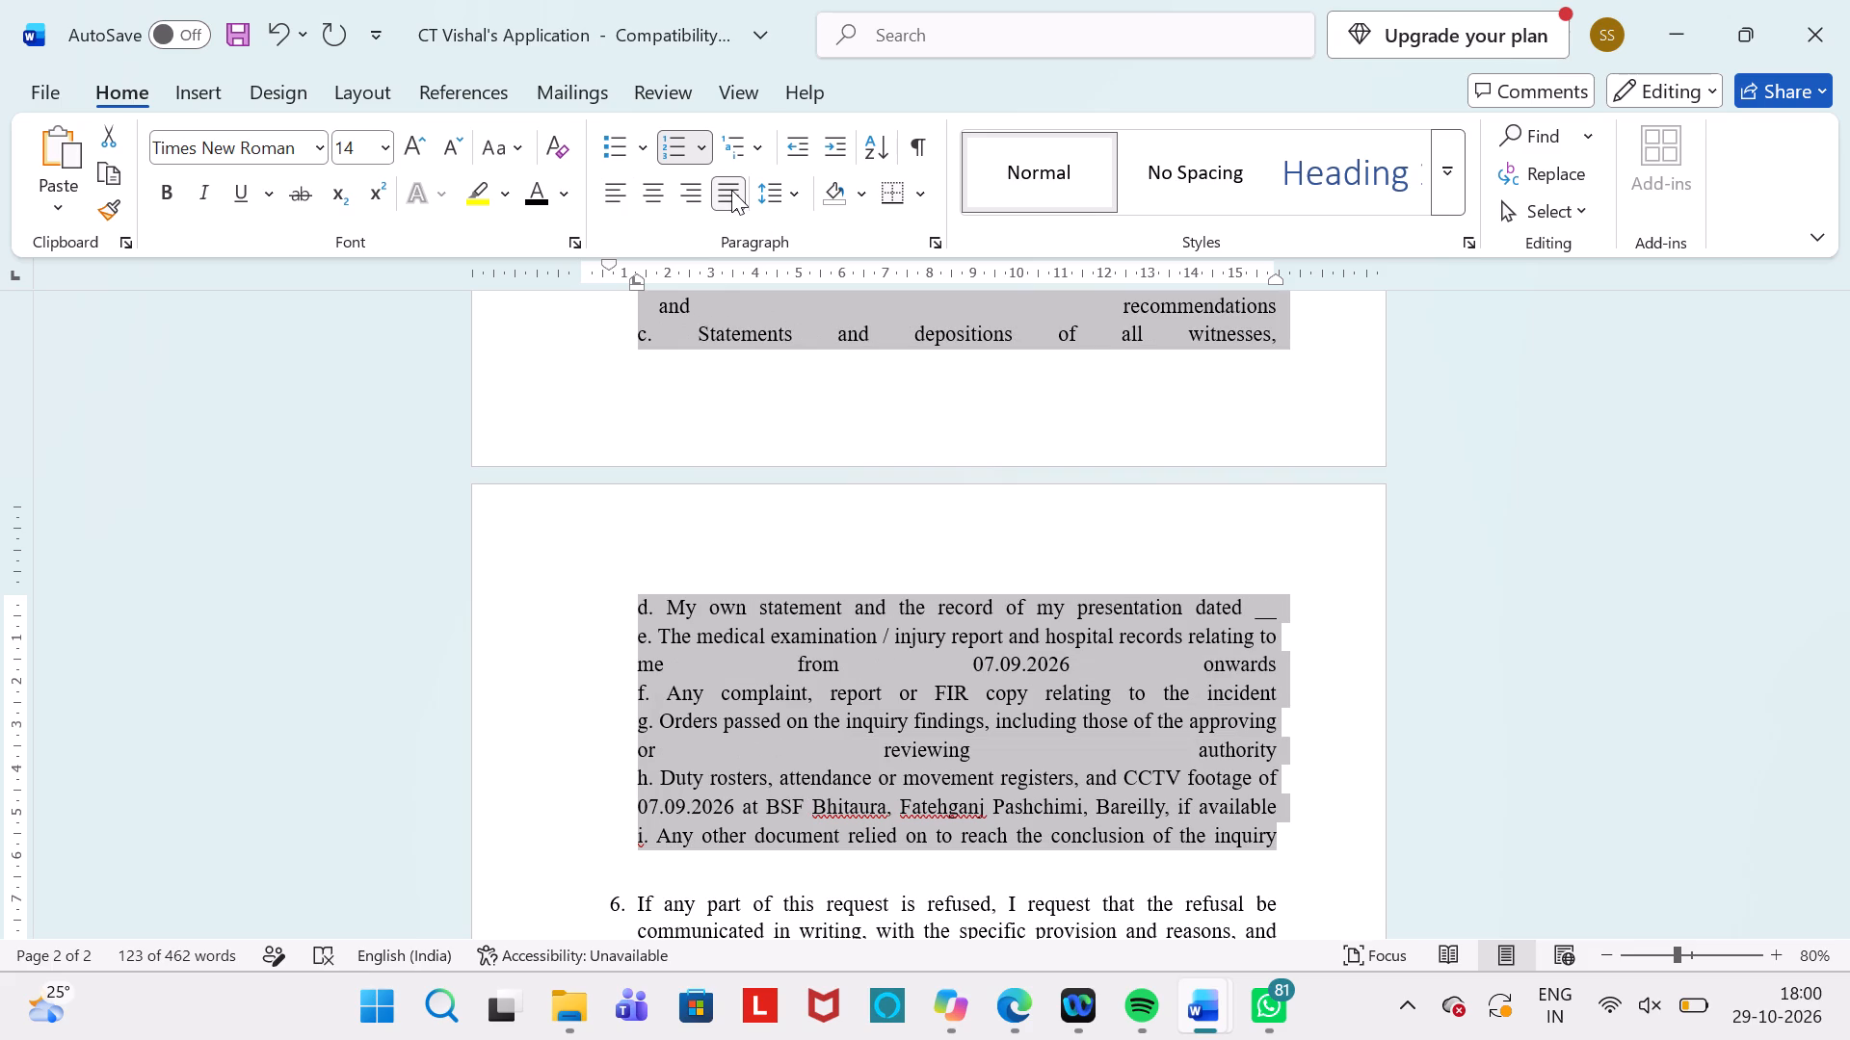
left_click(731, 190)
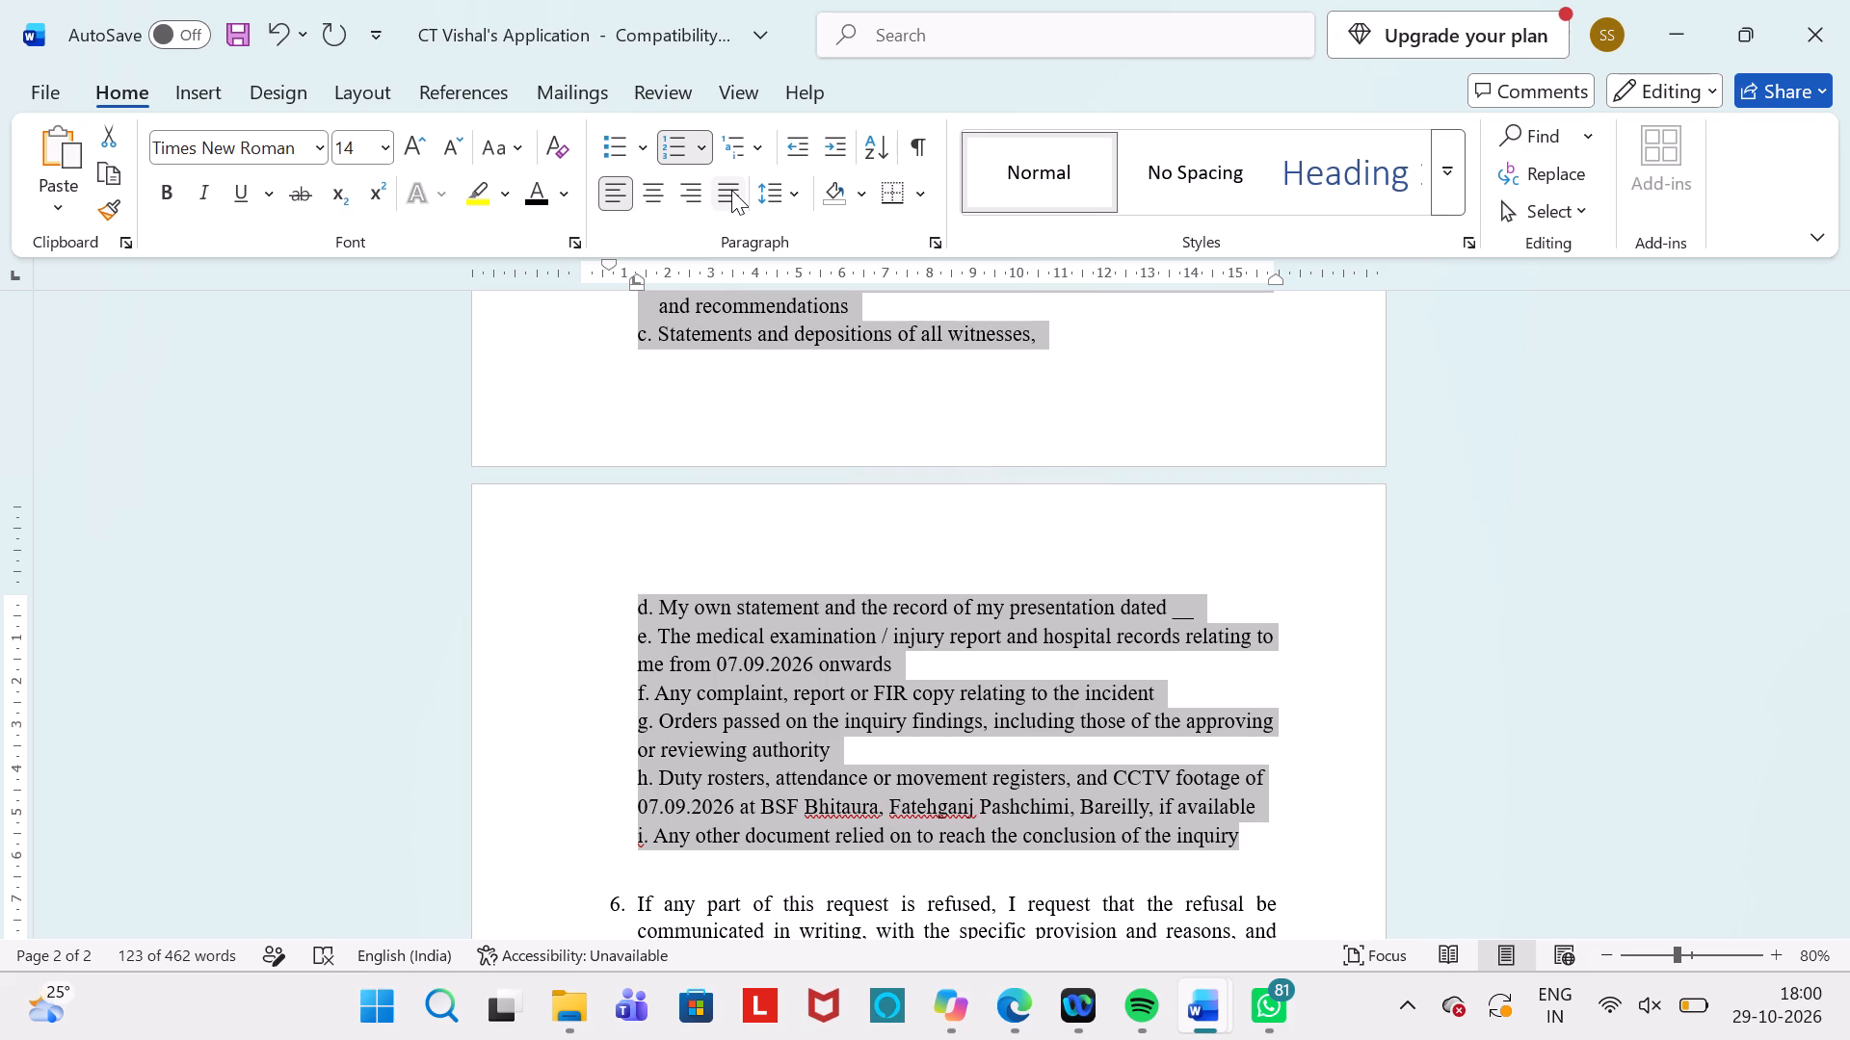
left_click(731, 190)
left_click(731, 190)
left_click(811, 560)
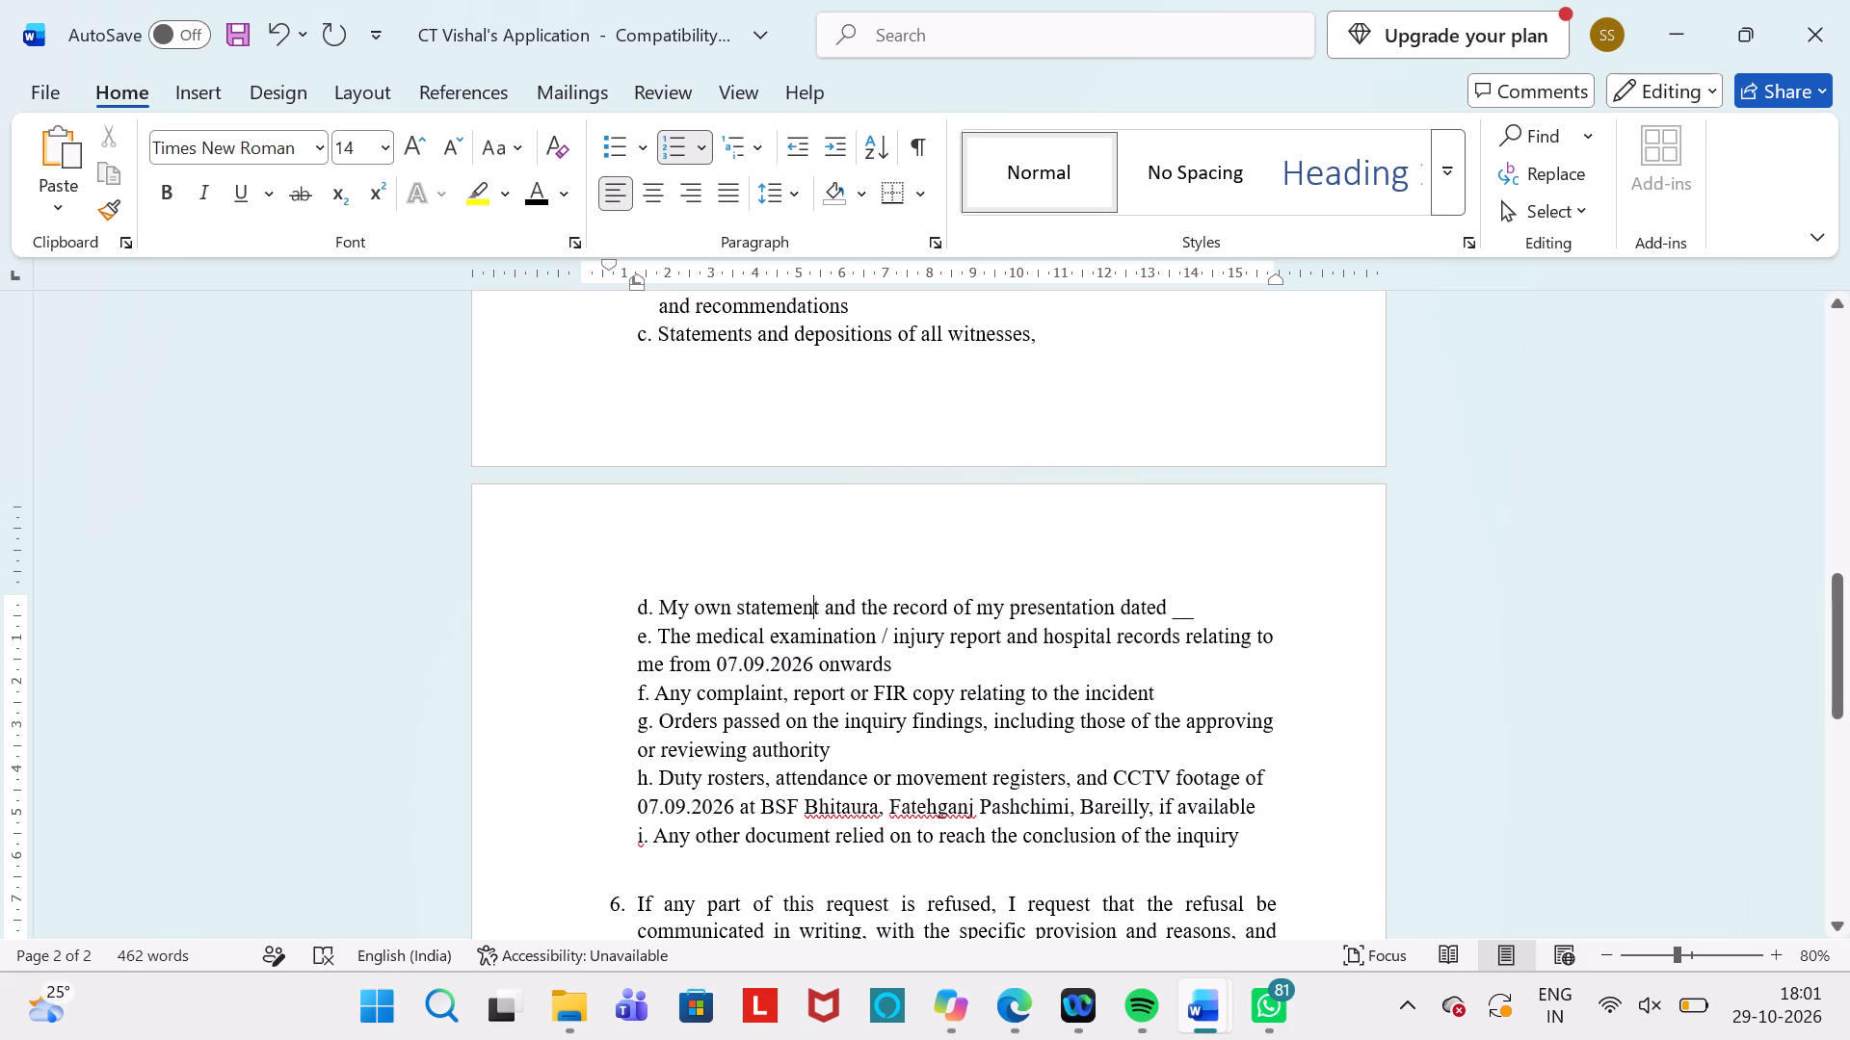
Break sub-item e after "relating to" and indent "me from 07.09.2026 onwards" with spaces, aligned under the item's text.
left_click(1269, 639)
key("shift+Return")
key("space")
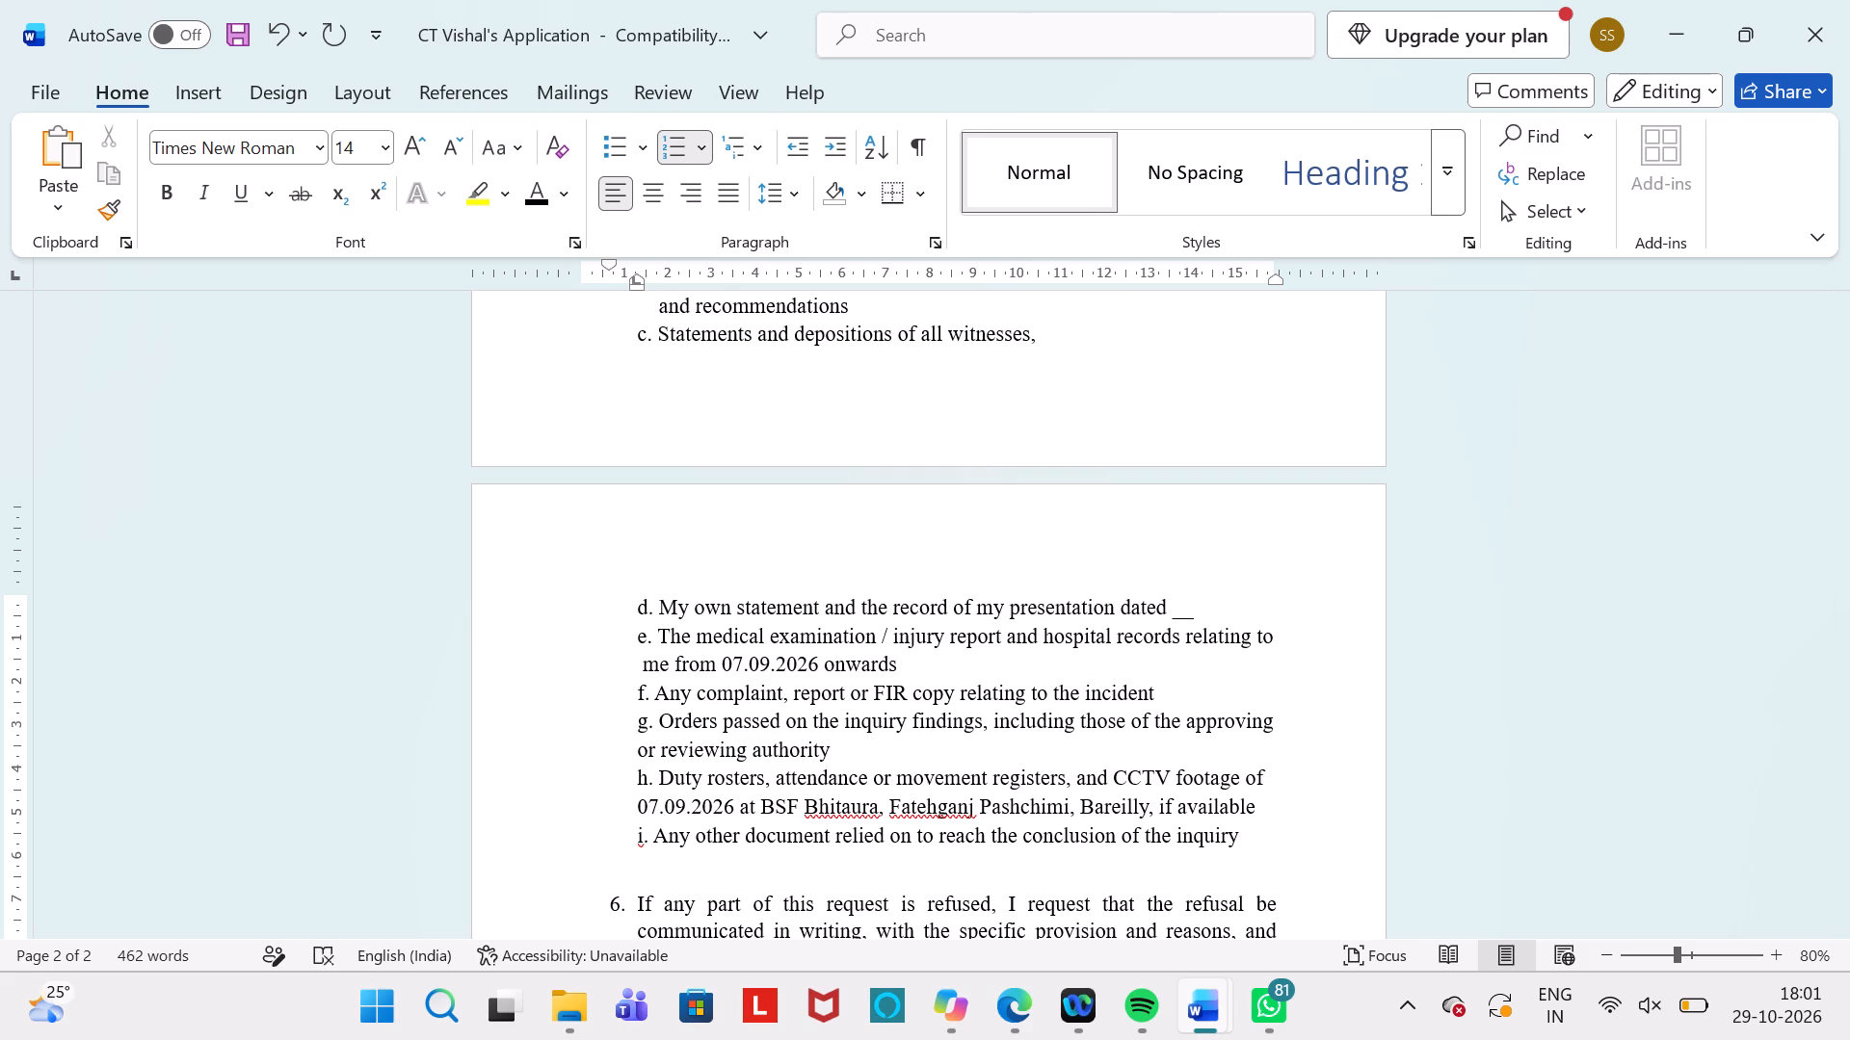
key("space")
key("space")
key("space")
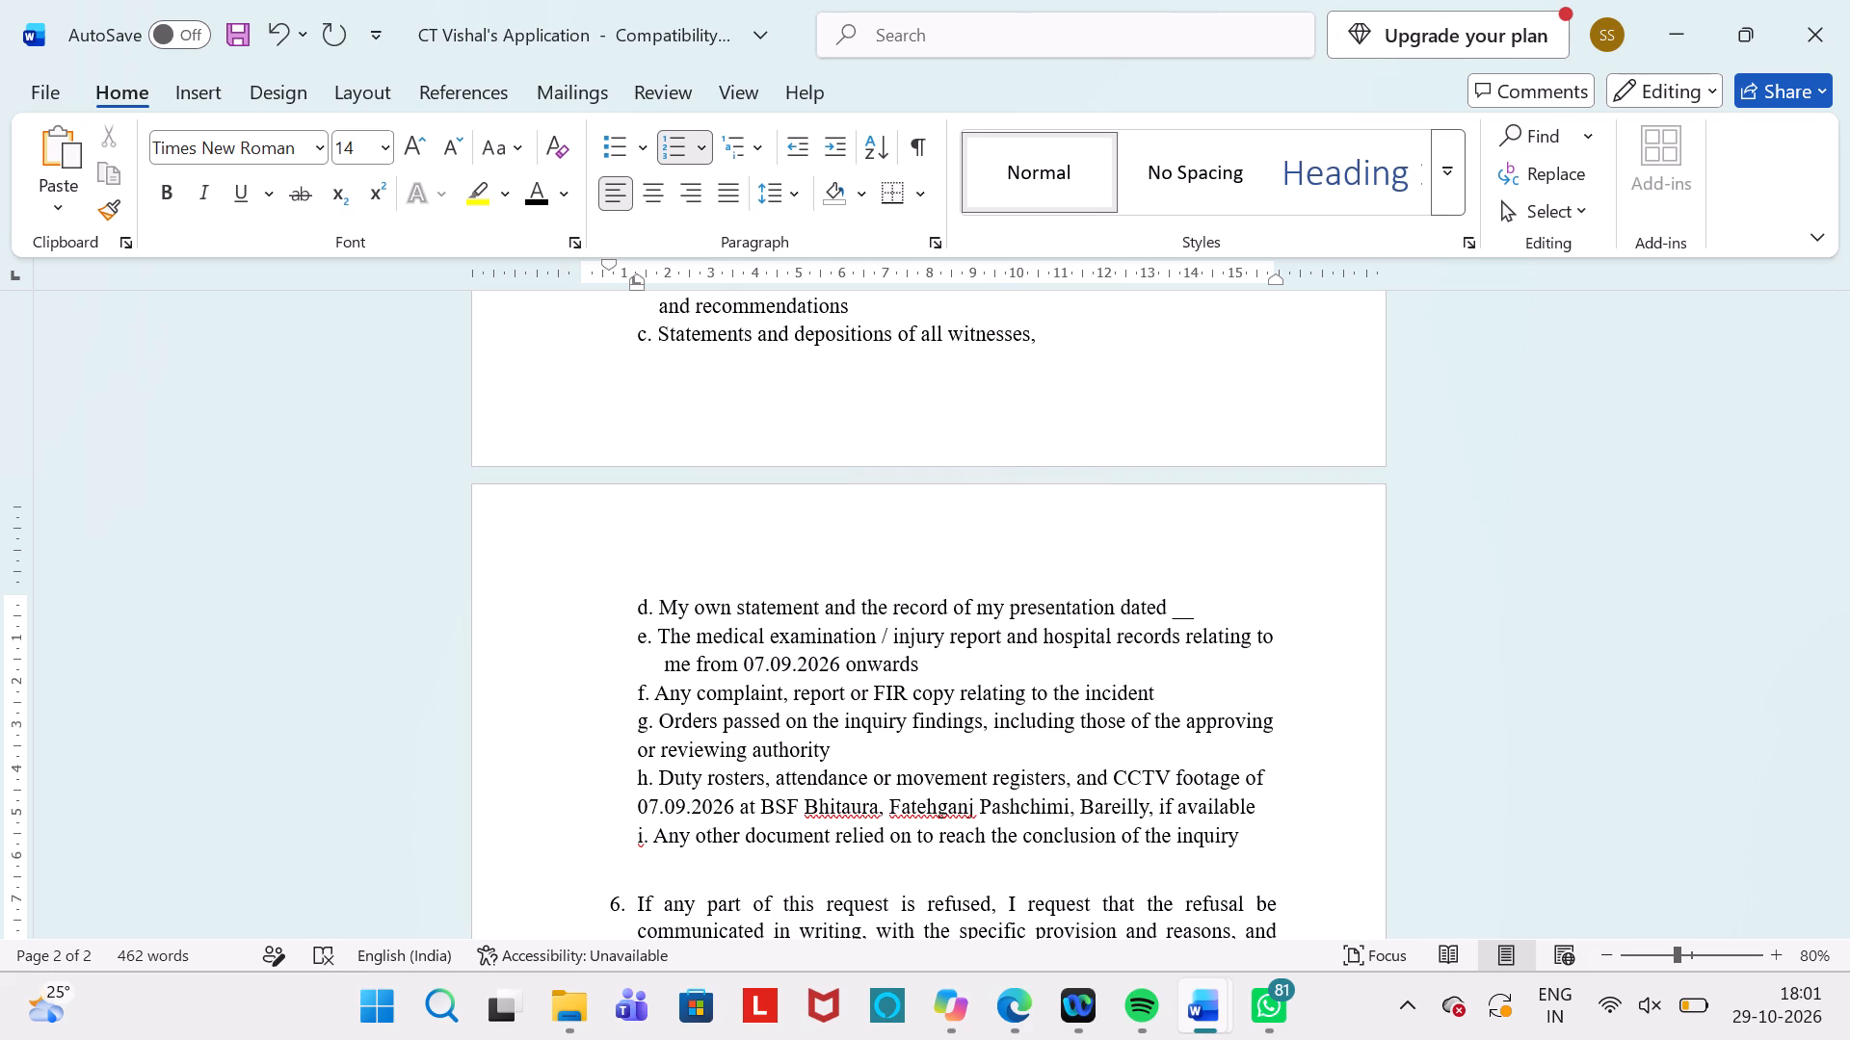
key("Right")
key("BackSpace")
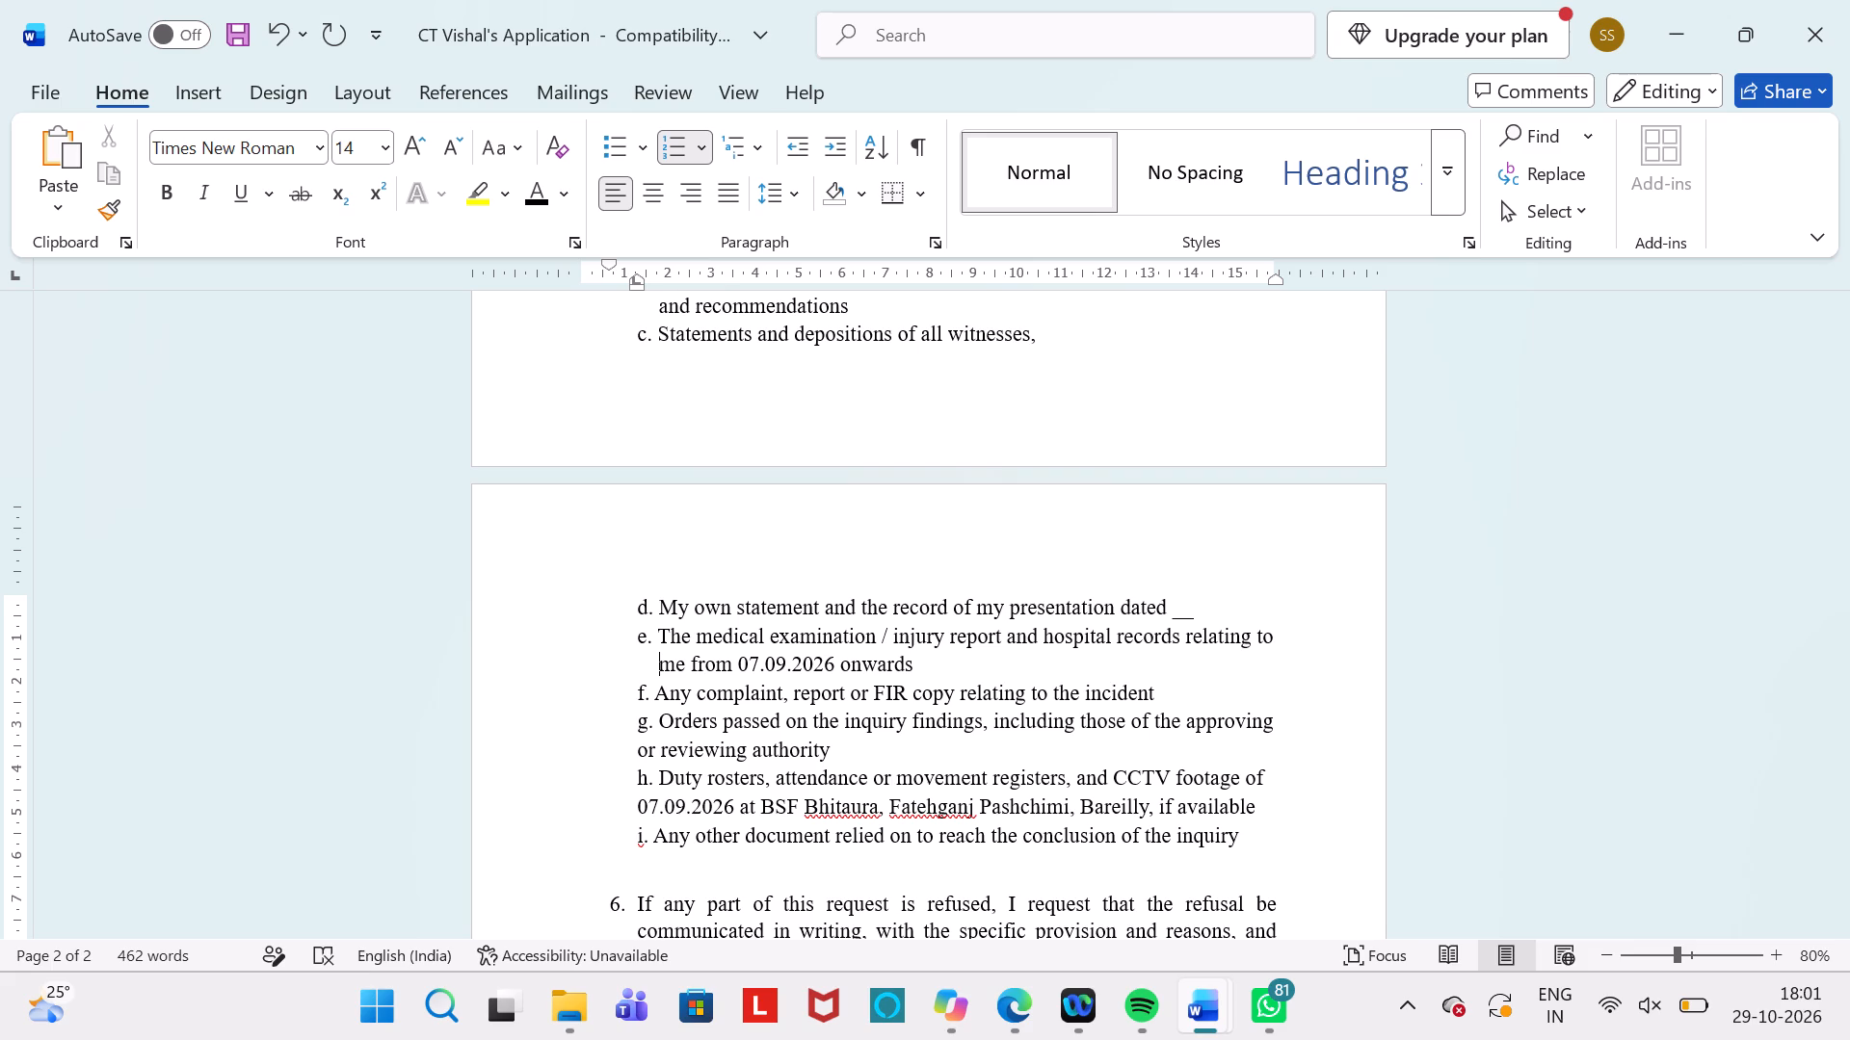
Break sub-item g after "approving" and indent "or reviewing authority" with spaces, aligned under the item's text.
scroll(1269, 639, "down", 1)
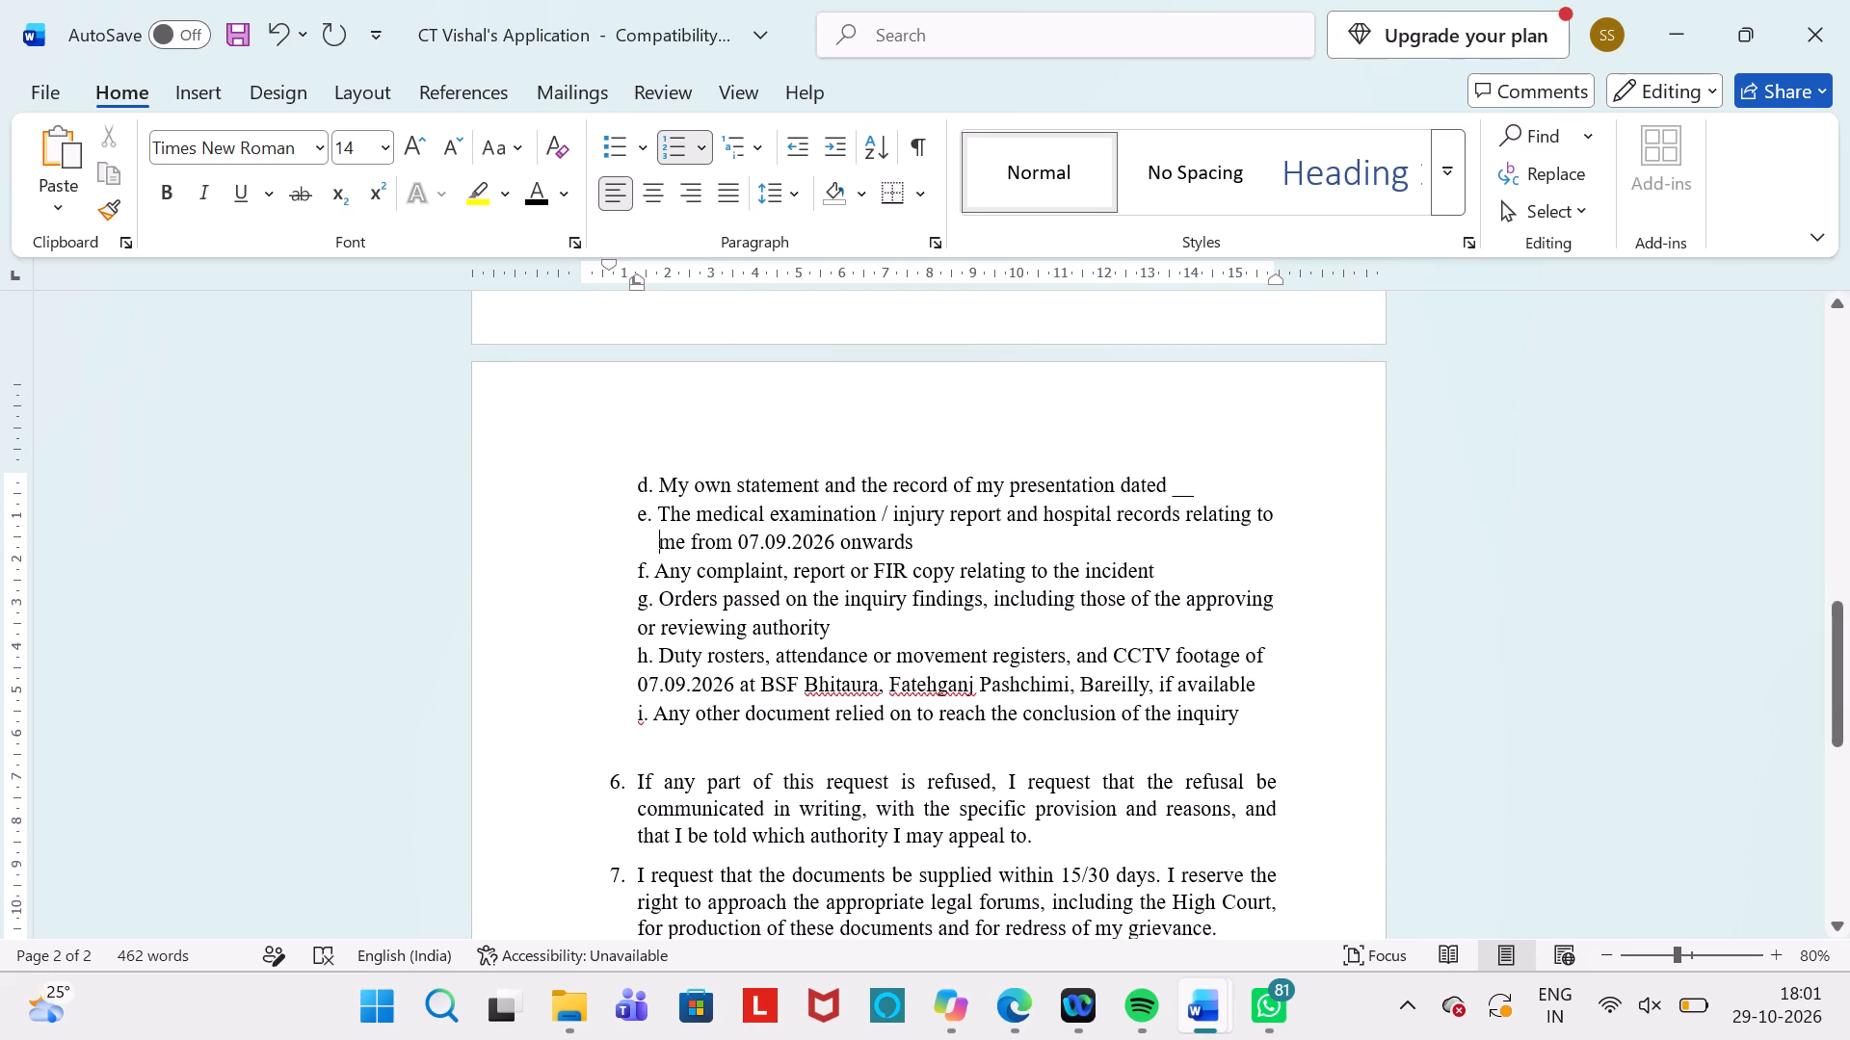
left_click(1277, 603)
key("Left")
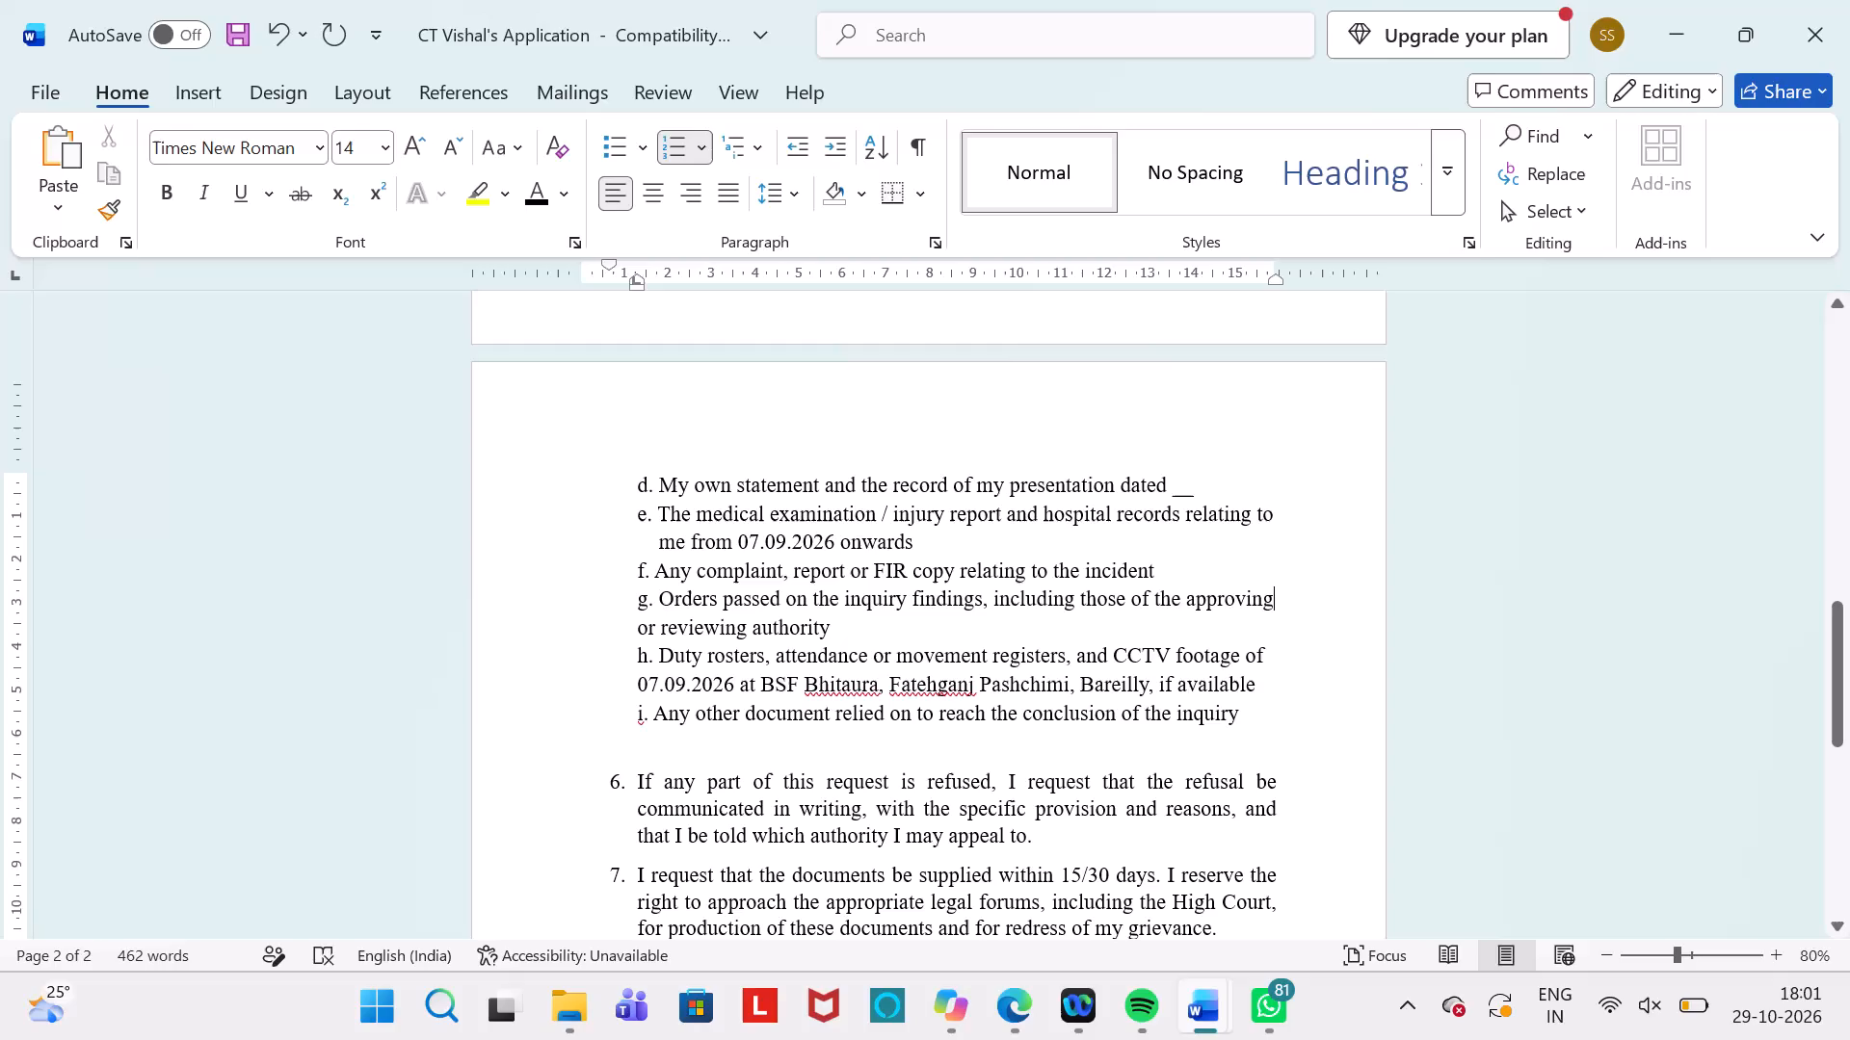
key("shift+Right")
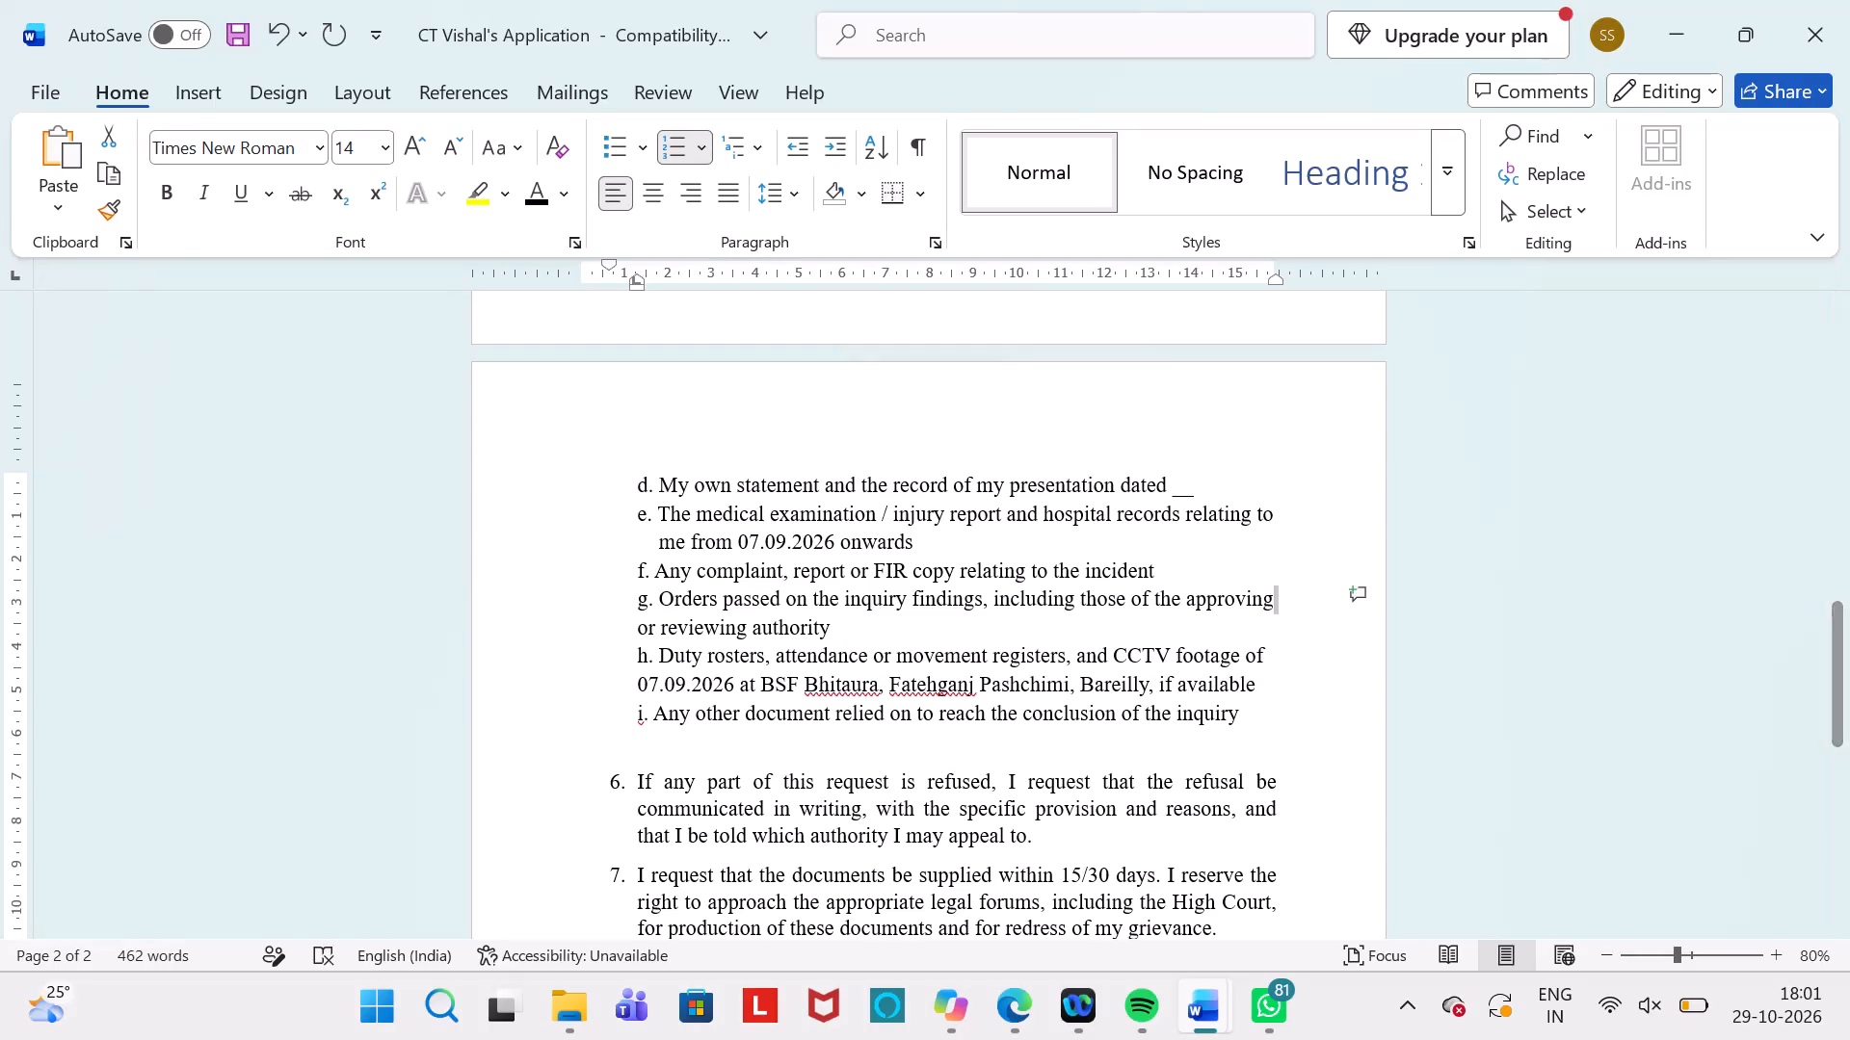
key("shift+Right")
key("shift+Left")
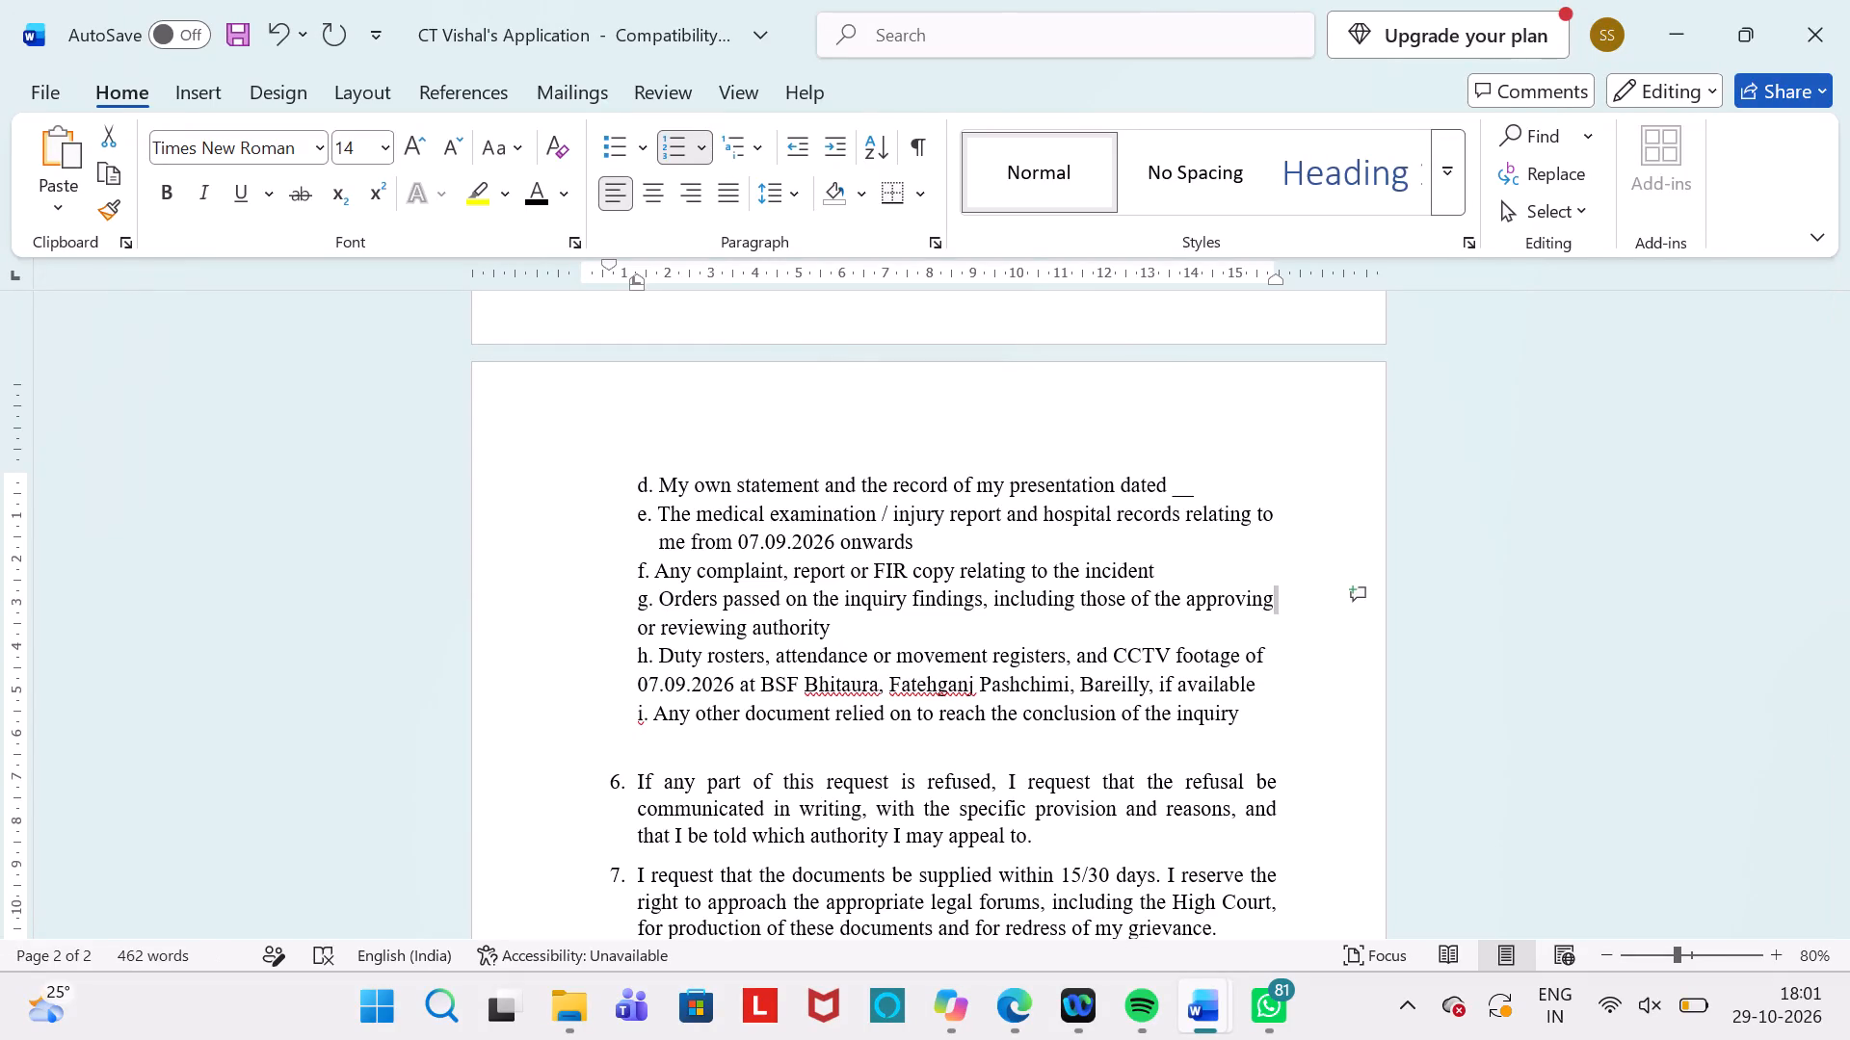
key("Delete")
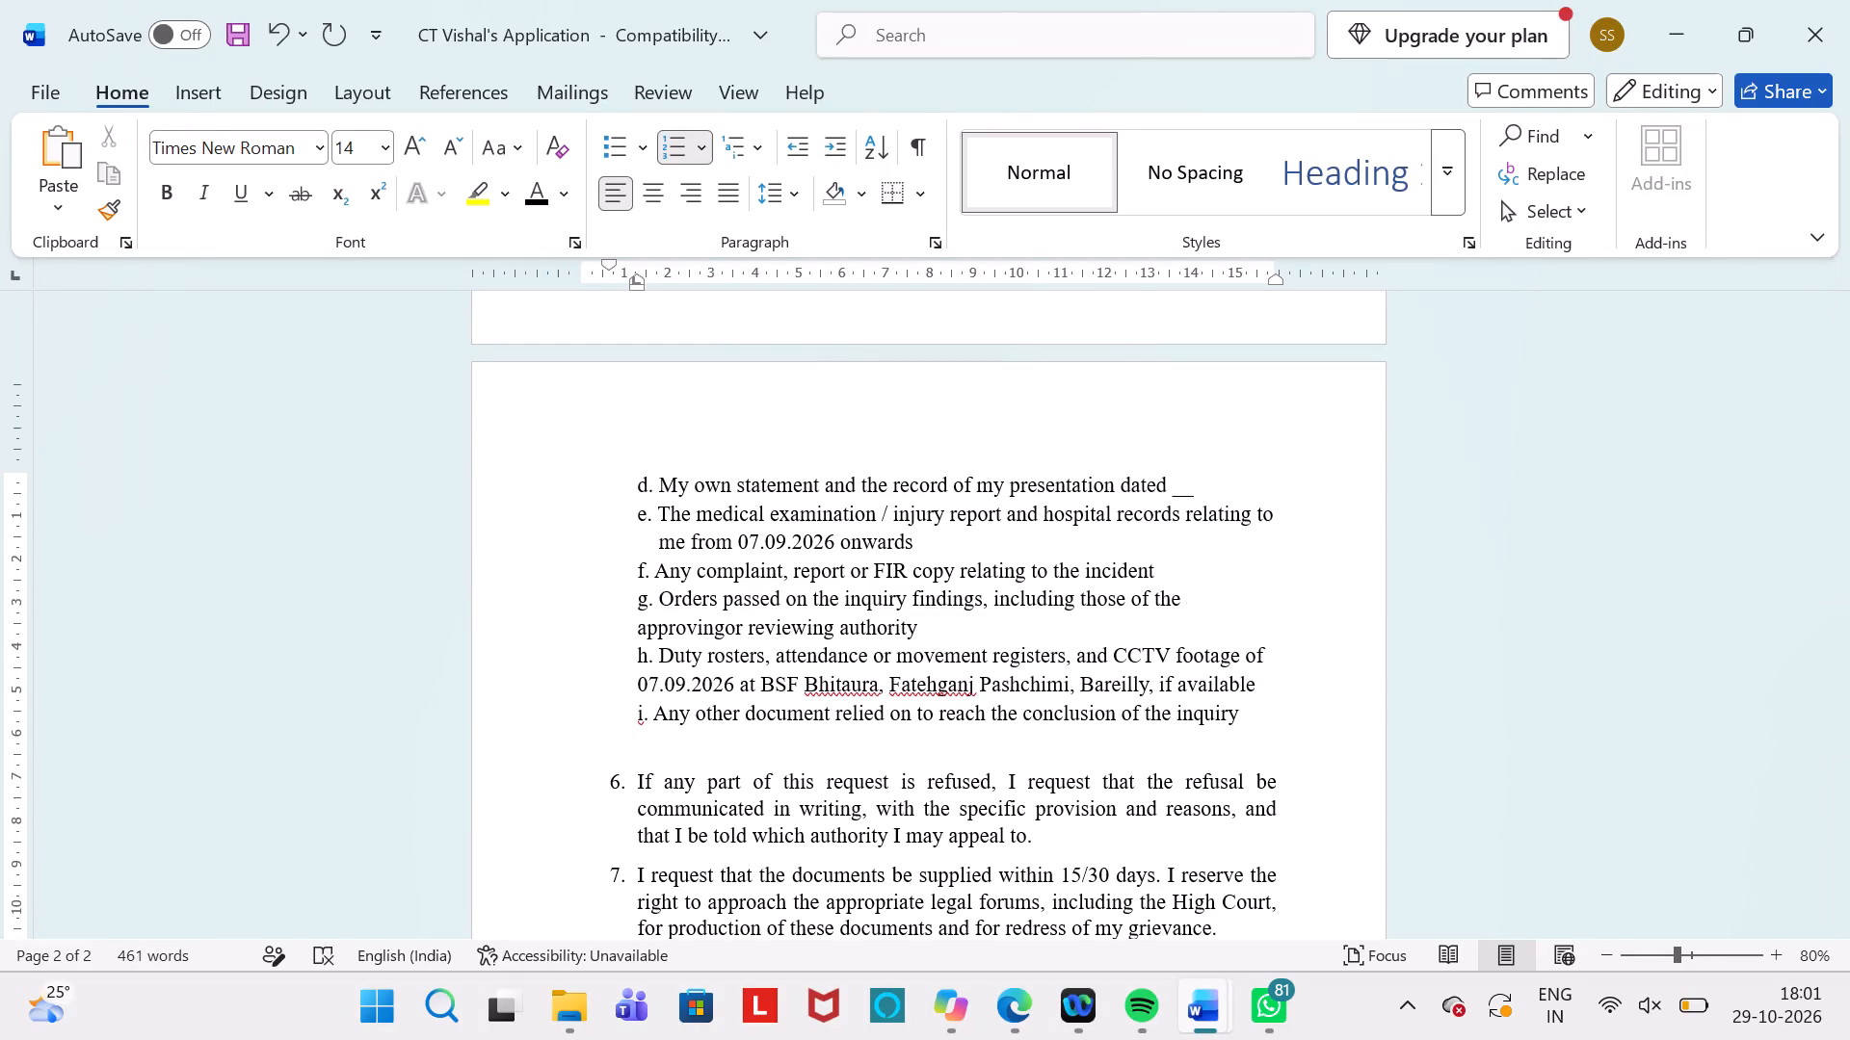
key("space")
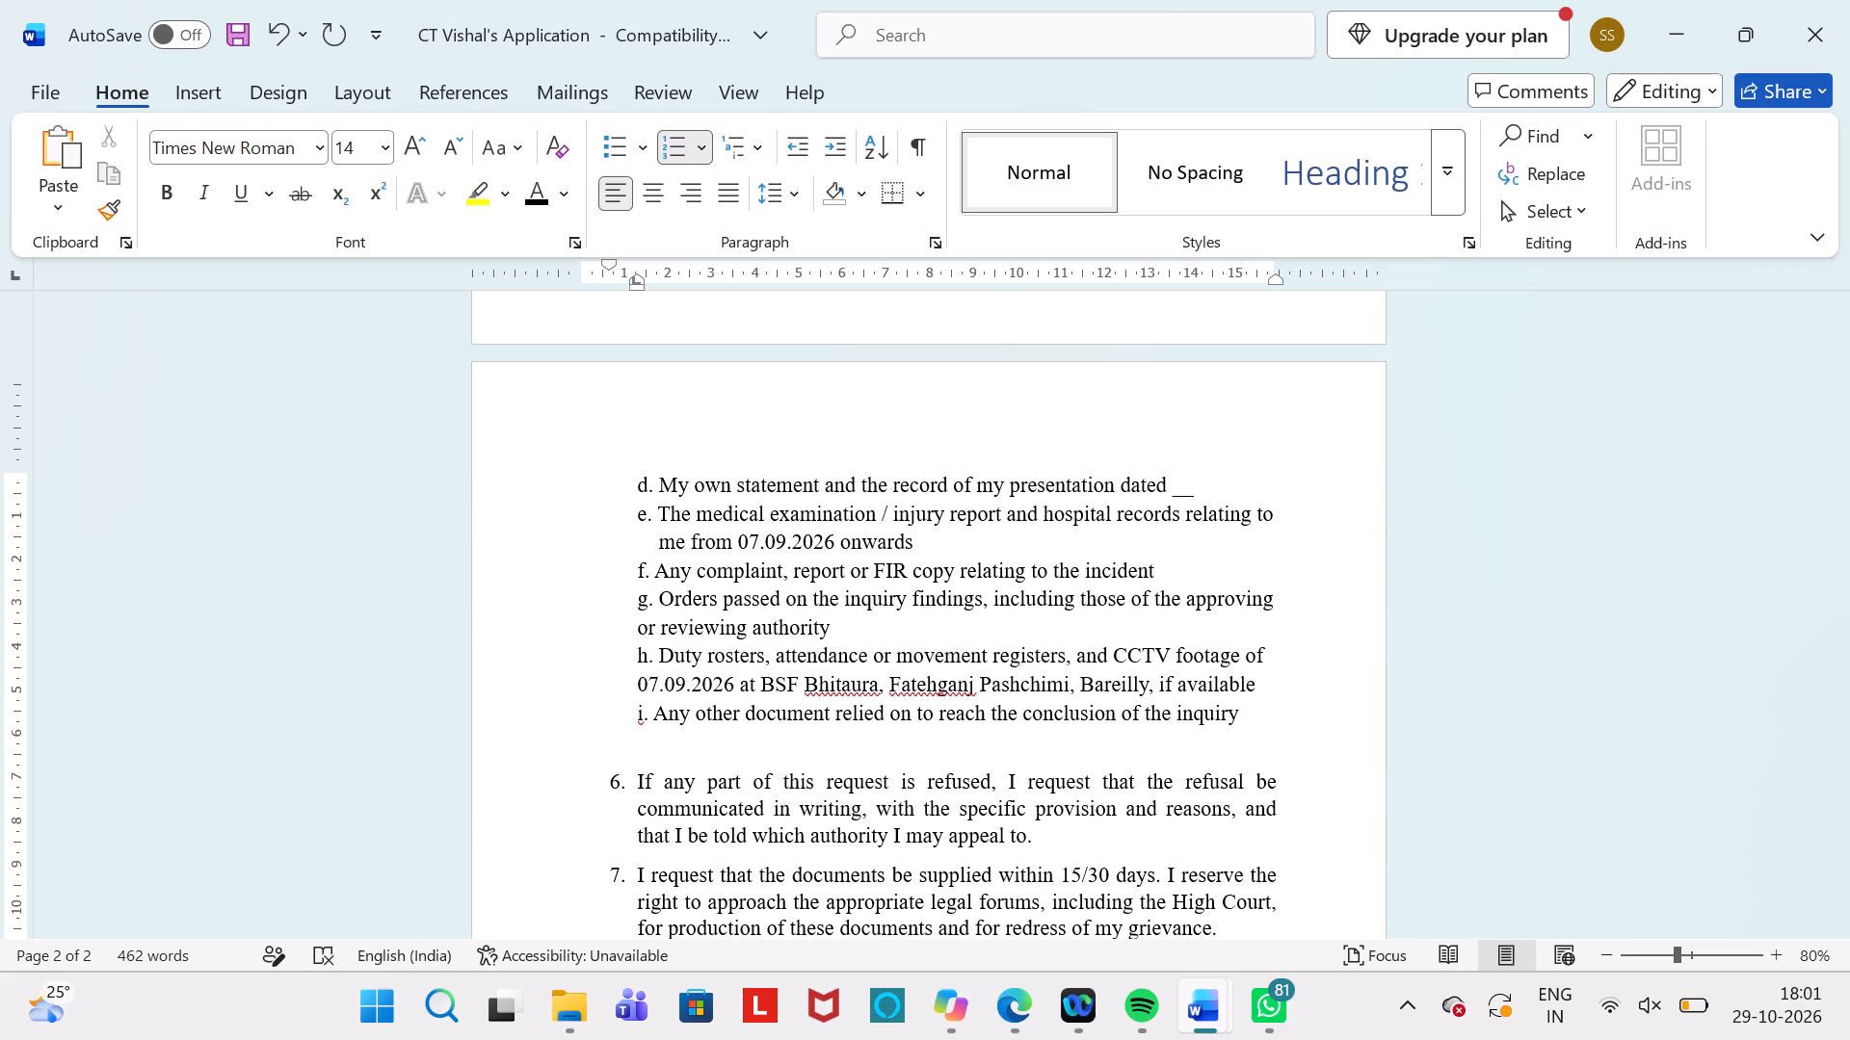
key("space")
key("Up")
key("Down")
key("Left")
key("Left")
key("shift+Return")
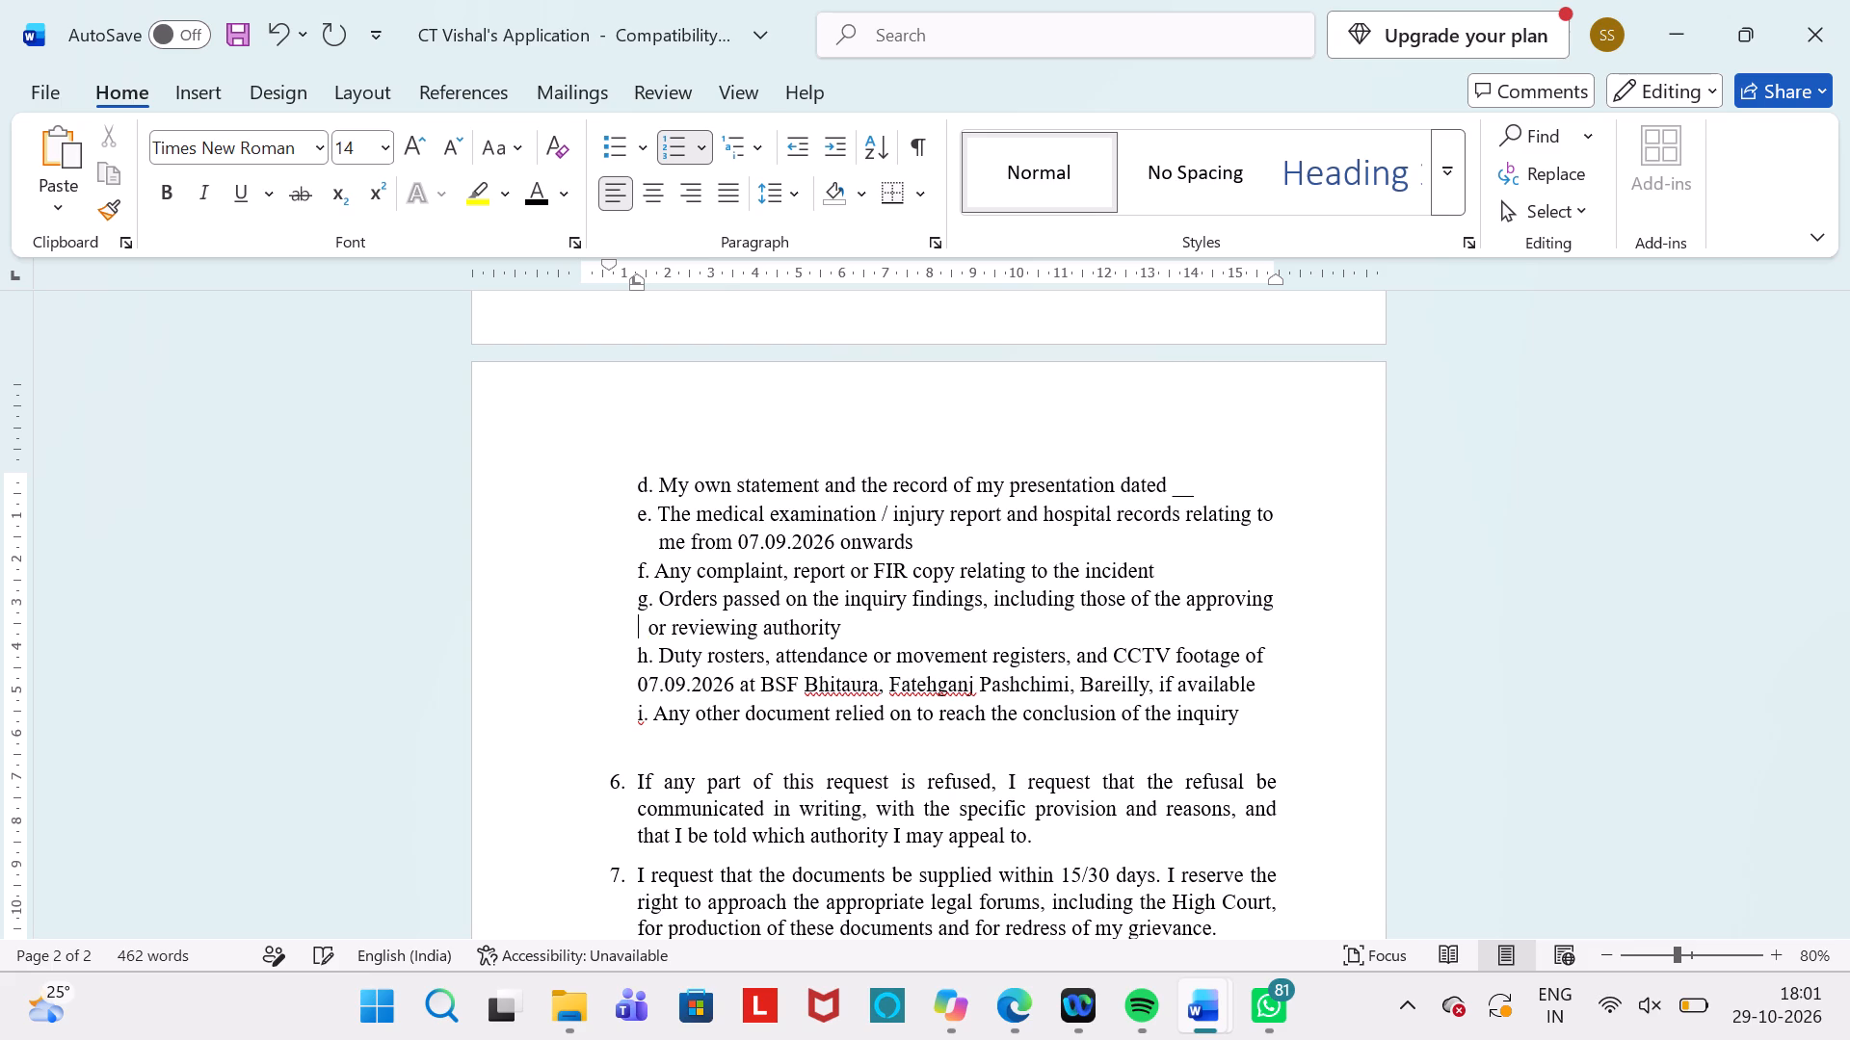
key("space")
key("space")
key("space")
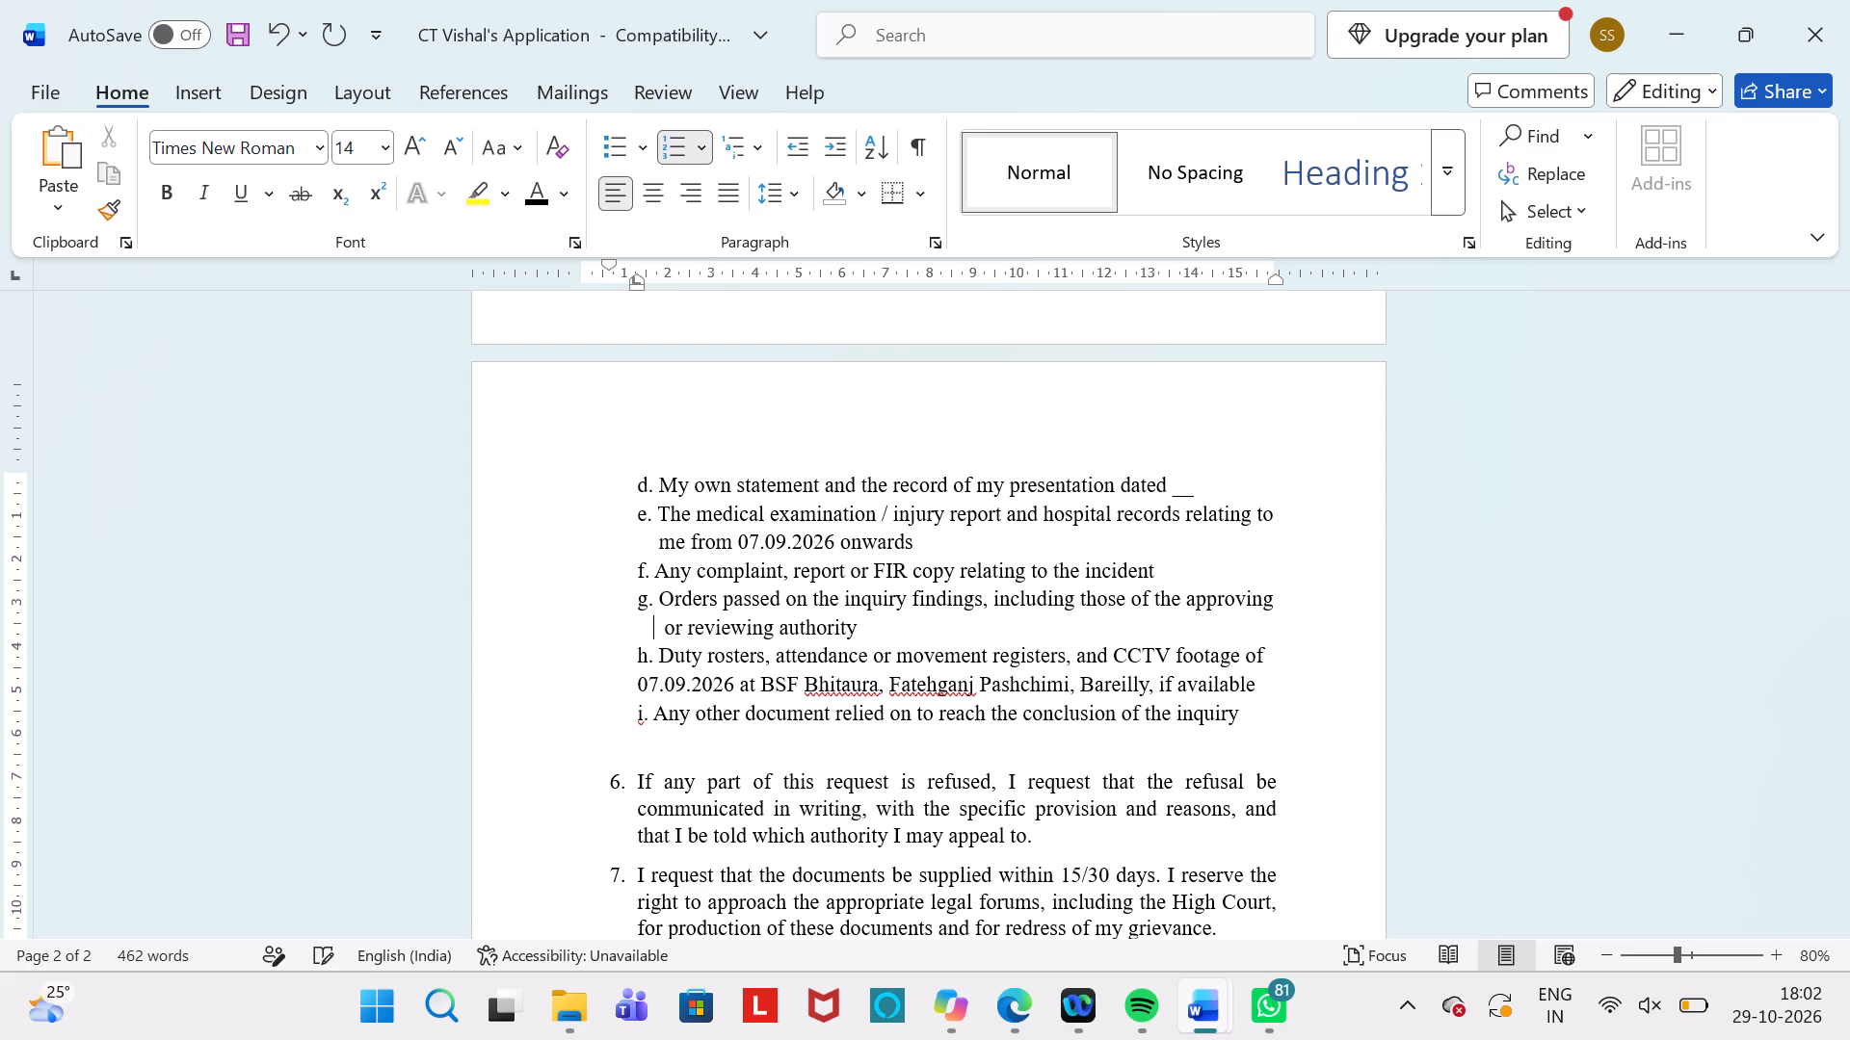
key("Right")
key("Right")
key("BackSpace")
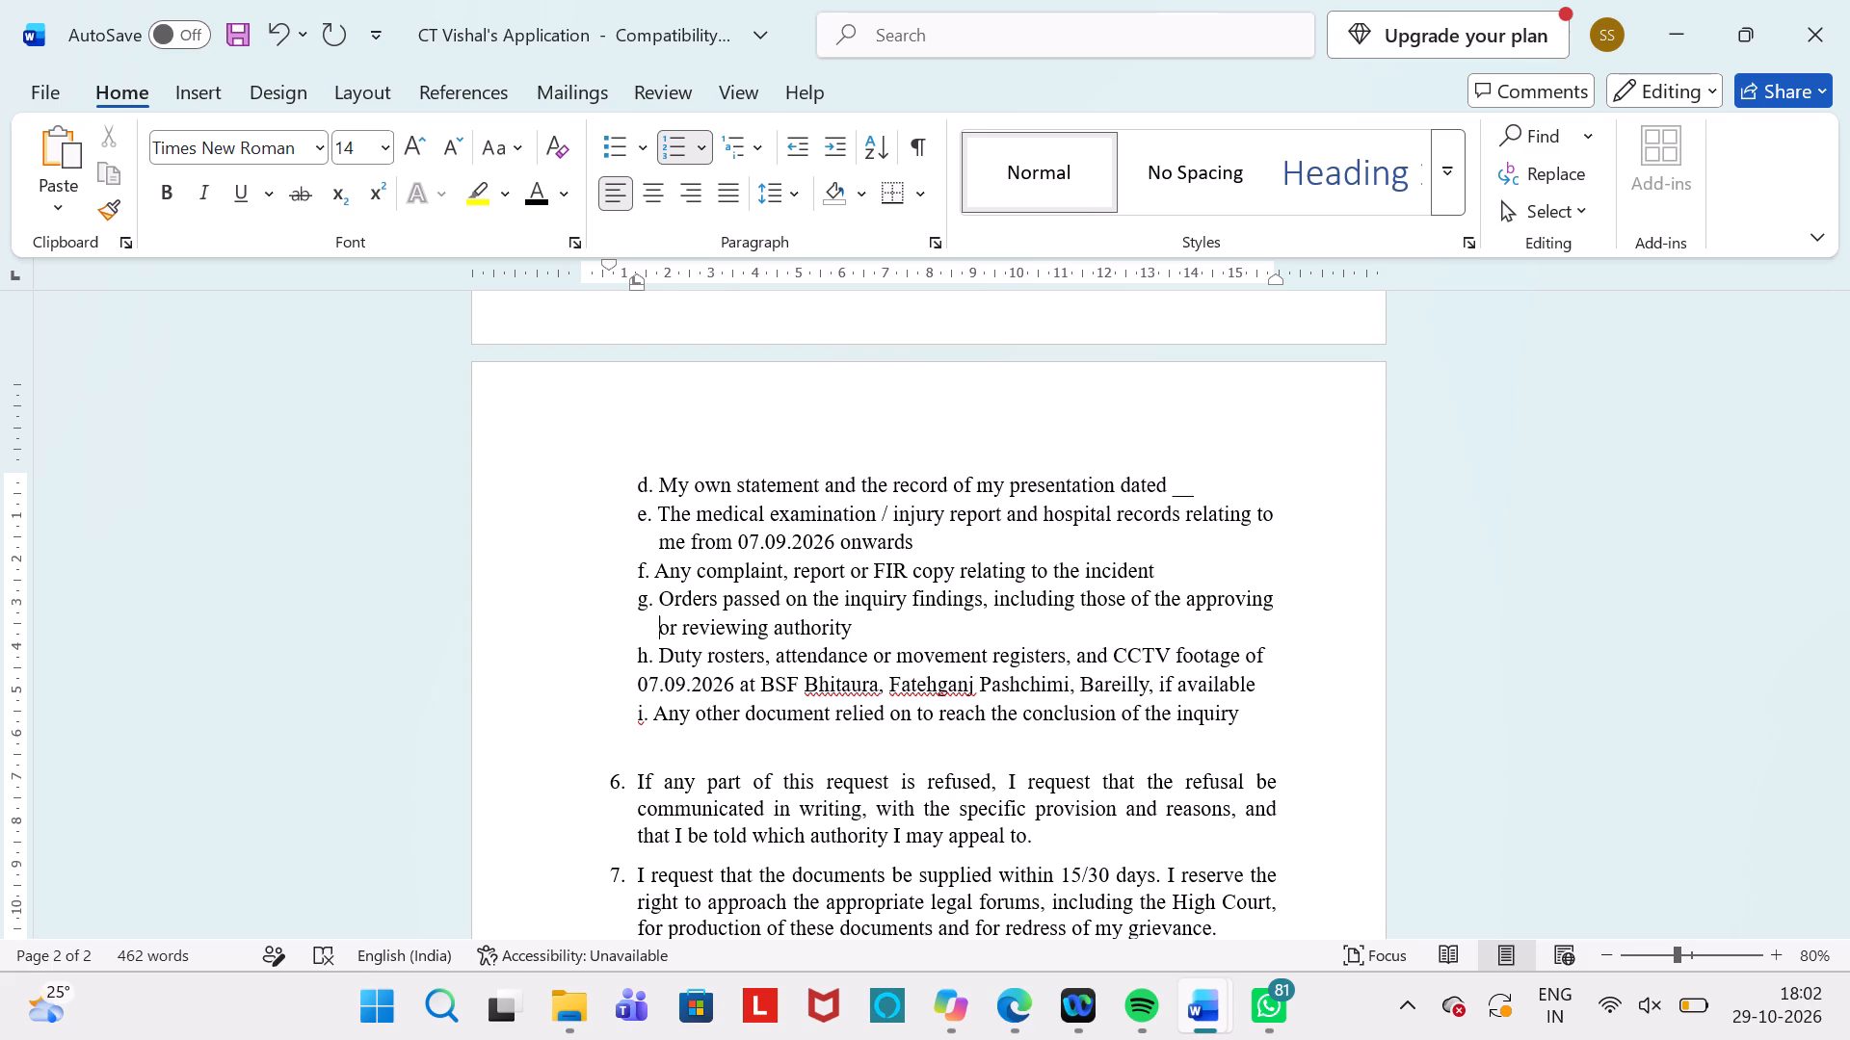
Break sub-item h after "CCTV footage of" and indent the line starting "07.09.2026 at BSF" with spaces under the item's text.
scroll(1277, 603, "down", 1)
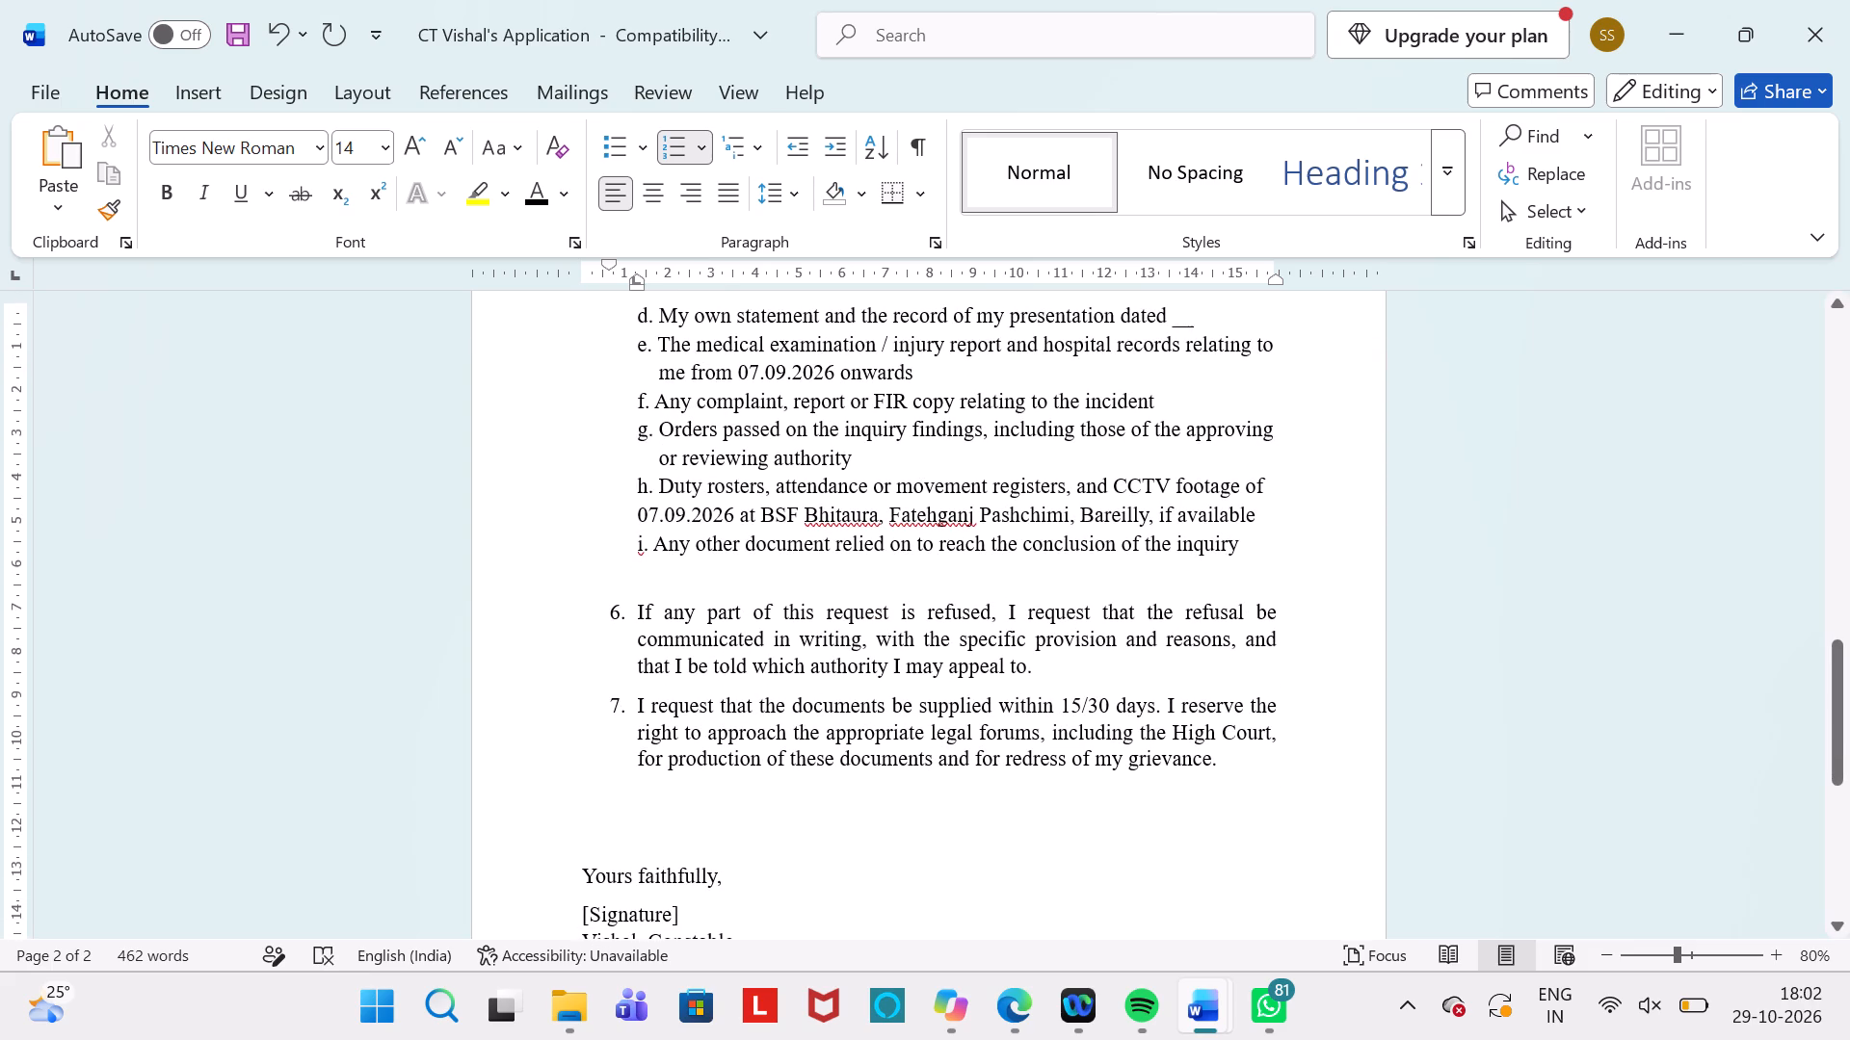
left_click(1261, 485)
key("shift+Return")
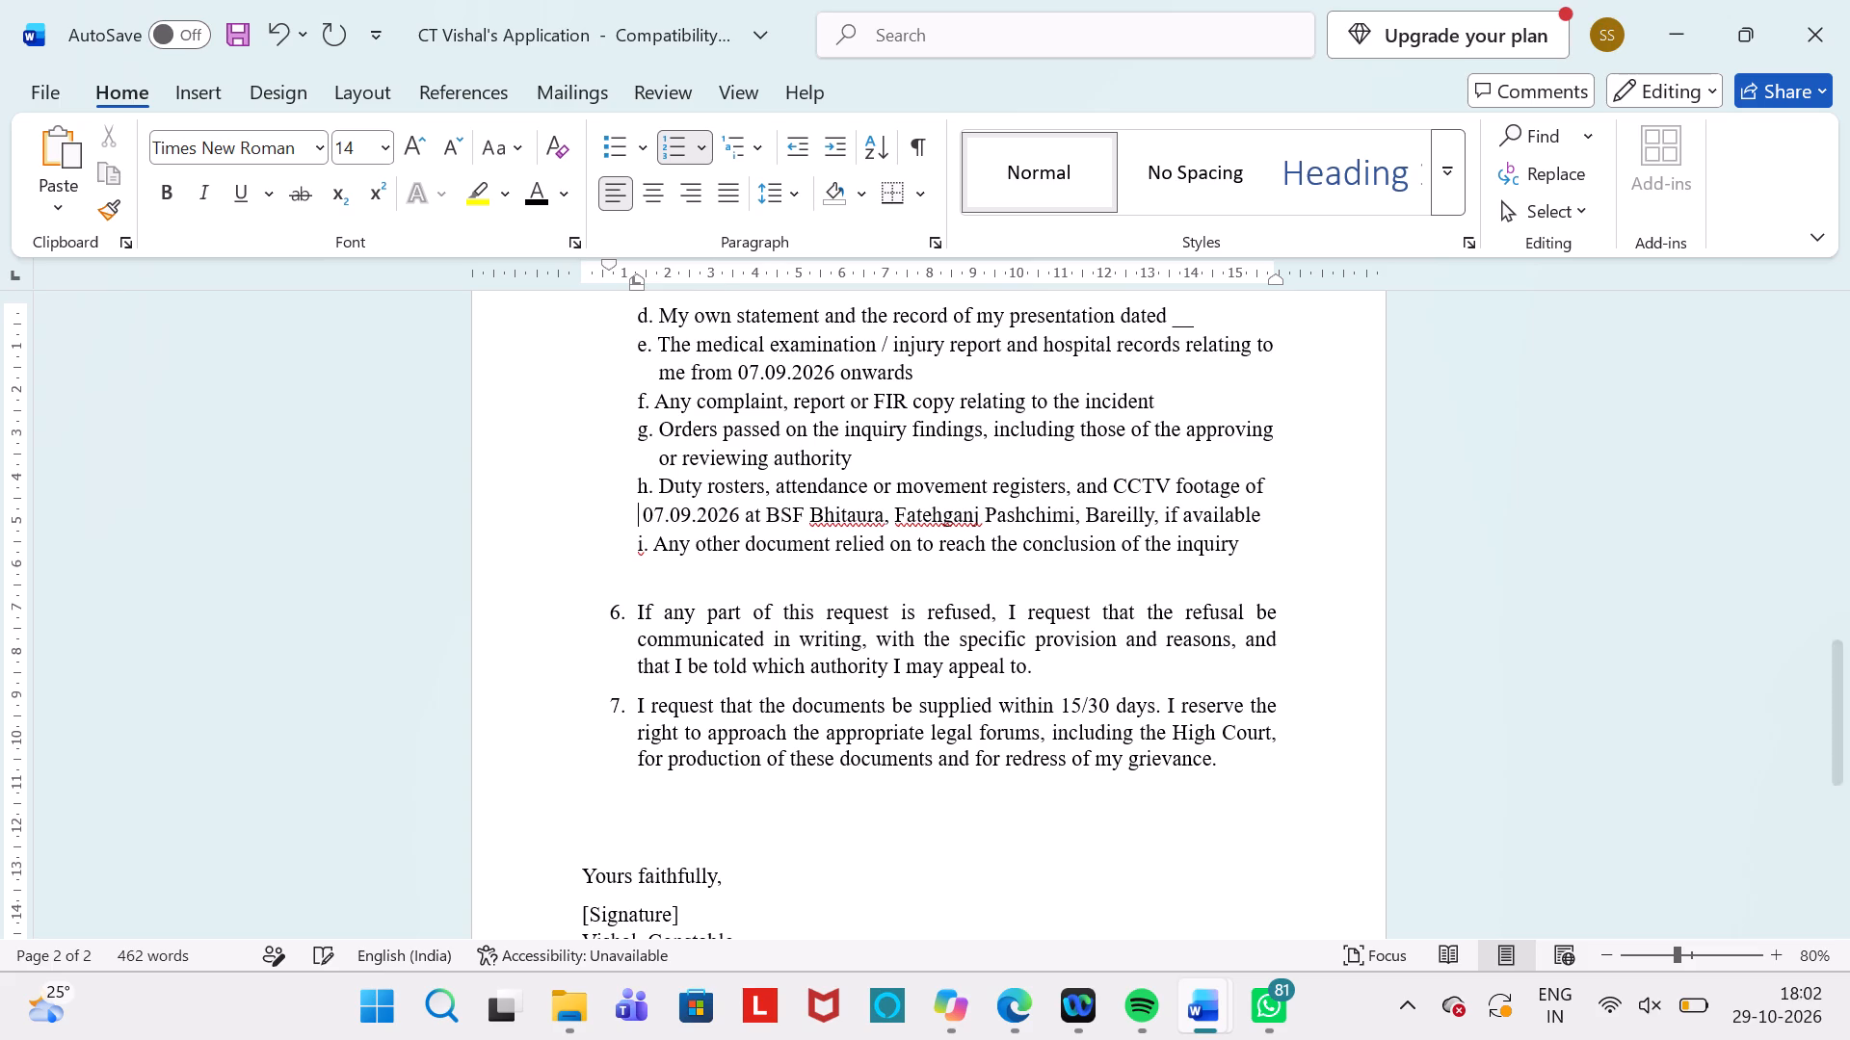
key("Right")
key("space")
key("space")
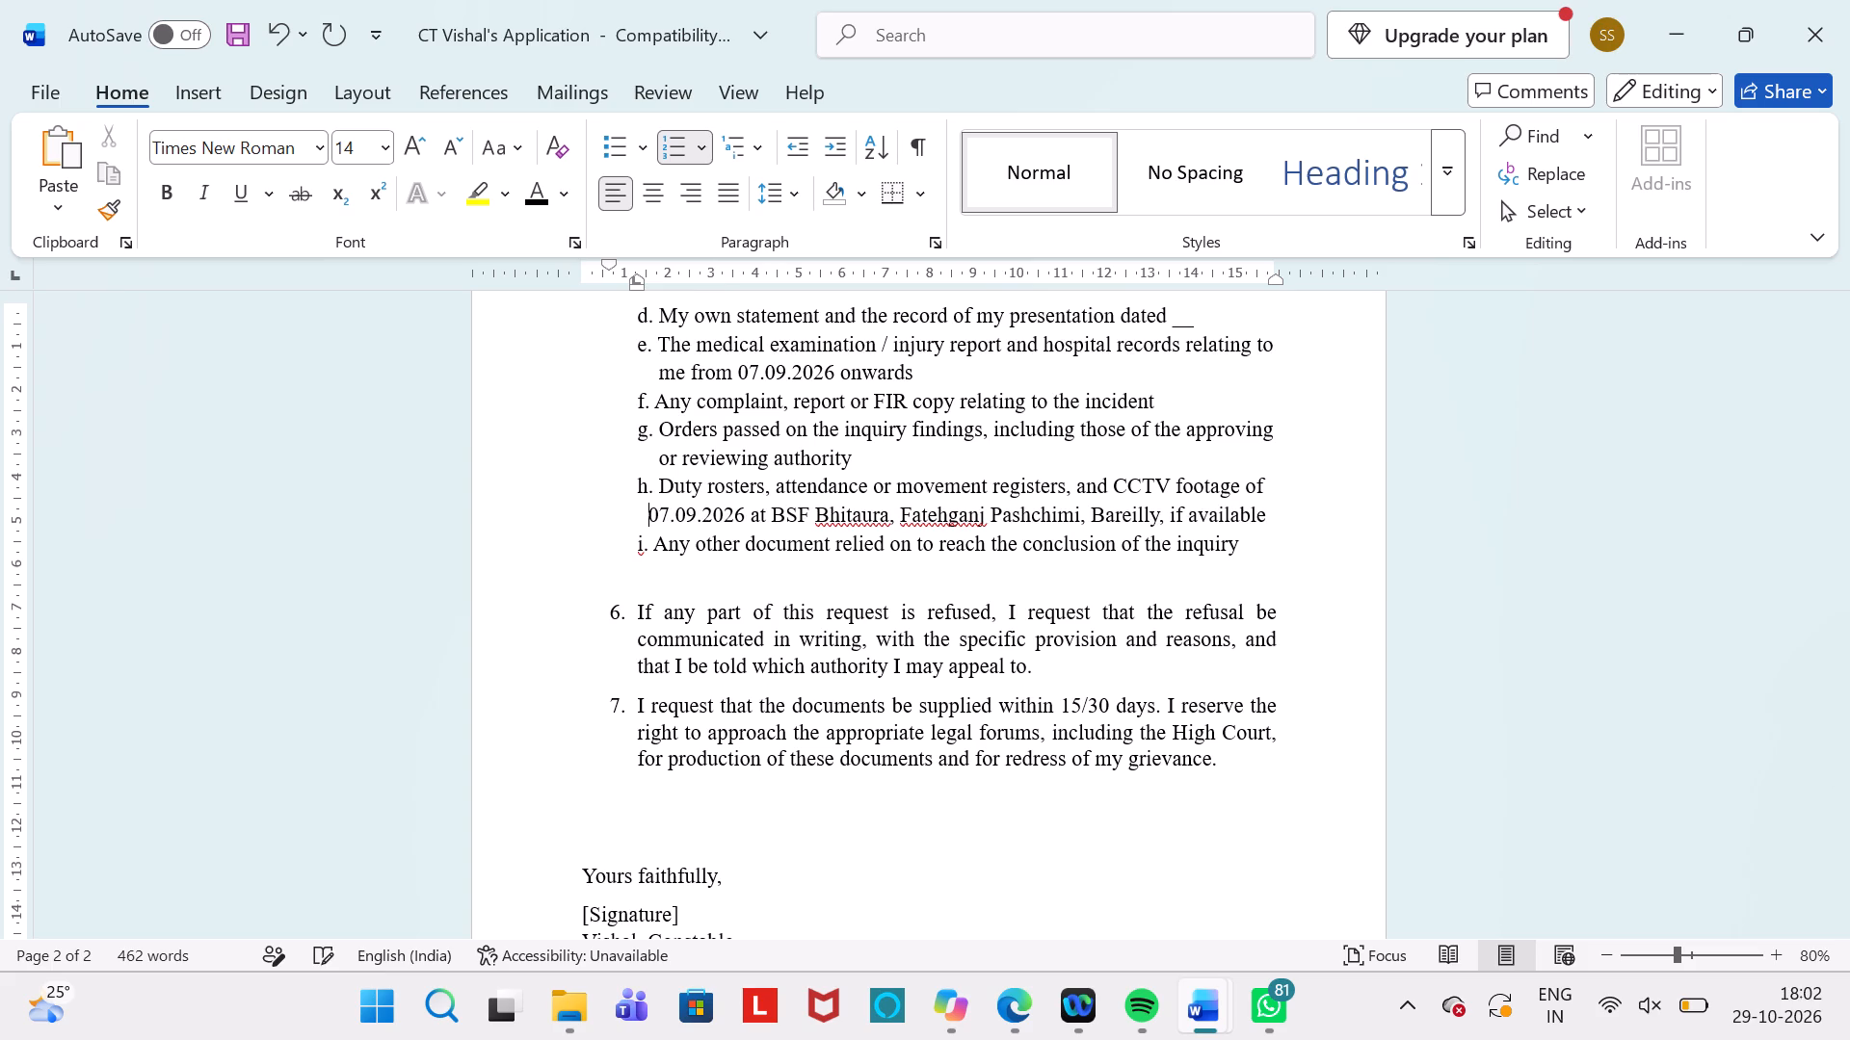
key("space")
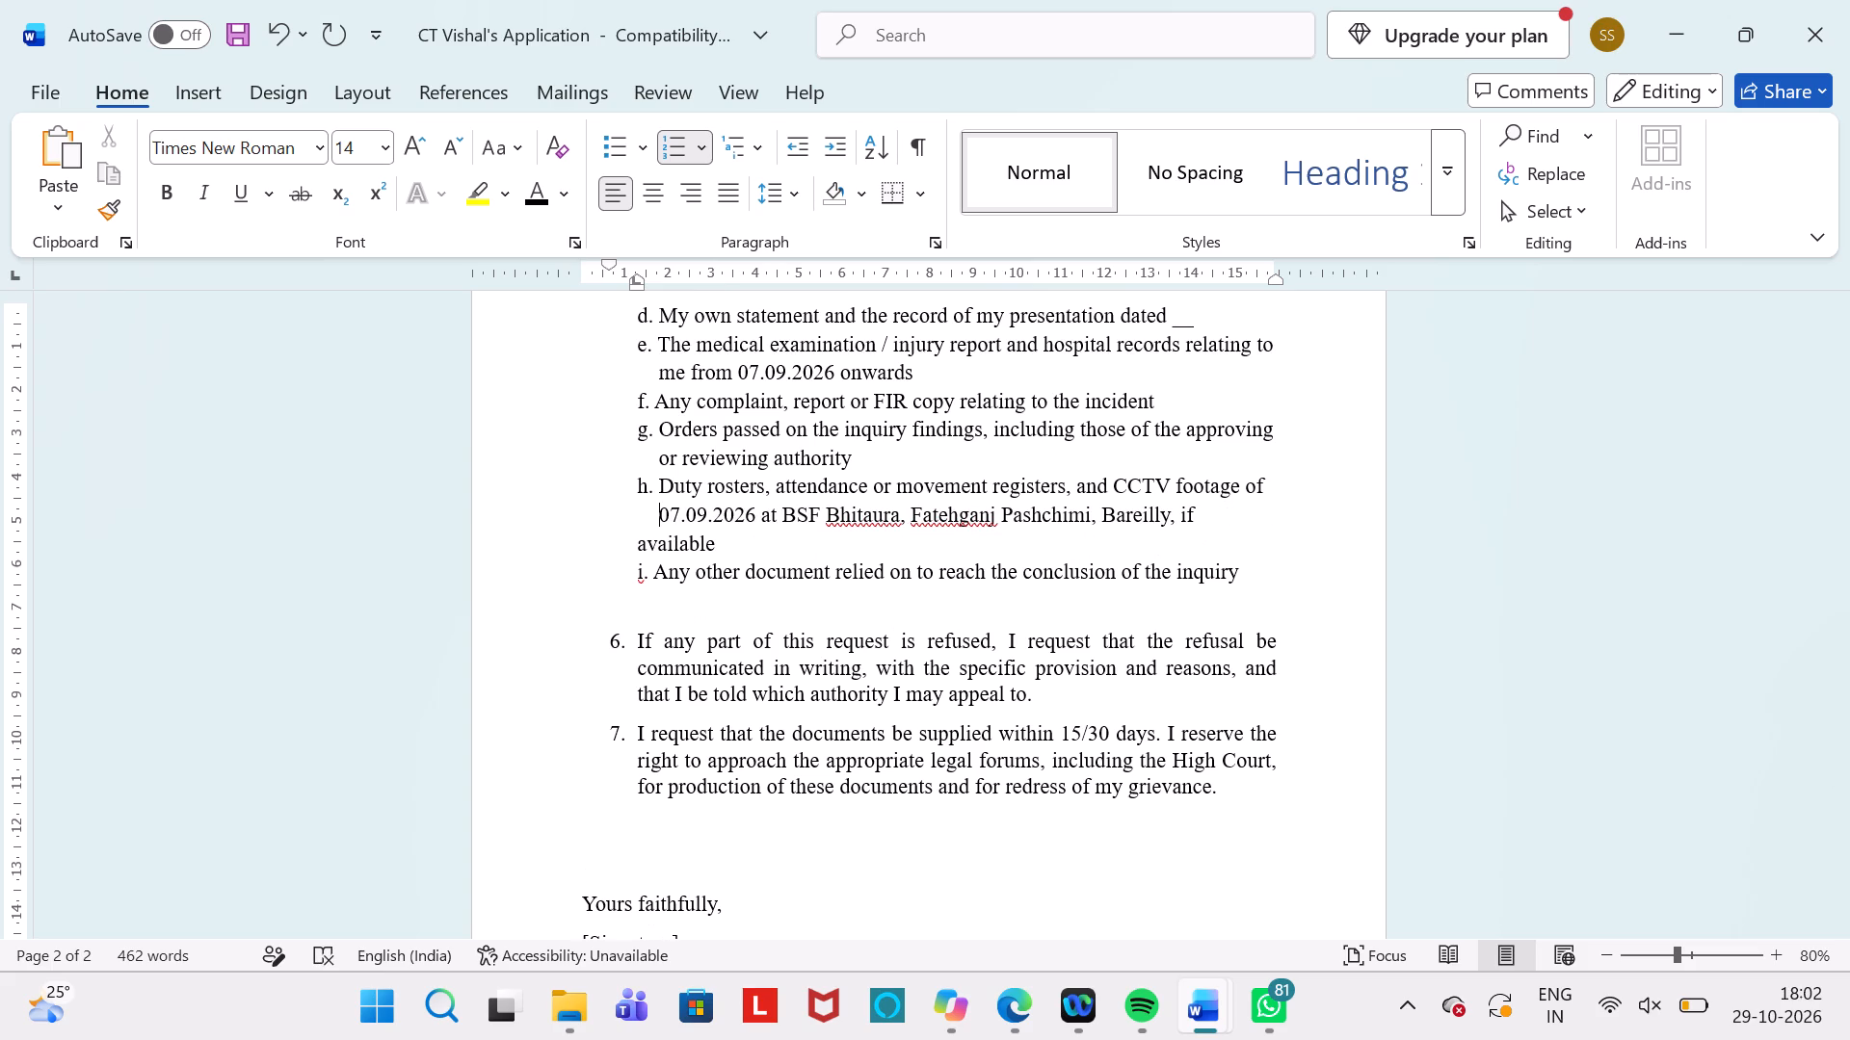
Break sub-item h again after "Bareilly, if" and indent "available" with spaces, aligned under the item's text.
left_click(1194, 516)
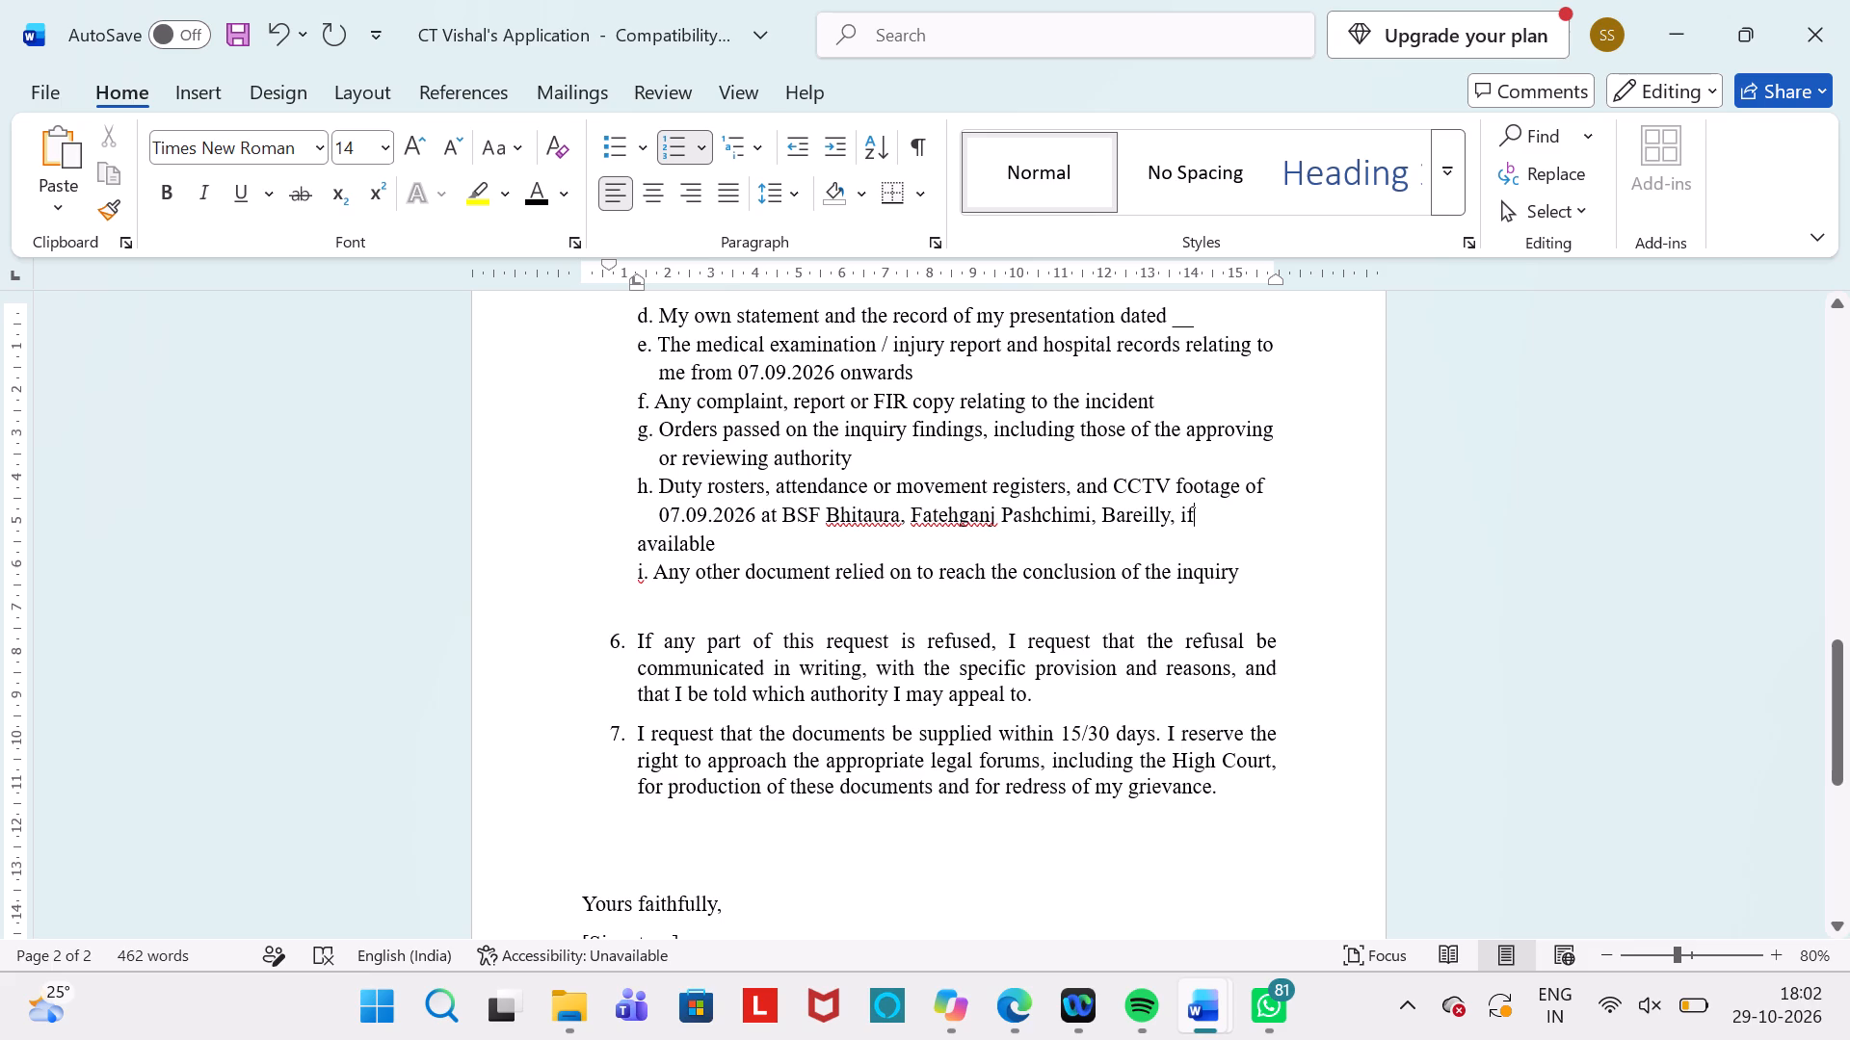
key("shift+Return")
key("space")
key("space")
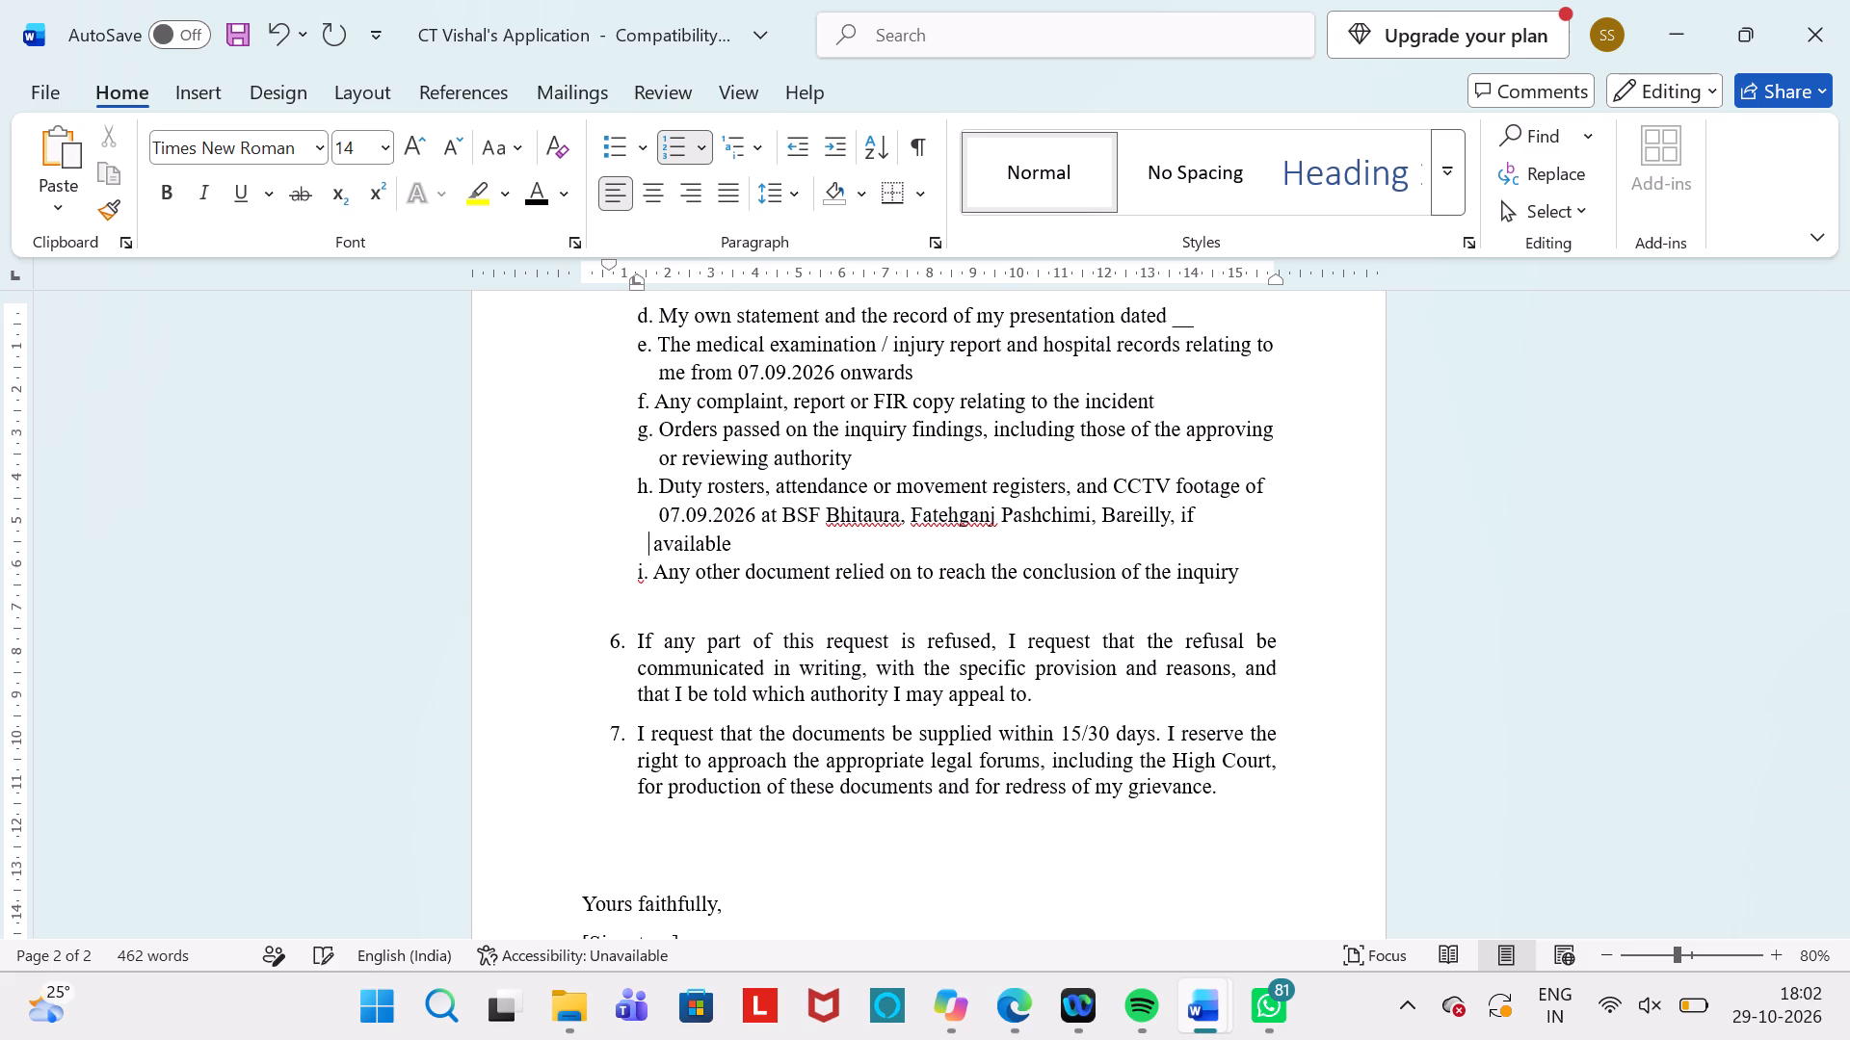
key("space")
key("space")
key("Right")
key("BackSpace")
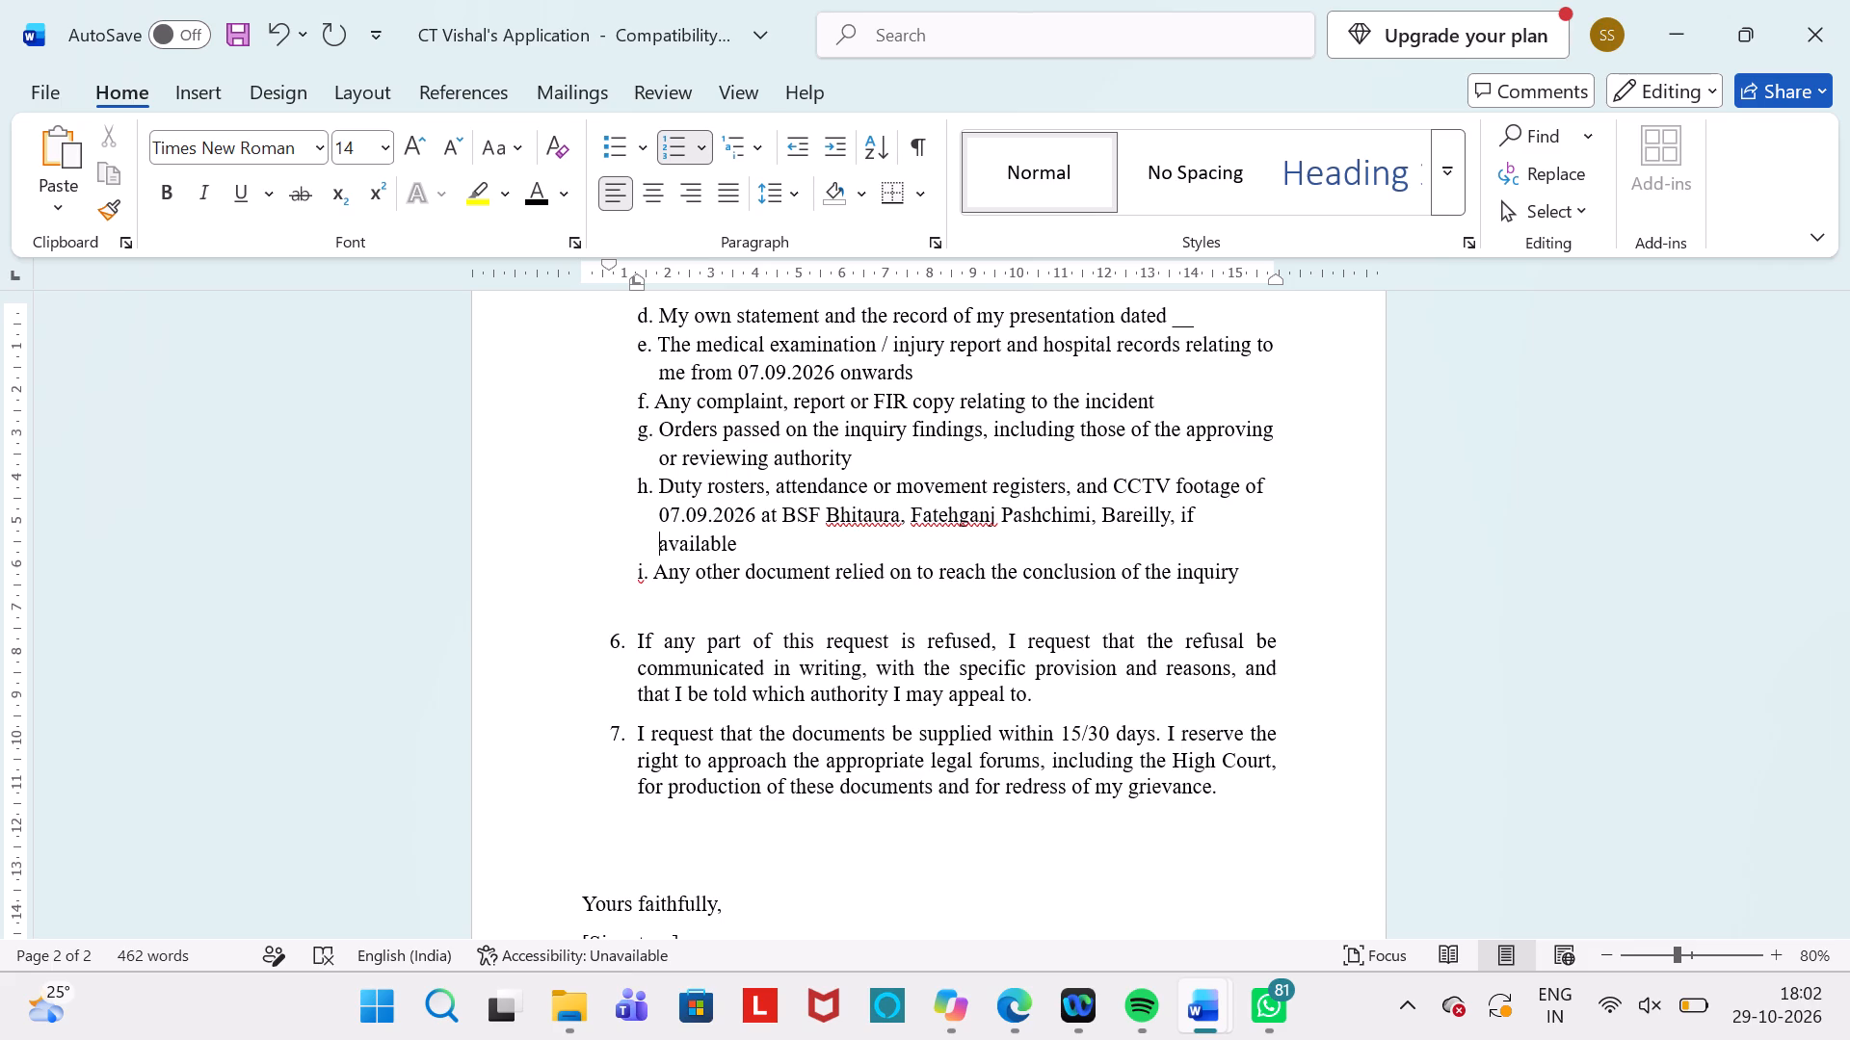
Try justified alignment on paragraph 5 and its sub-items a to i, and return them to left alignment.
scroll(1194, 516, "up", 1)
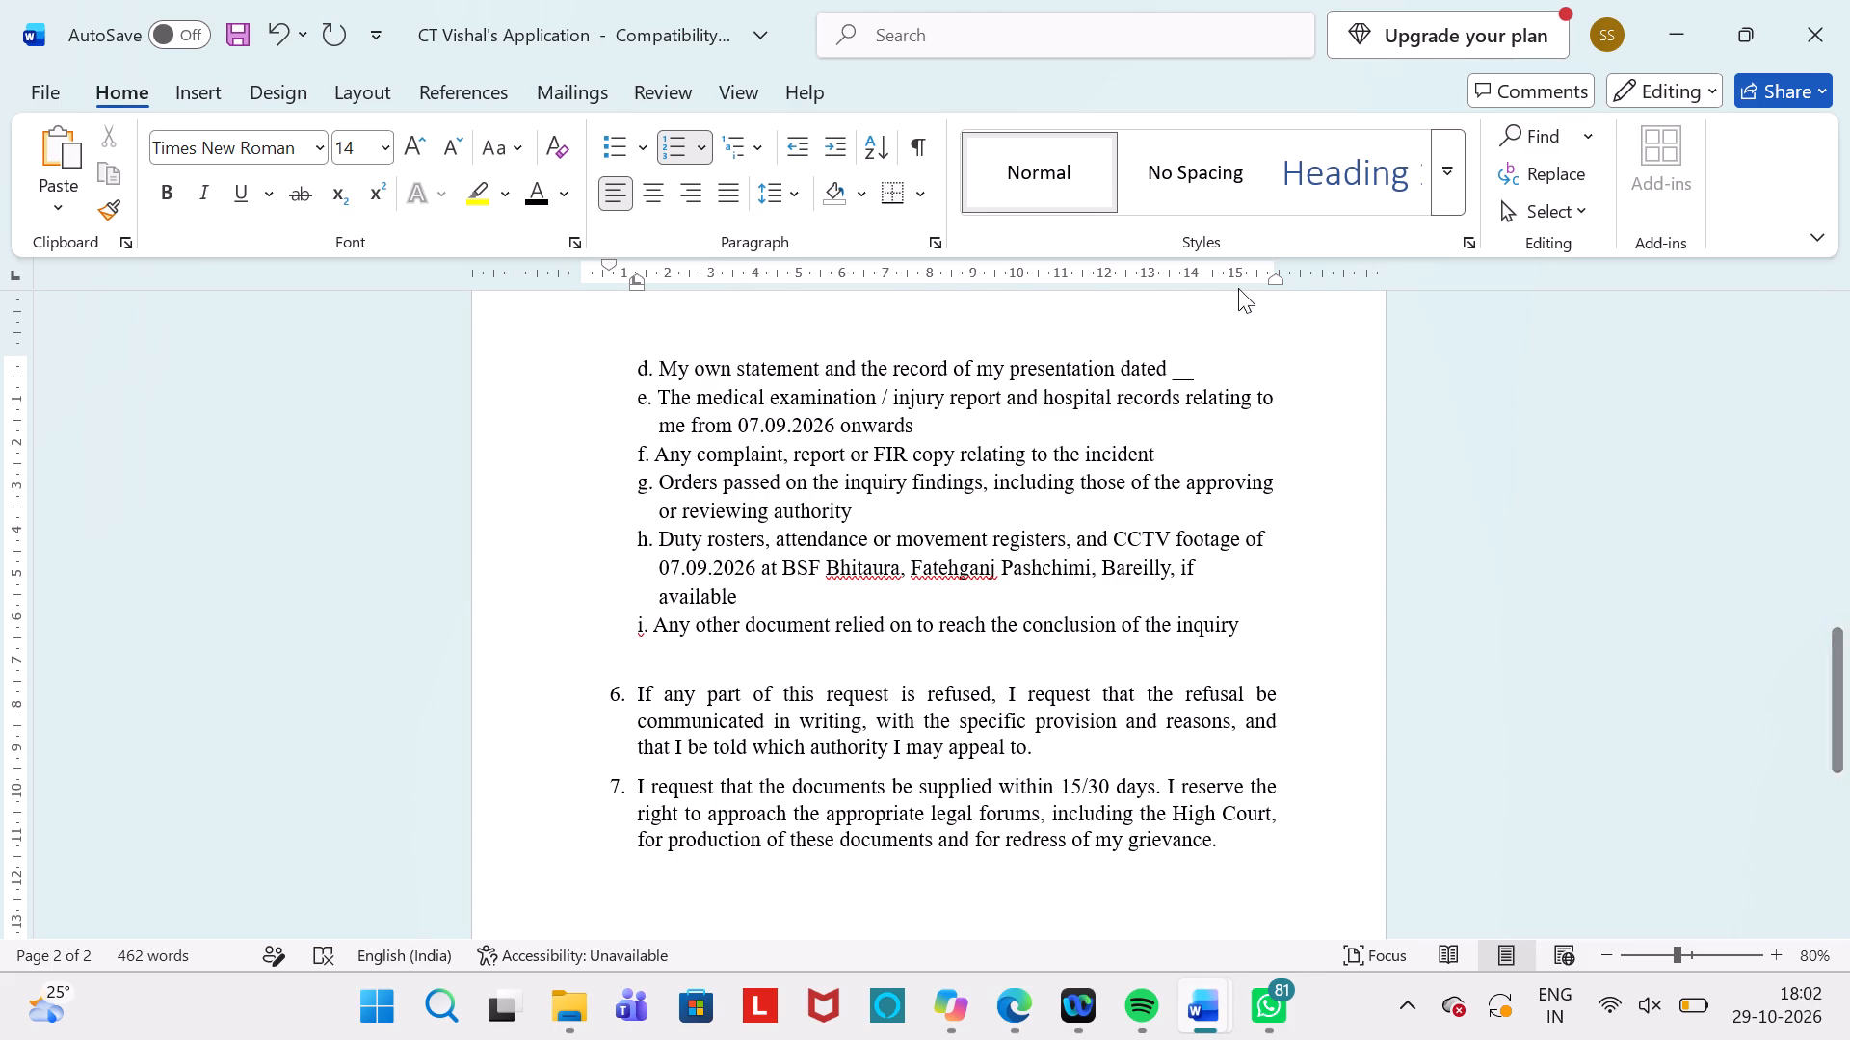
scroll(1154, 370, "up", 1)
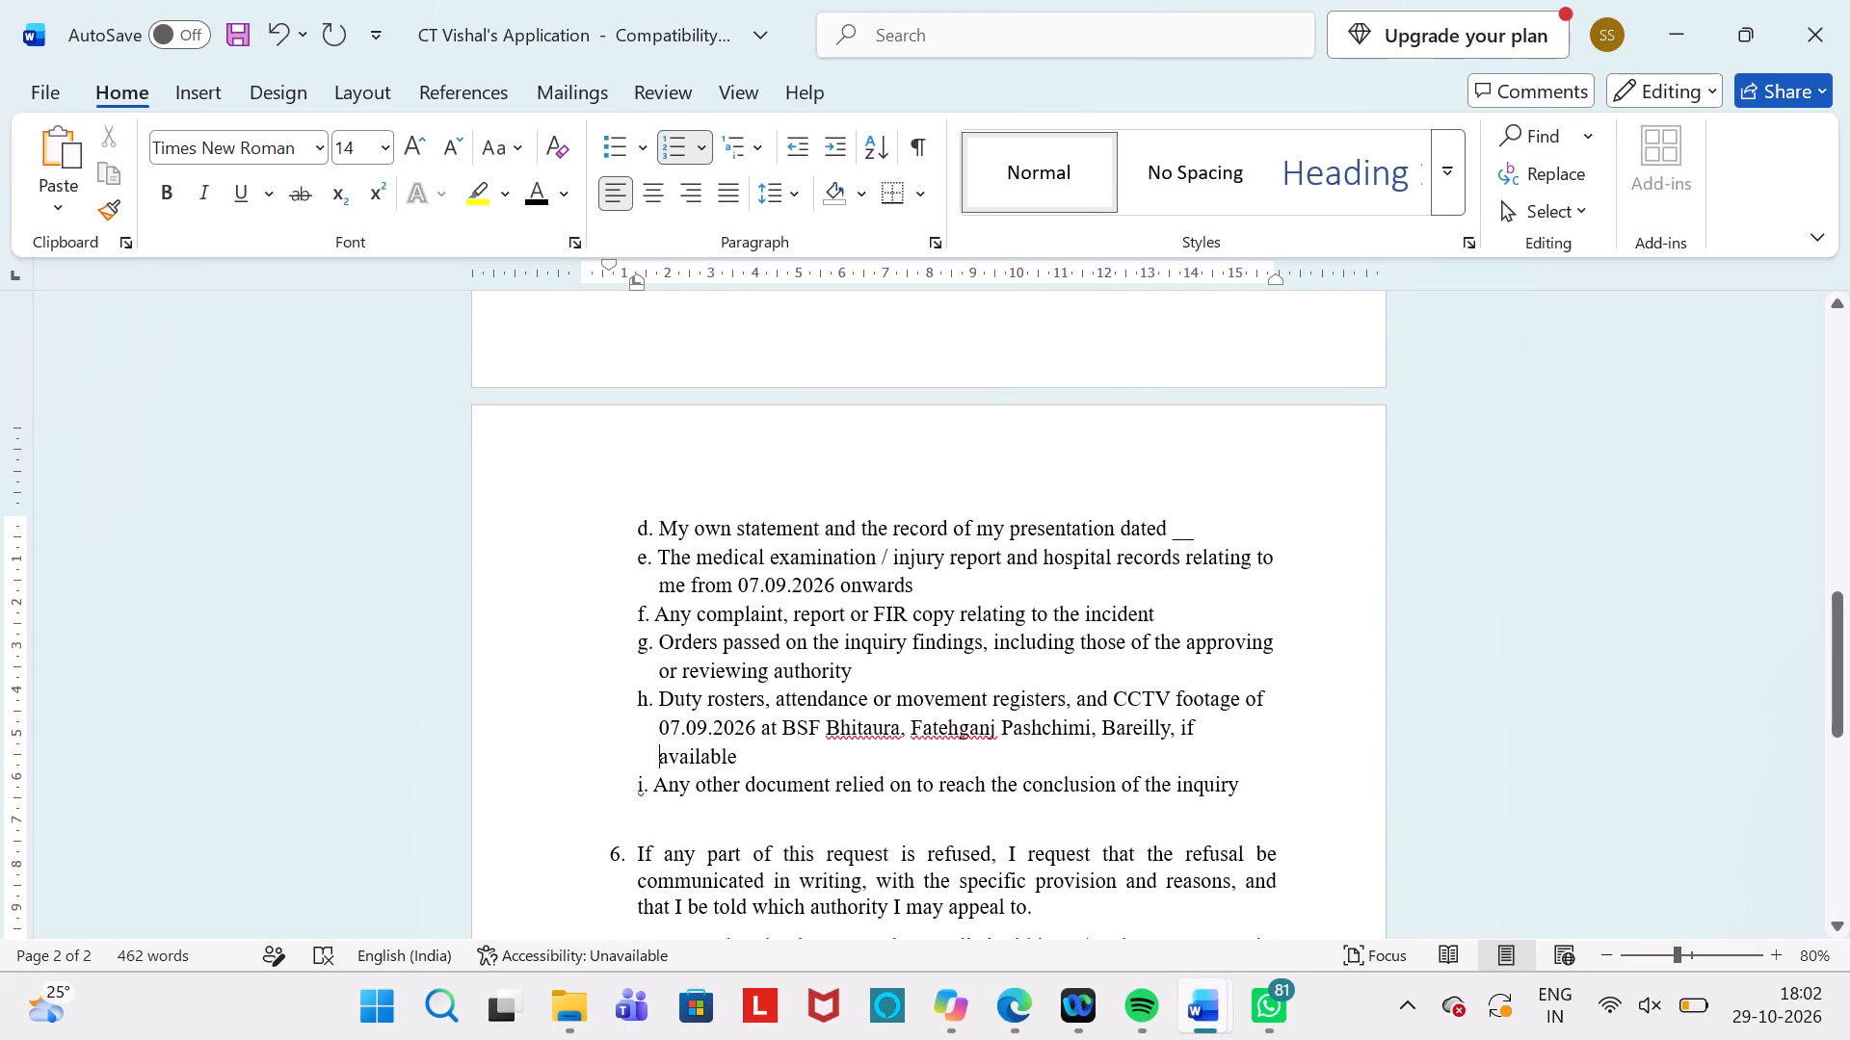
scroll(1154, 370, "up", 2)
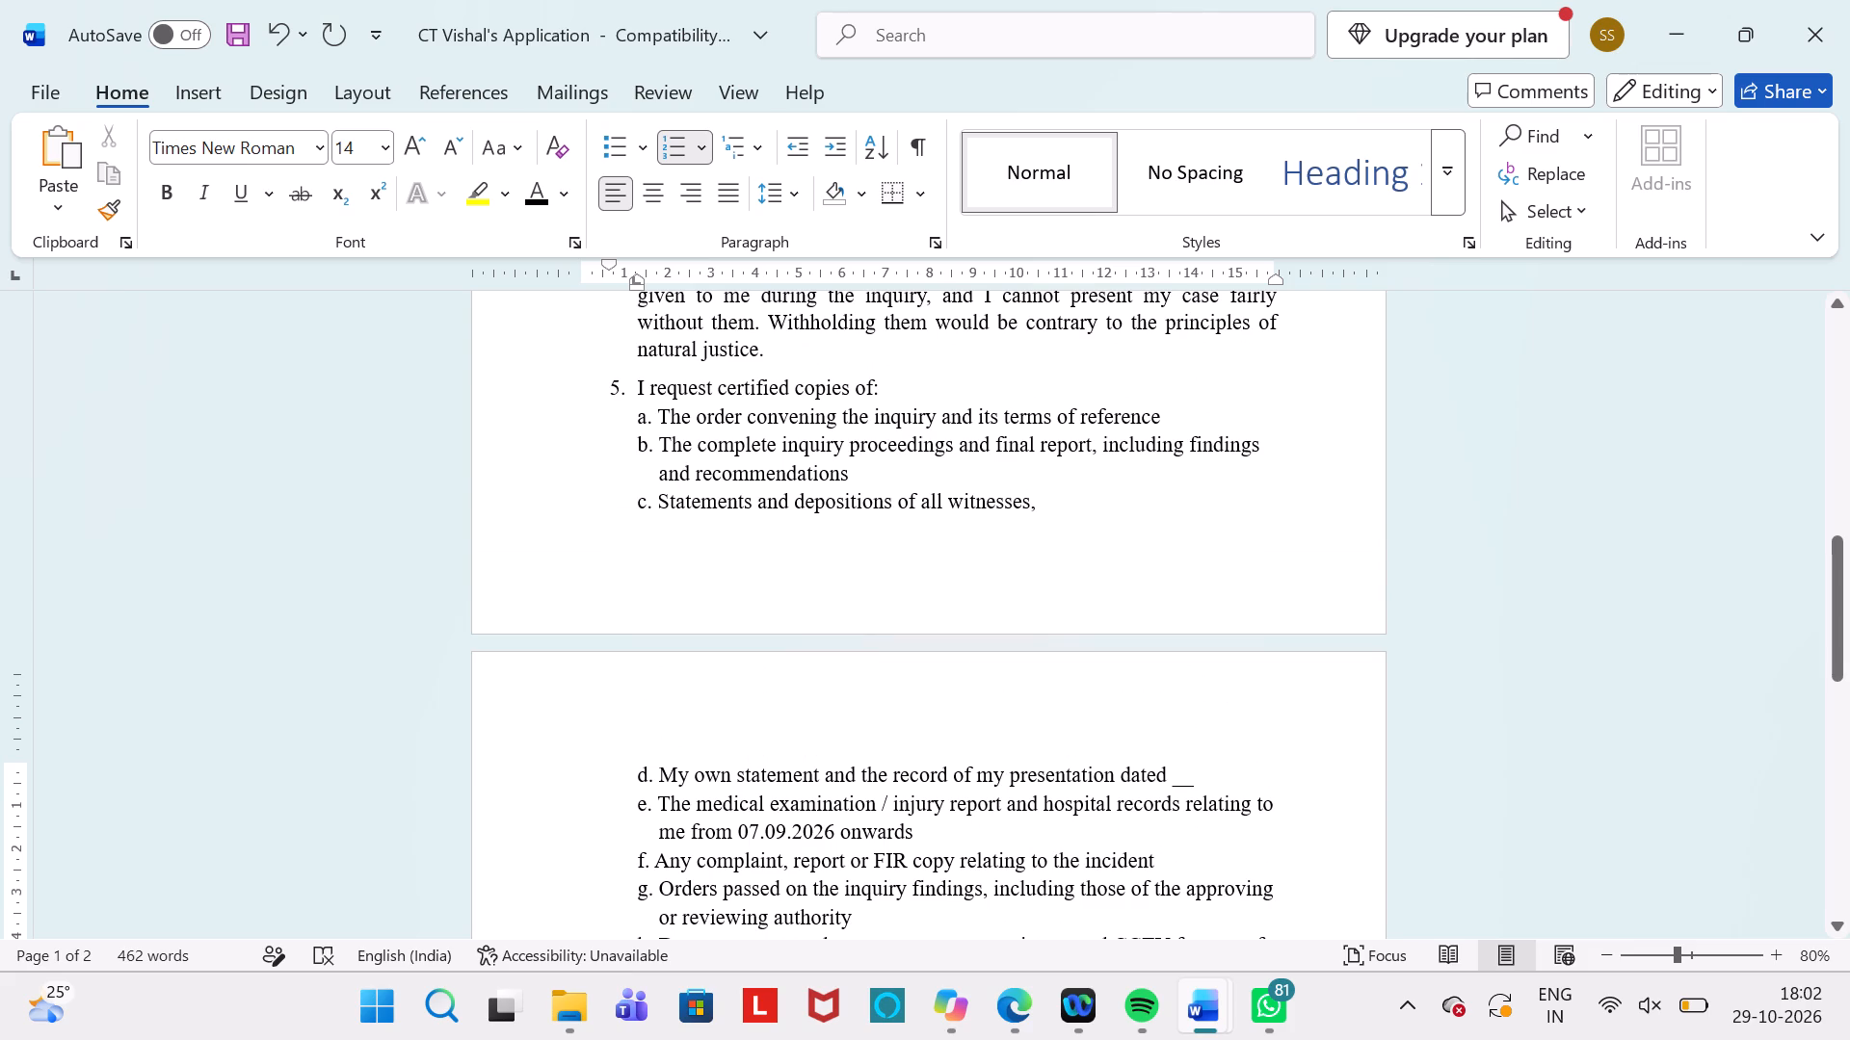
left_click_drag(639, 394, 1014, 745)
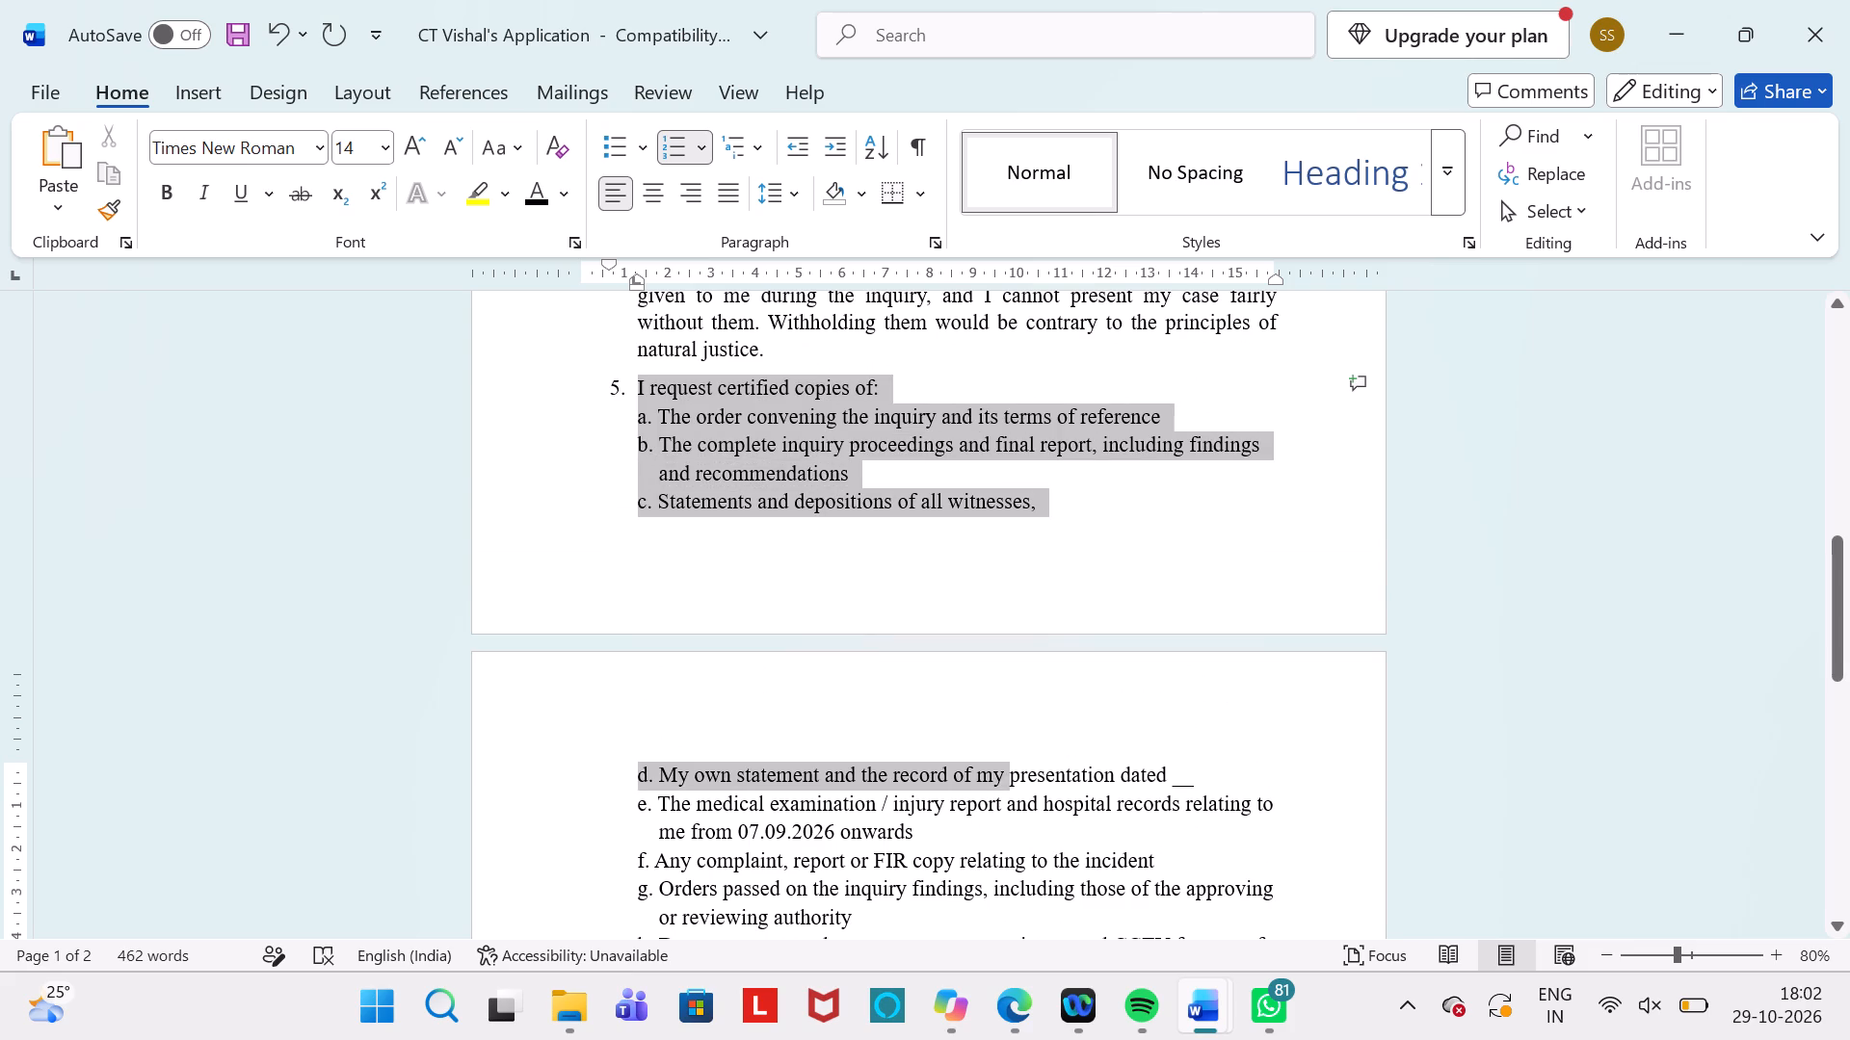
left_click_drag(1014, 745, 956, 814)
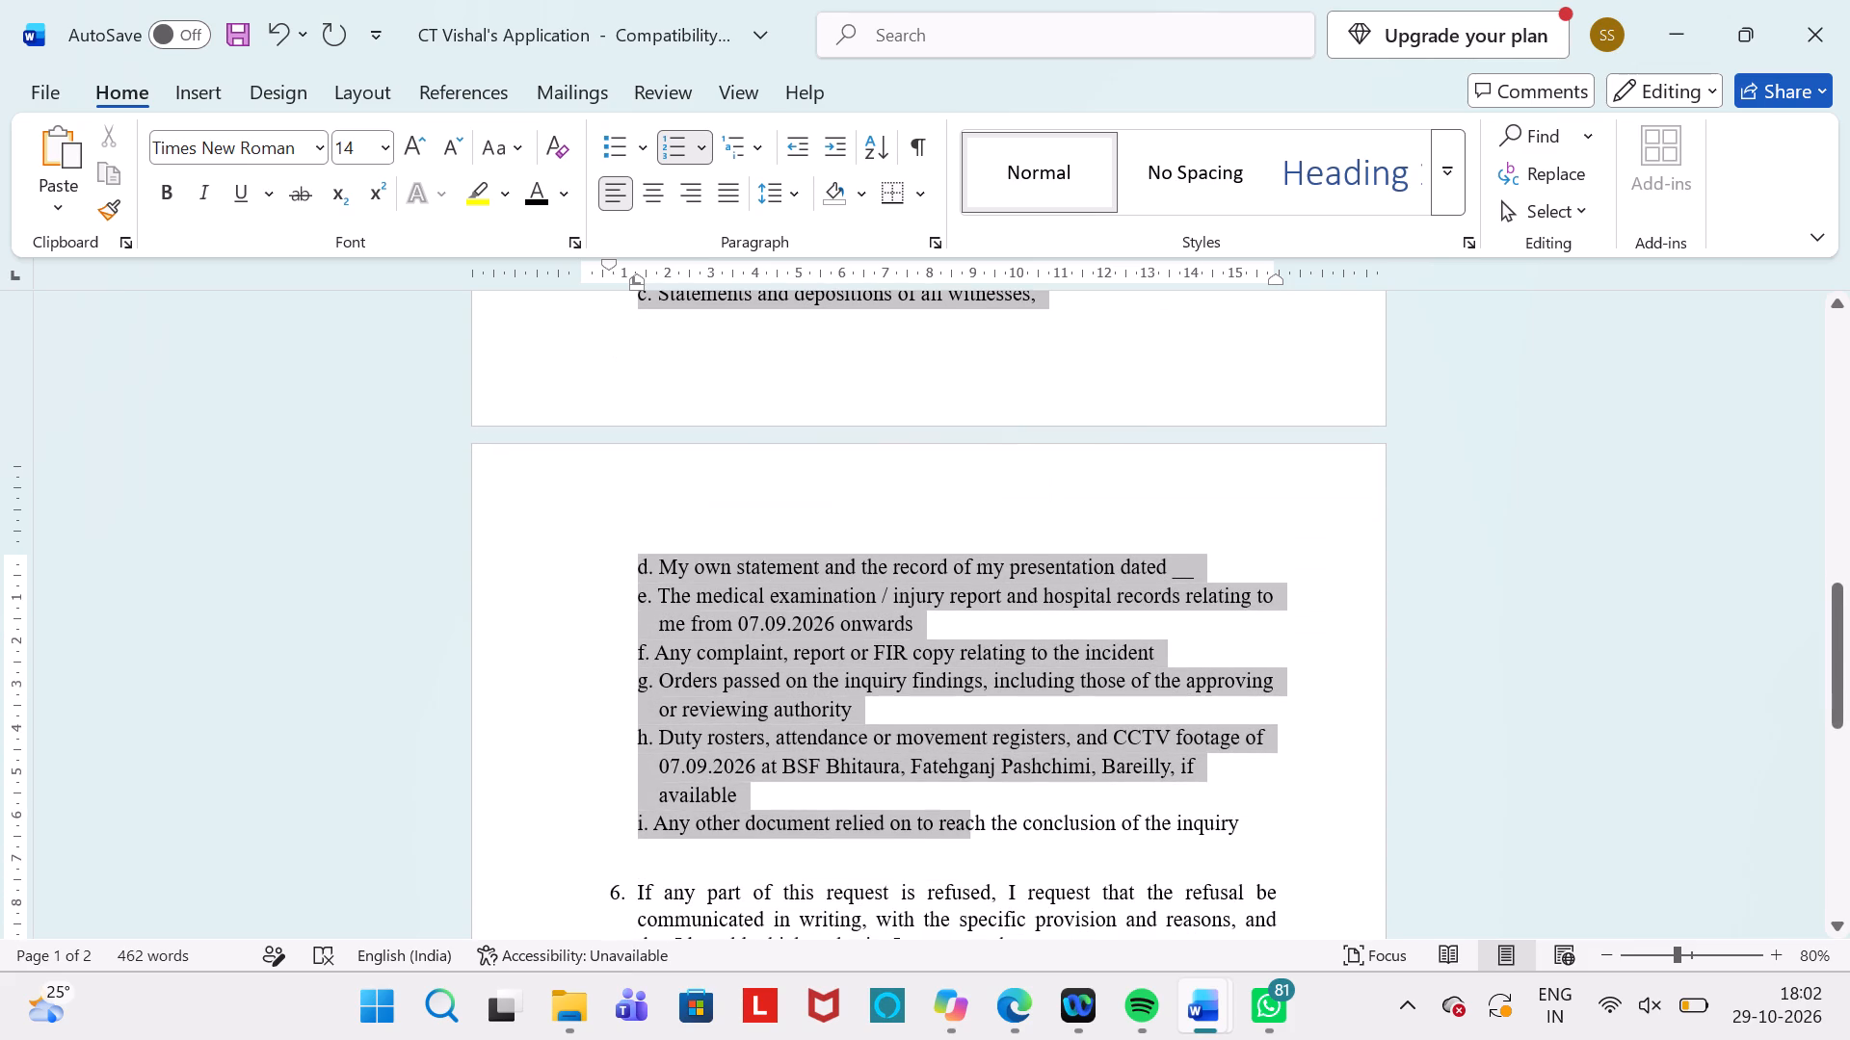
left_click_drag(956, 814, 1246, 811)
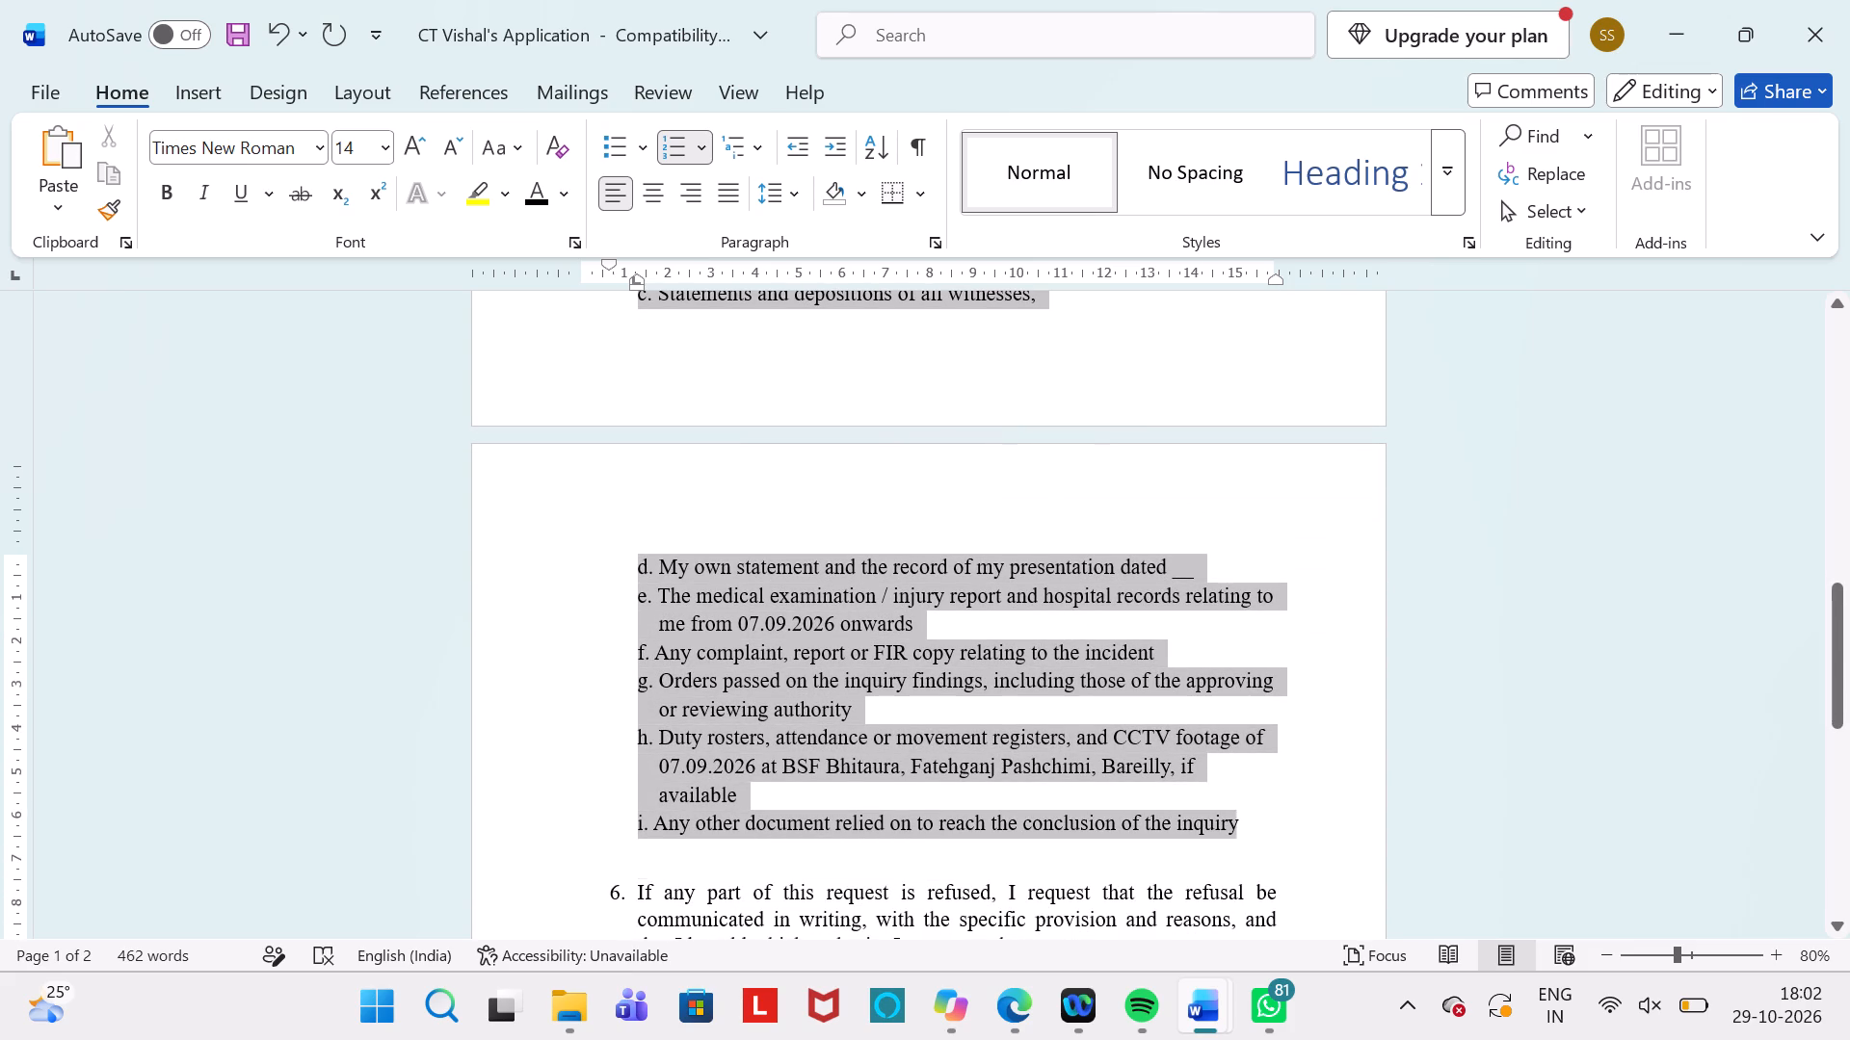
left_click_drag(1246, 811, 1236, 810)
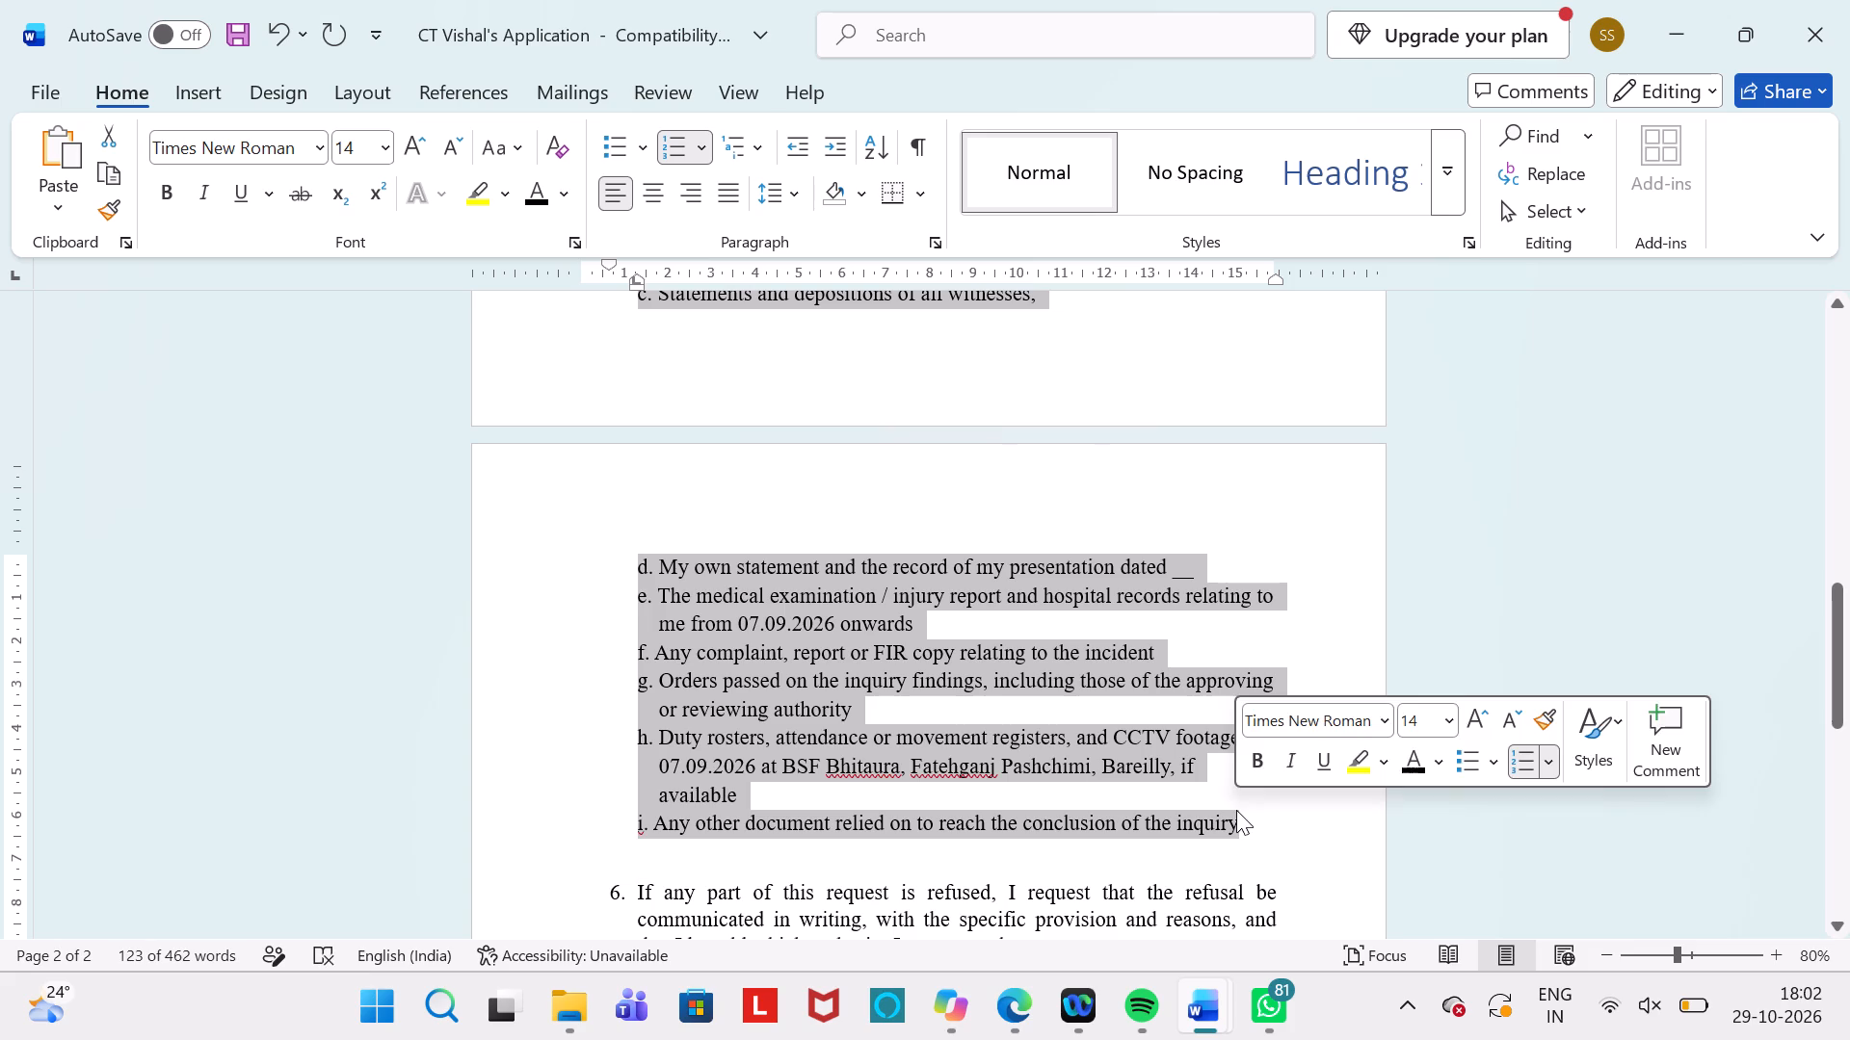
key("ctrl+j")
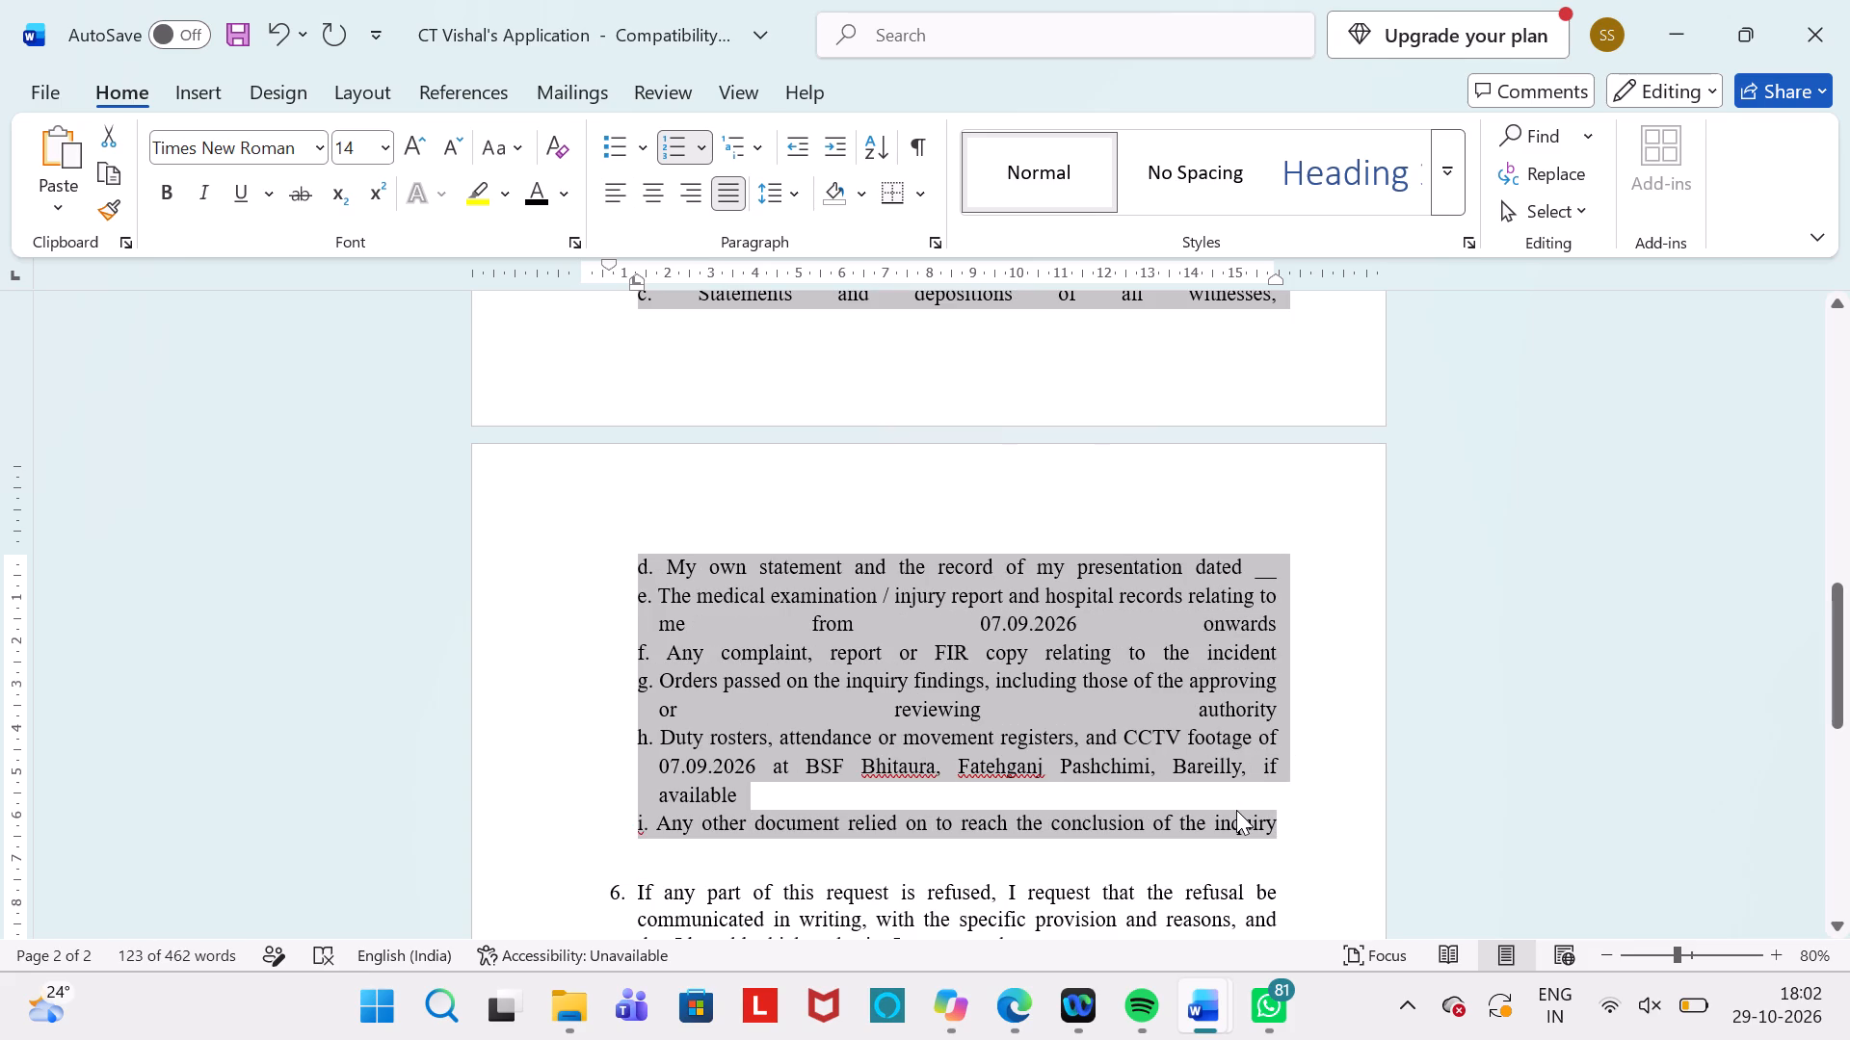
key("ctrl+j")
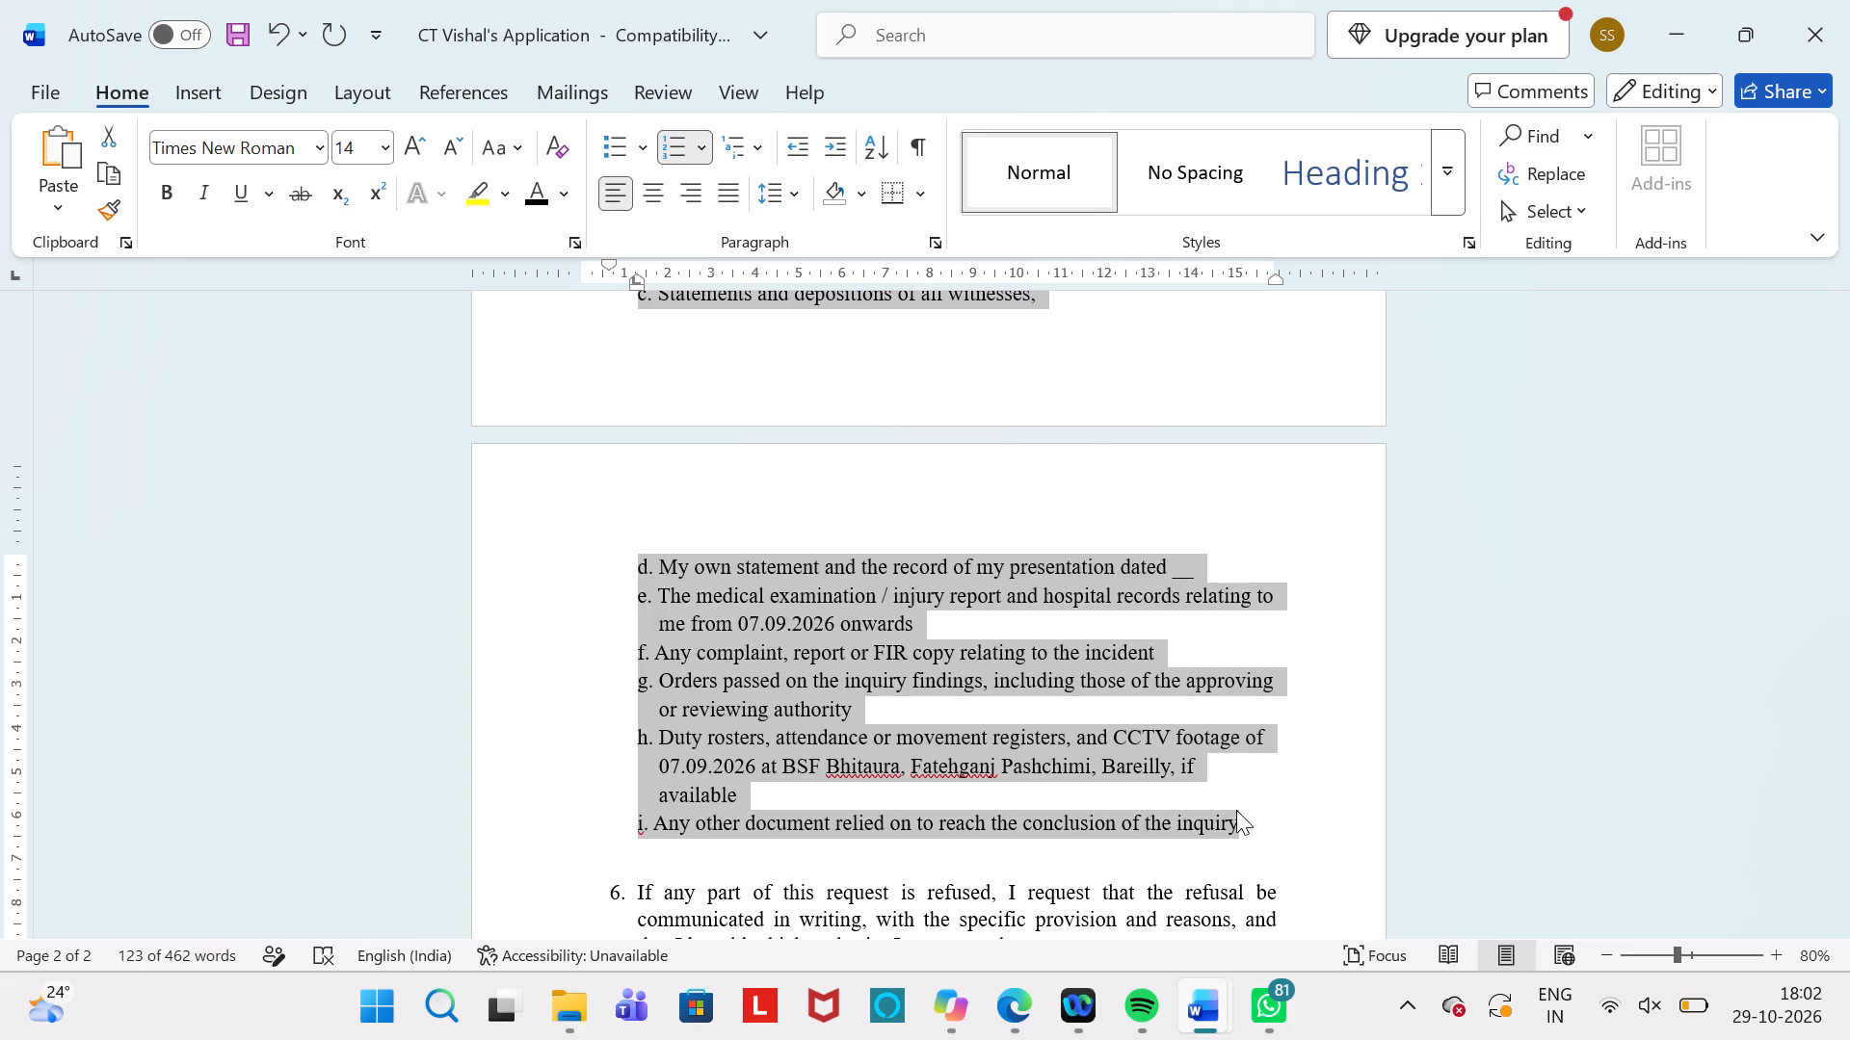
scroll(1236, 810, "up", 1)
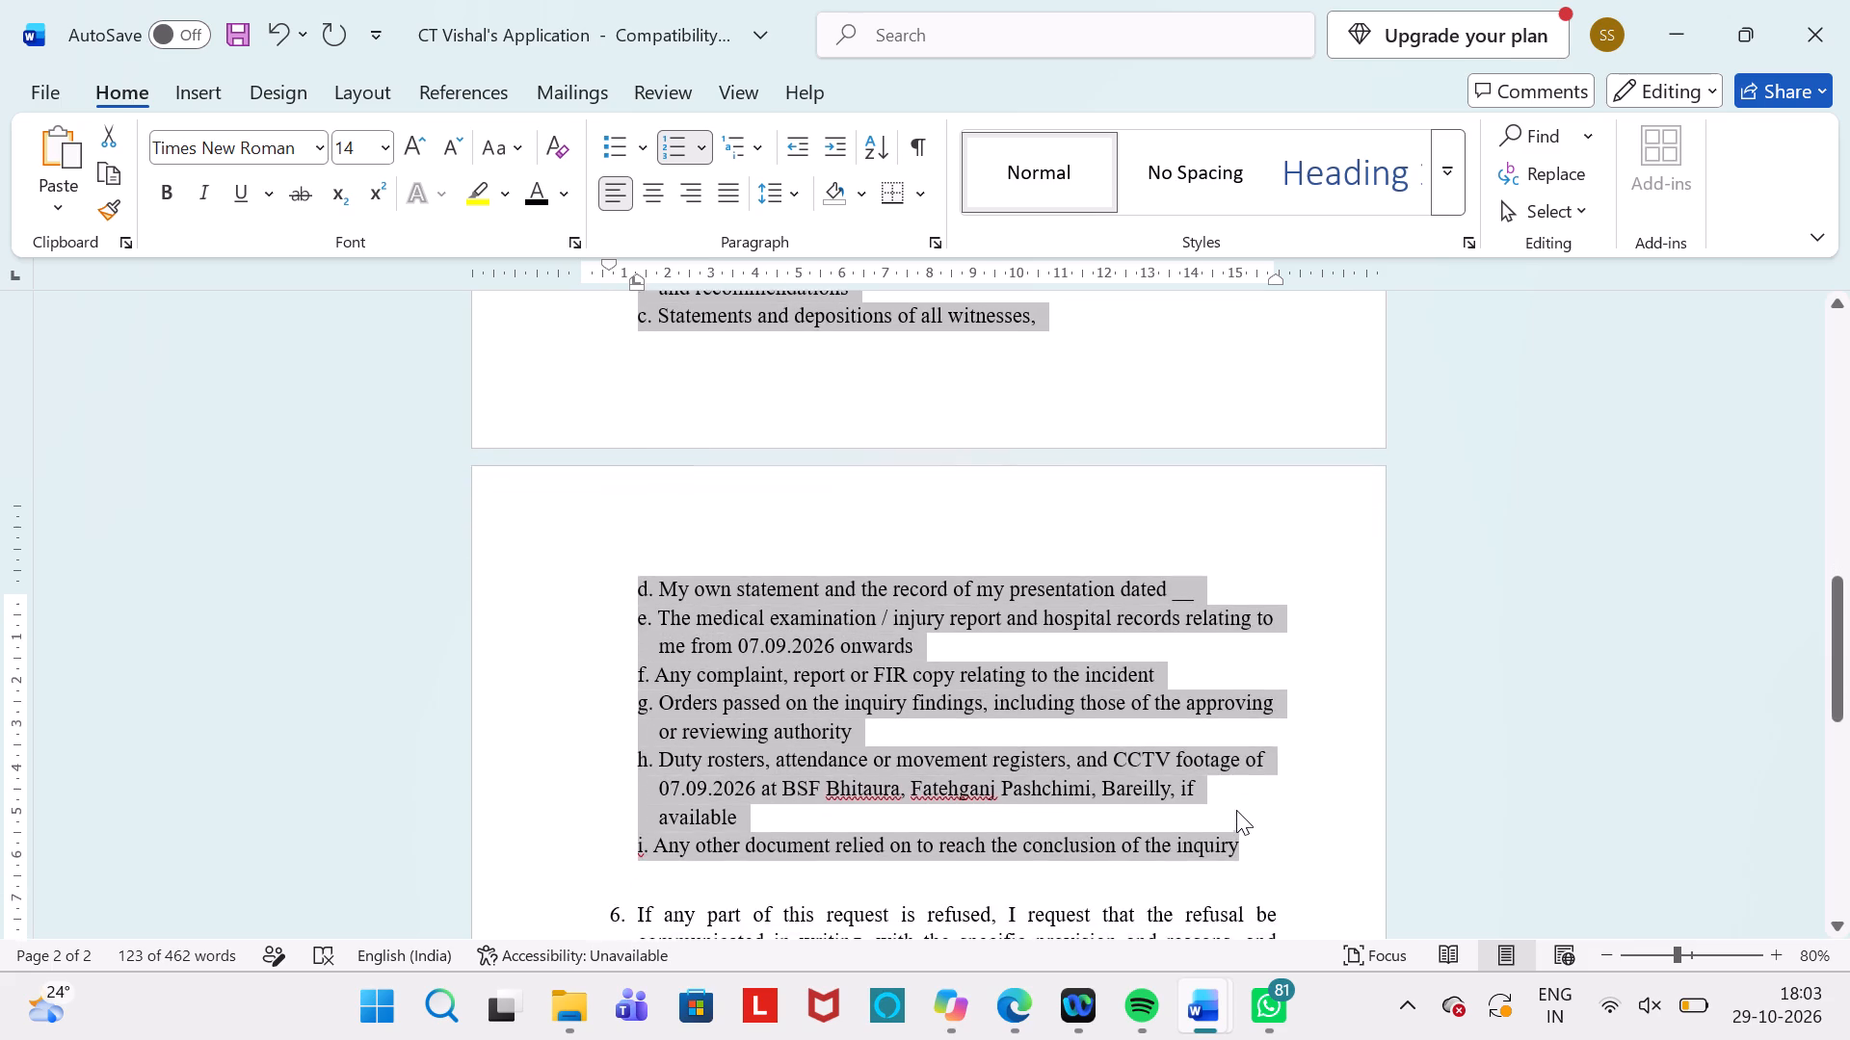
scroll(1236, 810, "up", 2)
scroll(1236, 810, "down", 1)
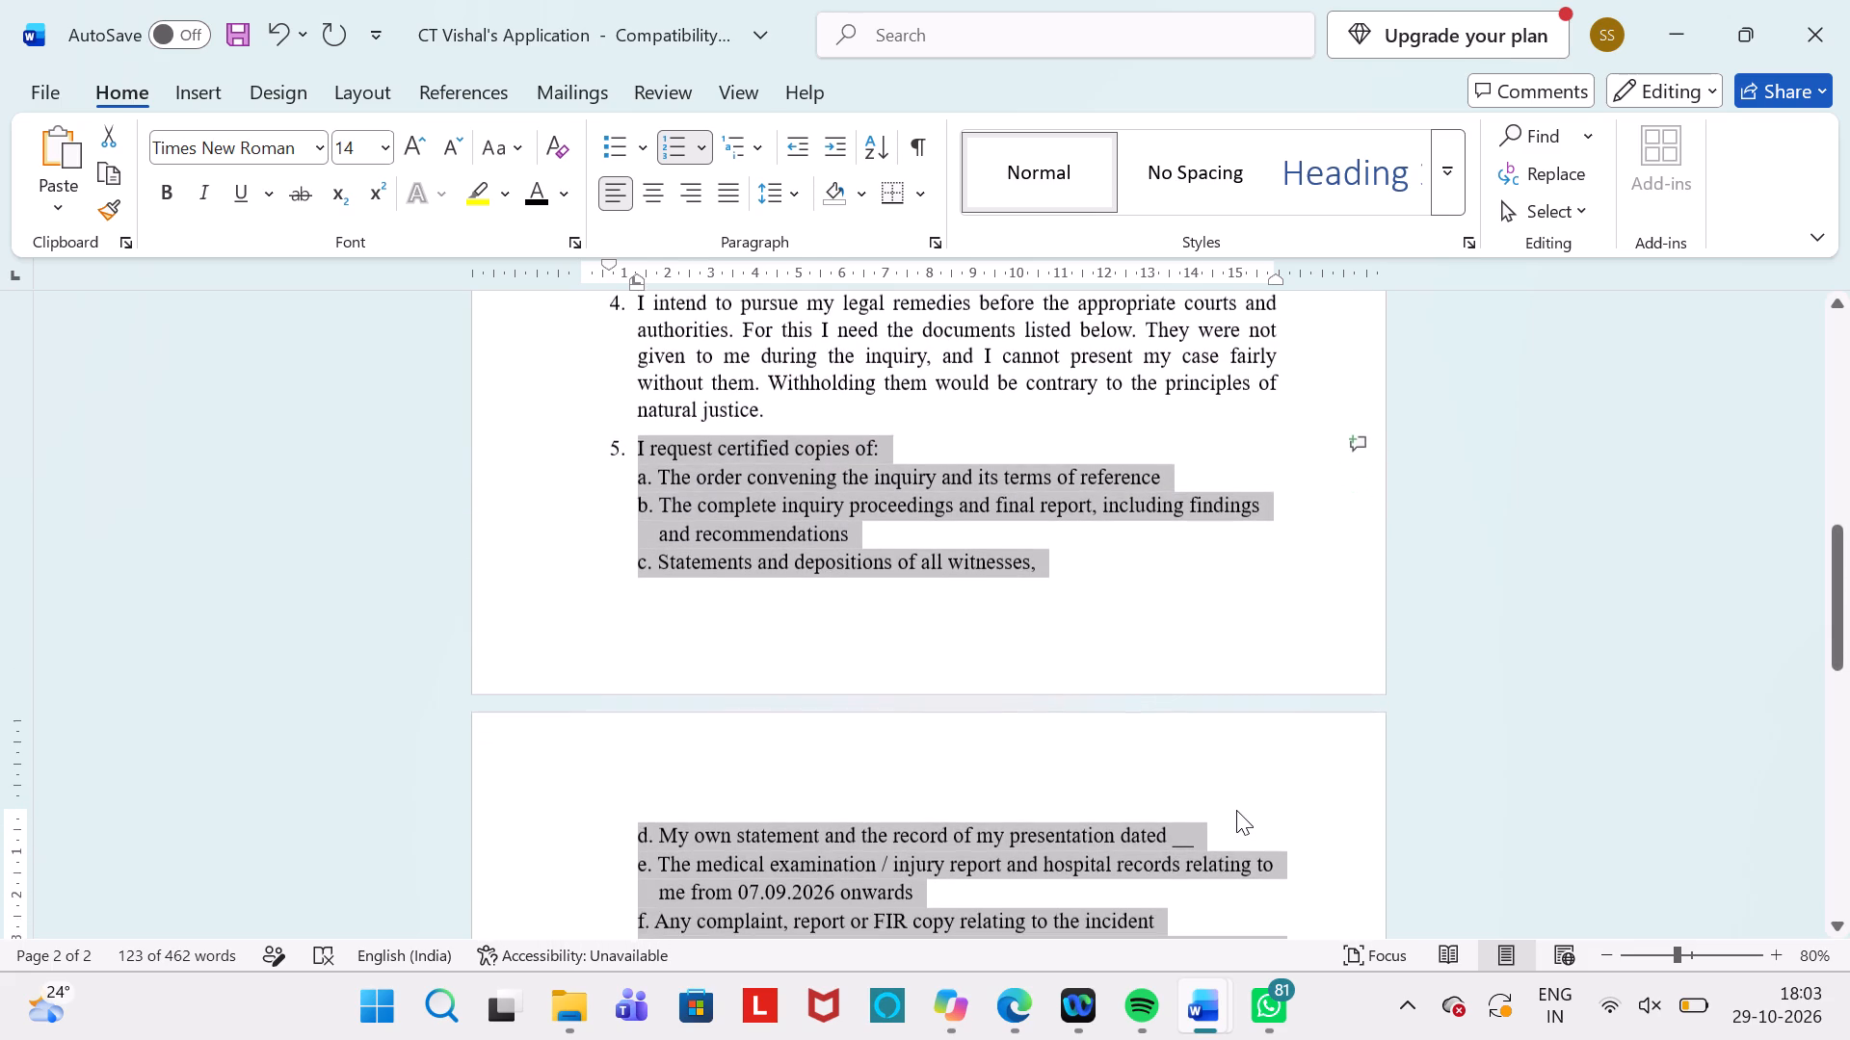
Review the layout of paragraph 5 and its sub-items a to i across the page break, along with the paragraphs around them.
scroll(1236, 810, "down", 1)
scroll(1236, 810, "down", 1, "ctrl")
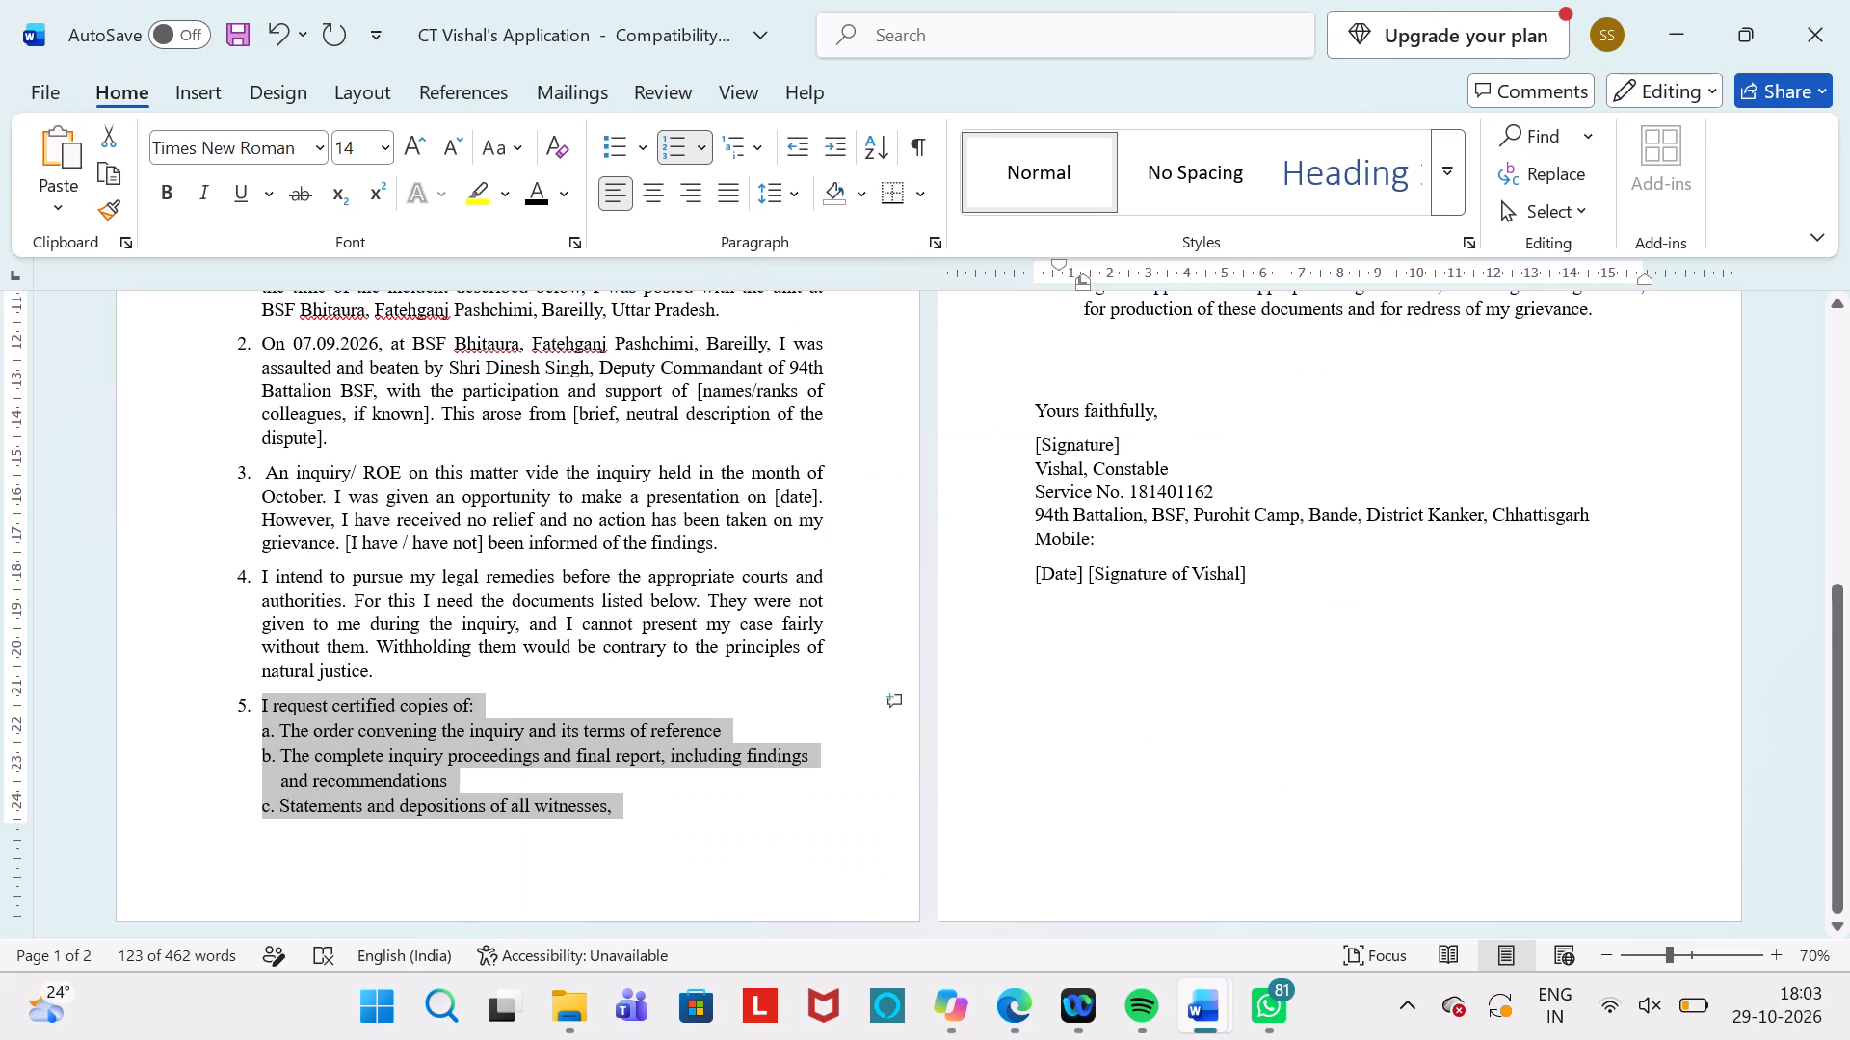
scroll(1236, 810, "up", 2, "ctrl")
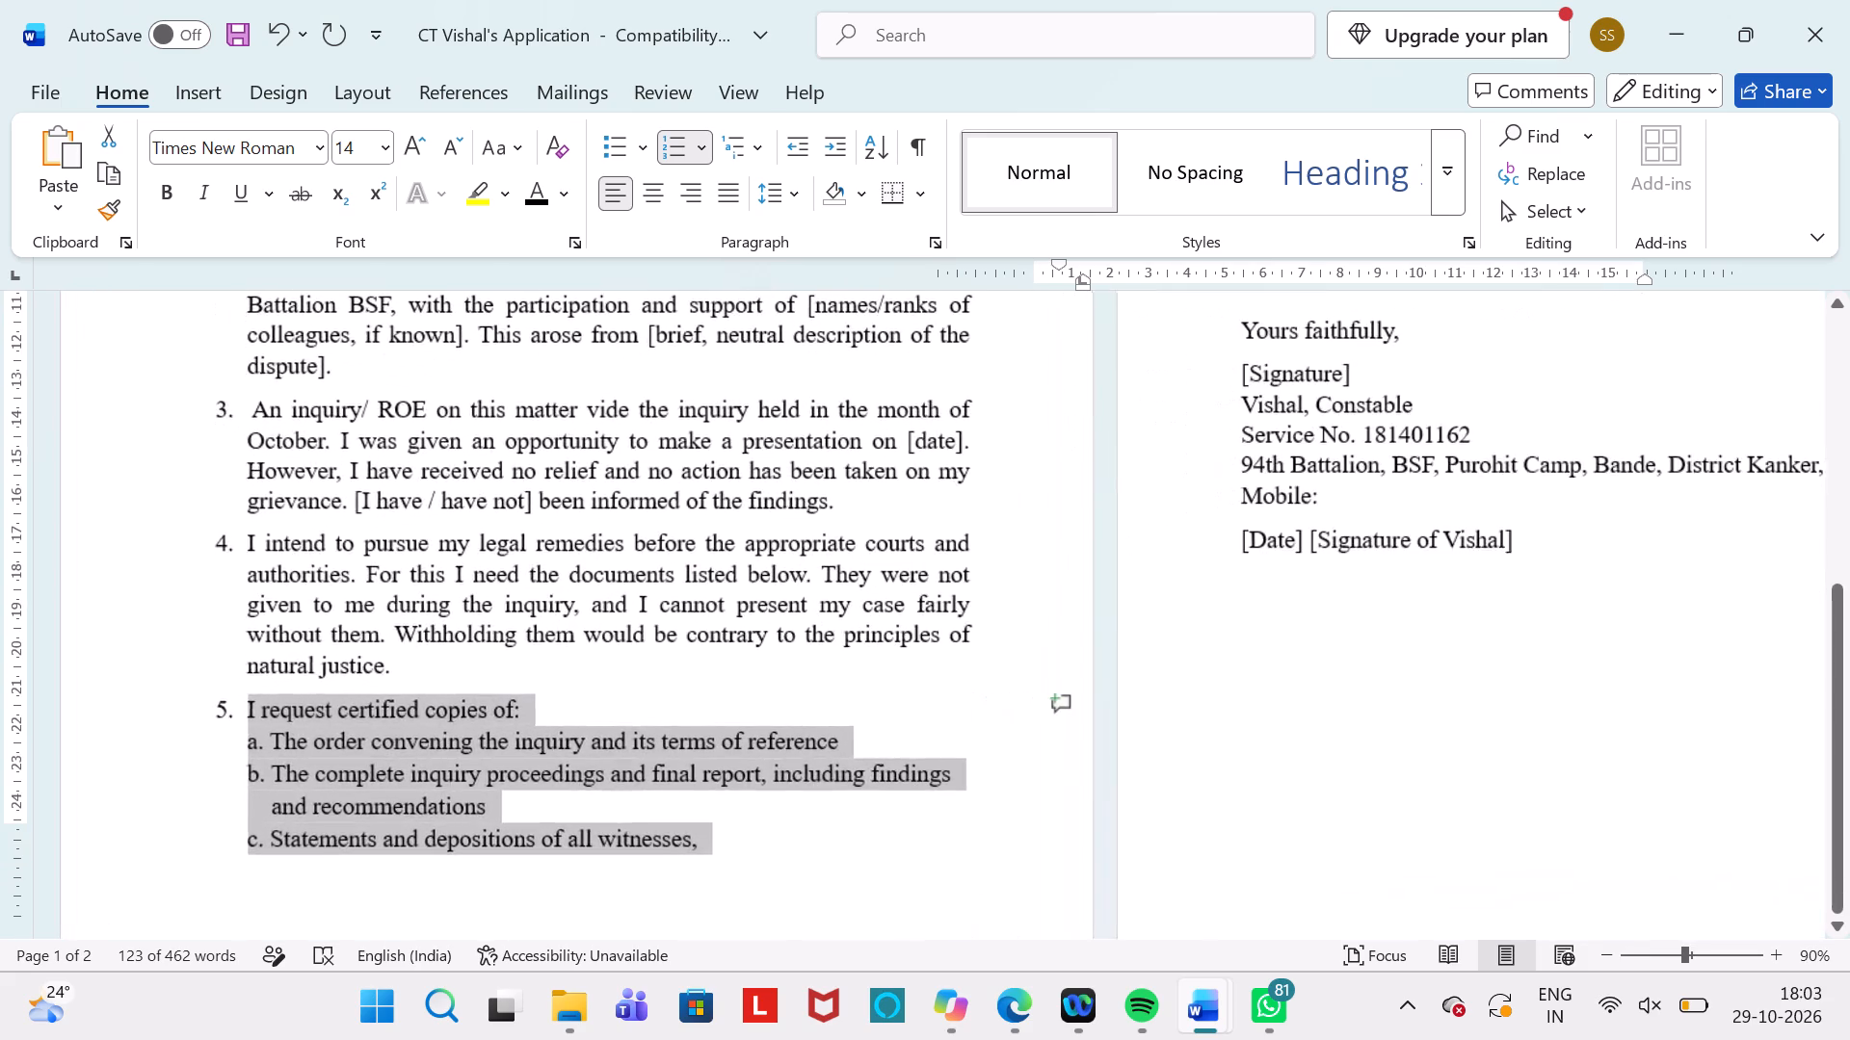
scroll(1236, 810, "down", 1)
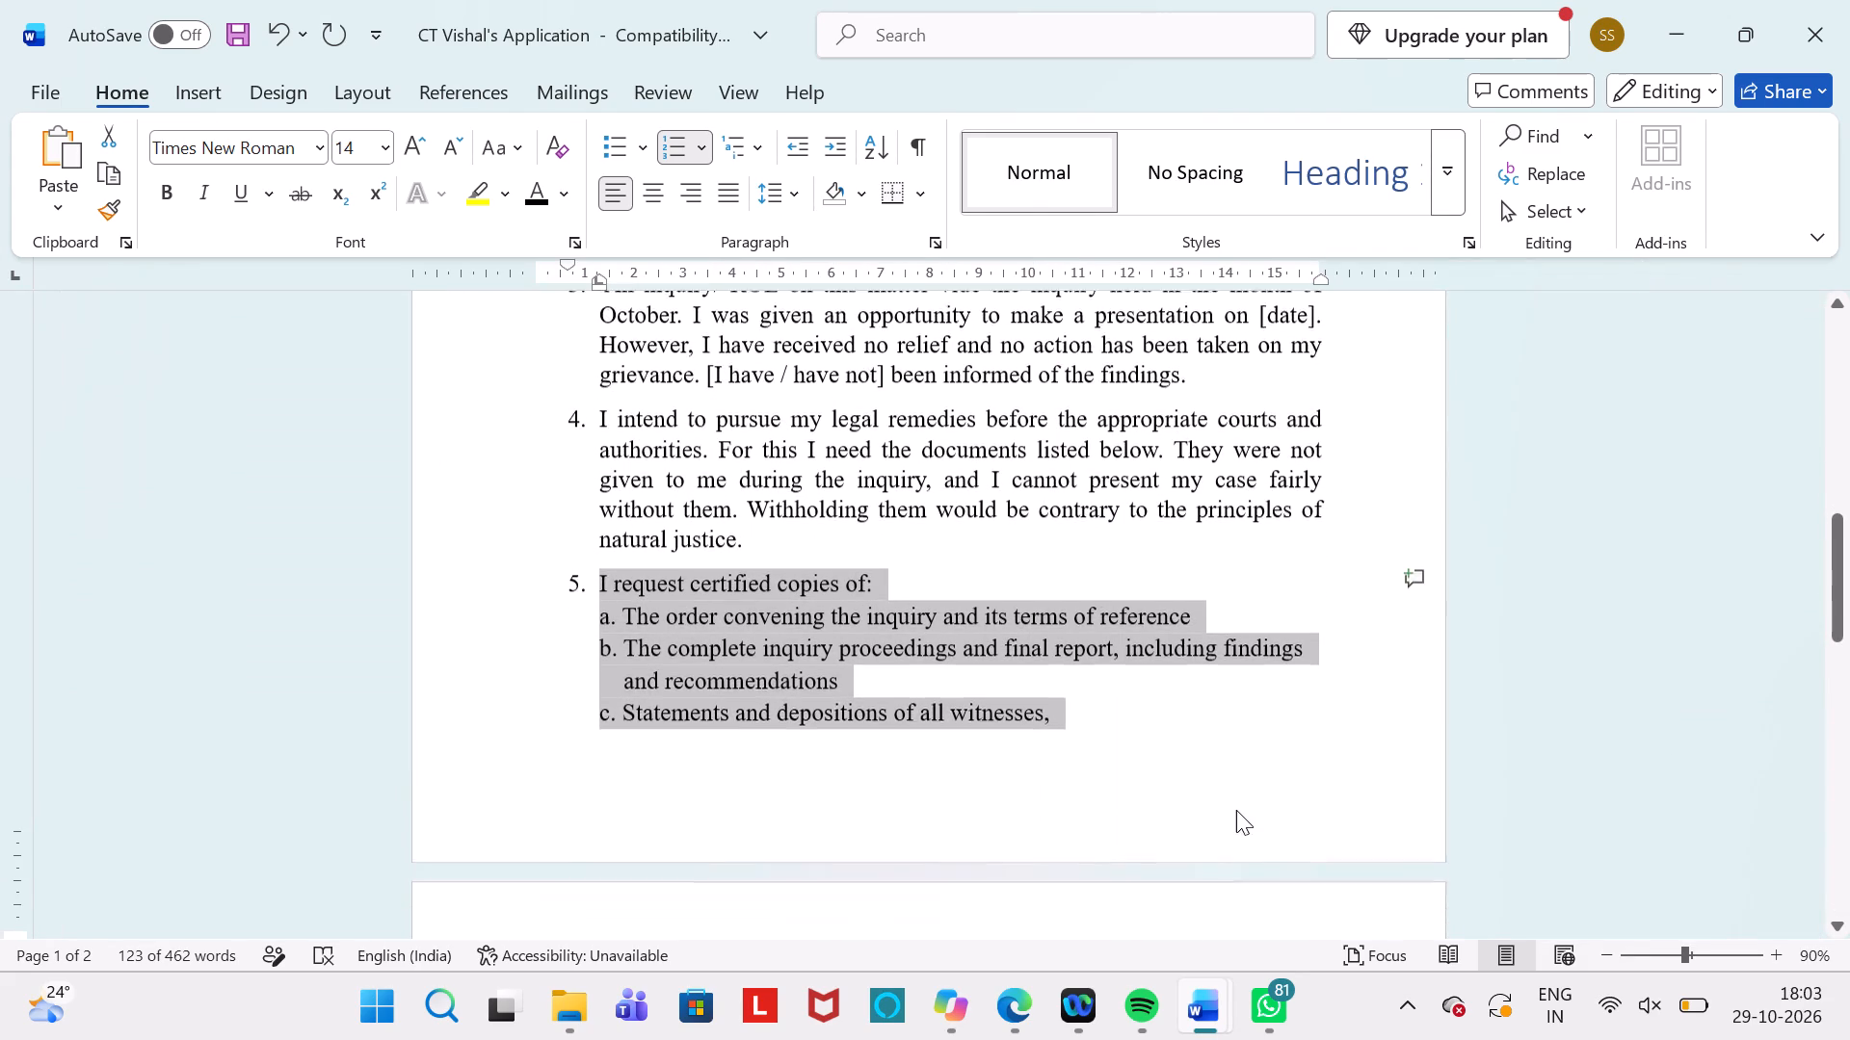
scroll(1236, 810, "down", 2)
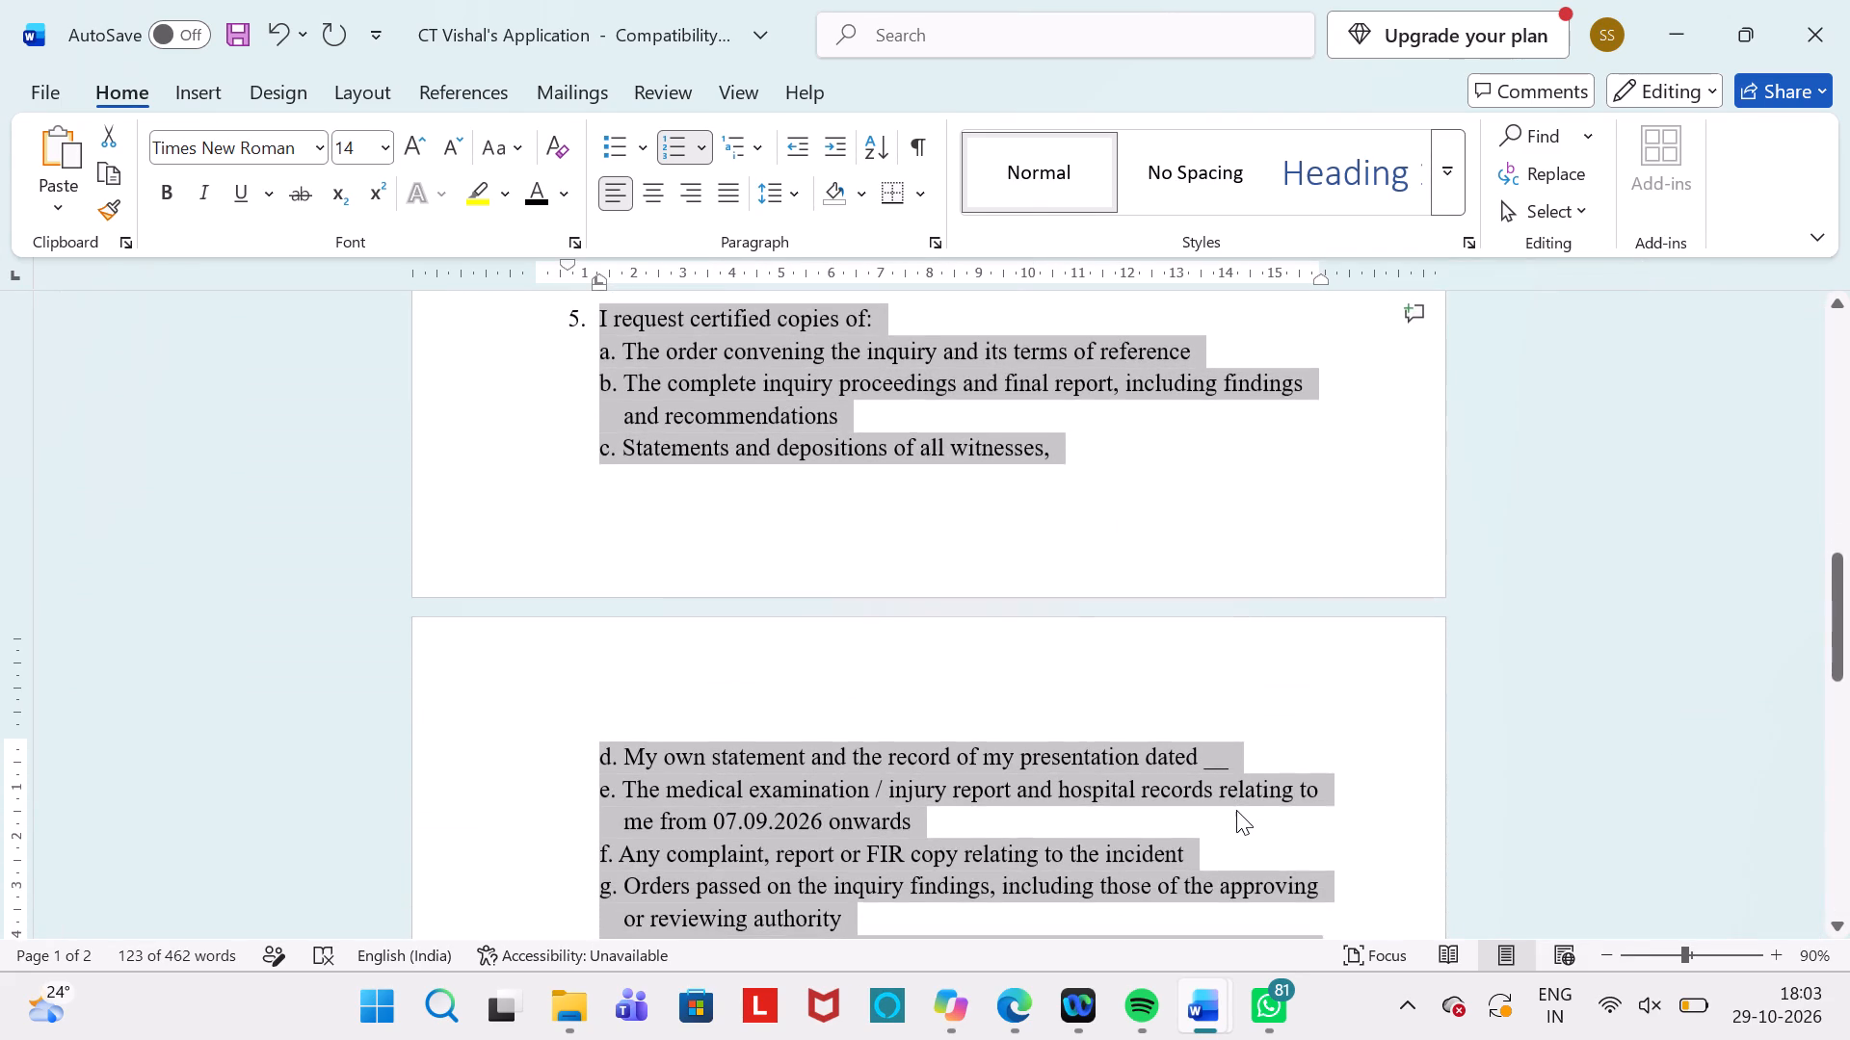
scroll(1236, 810, "down", 1)
scroll(1236, 810, "down", 1, "ctrl")
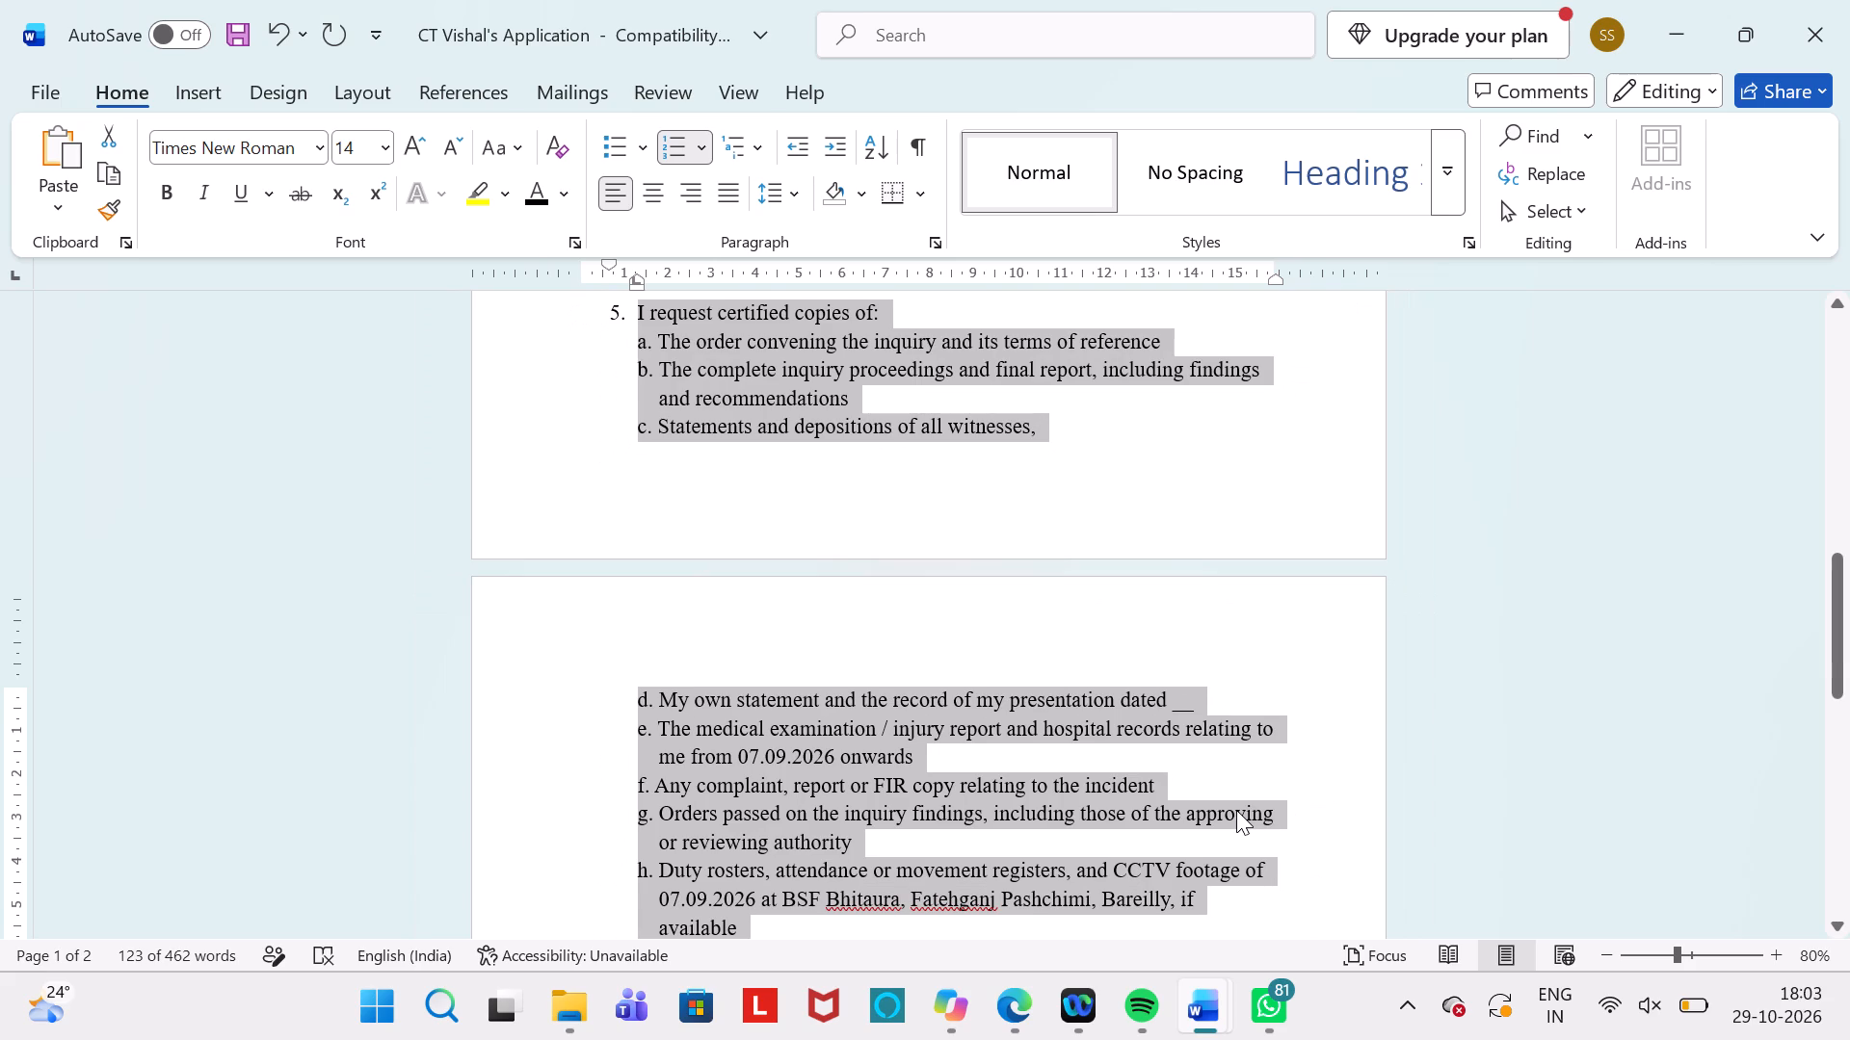
scroll(1236, 810, "down", 1)
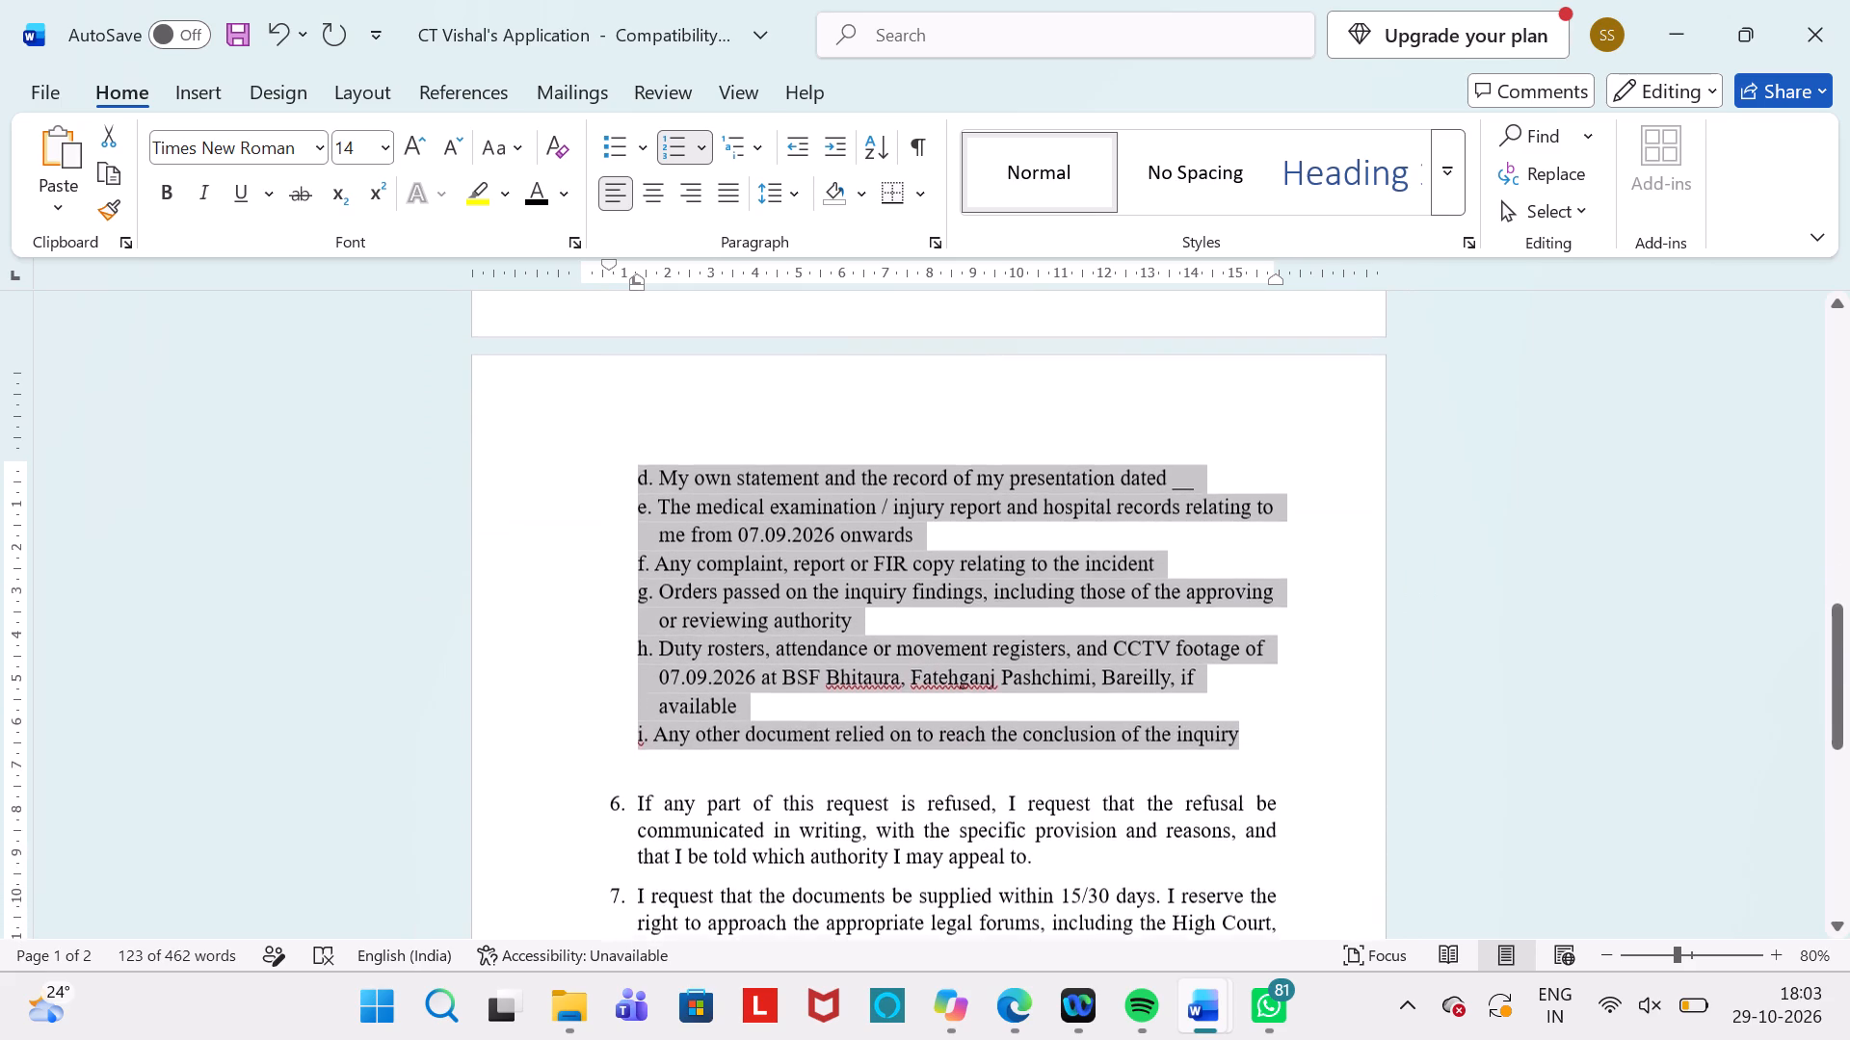
scroll(1236, 810, "down", 2)
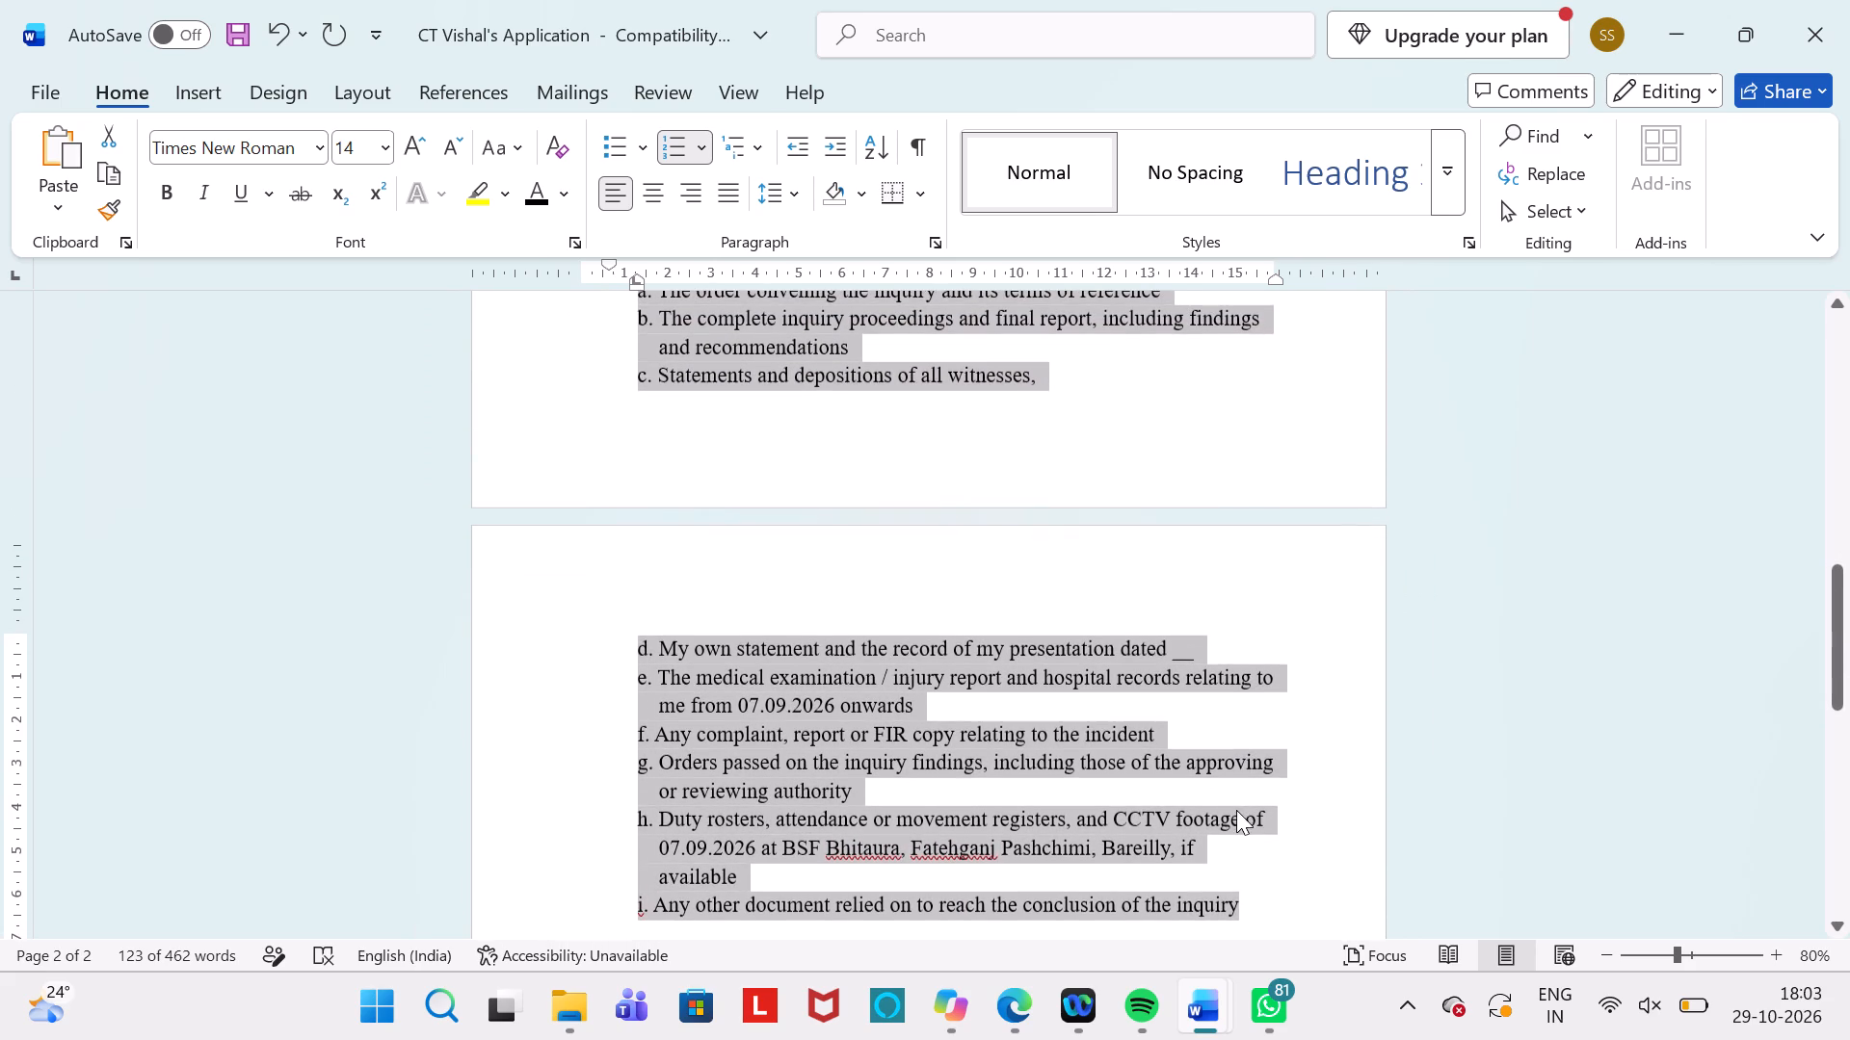
scroll(1236, 810, "down", 2)
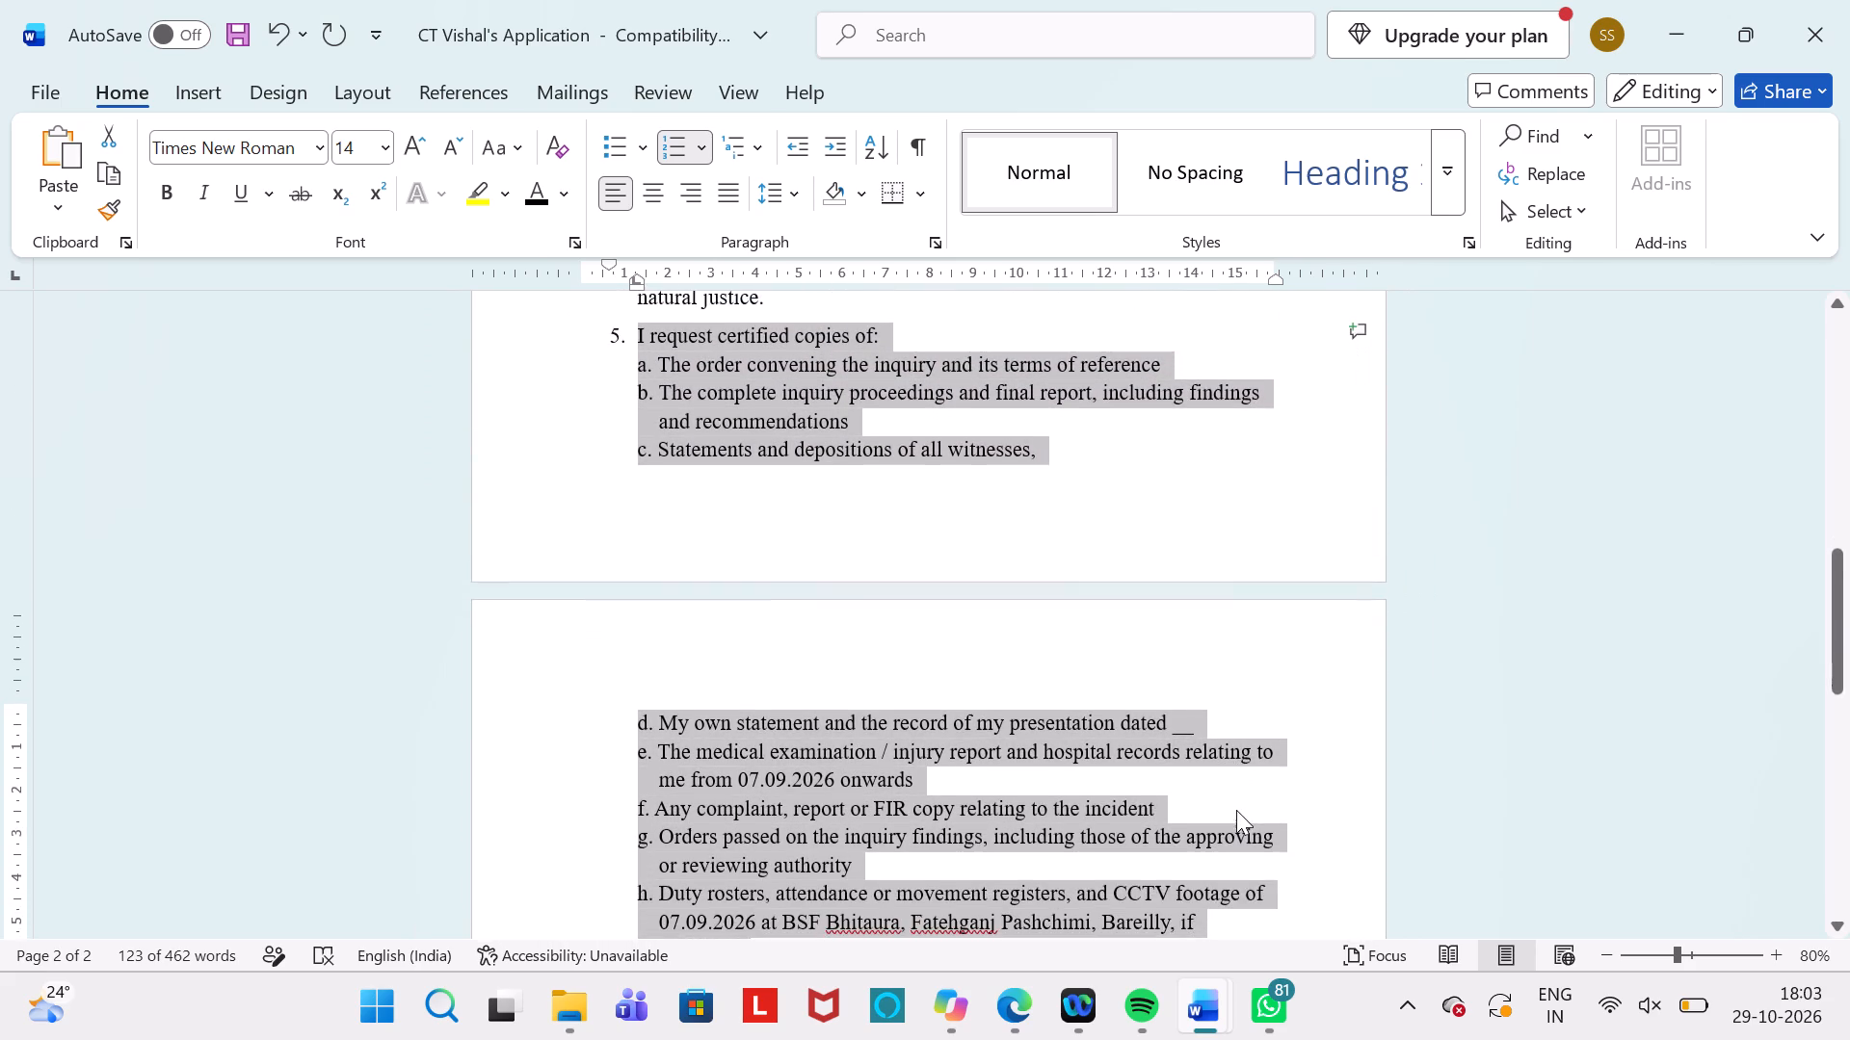
scroll(1236, 810, "down", 1)
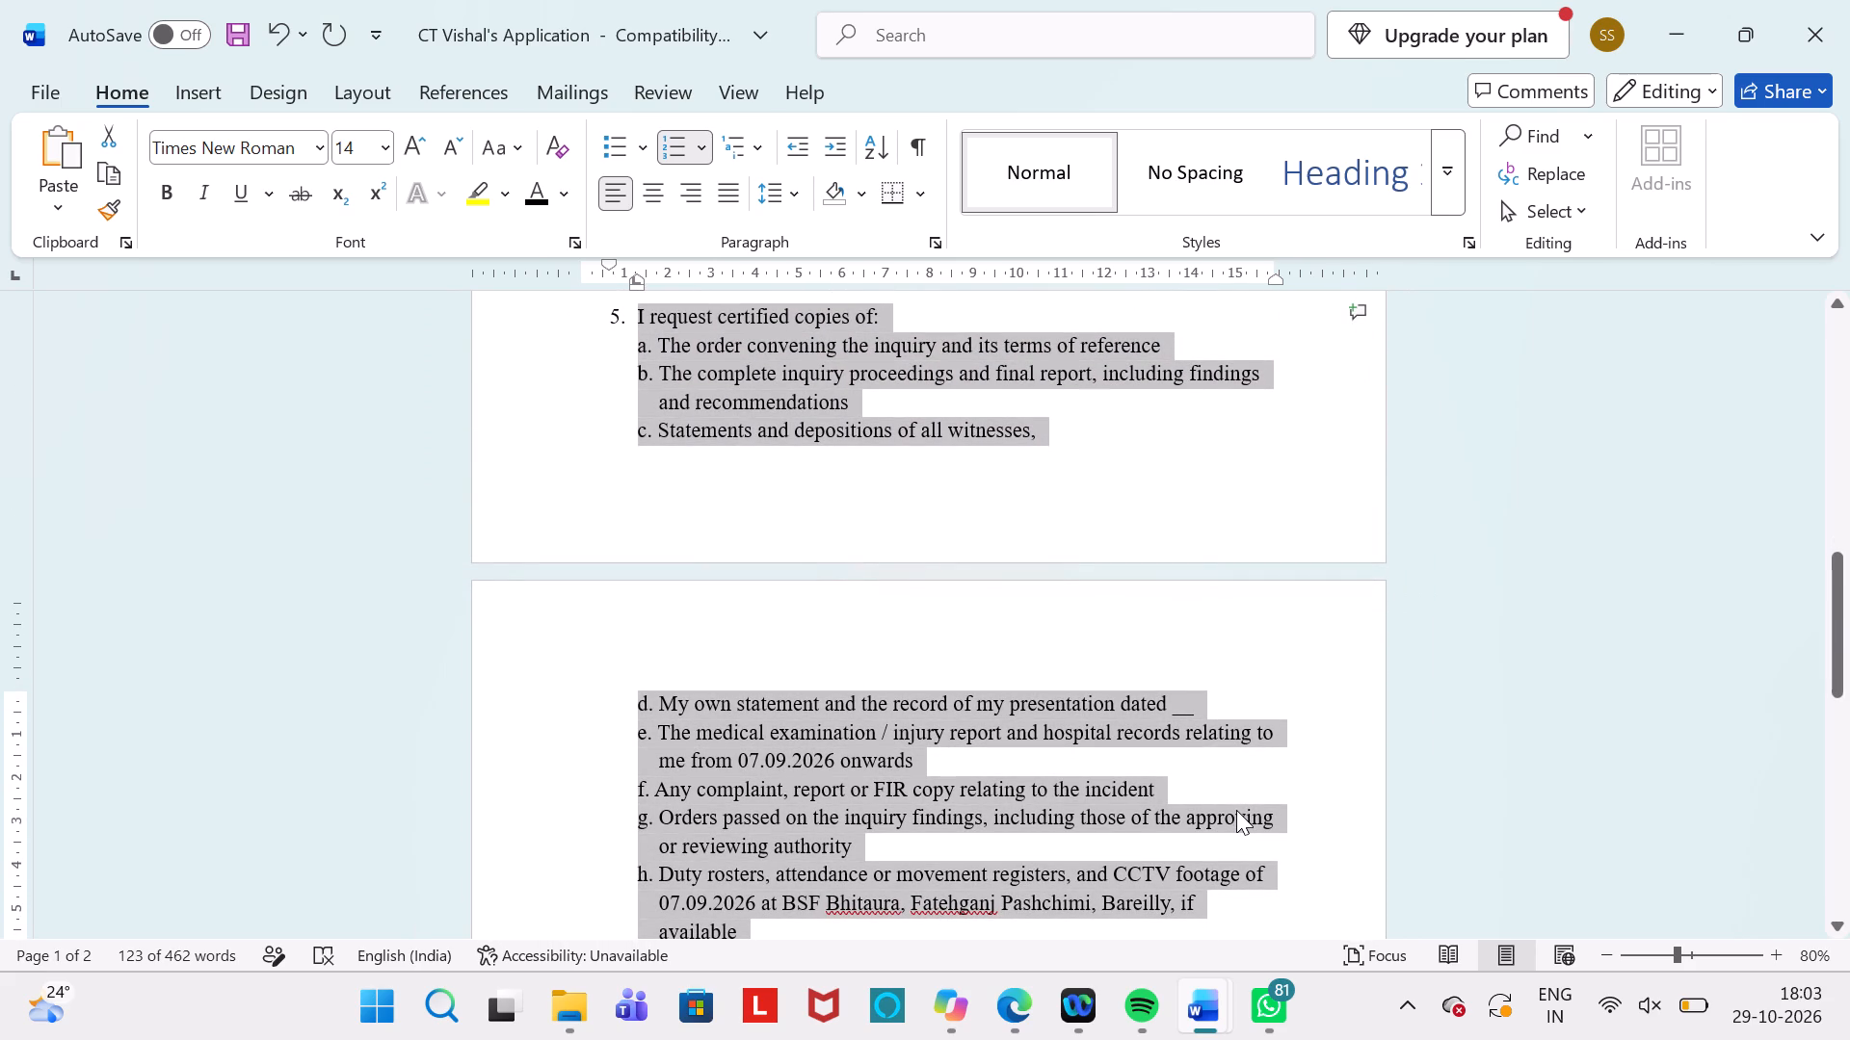
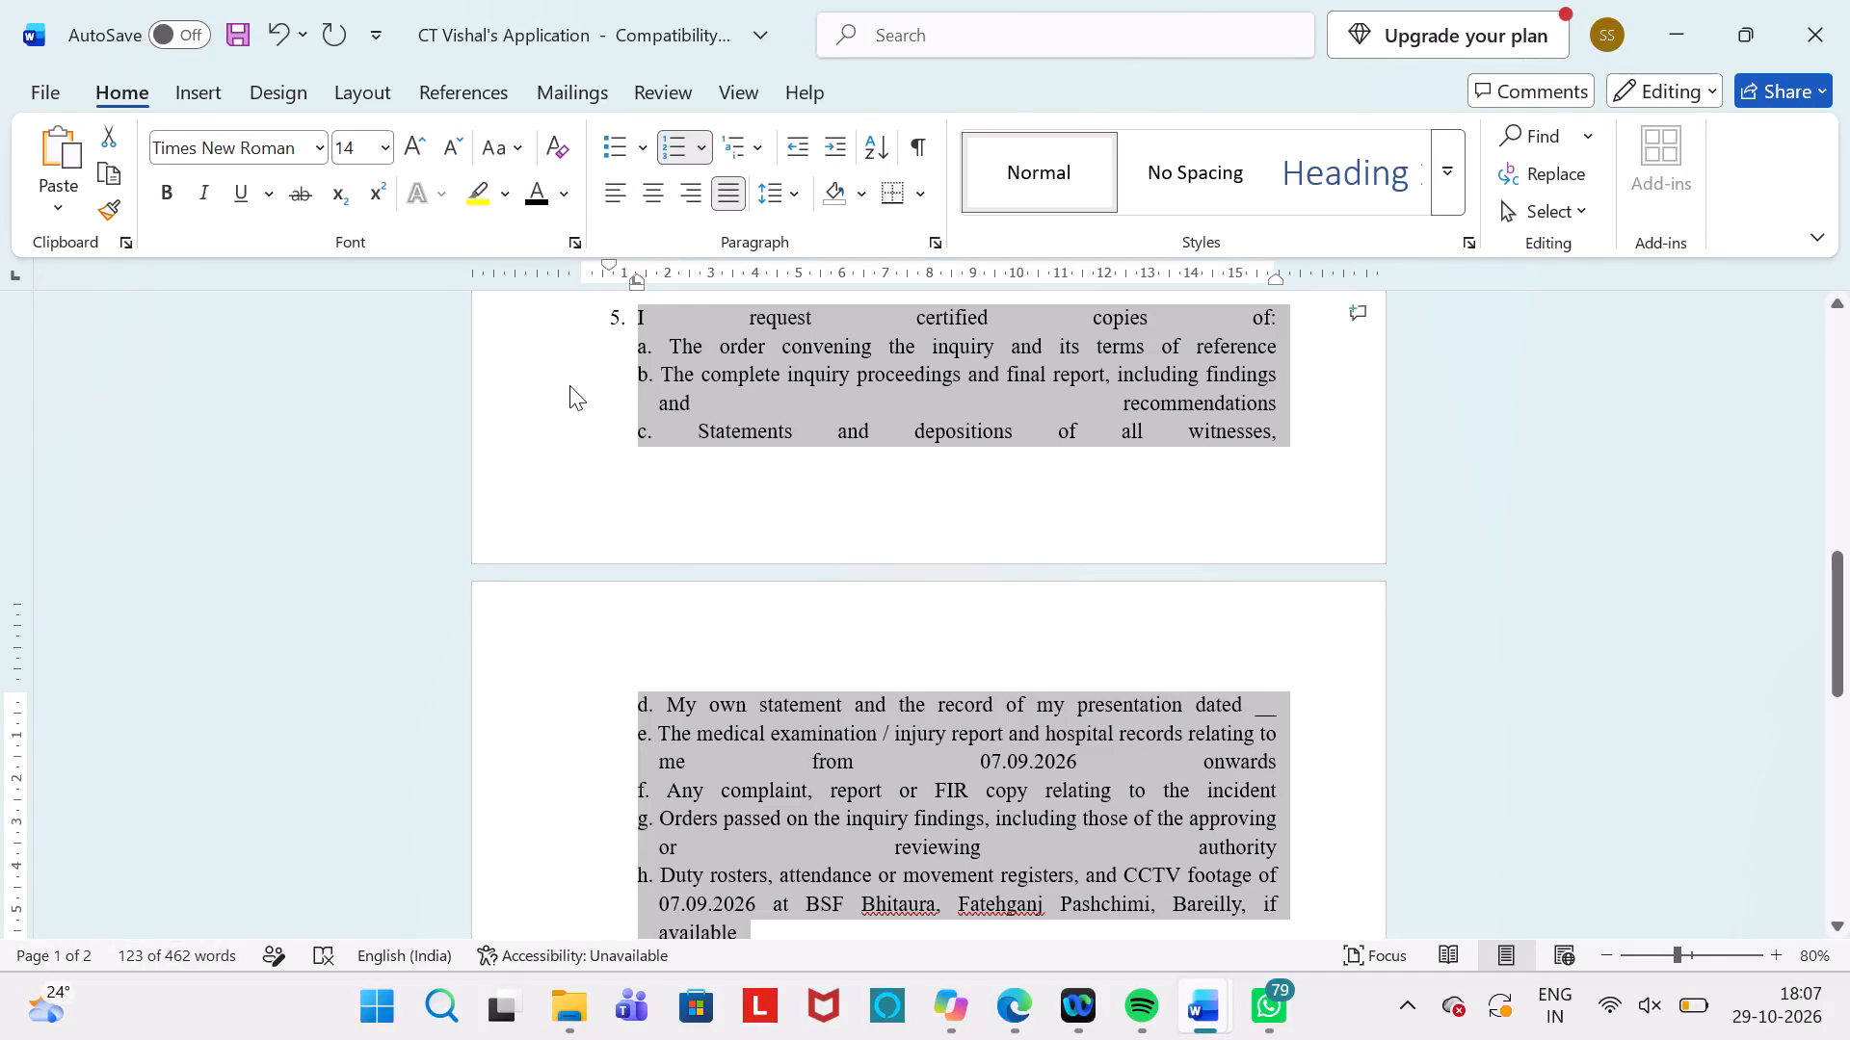
Remove the space between "and" and "recommendations" in sub-item b of paragraph 5 to close the wide justified gap.
left_click(612, 416)
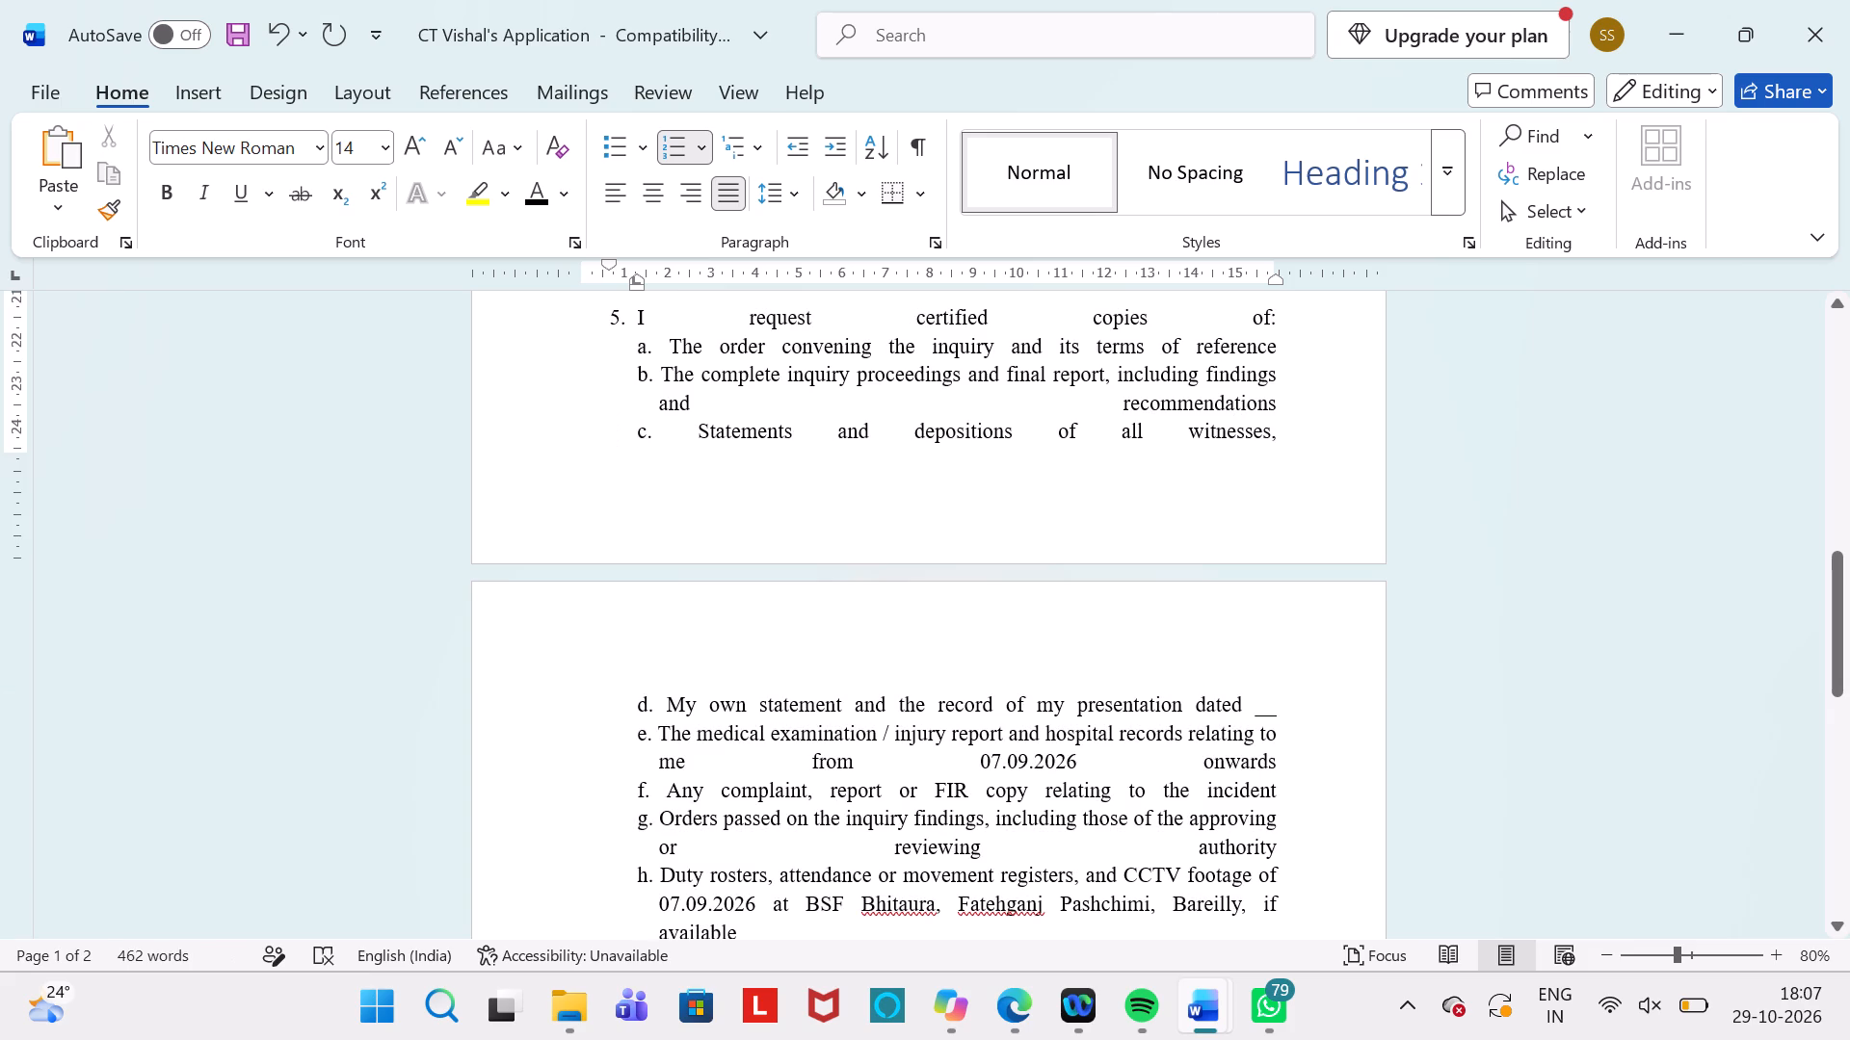
left_click(1116, 402)
key("BackSpace")
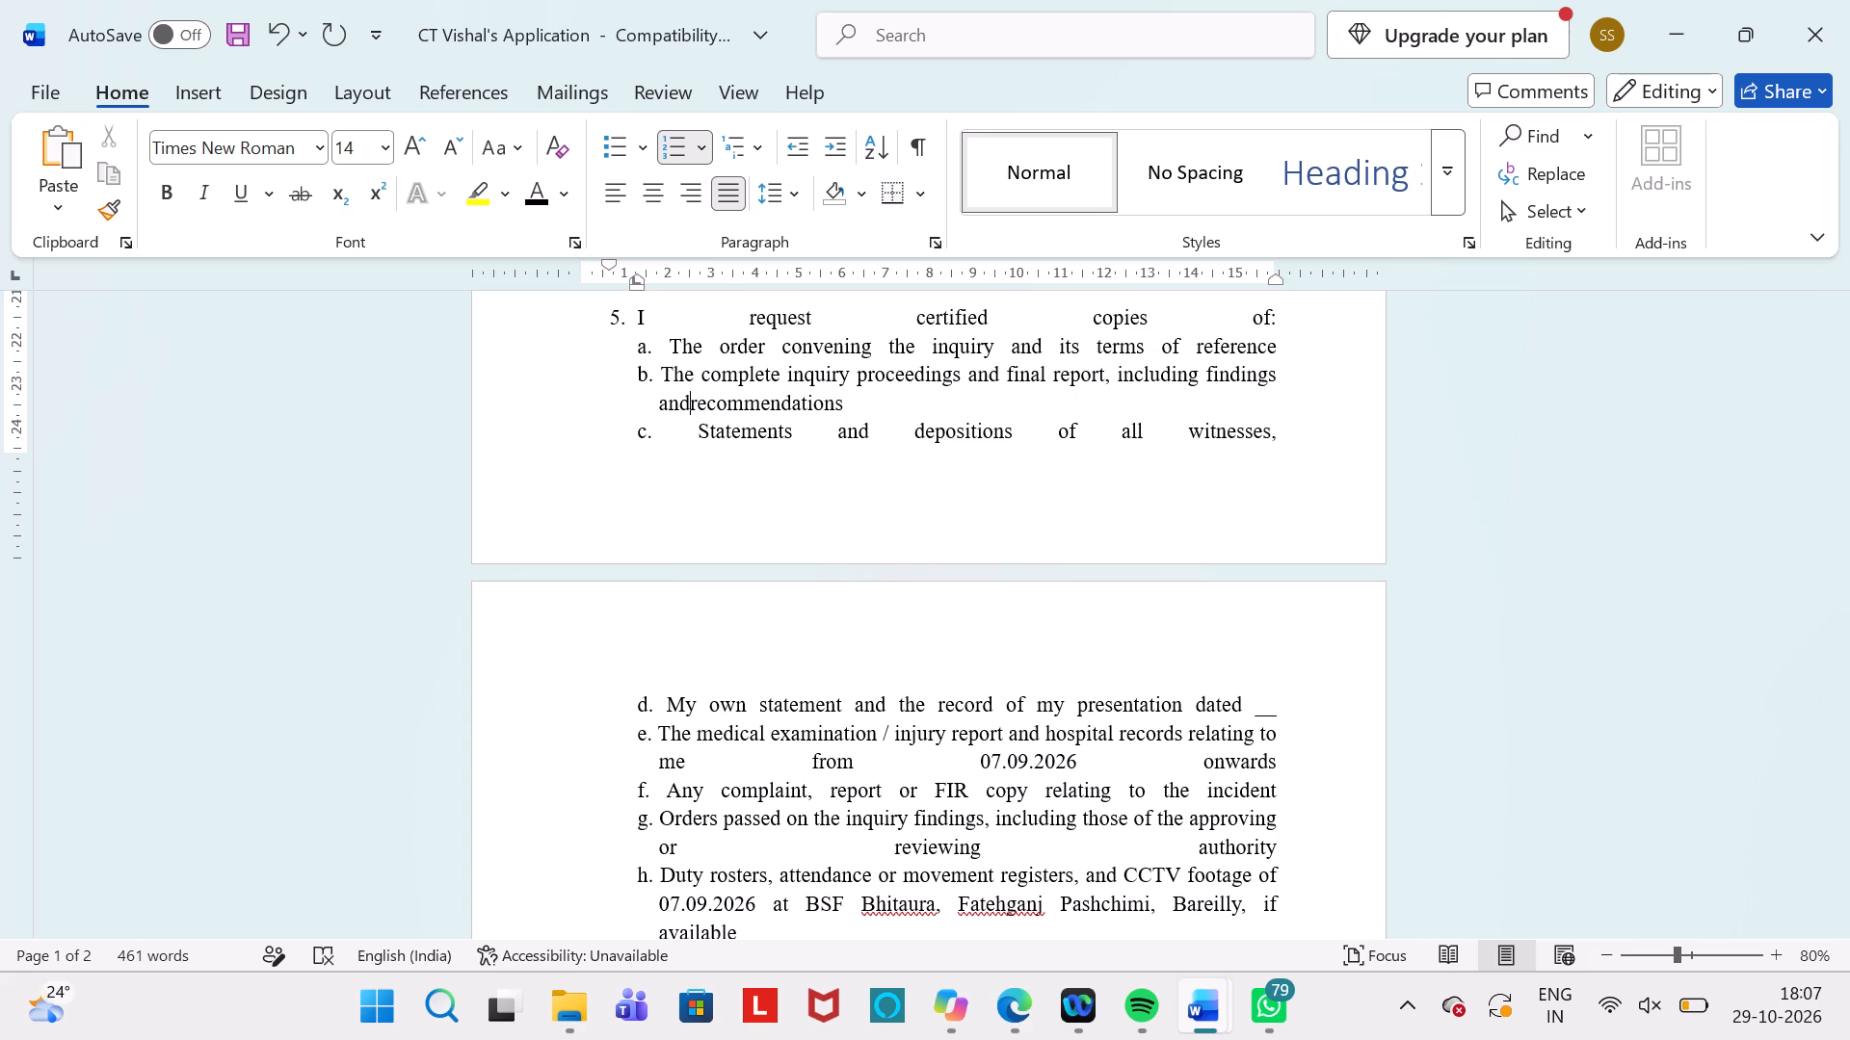
key("space")
key("BackSpace")
Move paragraph 4's tab stop to about 2 cm on the ruler.
left_click(647, 407)
left_click(701, 292)
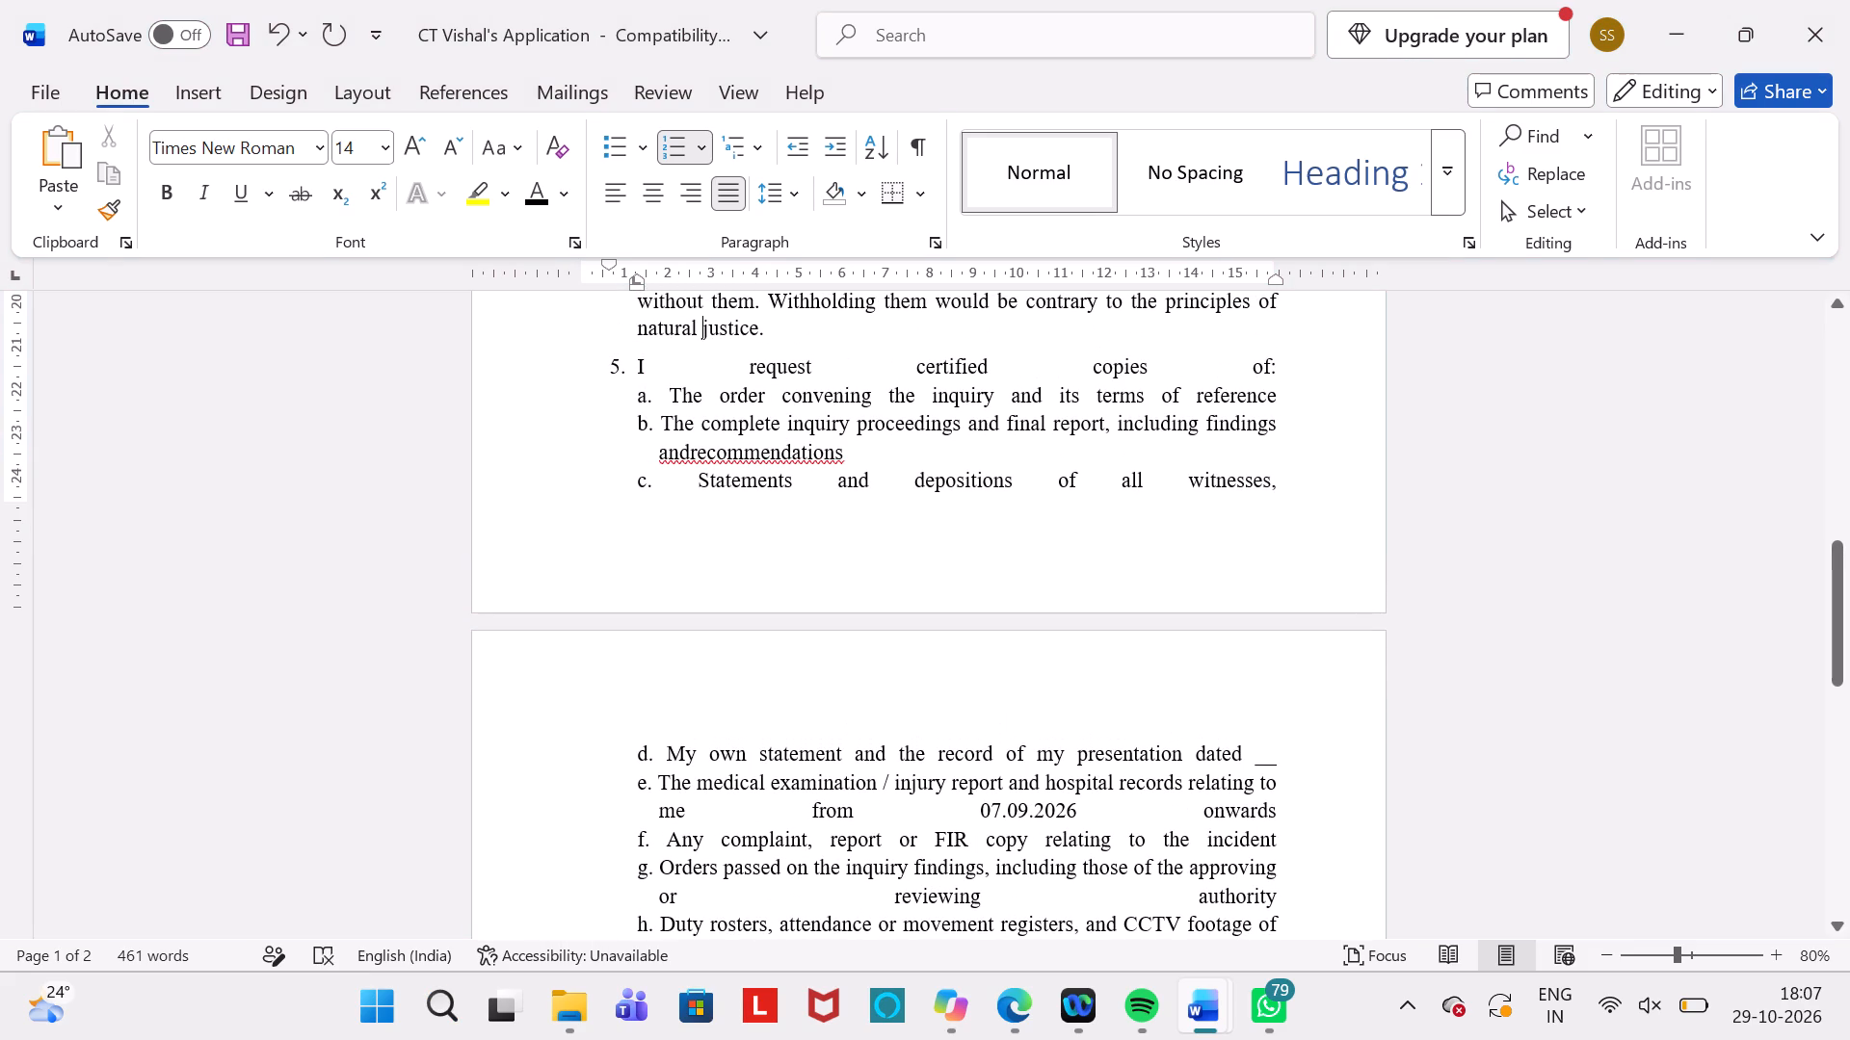
left_click(645, 451)
left_click(632, 293)
left_click_drag(642, 280, 669, 287)
Try paragraph 5's tab stop at about 2 cm on the ruler, and take the tab stop off.
left_click(647, 419)
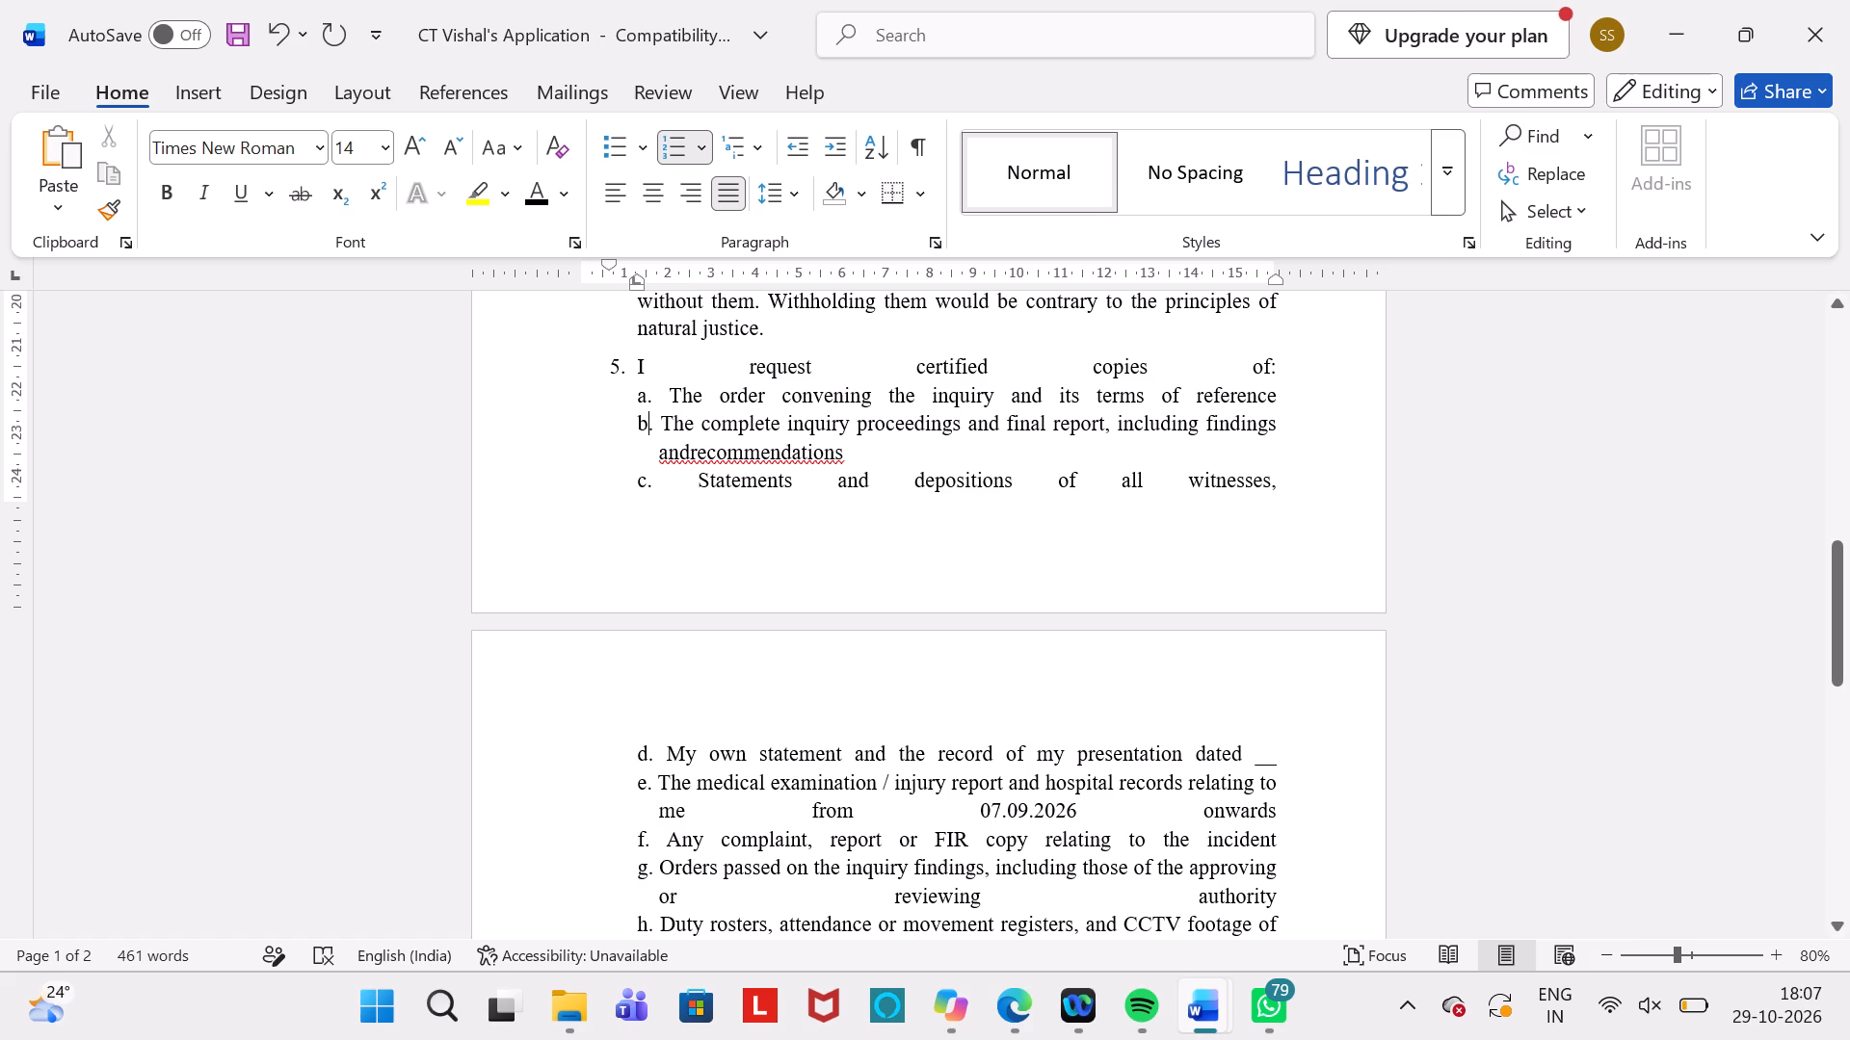
left_click(661, 426)
left_click_drag(640, 282, 666, 288)
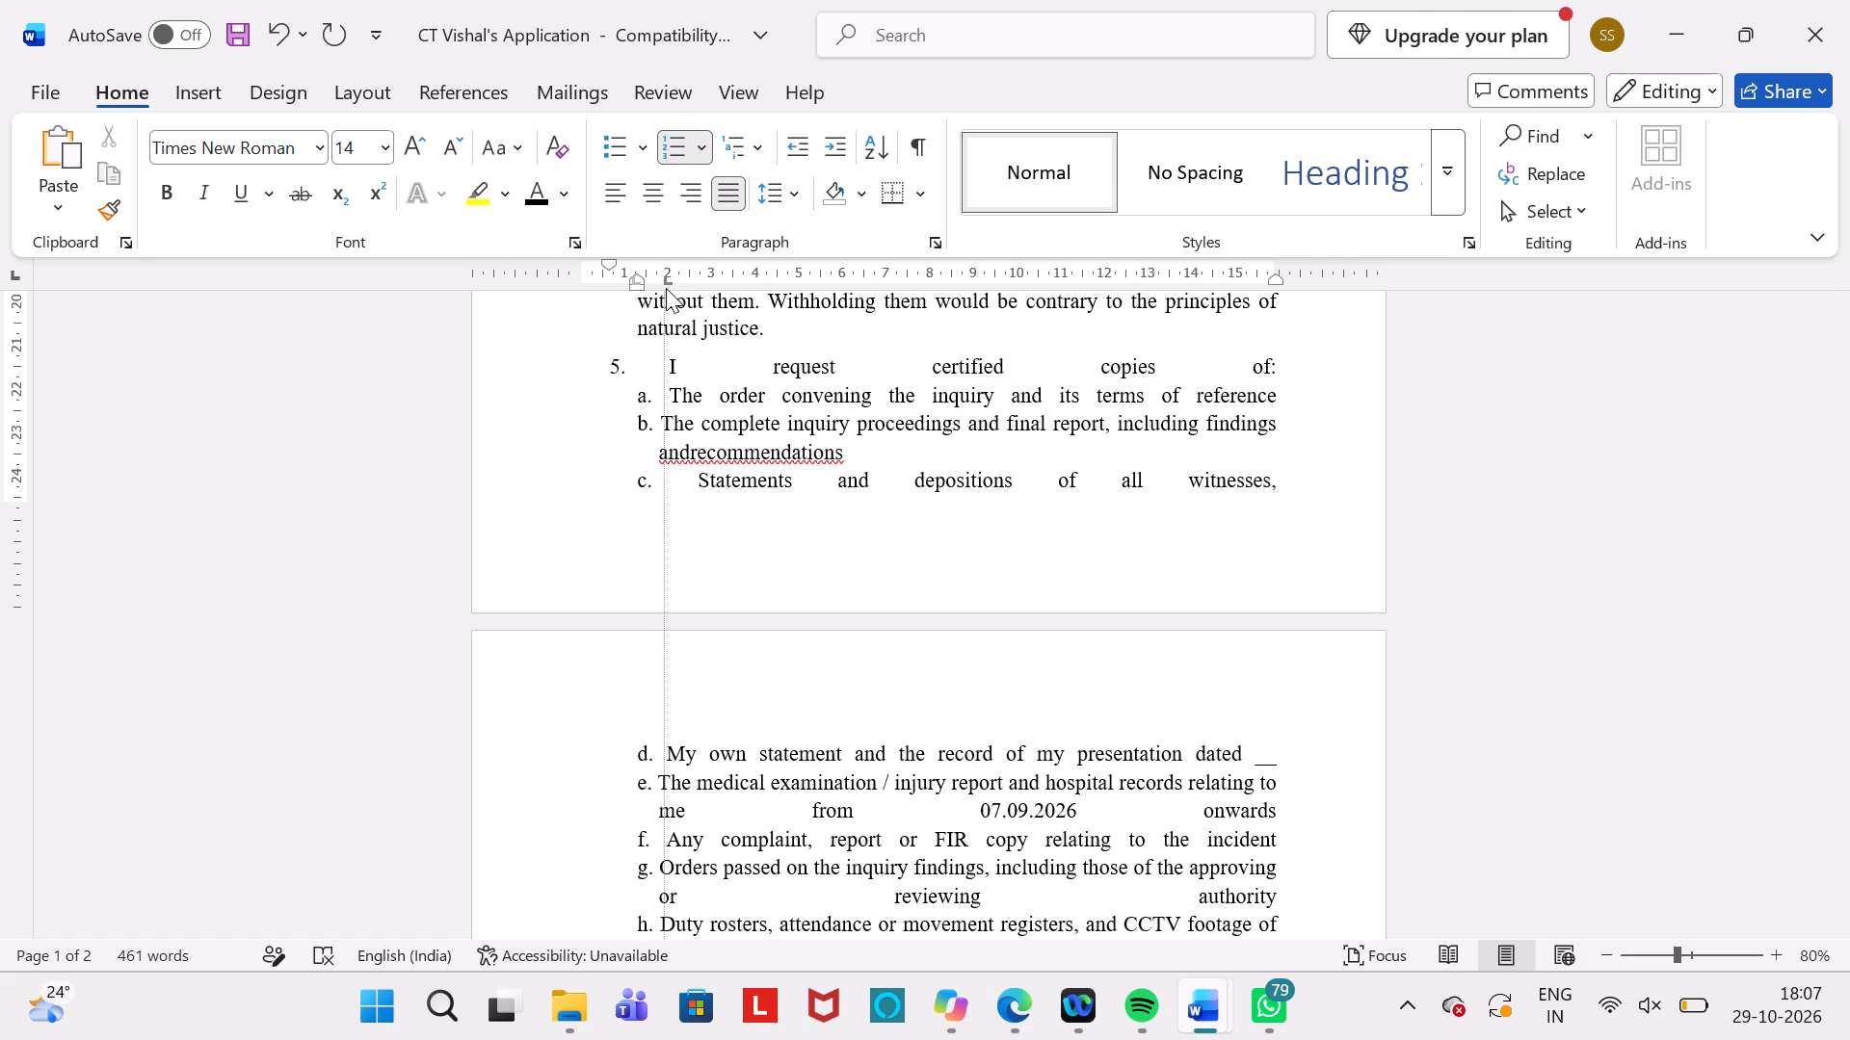
left_click_drag(666, 288, 657, 293)
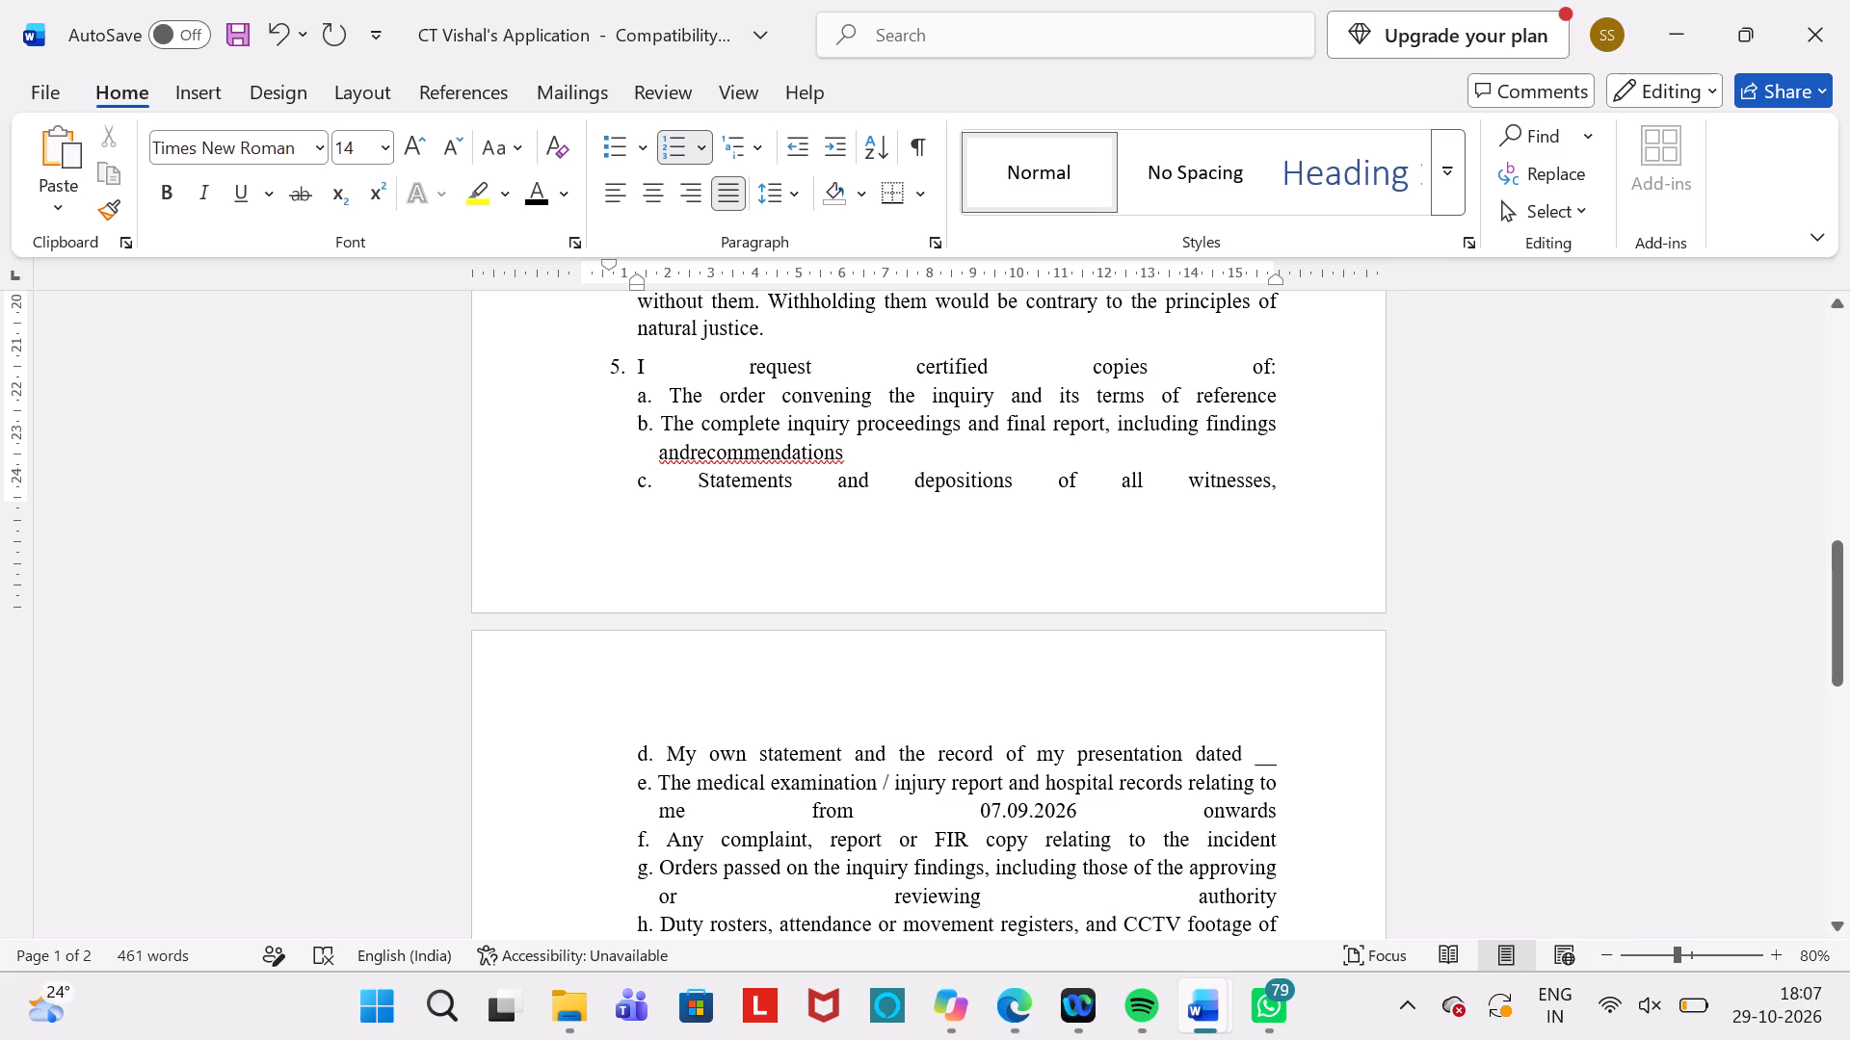
Return paragraph 5 and its sub-items a to i from justified to left alignment.
left_click_drag(638, 367, 1021, 718)
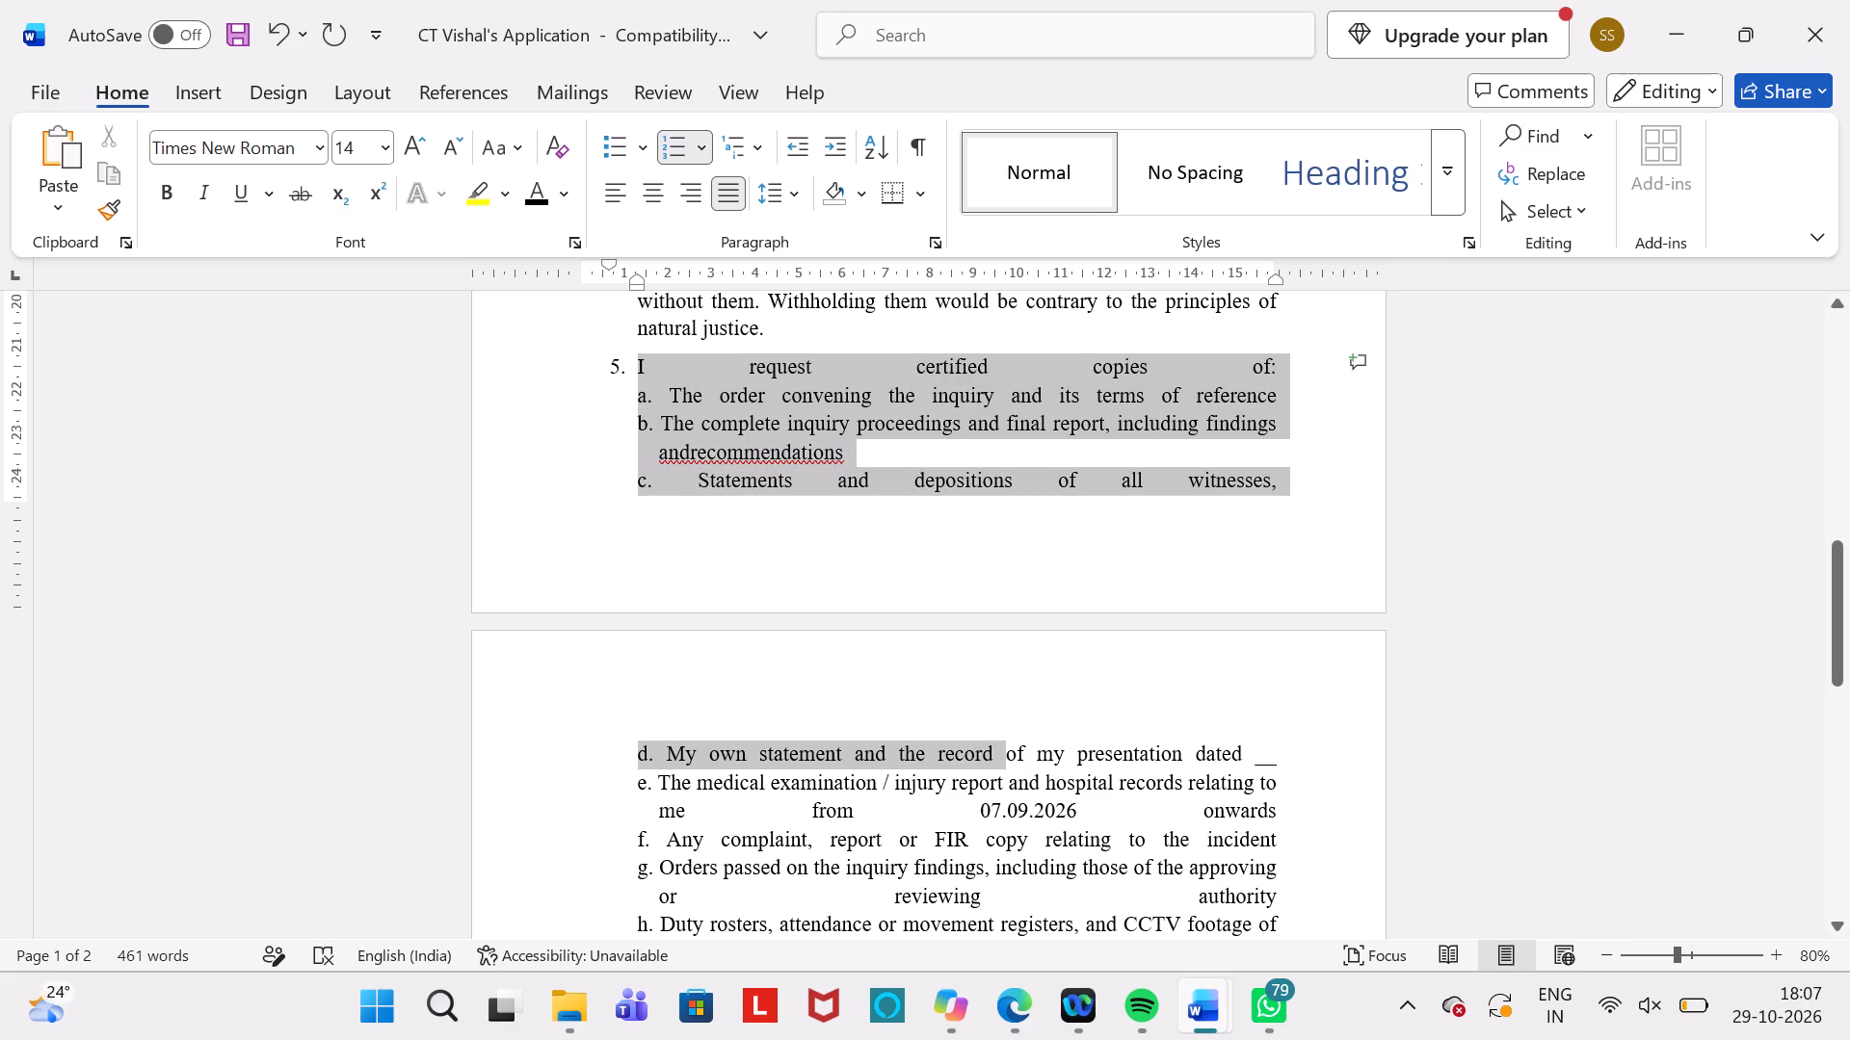
left_click_drag(1021, 718, 1248, 576)
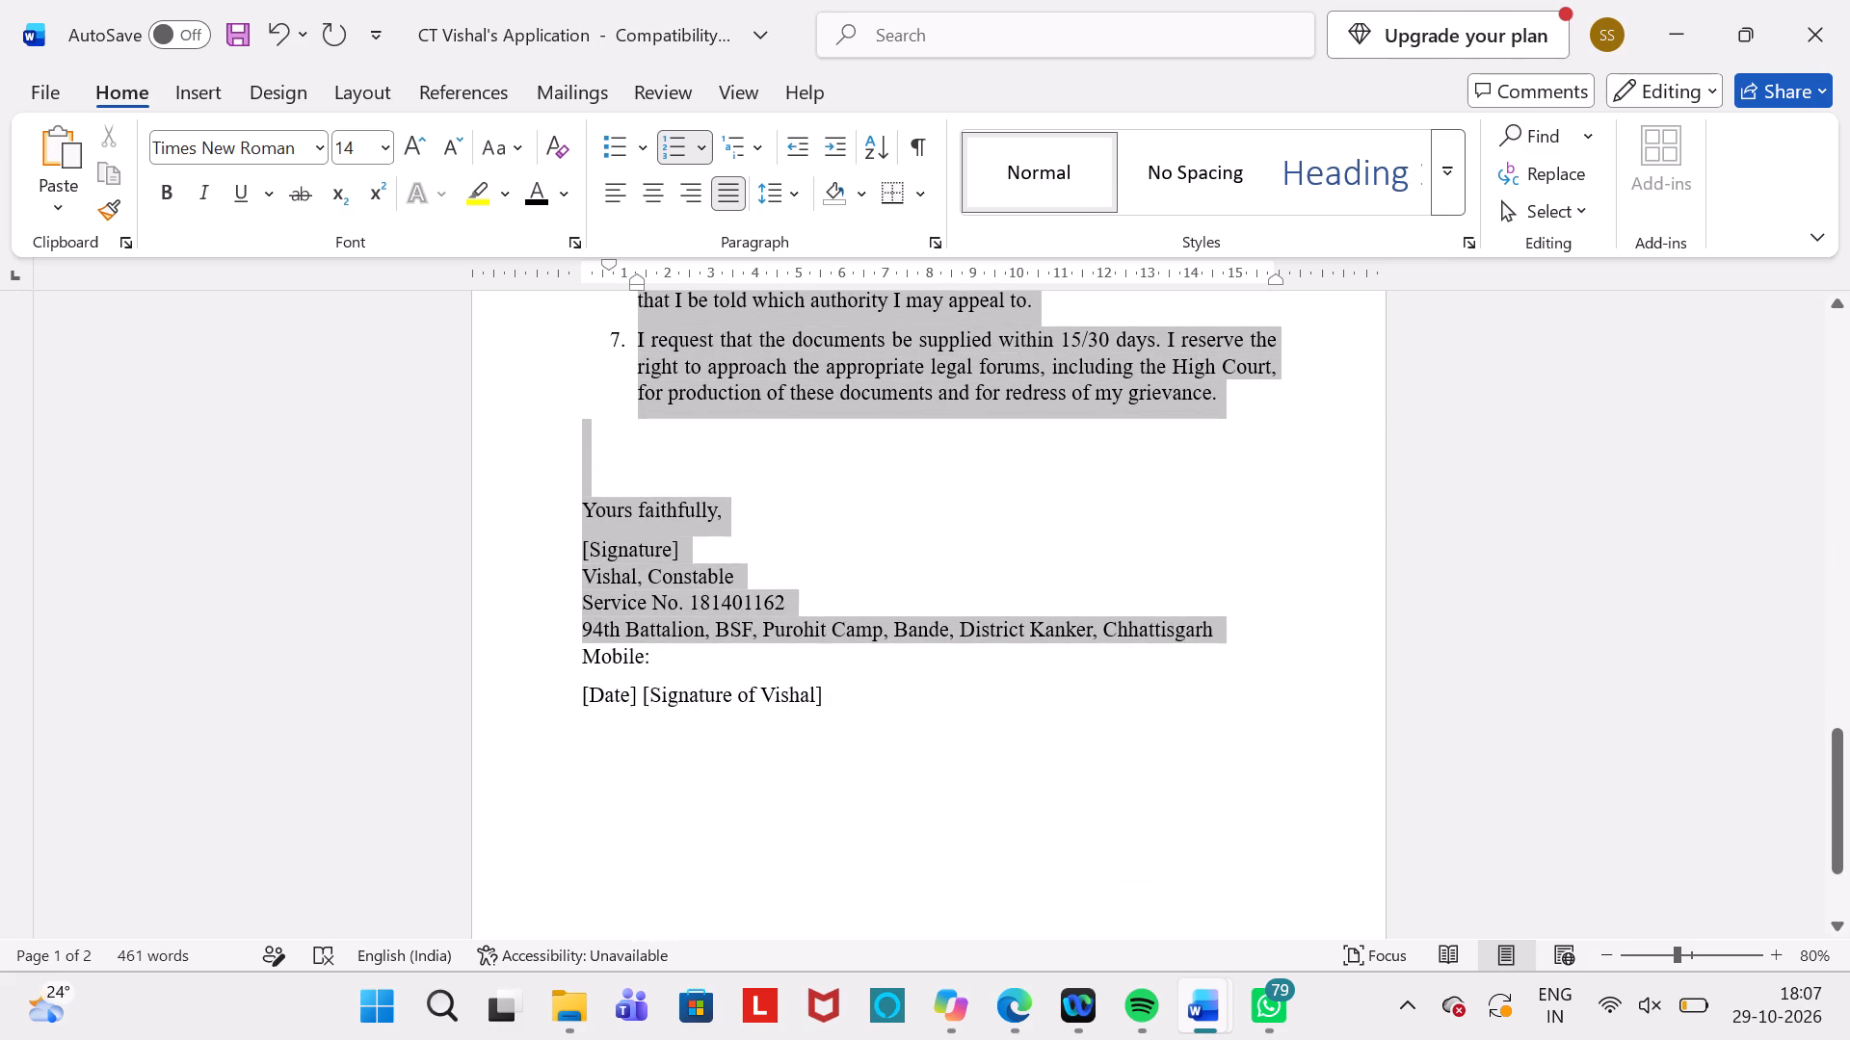
left_click_drag(1248, 576, 1193, 539)
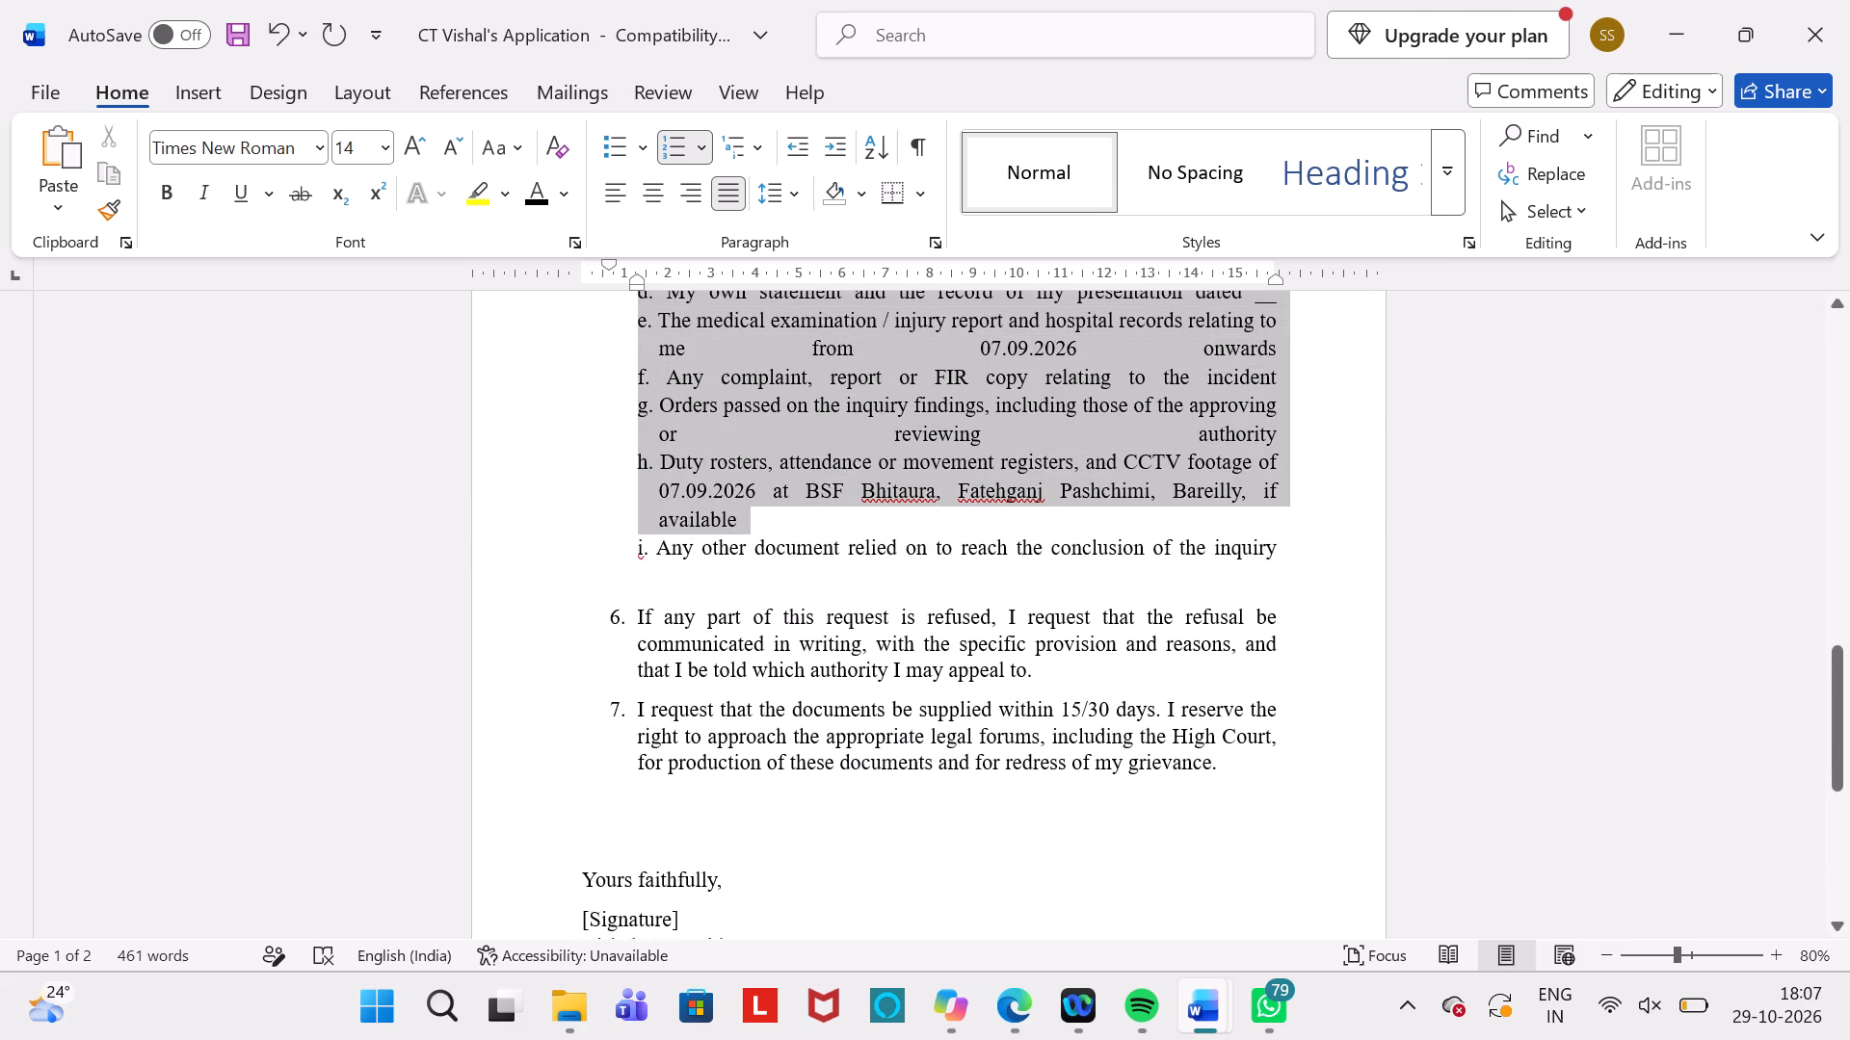
left_click_drag(1193, 539, 1264, 548)
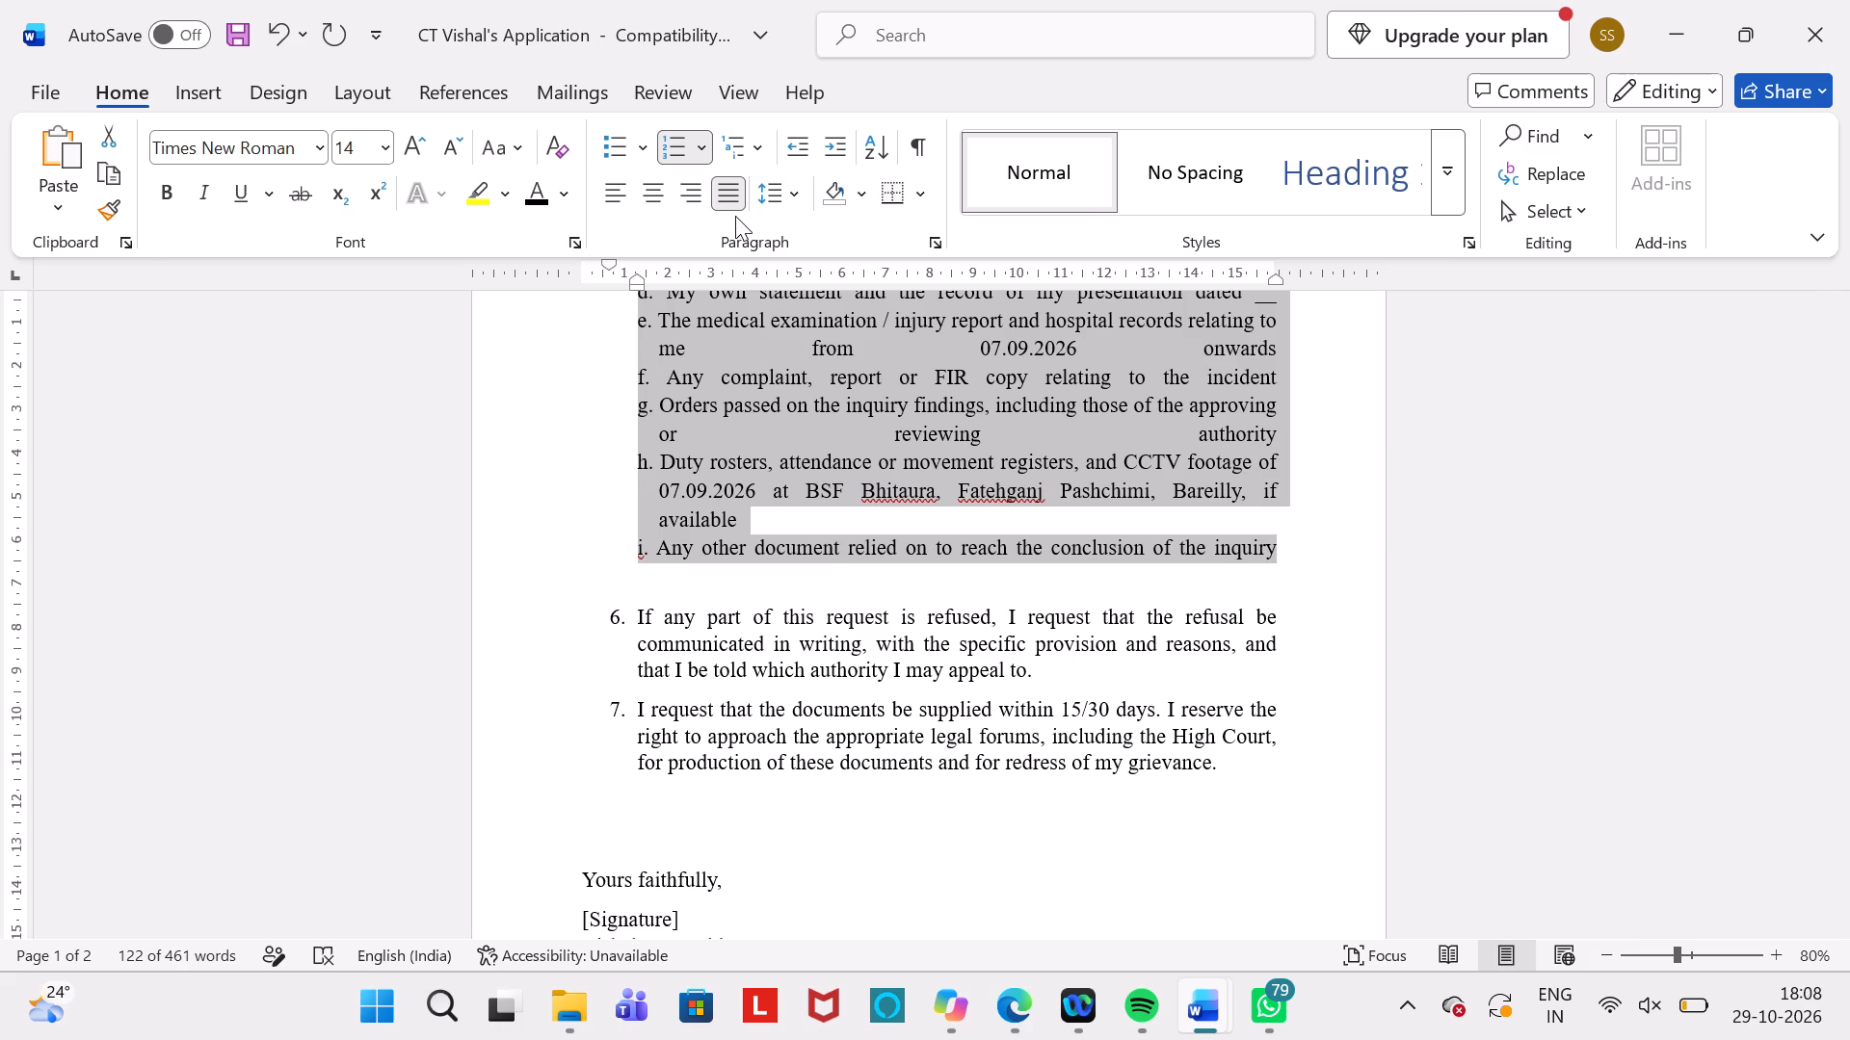
key("ctrl+j")
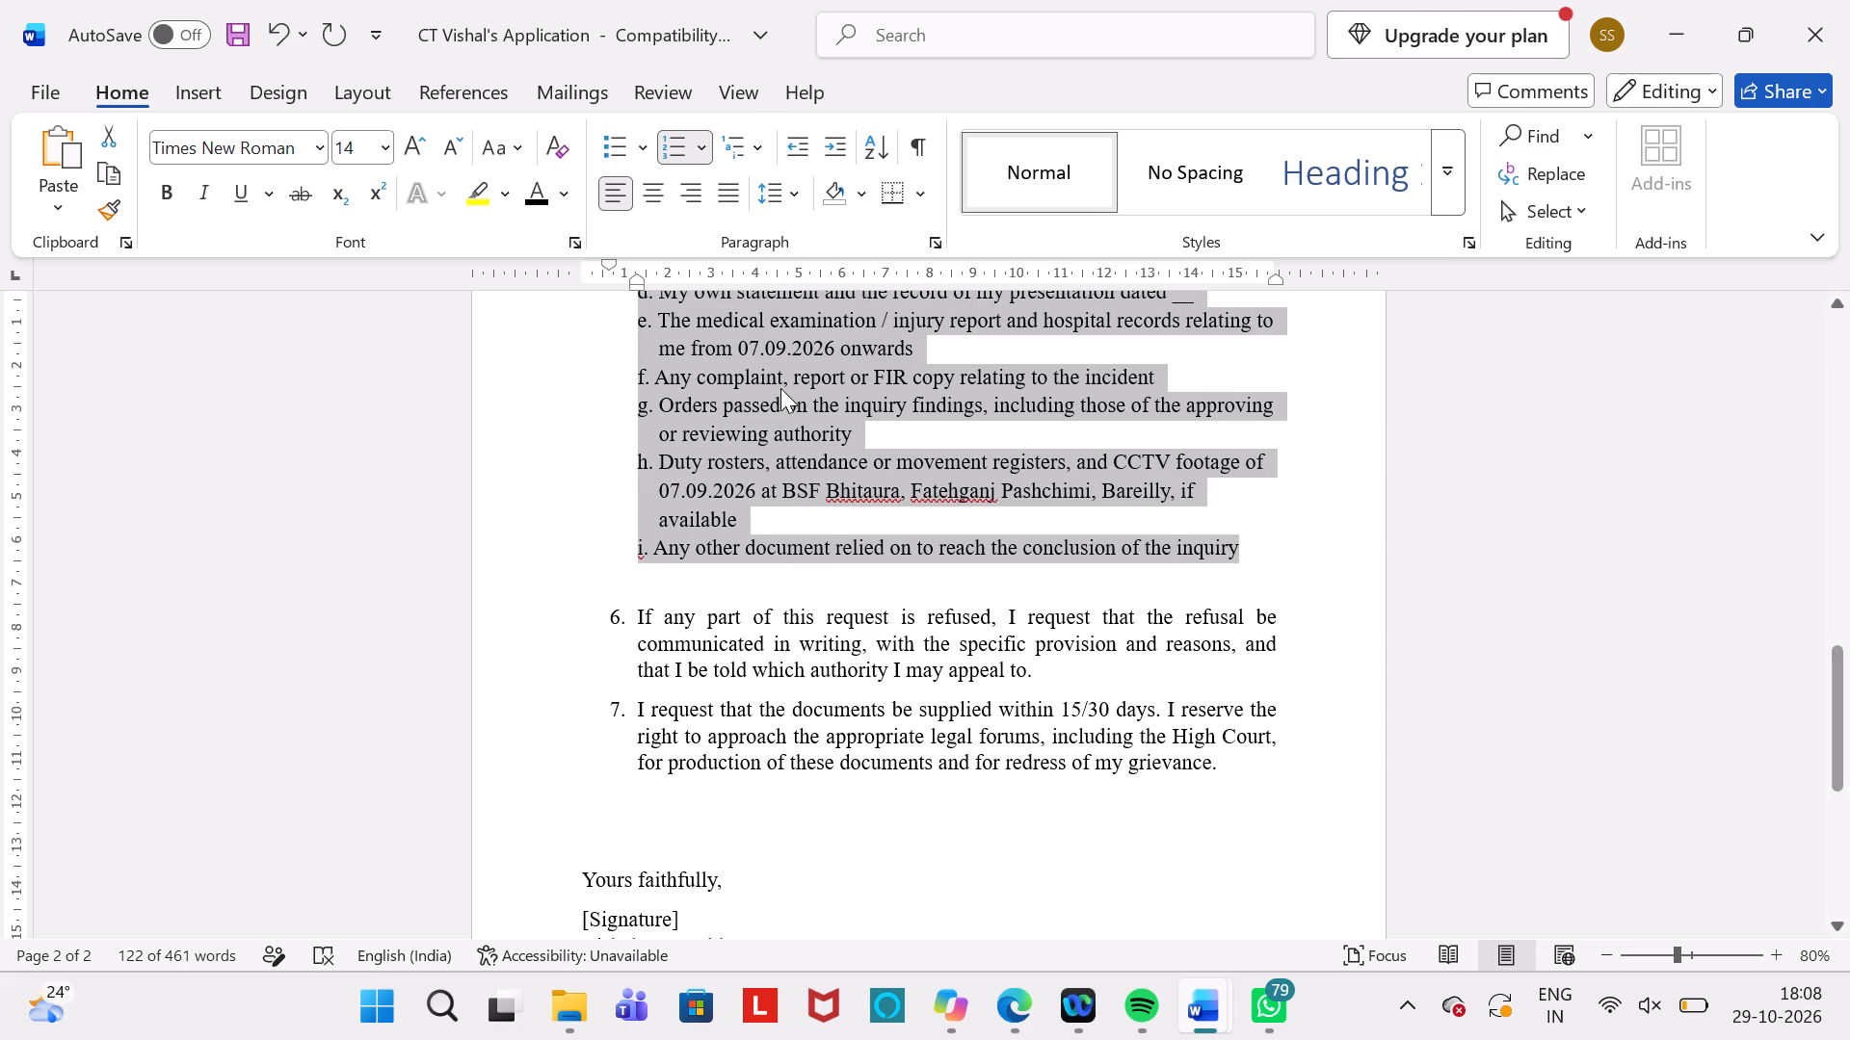
scroll(780, 388, "up", 2)
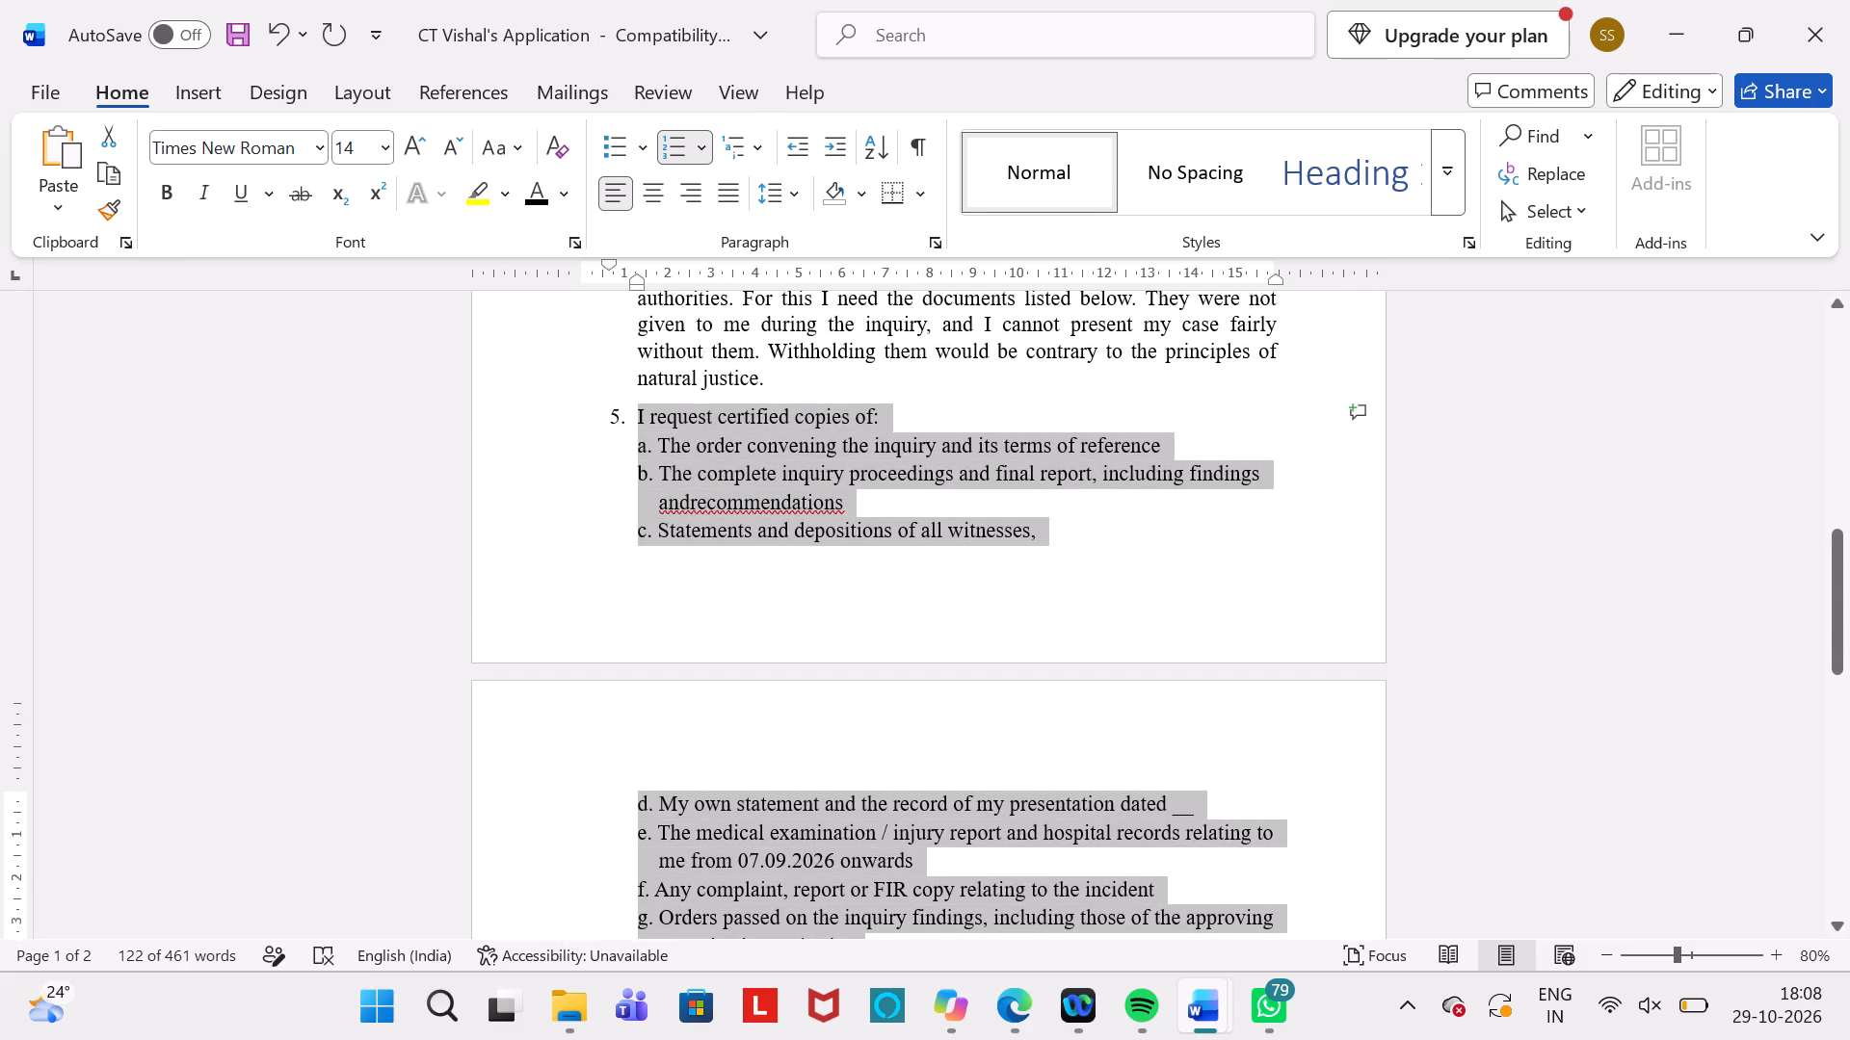
left_click(850, 455)
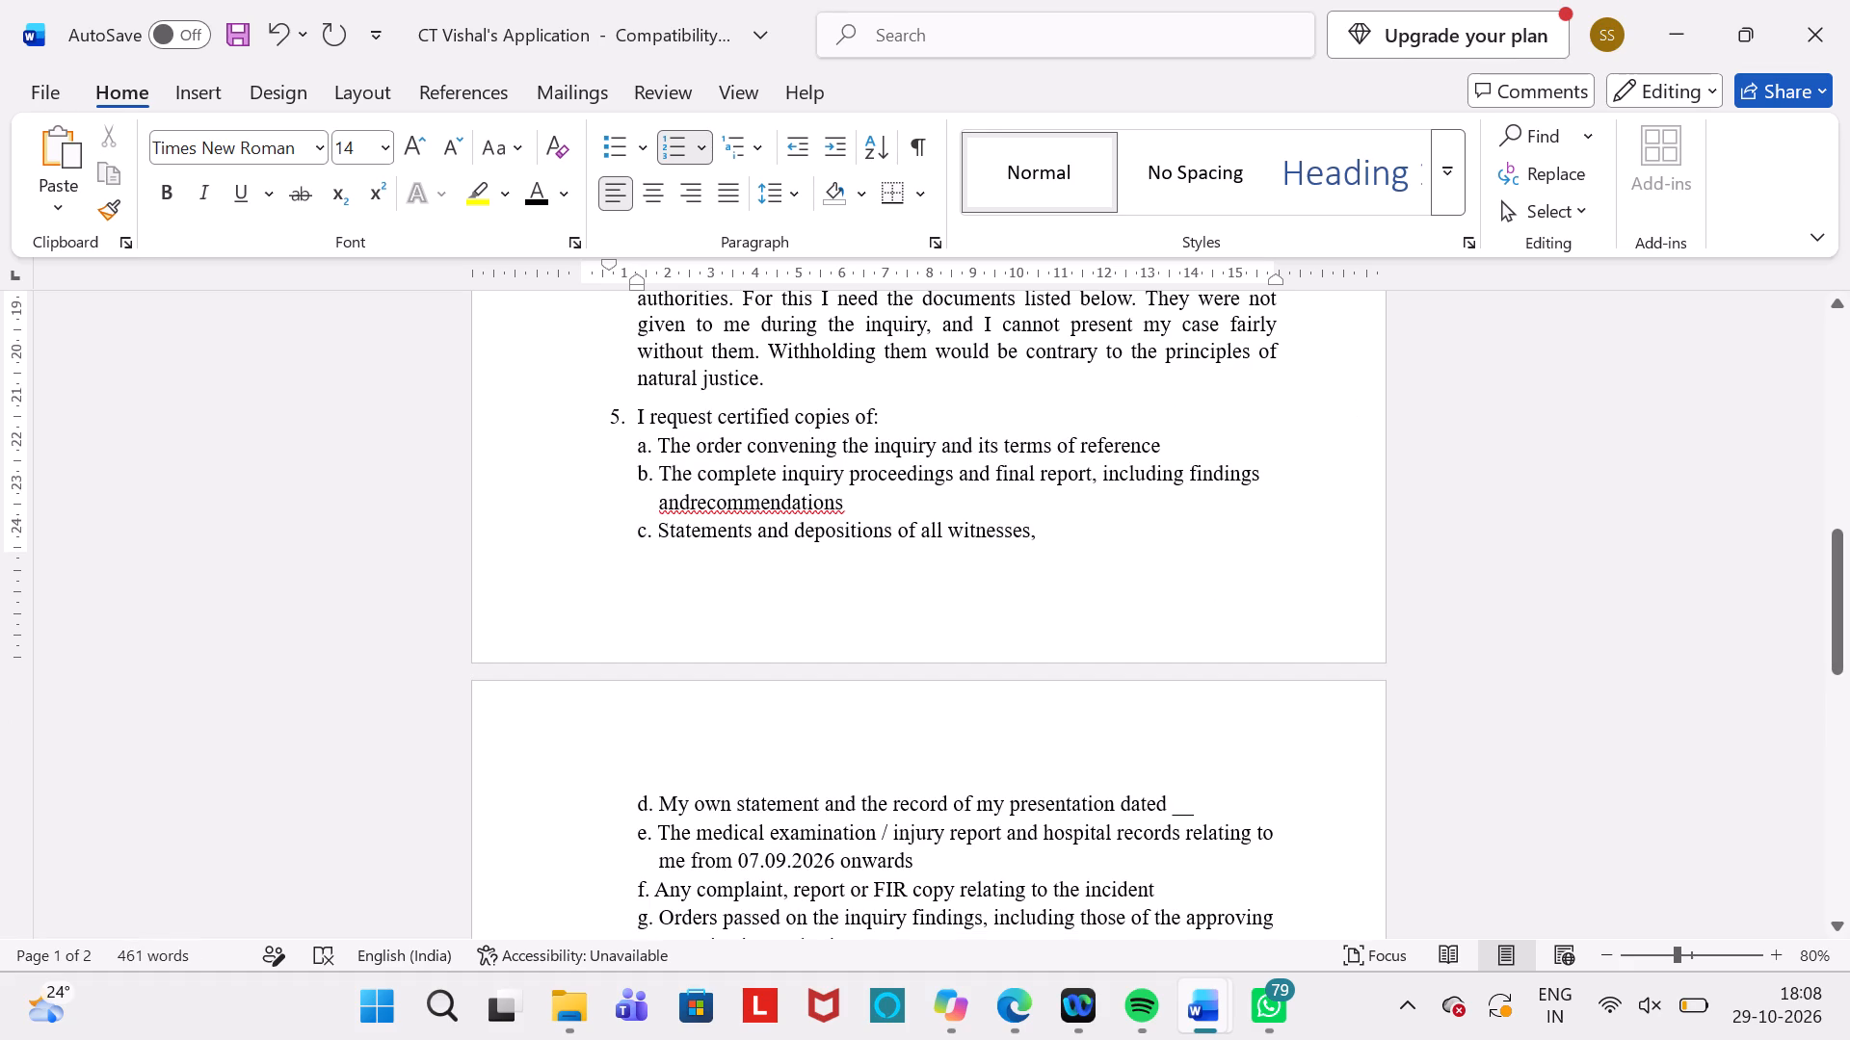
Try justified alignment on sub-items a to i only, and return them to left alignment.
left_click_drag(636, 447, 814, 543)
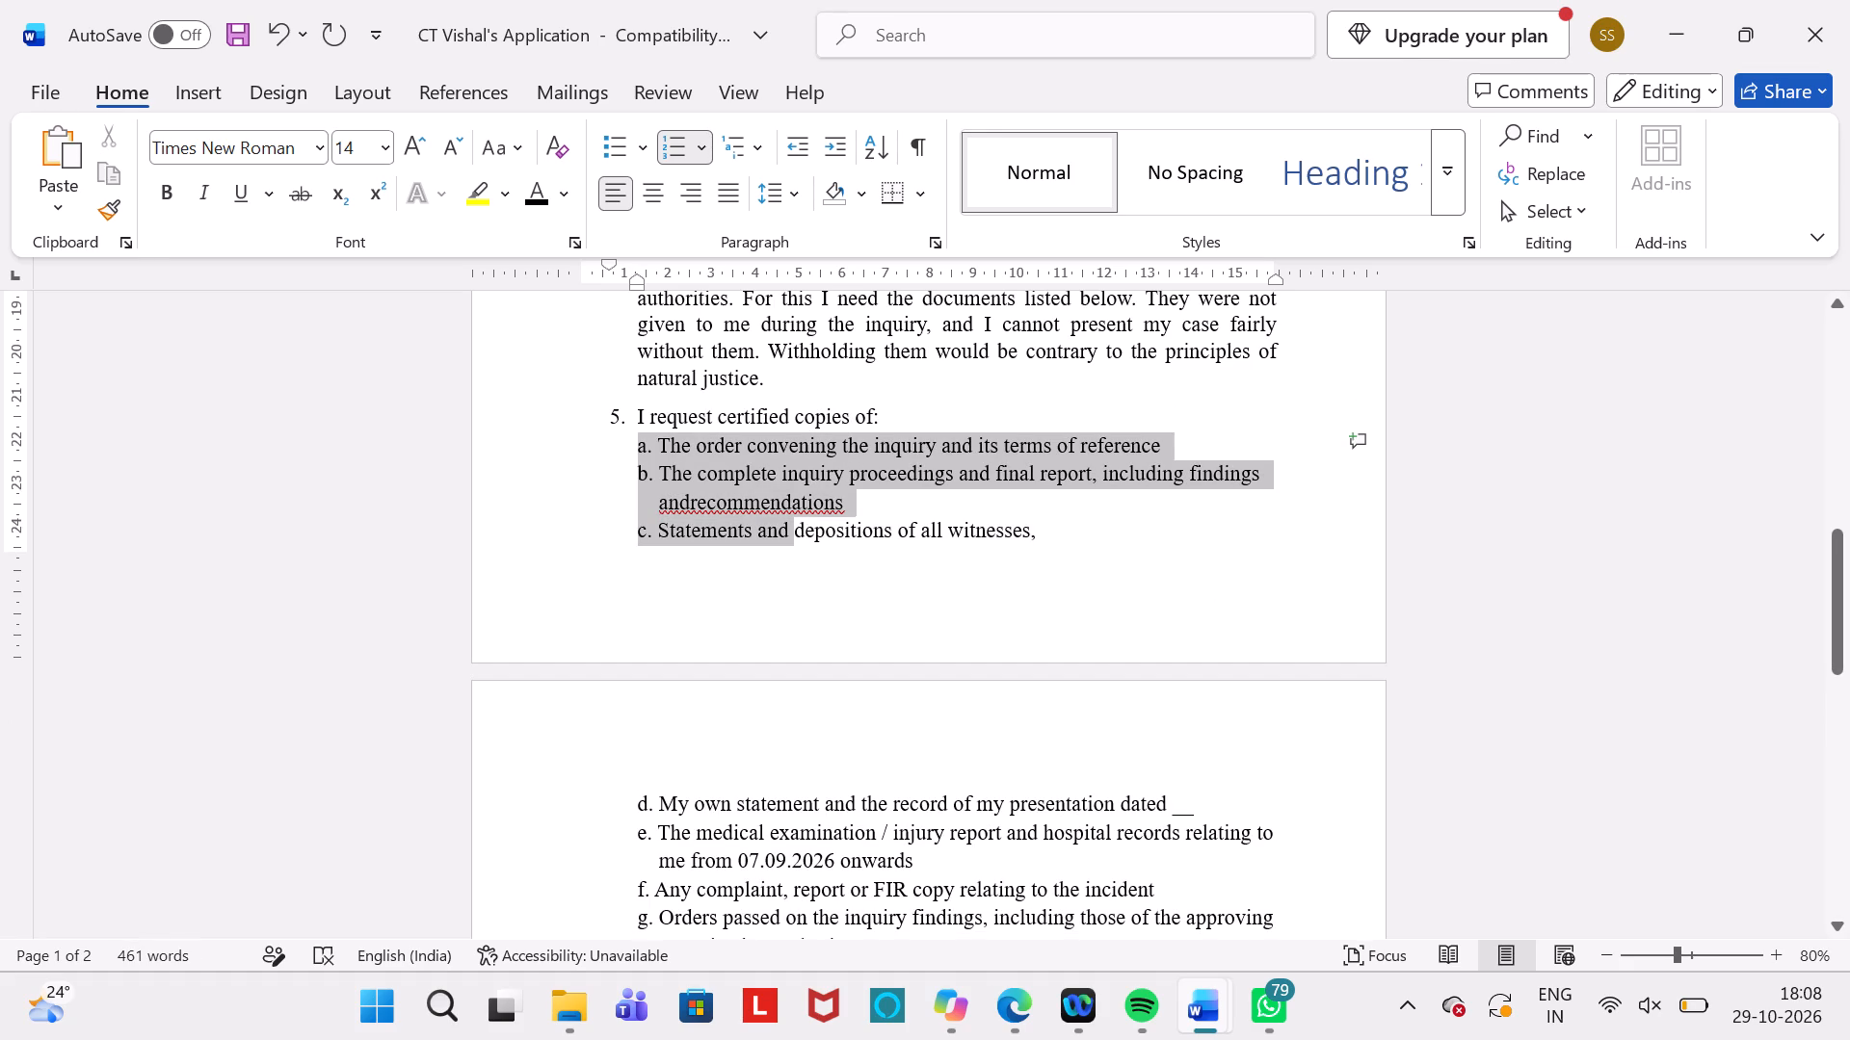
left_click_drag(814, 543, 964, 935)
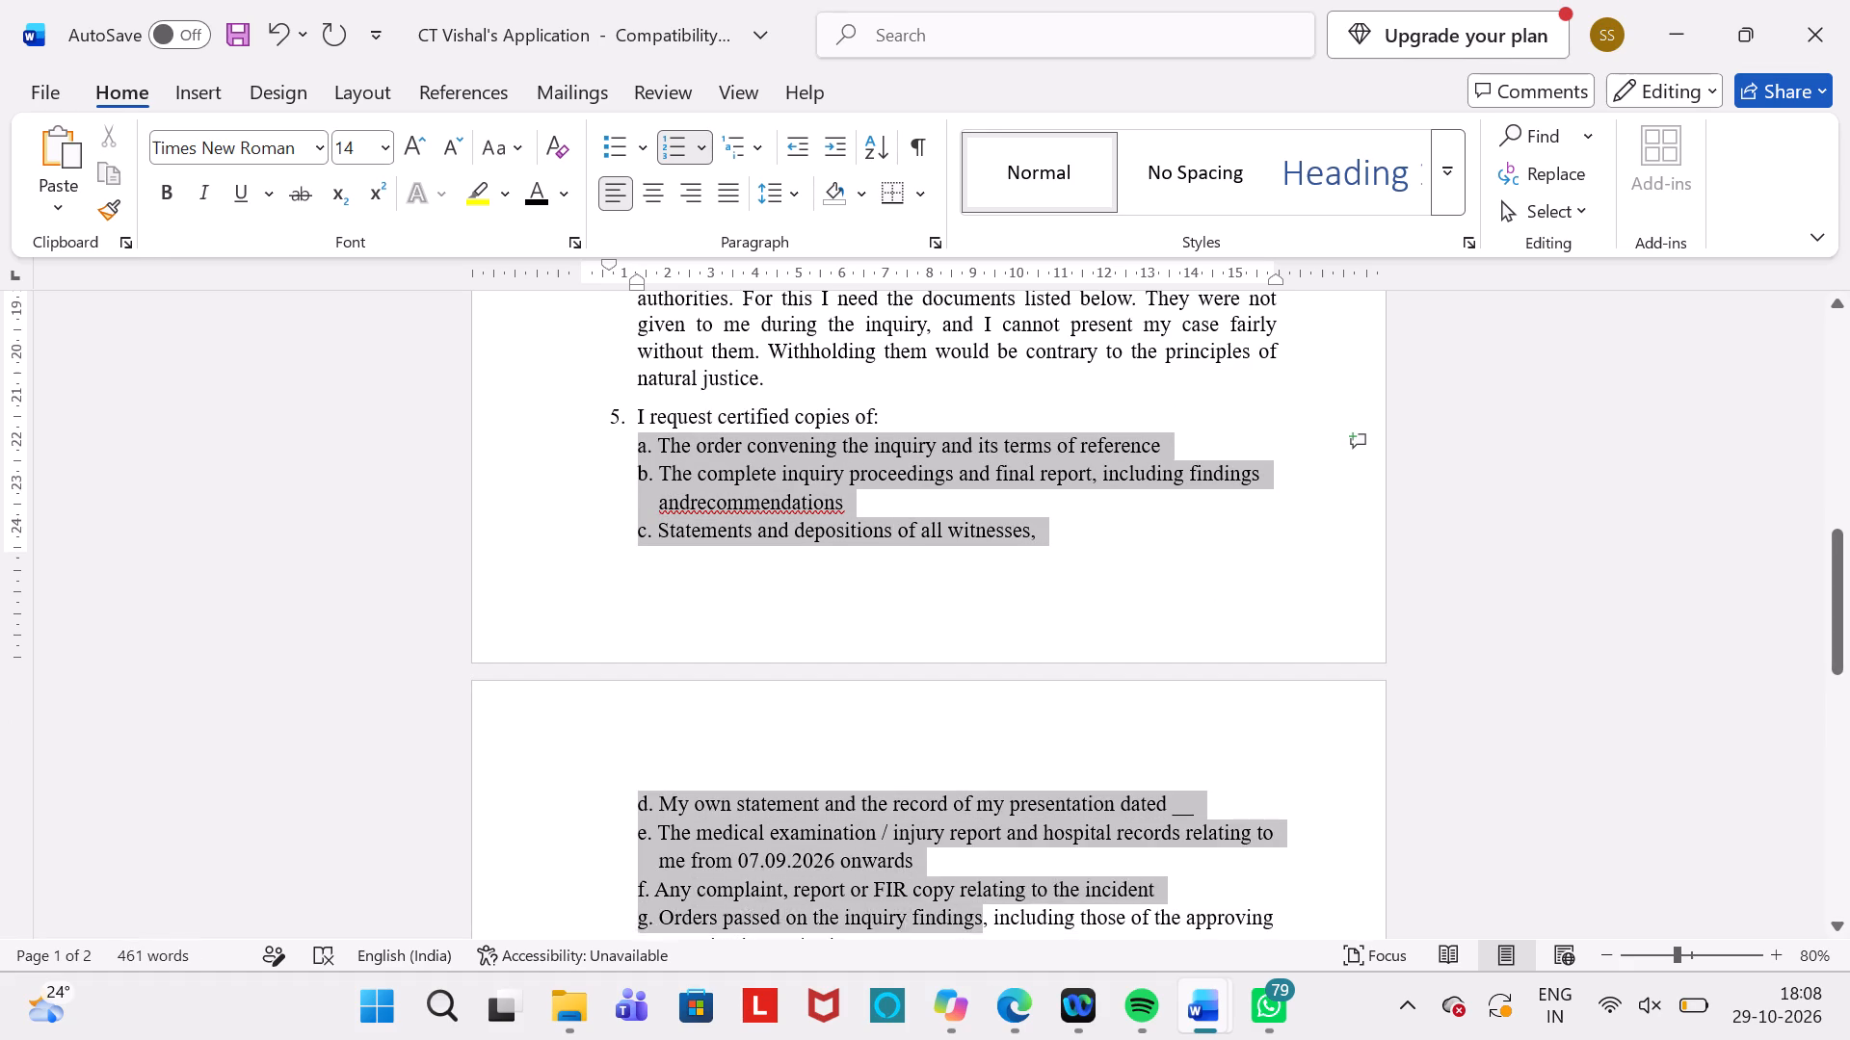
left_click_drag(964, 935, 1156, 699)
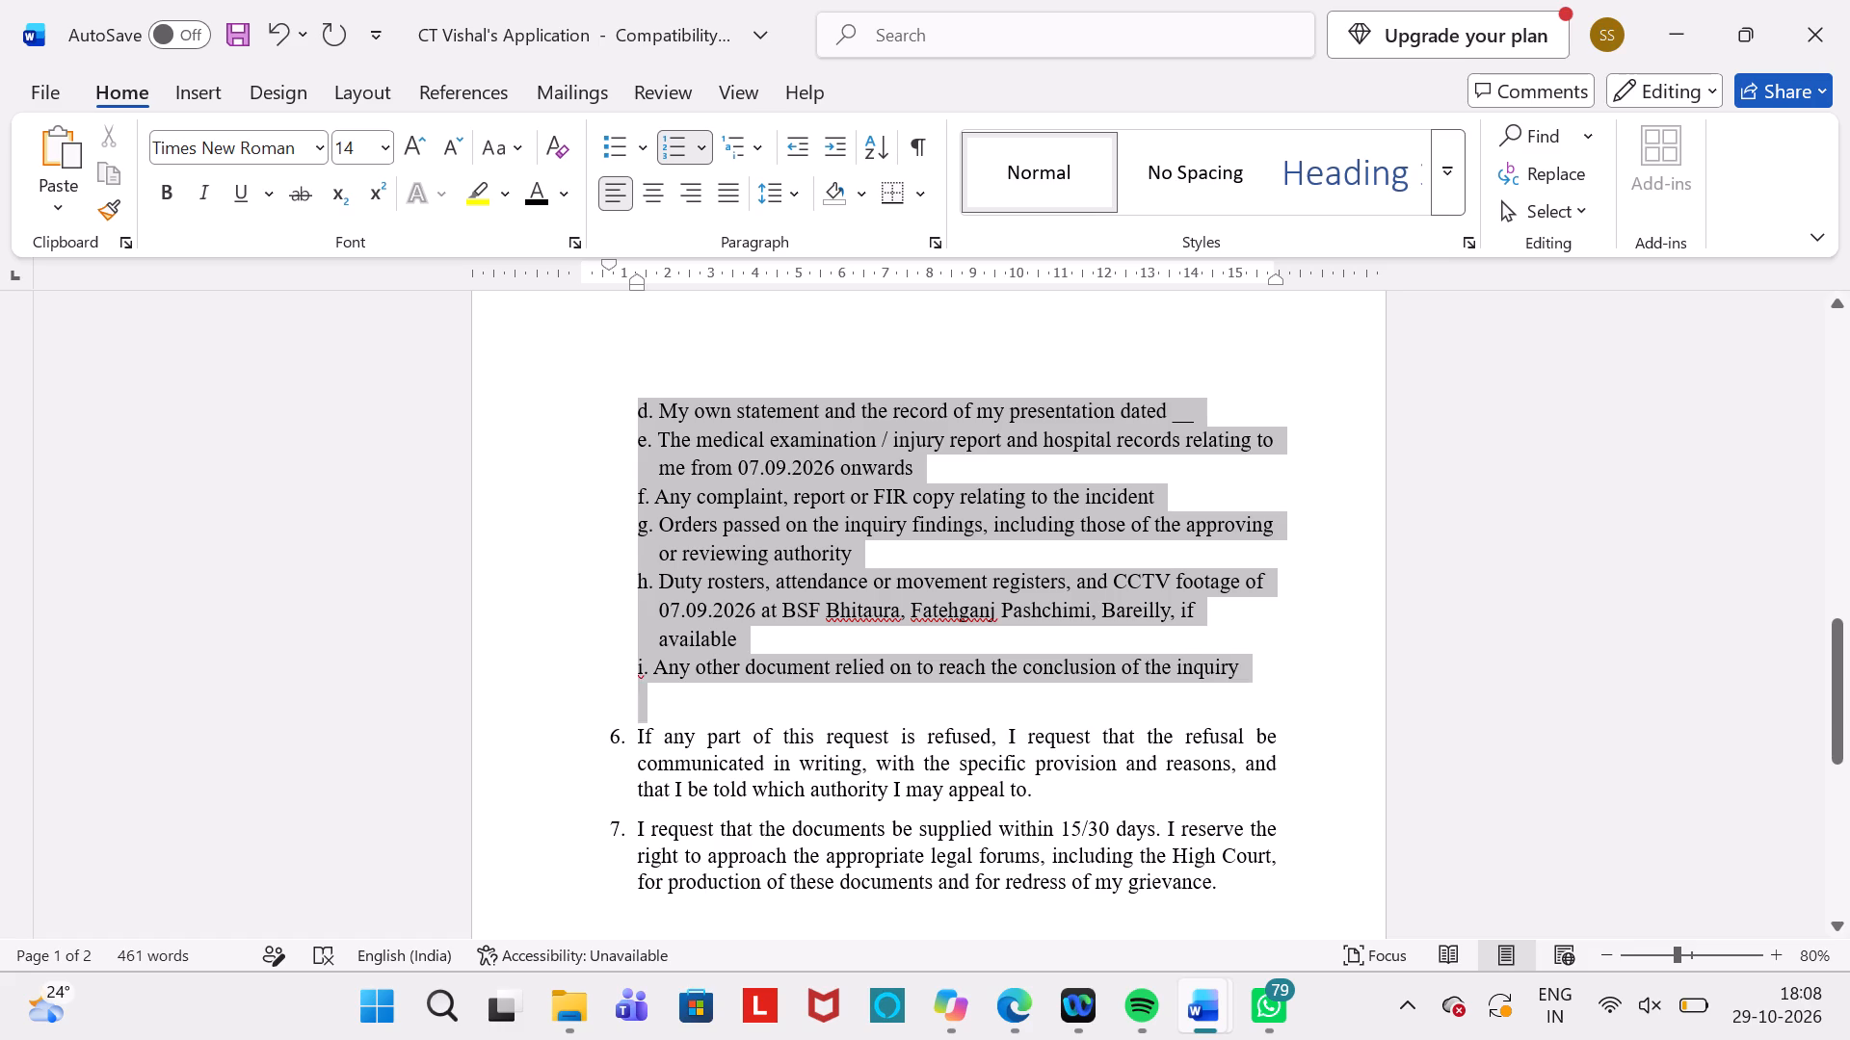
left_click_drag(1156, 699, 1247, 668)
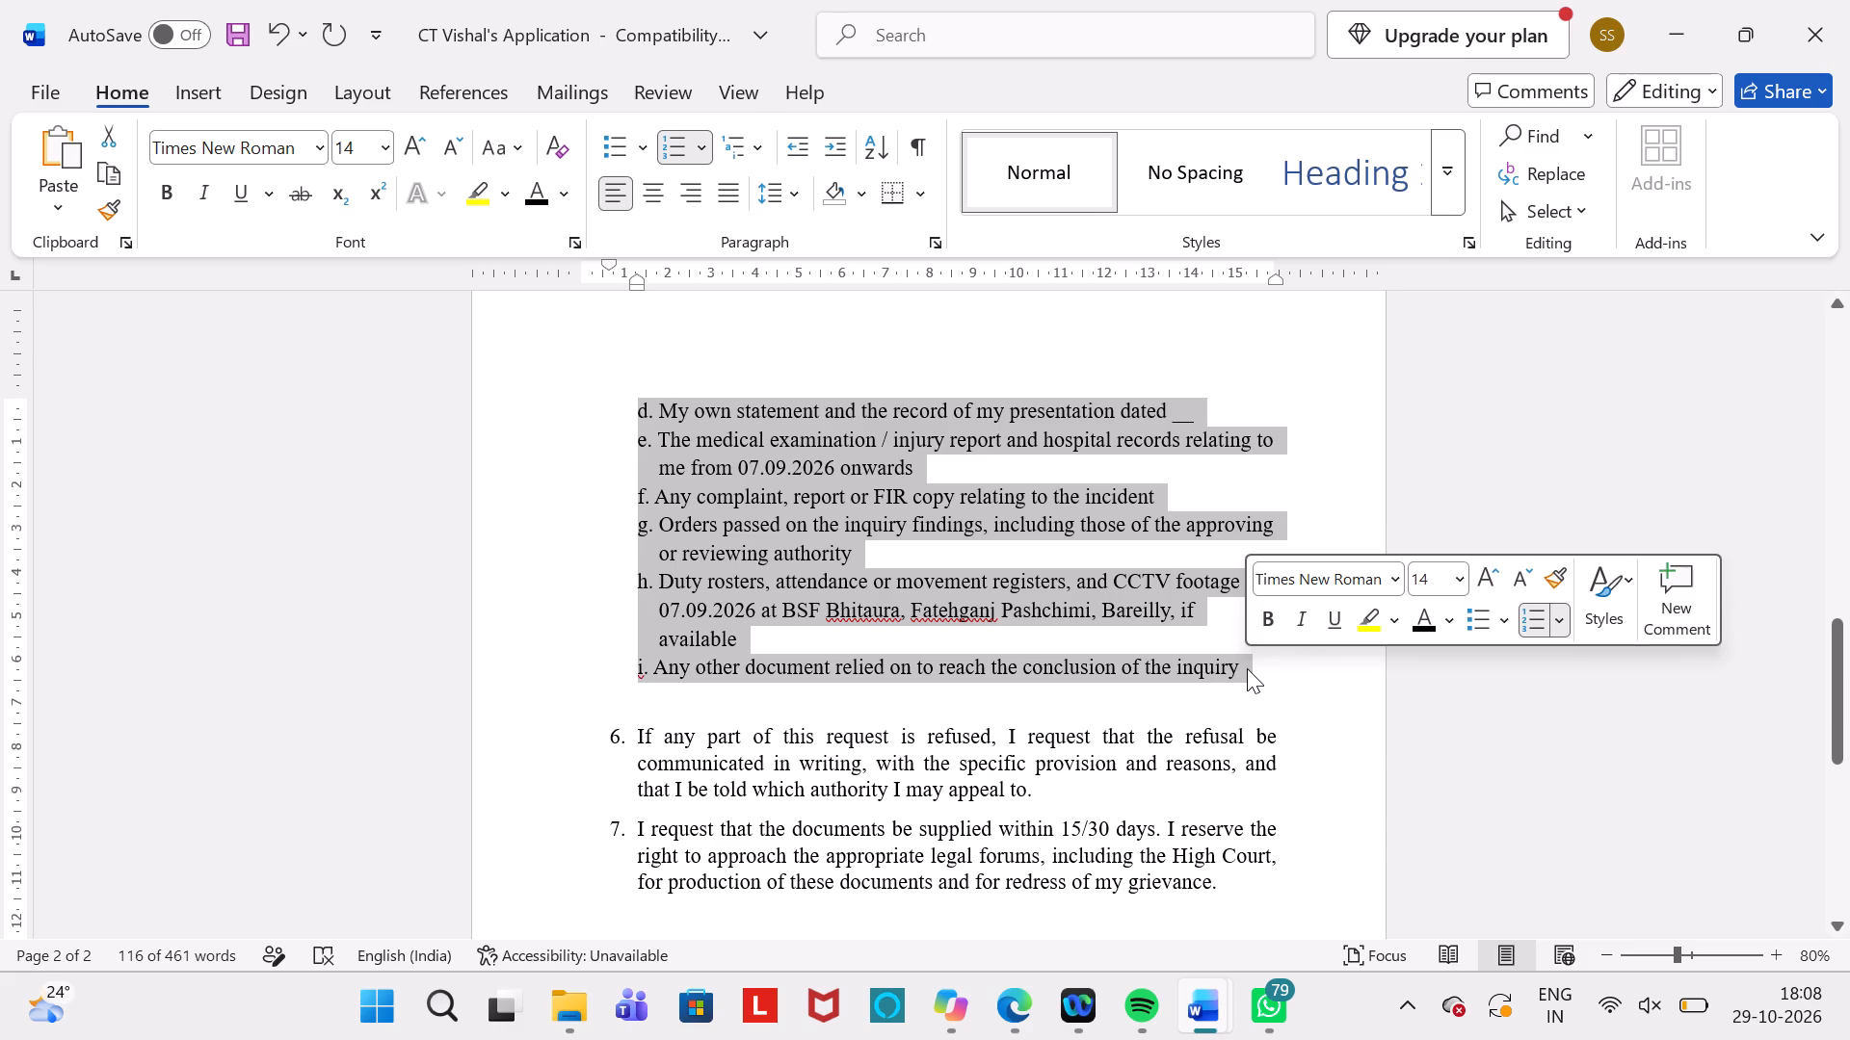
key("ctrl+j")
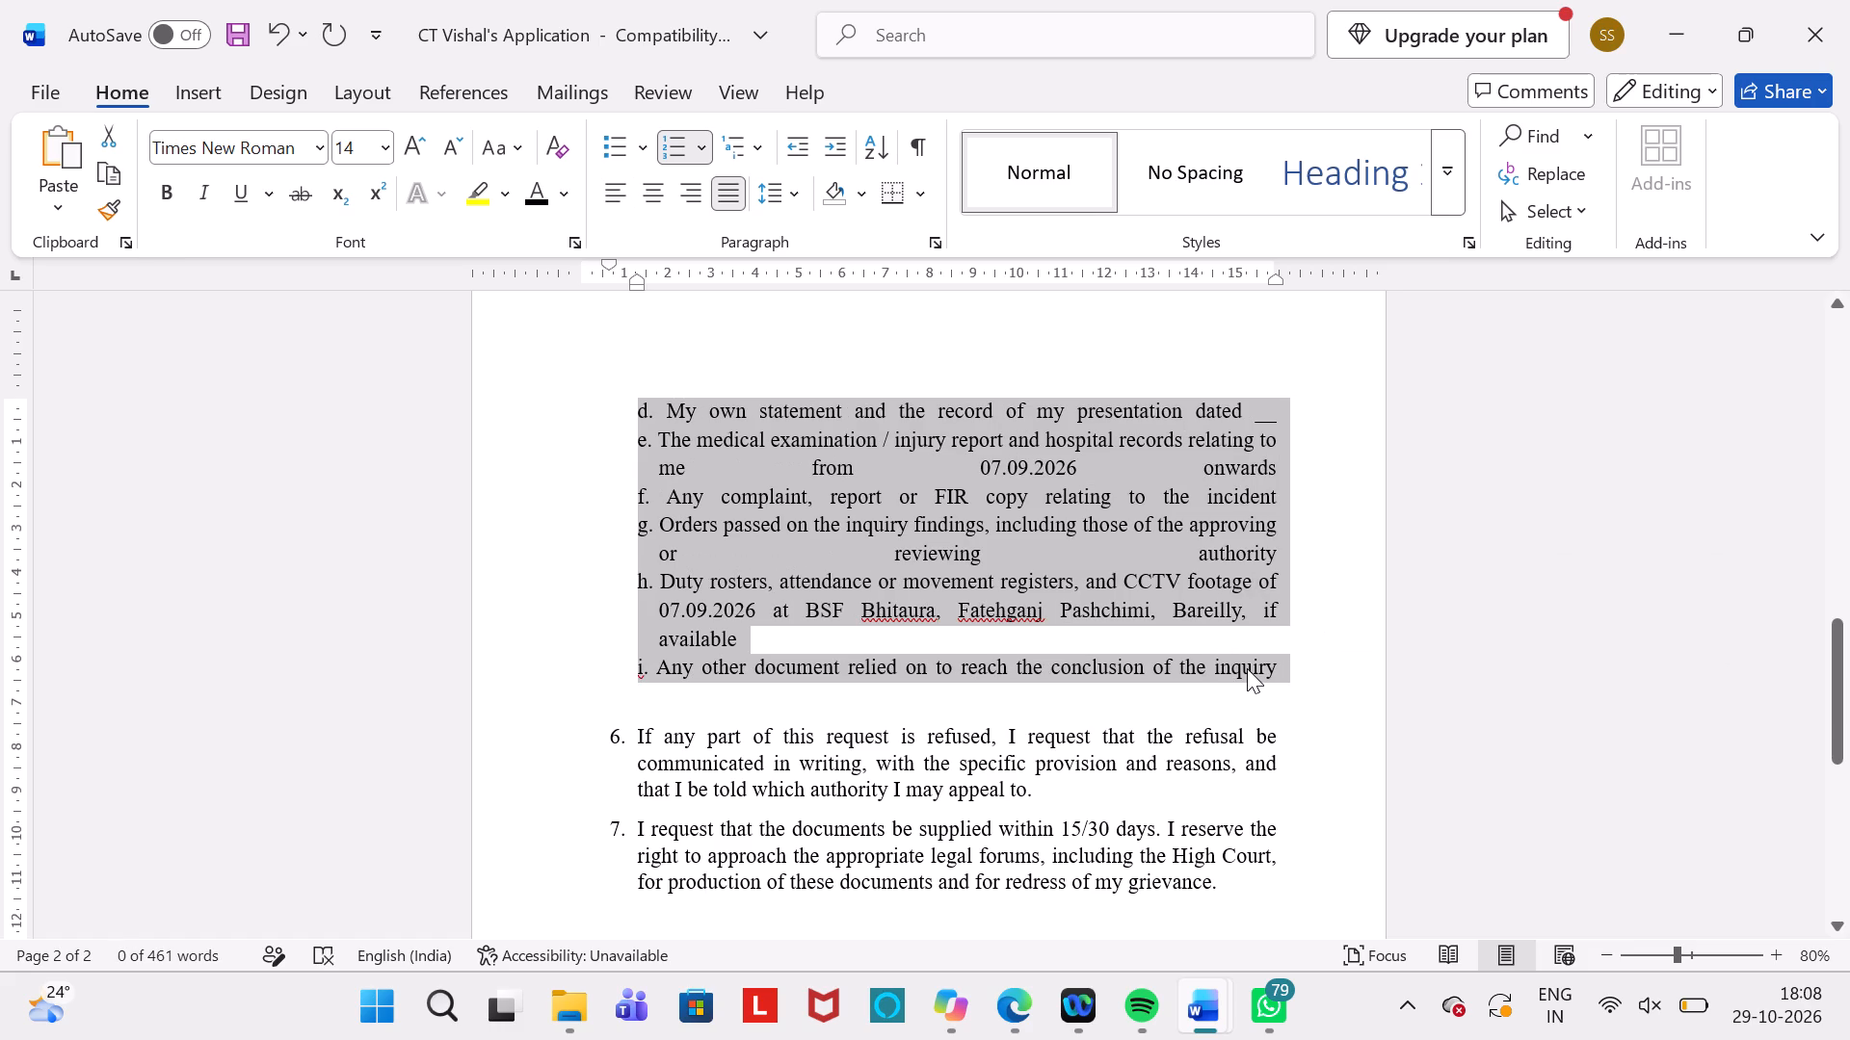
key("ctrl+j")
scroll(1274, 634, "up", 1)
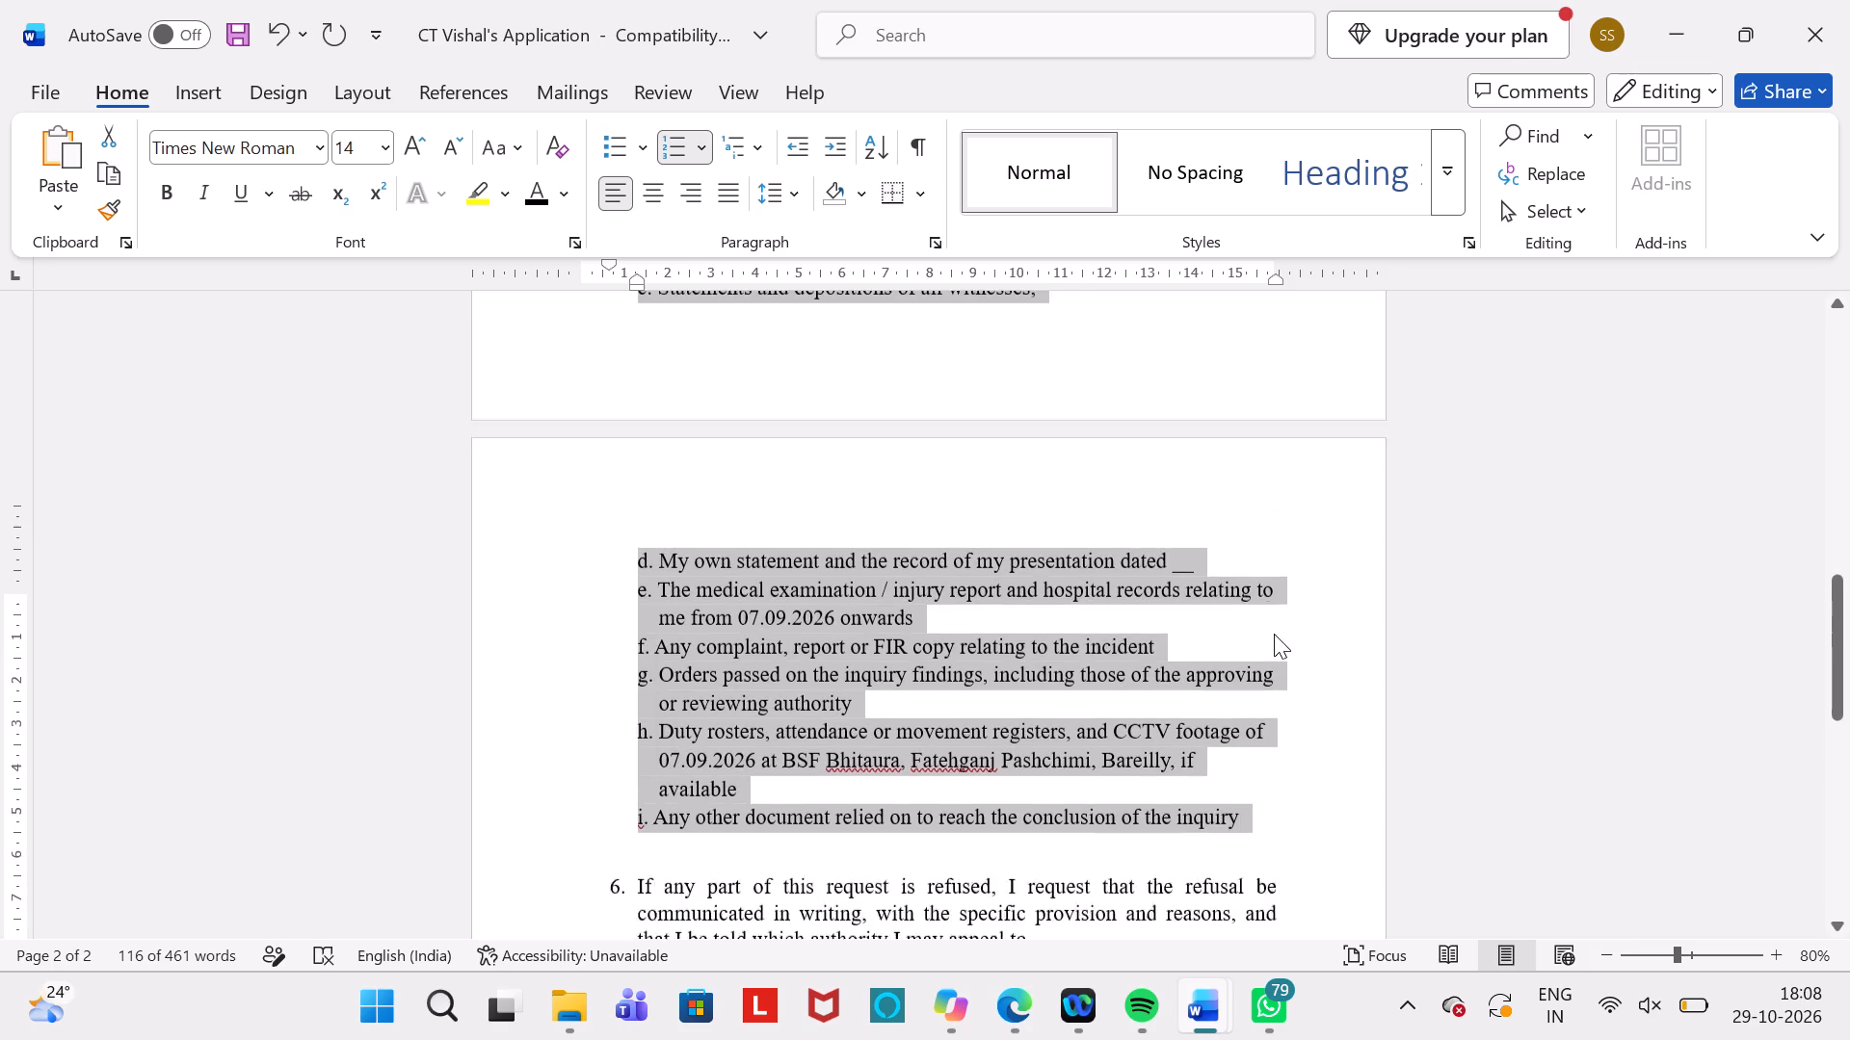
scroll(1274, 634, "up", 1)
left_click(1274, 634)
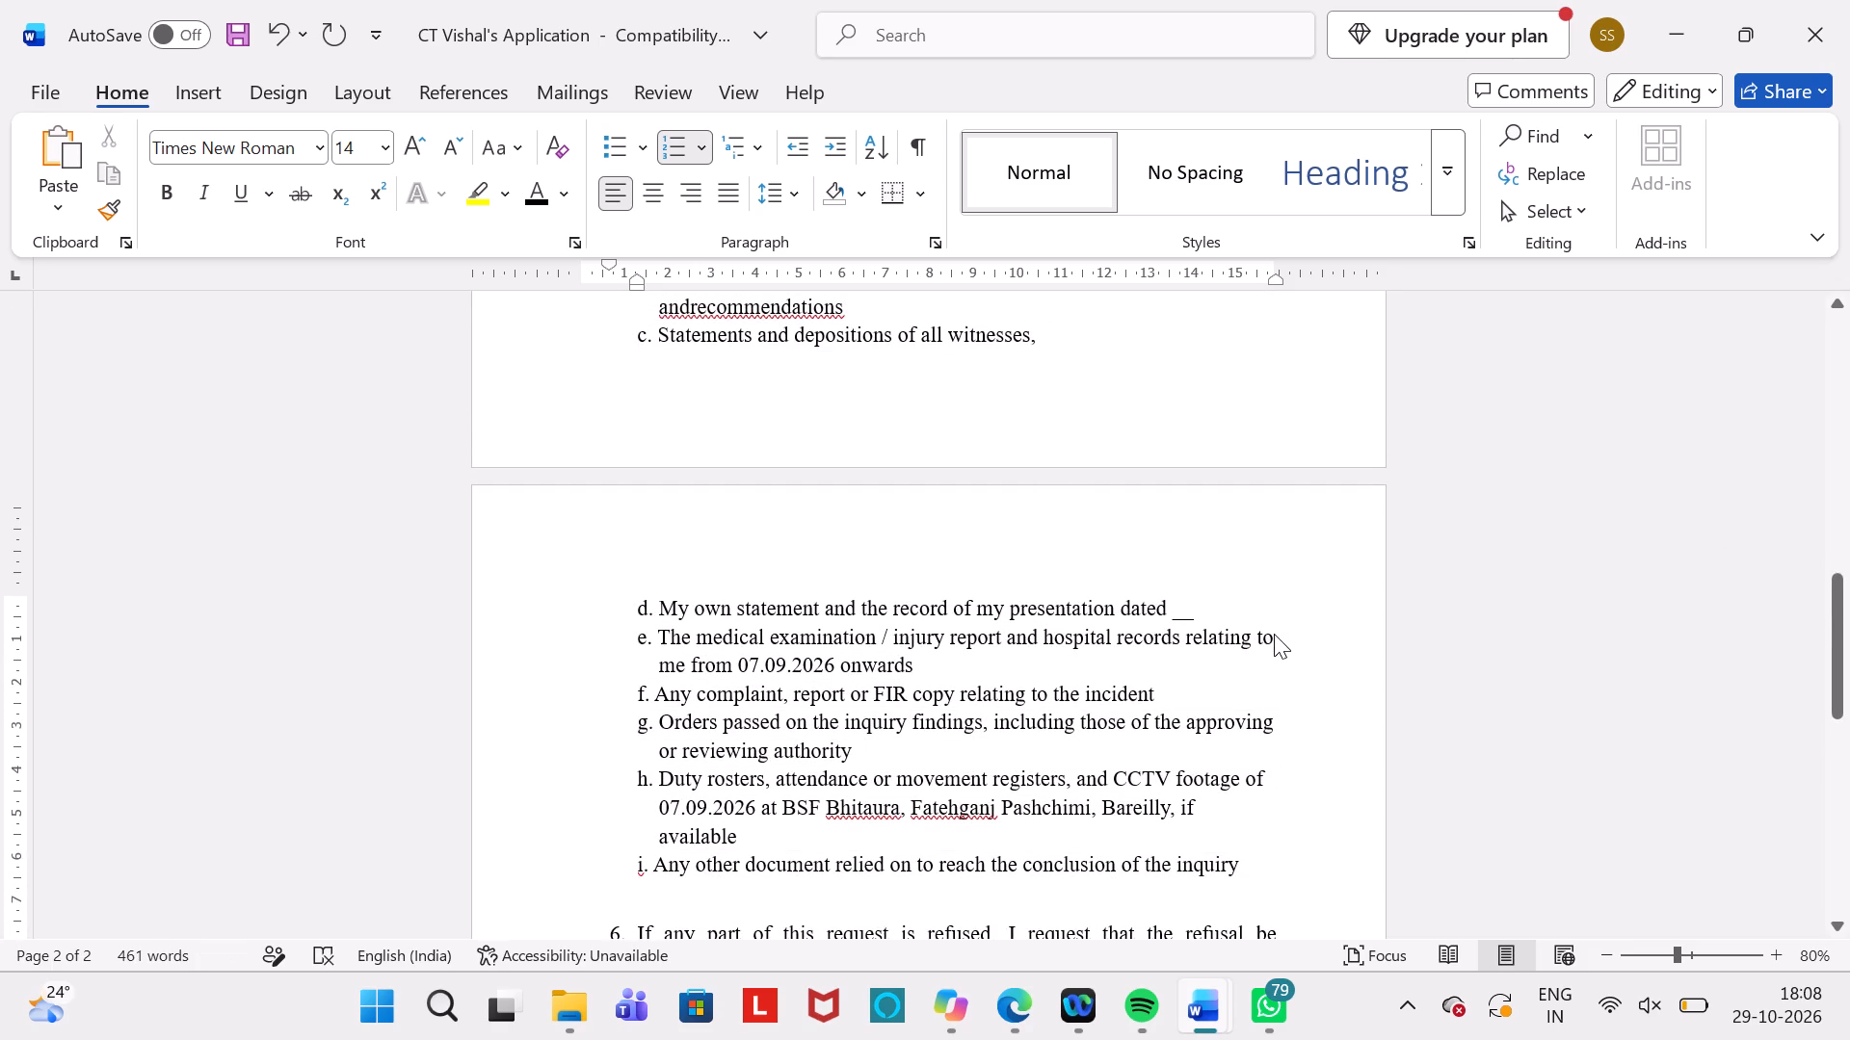
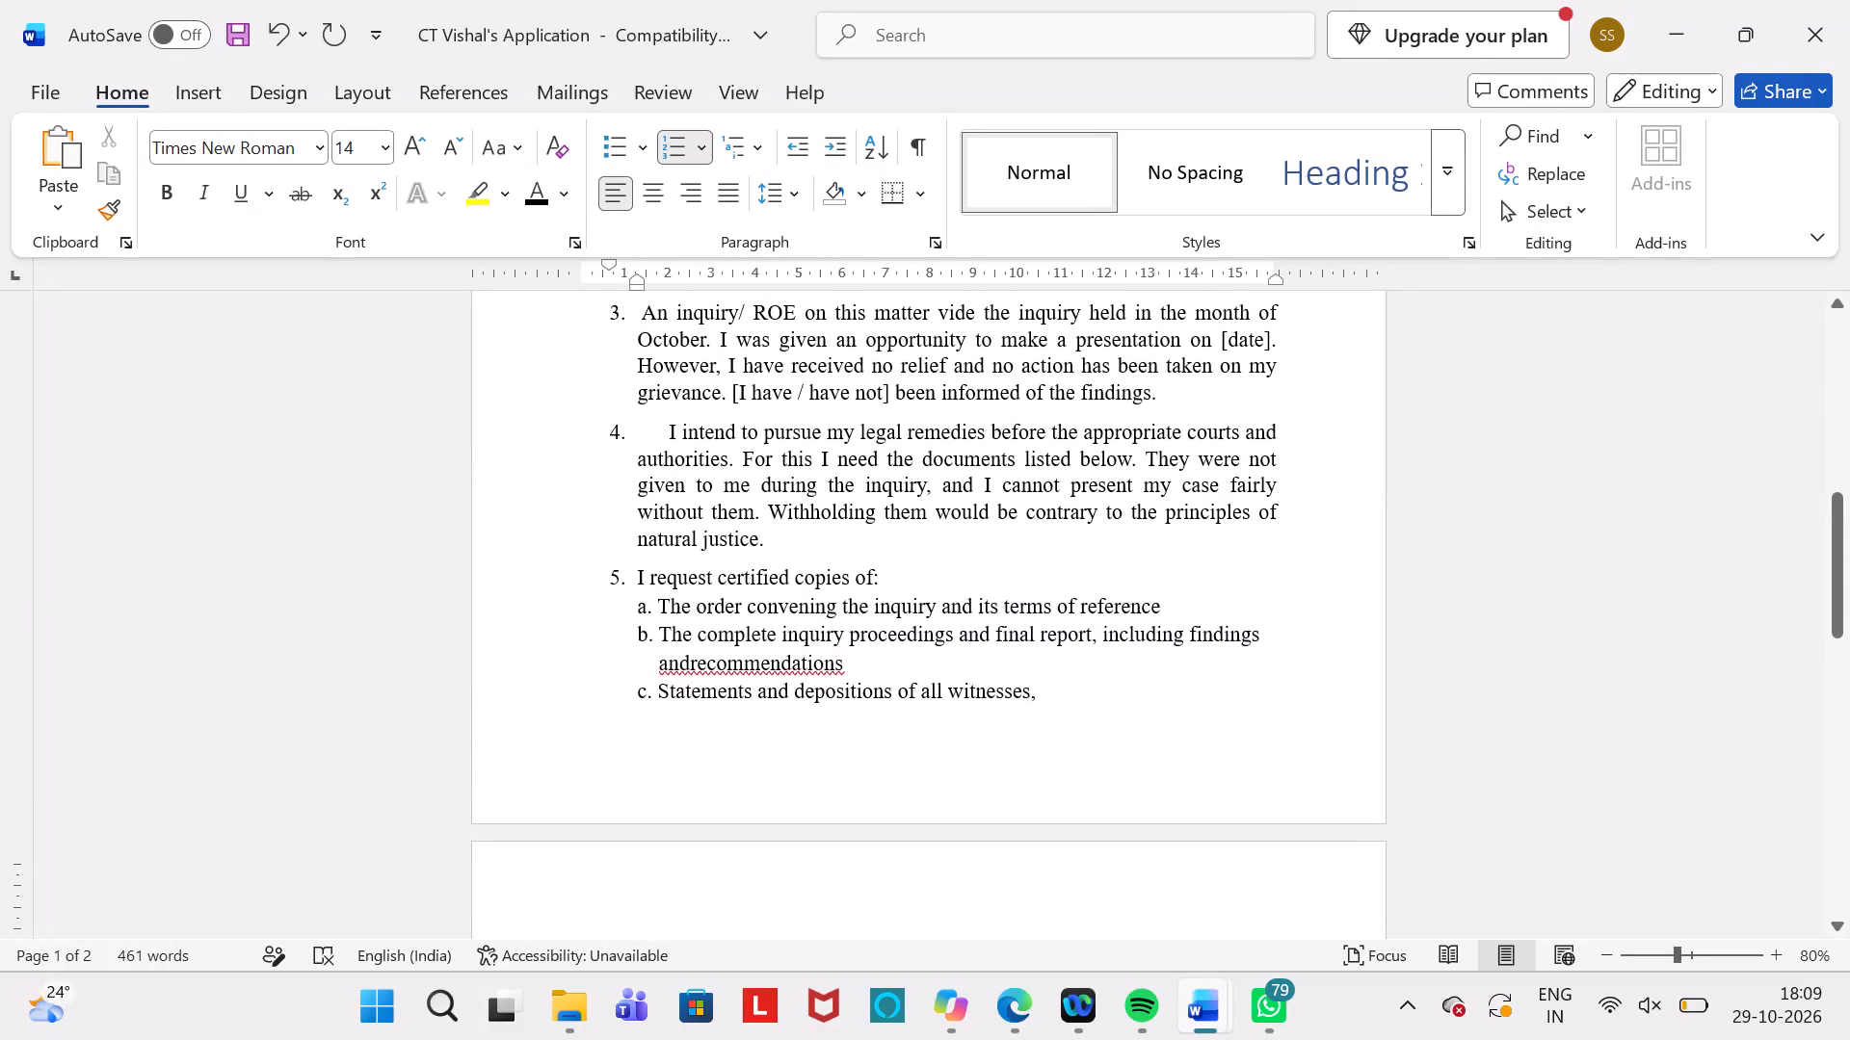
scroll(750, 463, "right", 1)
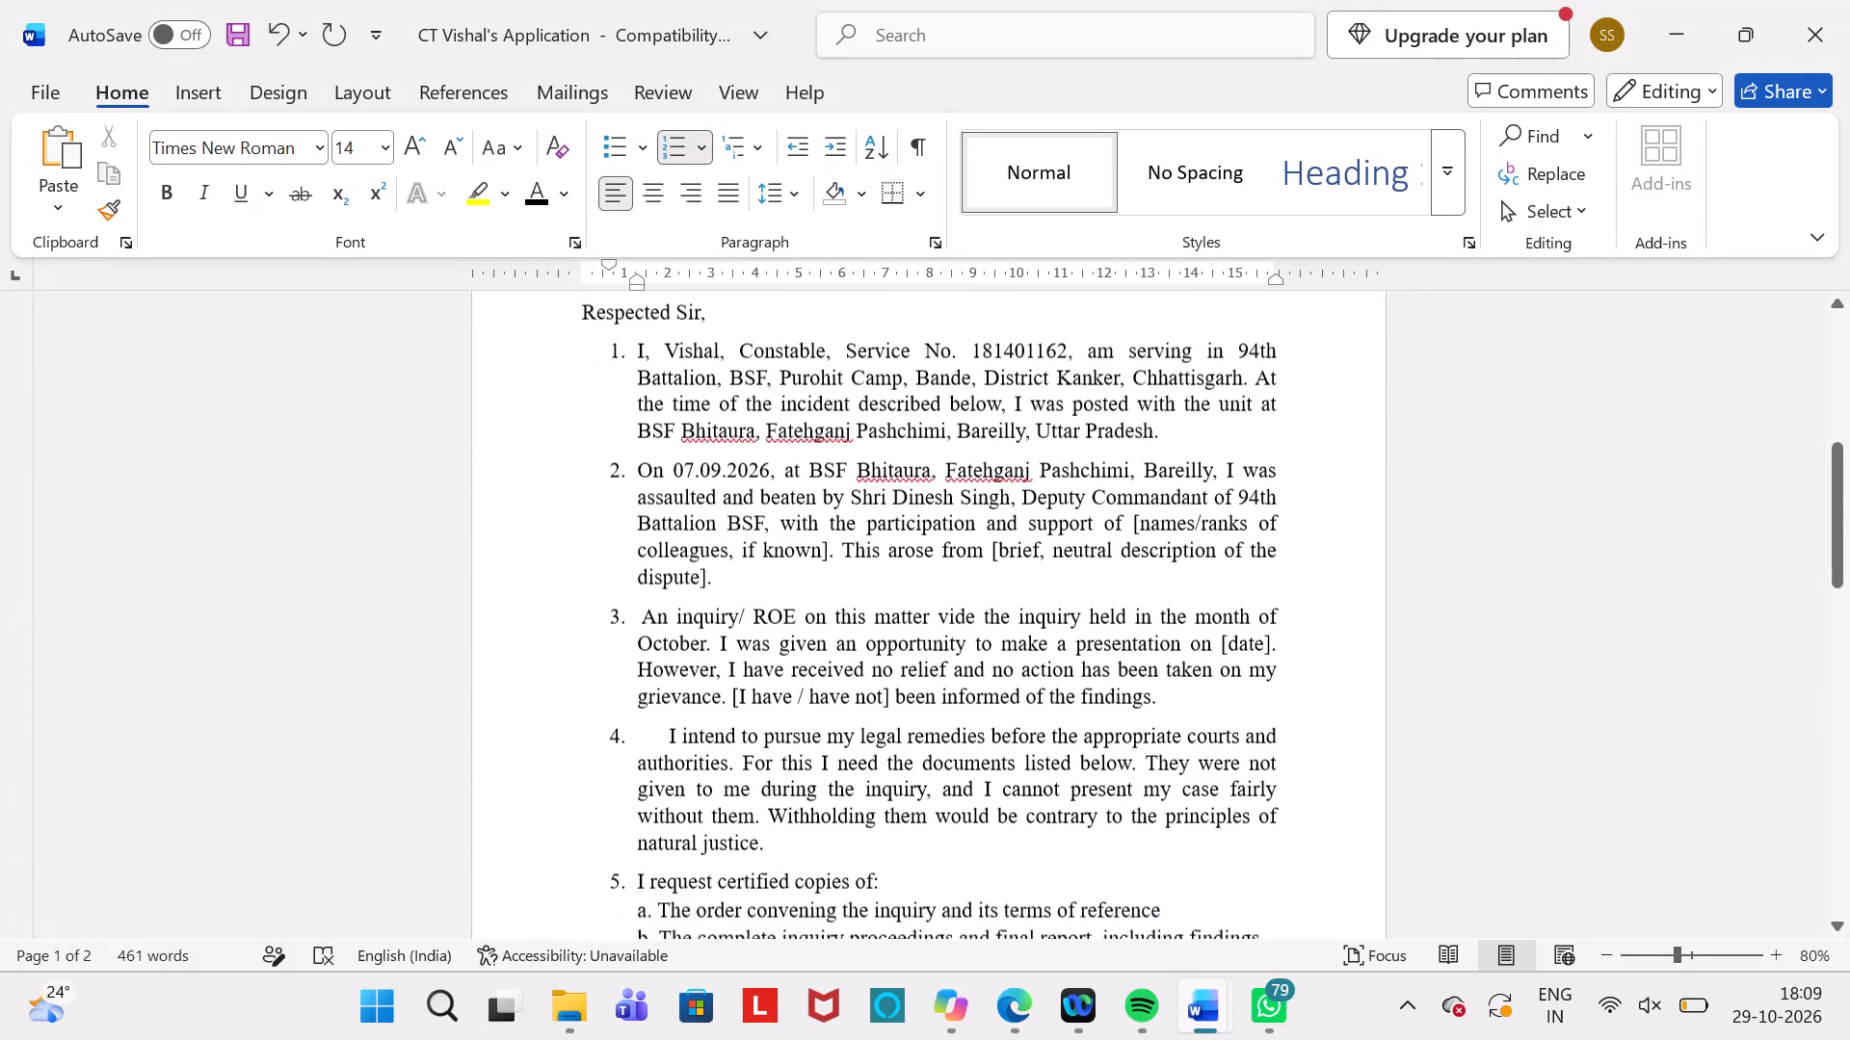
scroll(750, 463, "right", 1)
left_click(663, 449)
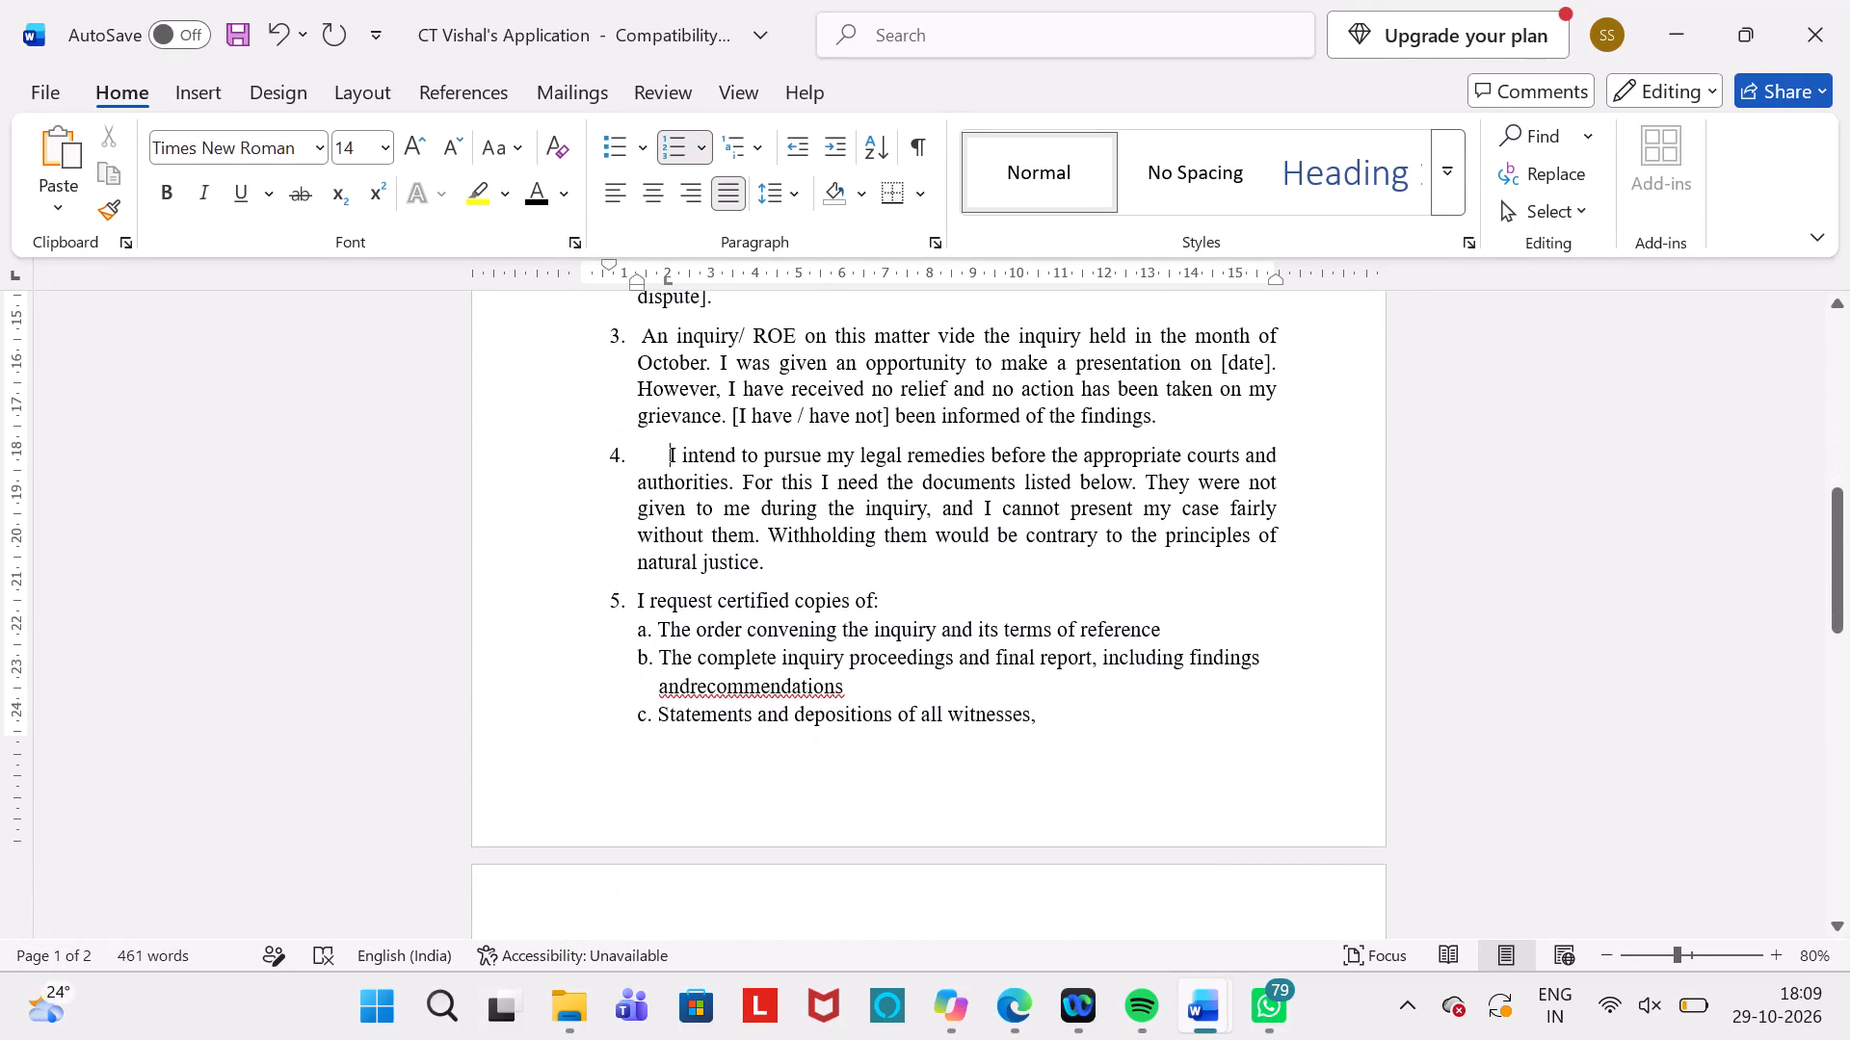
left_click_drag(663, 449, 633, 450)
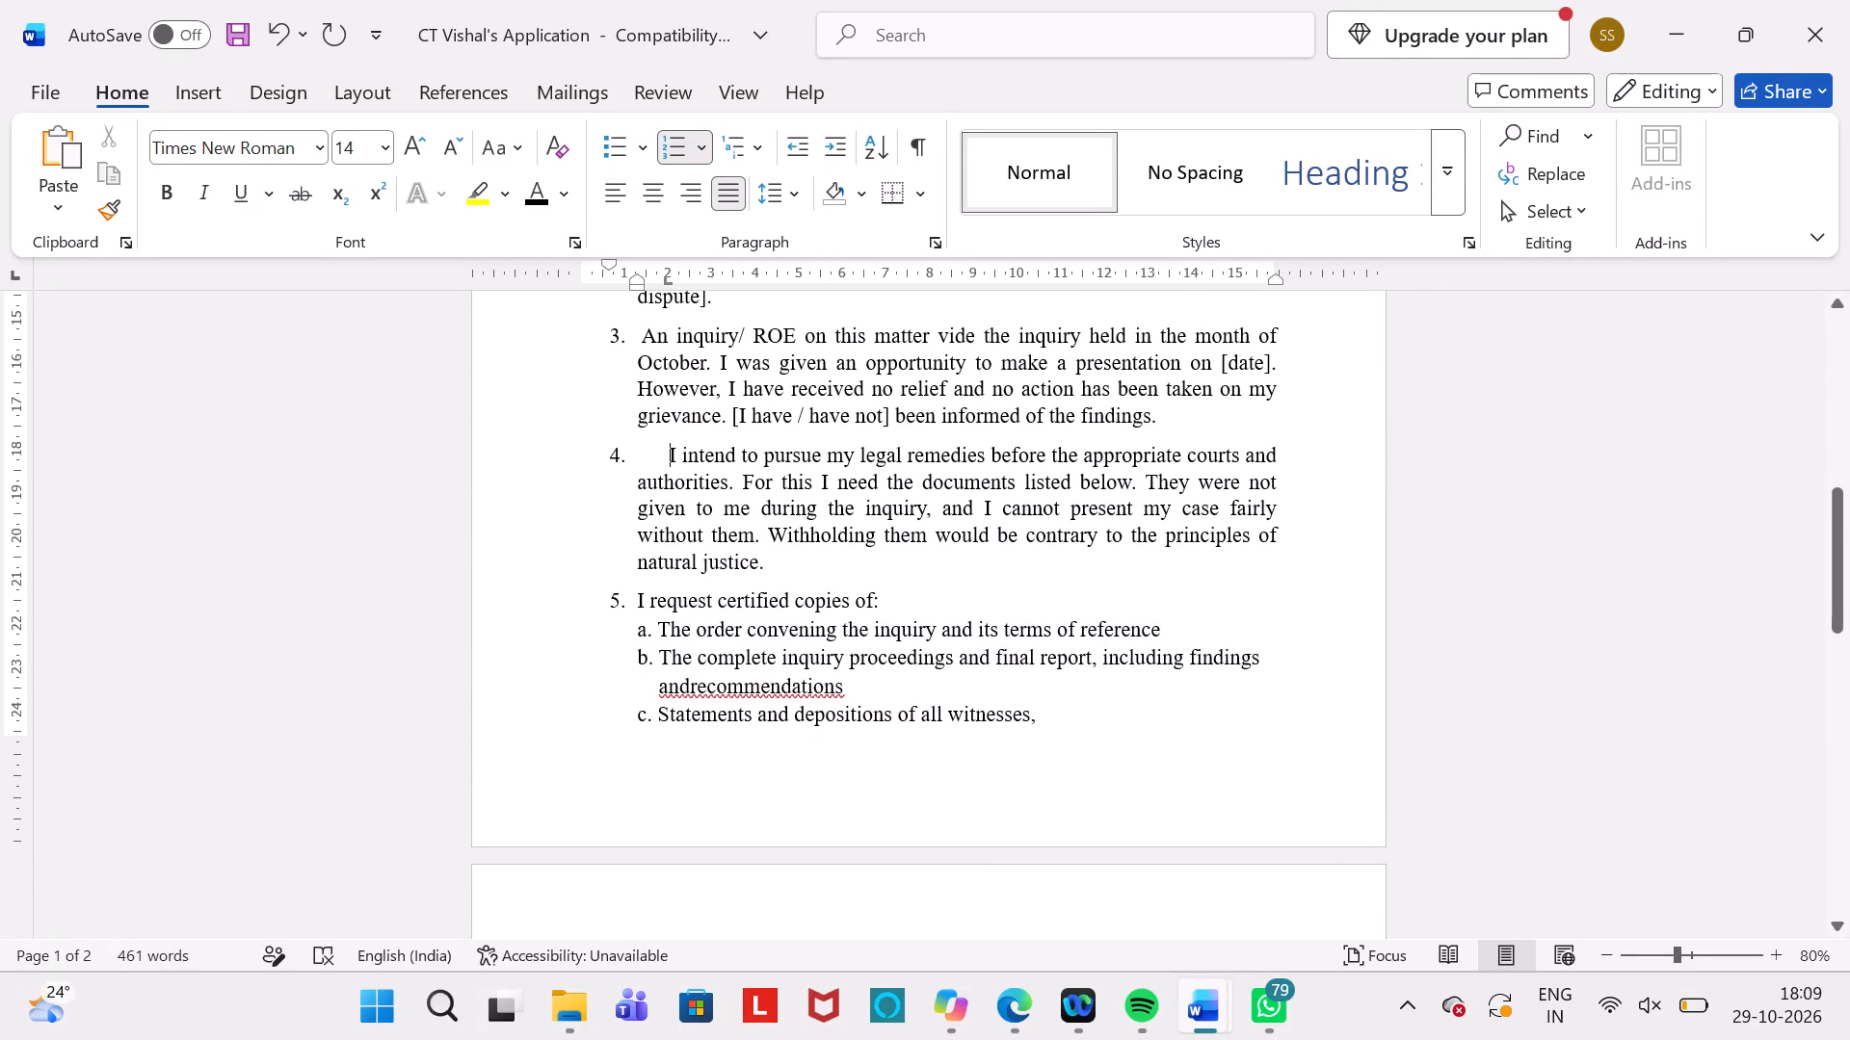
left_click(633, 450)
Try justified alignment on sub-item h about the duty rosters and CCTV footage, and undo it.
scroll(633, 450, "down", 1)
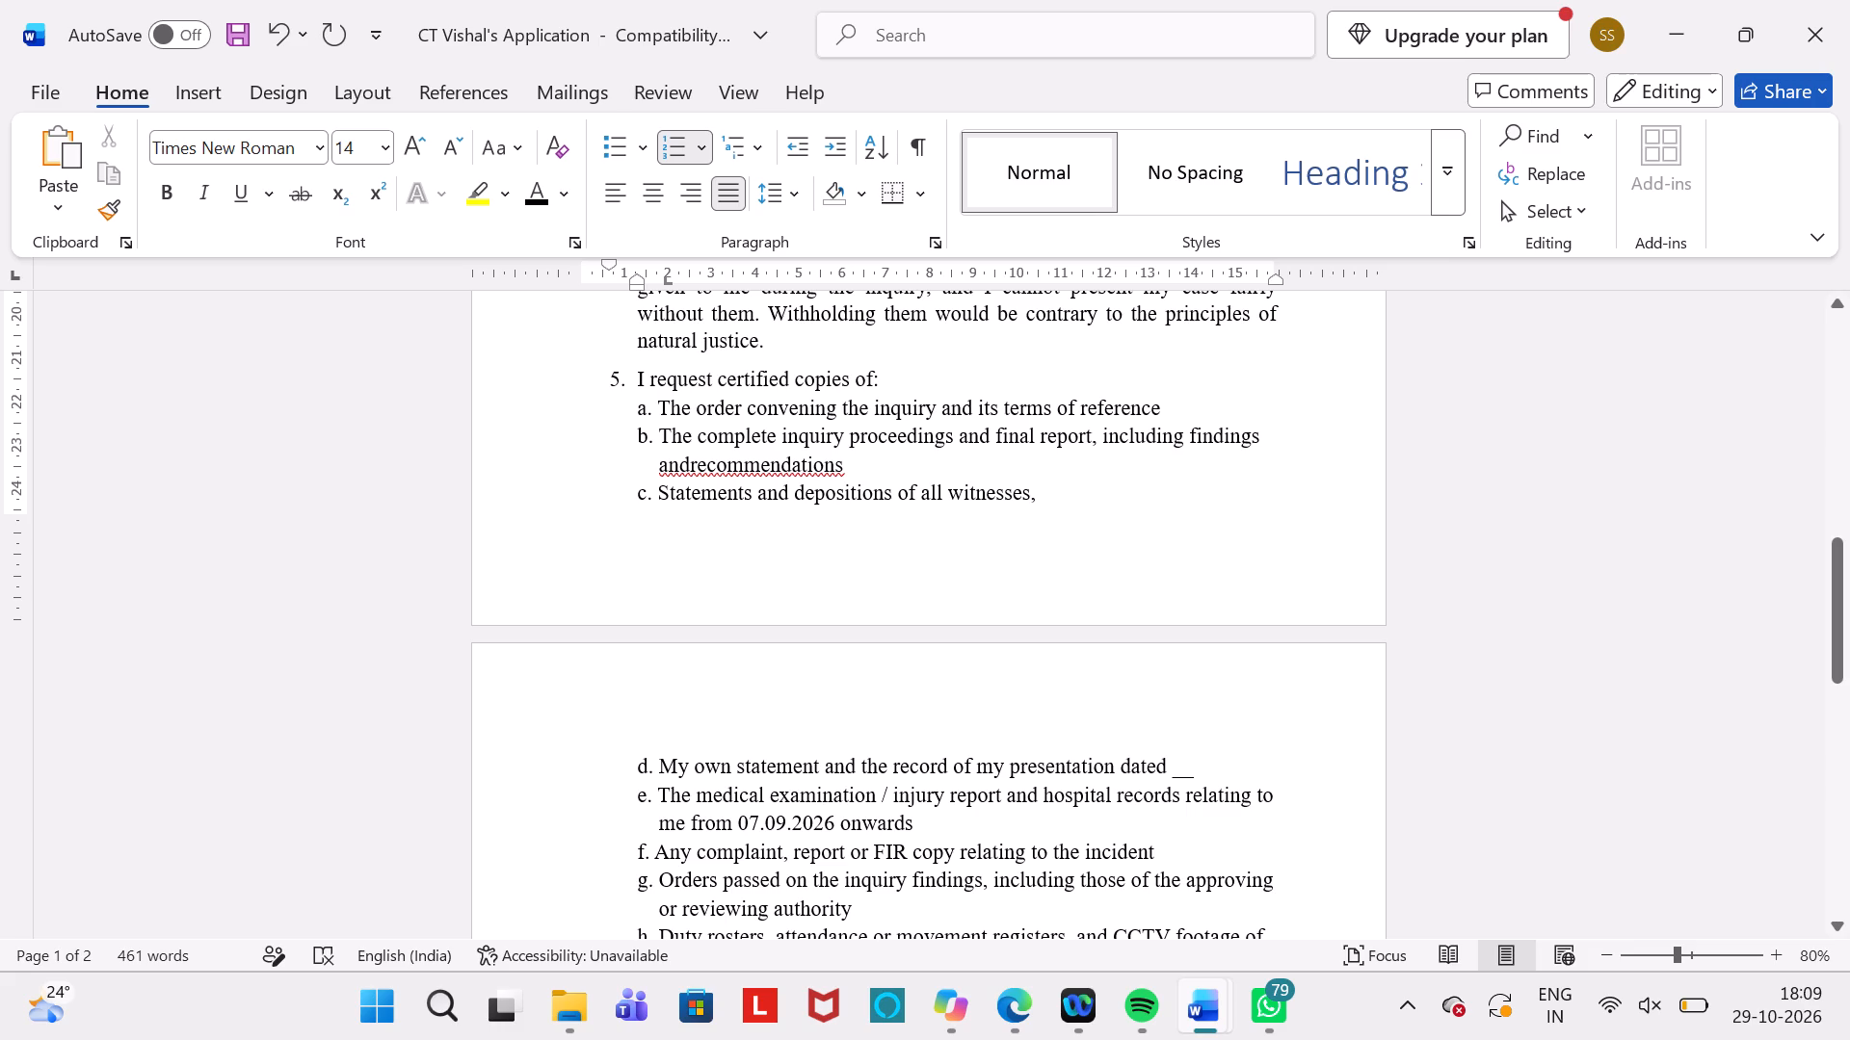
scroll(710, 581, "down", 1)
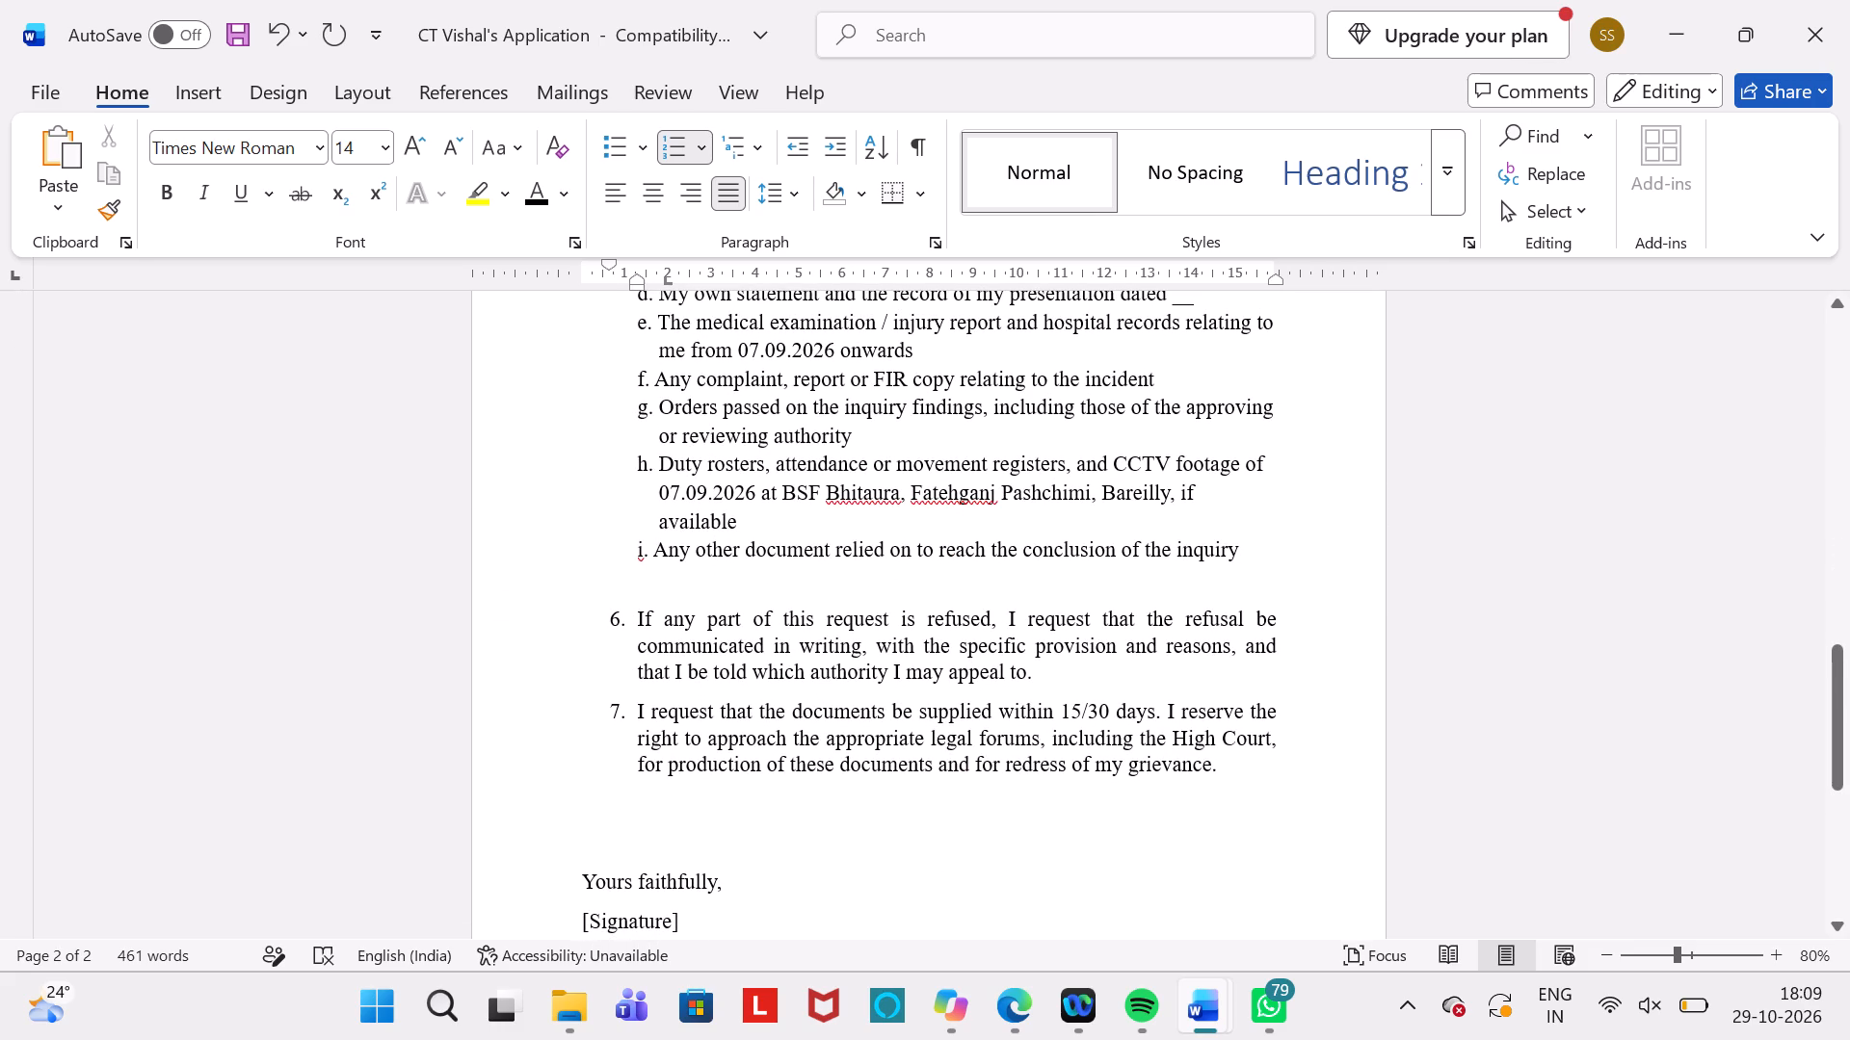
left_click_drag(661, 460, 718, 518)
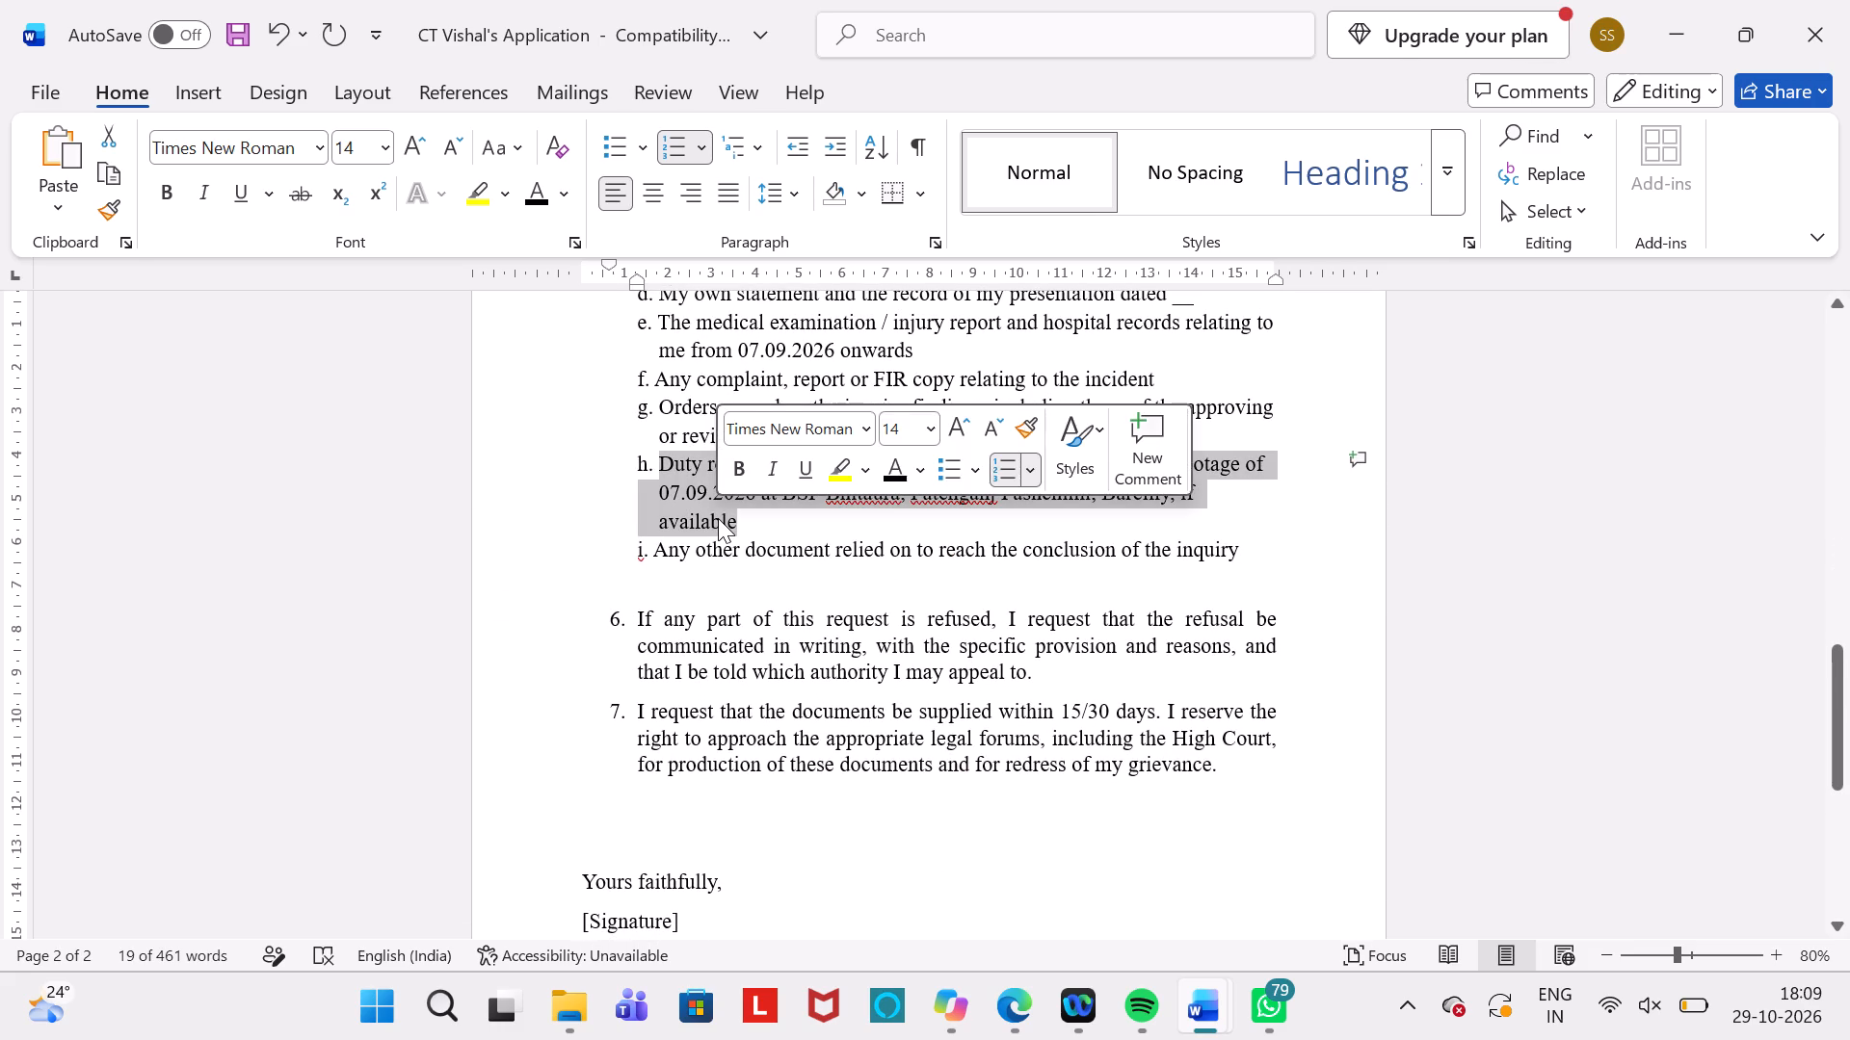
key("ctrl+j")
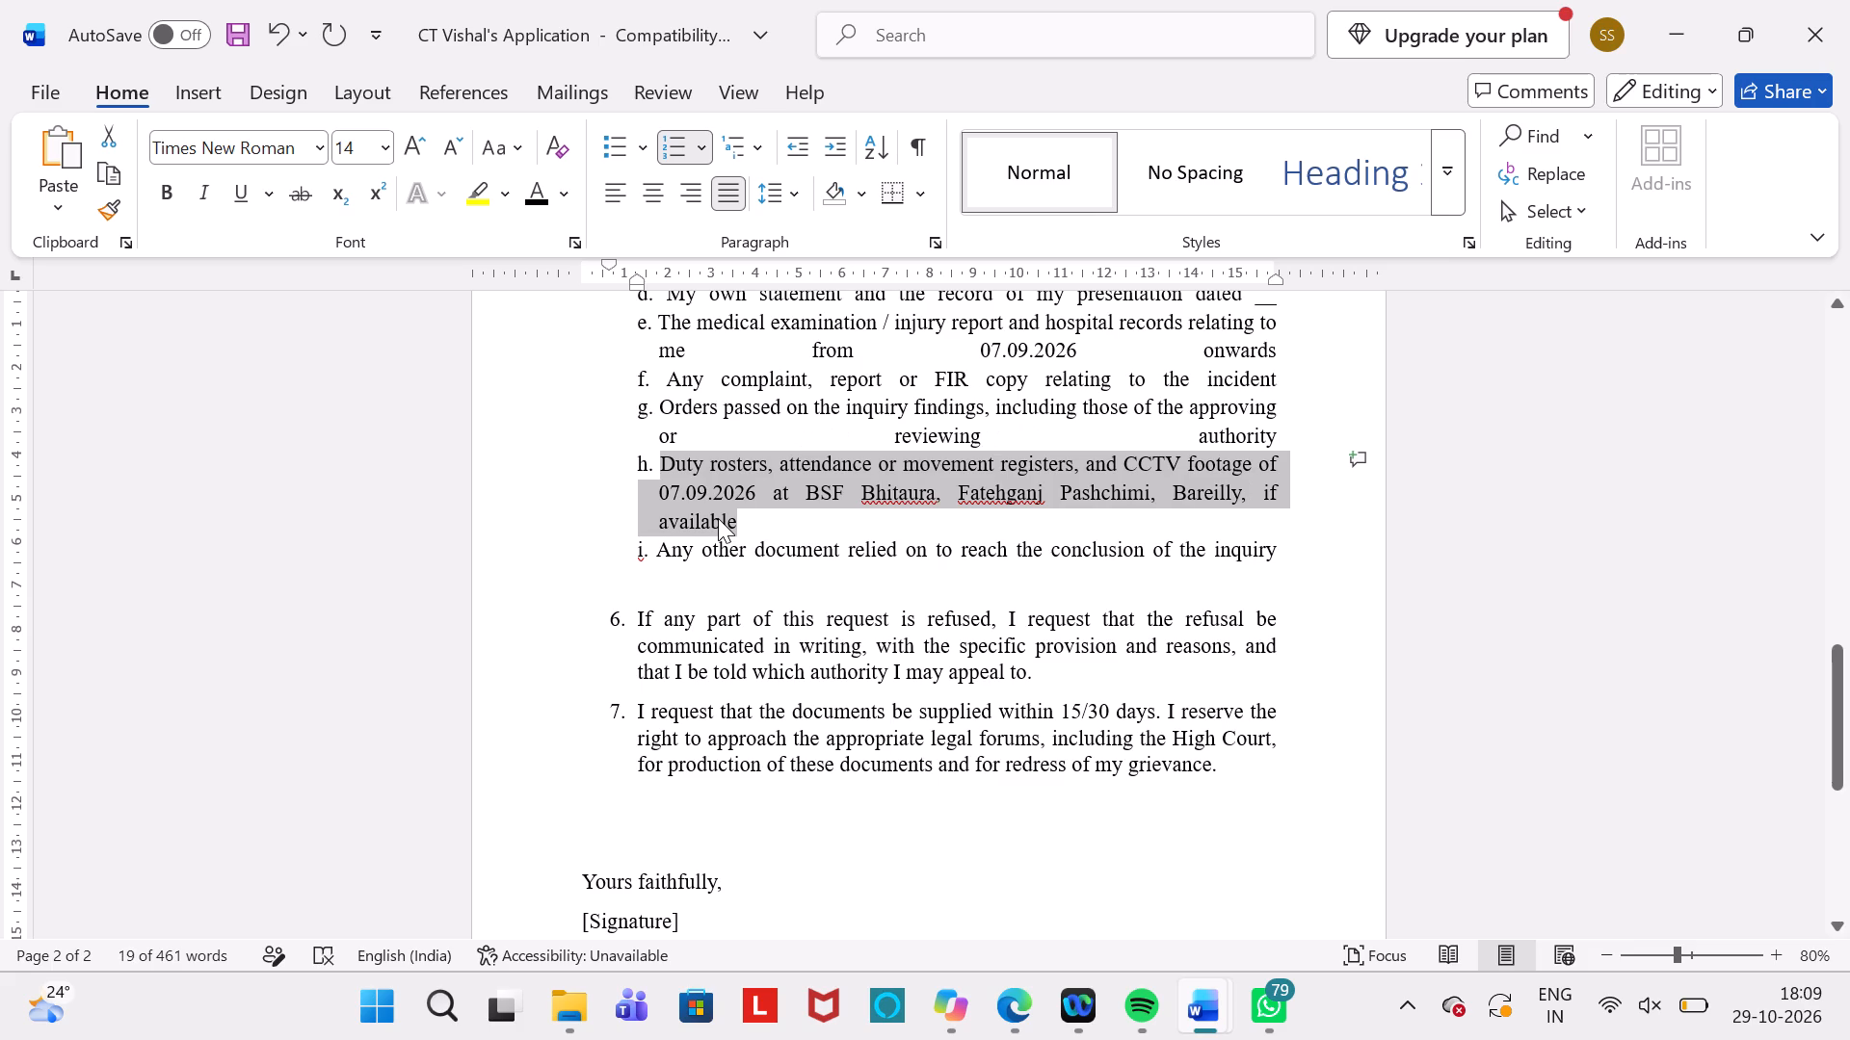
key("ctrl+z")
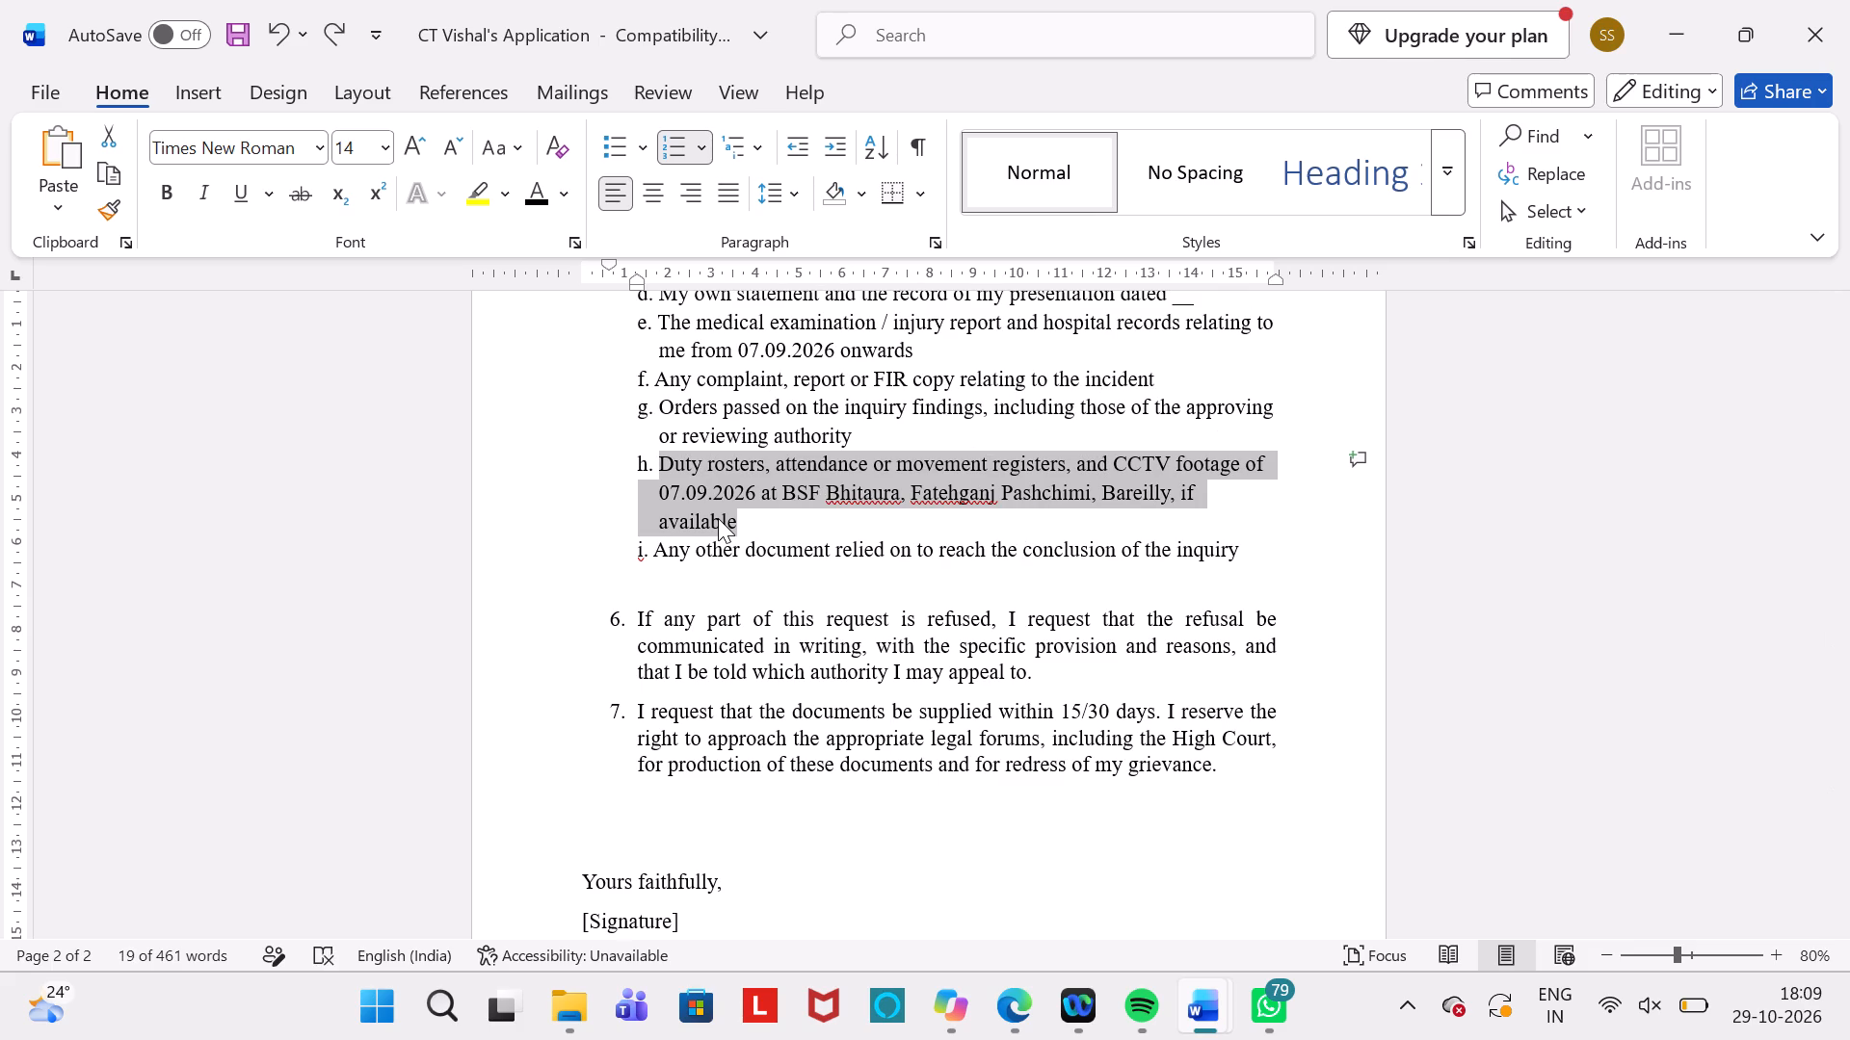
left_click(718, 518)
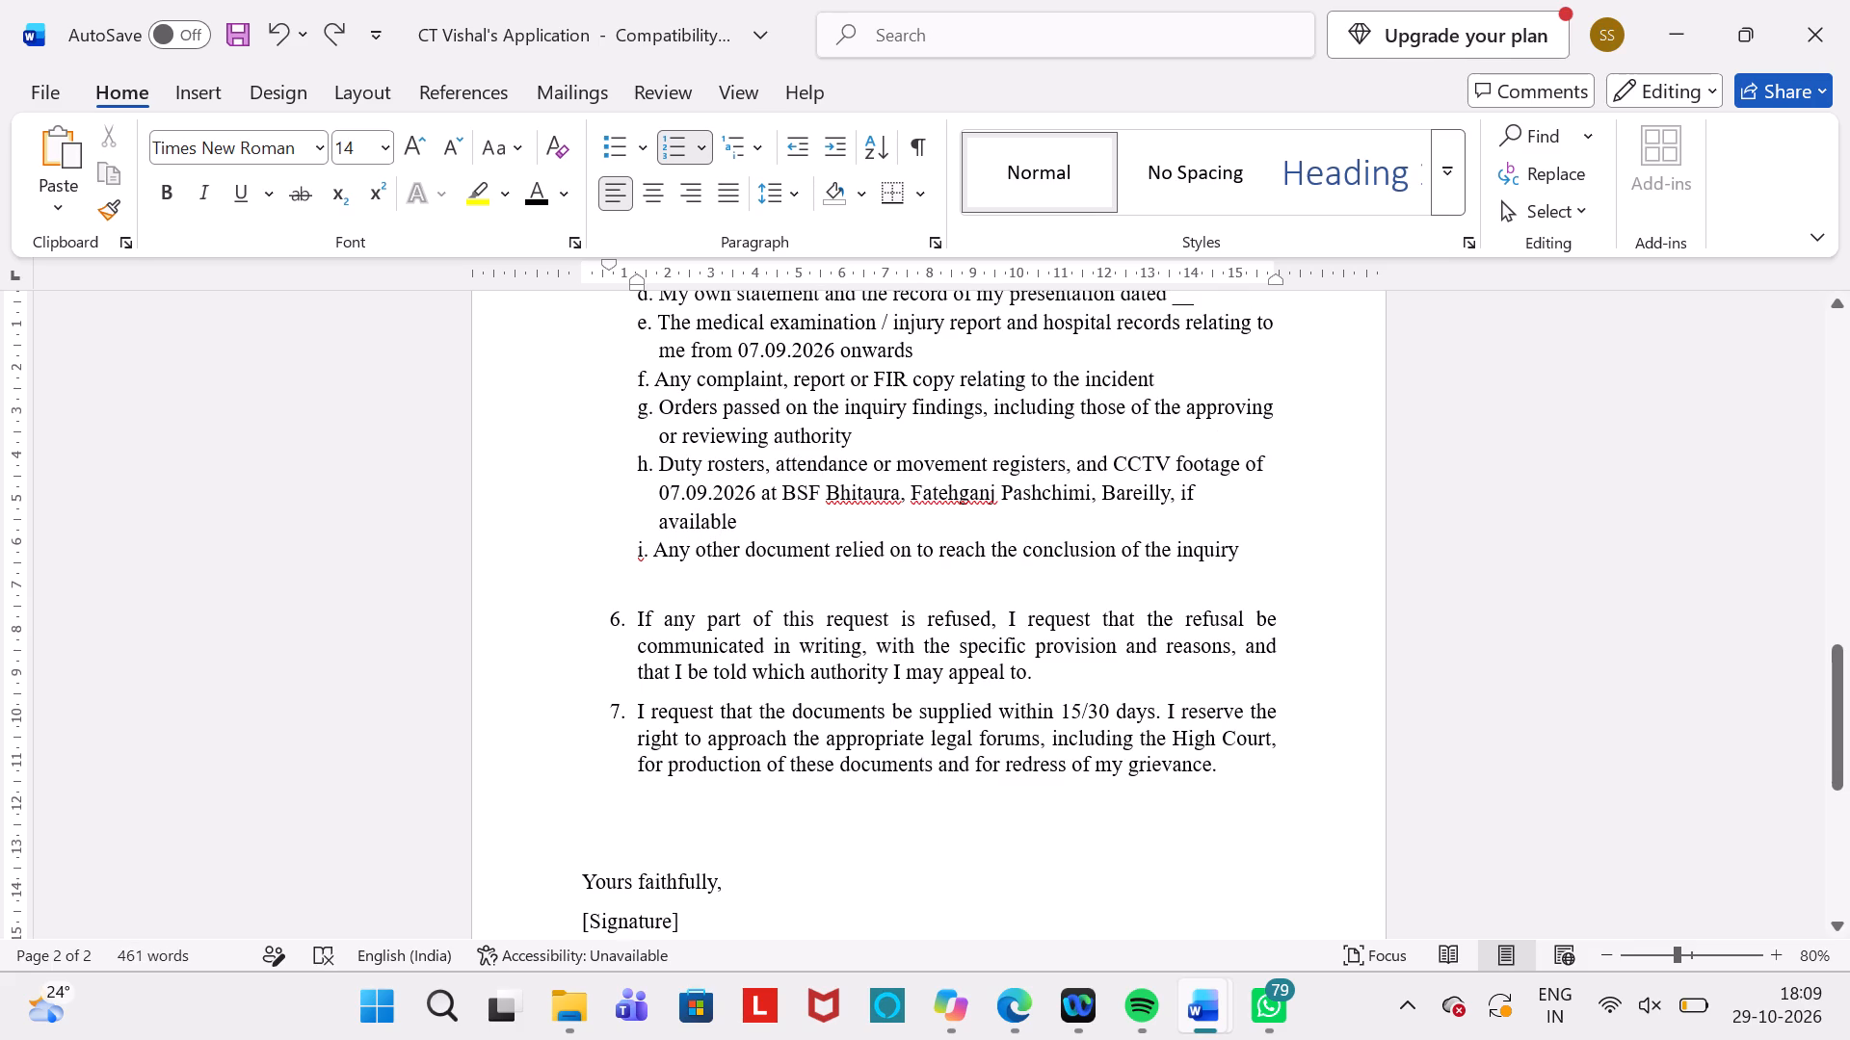
Look over the application's layout from the addressee block down through the numbered paragraphs.
scroll(1120, 476, "up", 4)
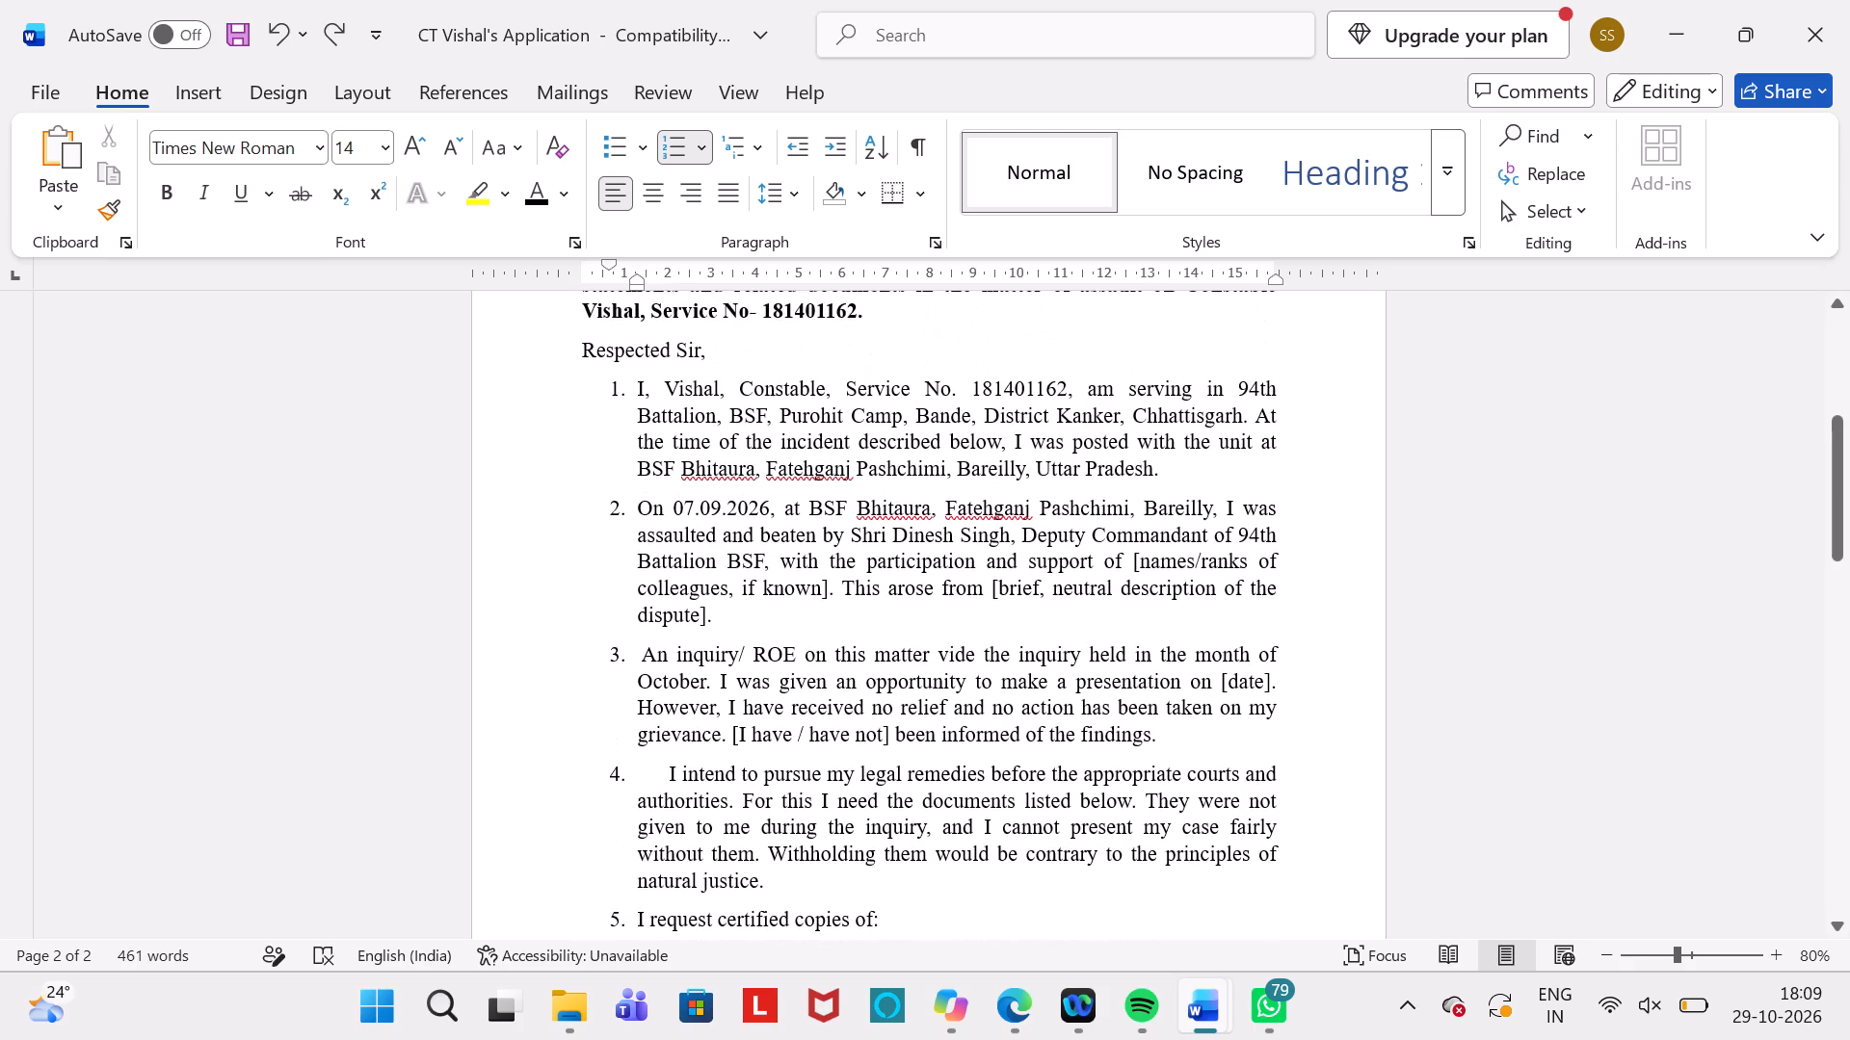
scroll(1100, 585, "down", 1)
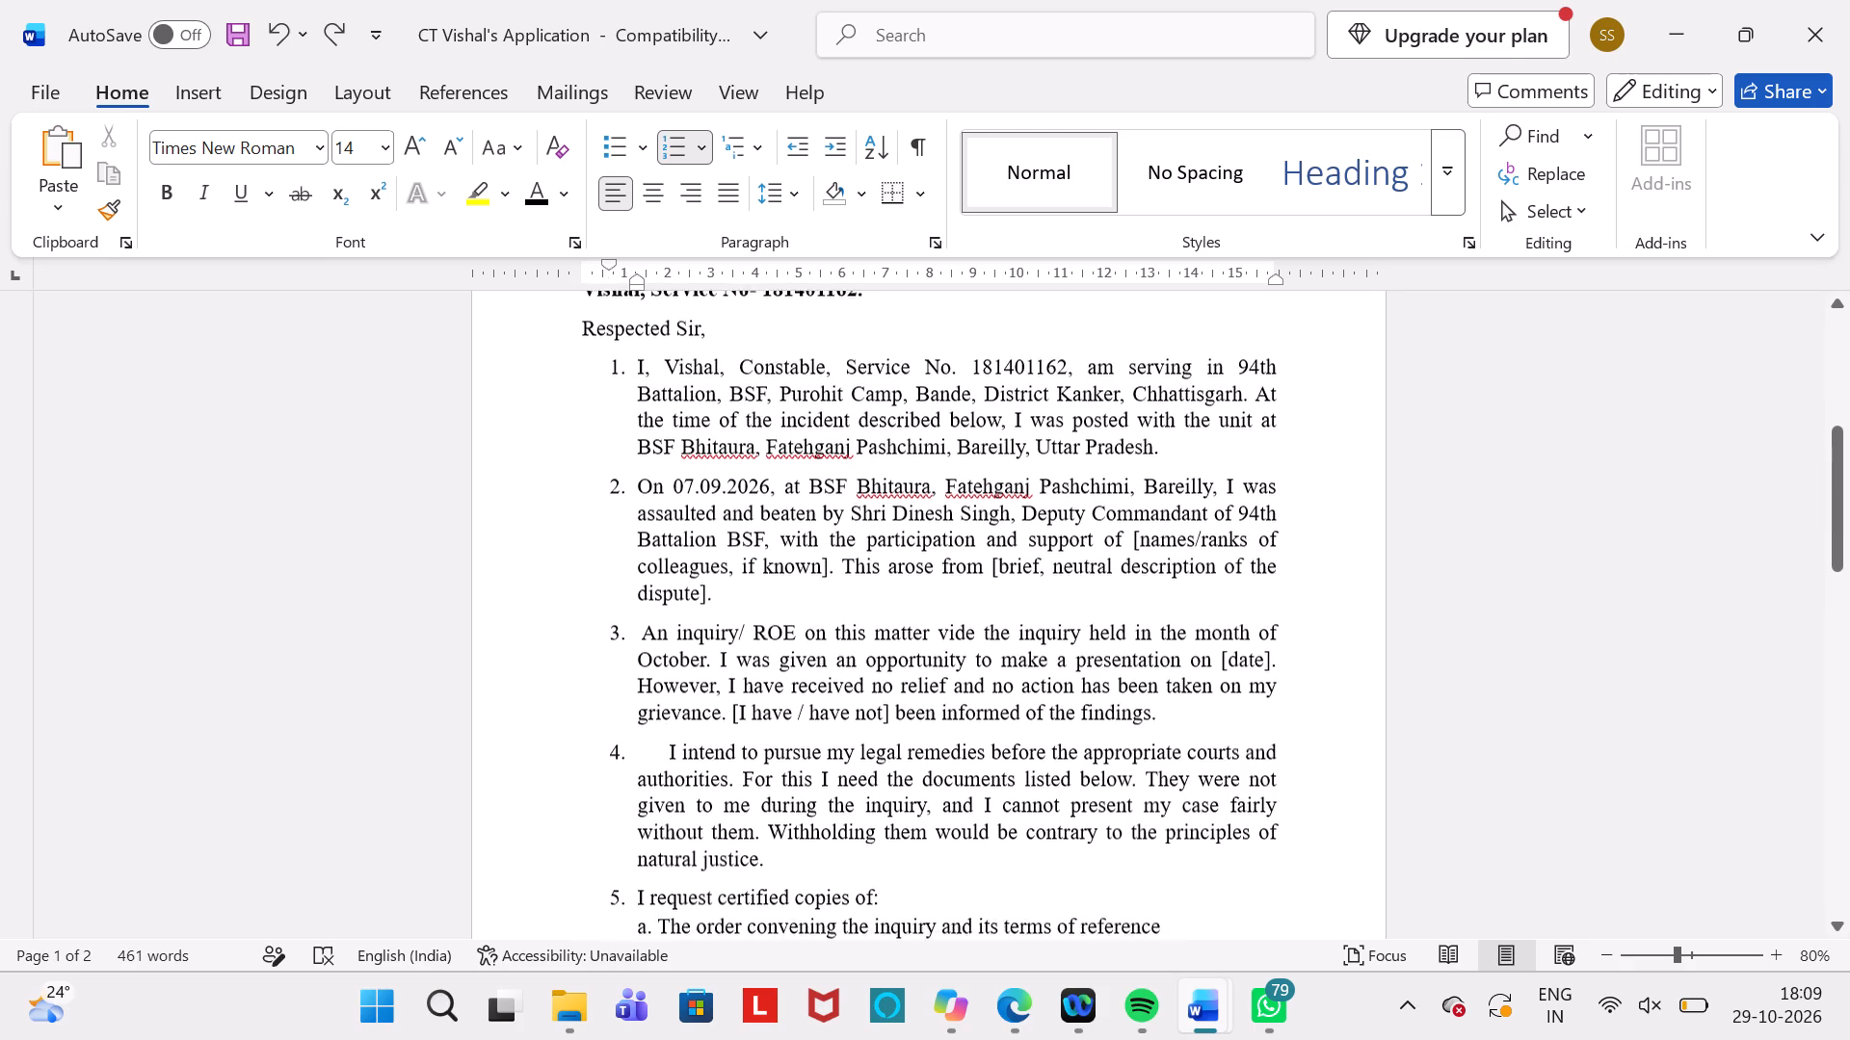
scroll(1100, 585, "down", 1)
scroll(1100, 585, "up", 5)
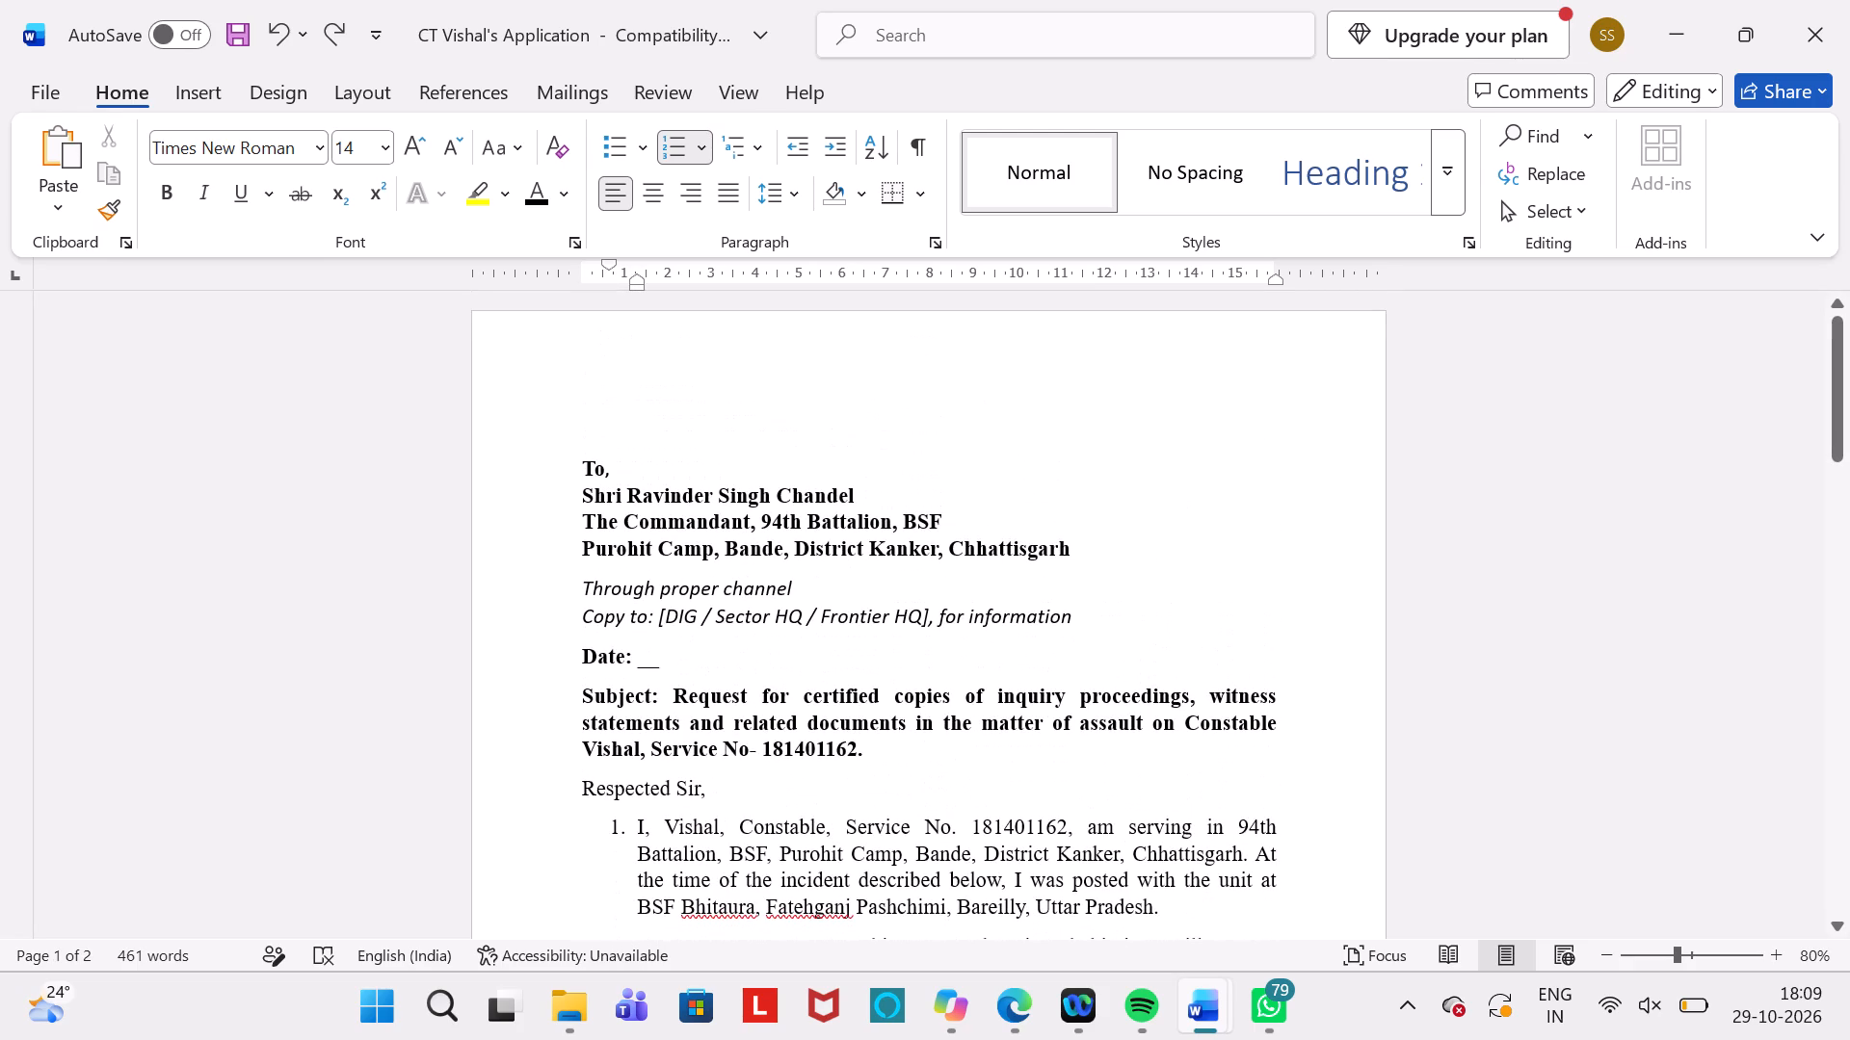
scroll(1100, 585, "down", 1)
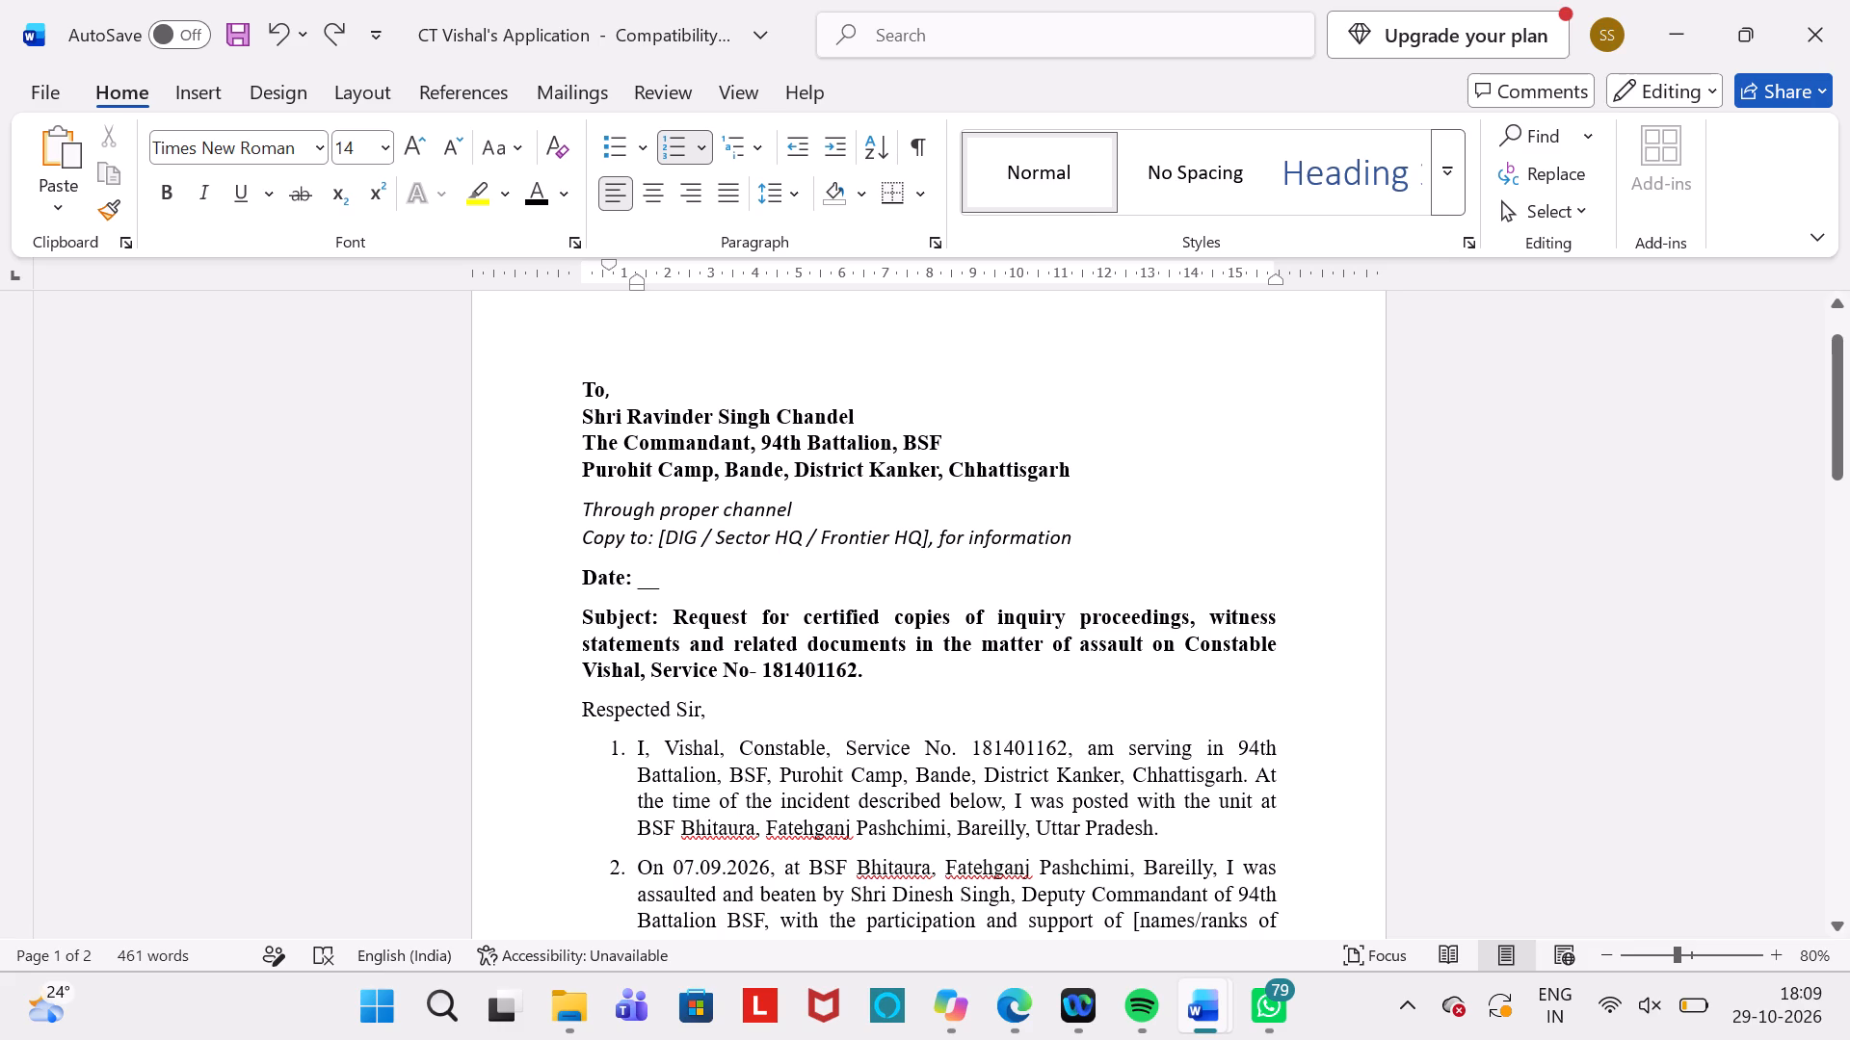
scroll(963, 657, "down", 1)
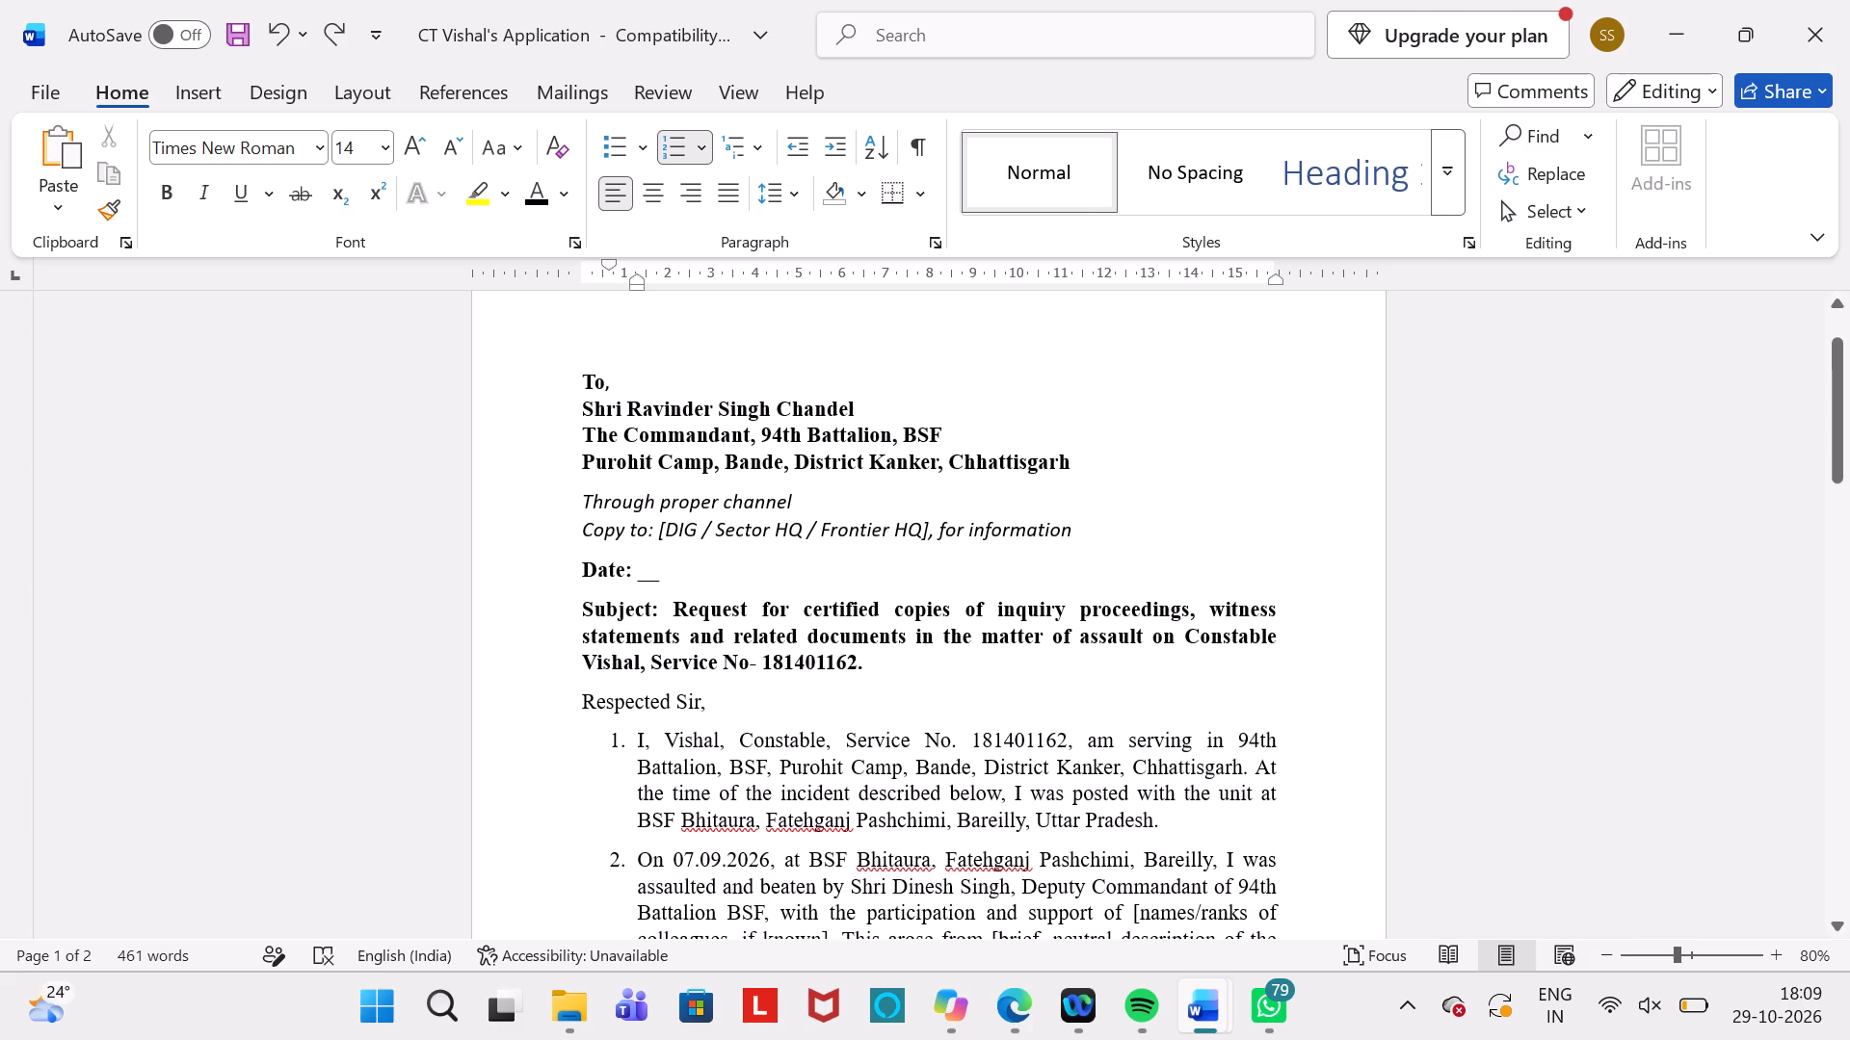
scroll(963, 657, "down", 1)
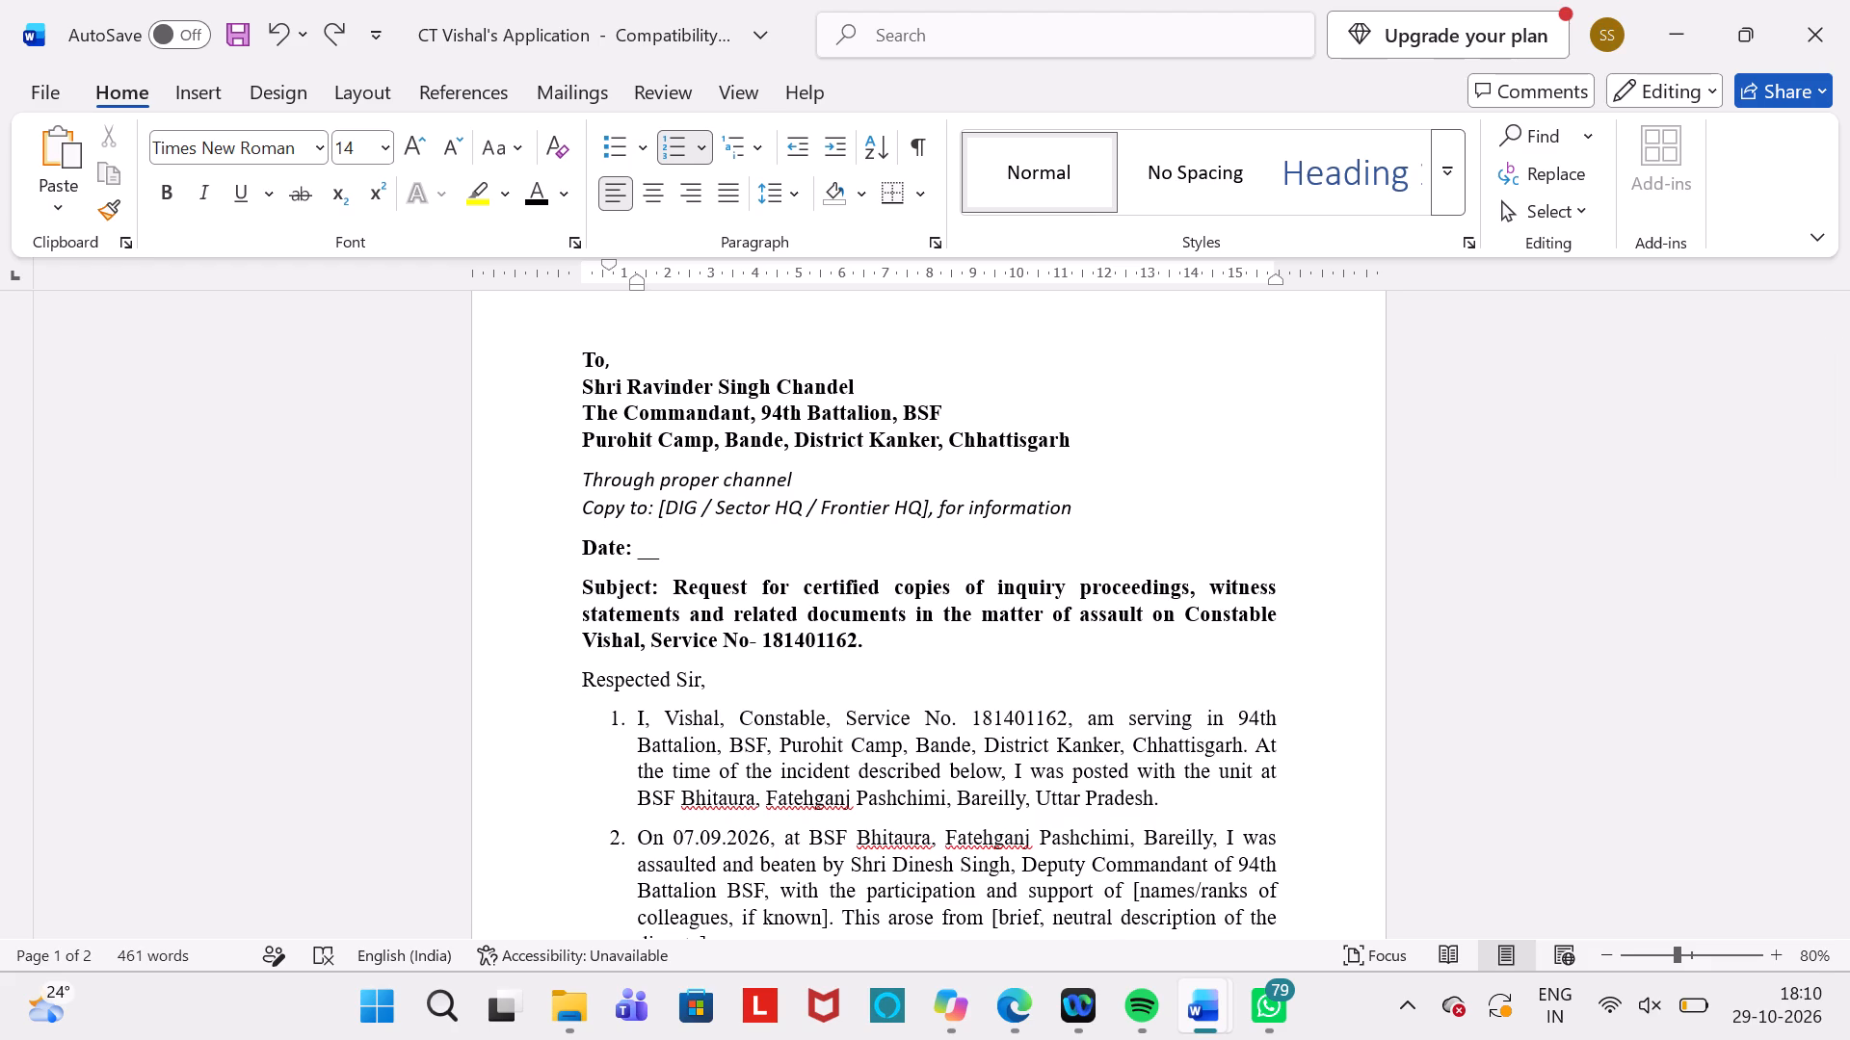
Set the line spacing of the opening block, from "To," through the Subject paragraph, to 1.15.
left_click(582, 351)
left_click_drag(582, 351, 958, 915)
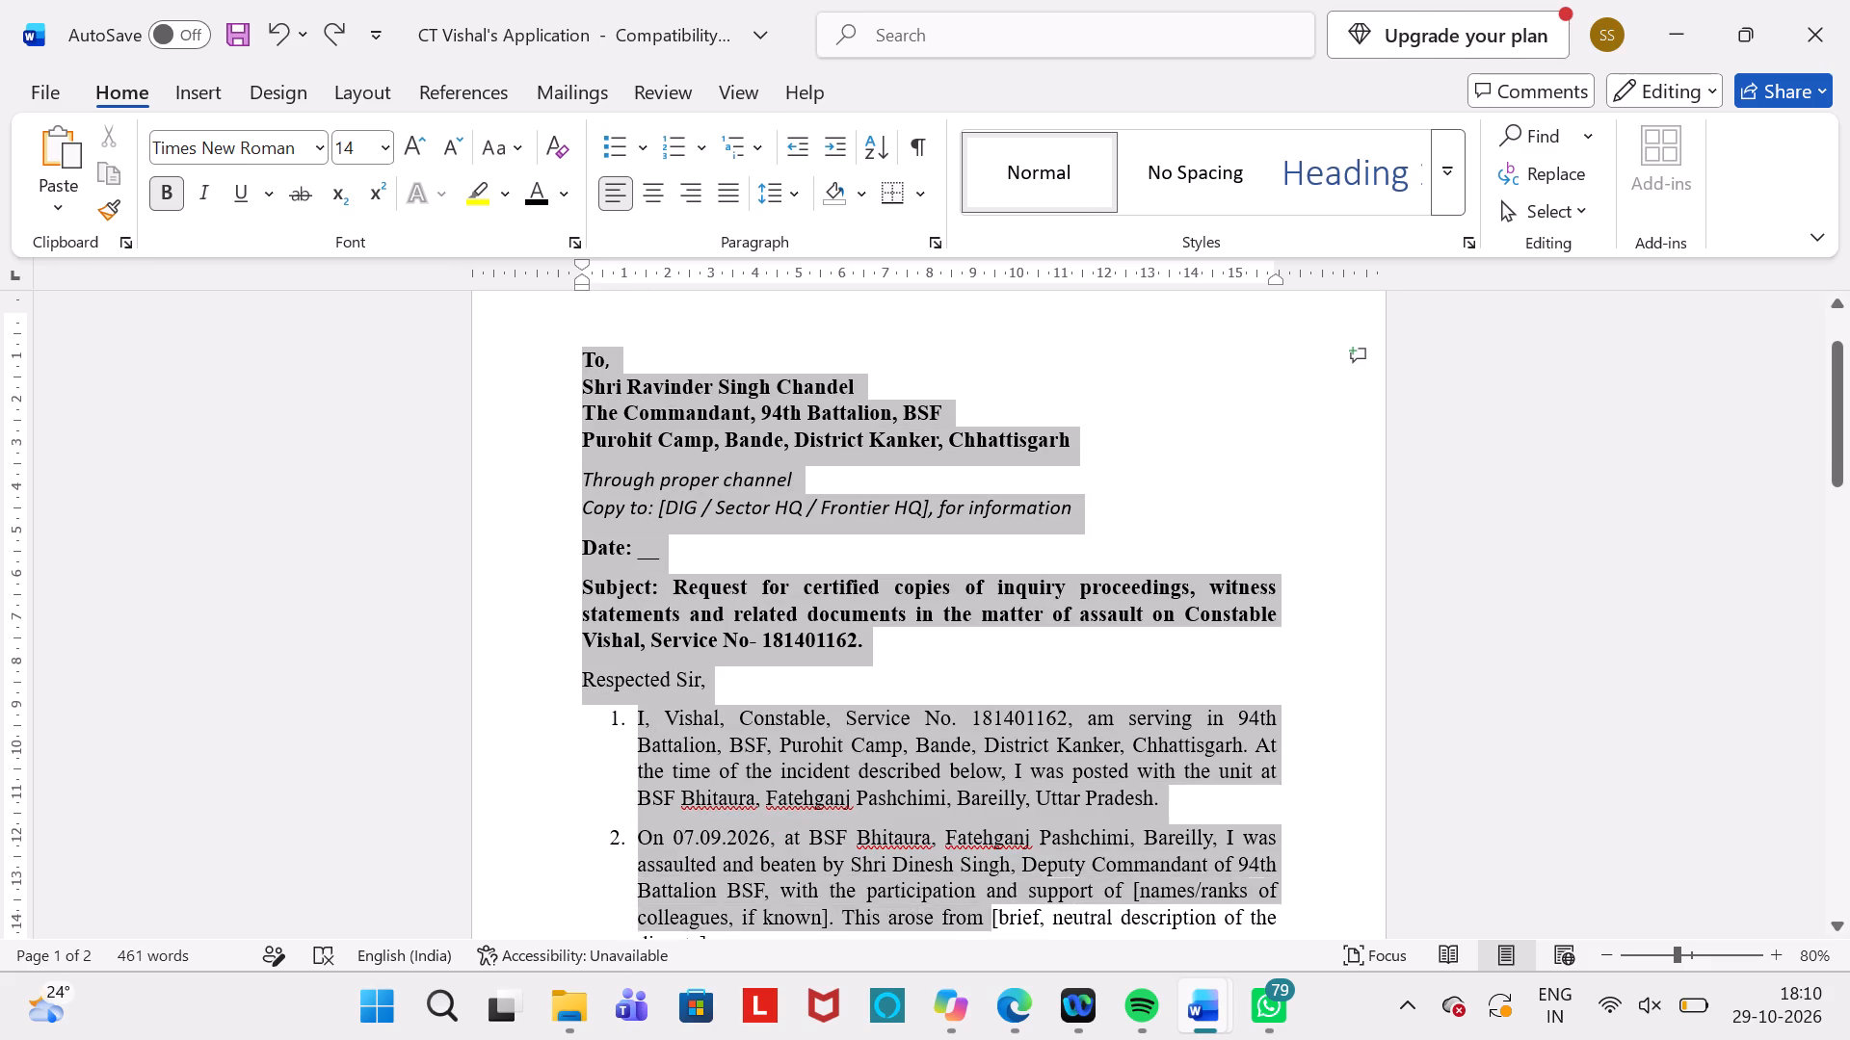
left_click_drag(958, 915, 992, 834)
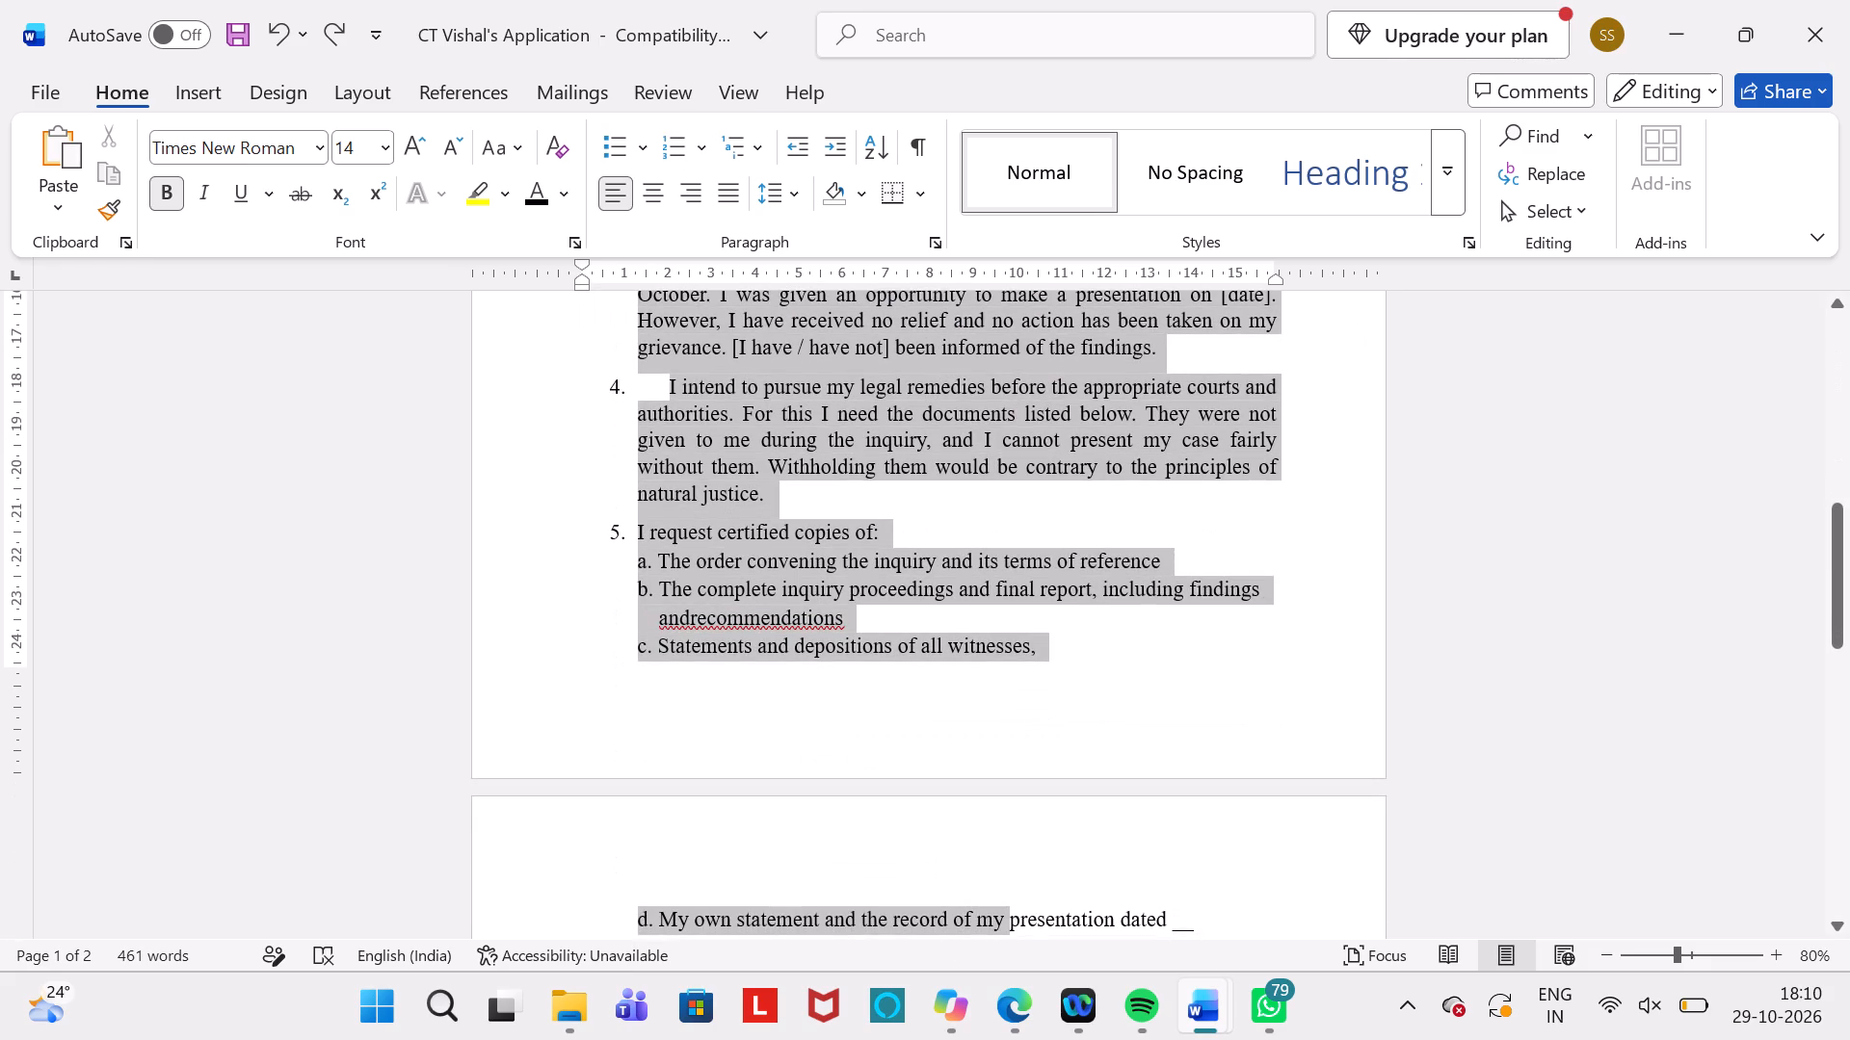
left_click_drag(992, 834, 907, 362)
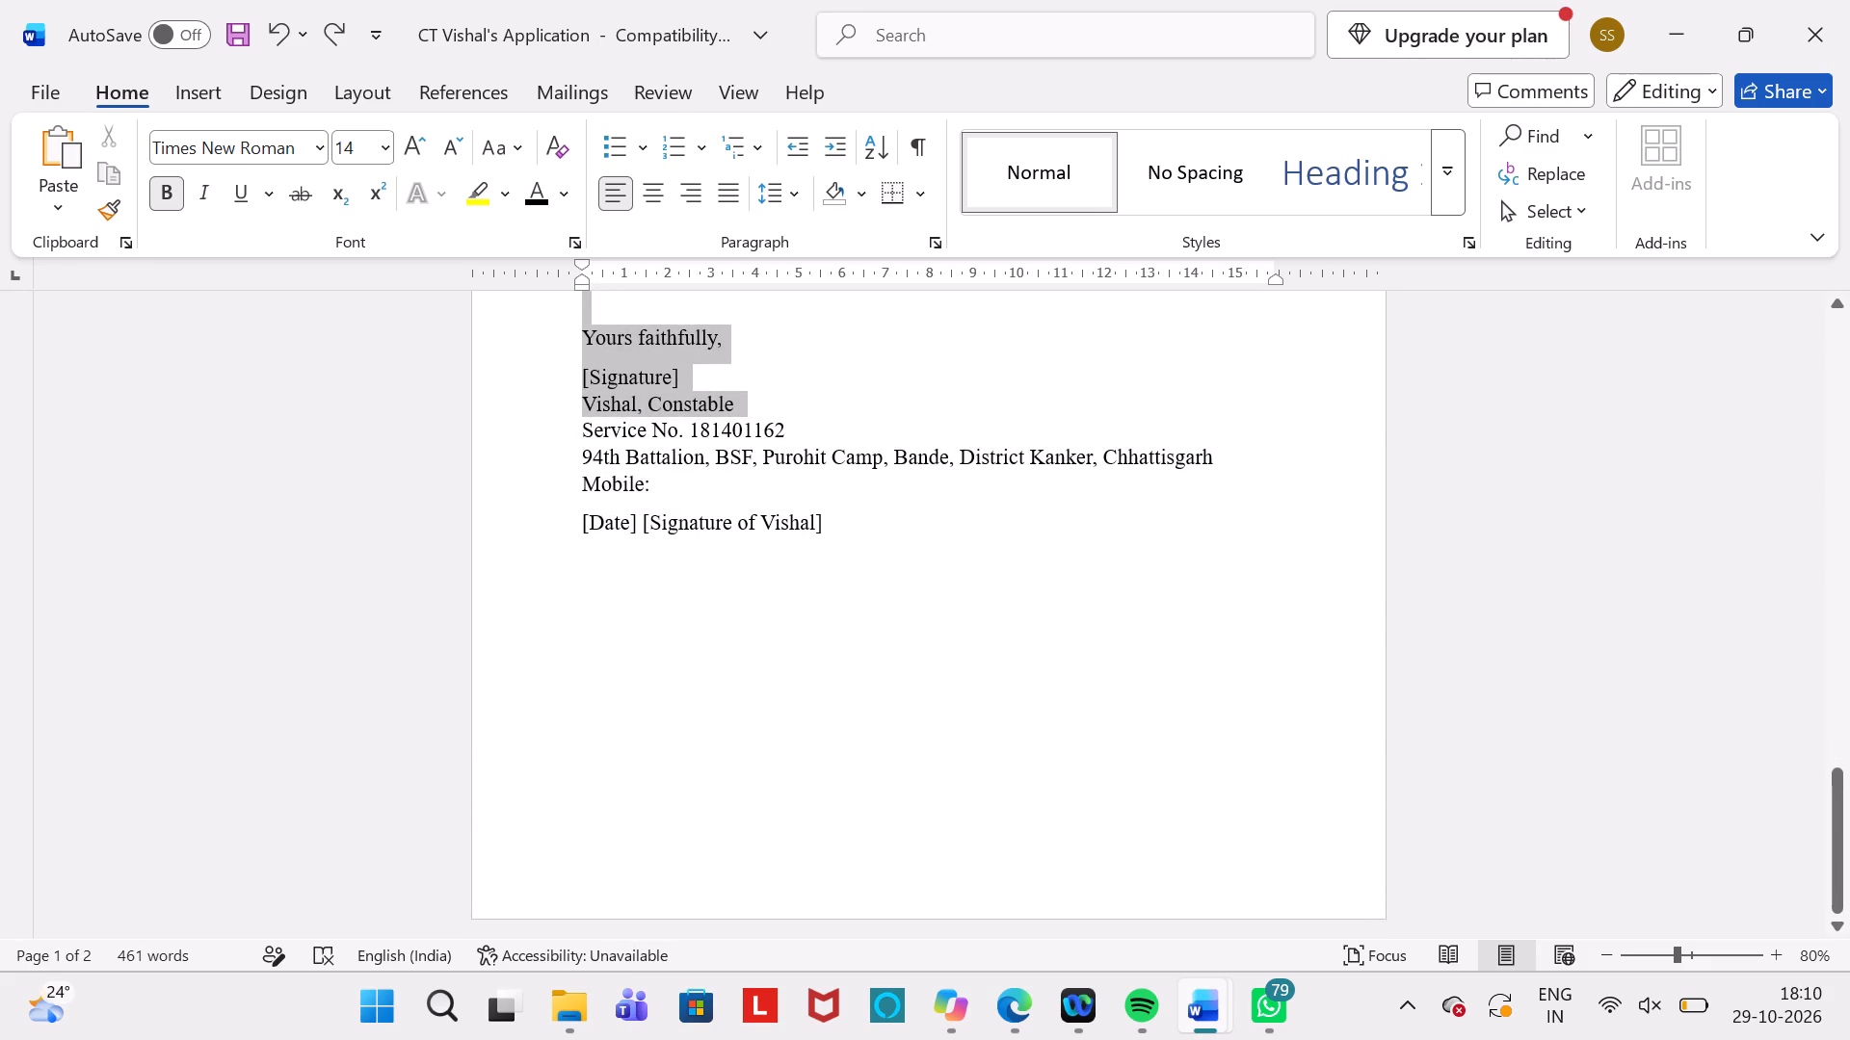
left_click_drag(907, 362, 1157, 436)
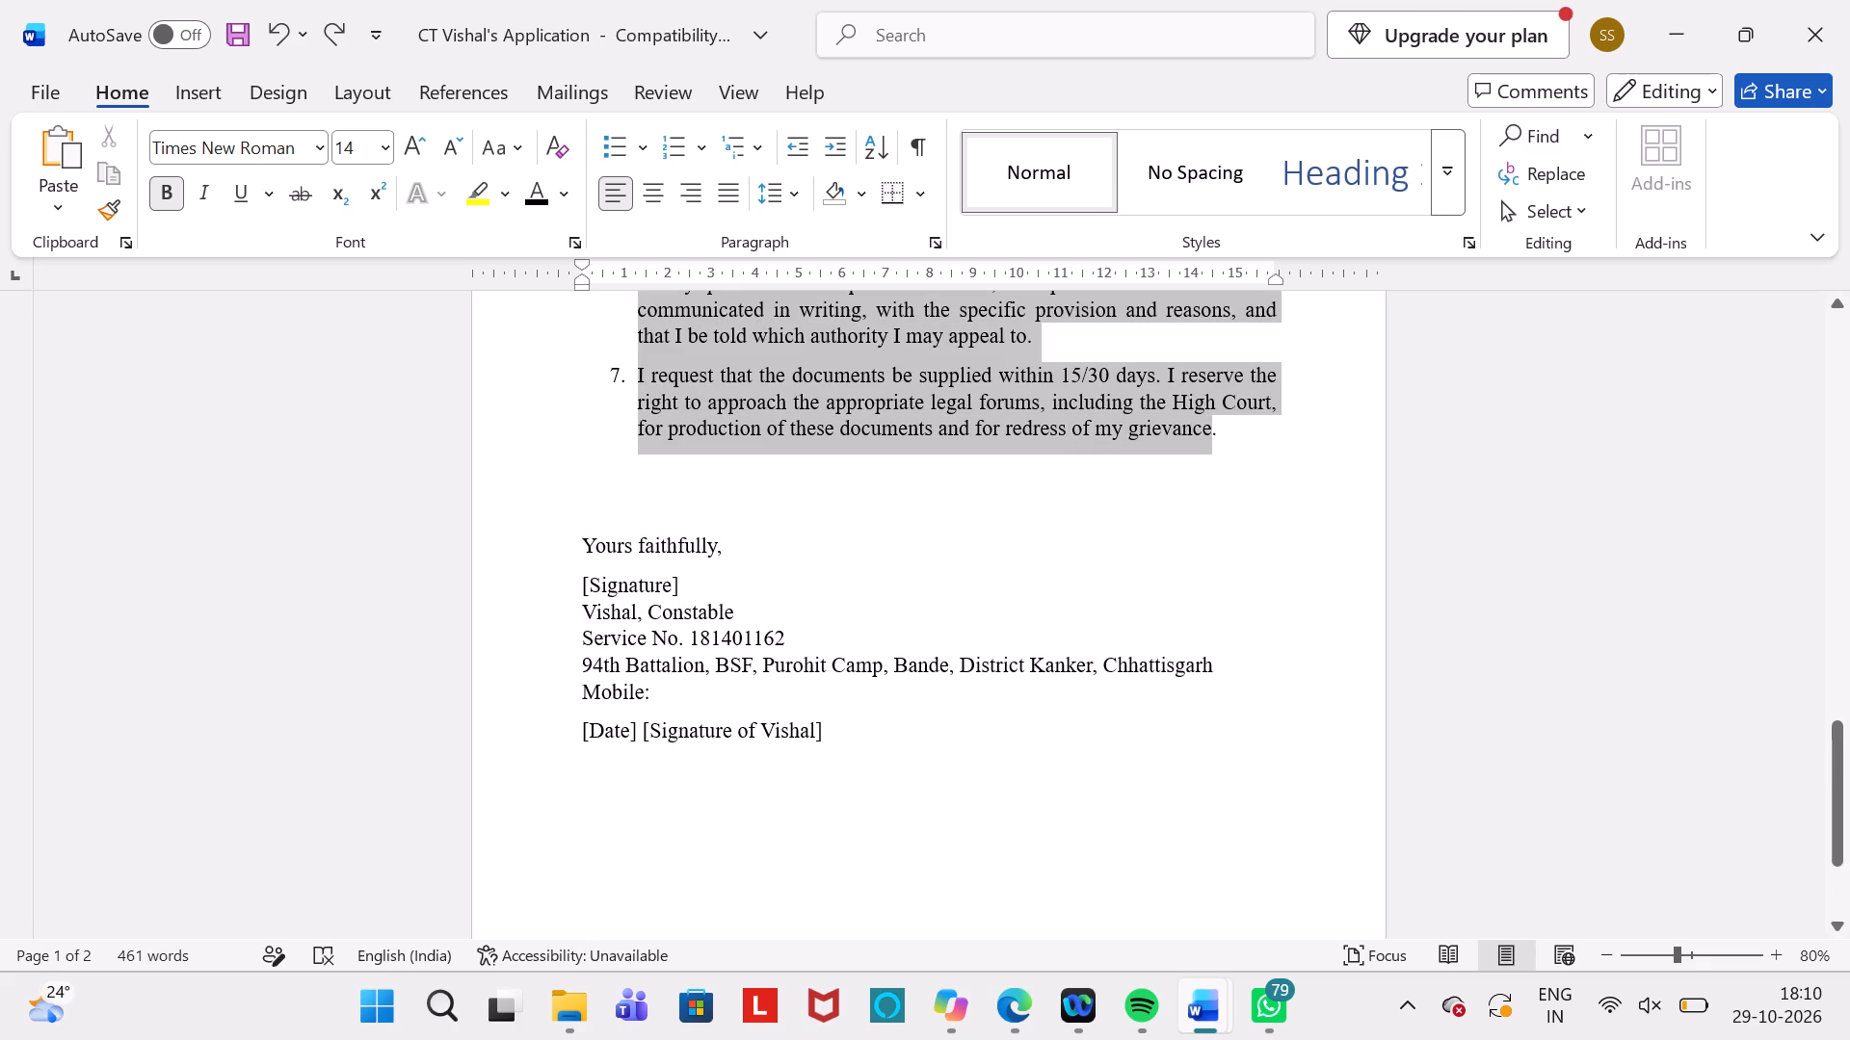
left_click_drag(1157, 436, 1035, 382)
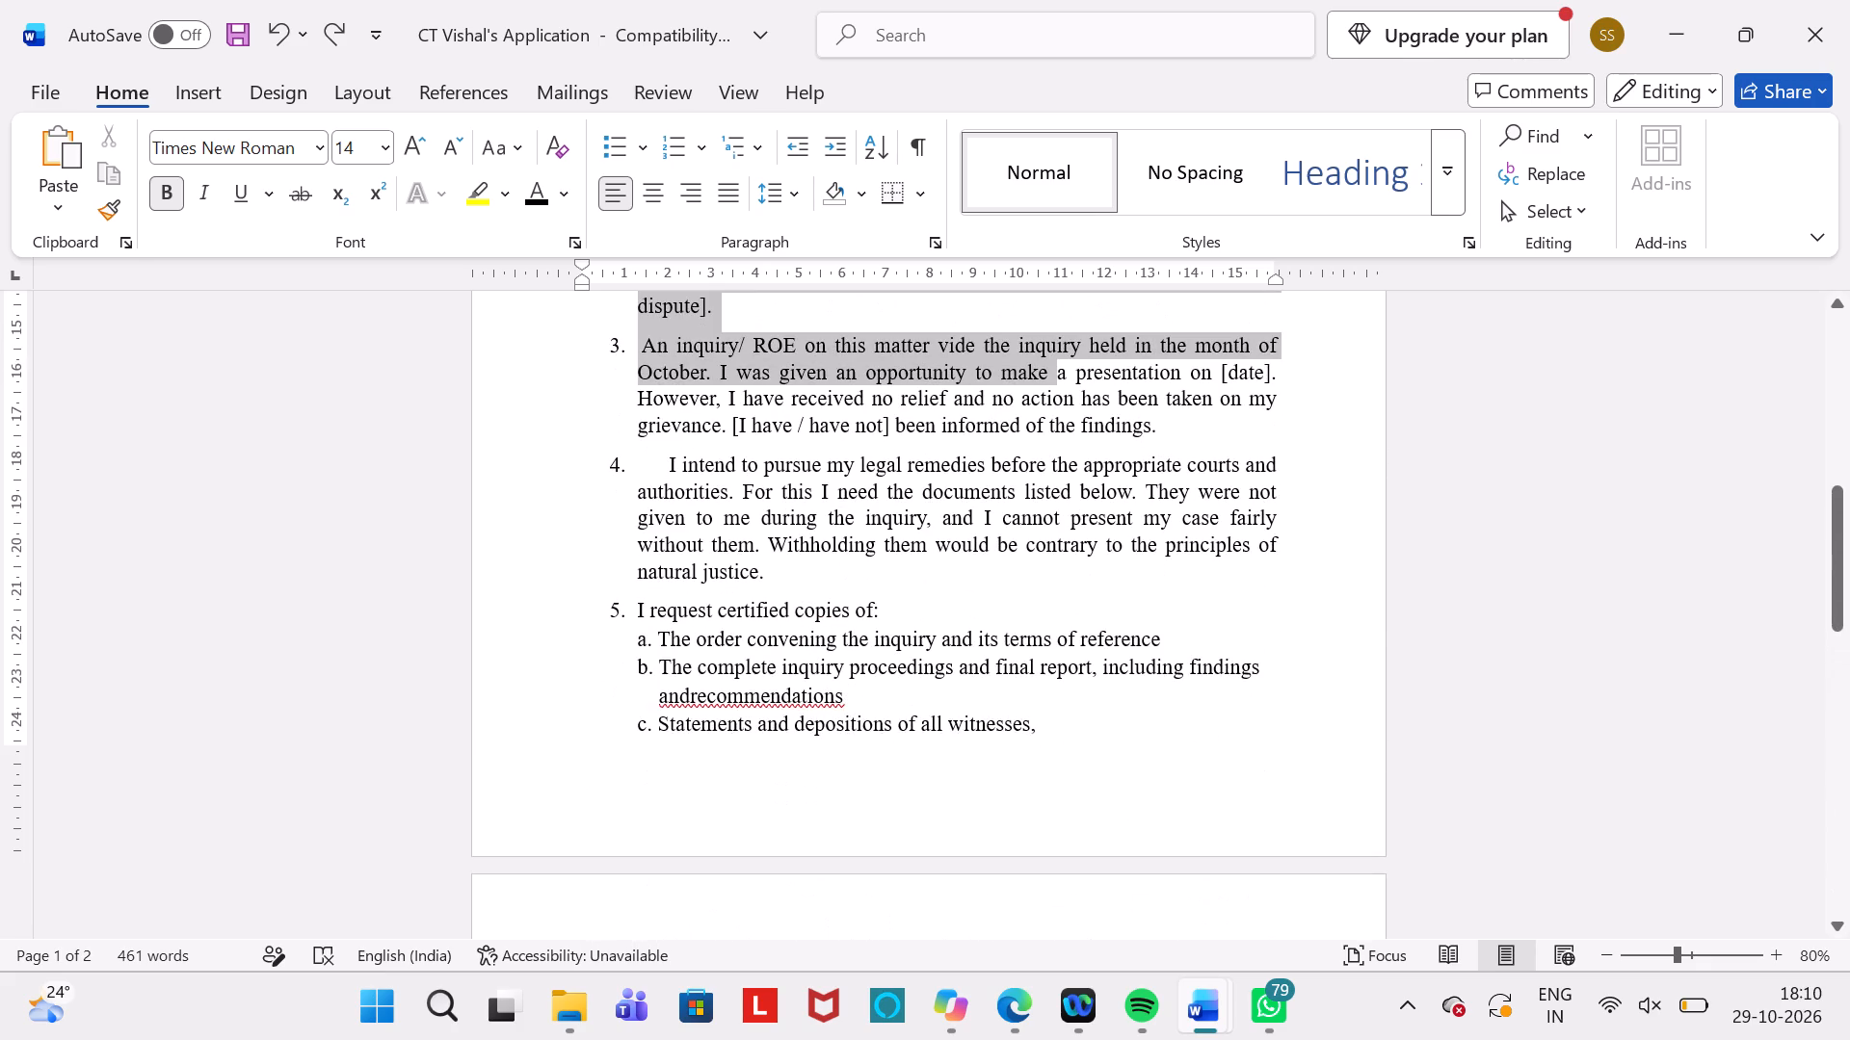
left_click_drag(1035, 382, 978, 507)
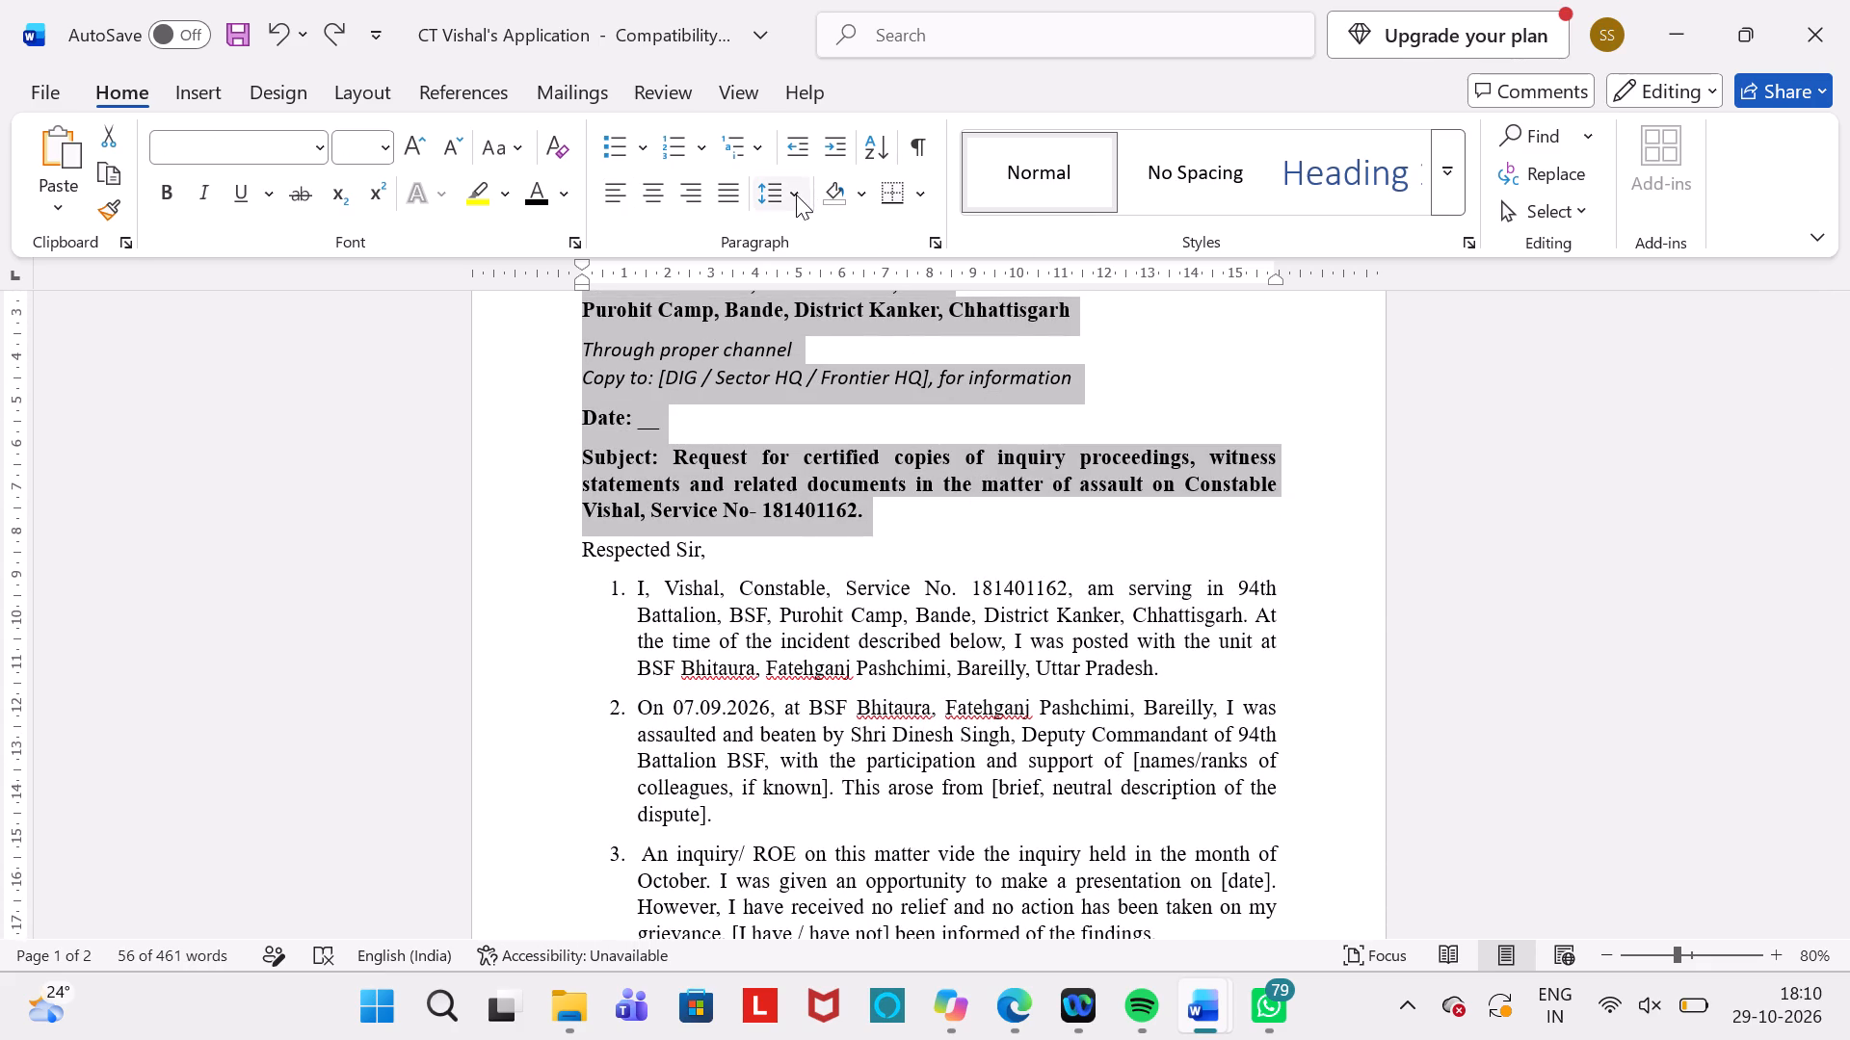
left_click(796, 195)
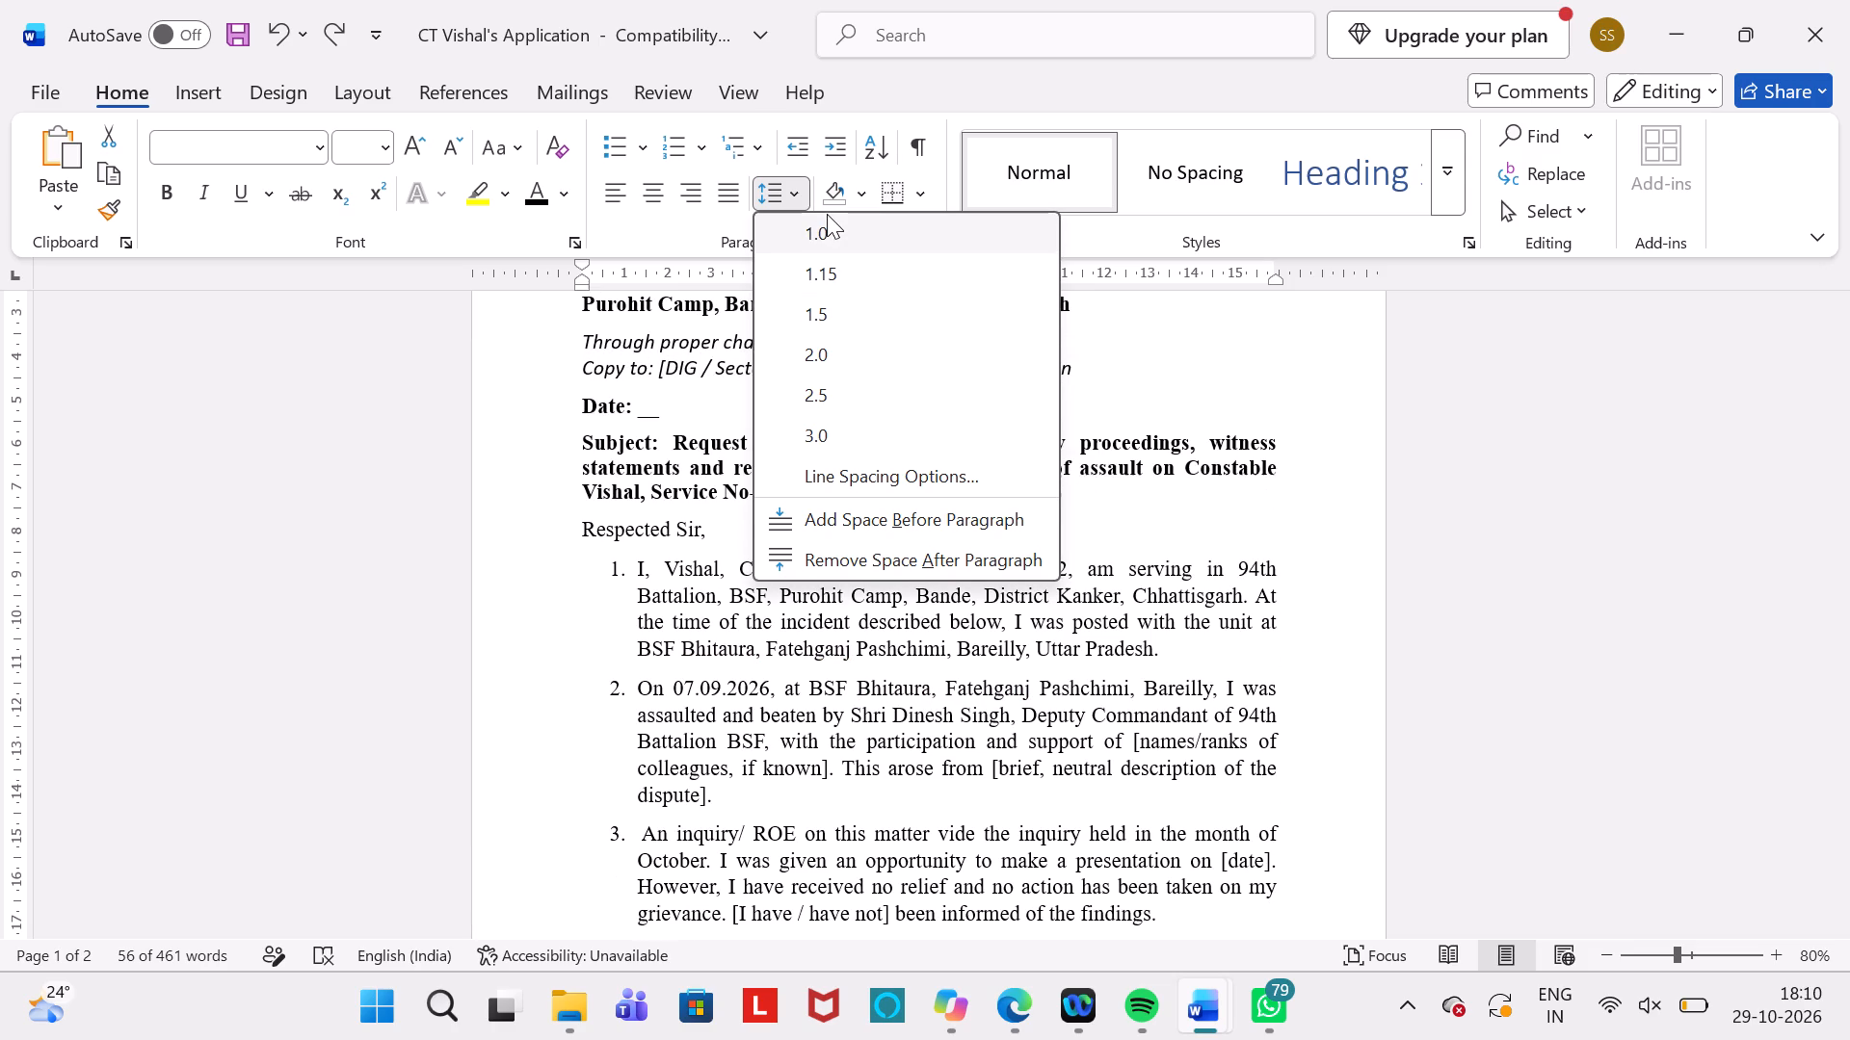
left_click(838, 264)
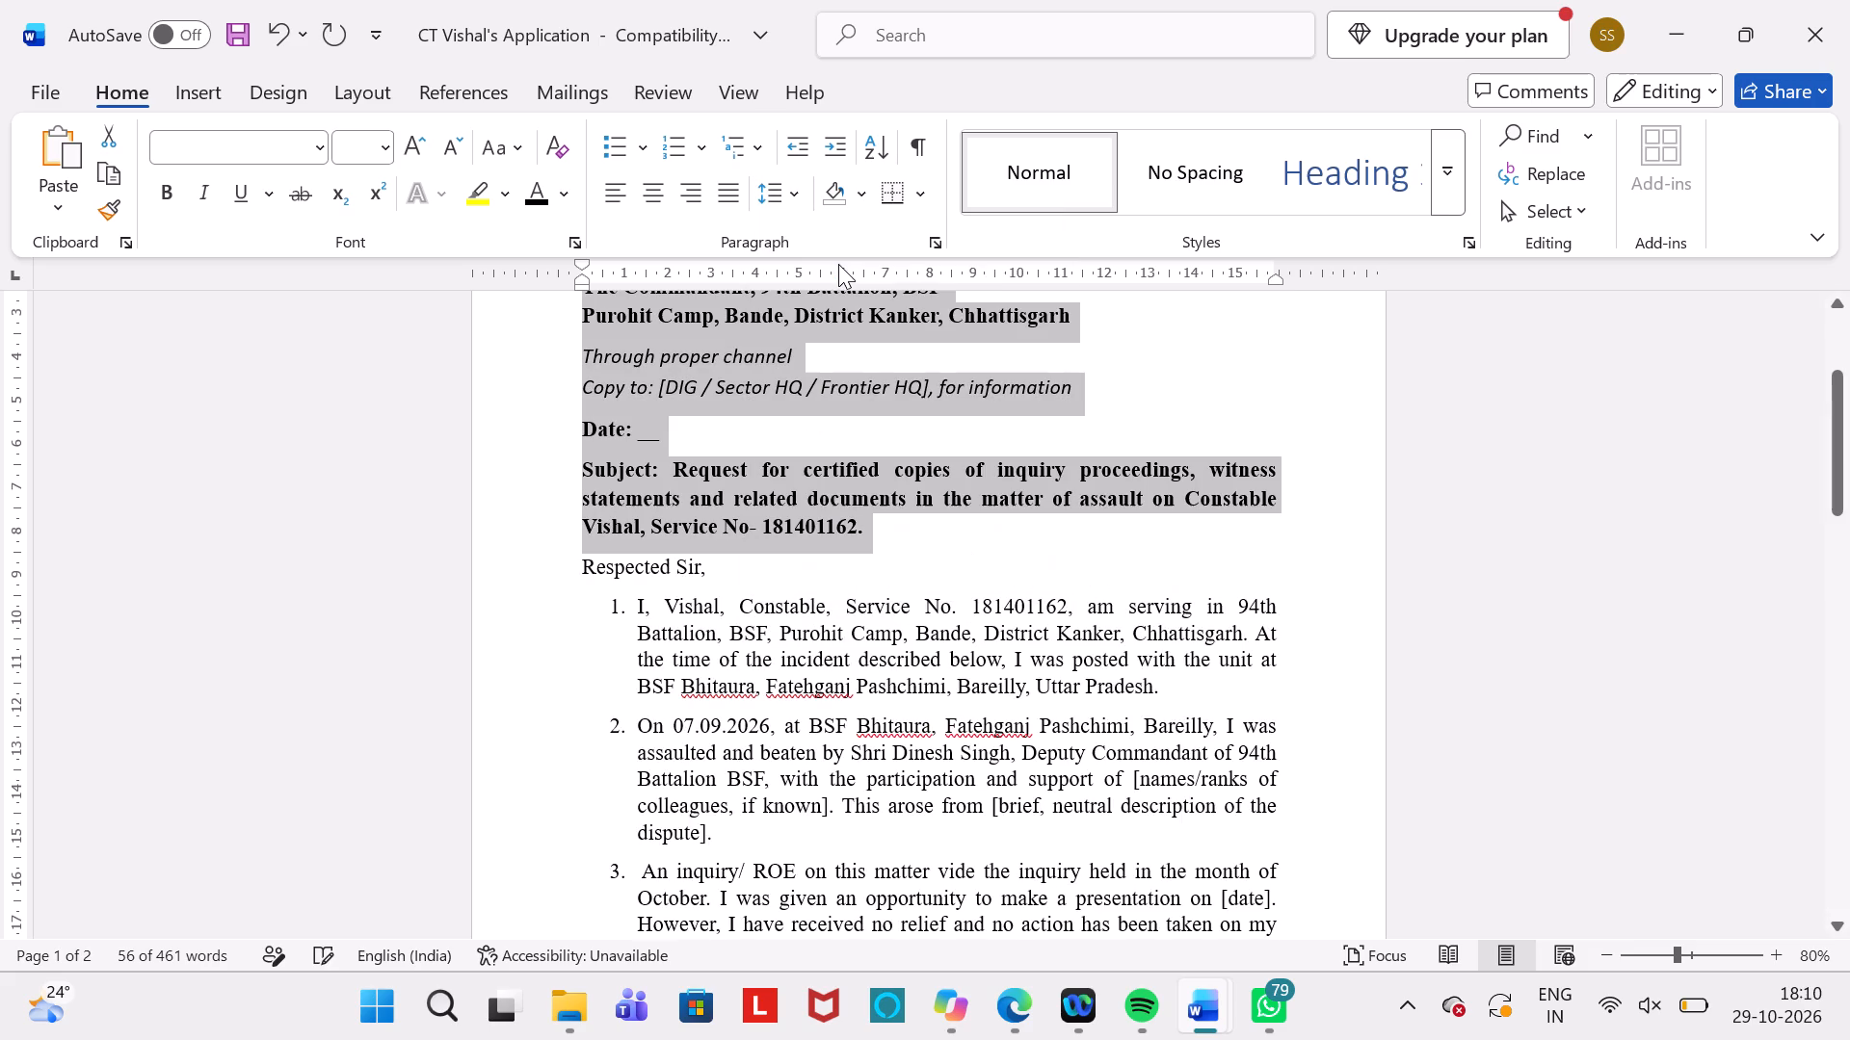
left_click(966, 426)
scroll(966, 426, "up", 1)
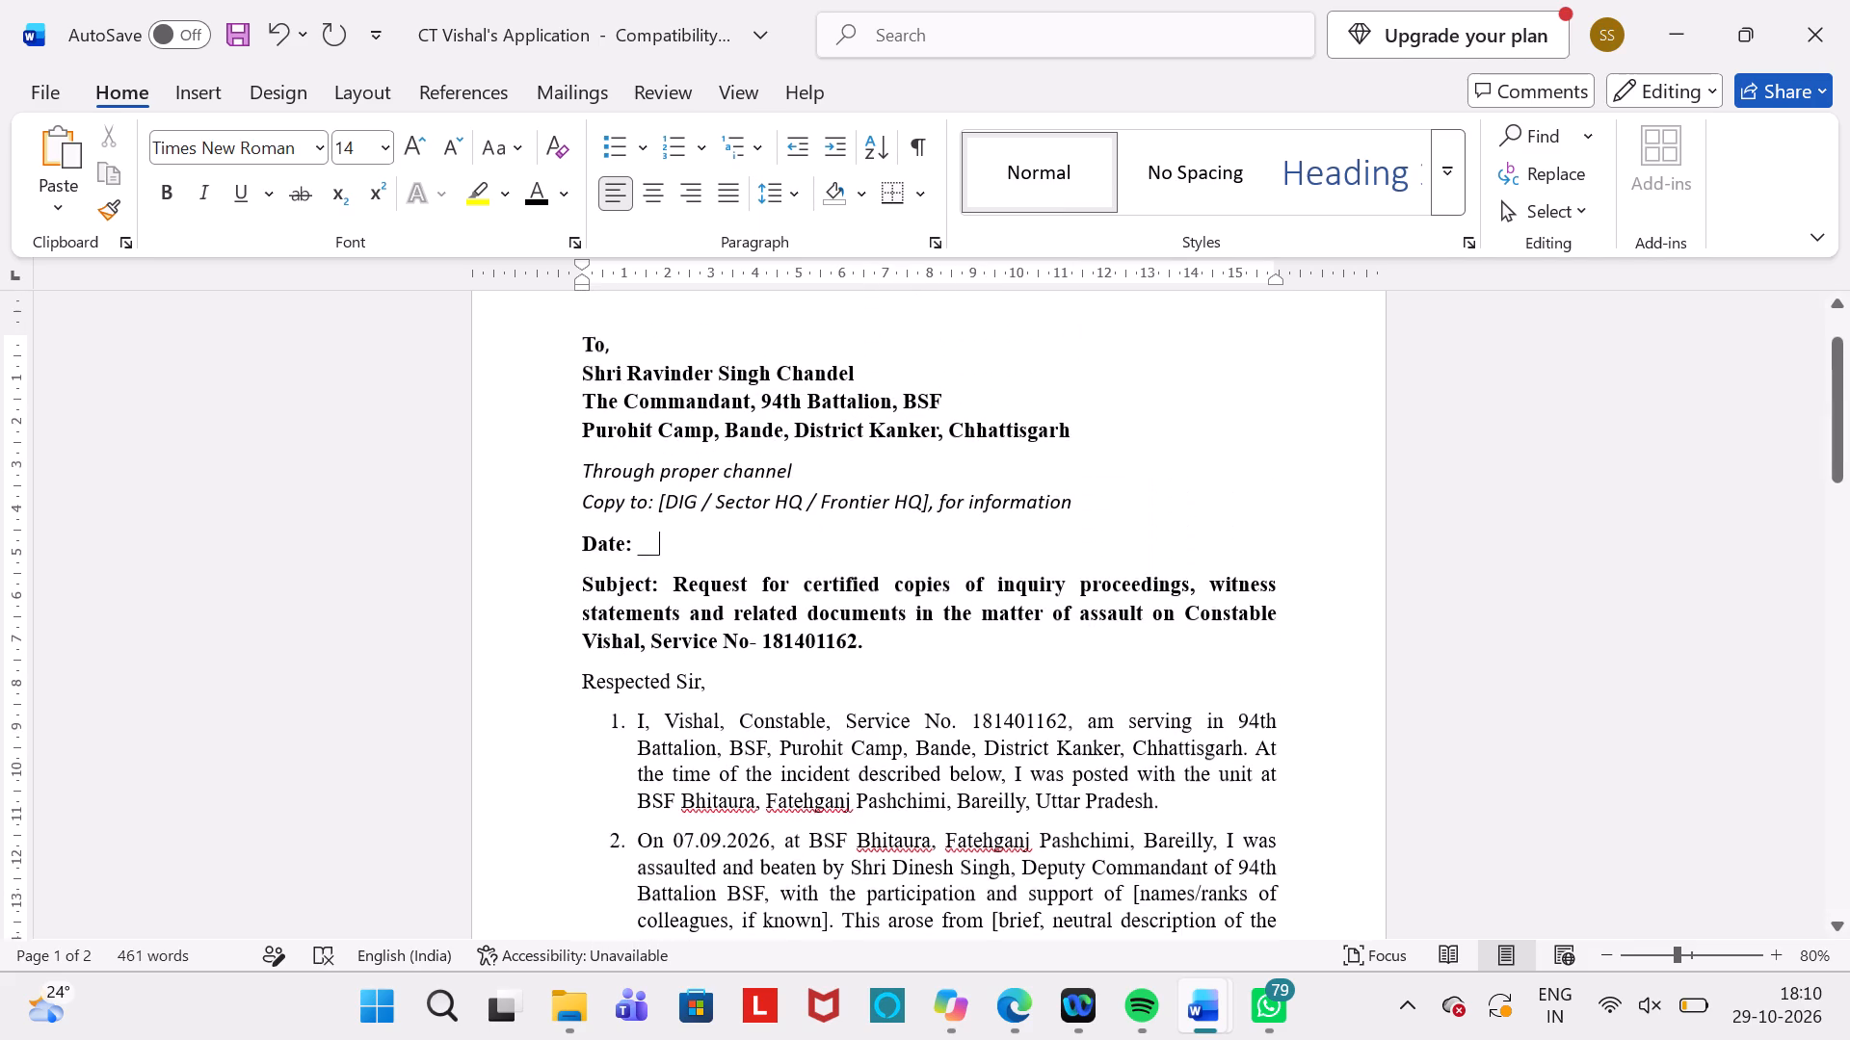
scroll(966, 426, "up", 1)
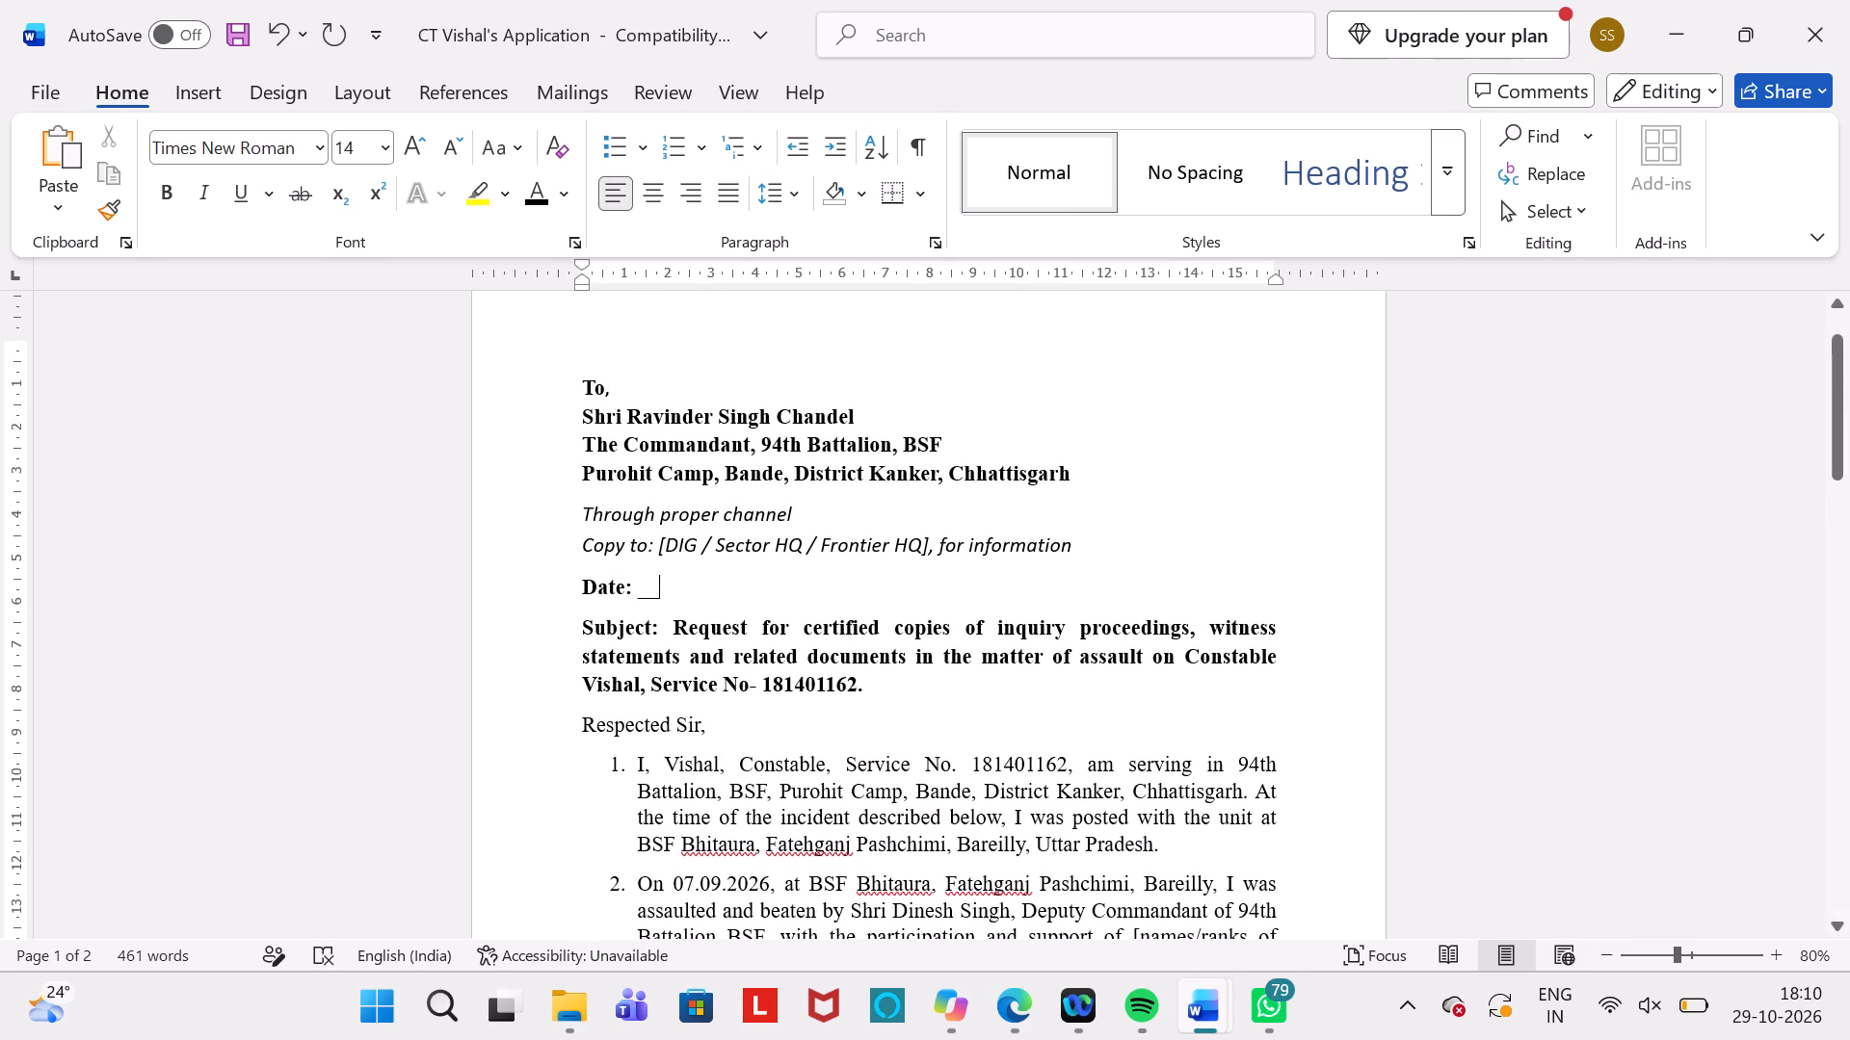
left_click(599, 391)
left_click(753, 533)
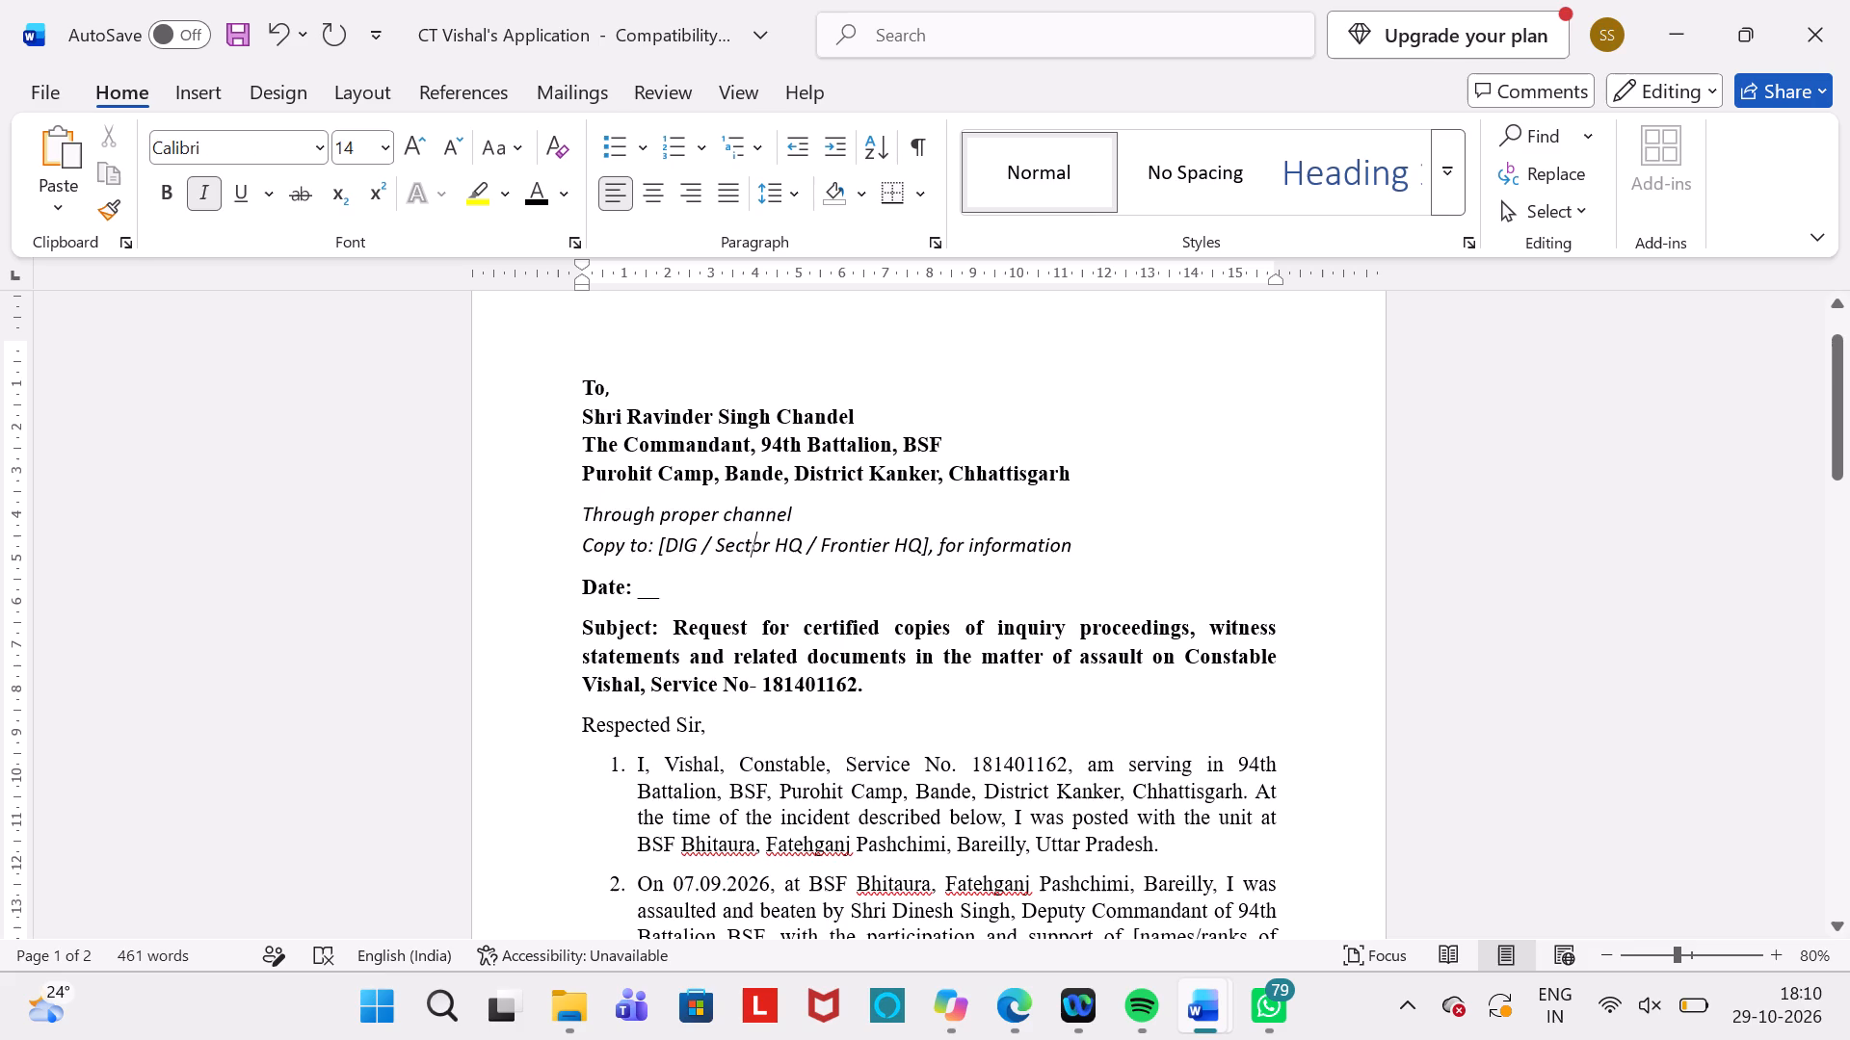
Remove the list number and wide gap from paragraph 4, "I intend to pursue my legal remedies", and insert one space before its text.
scroll(739, 559, "down", 2)
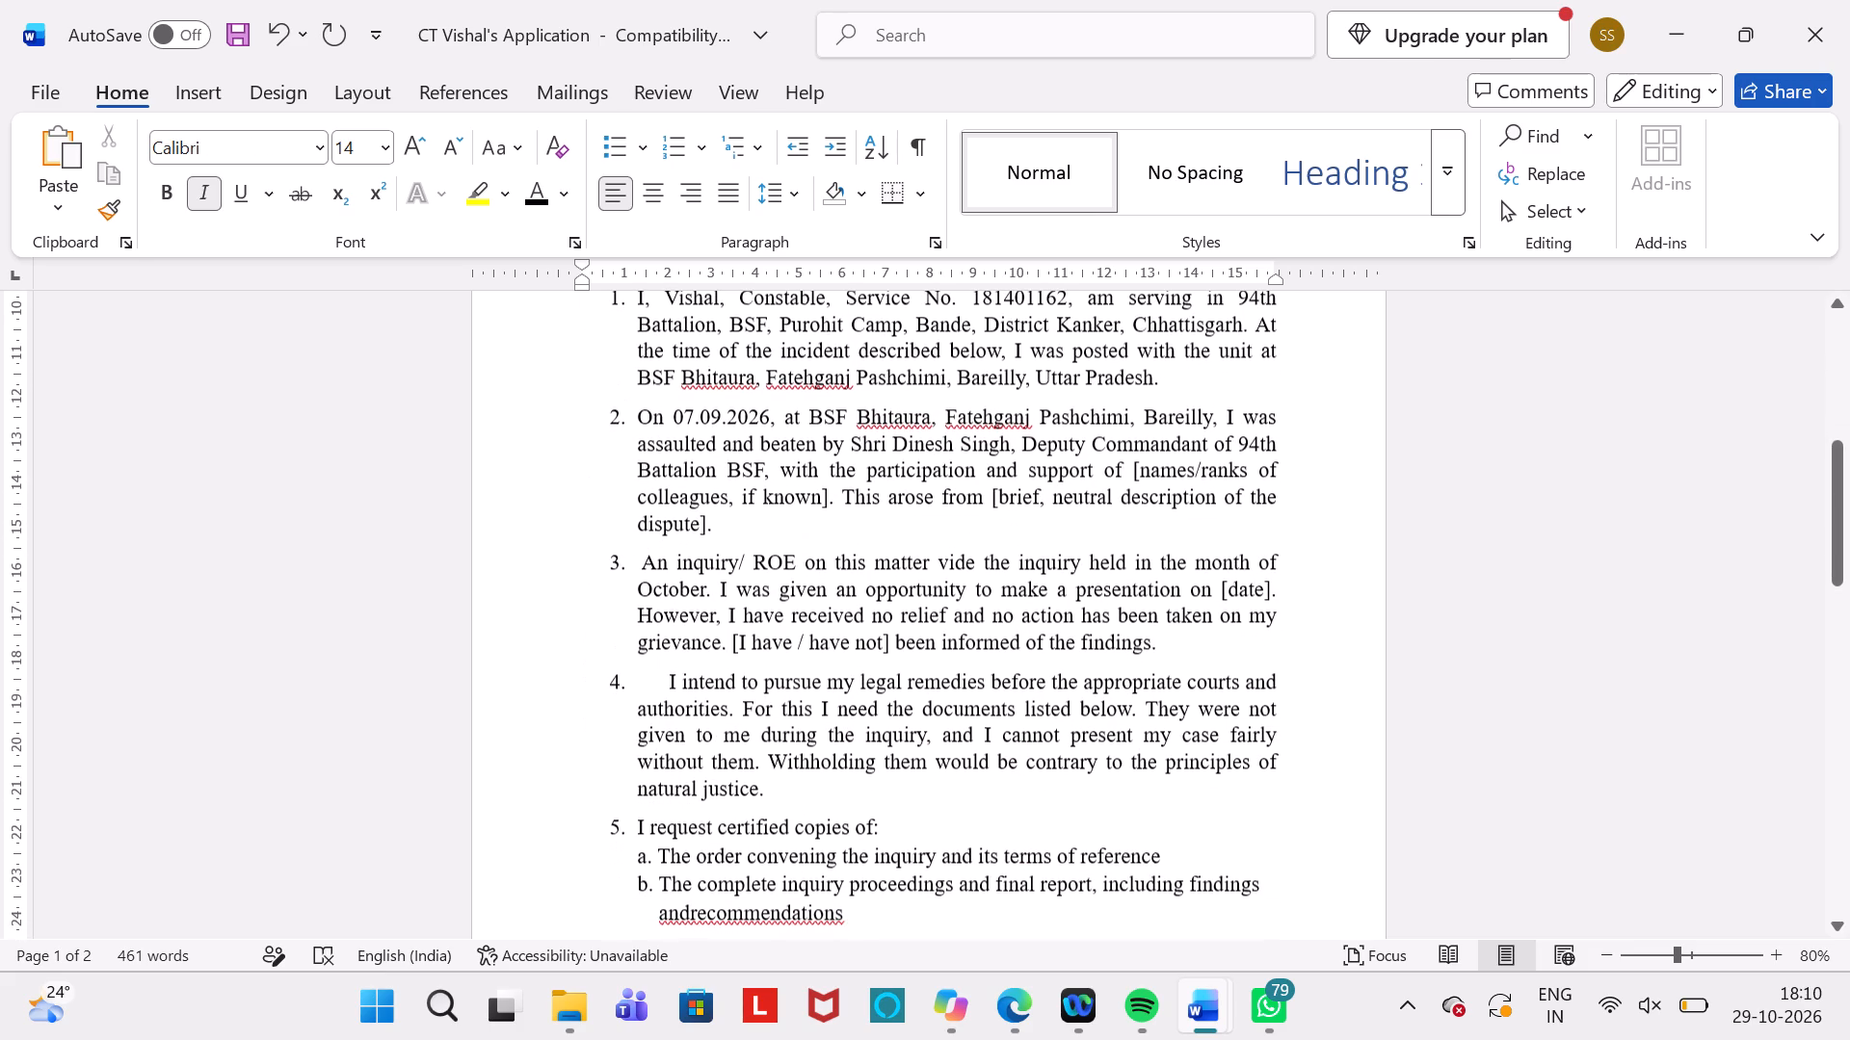
scroll(739, 559, "down", 1)
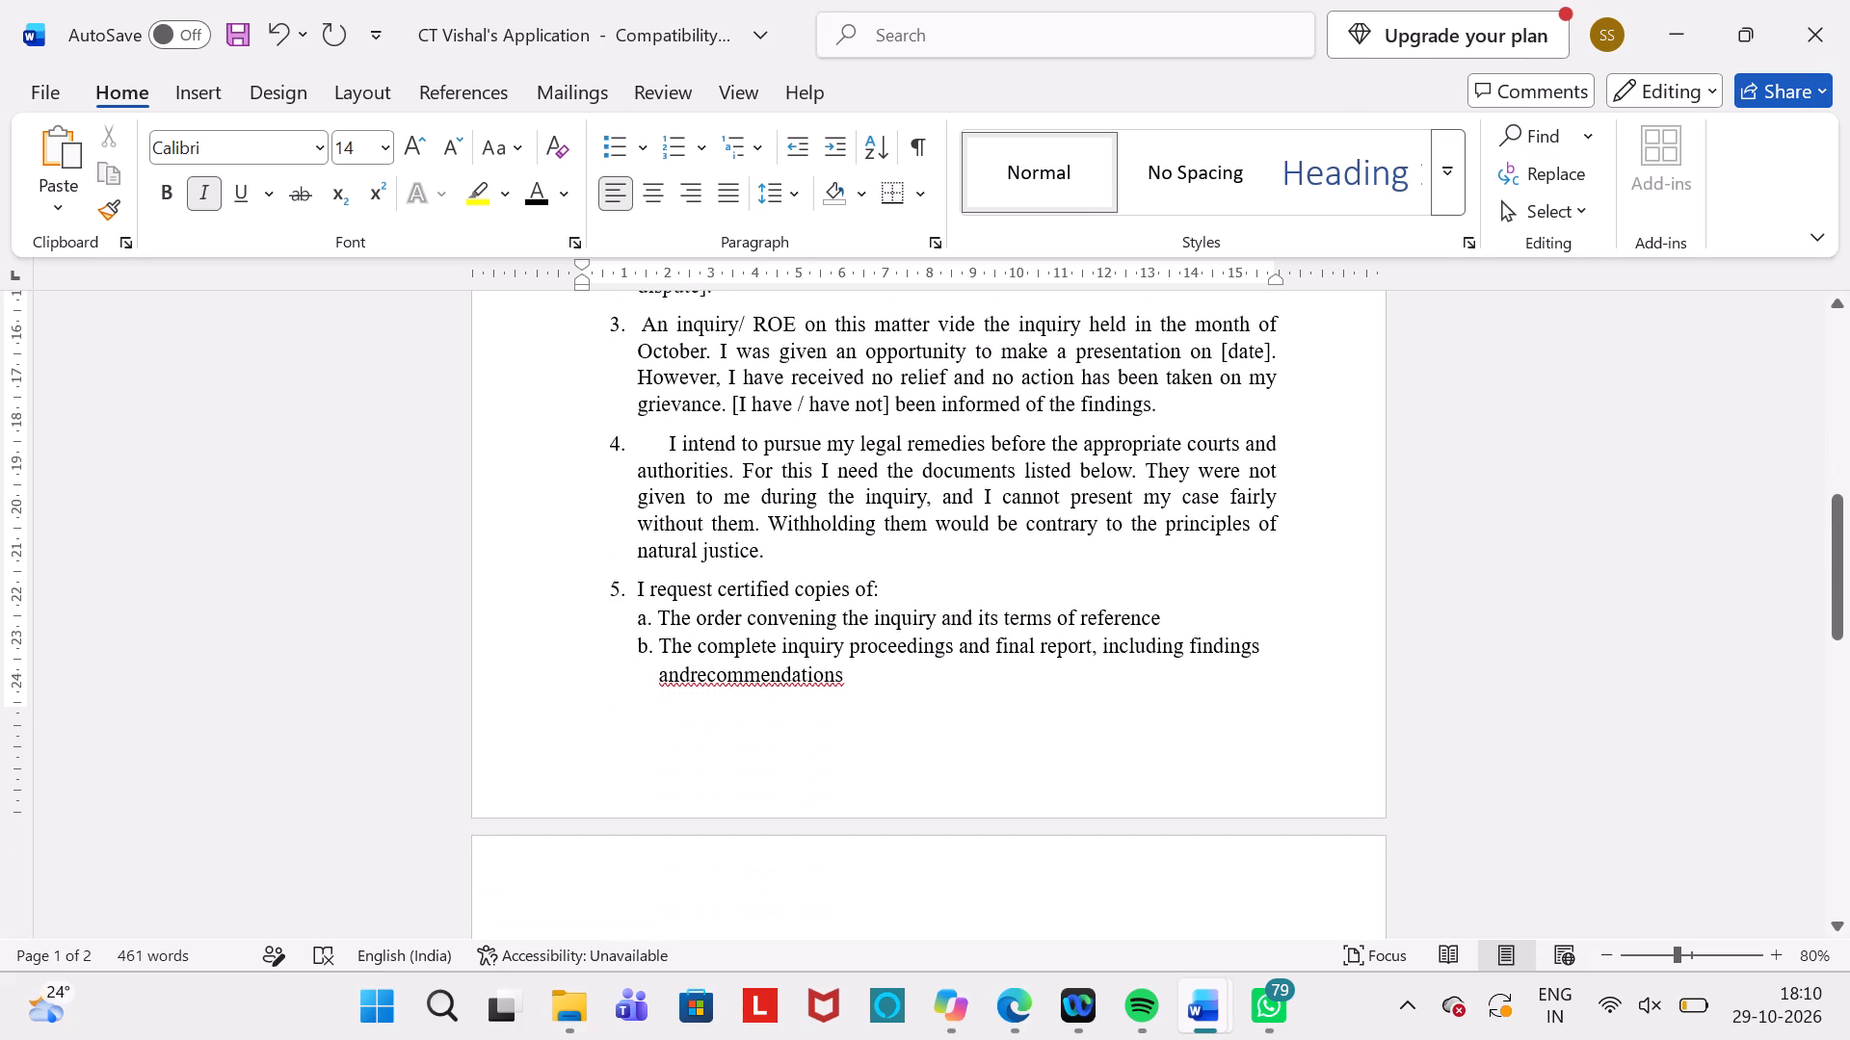
left_click(669, 436)
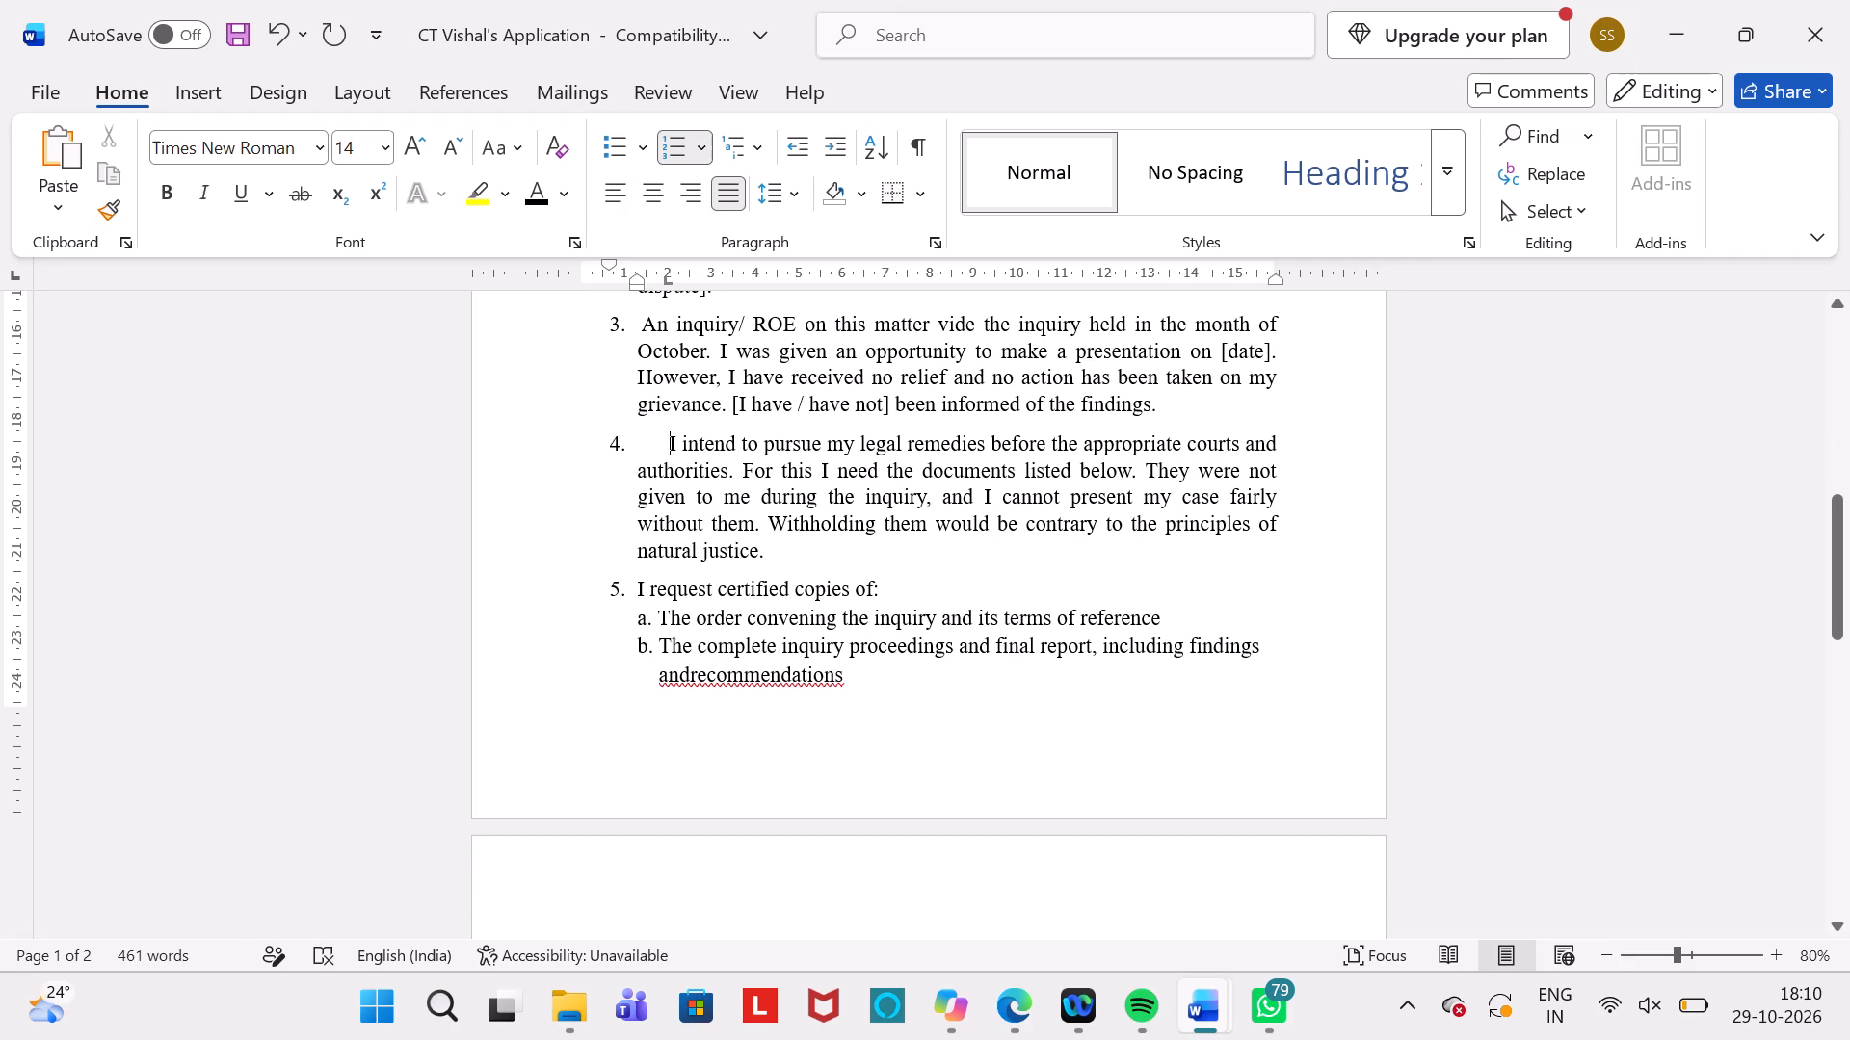
key("BackSpace")
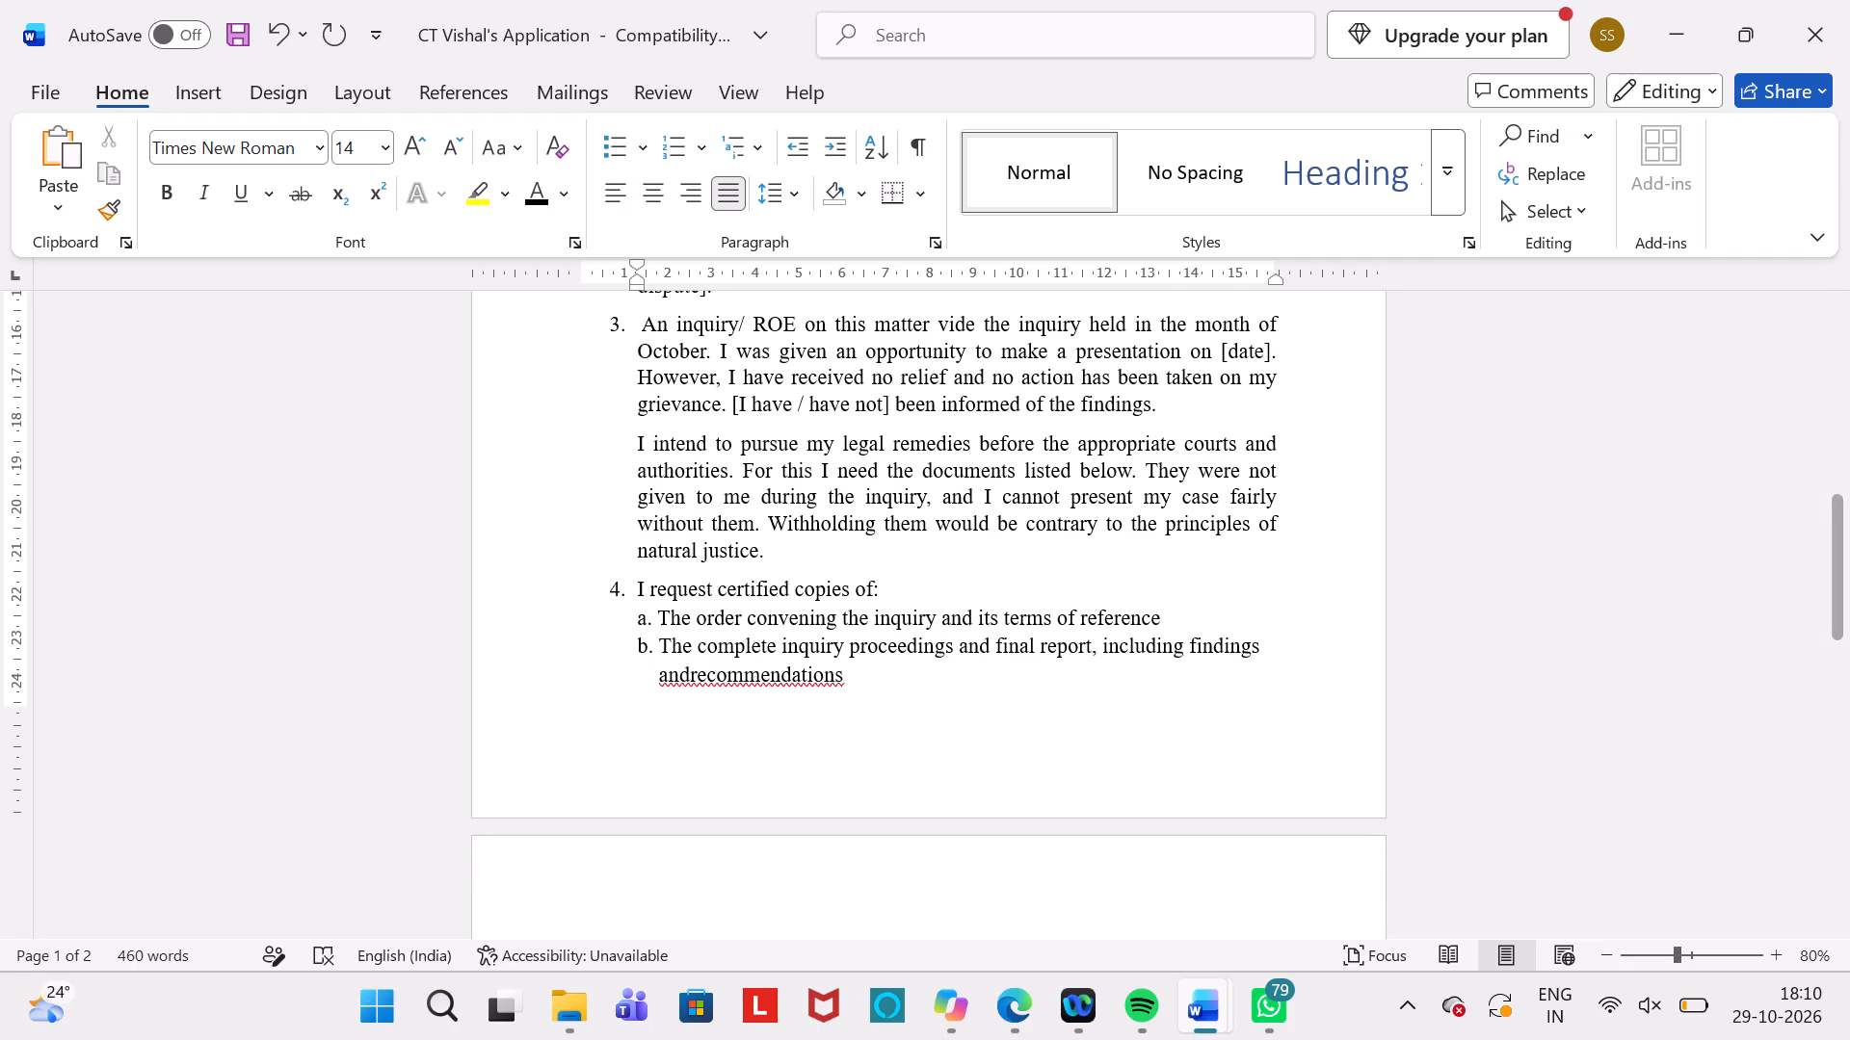
key("space")
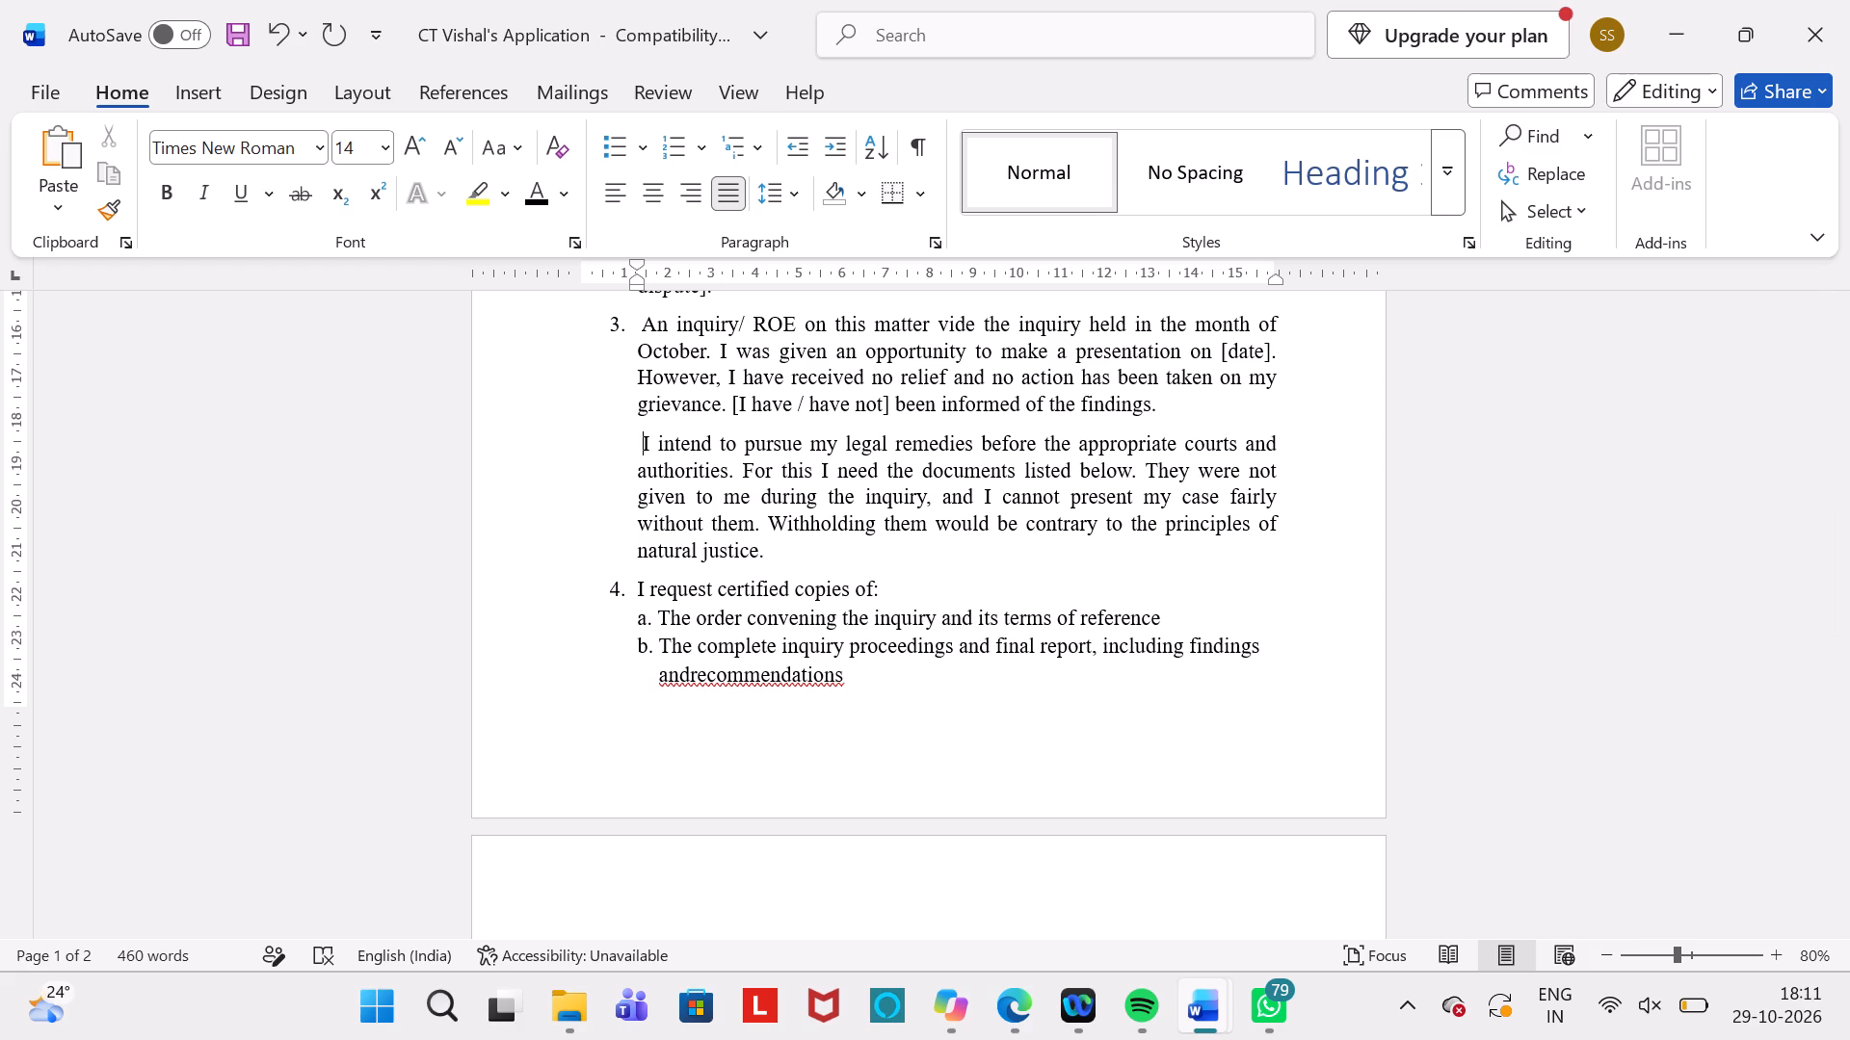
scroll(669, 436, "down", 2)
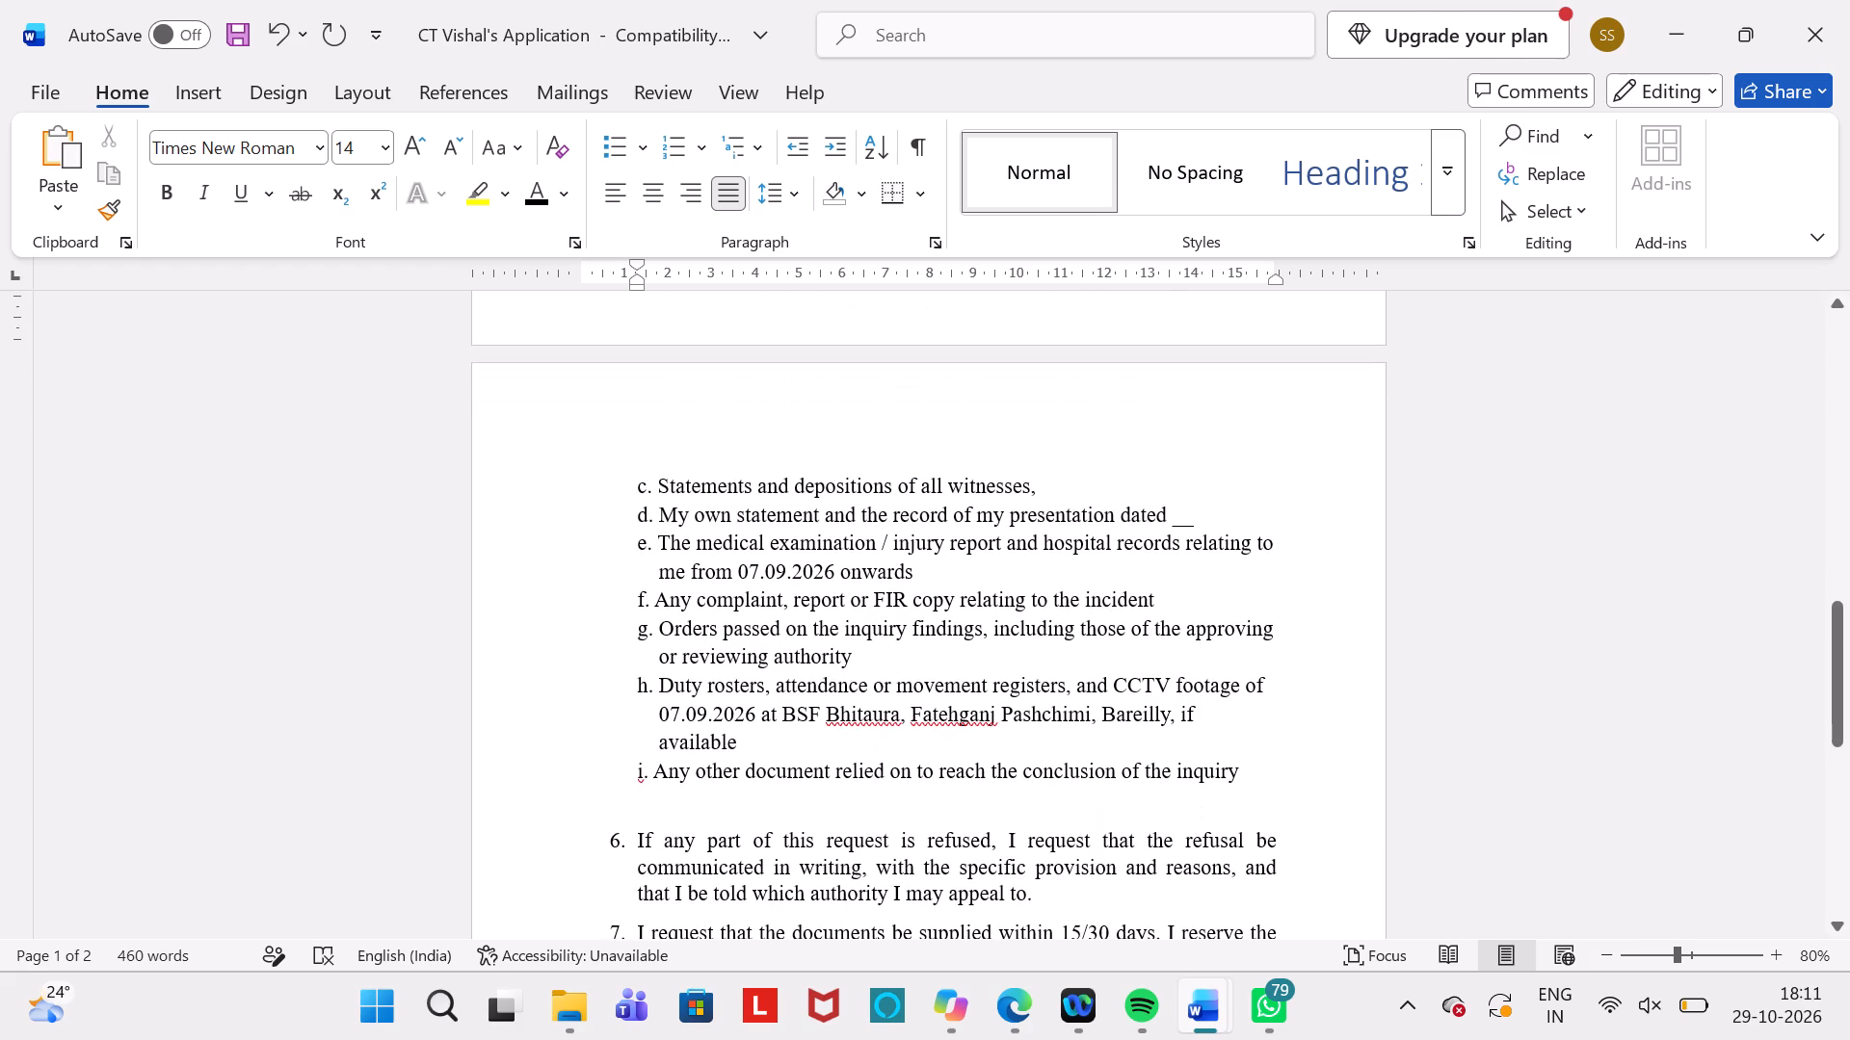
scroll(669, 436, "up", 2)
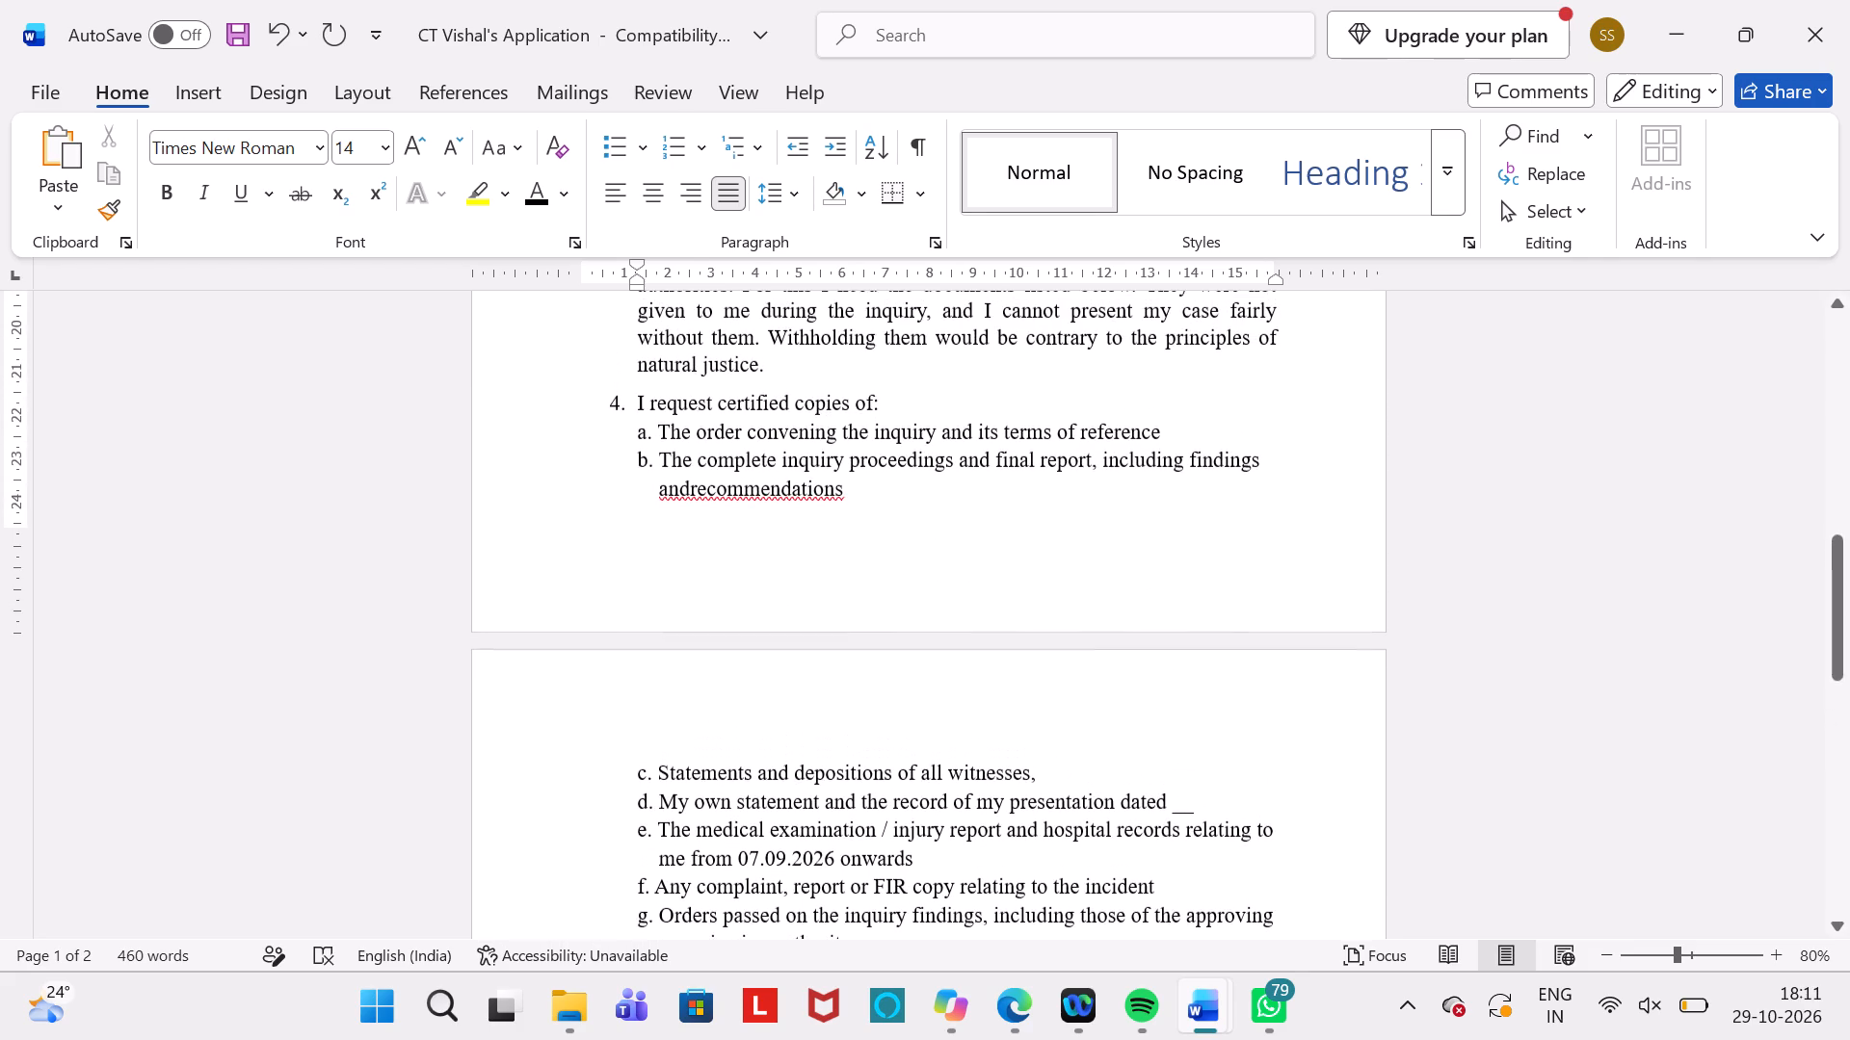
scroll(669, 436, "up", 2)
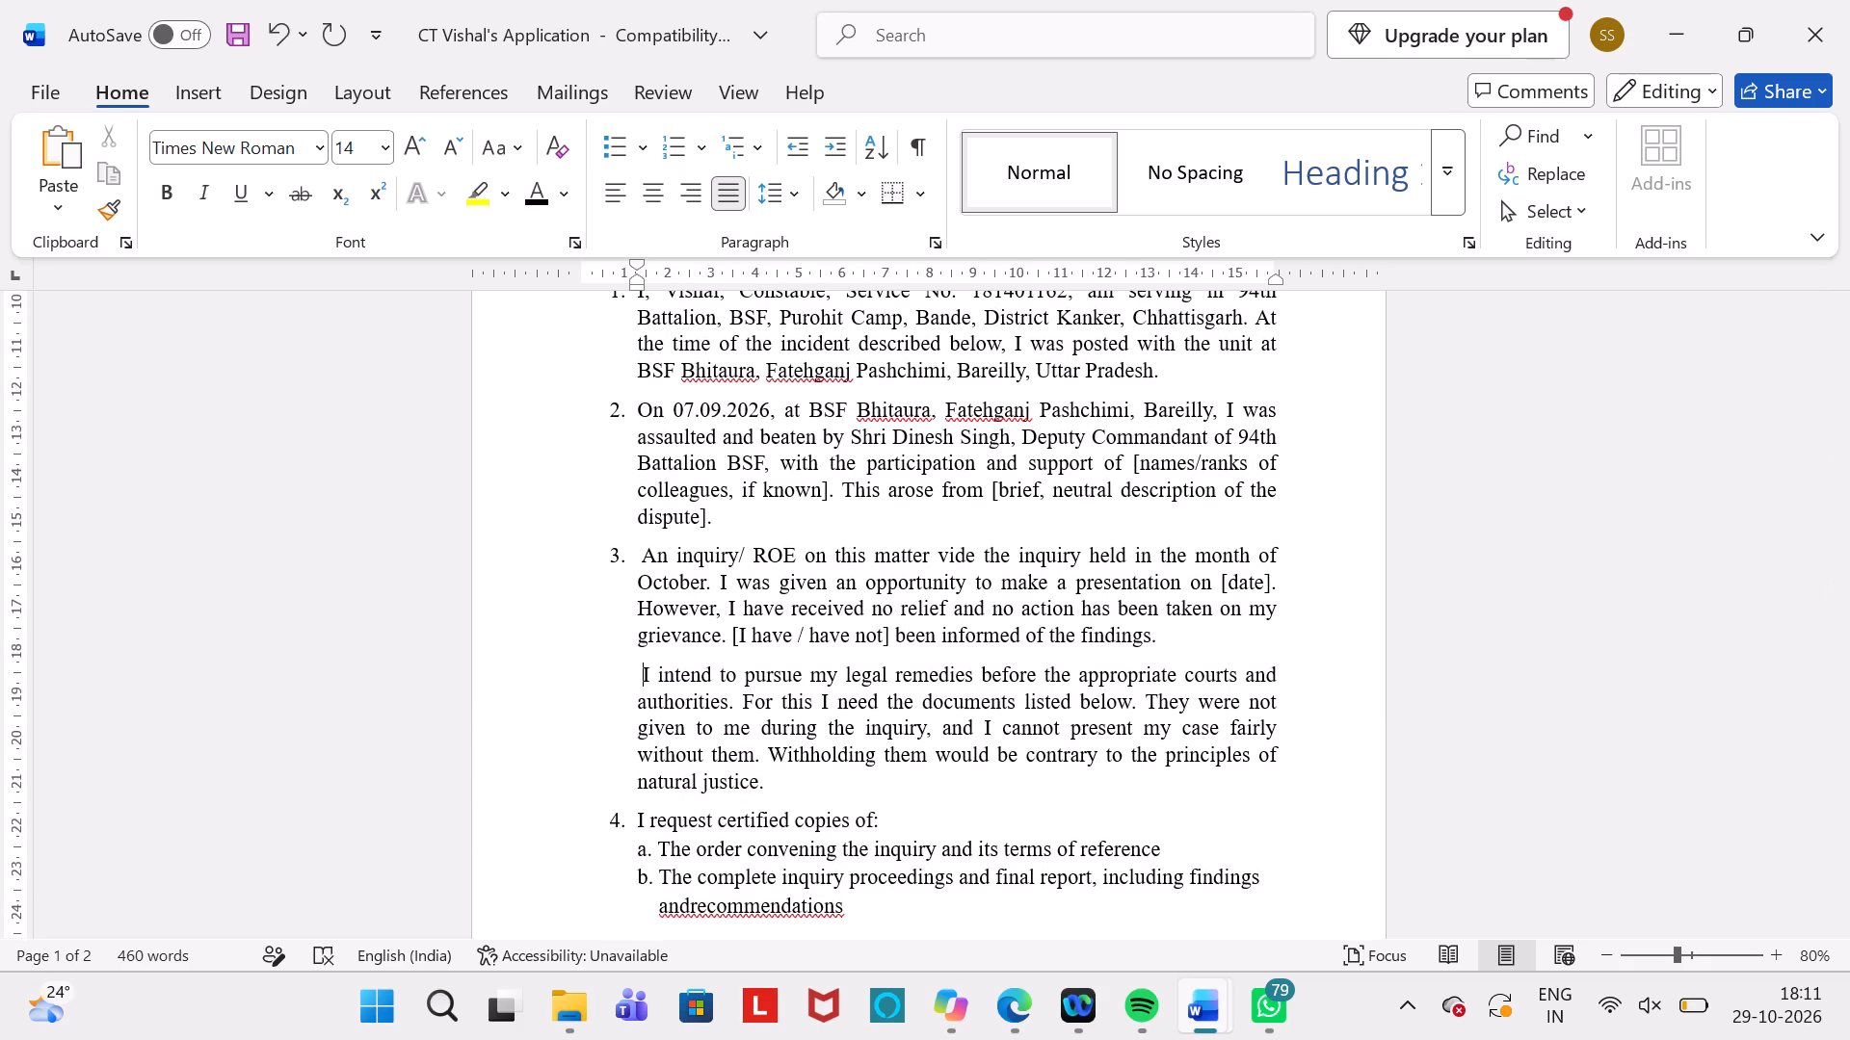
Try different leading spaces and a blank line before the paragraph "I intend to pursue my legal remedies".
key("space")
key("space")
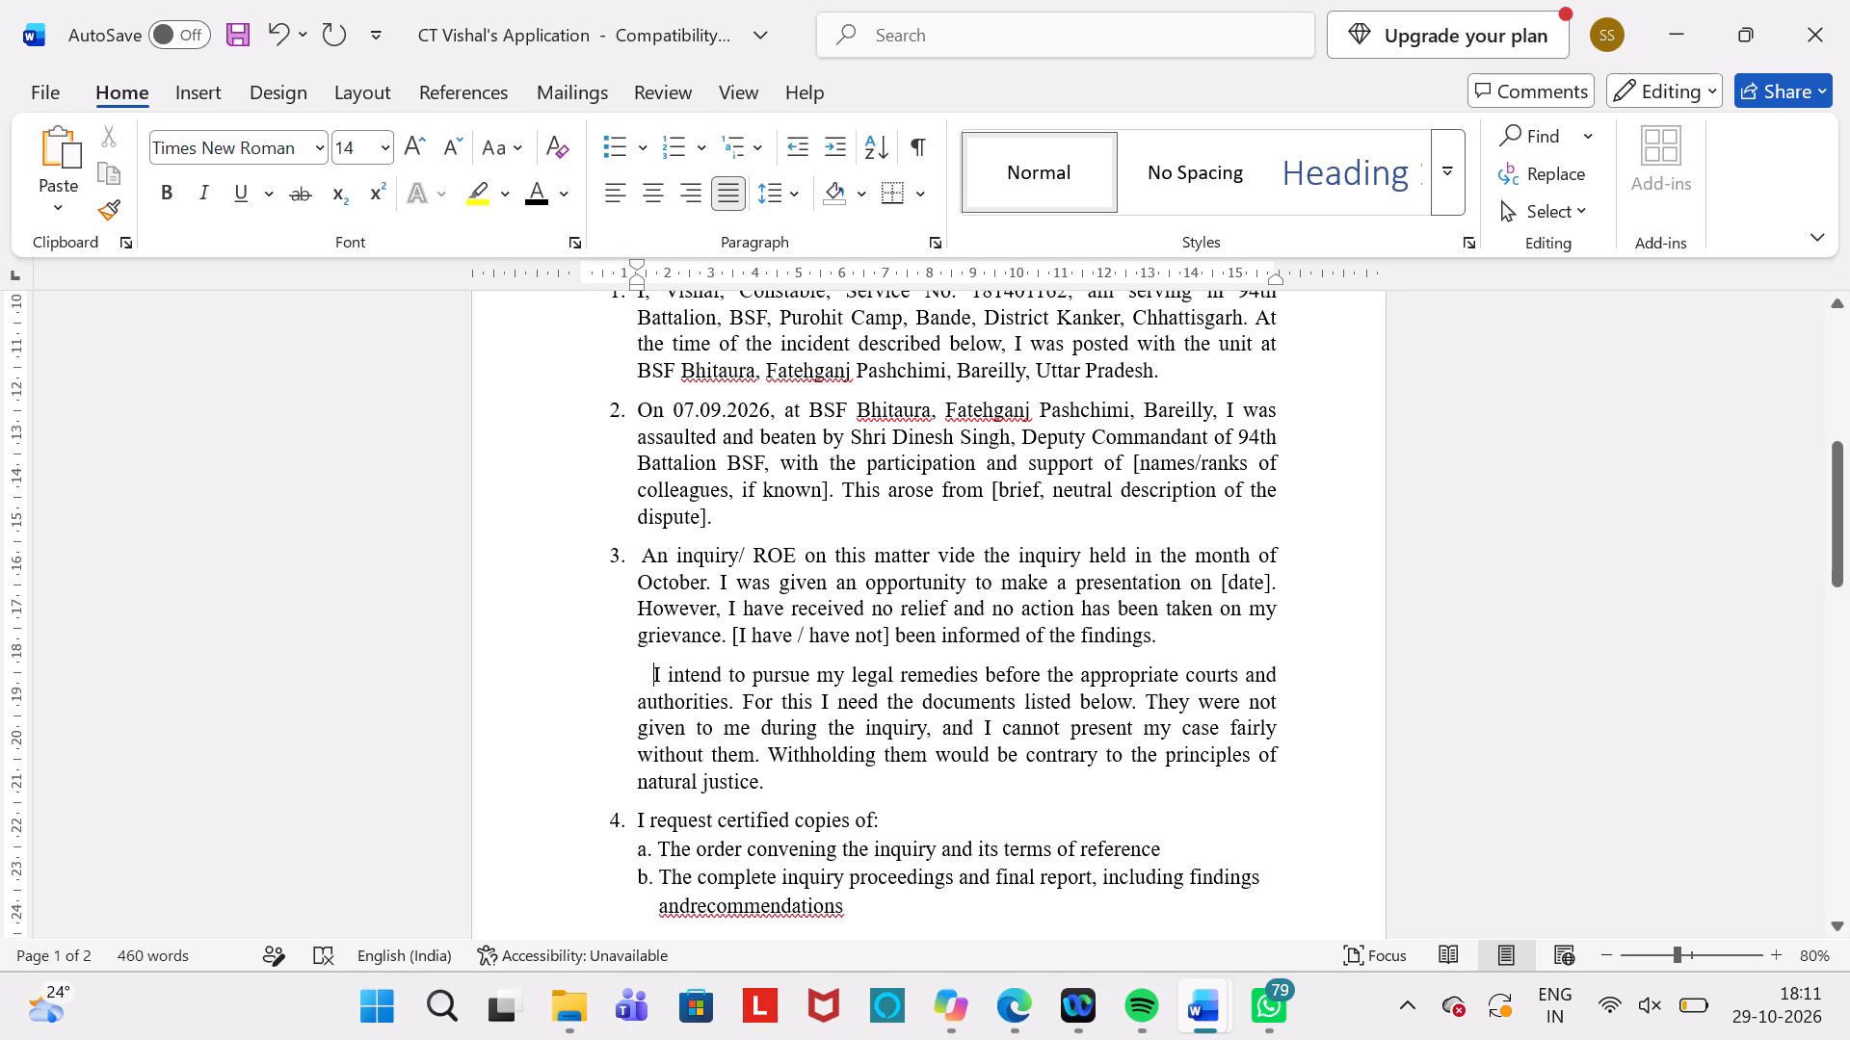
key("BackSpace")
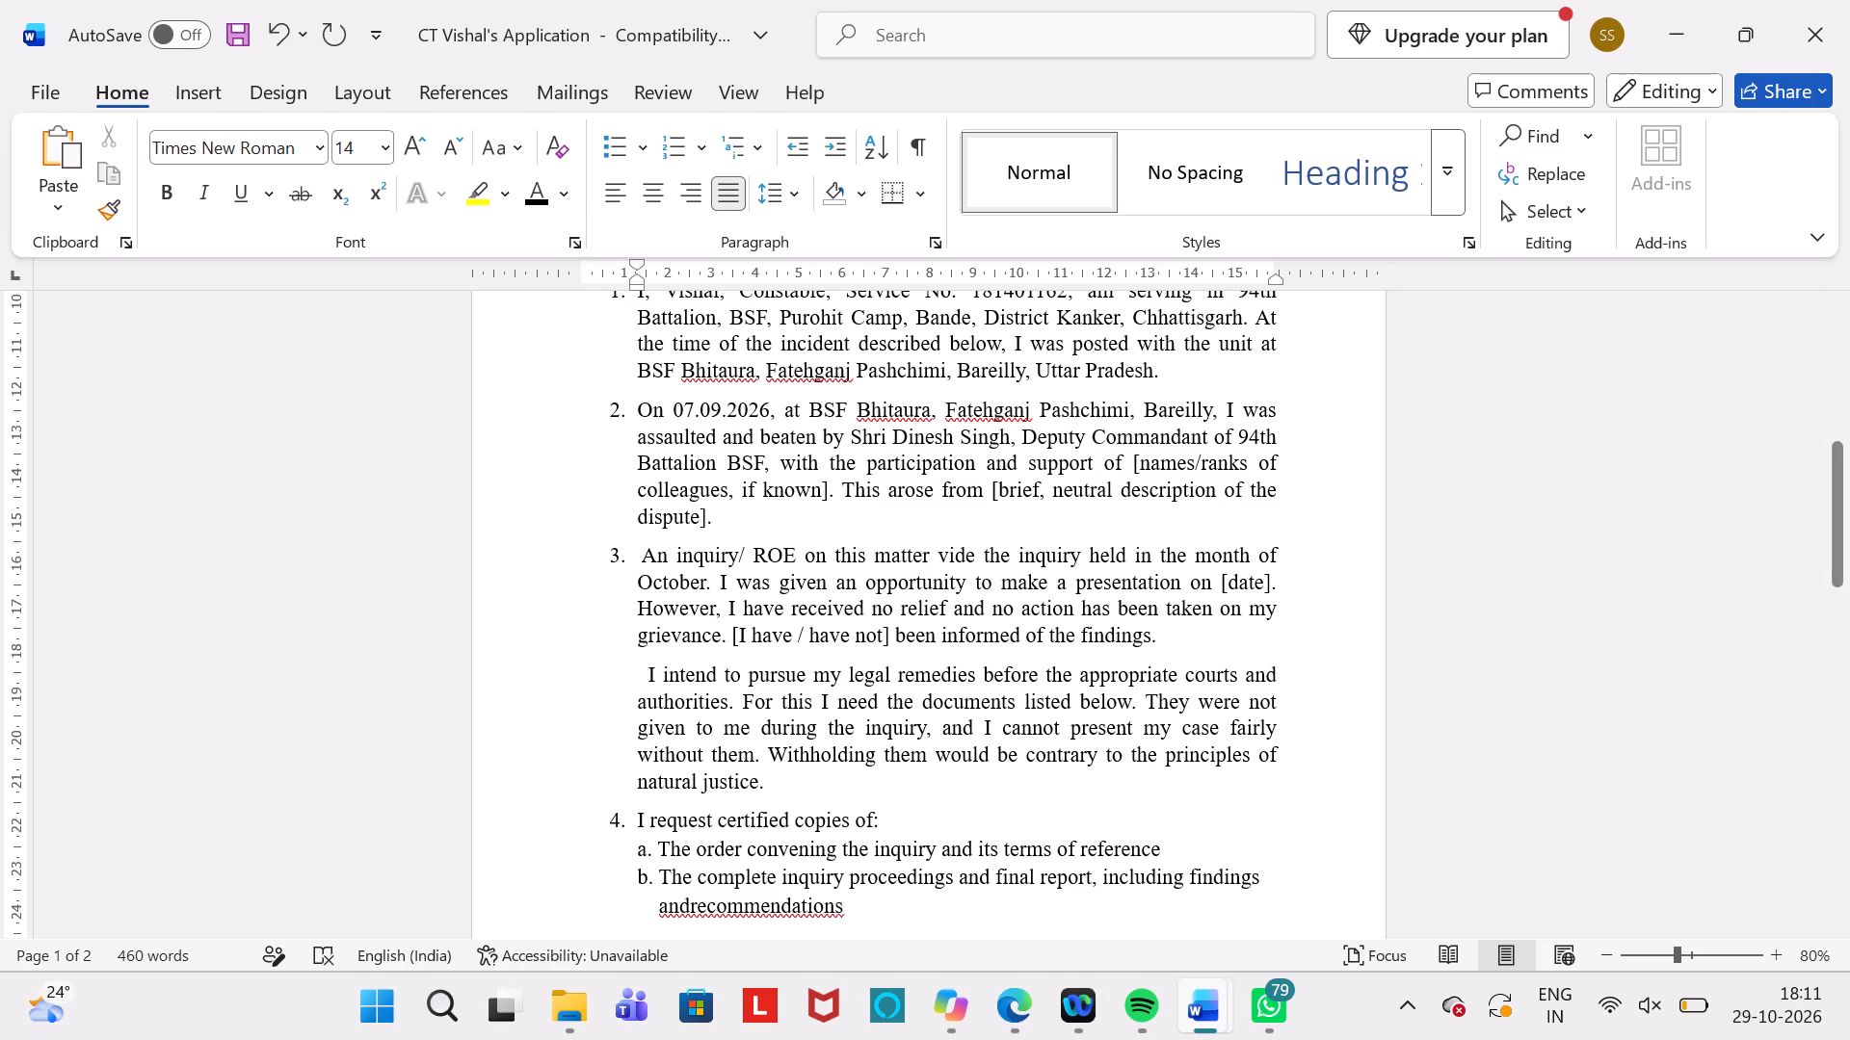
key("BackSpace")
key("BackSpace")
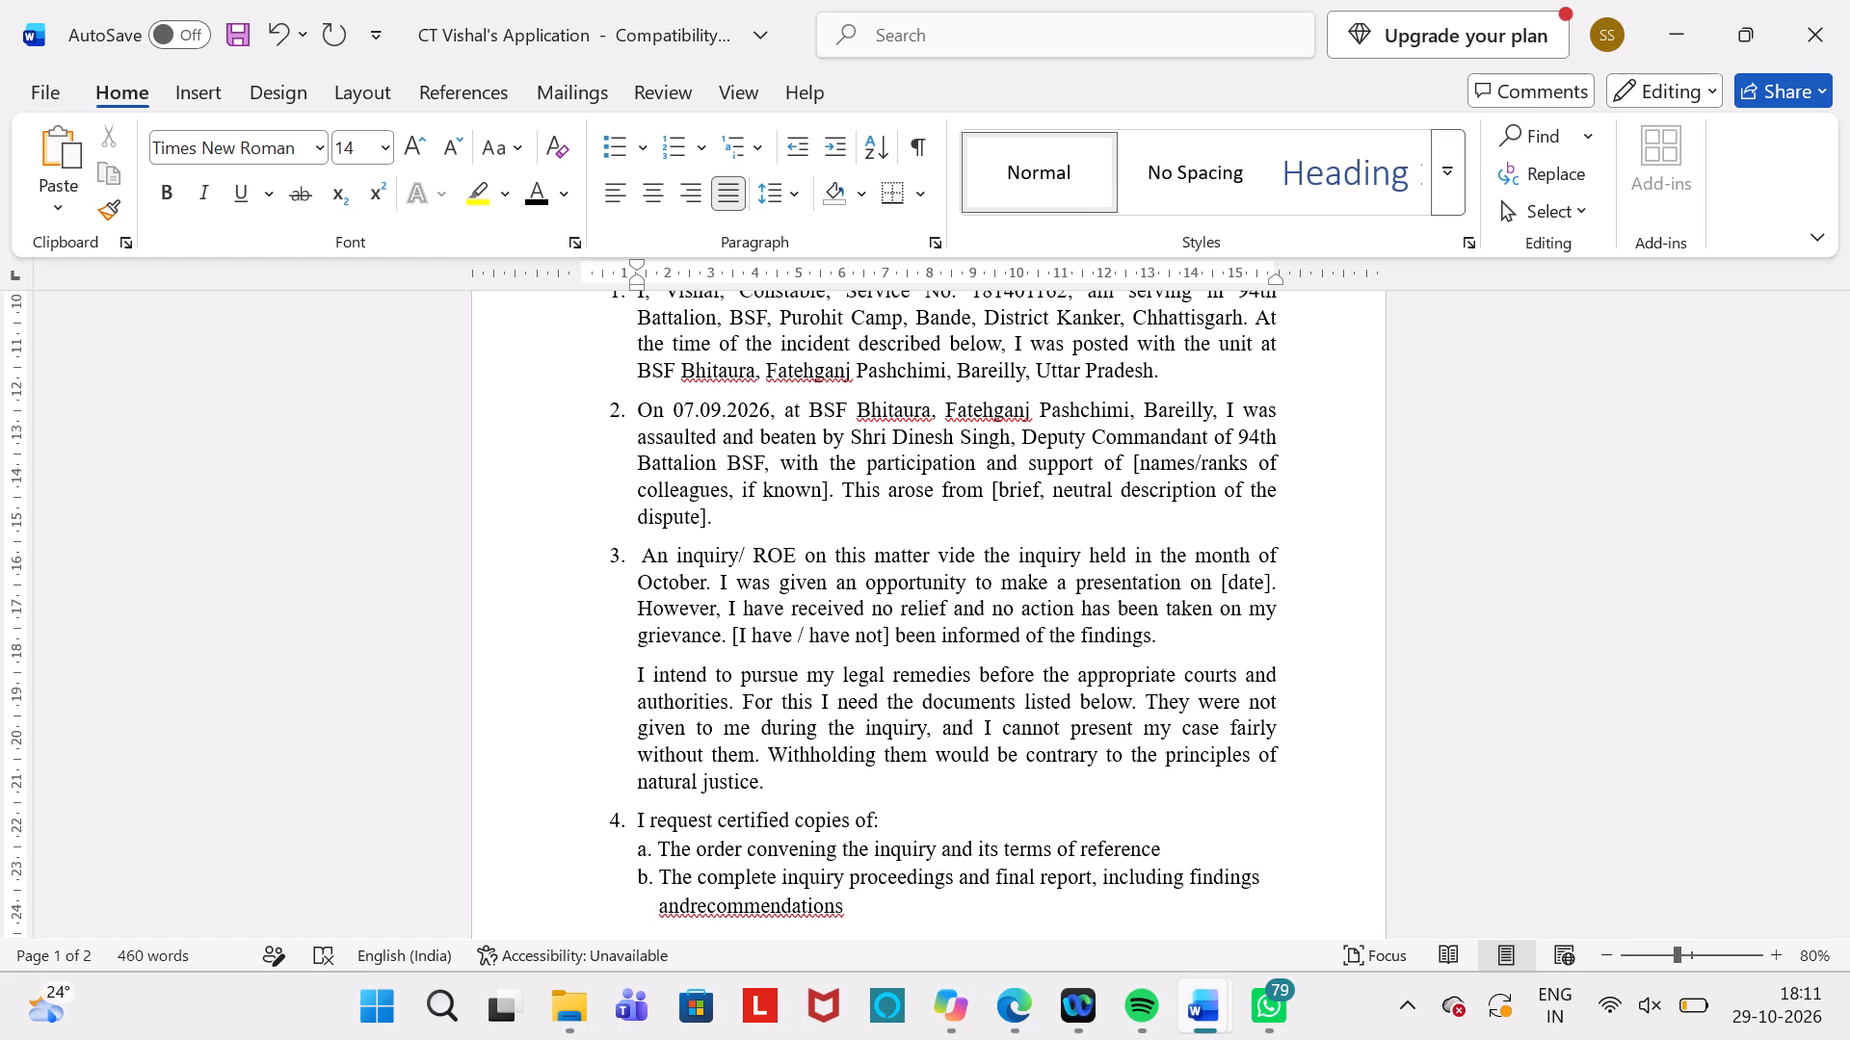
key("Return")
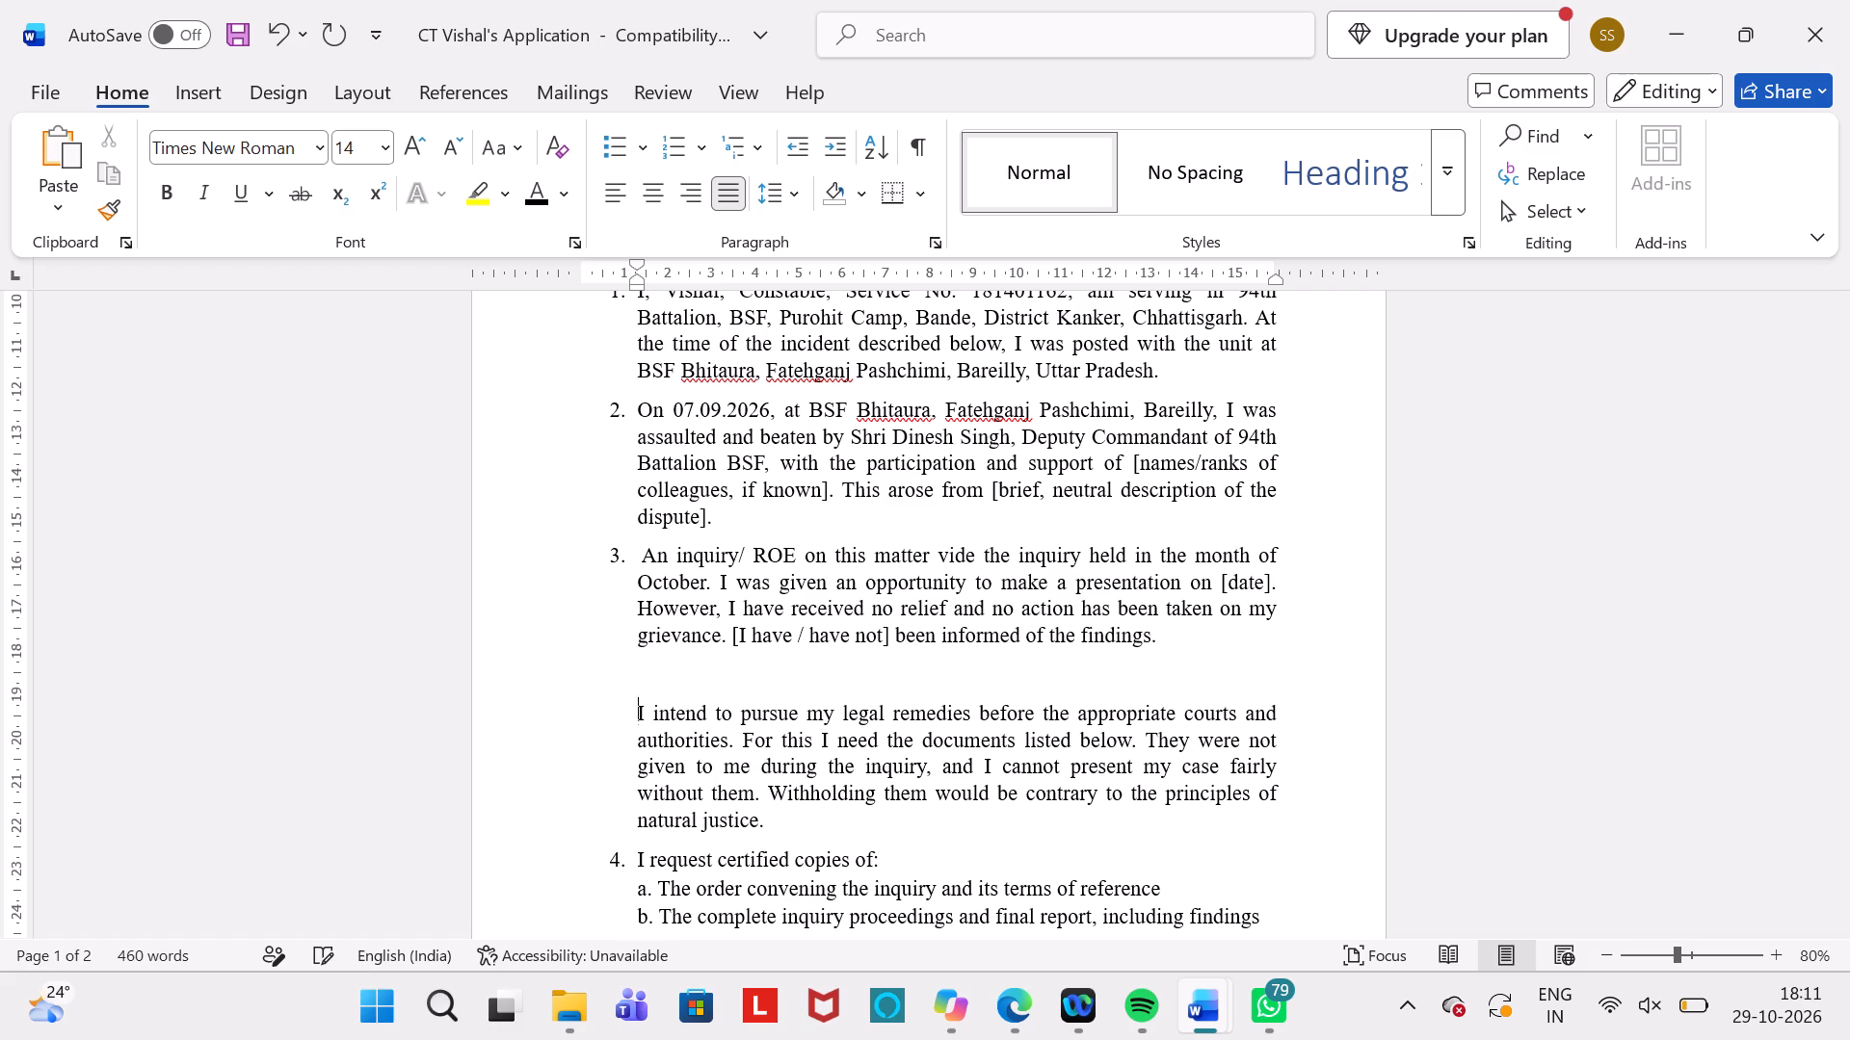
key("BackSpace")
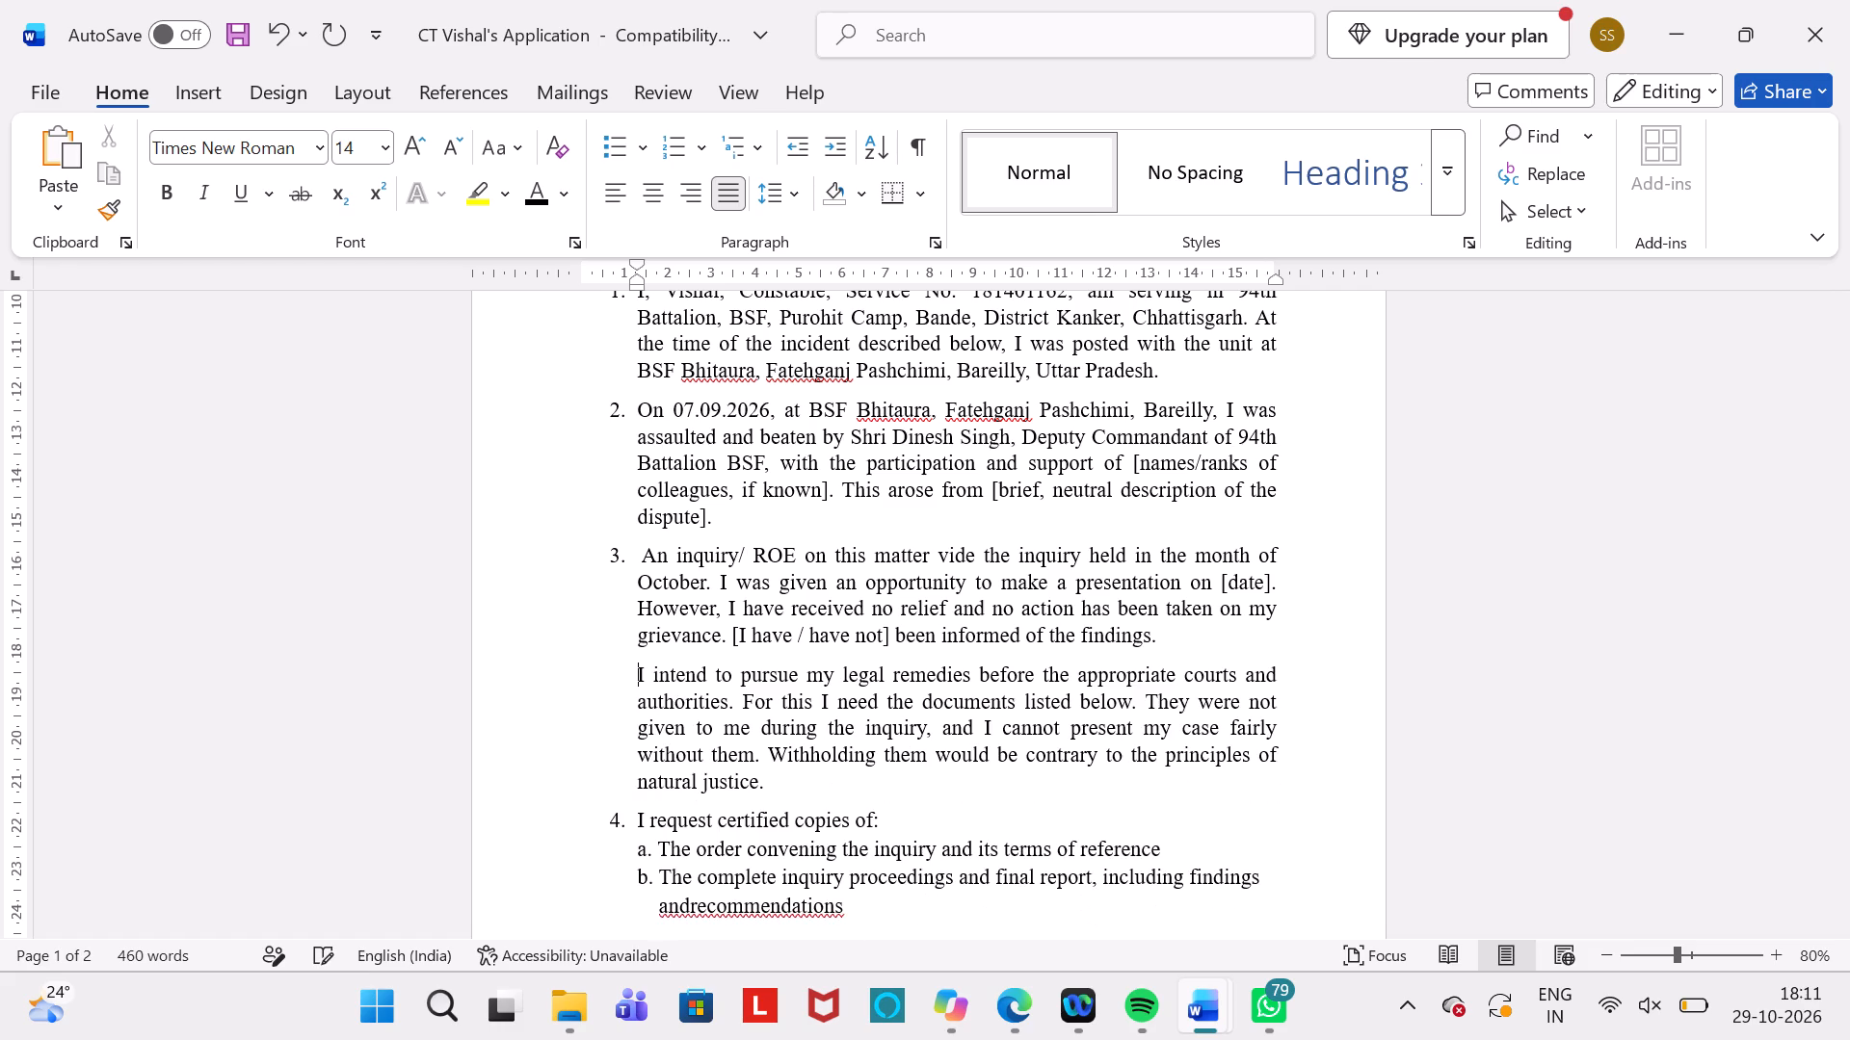
Undo the recent edits to "I intend to pursue my legal remedies" back to its numbered form with the wide gap.
left_click(268, 41)
left_click(268, 41)
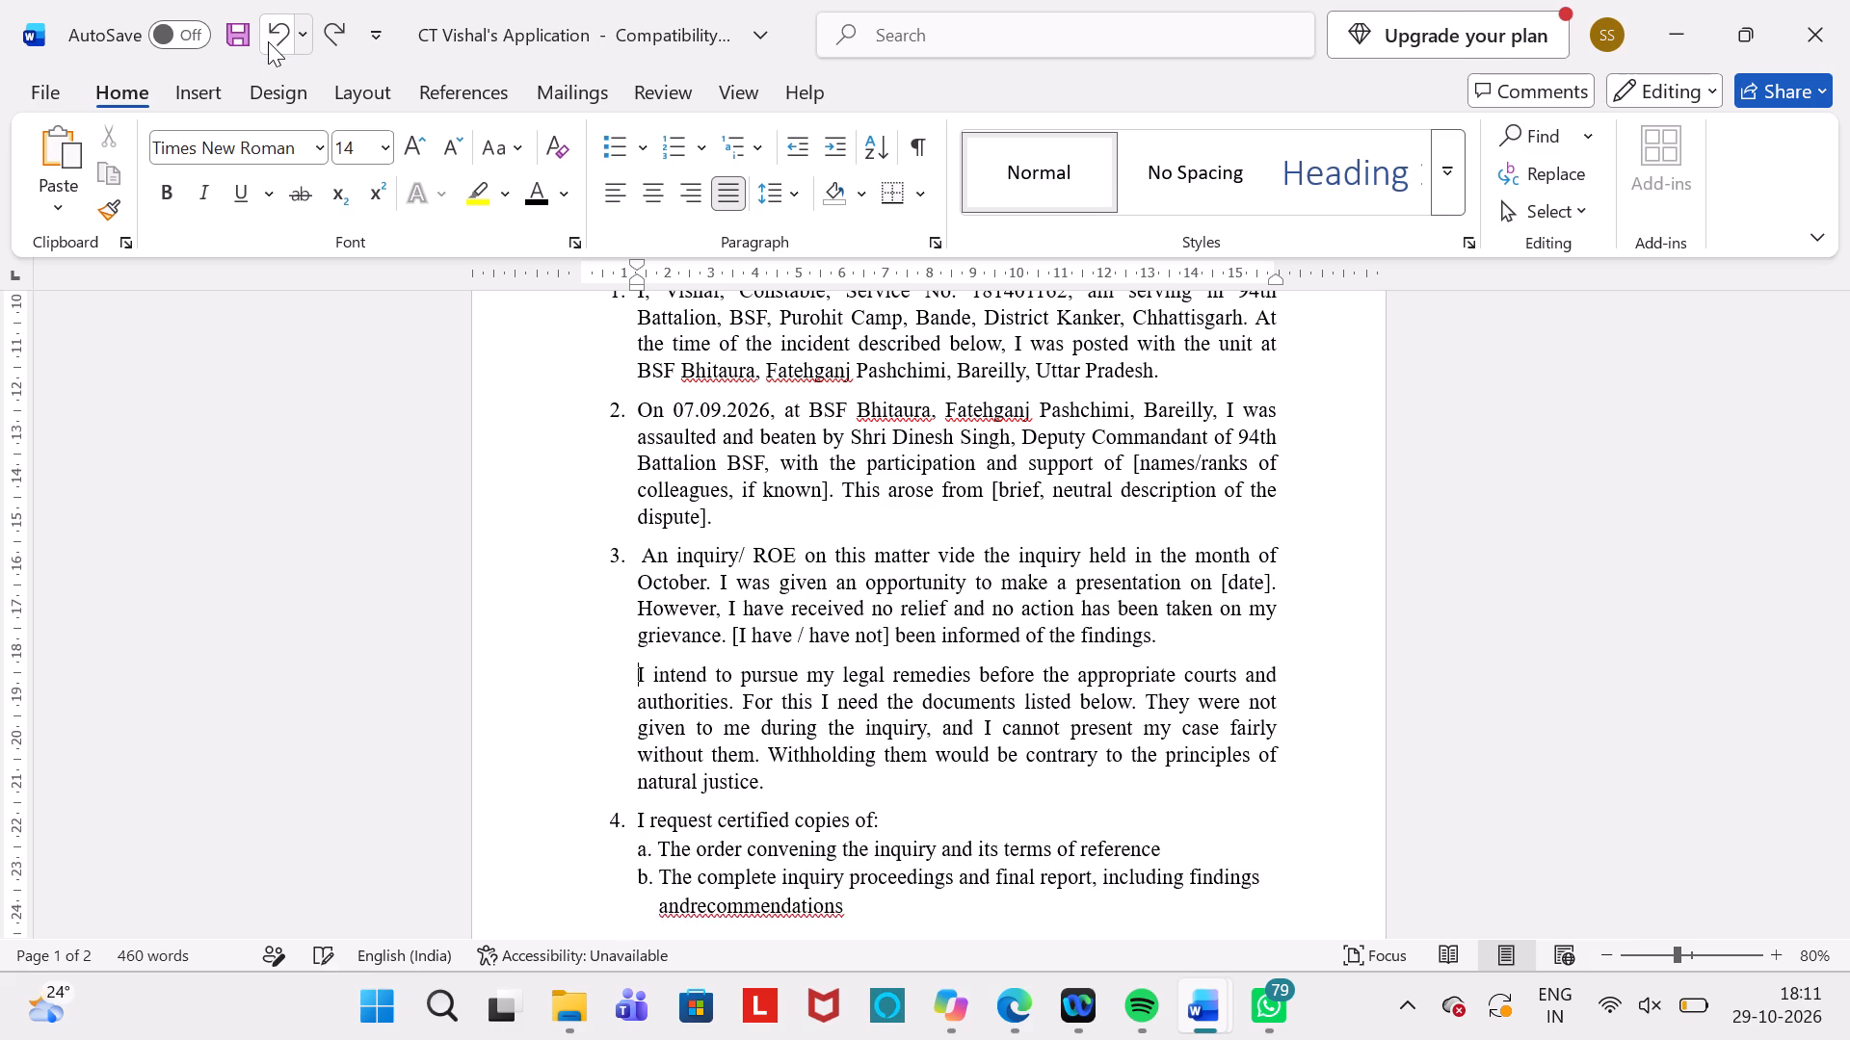
left_click(268, 41)
left_click(268, 41)
left_click(268, 41)
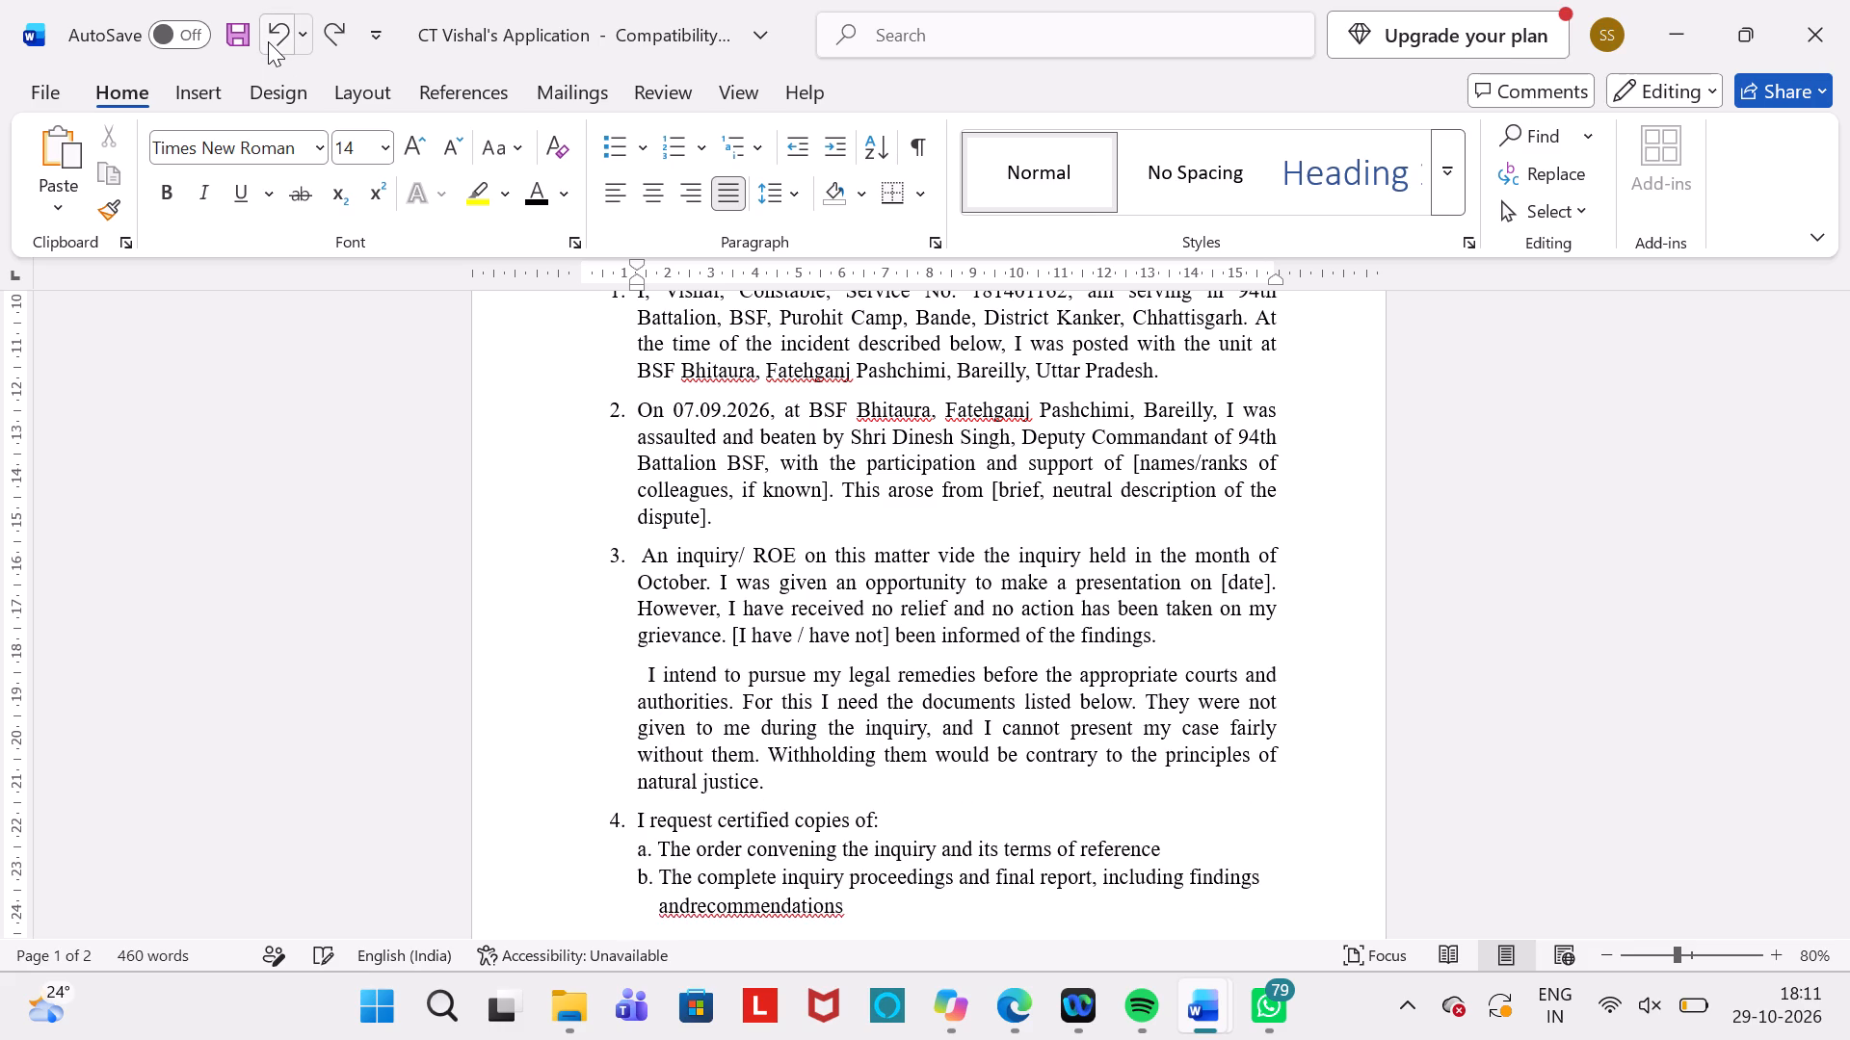
left_click(268, 41)
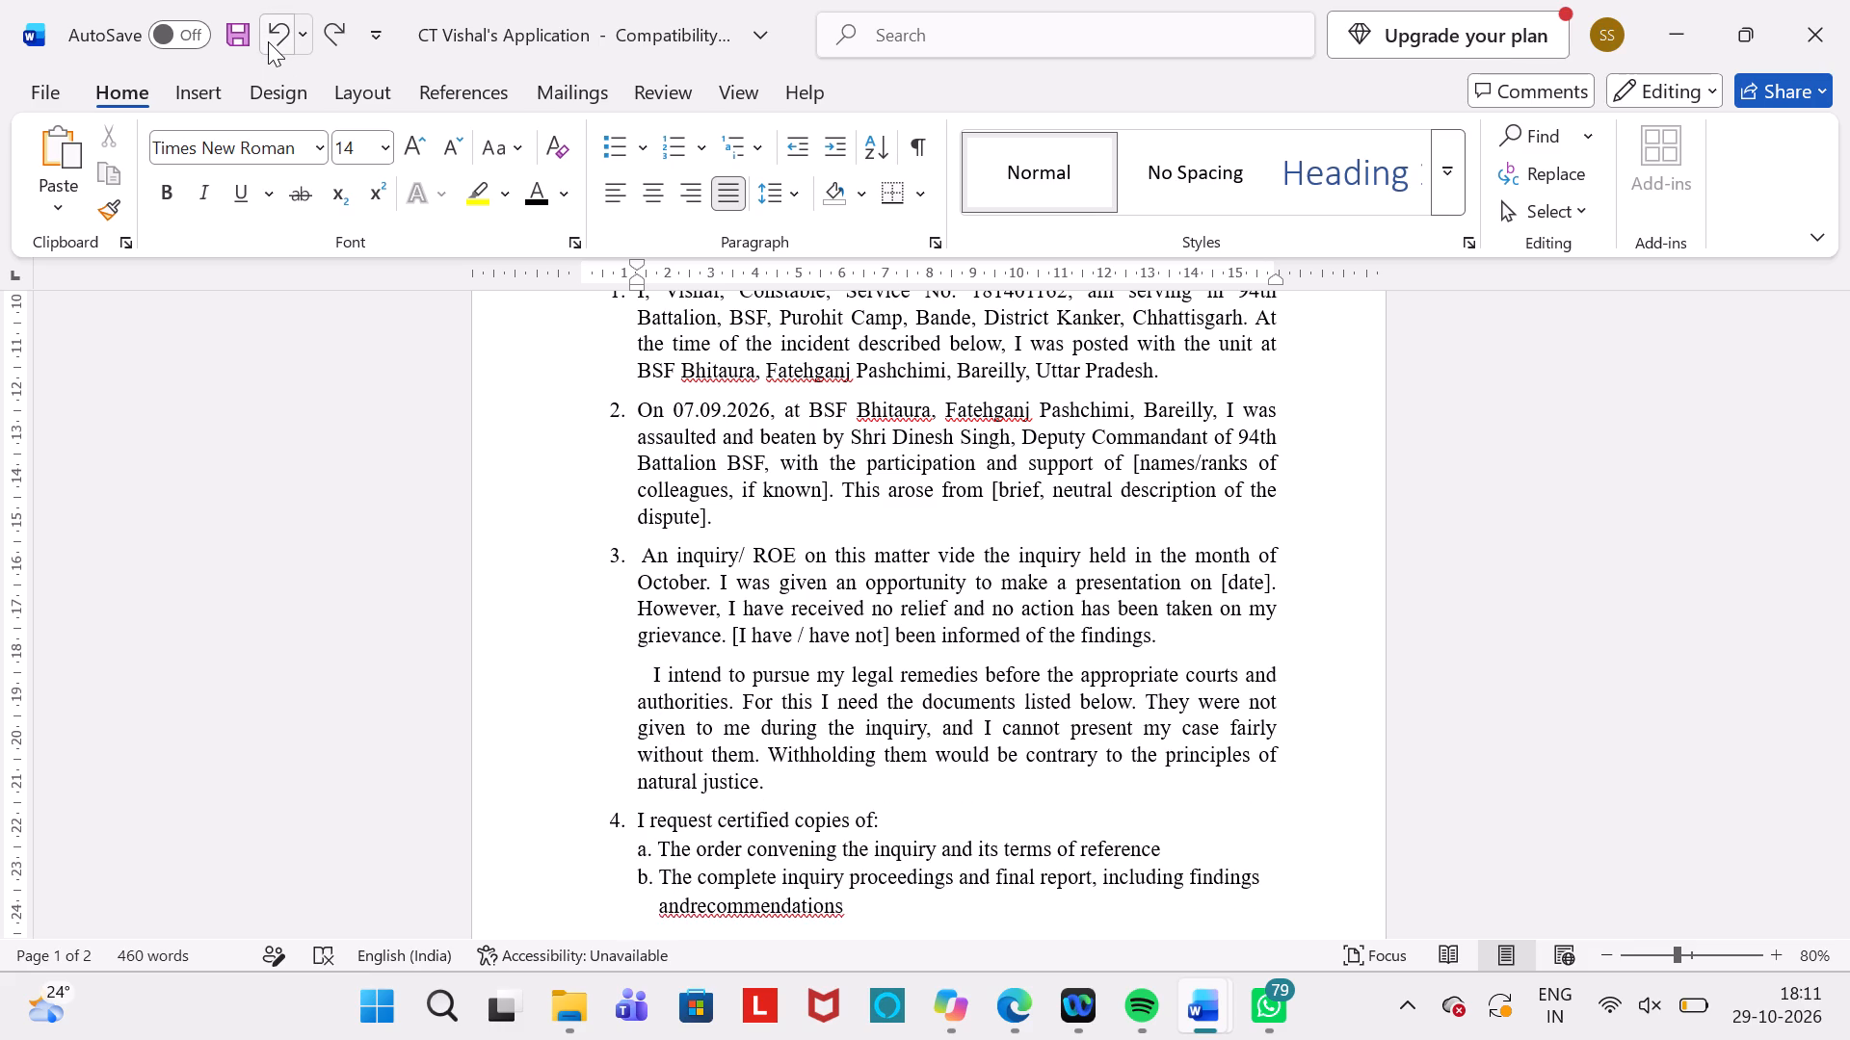
left_click(268, 41)
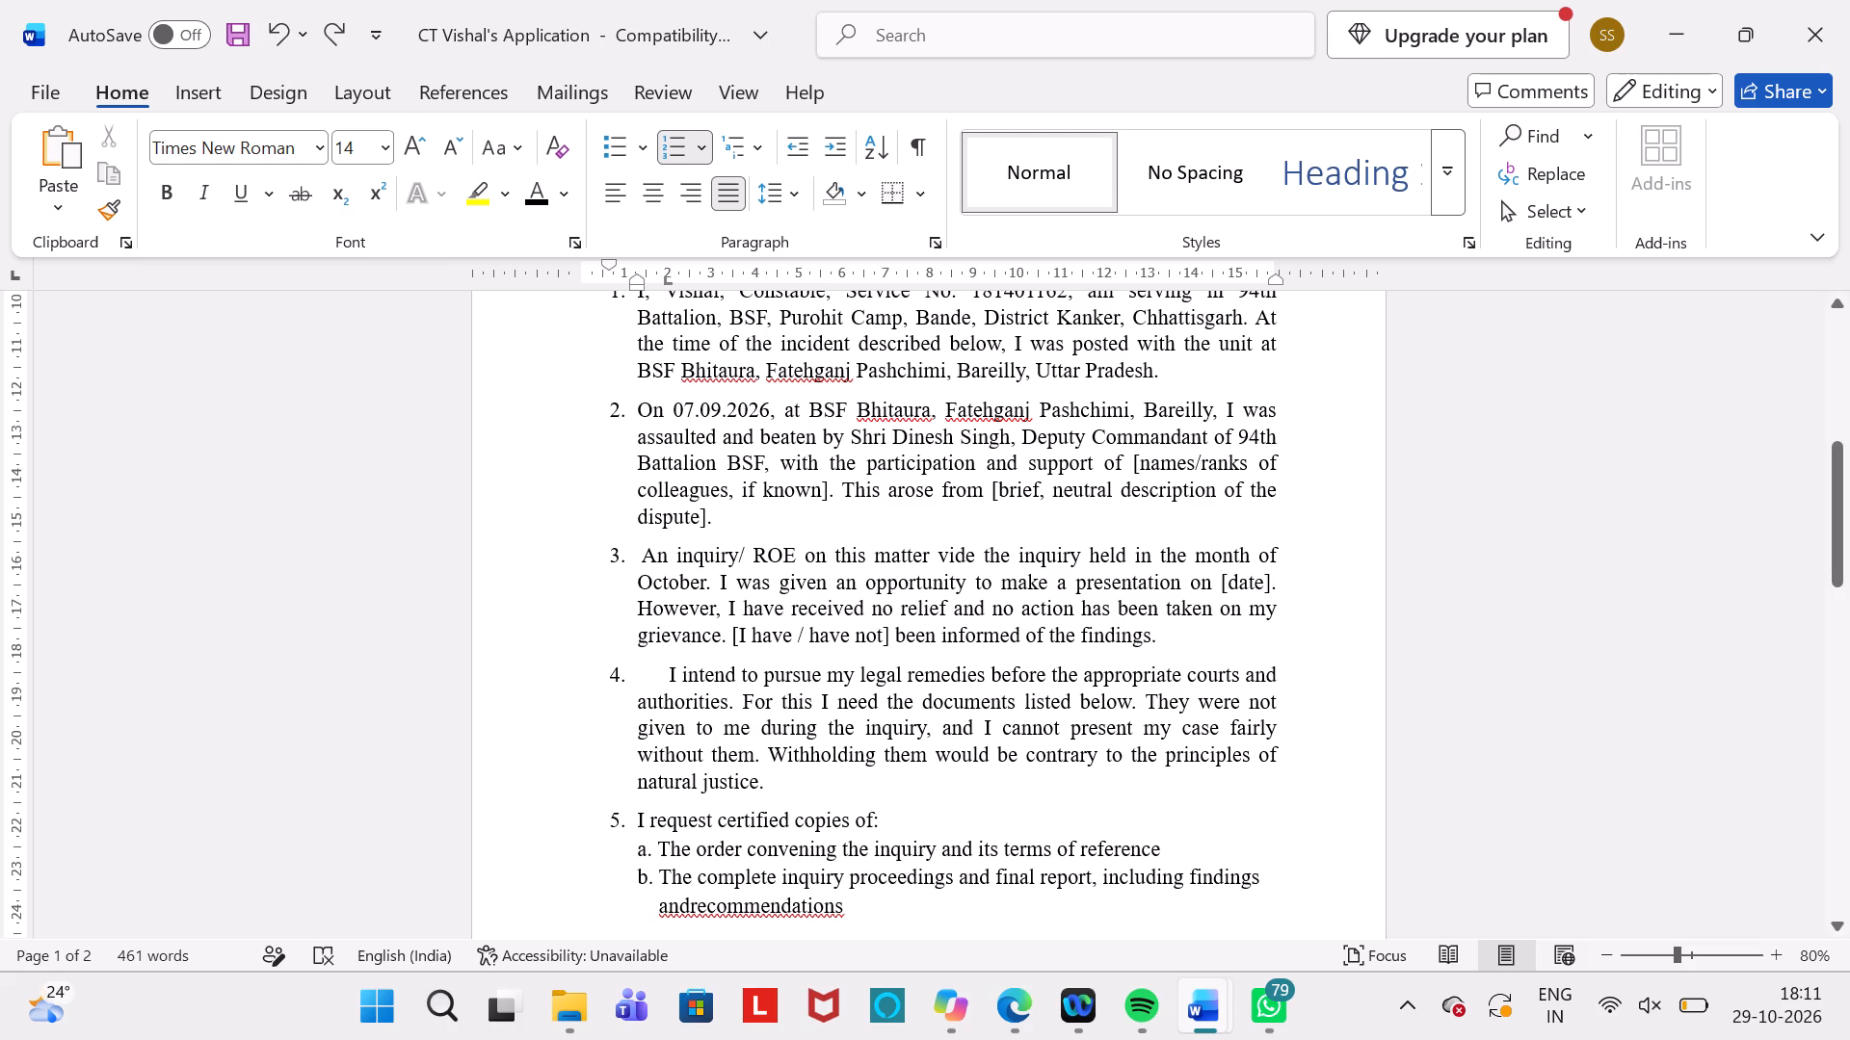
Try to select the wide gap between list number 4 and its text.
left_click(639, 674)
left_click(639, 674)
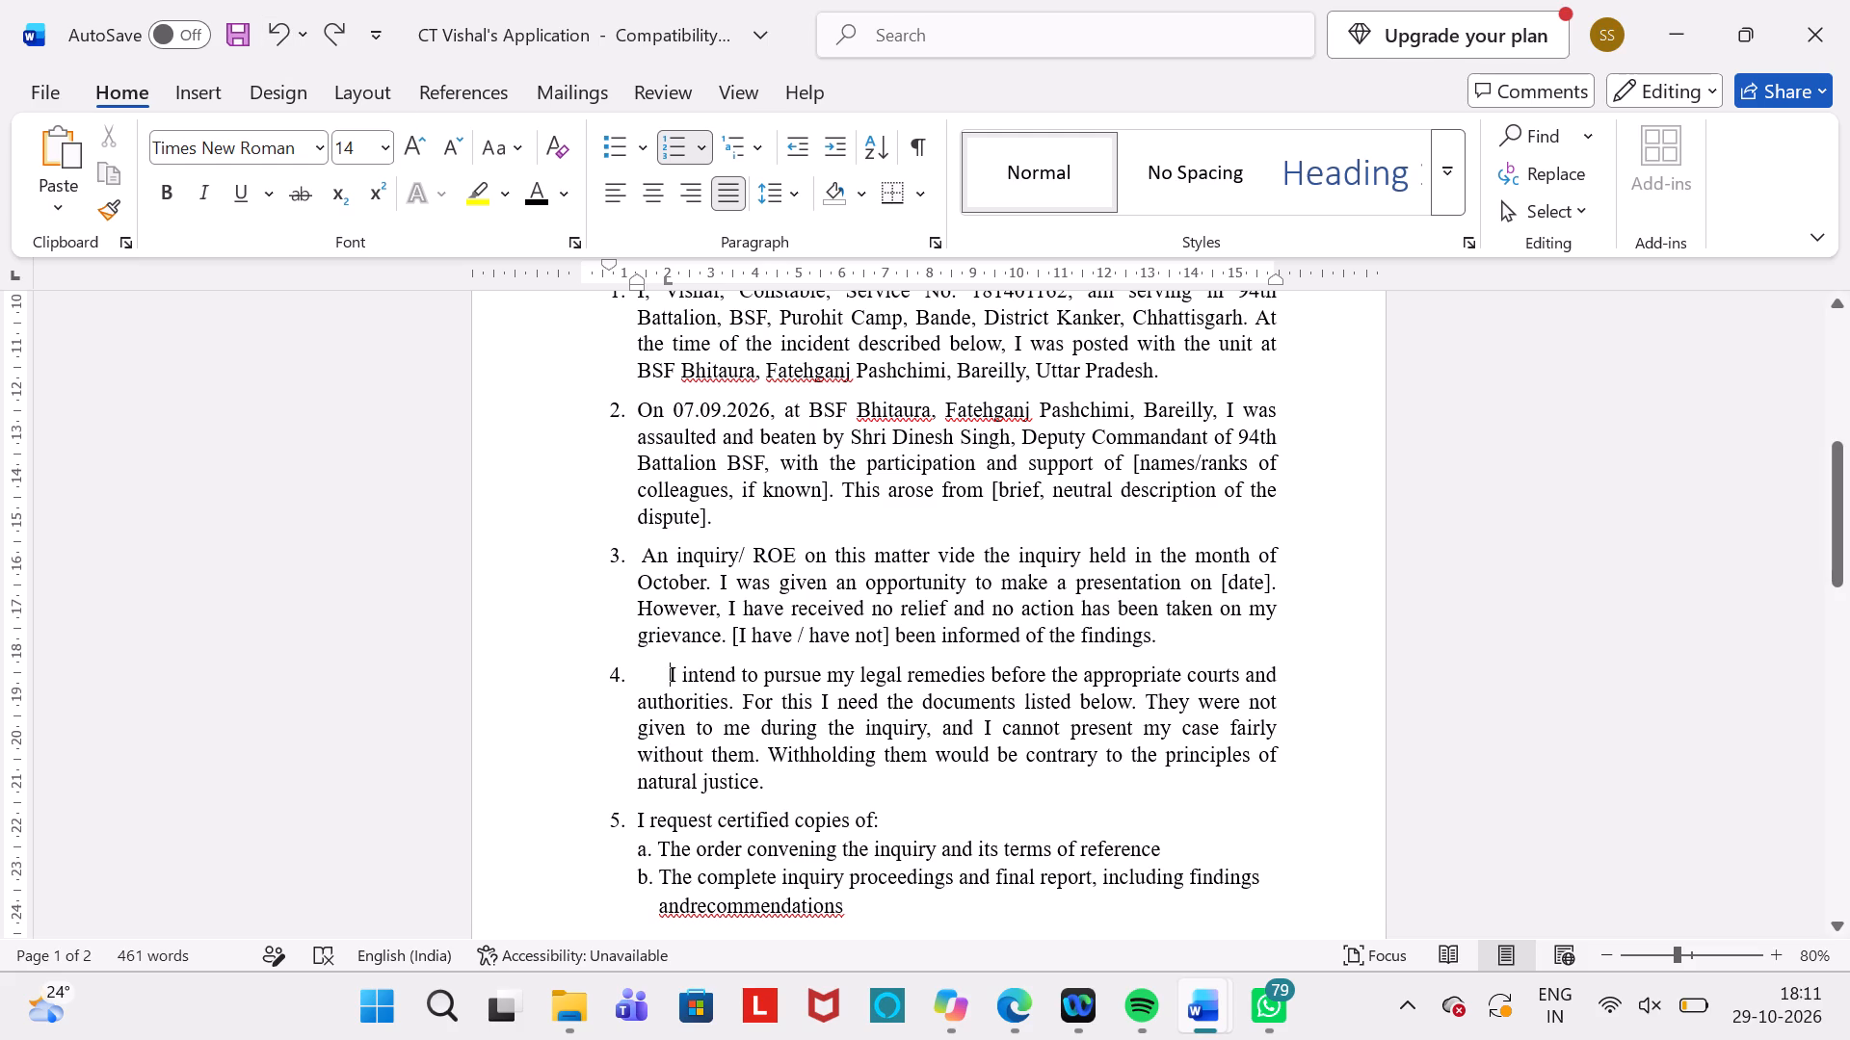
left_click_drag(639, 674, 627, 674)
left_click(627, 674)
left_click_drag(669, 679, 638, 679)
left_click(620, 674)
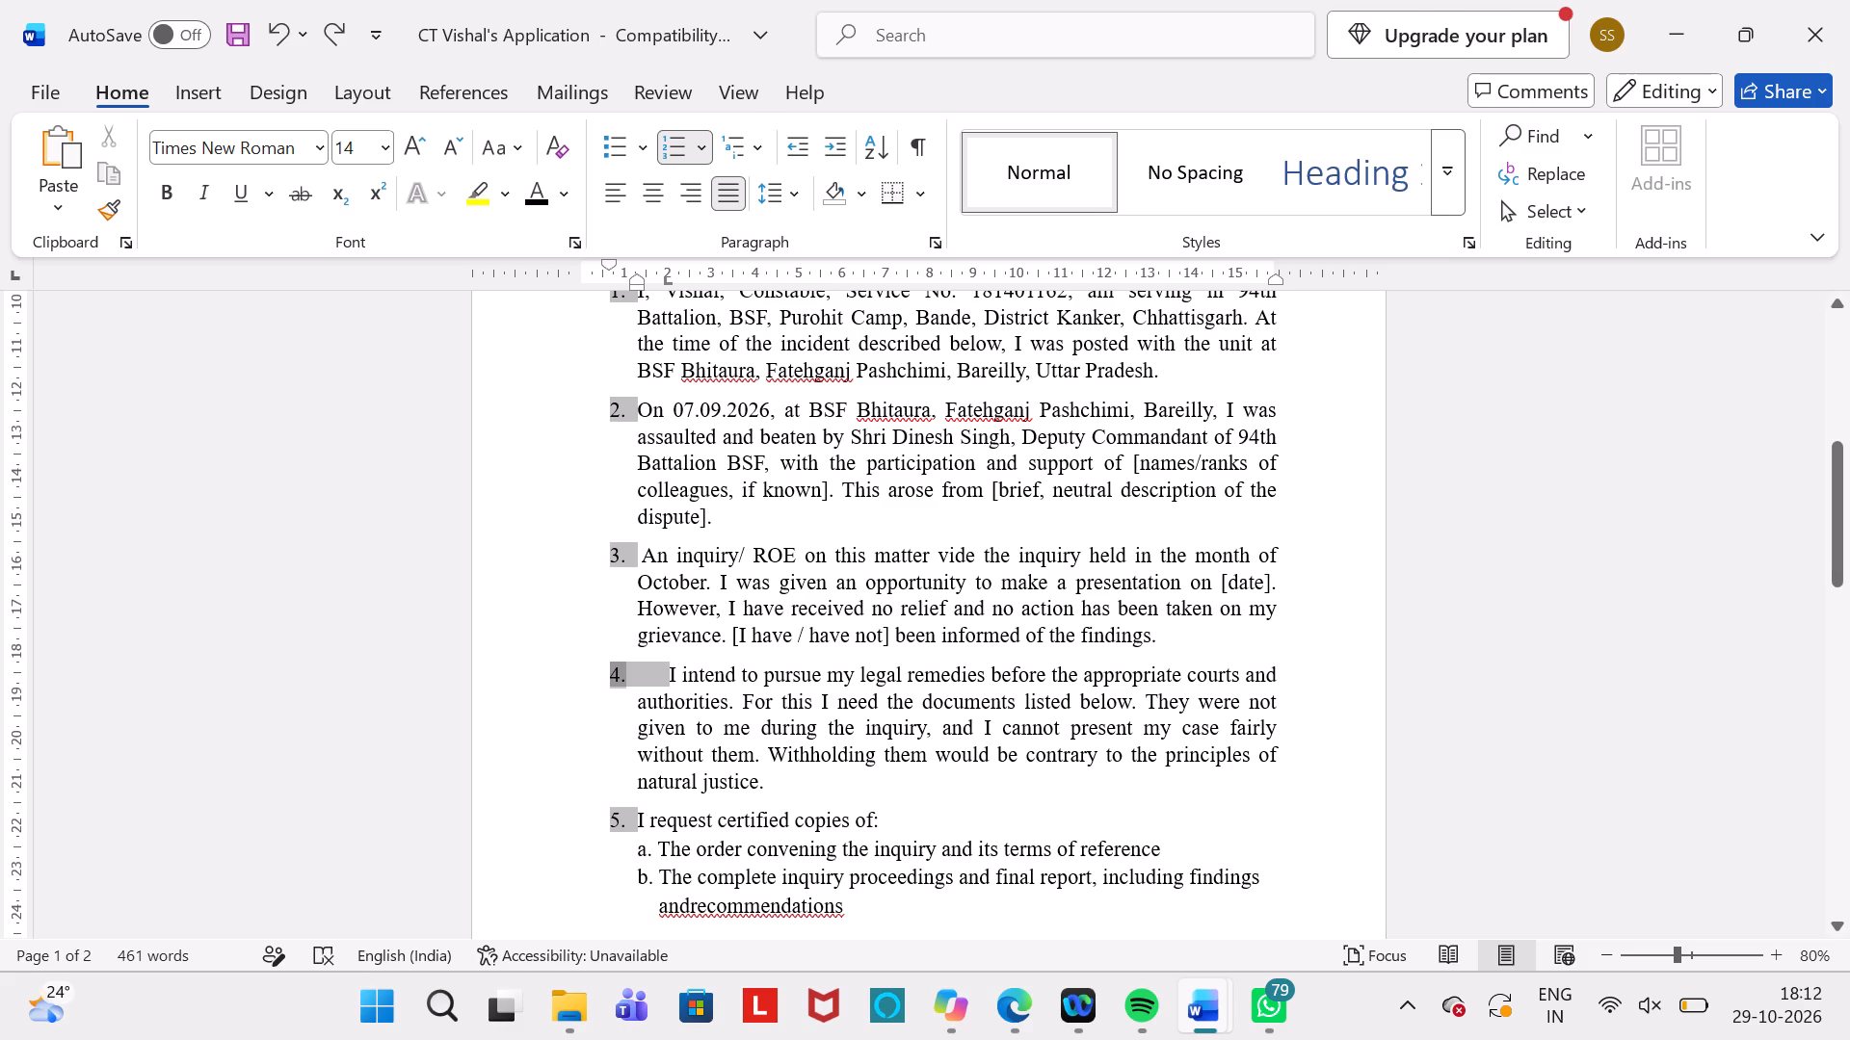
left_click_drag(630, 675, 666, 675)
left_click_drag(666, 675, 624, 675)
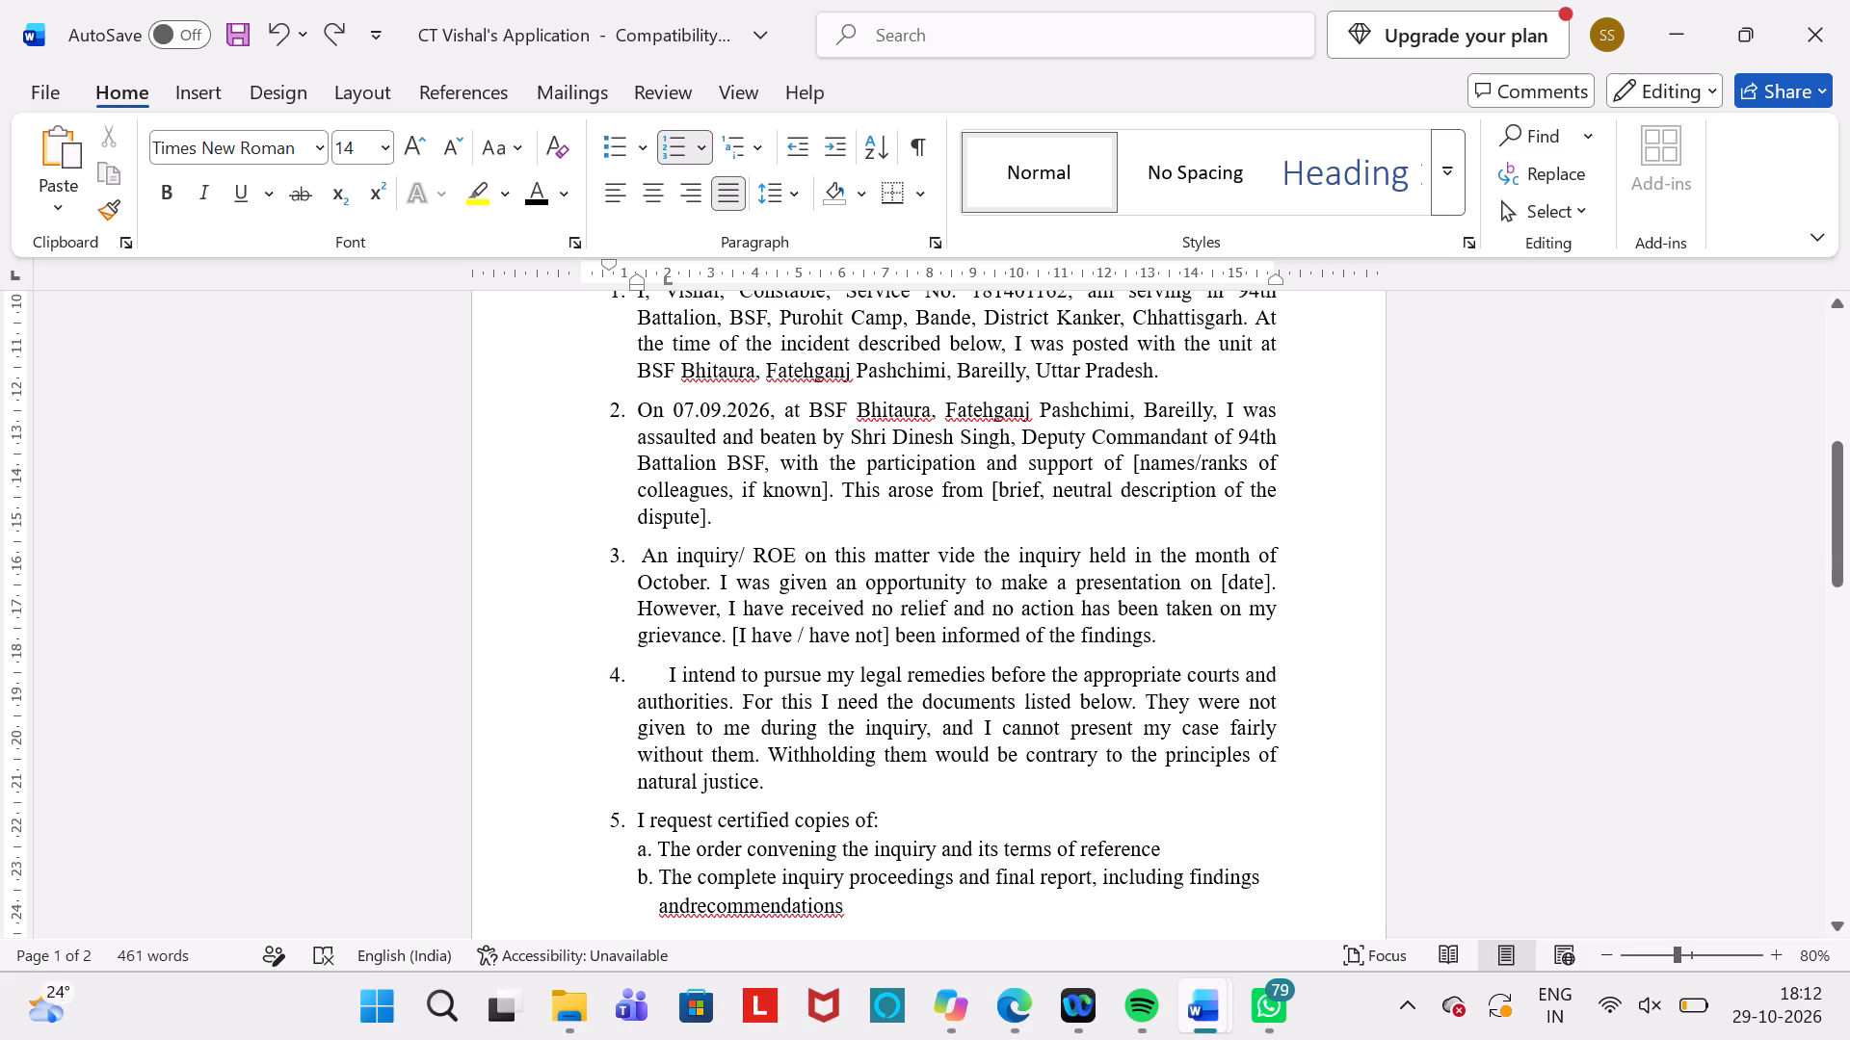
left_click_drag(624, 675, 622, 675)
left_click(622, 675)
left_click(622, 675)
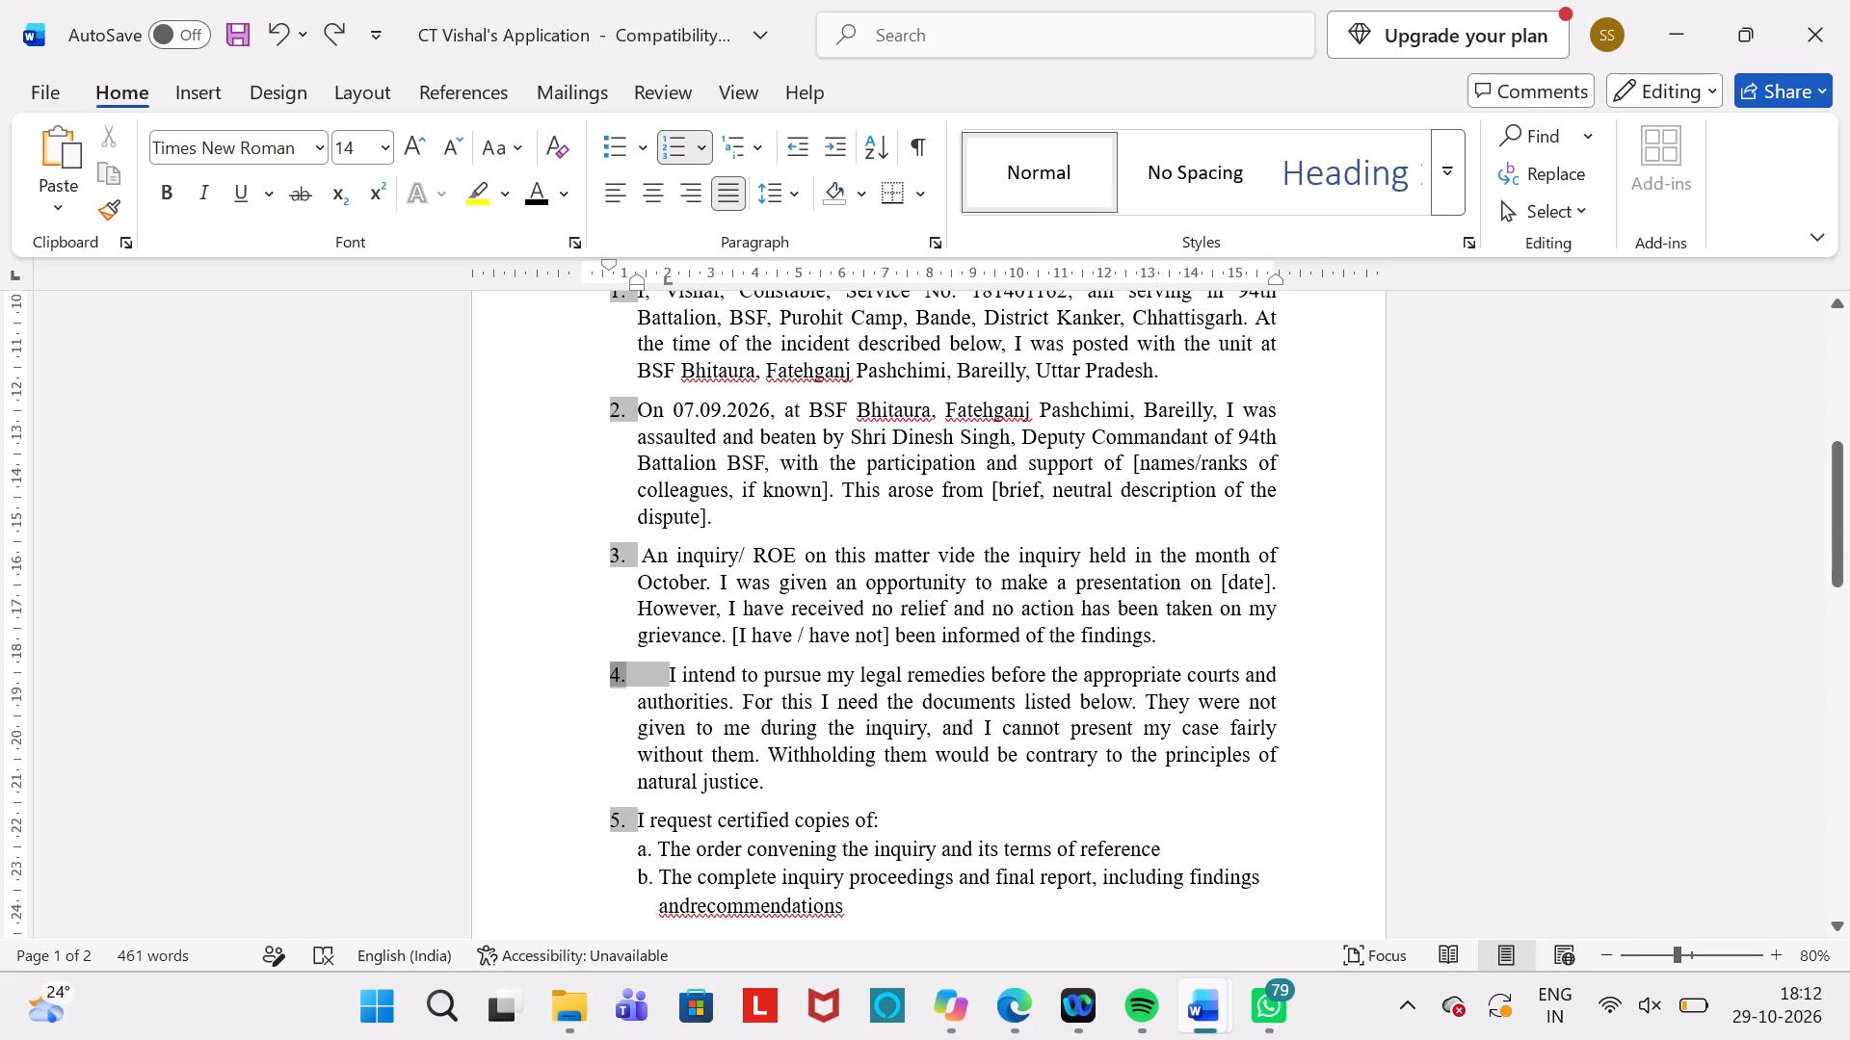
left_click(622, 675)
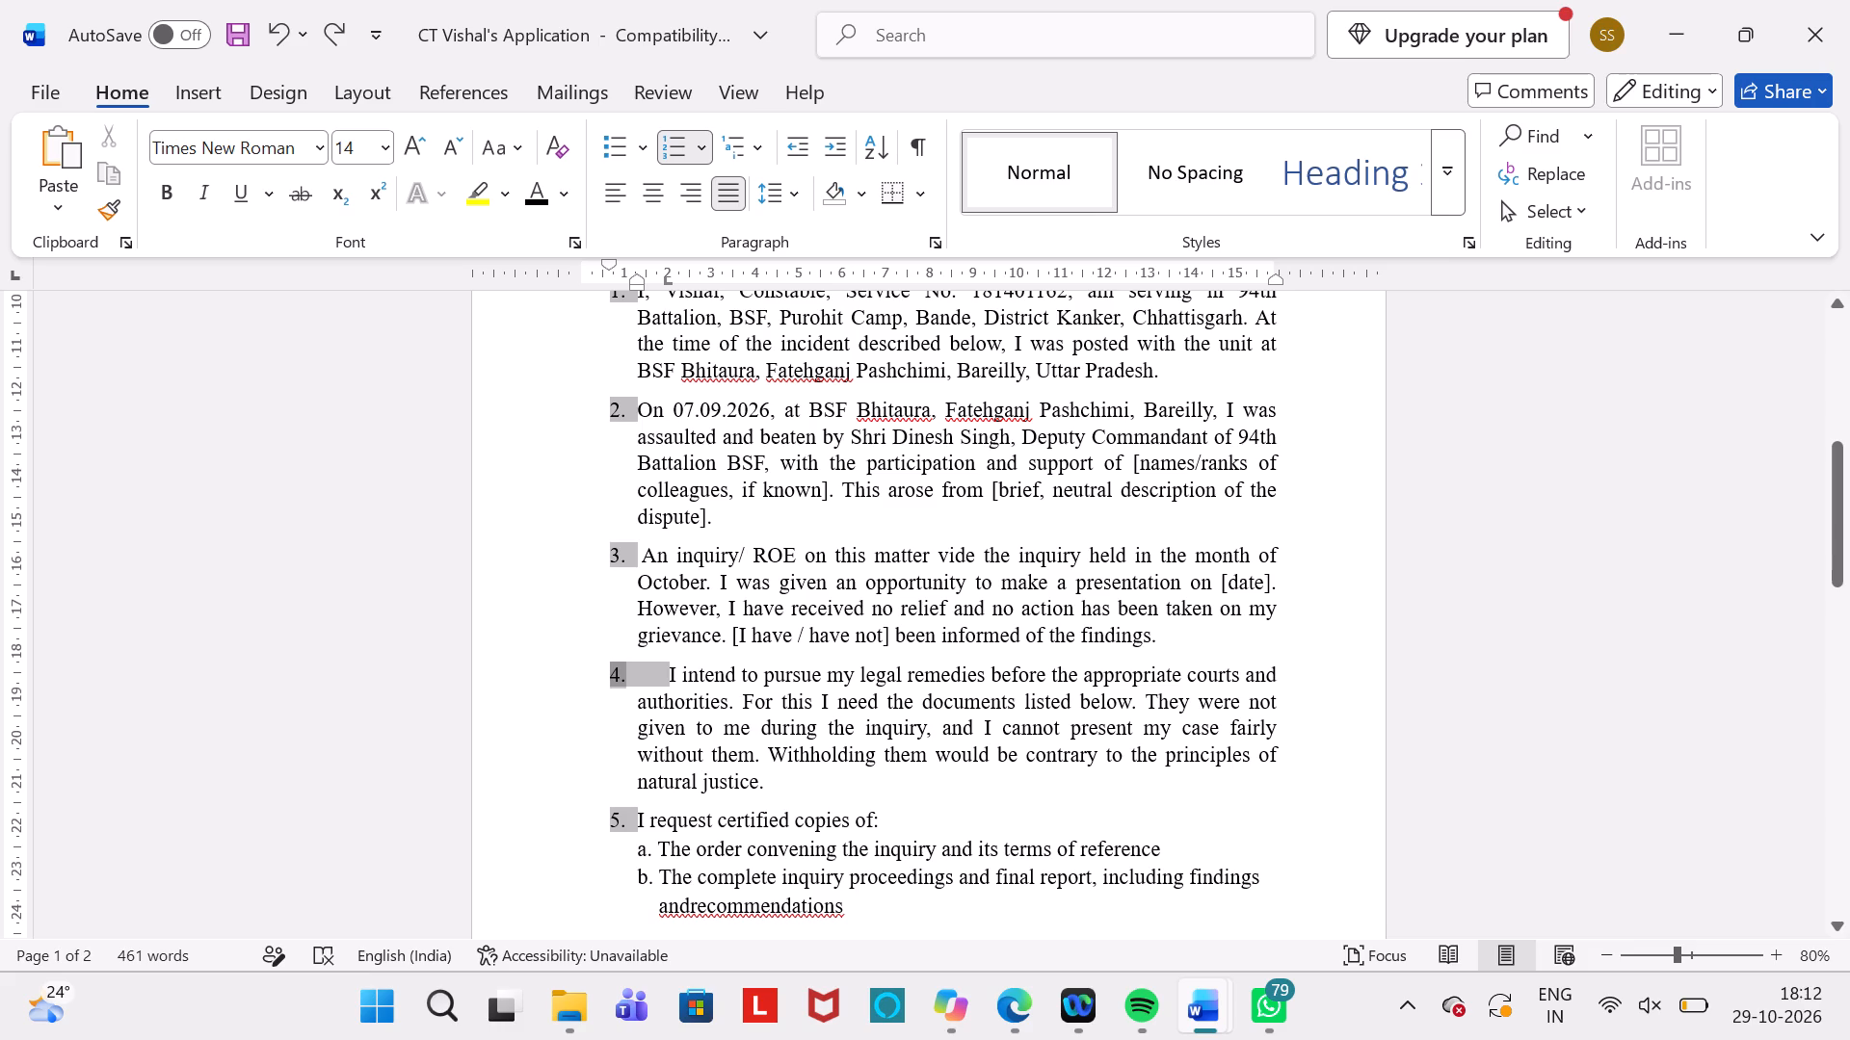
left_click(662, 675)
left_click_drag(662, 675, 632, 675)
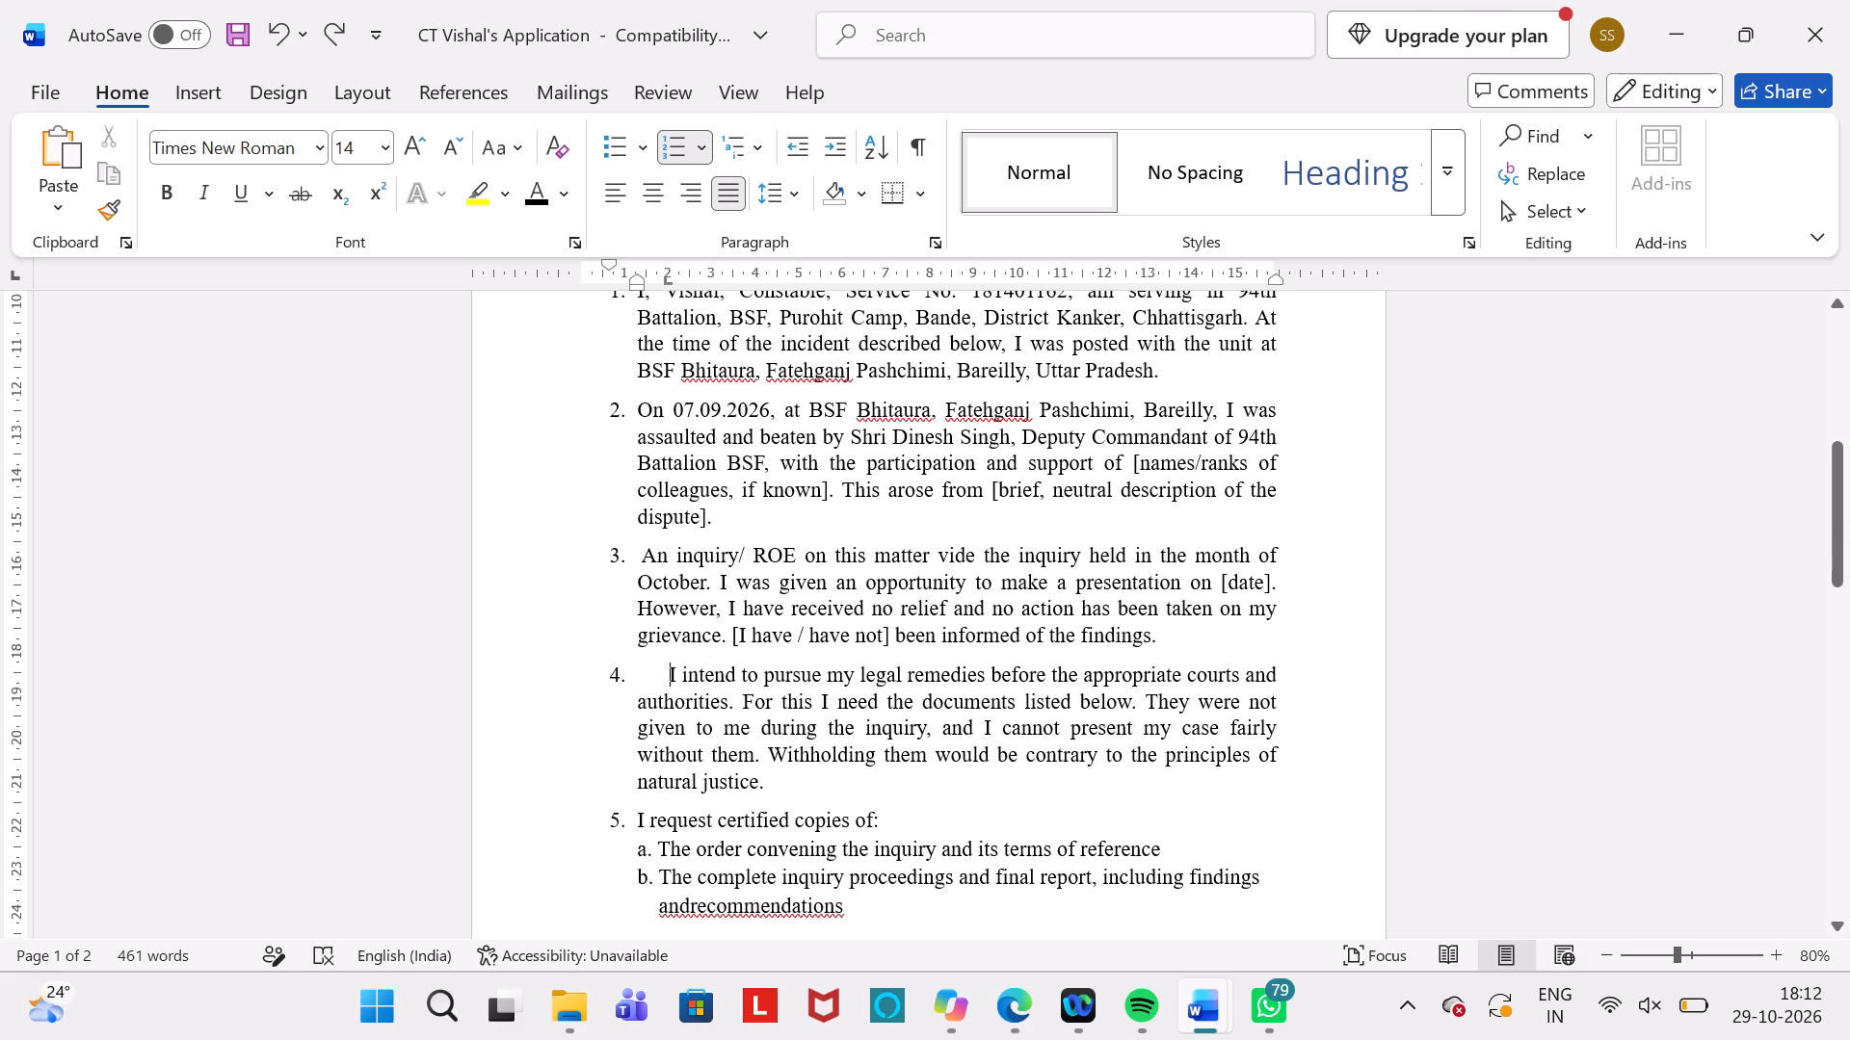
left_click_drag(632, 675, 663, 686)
Remove the wide gap after number 4 by joining "I intend to pursue" to paragraph 3 and splitting it off again as paragraph 4.
key("shift+Left")
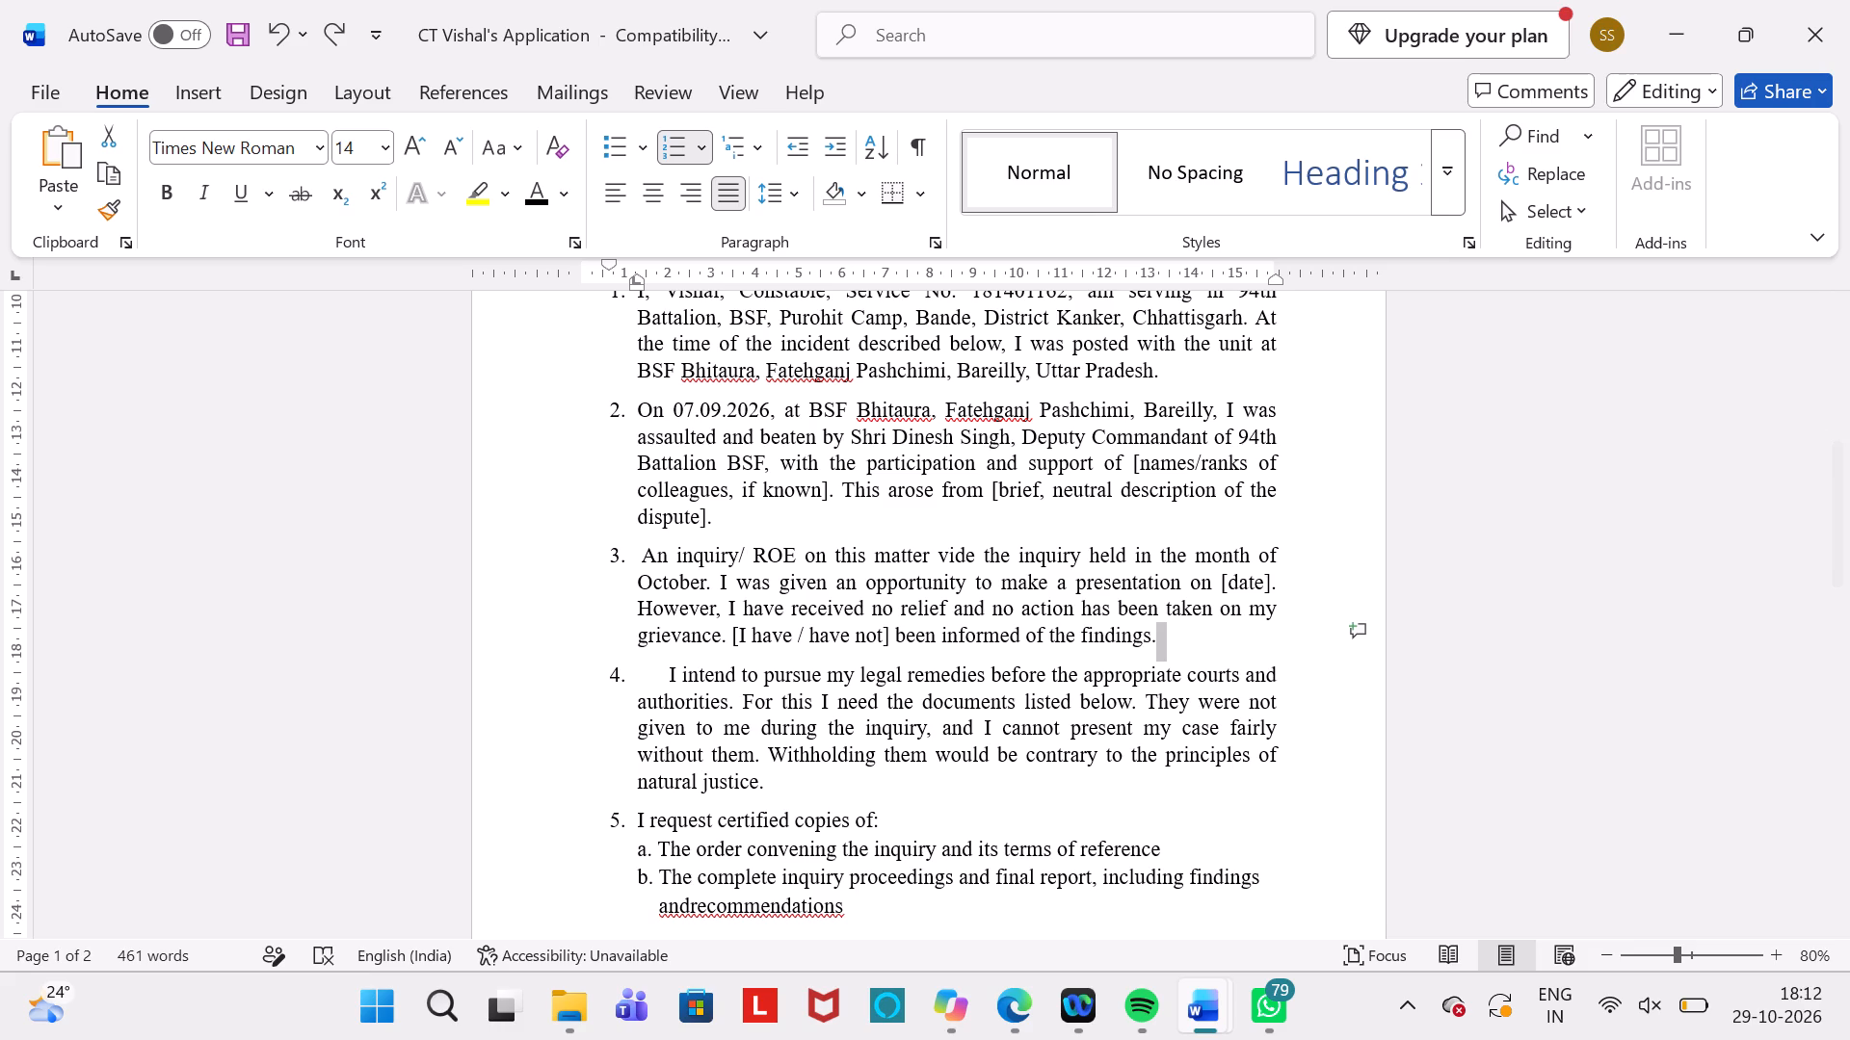
key("shift+Left")
key("shift+Right")
key("shift+Right")
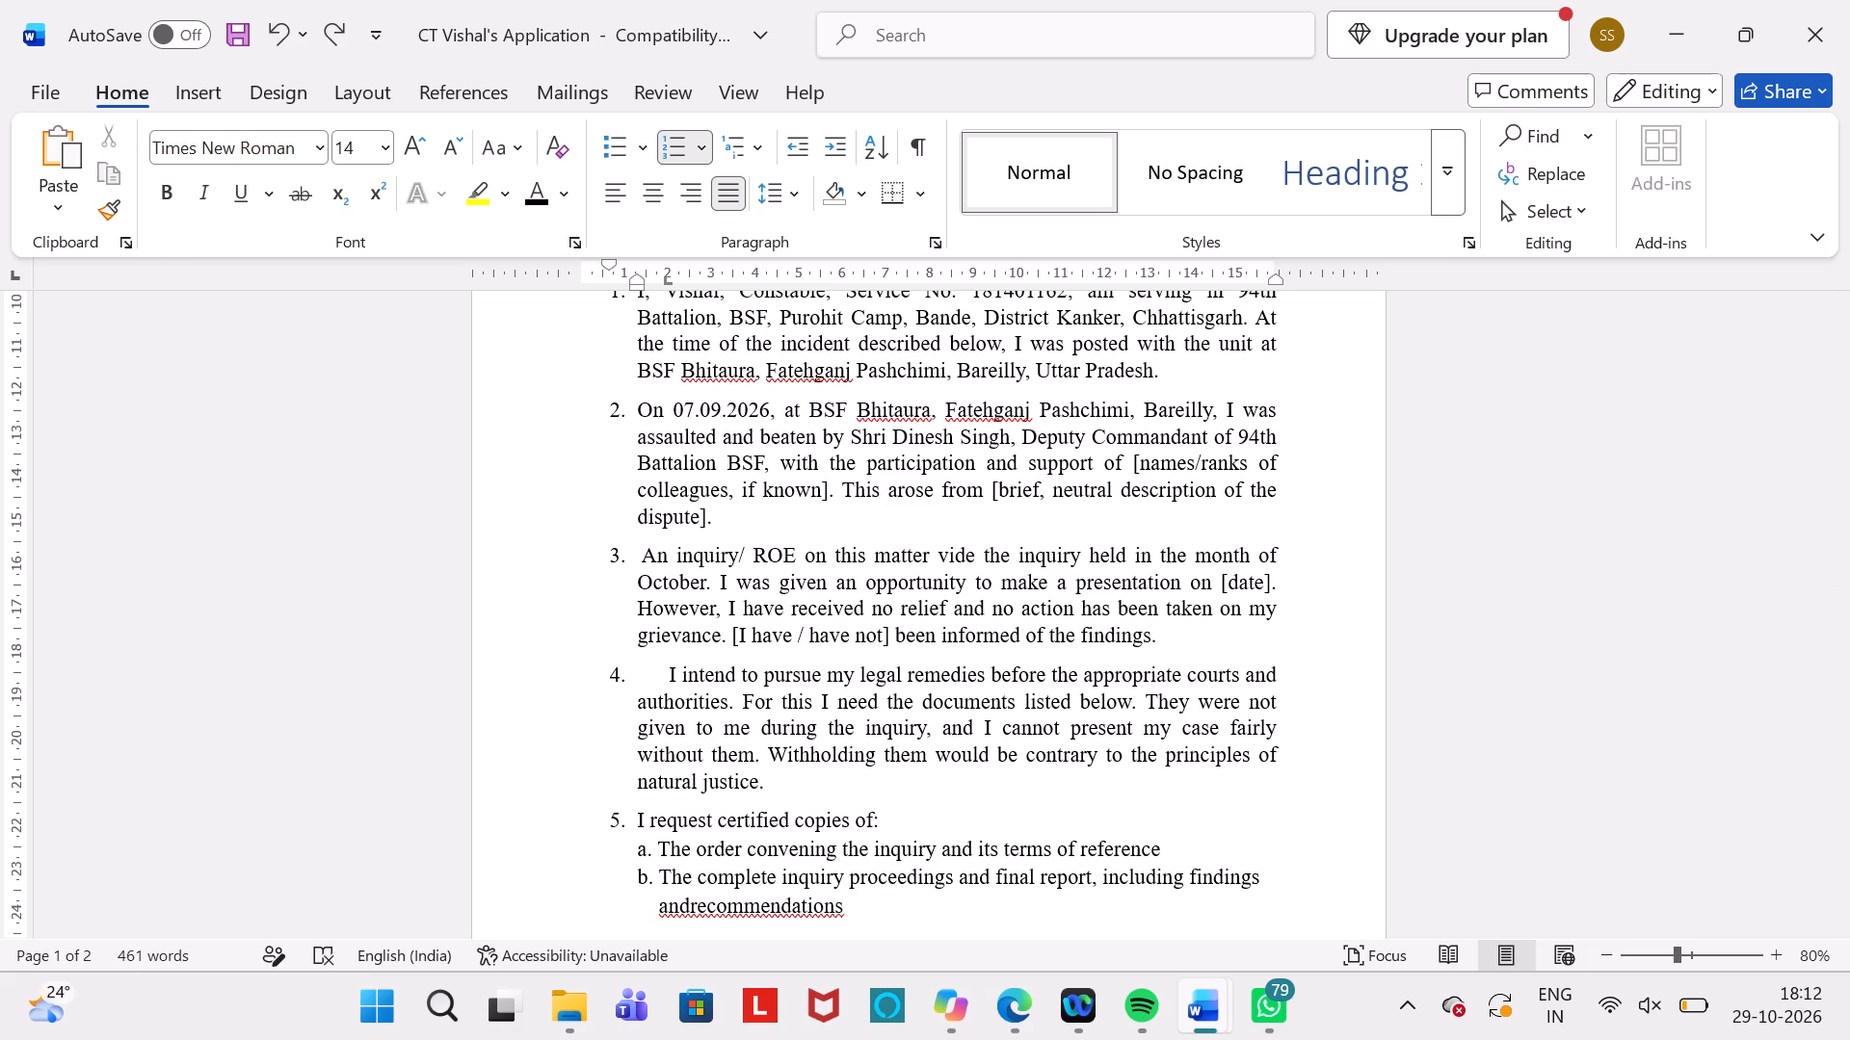
key("shift+Down")
key("shift+Up")
key("shift+Left")
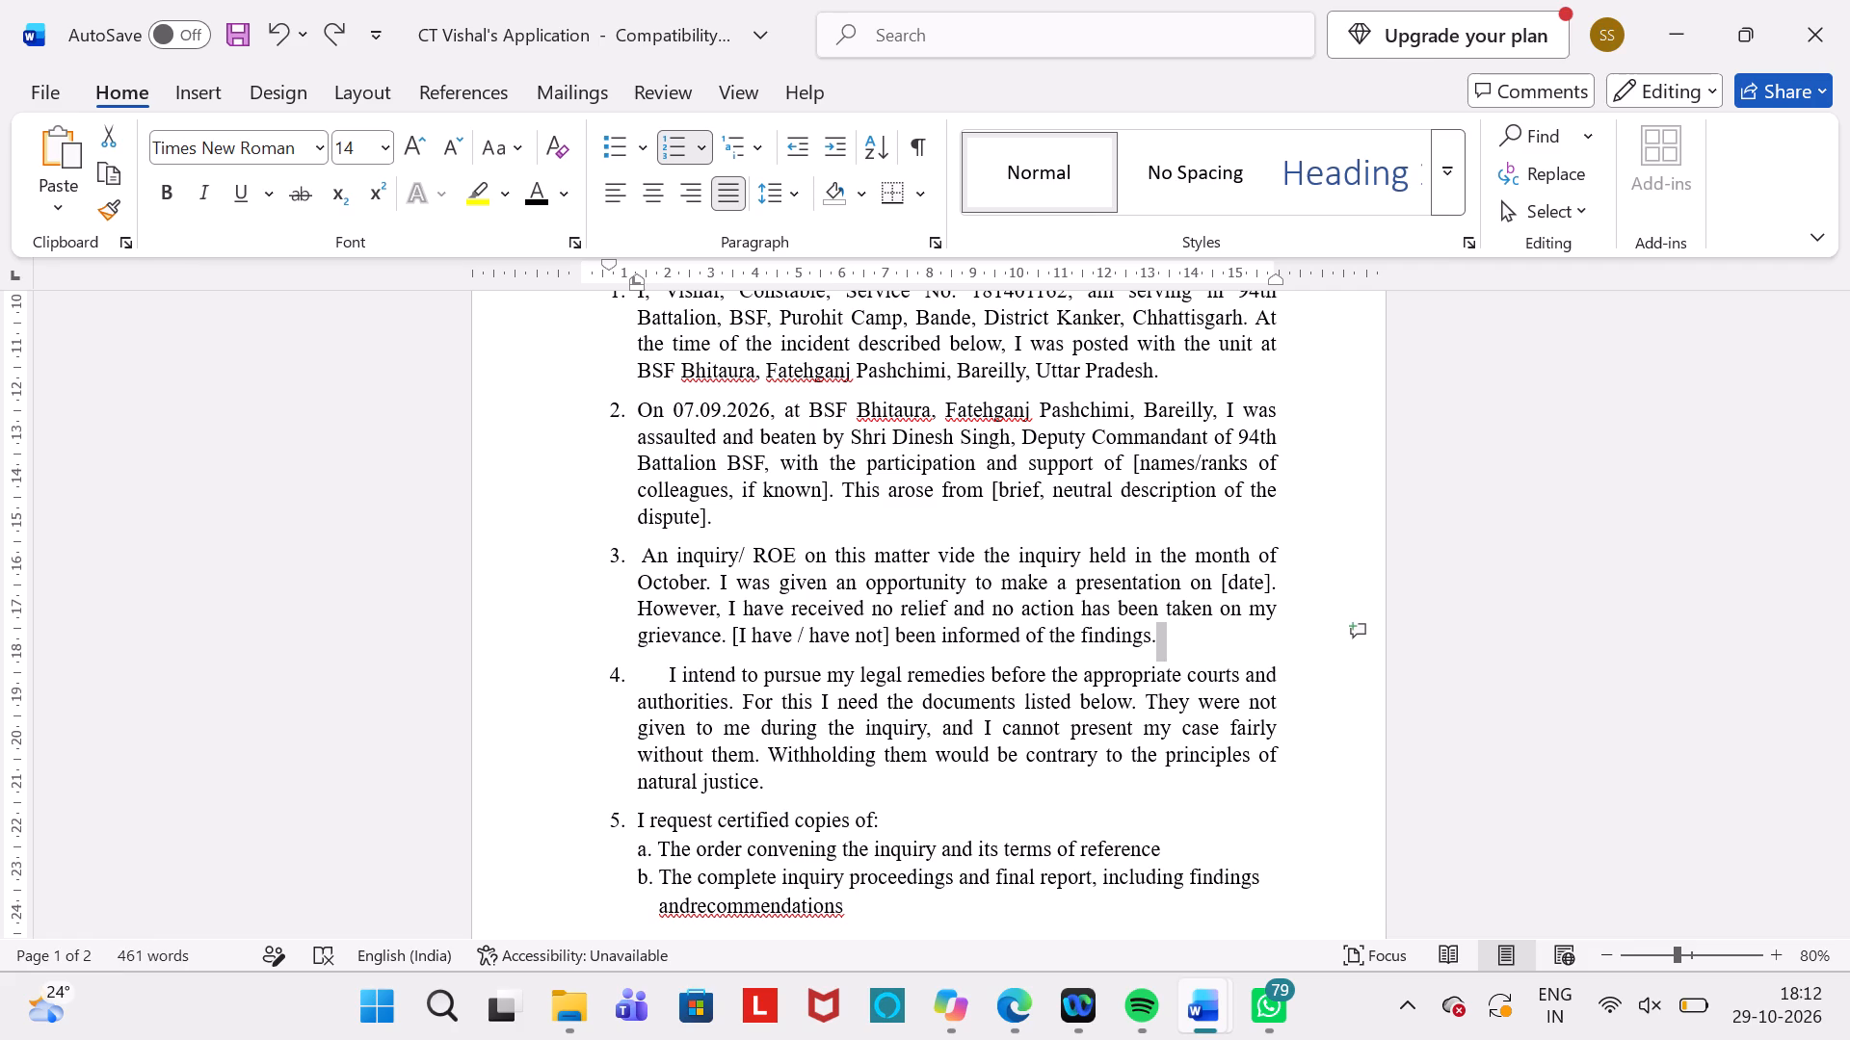
key("Delete")
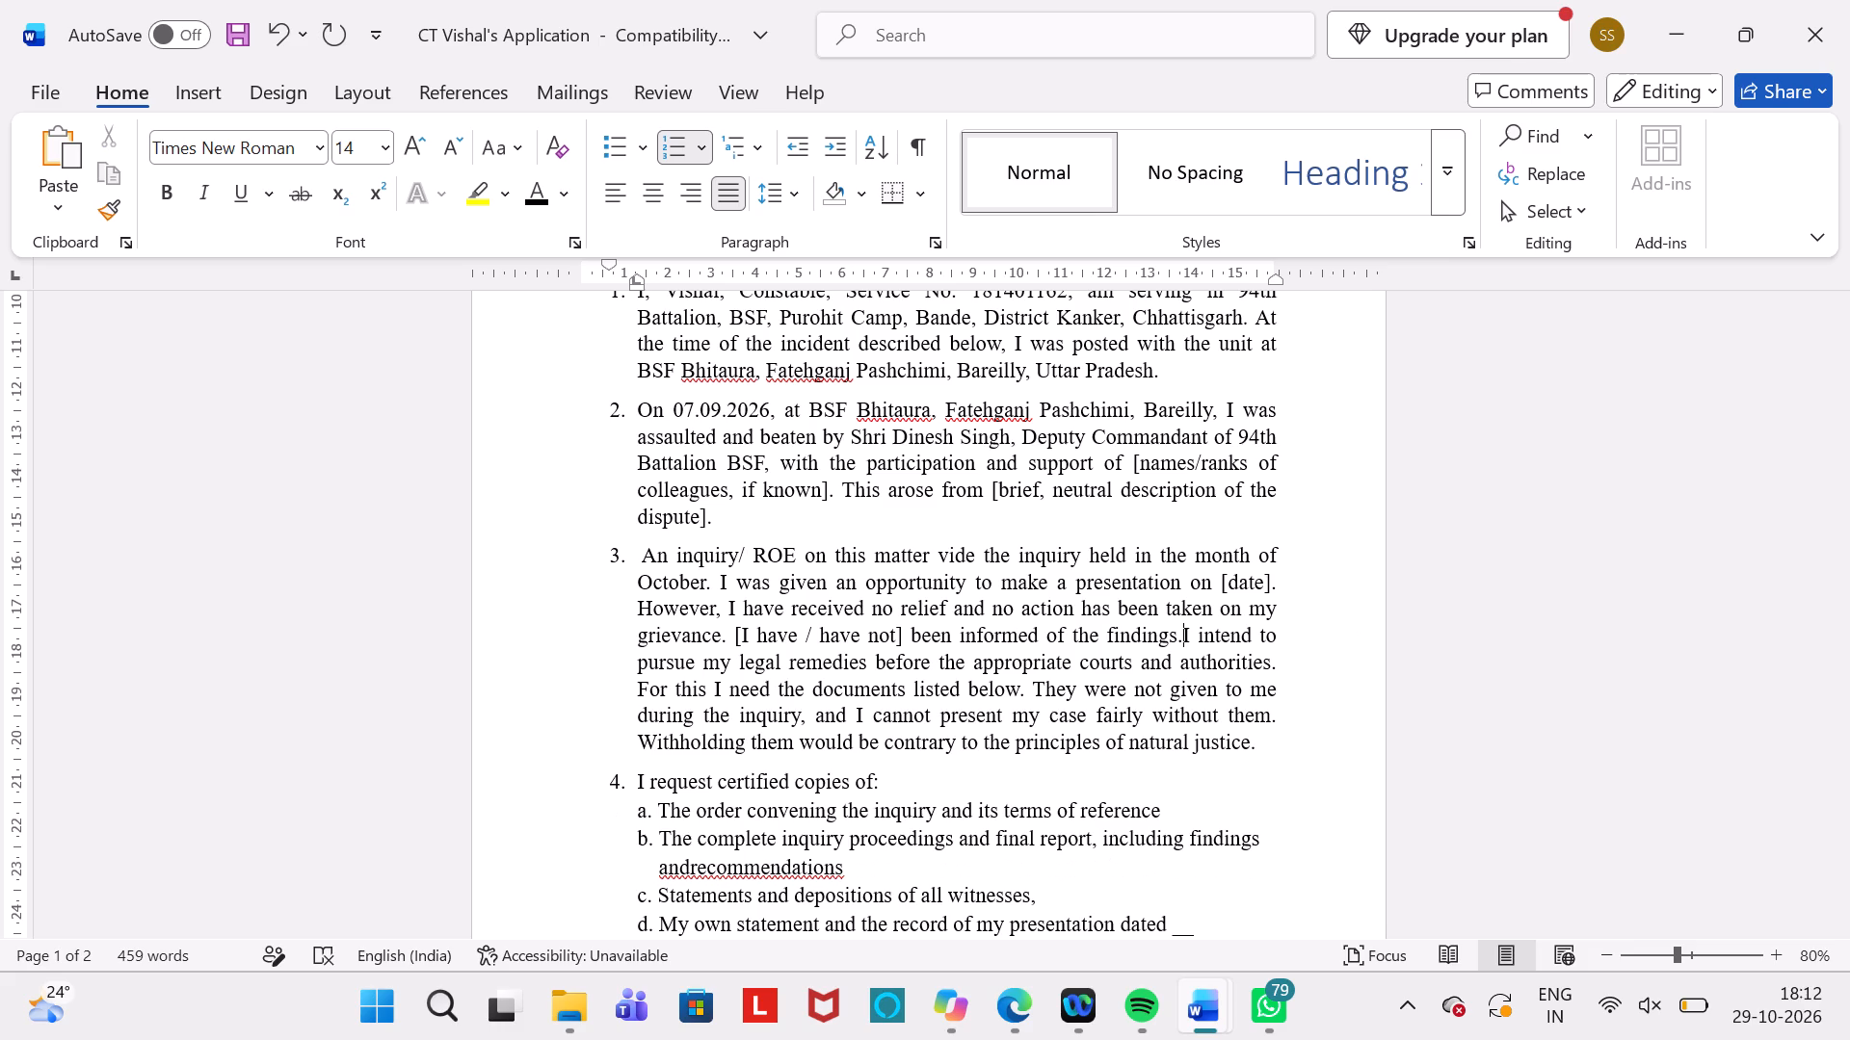
key("Return")
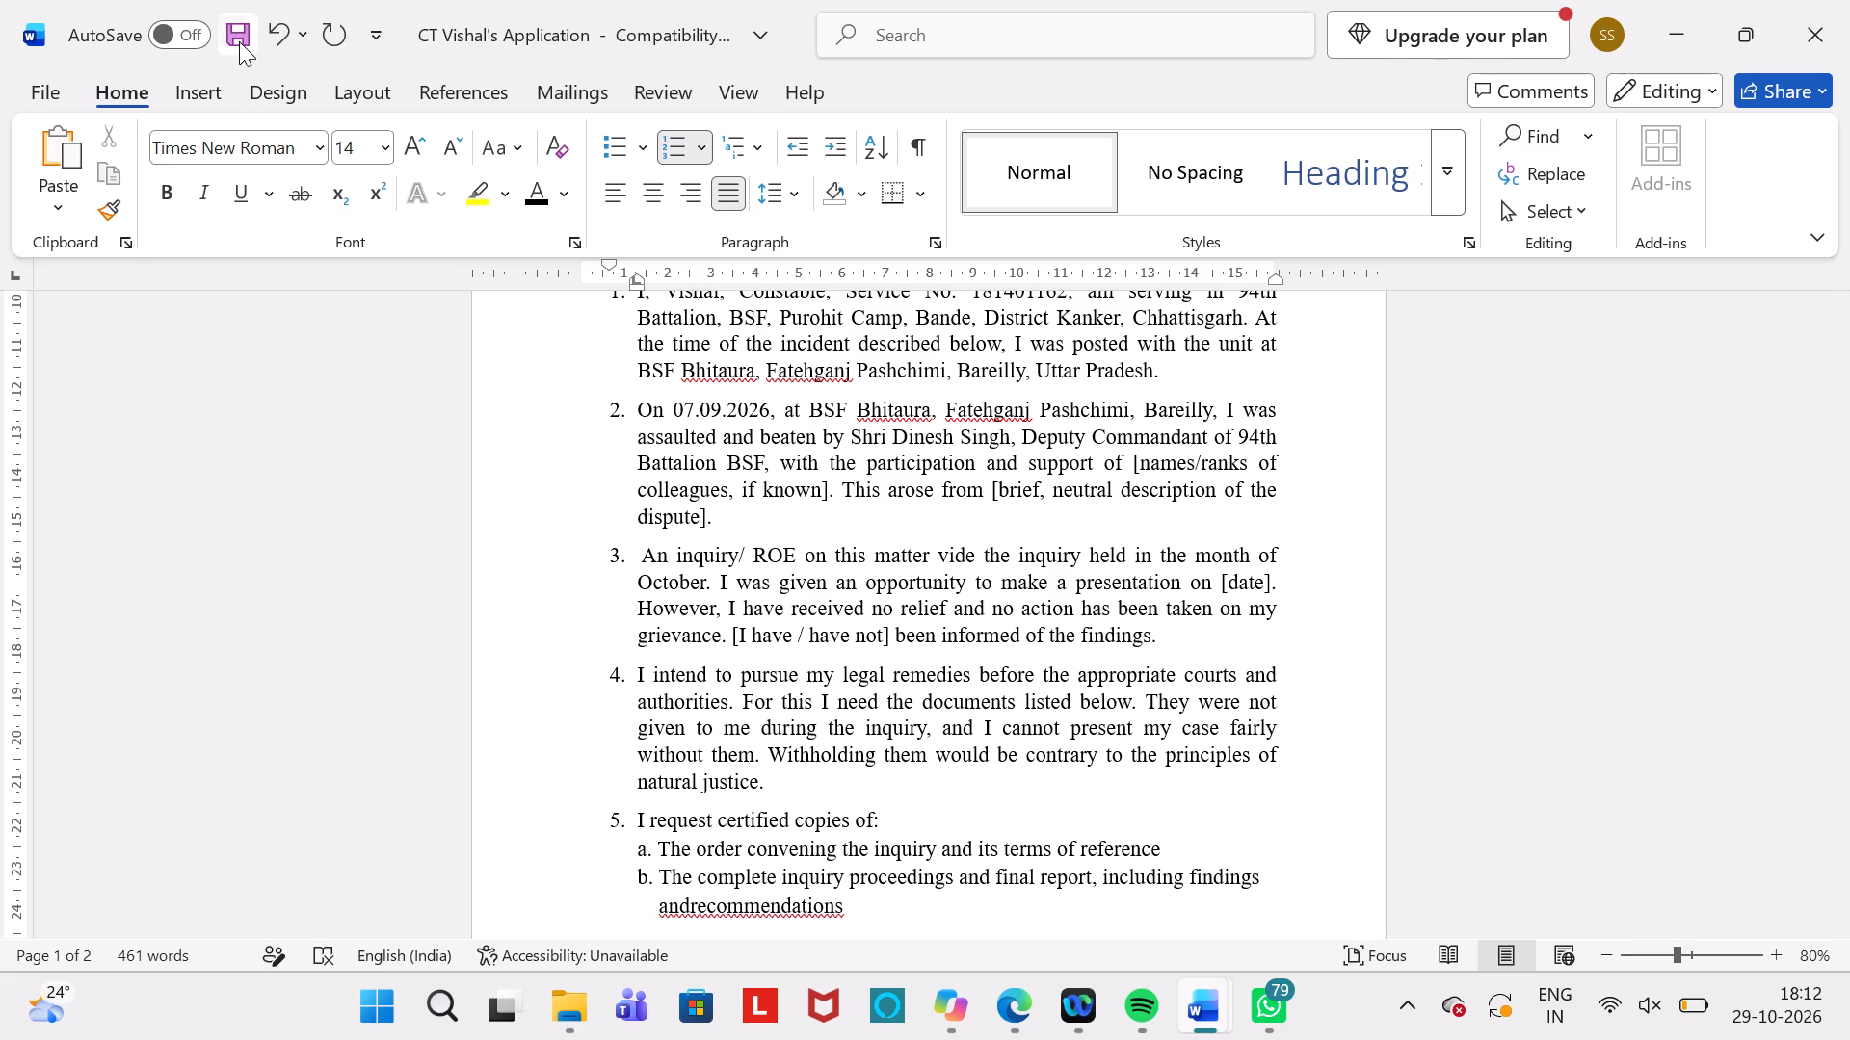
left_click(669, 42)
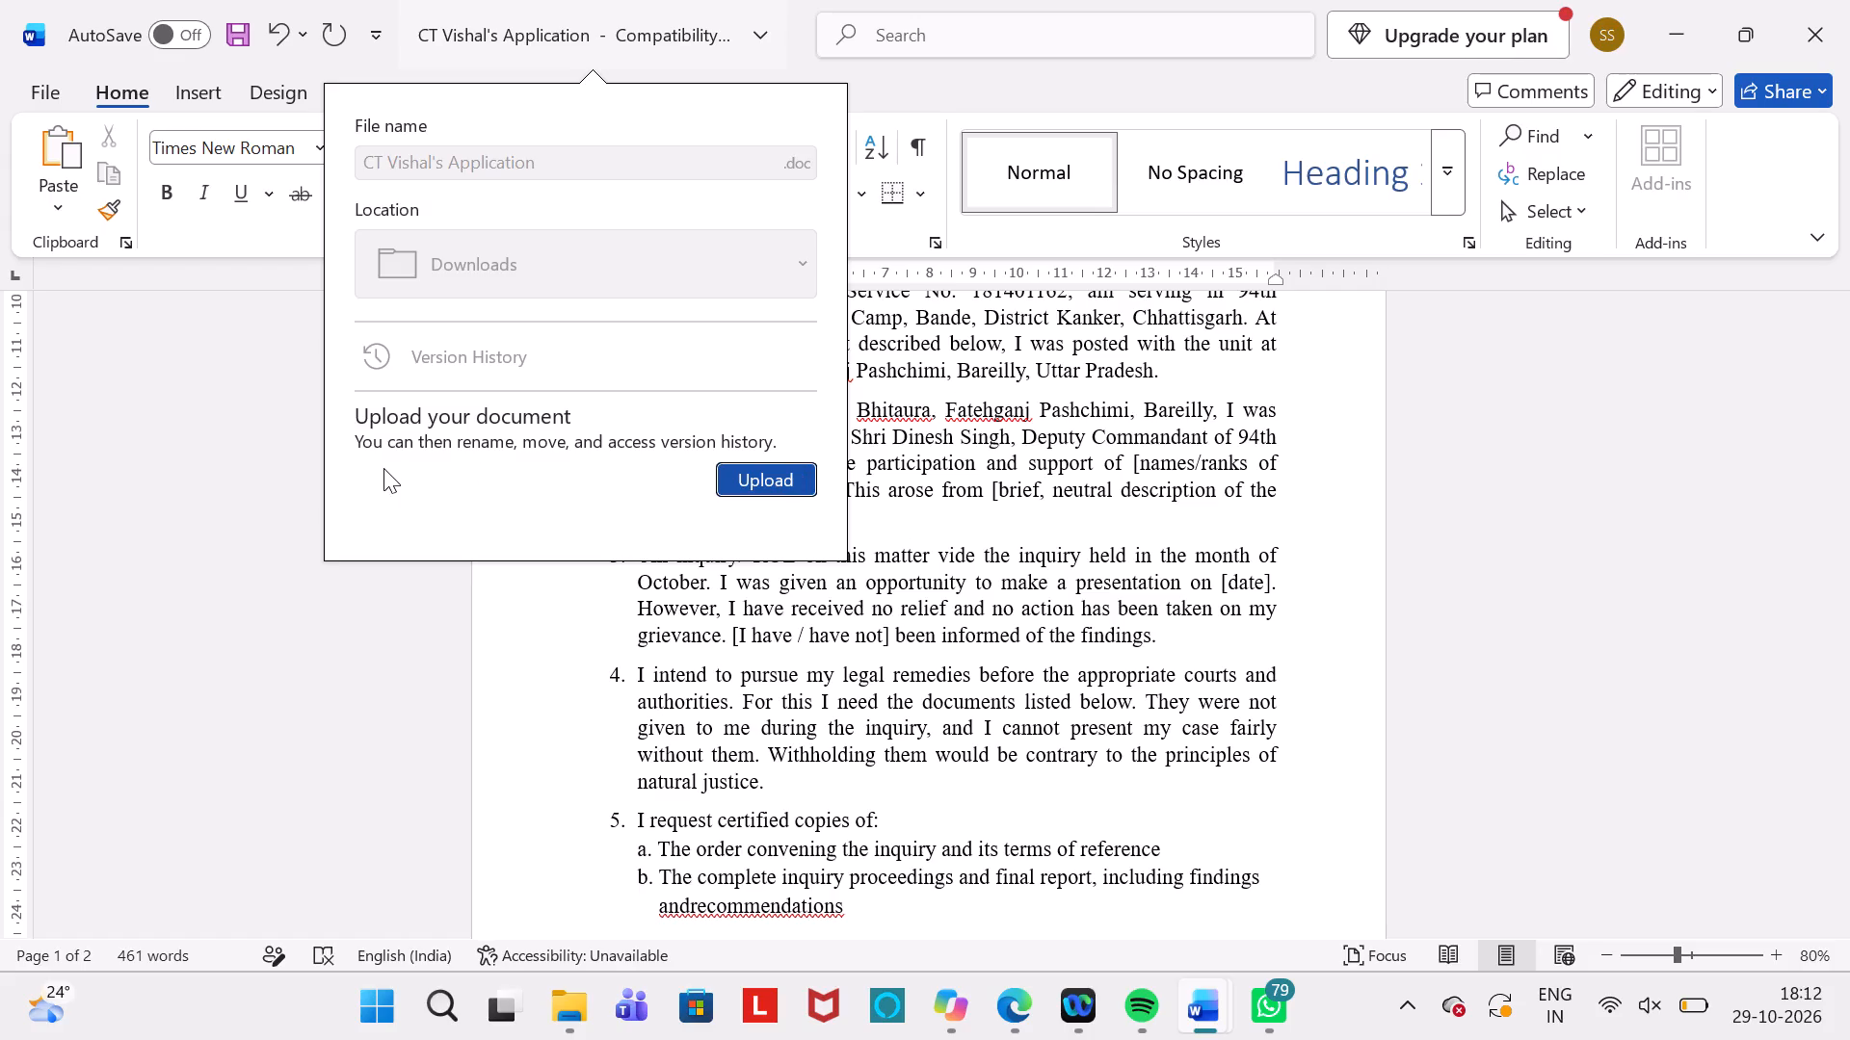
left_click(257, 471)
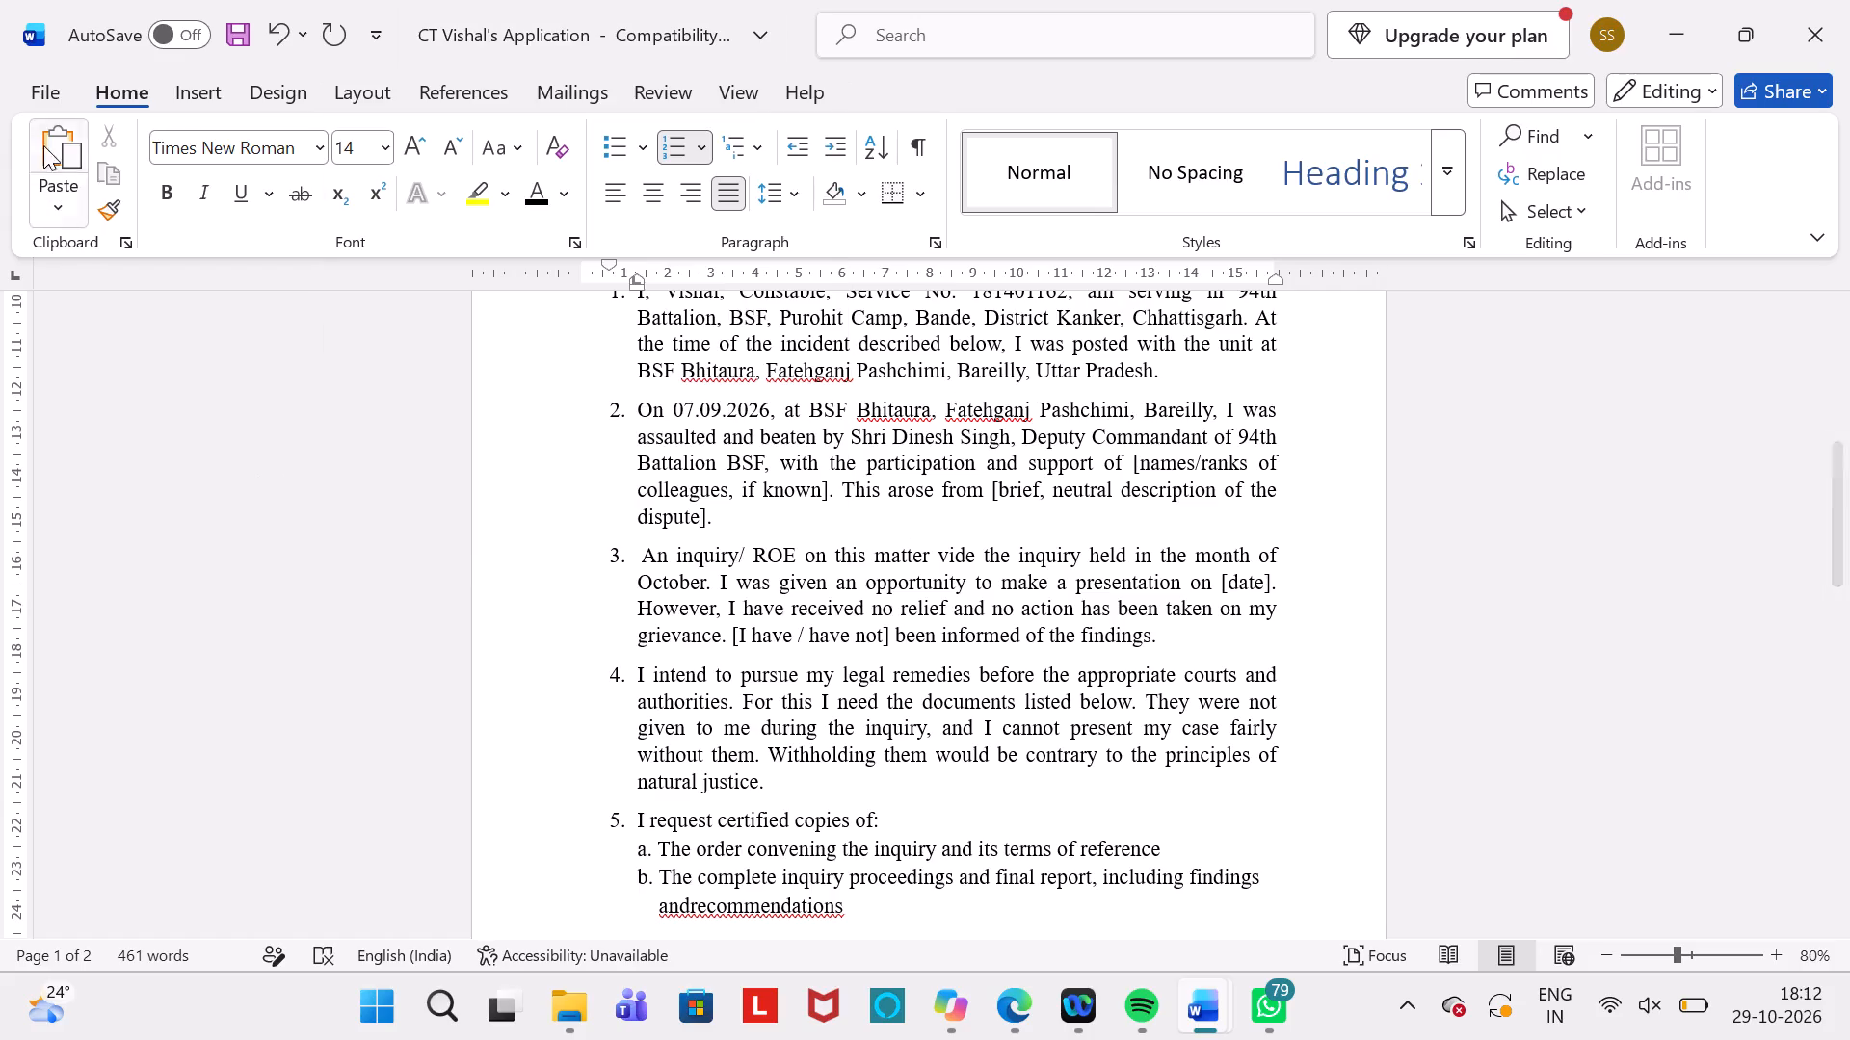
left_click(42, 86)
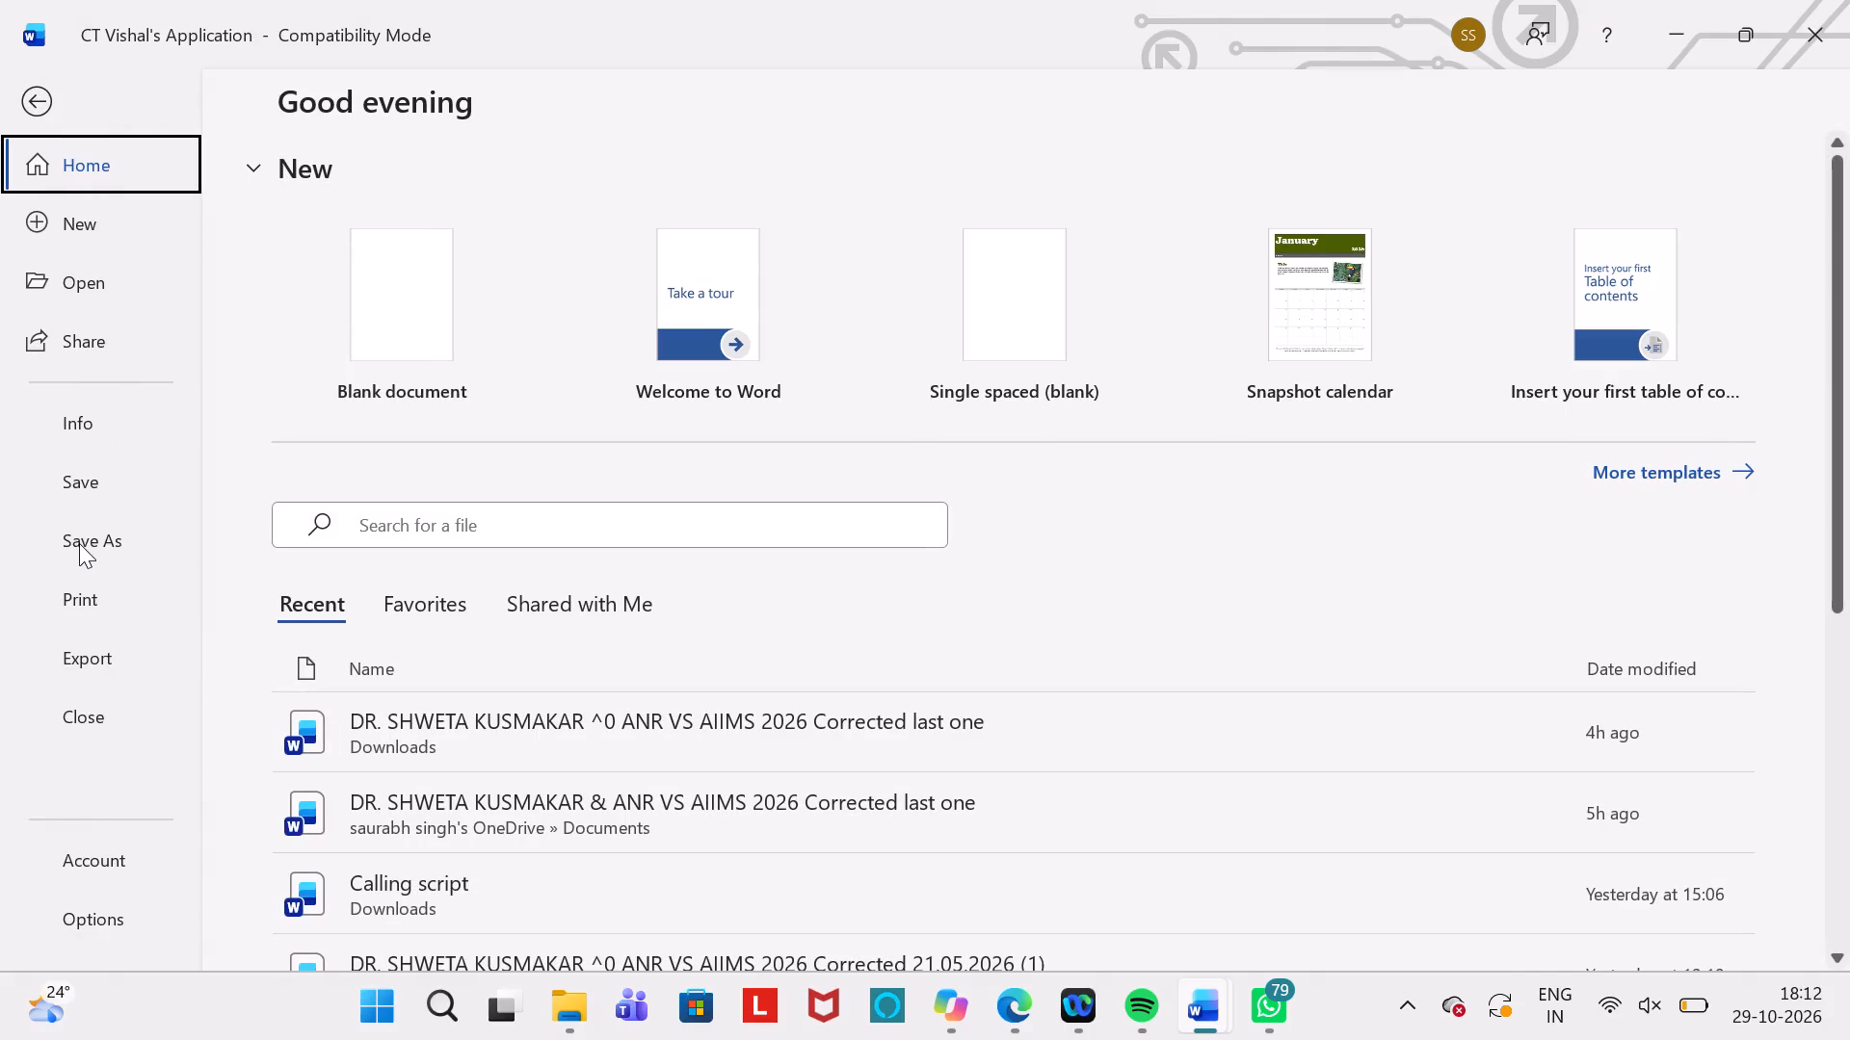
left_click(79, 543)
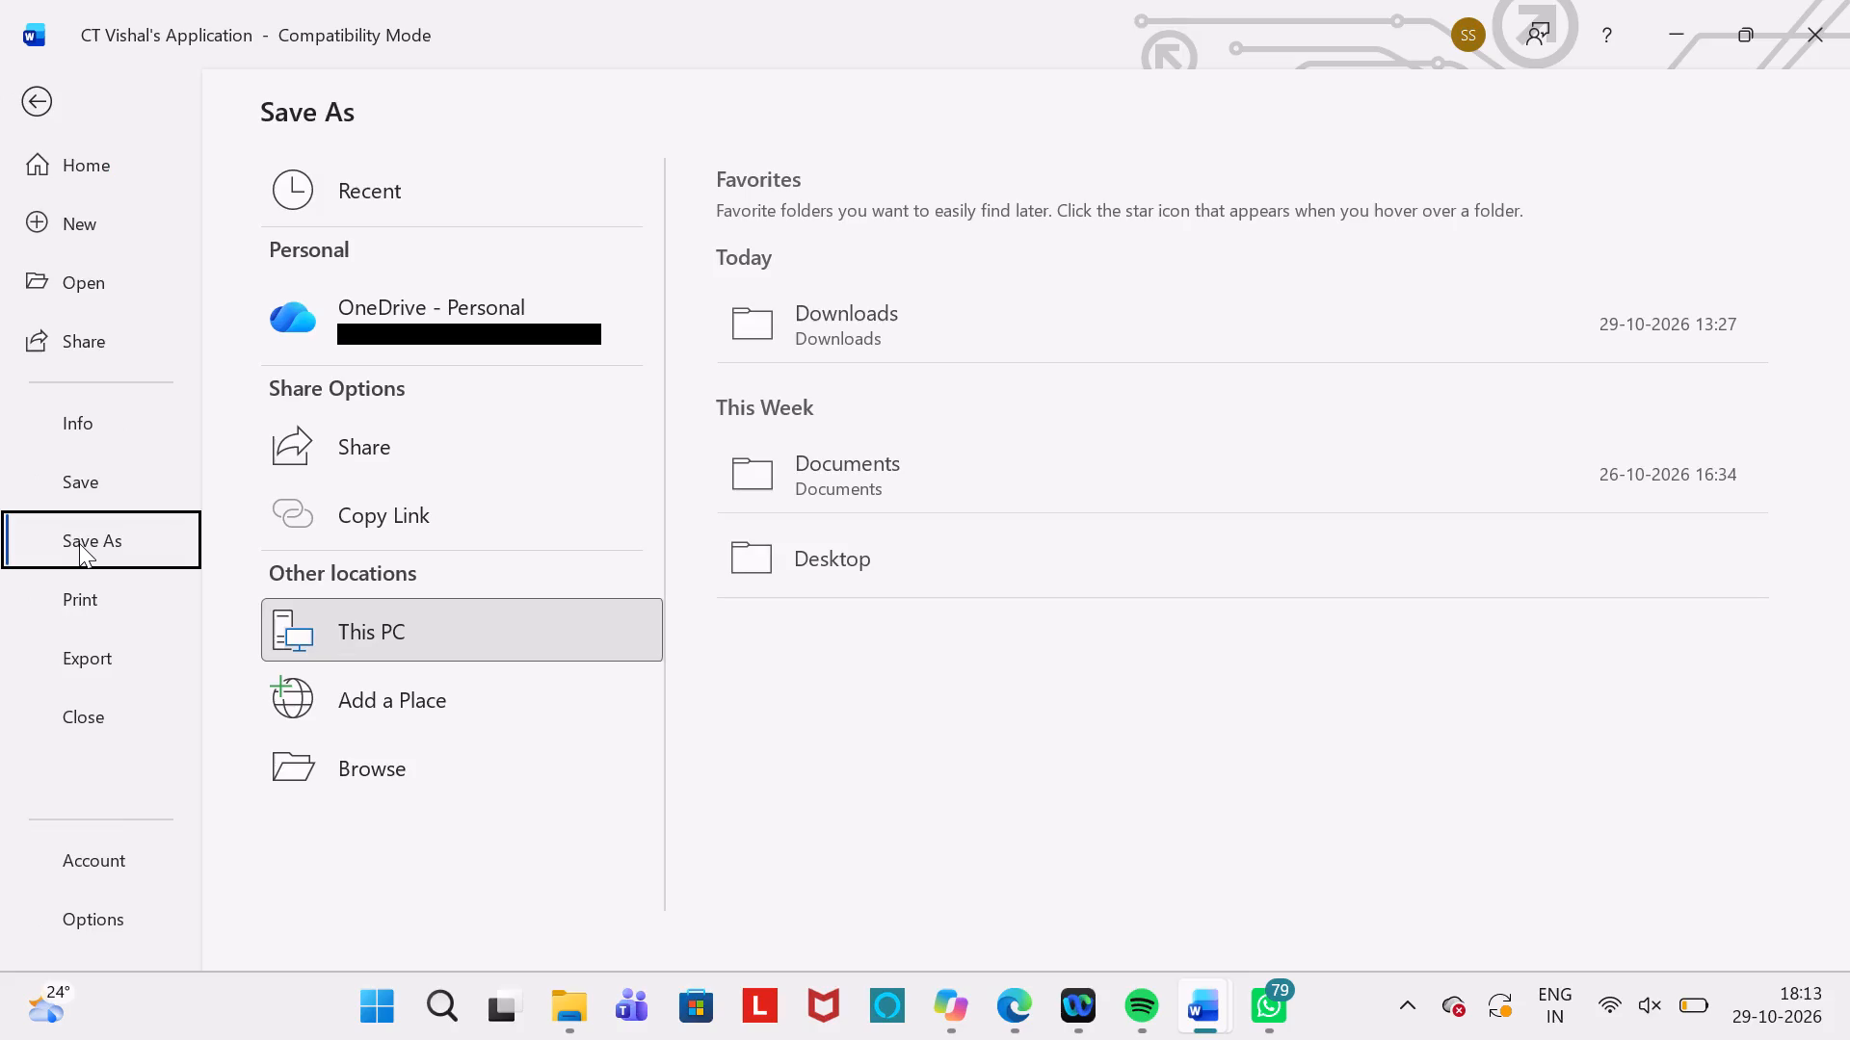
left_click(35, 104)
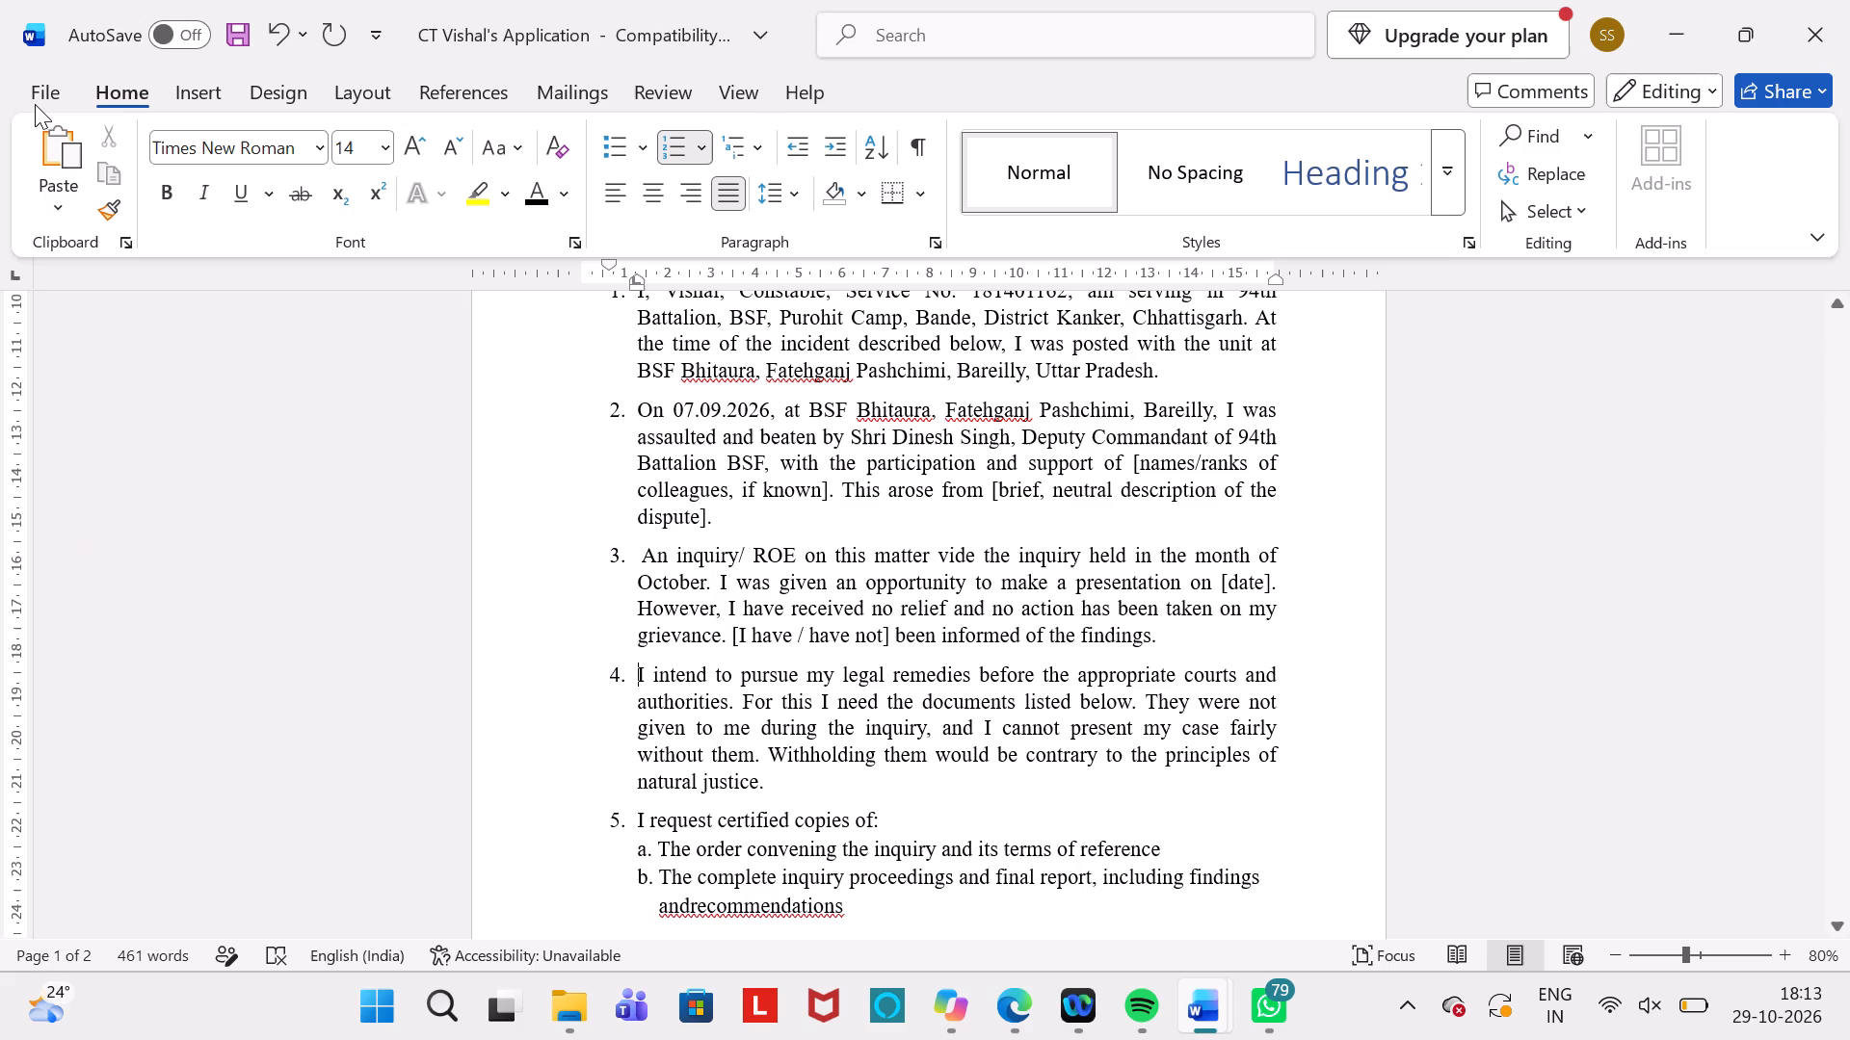
Save the application document under its existing name.
left_click(238, 31)
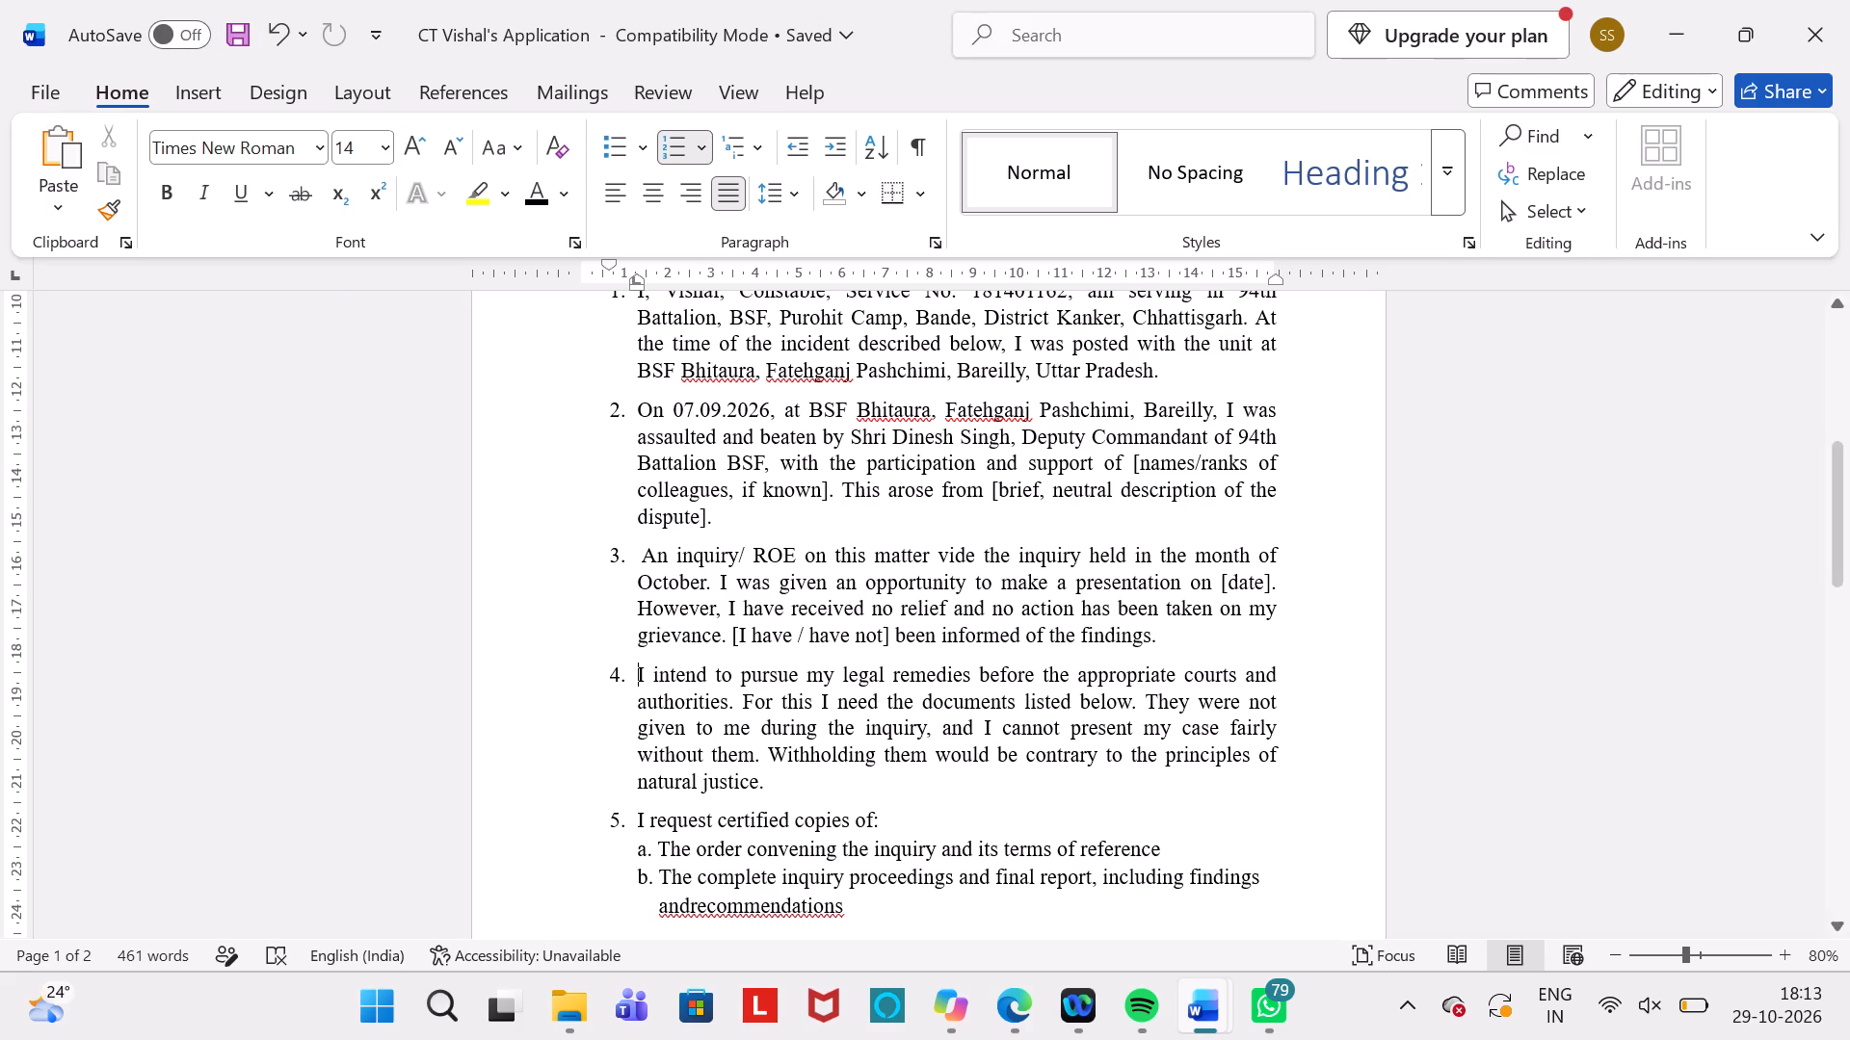
Save a PDF copy of the application in the Downloads folder, keeping the file name "CT Vishal's Application".
left_click(35, 99)
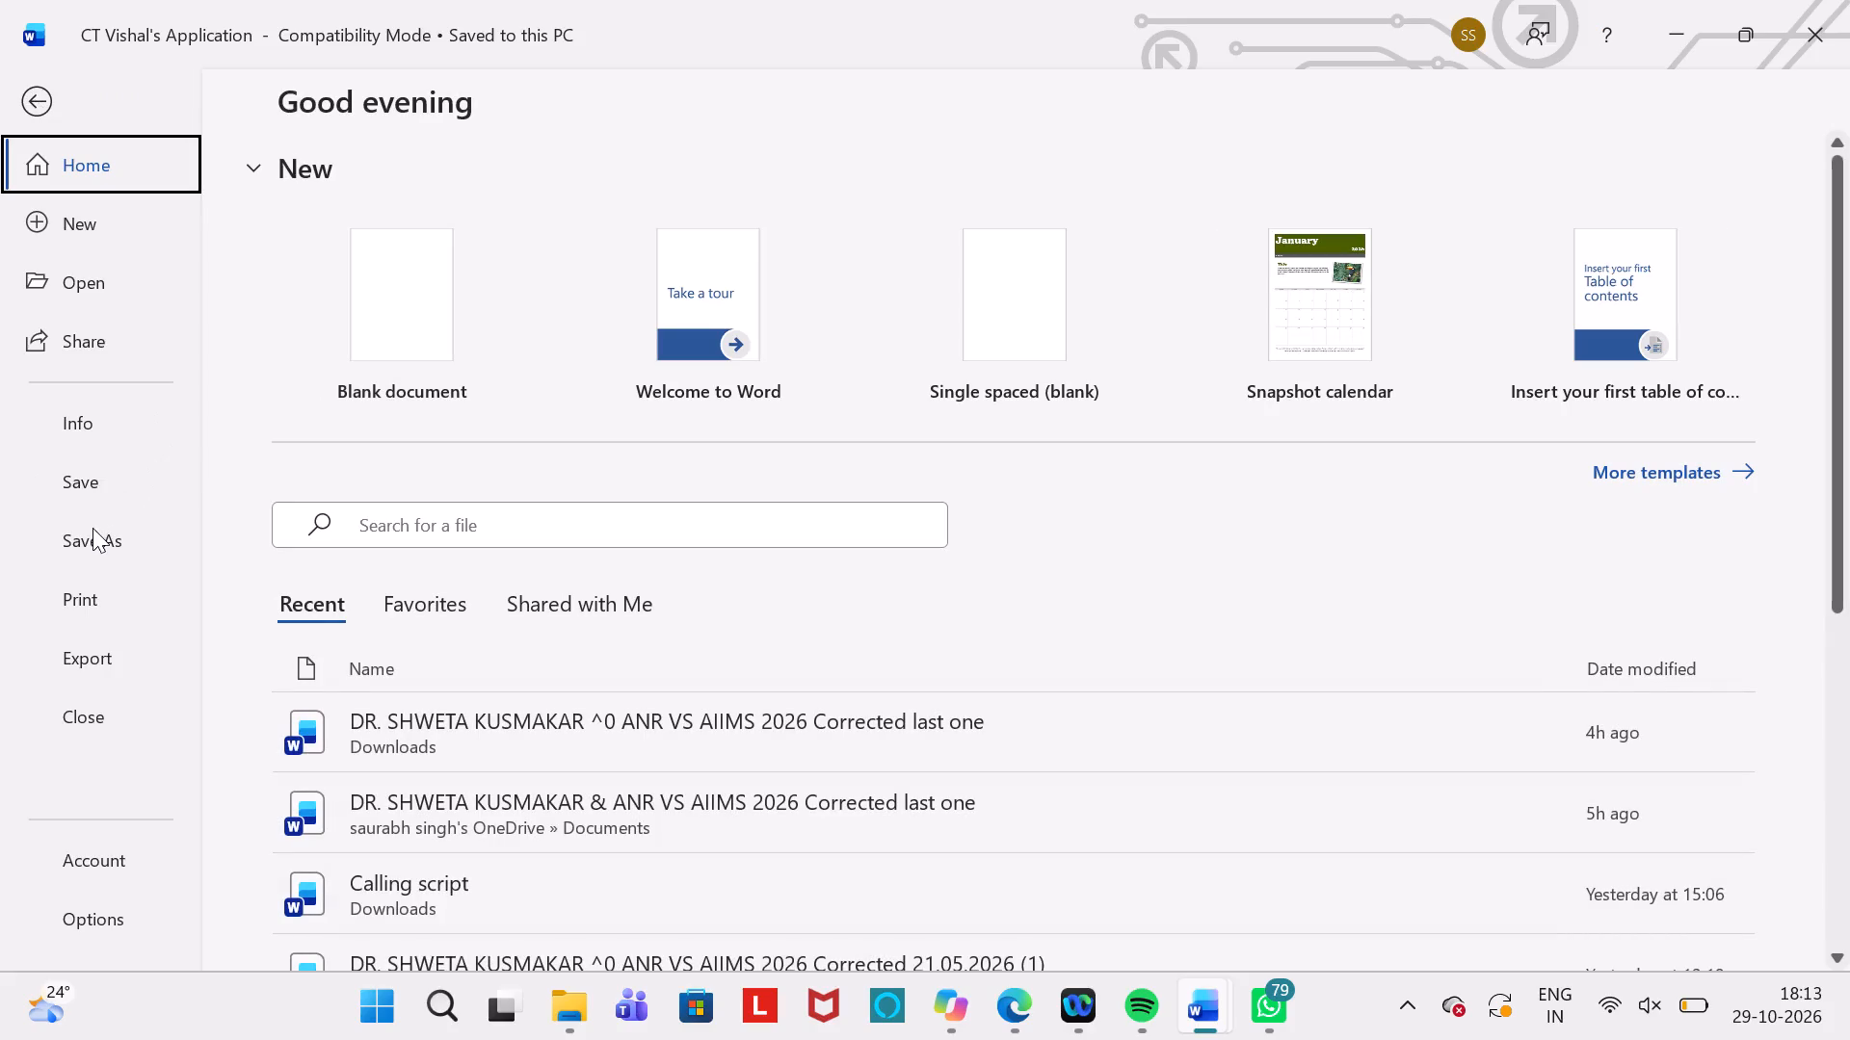
left_click(92, 534)
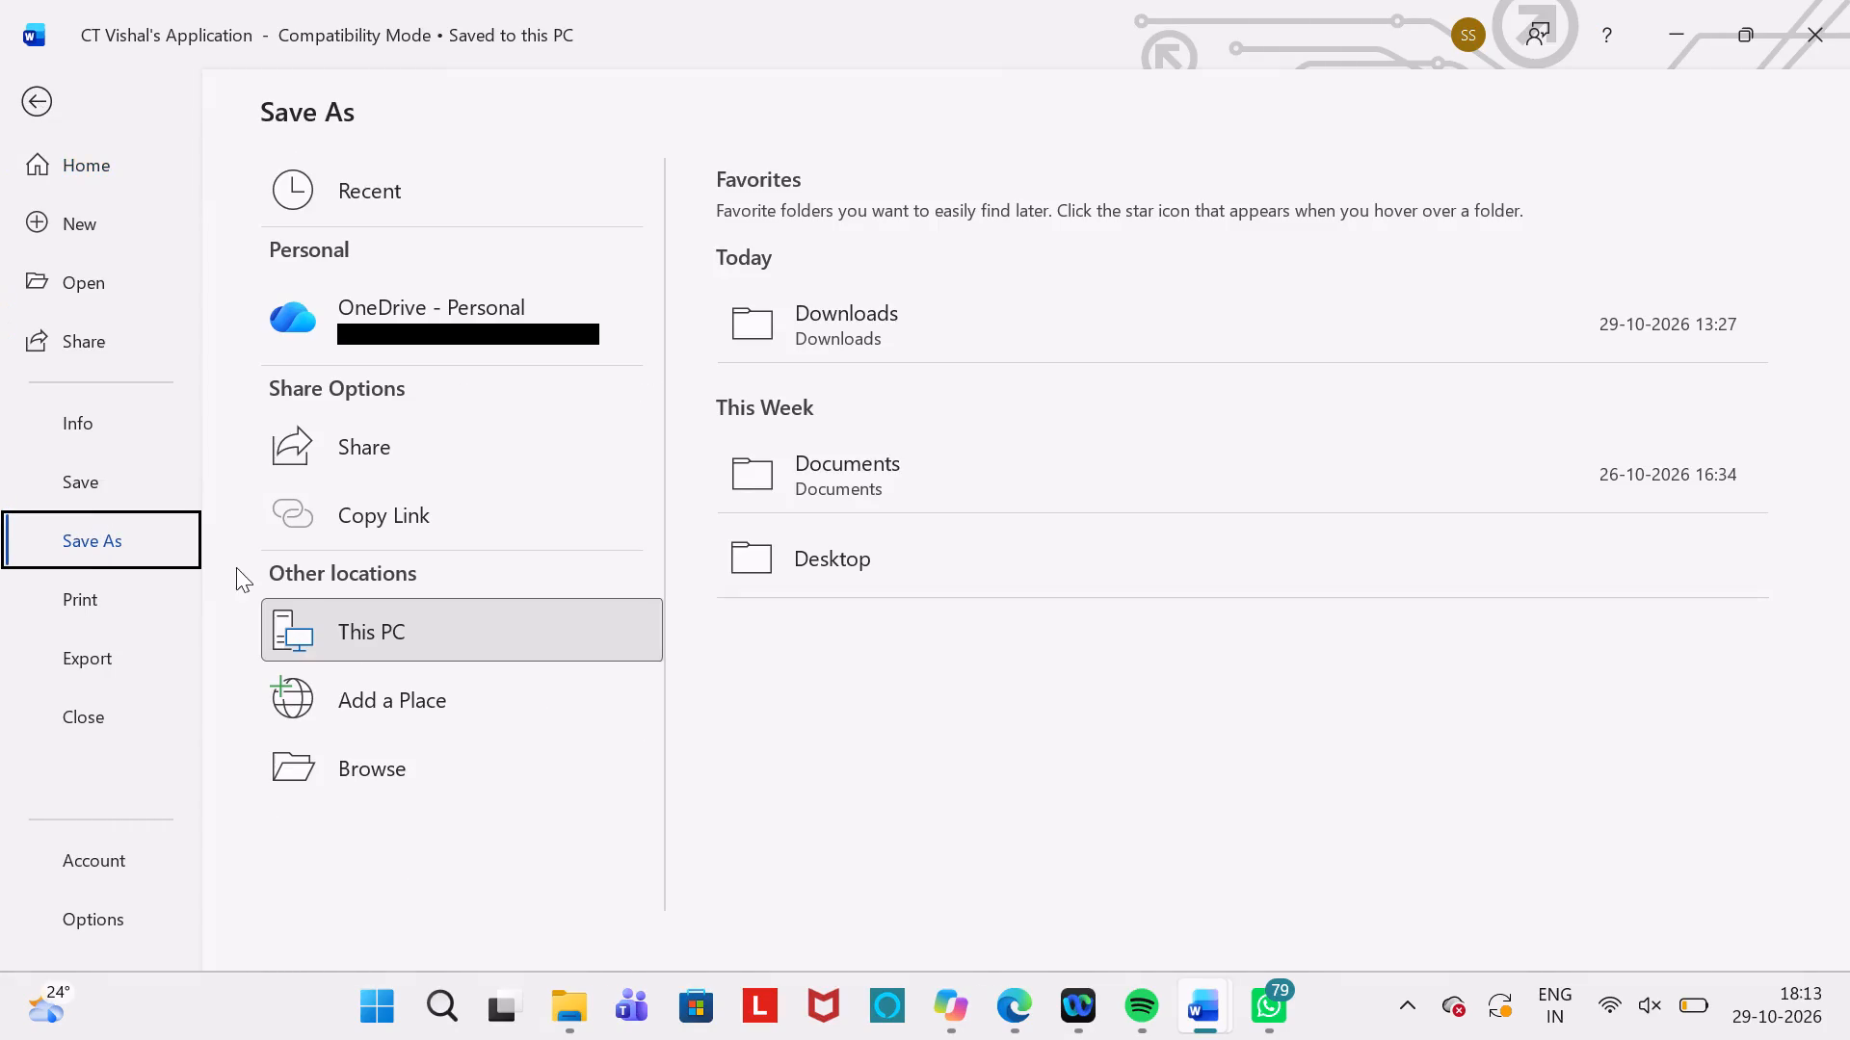
left_click(372, 603)
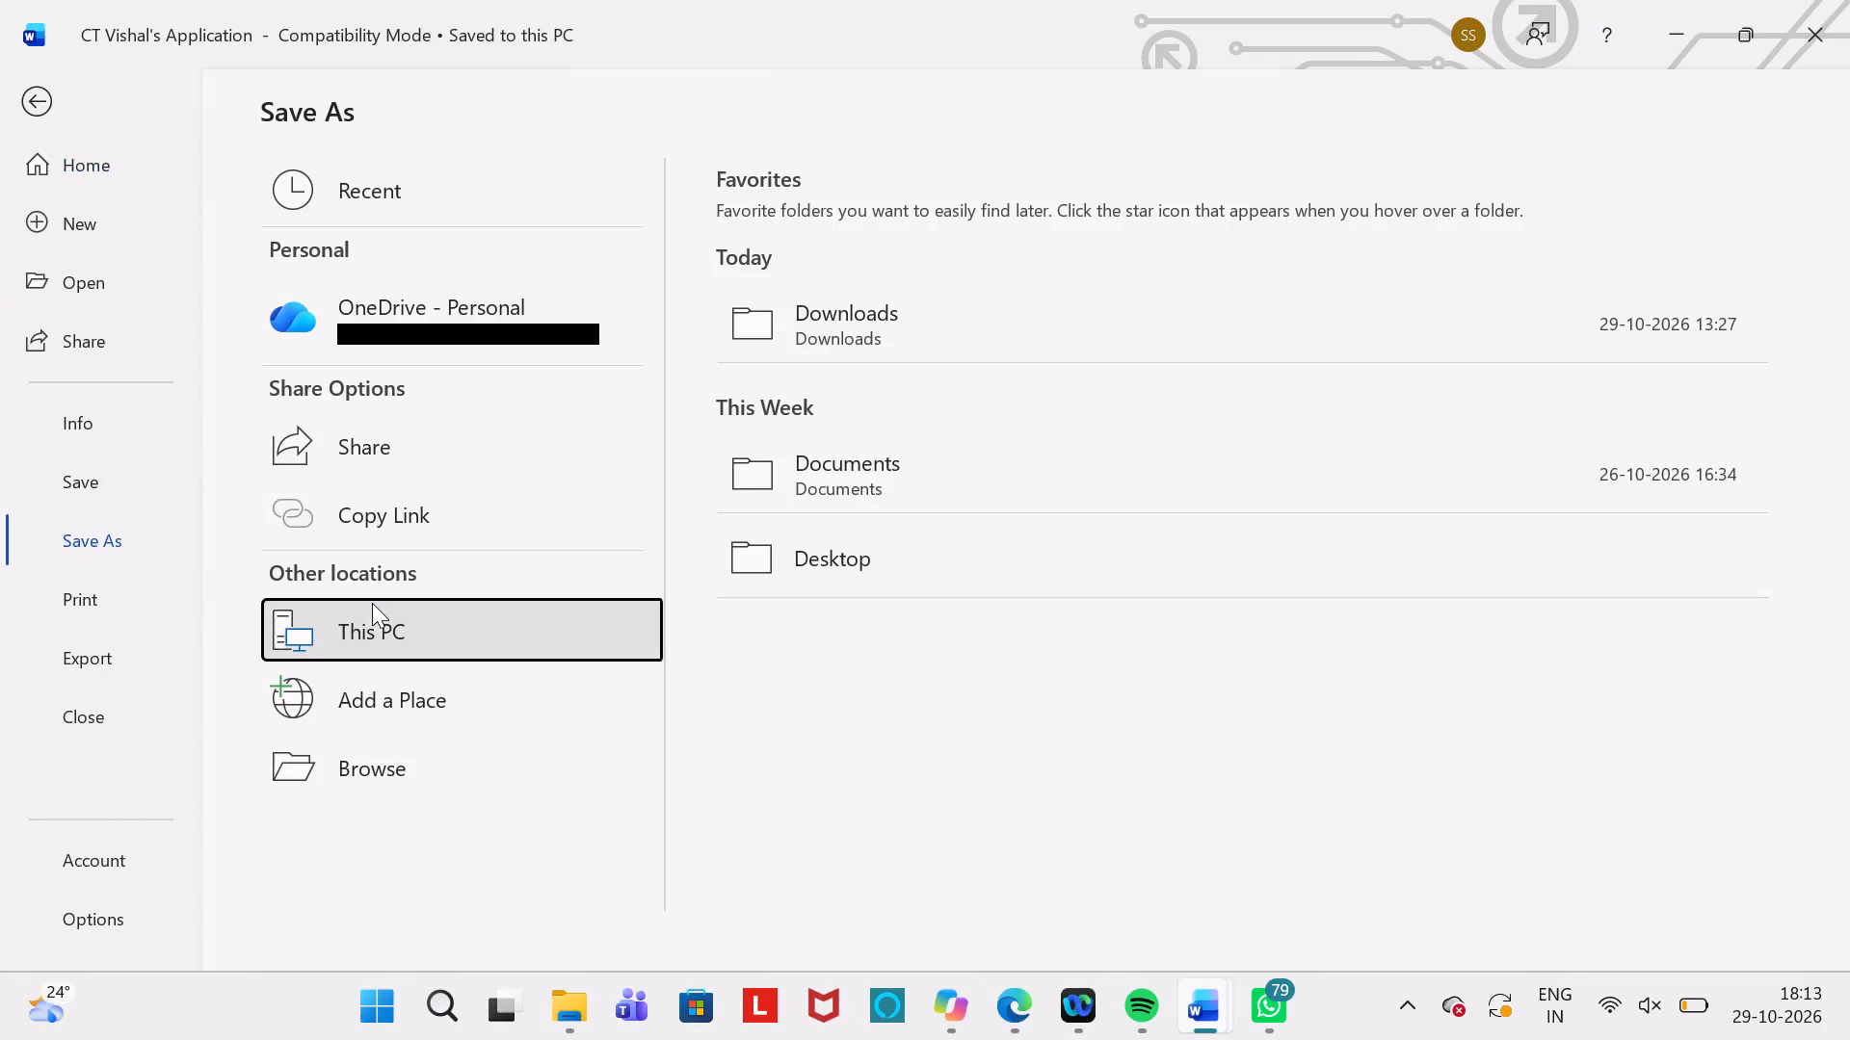
left_click(471, 638)
left_click(819, 317)
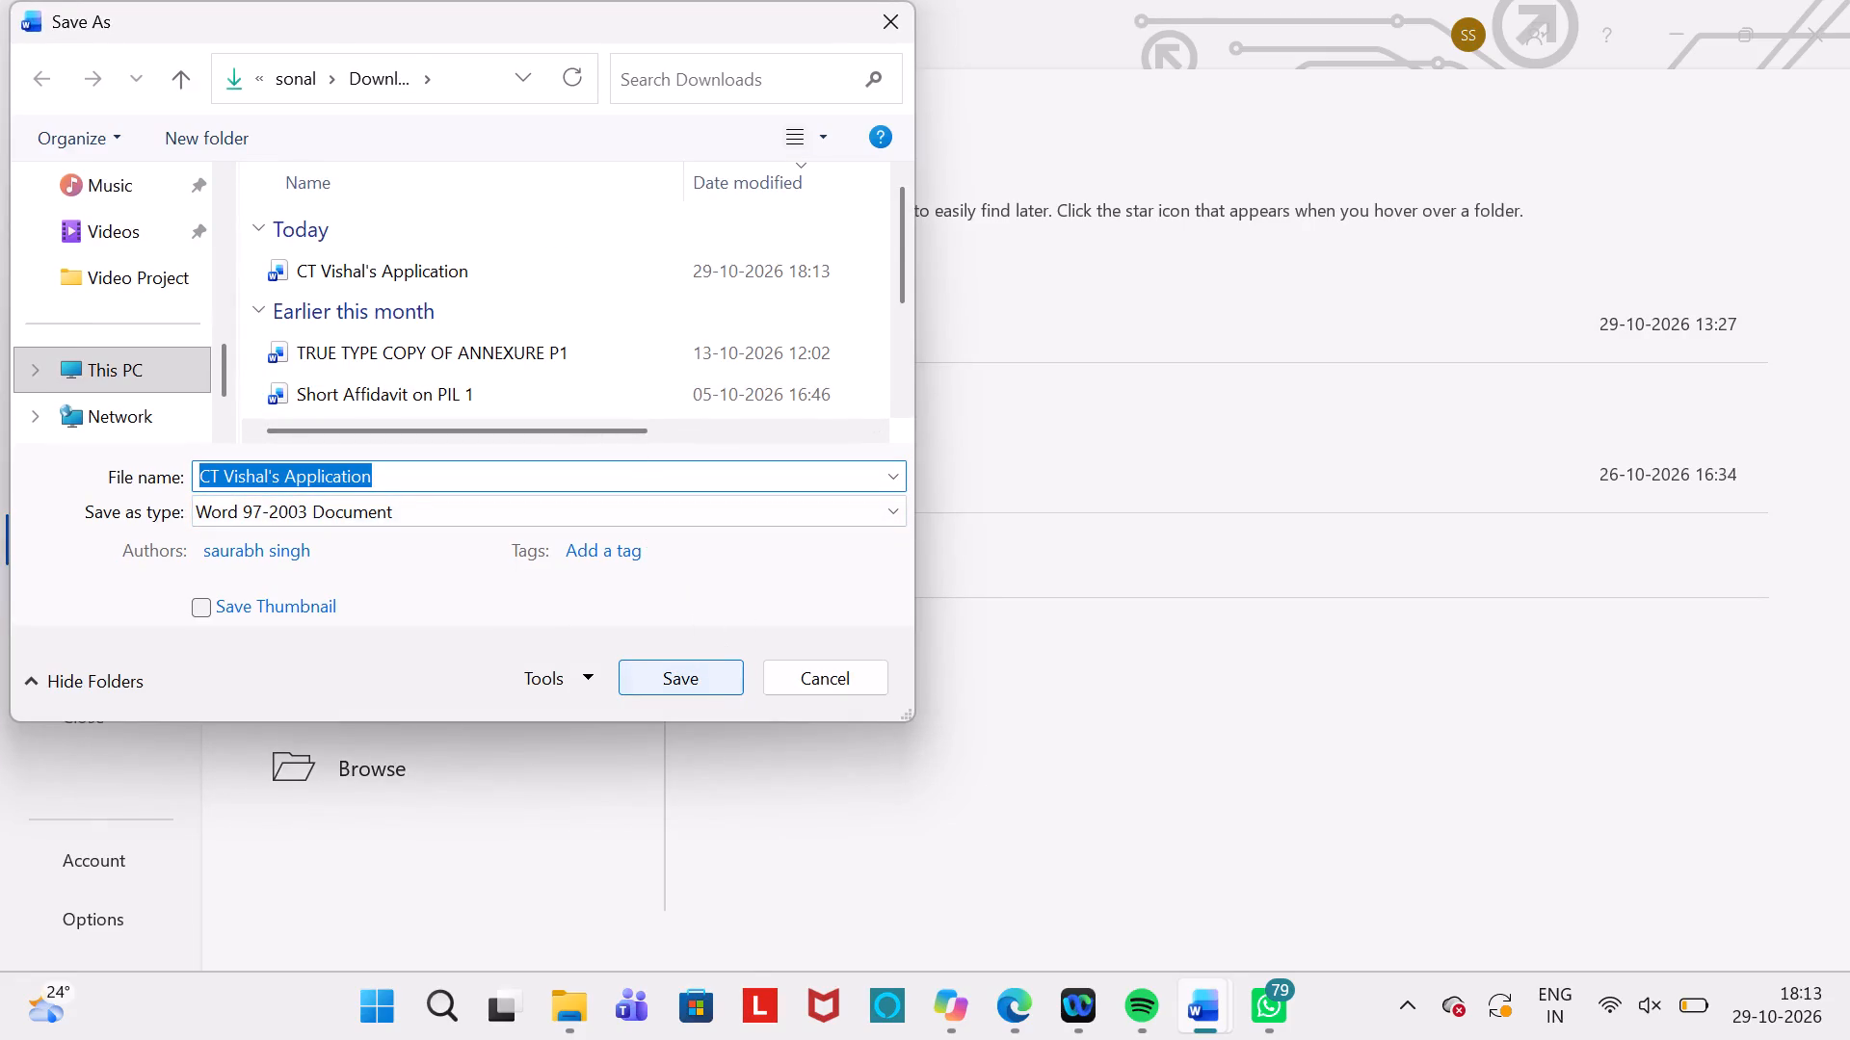
left_click(893, 508)
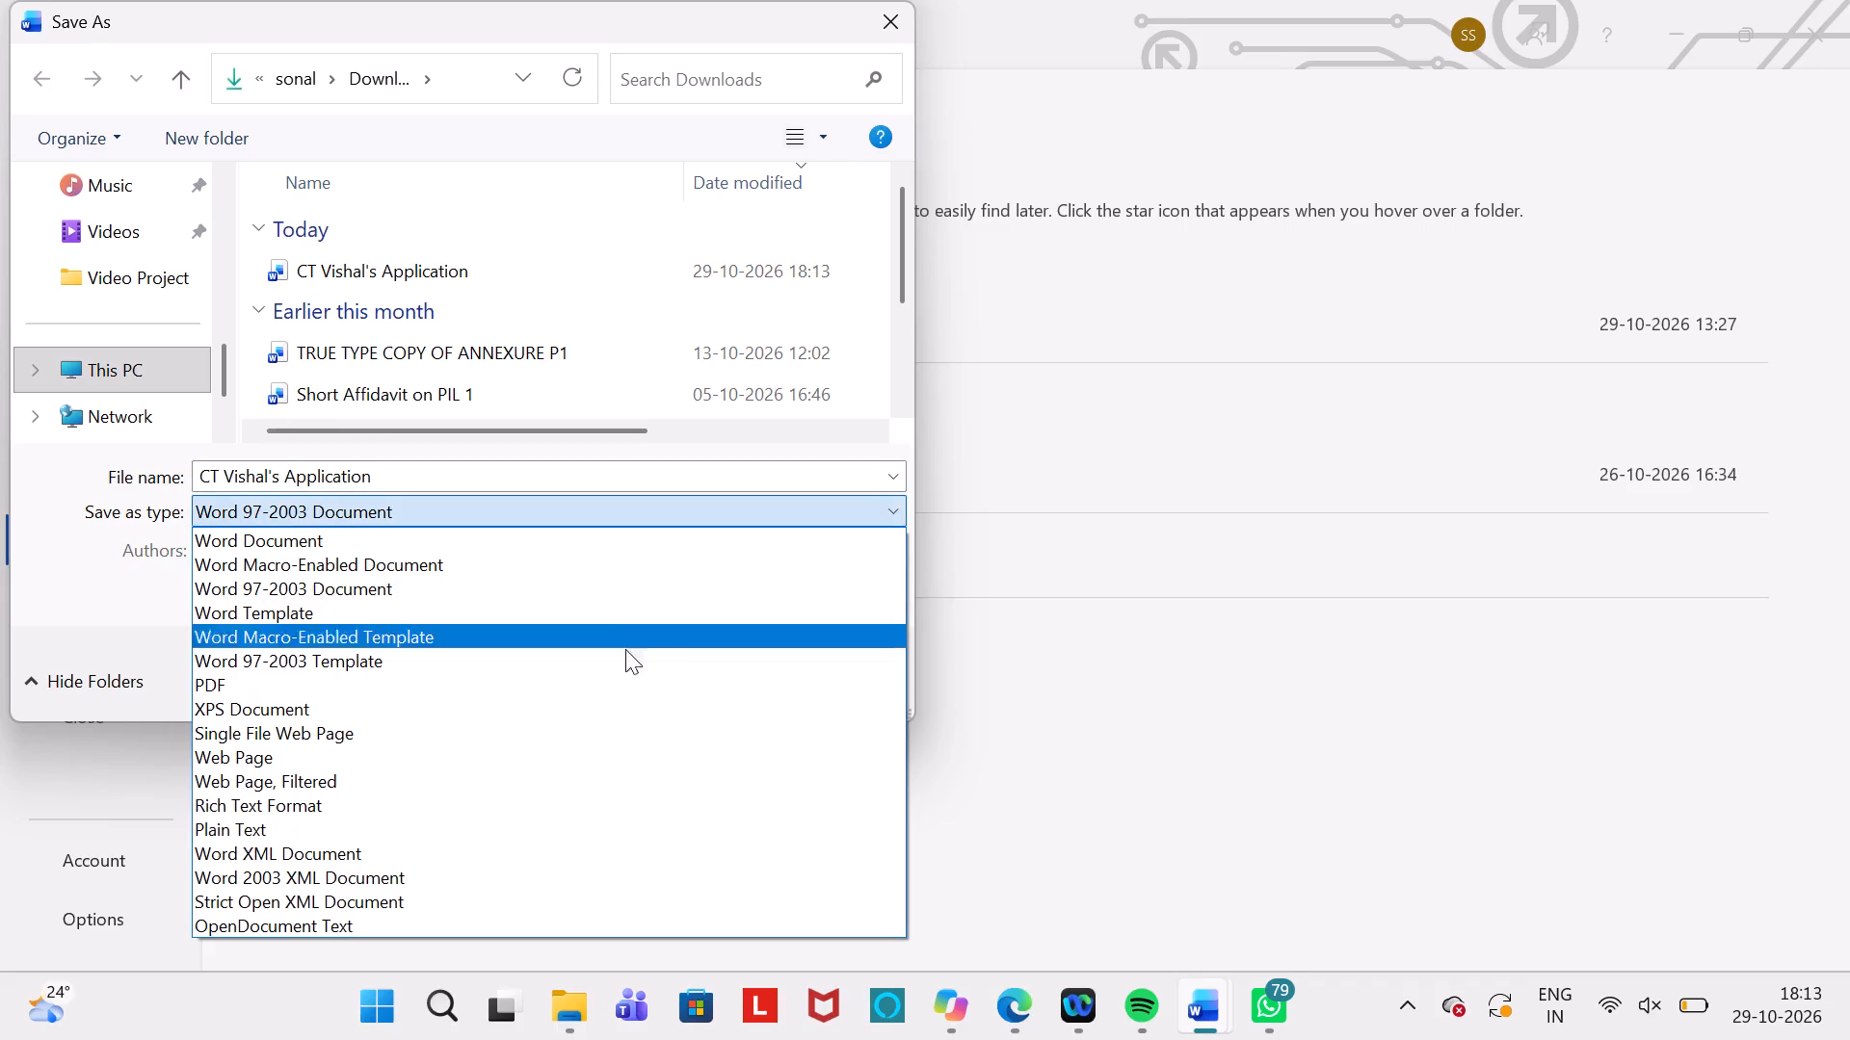
left_click(574, 686)
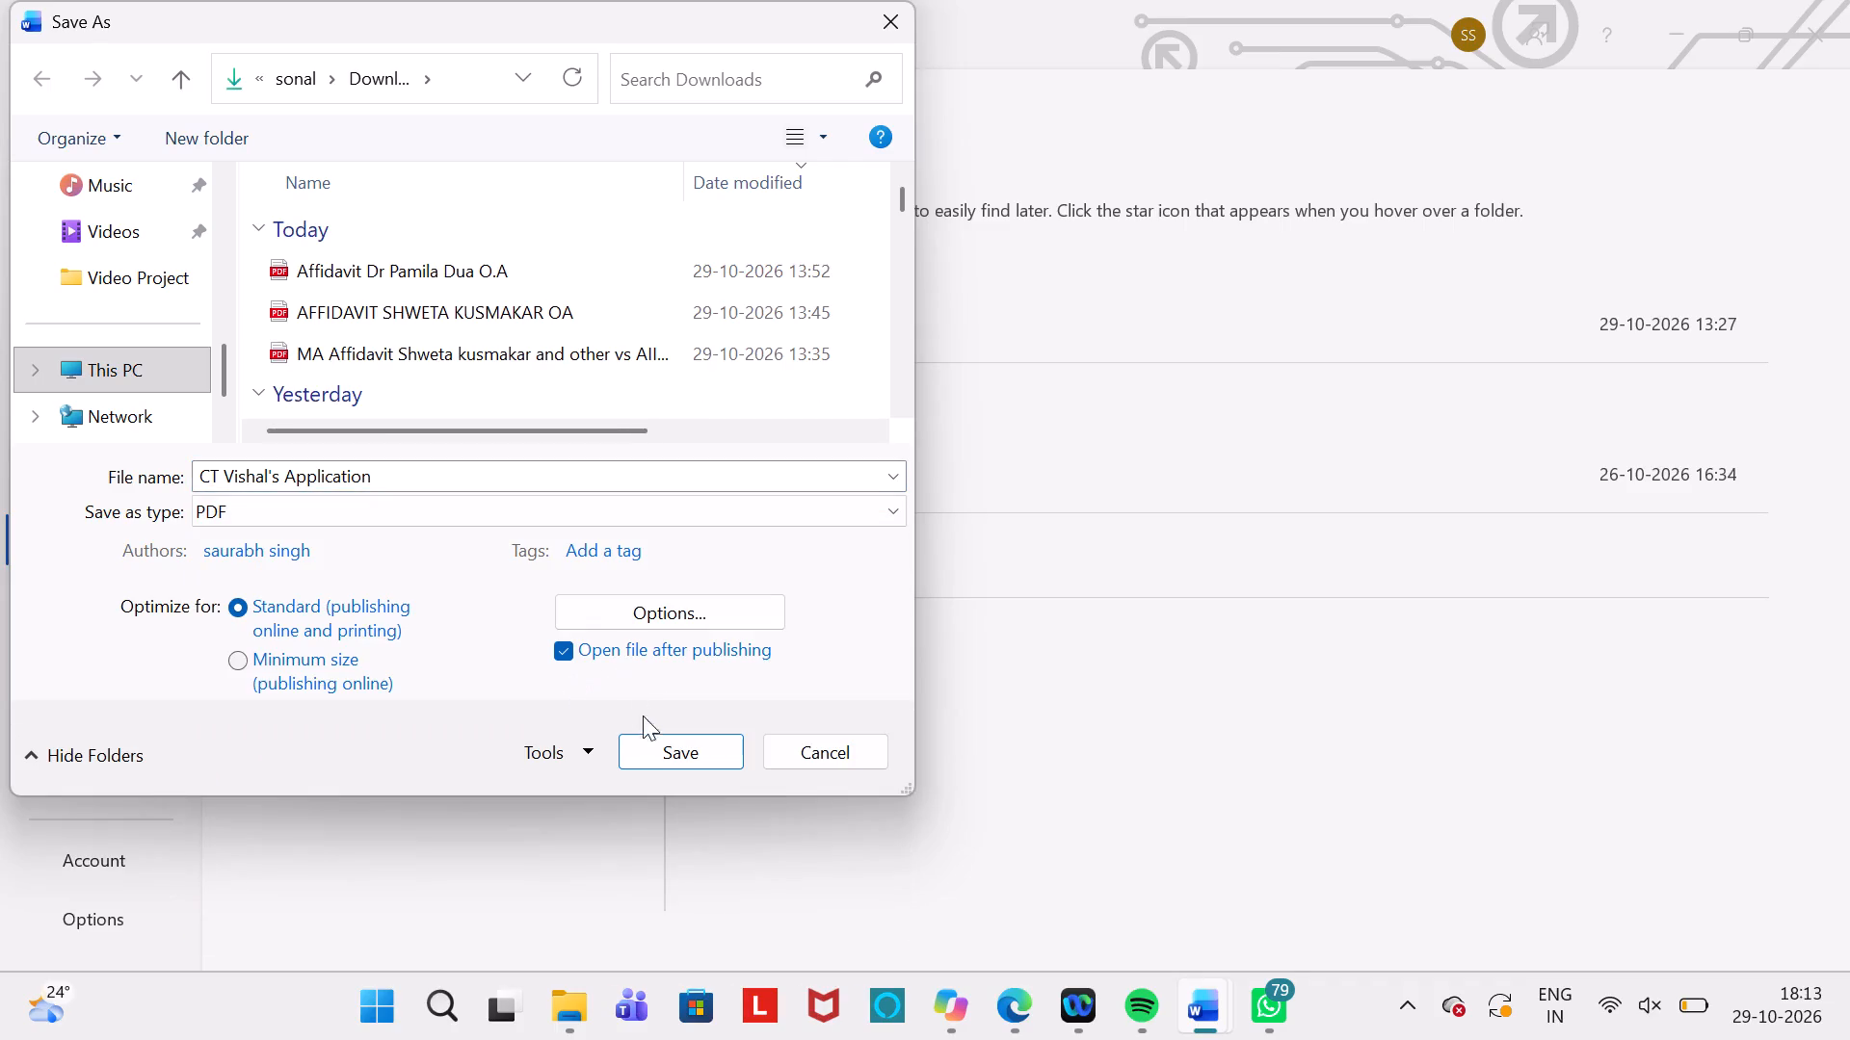
left_click(657, 742)
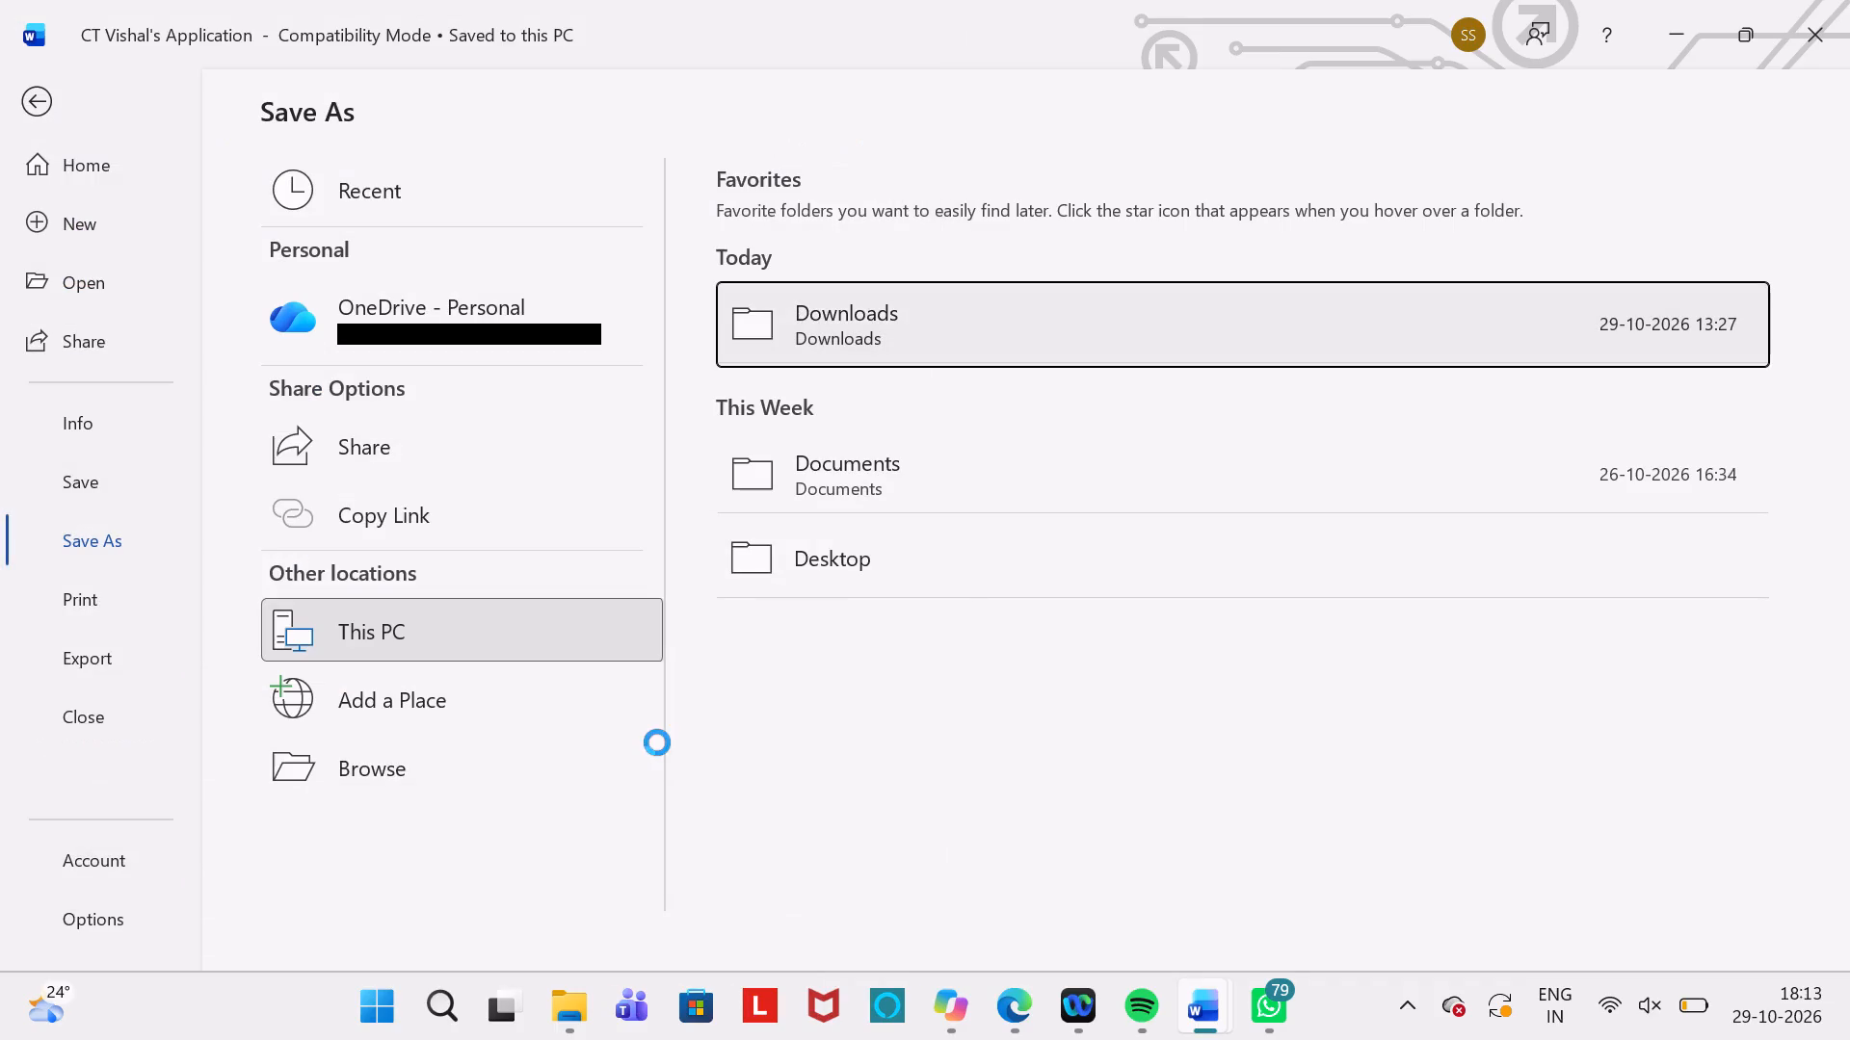
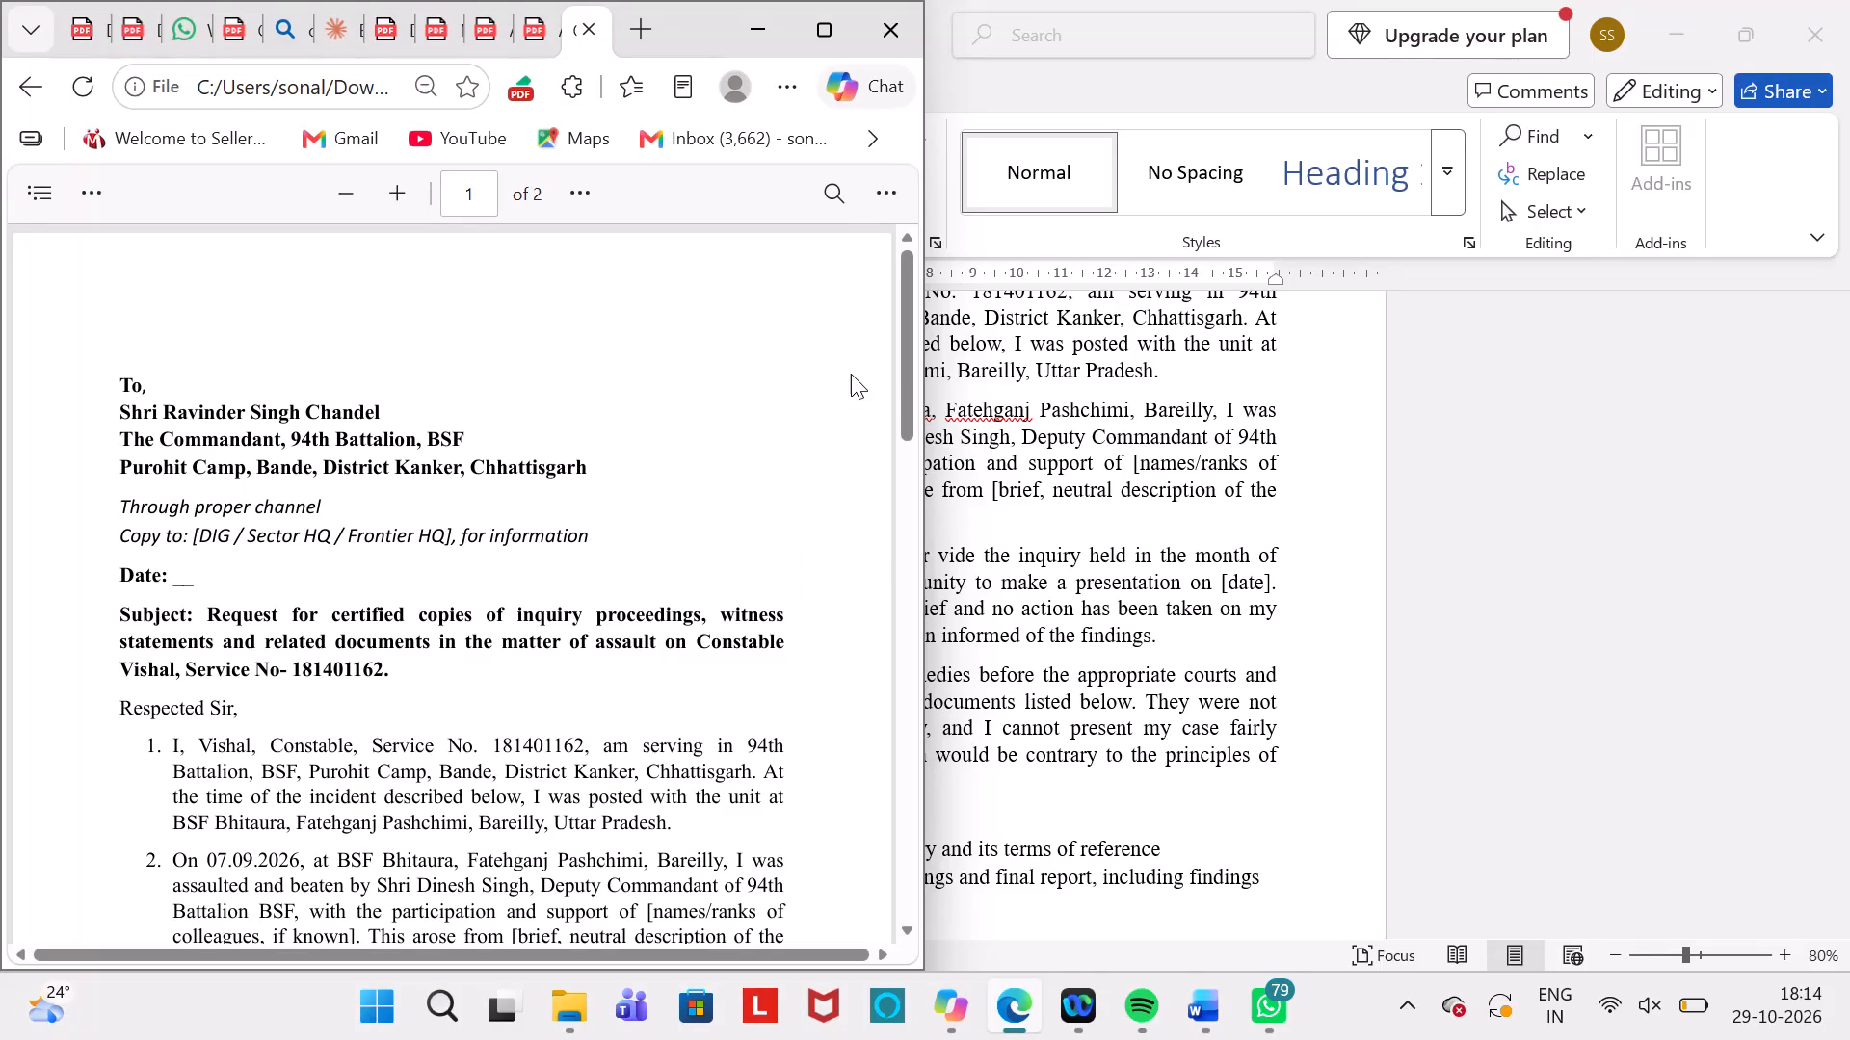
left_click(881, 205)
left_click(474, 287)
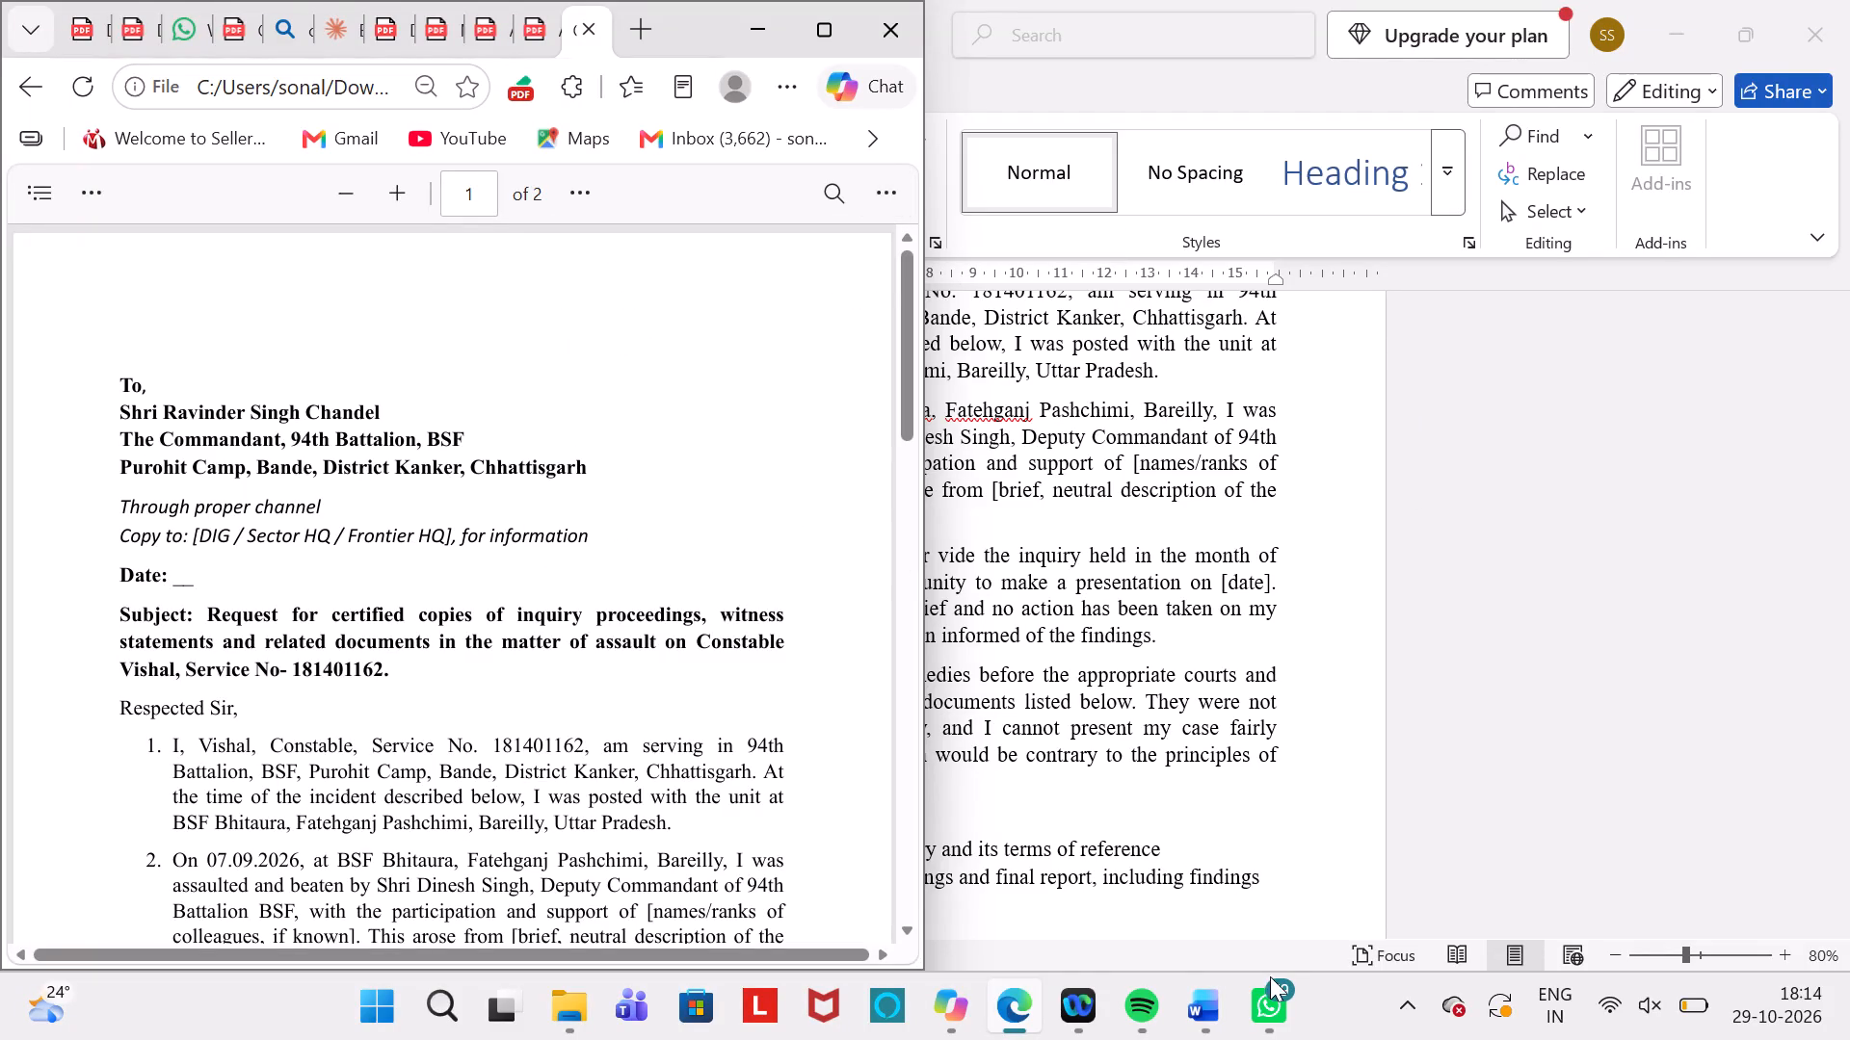
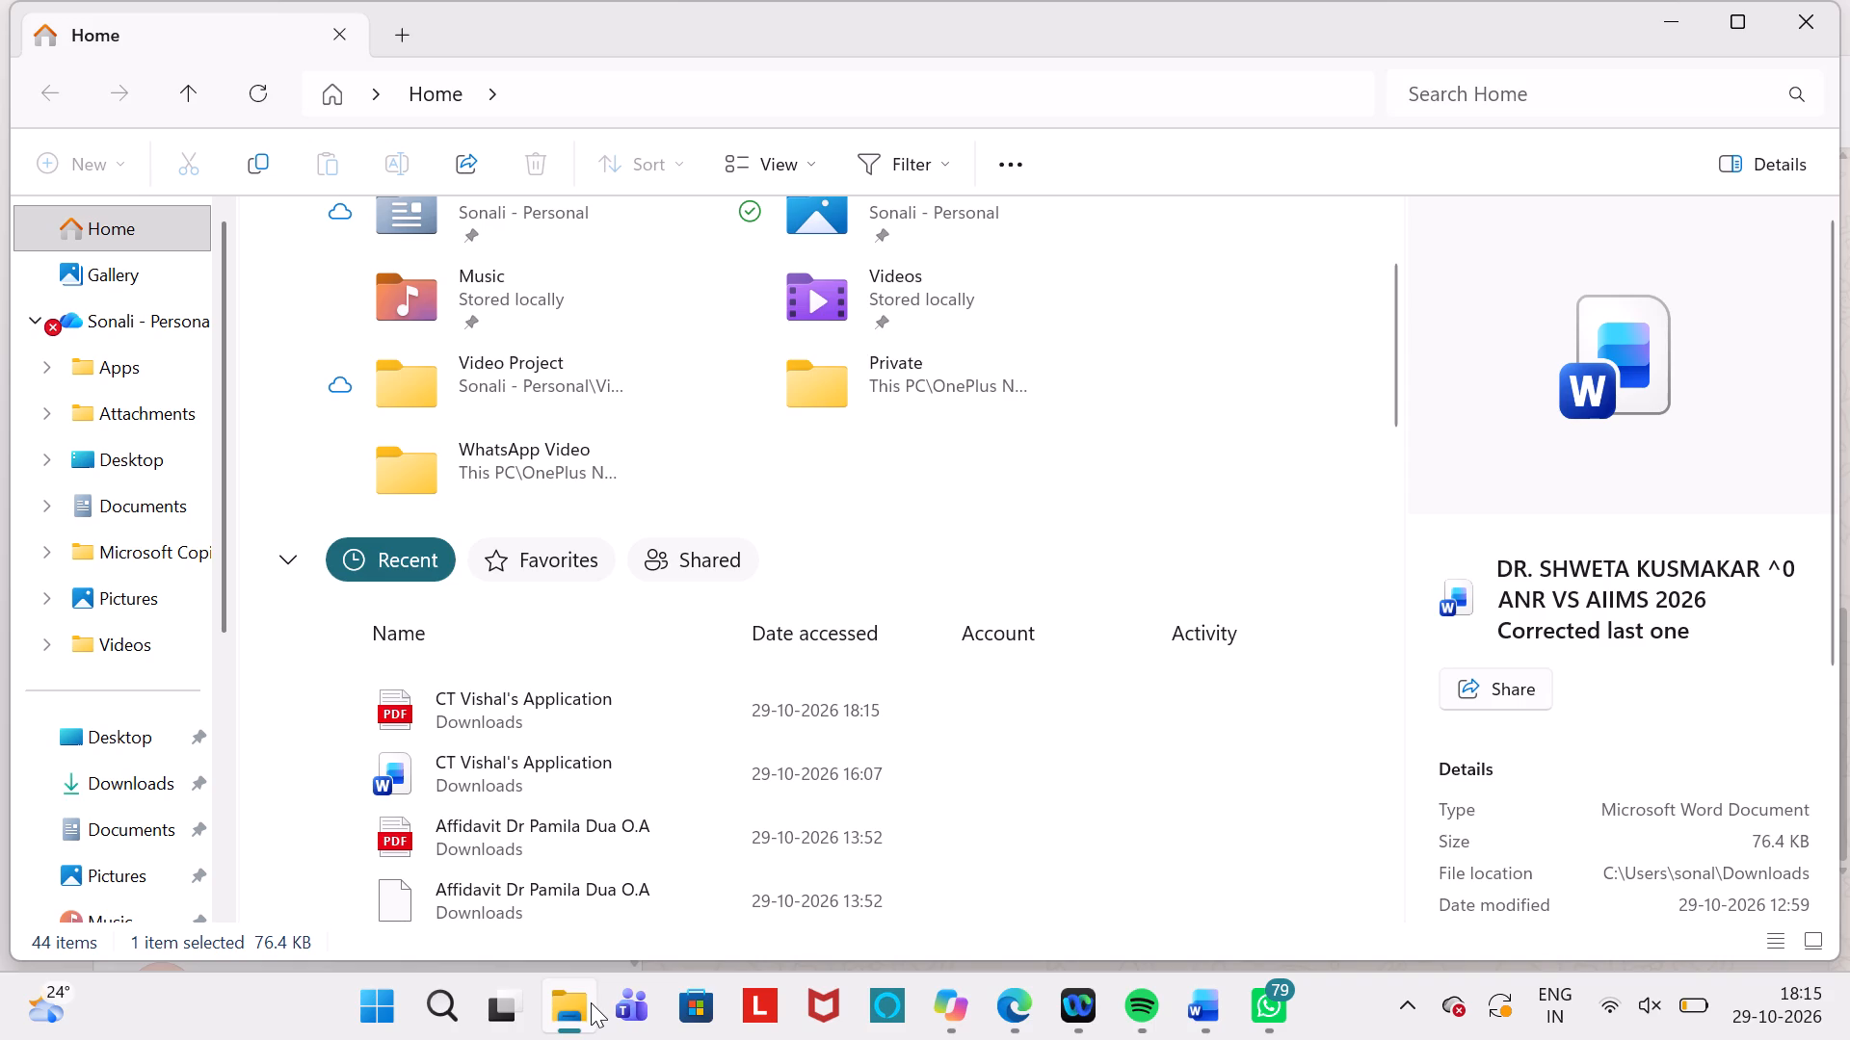
left_click(1188, 991)
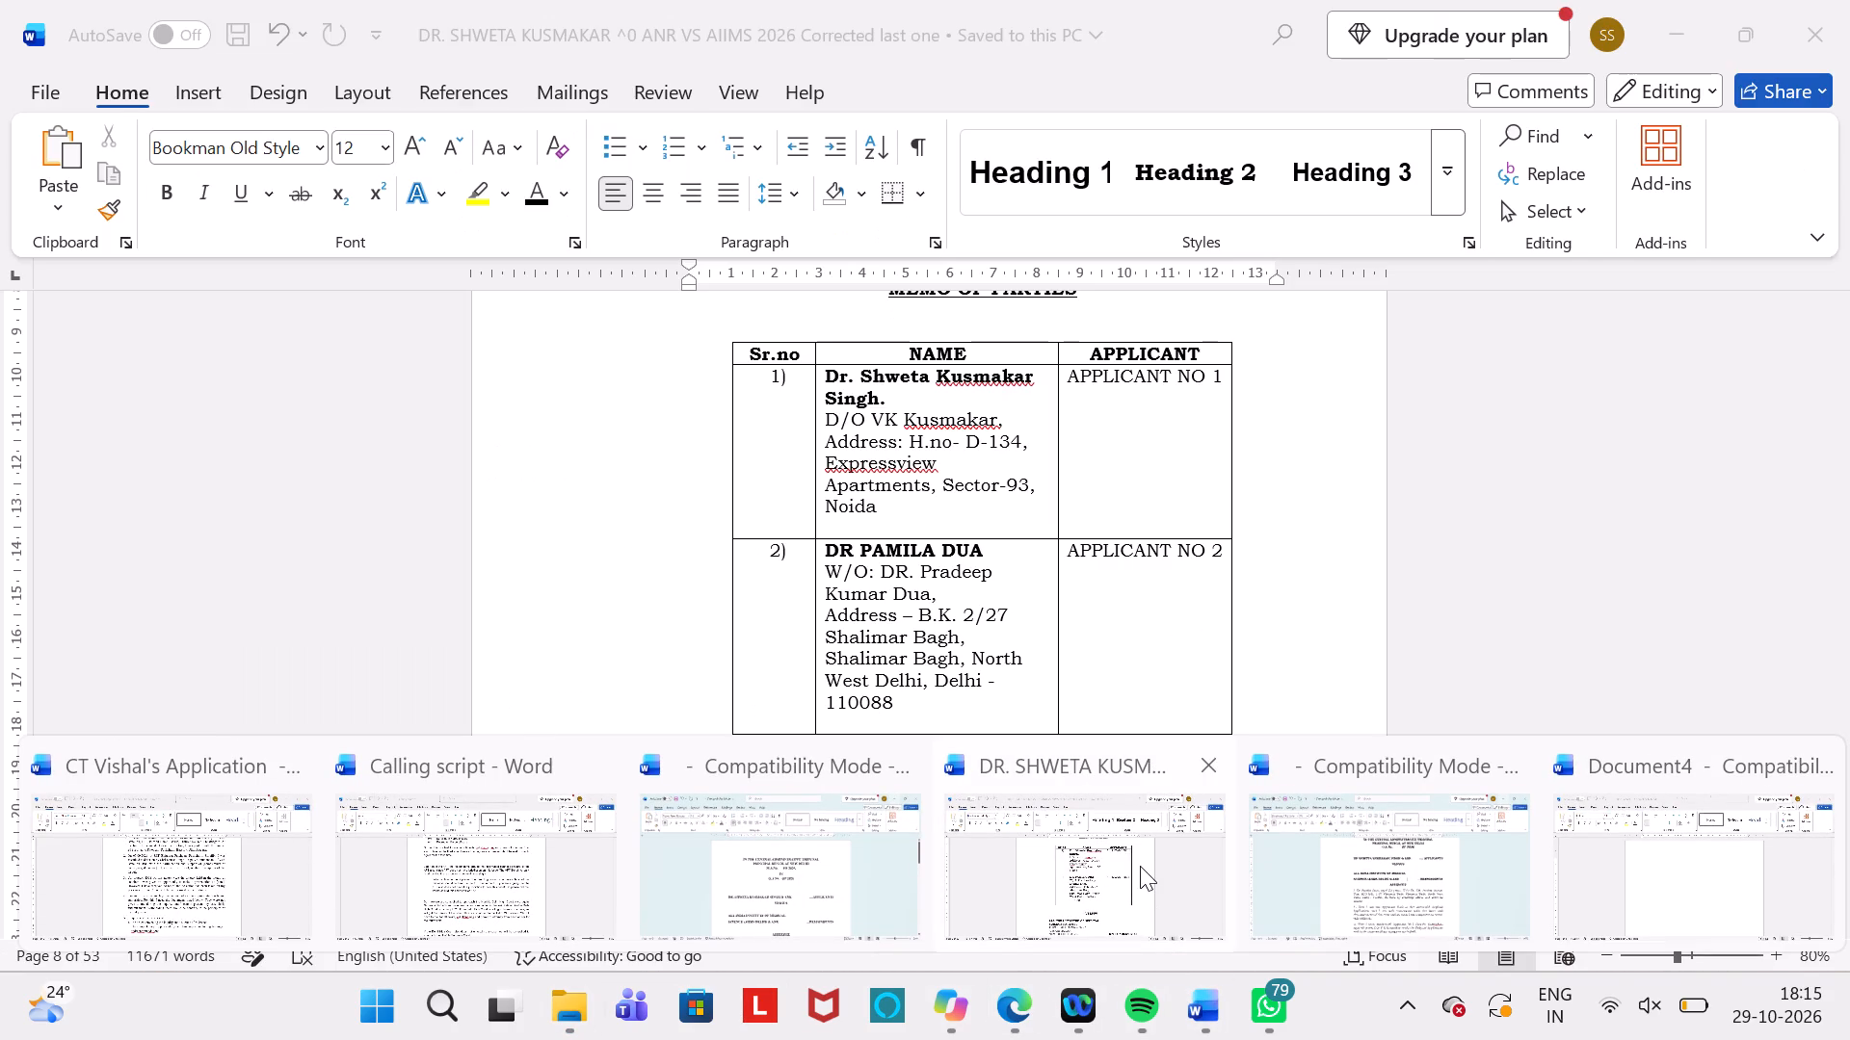
Switch to the open Word document for the case against AIIMS 2026, marked "Corrected last one".
left_click(1140, 866)
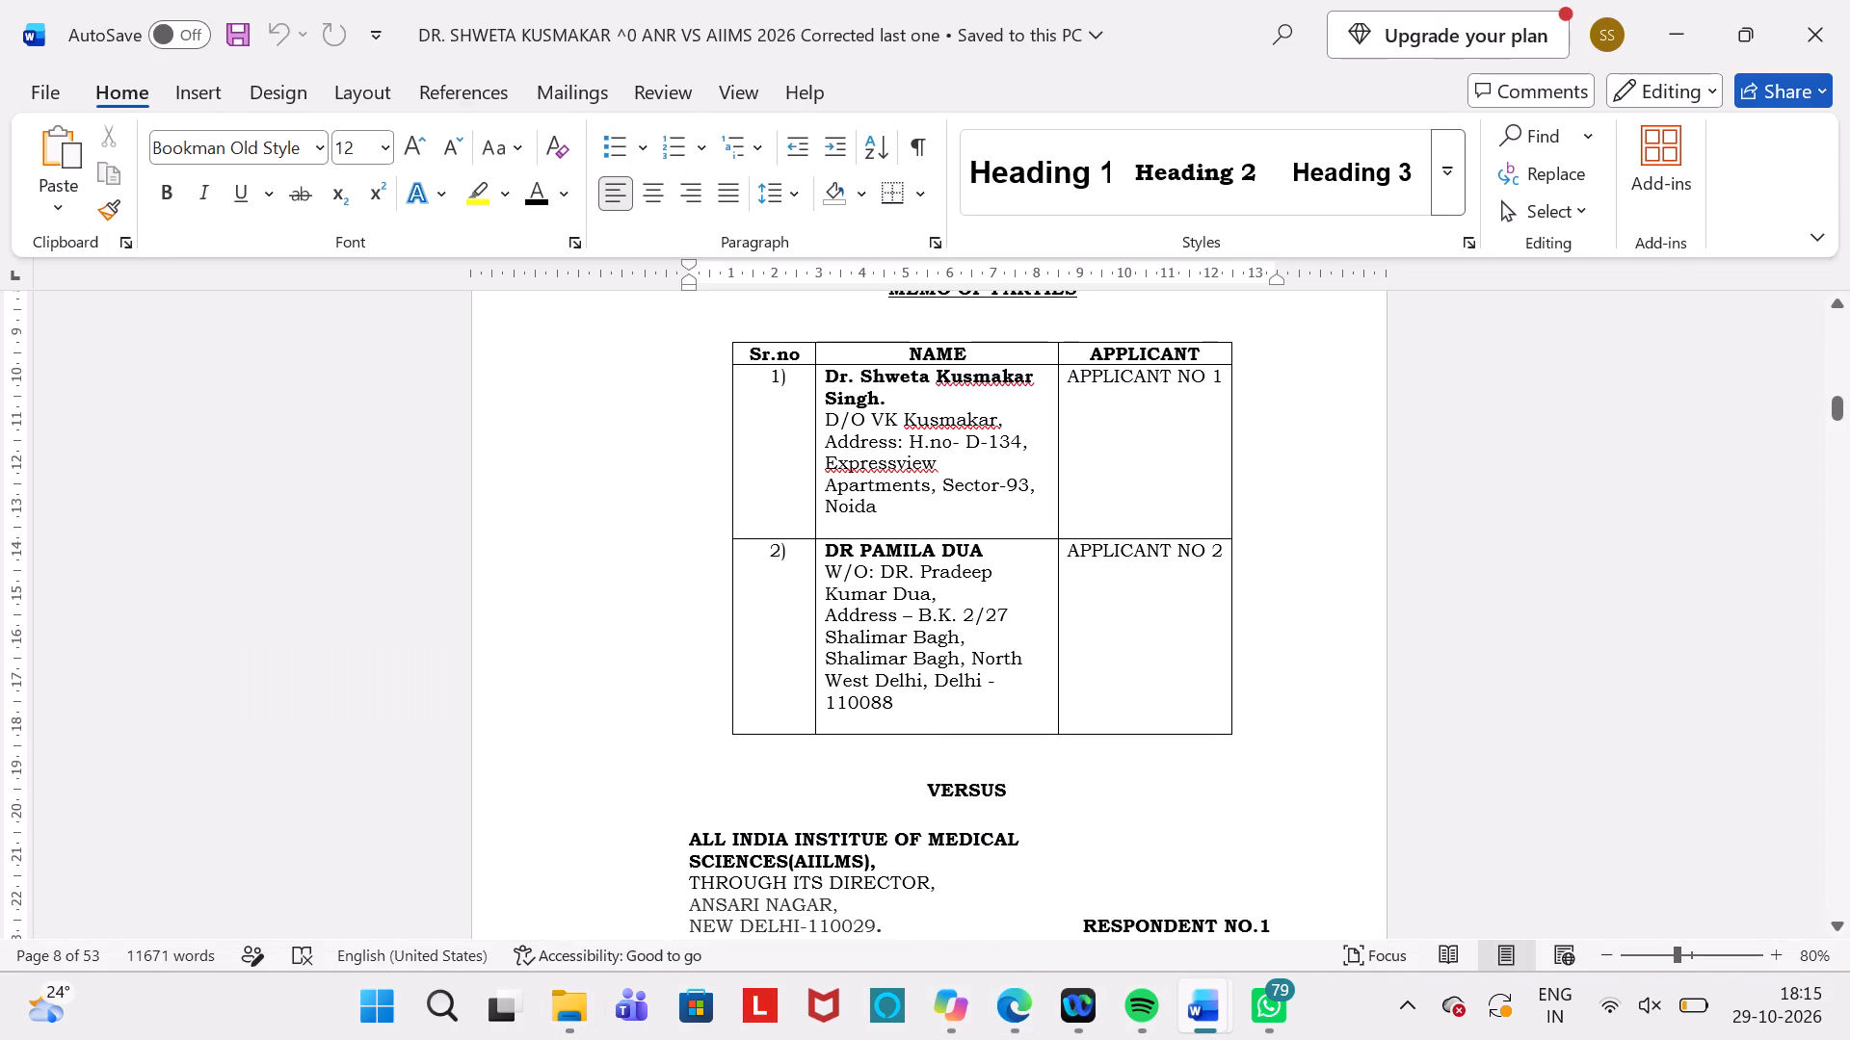
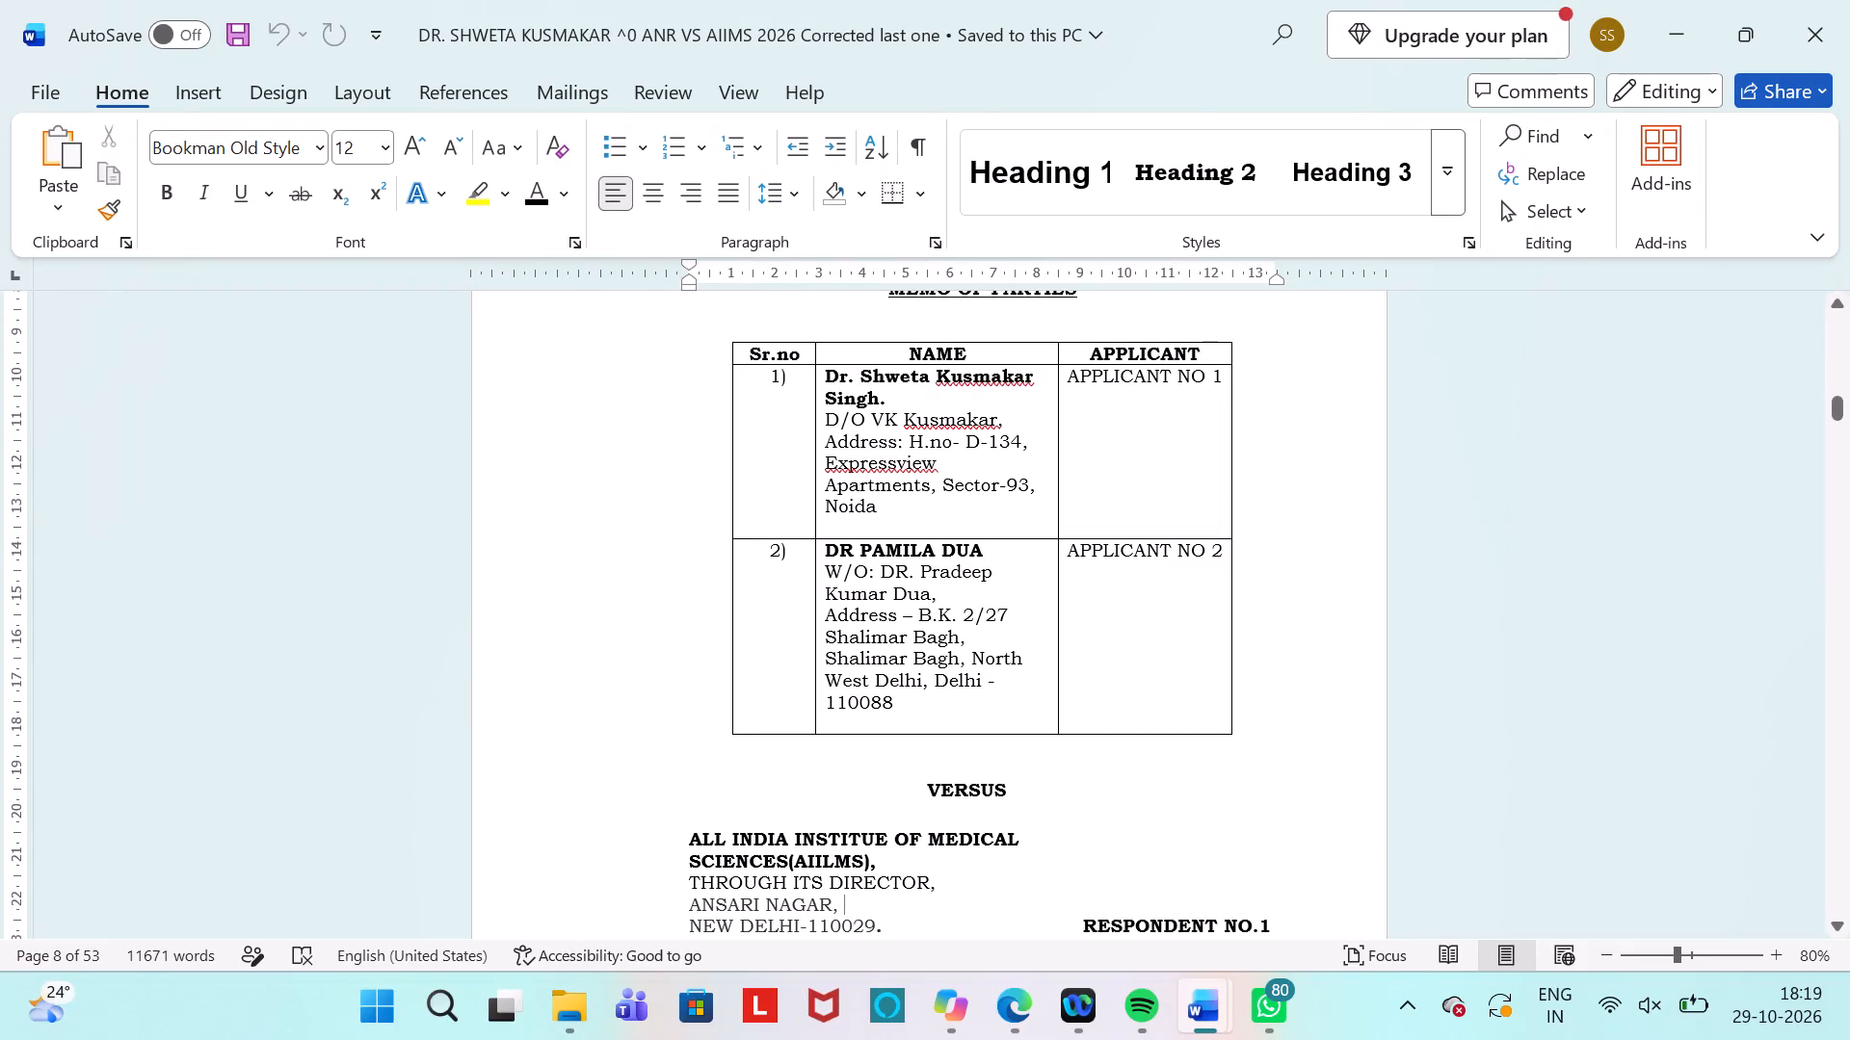
Review the memo of parties in the AIIMS case document, from the applicants' table to the respondents' details.
scroll(1277, 726, "down", 1)
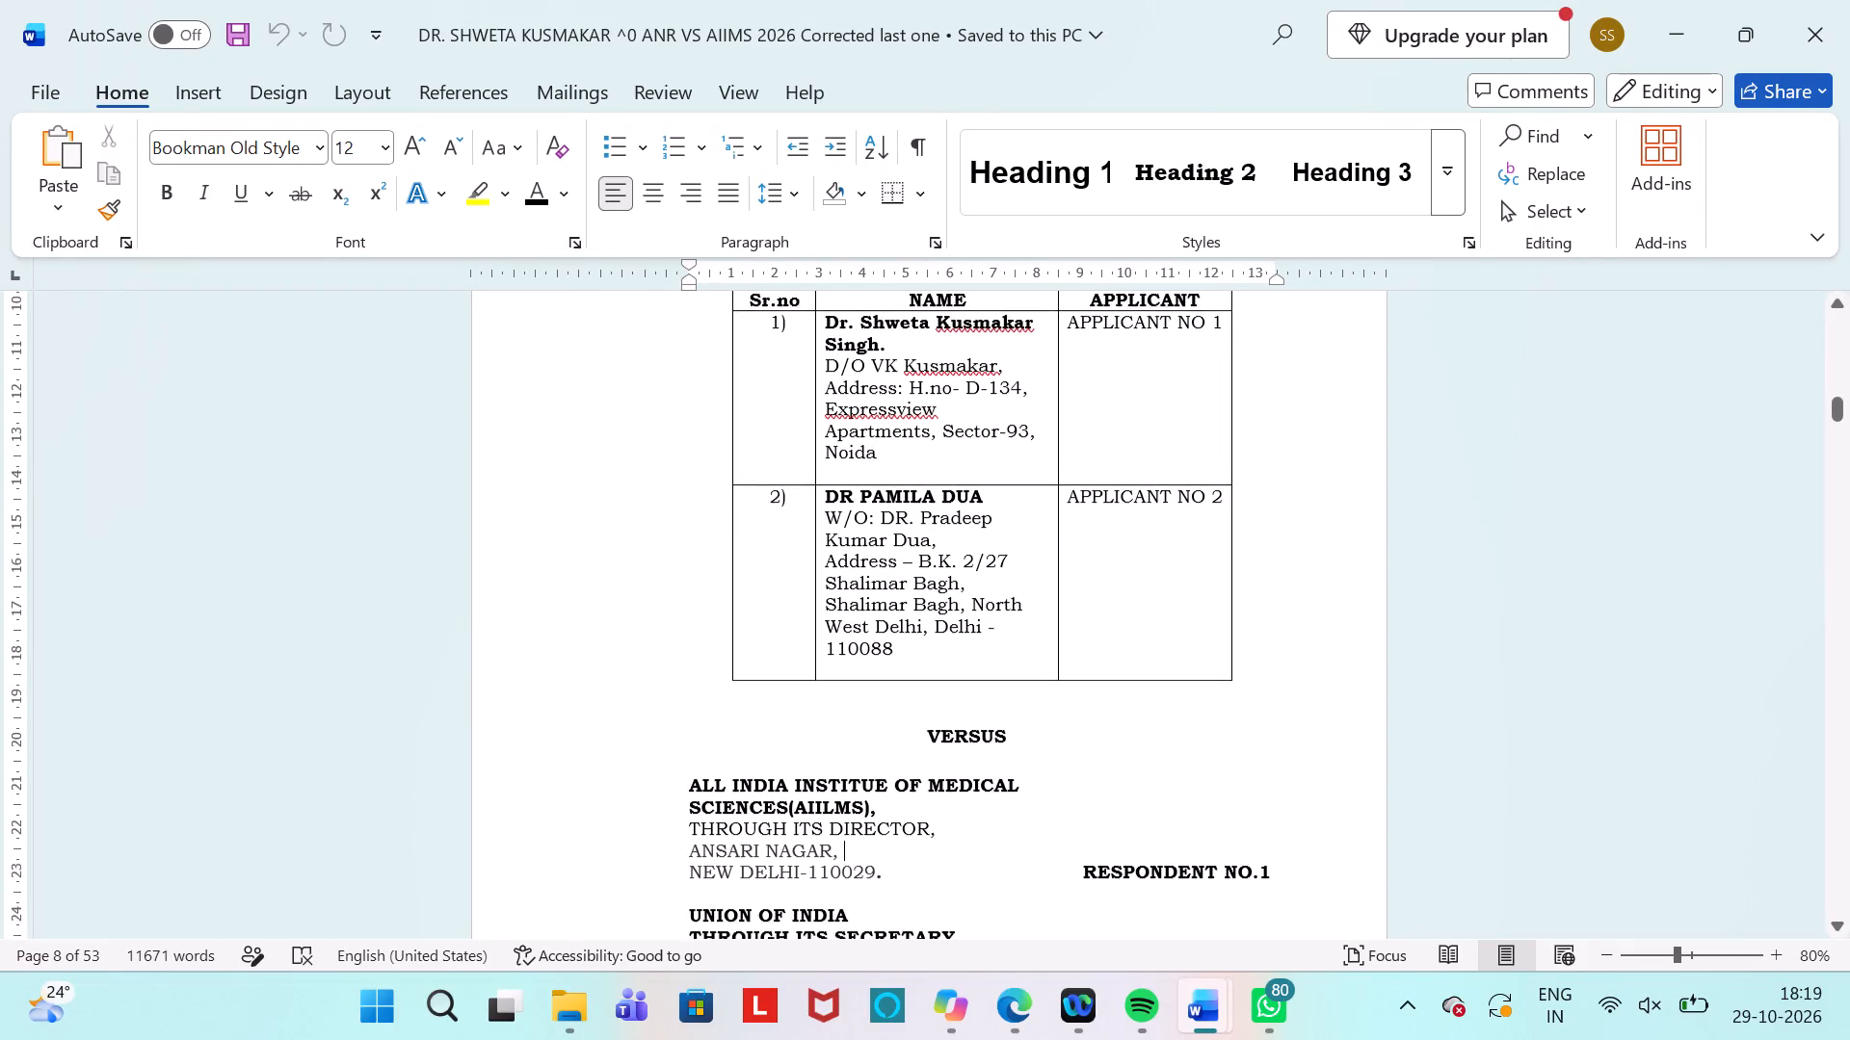
scroll(1277, 726, "down", 3)
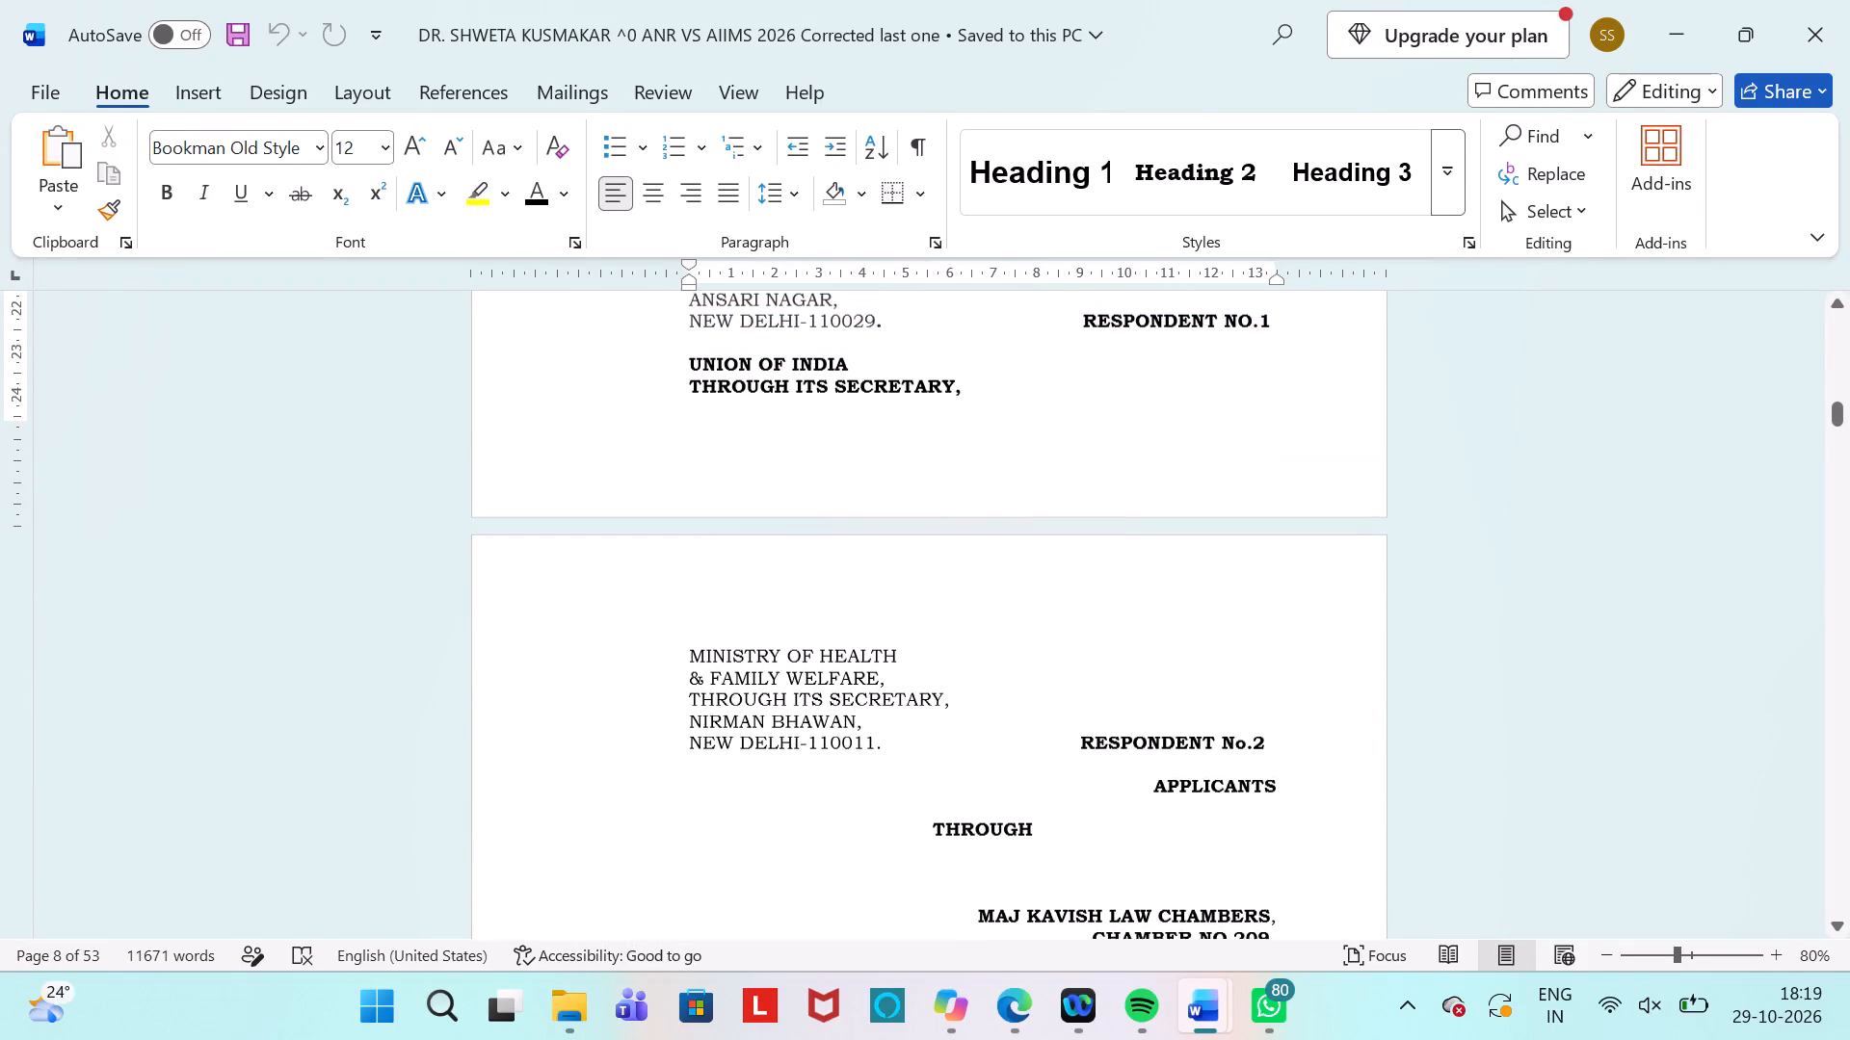
scroll(1277, 726, "up", 1)
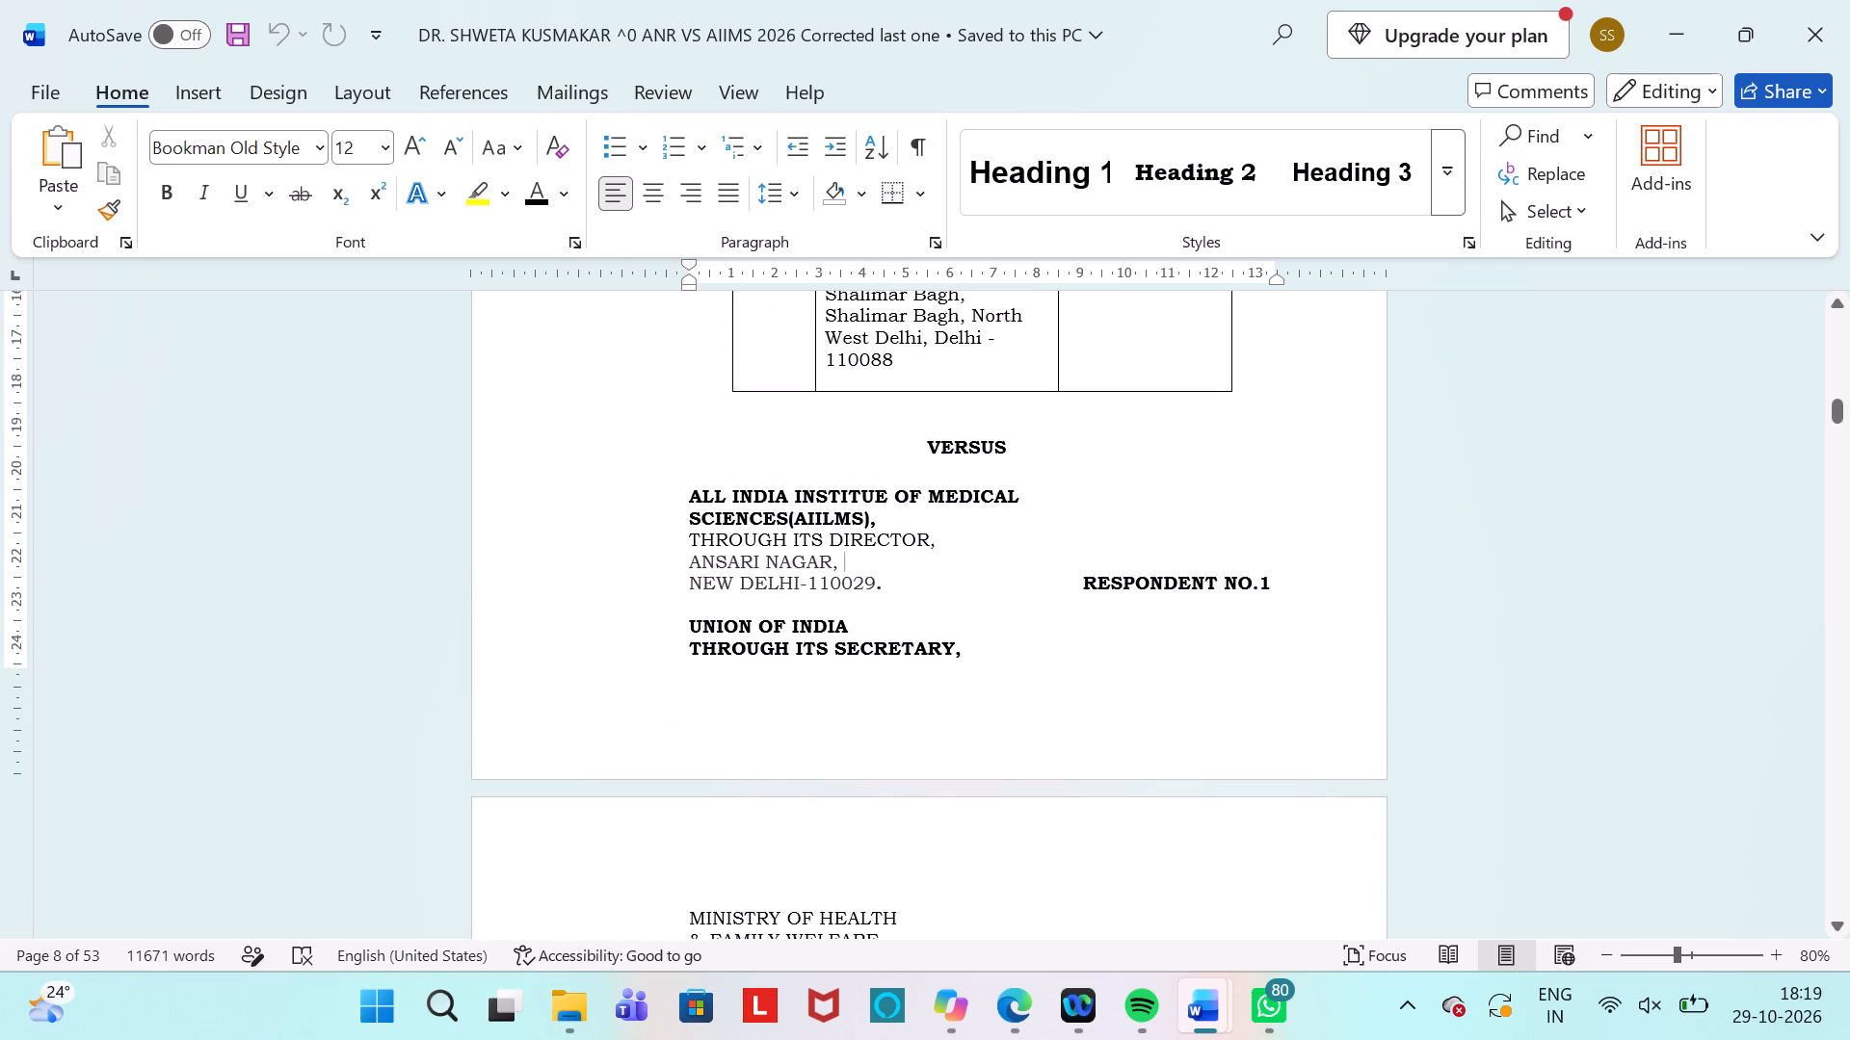
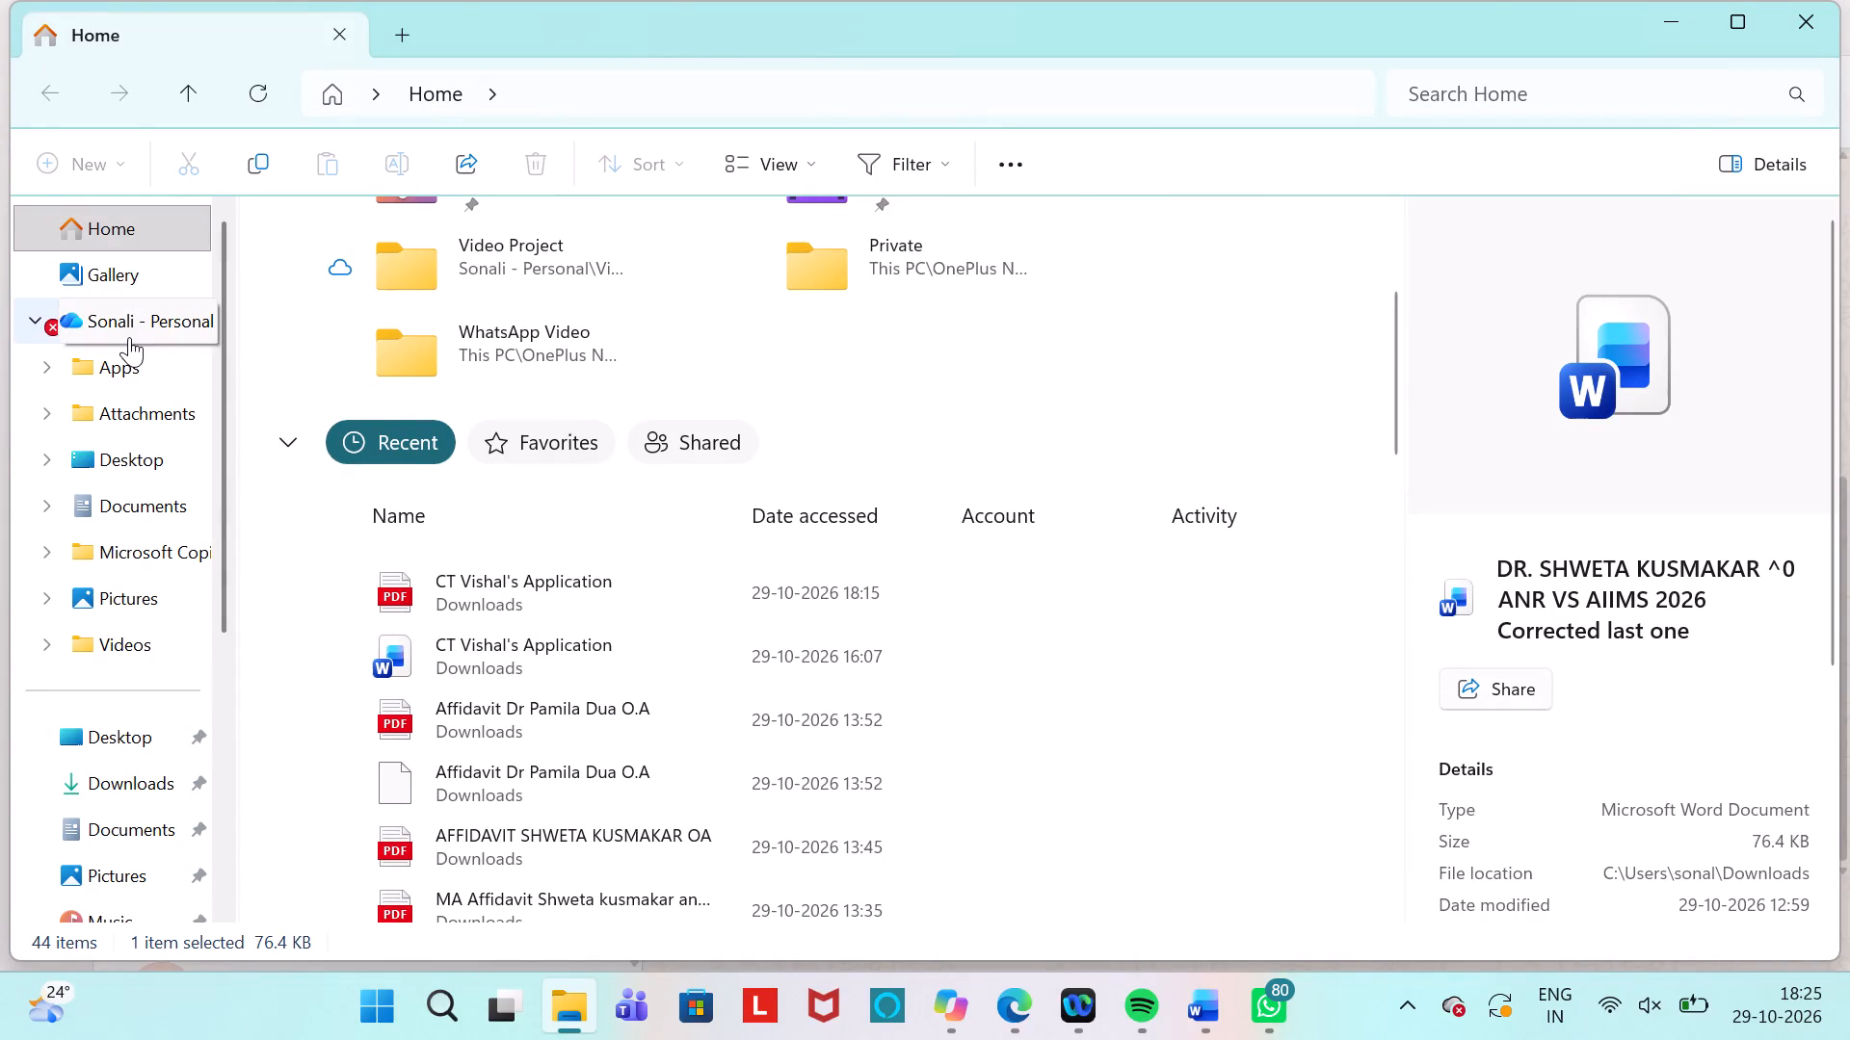
left_click(135, 266)
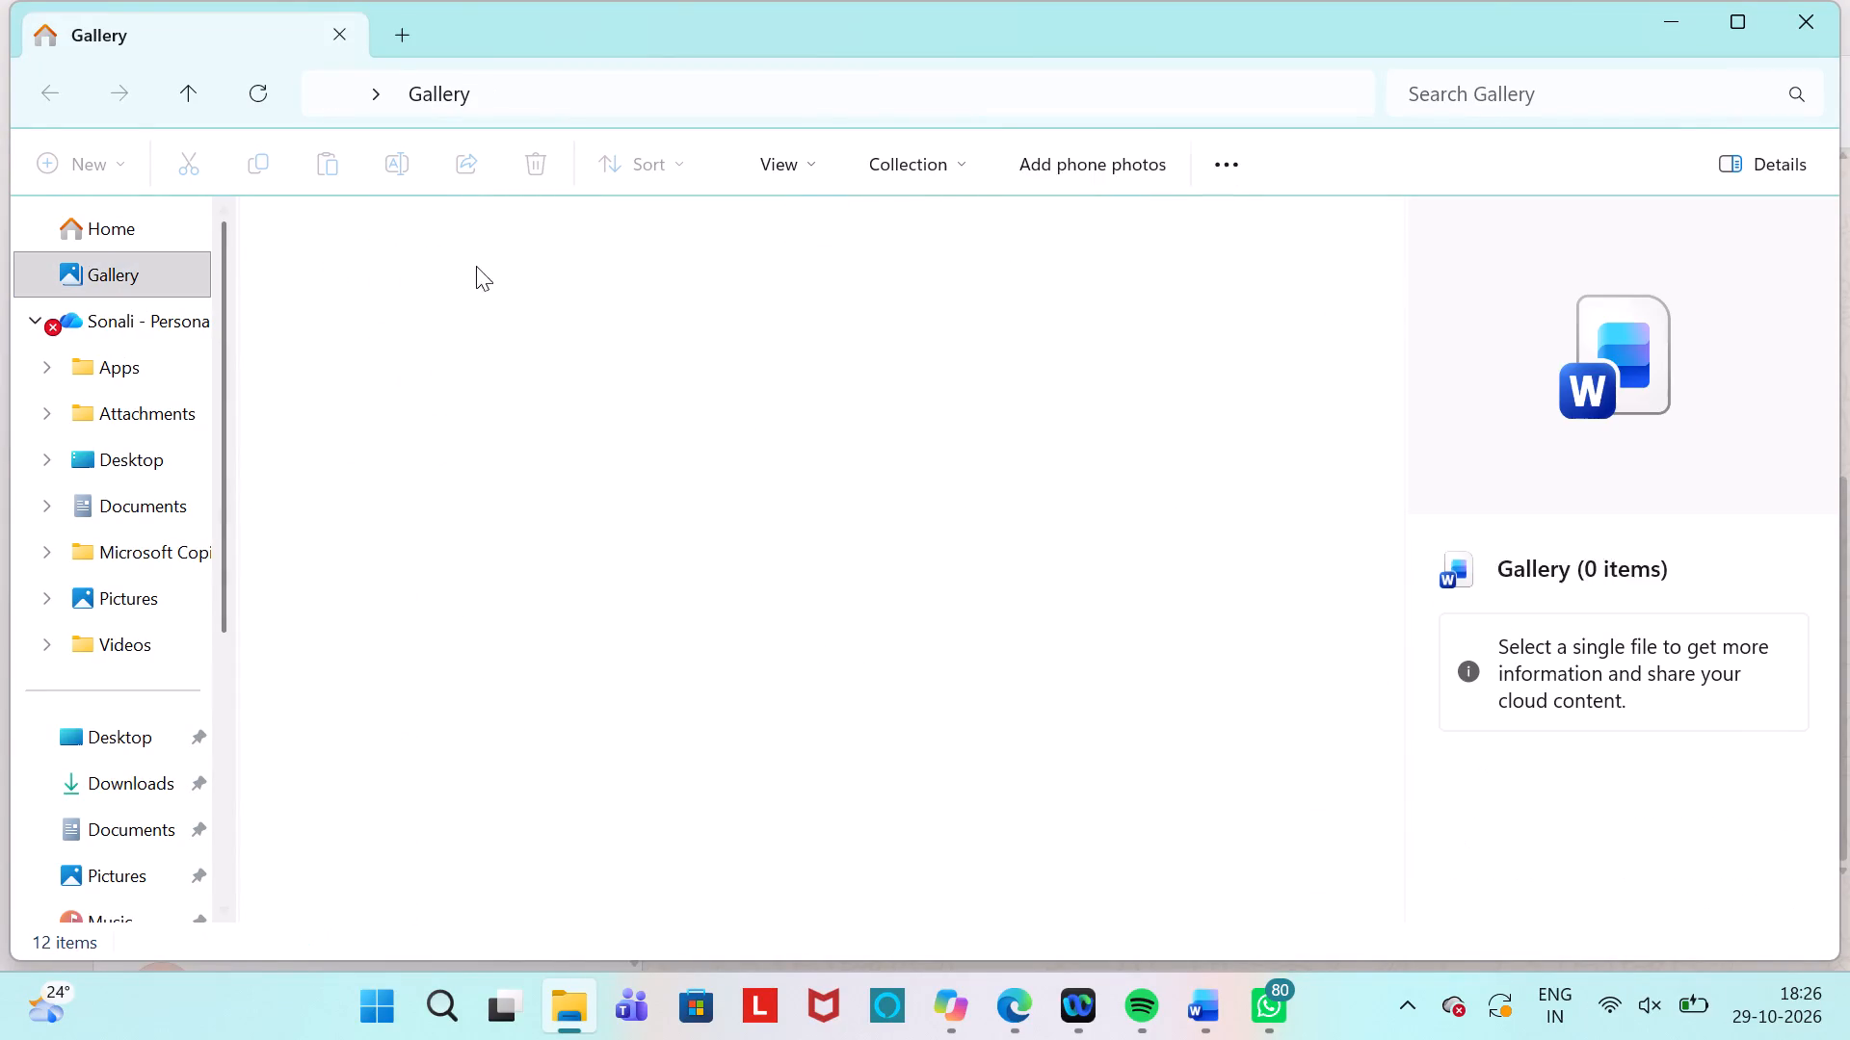
left_click(674, 439)
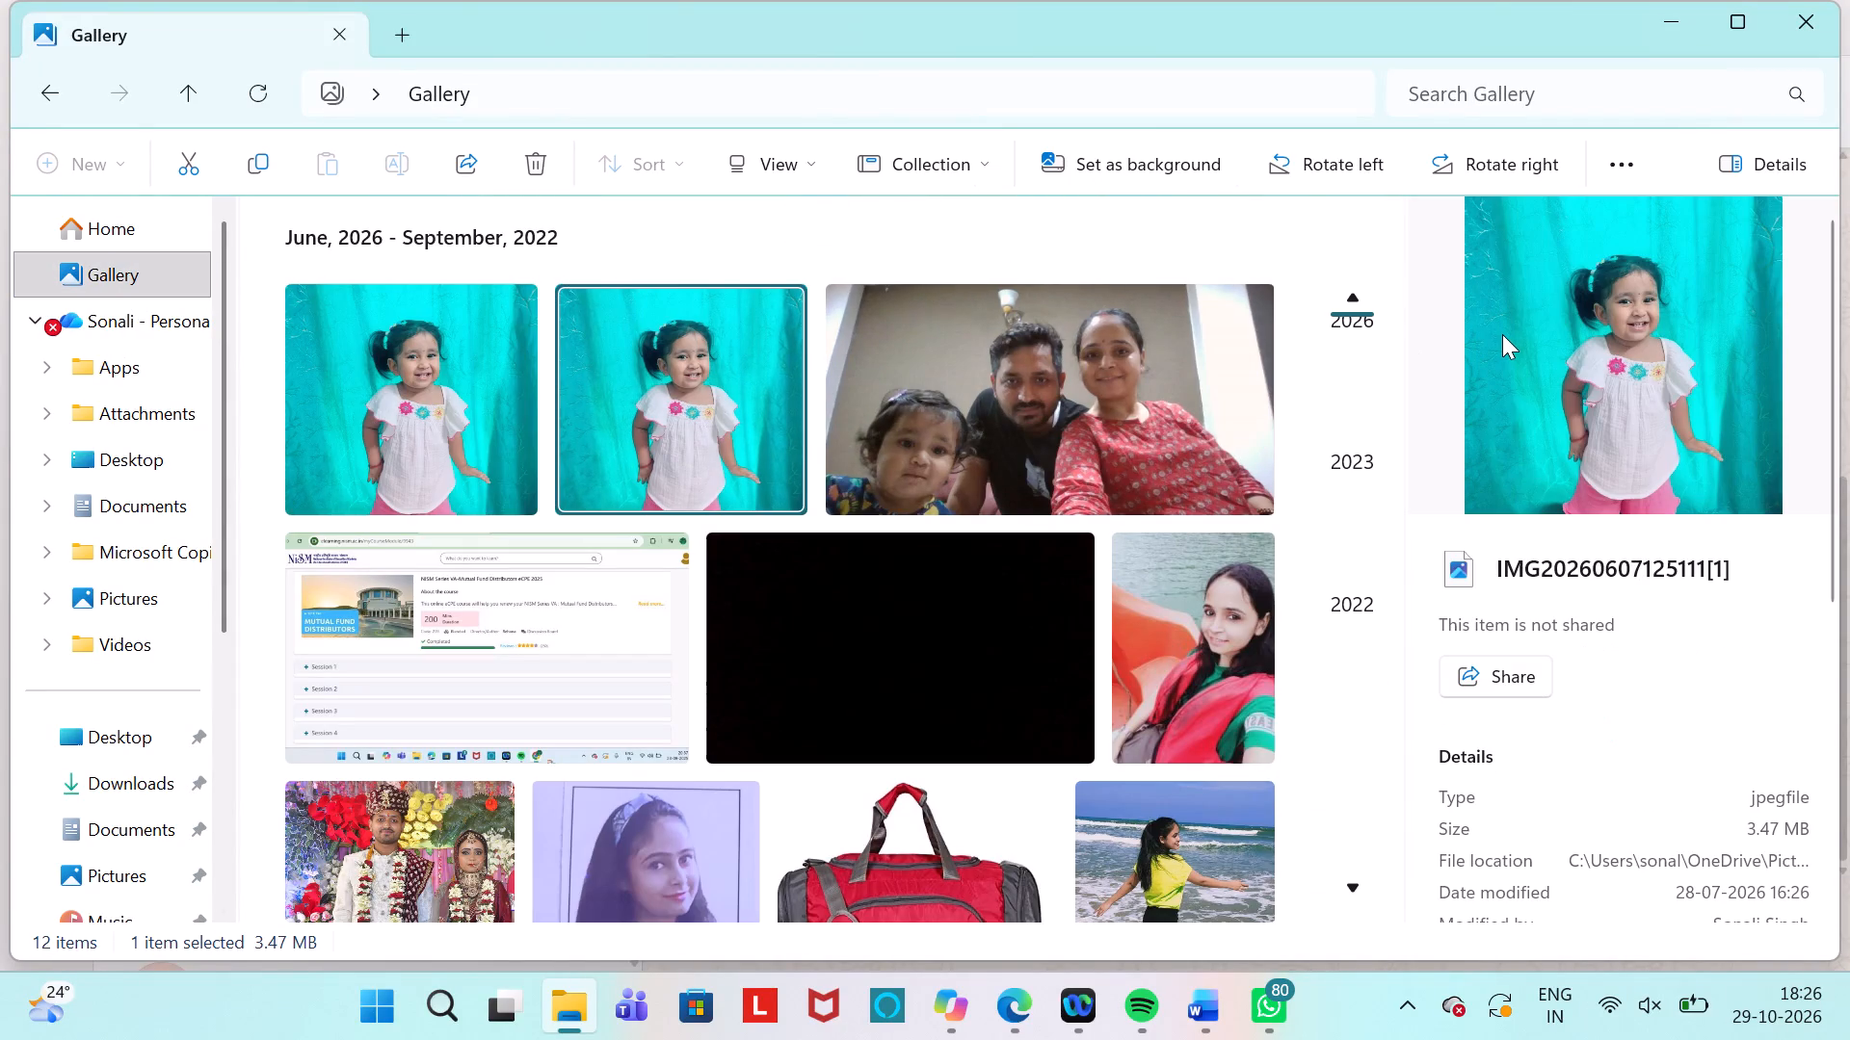
left_click(1502, 334)
left_click(657, 375)
double_click(657, 375)
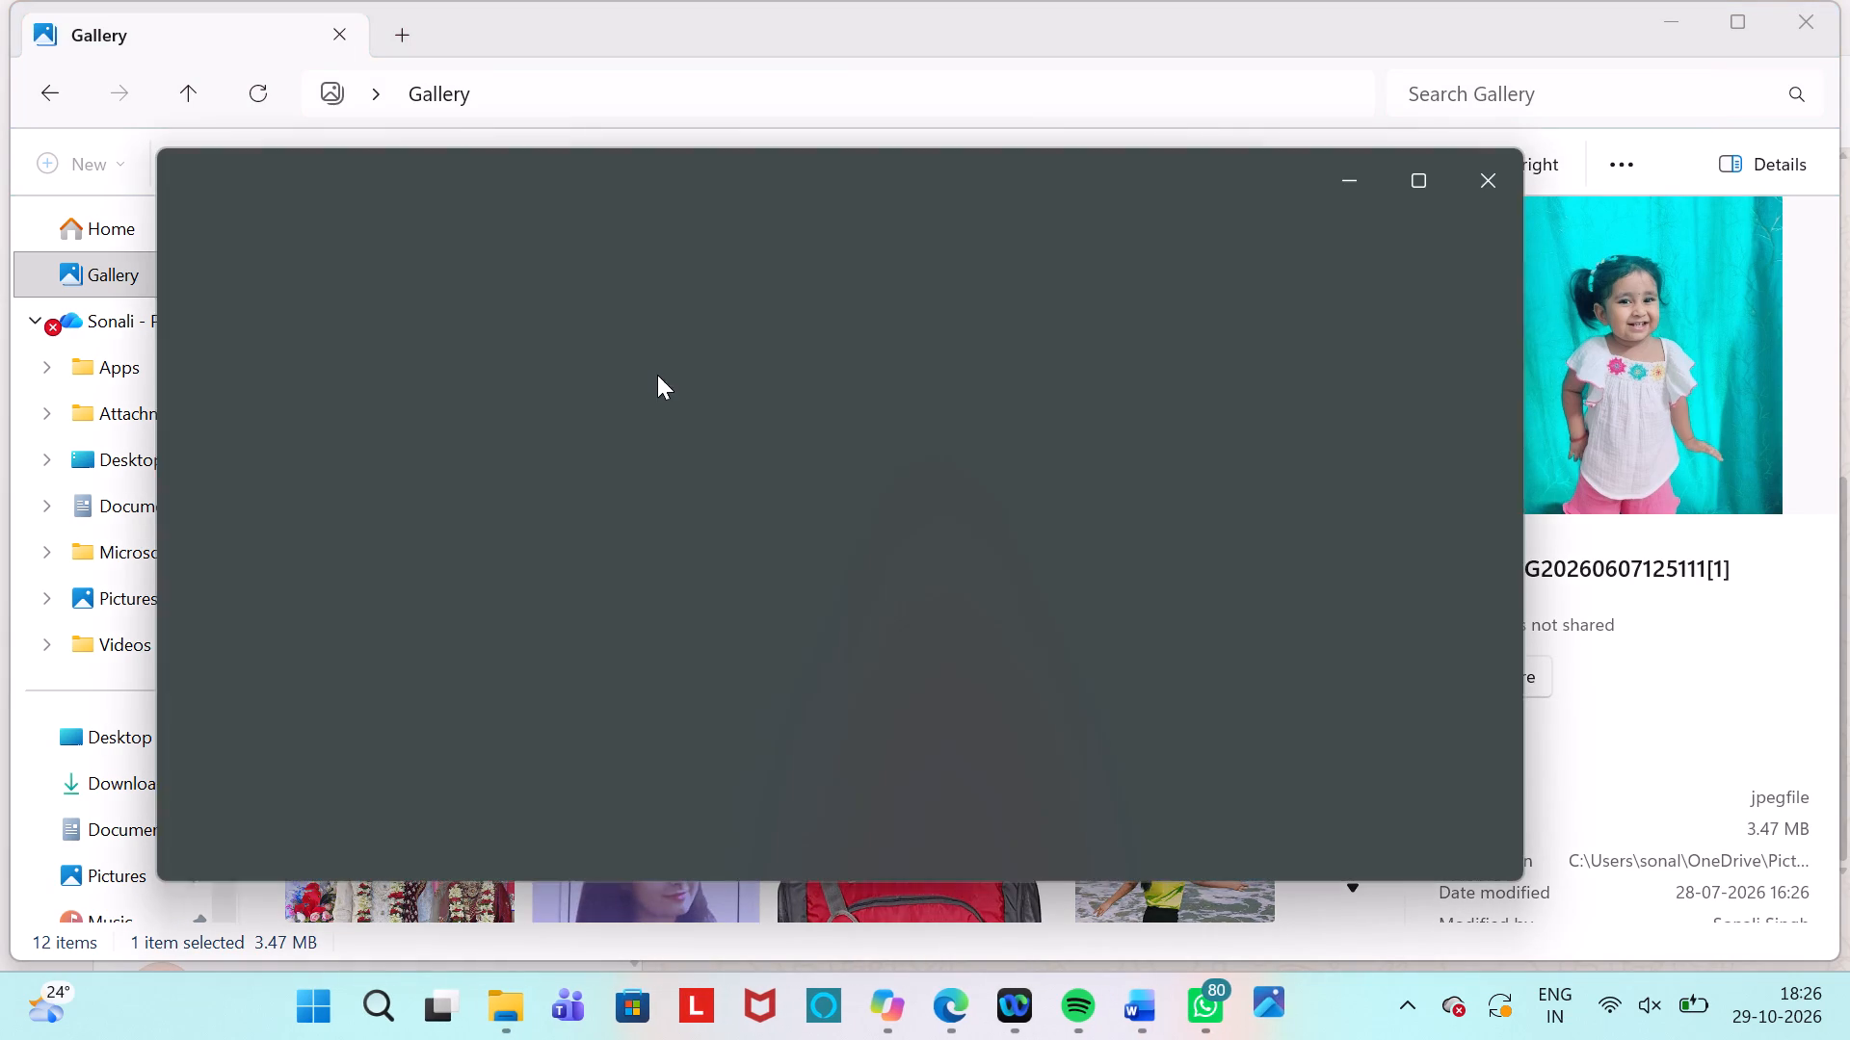
scroll(825, 378, "up", 2, "ctrl")
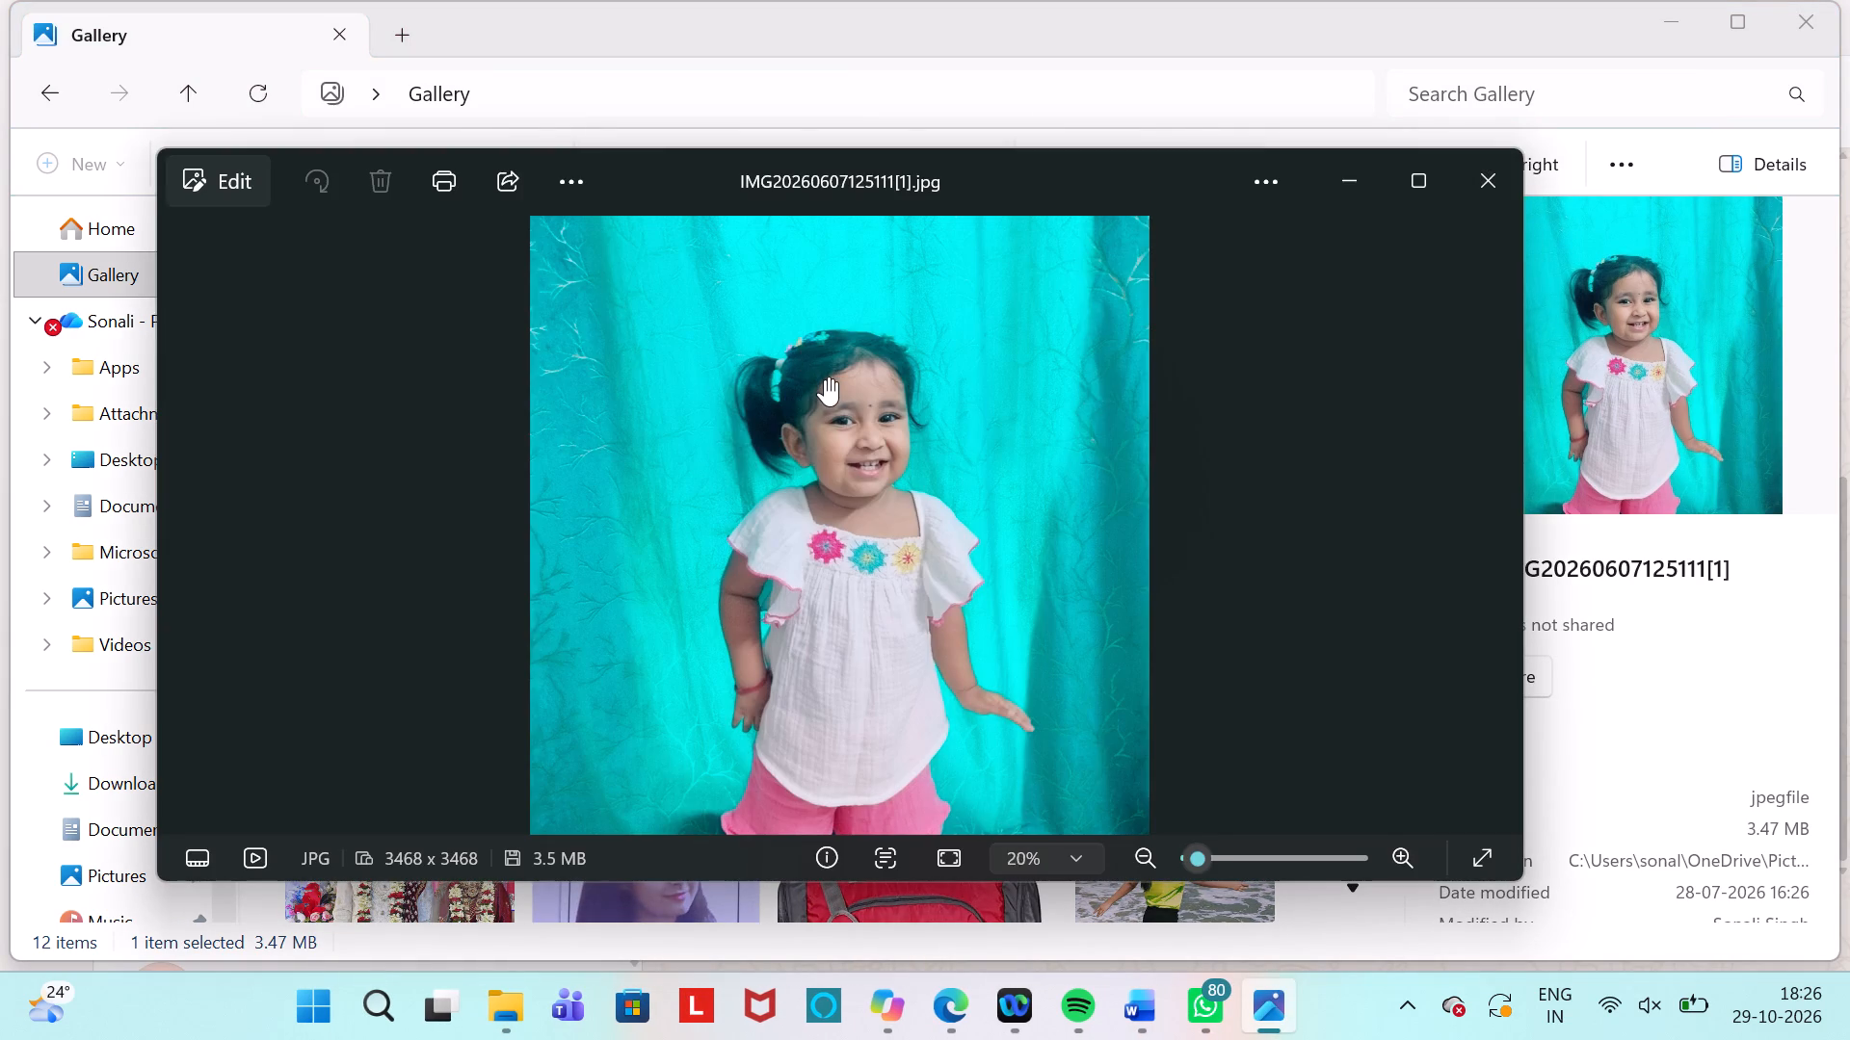
scroll(825, 378, "up", 8, "ctrl")
scroll(825, 378, "down", 14, "ctrl")
left_click(1478, 193)
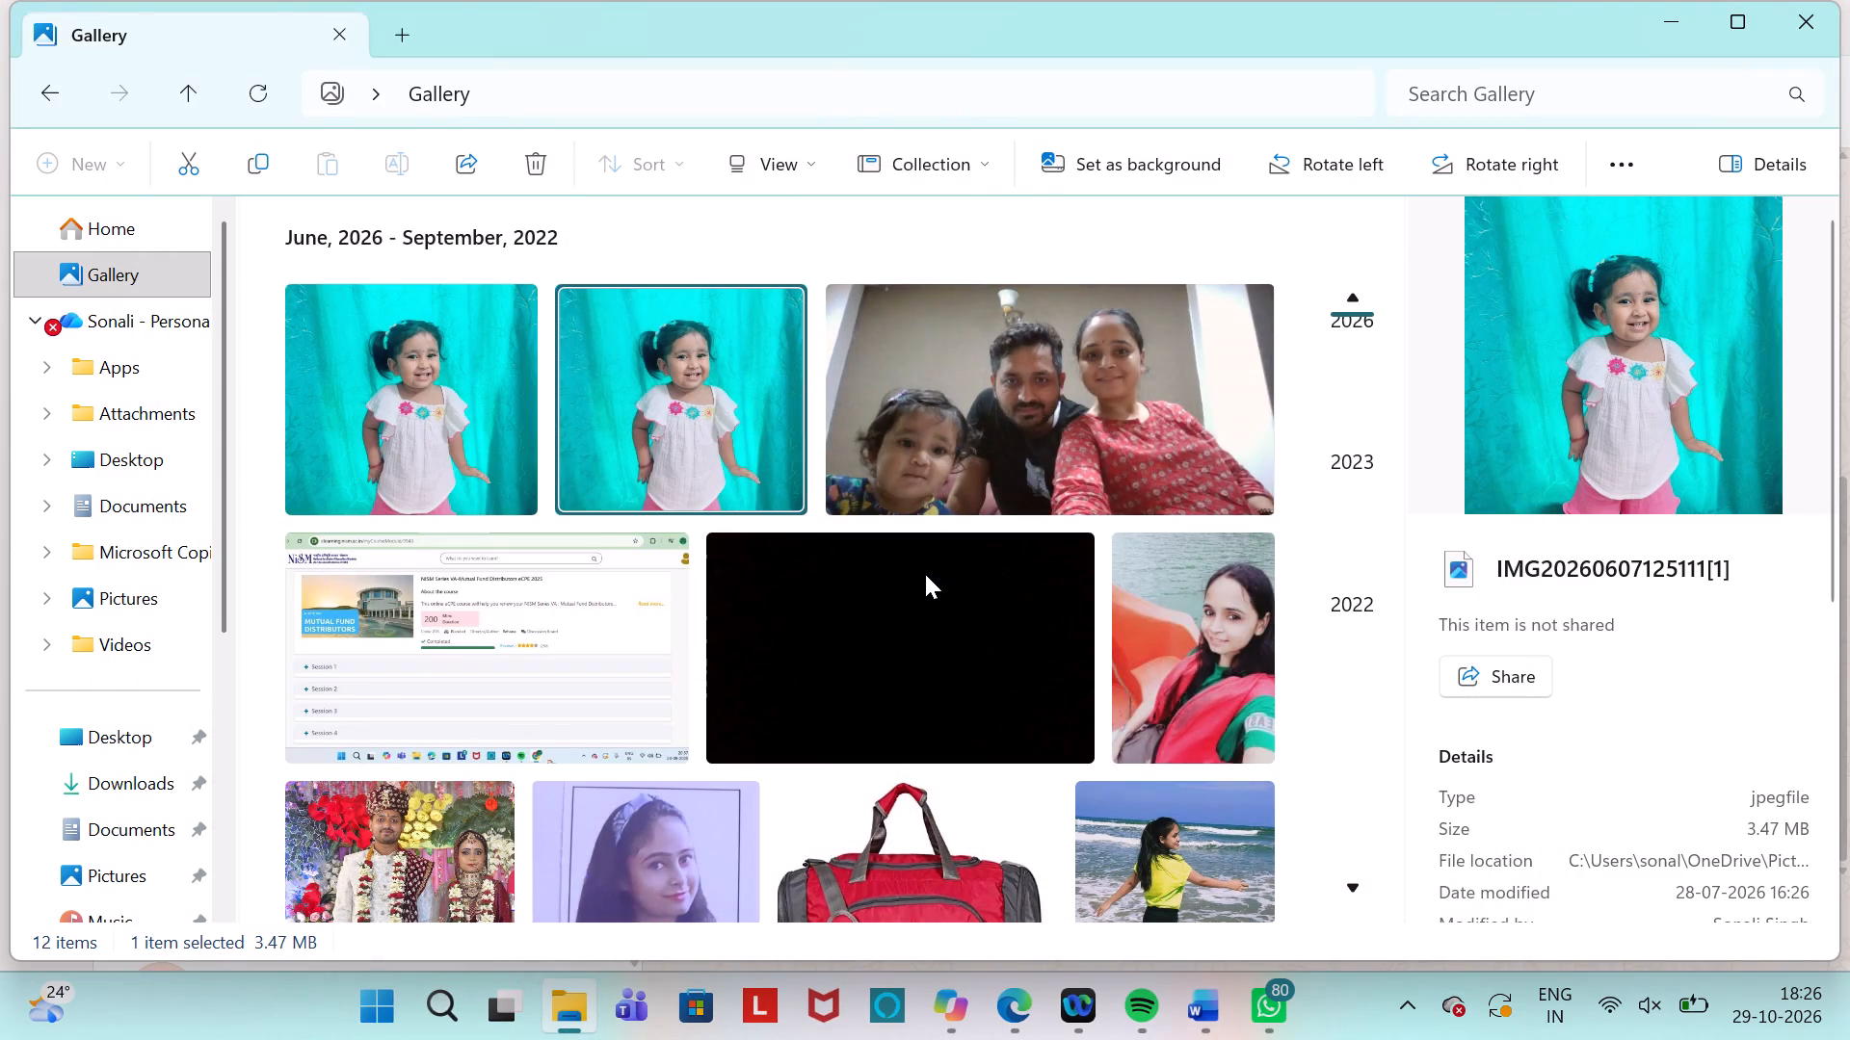
Look through the Gallery and the Desktop folder in File Explorer, ending on the Home page.
scroll(925, 574, "down", 4)
scroll(925, 574, "up", 6)
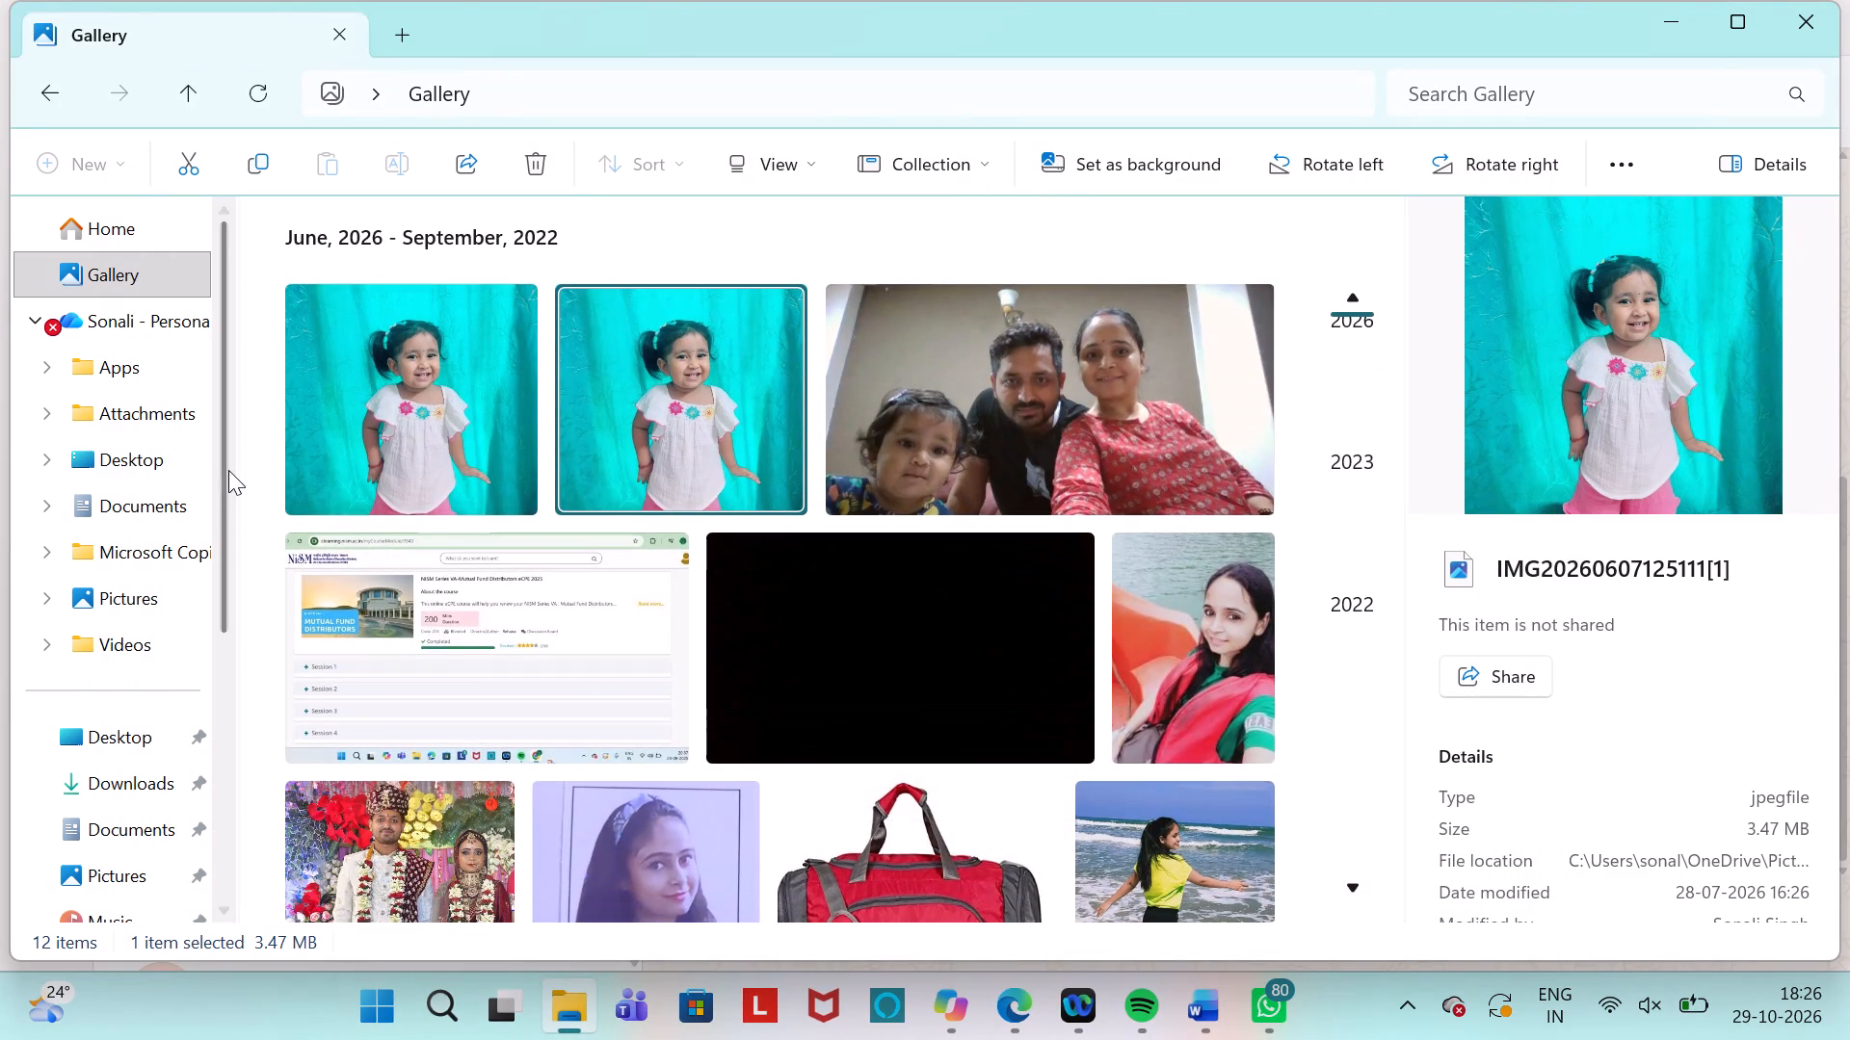
left_click(158, 455)
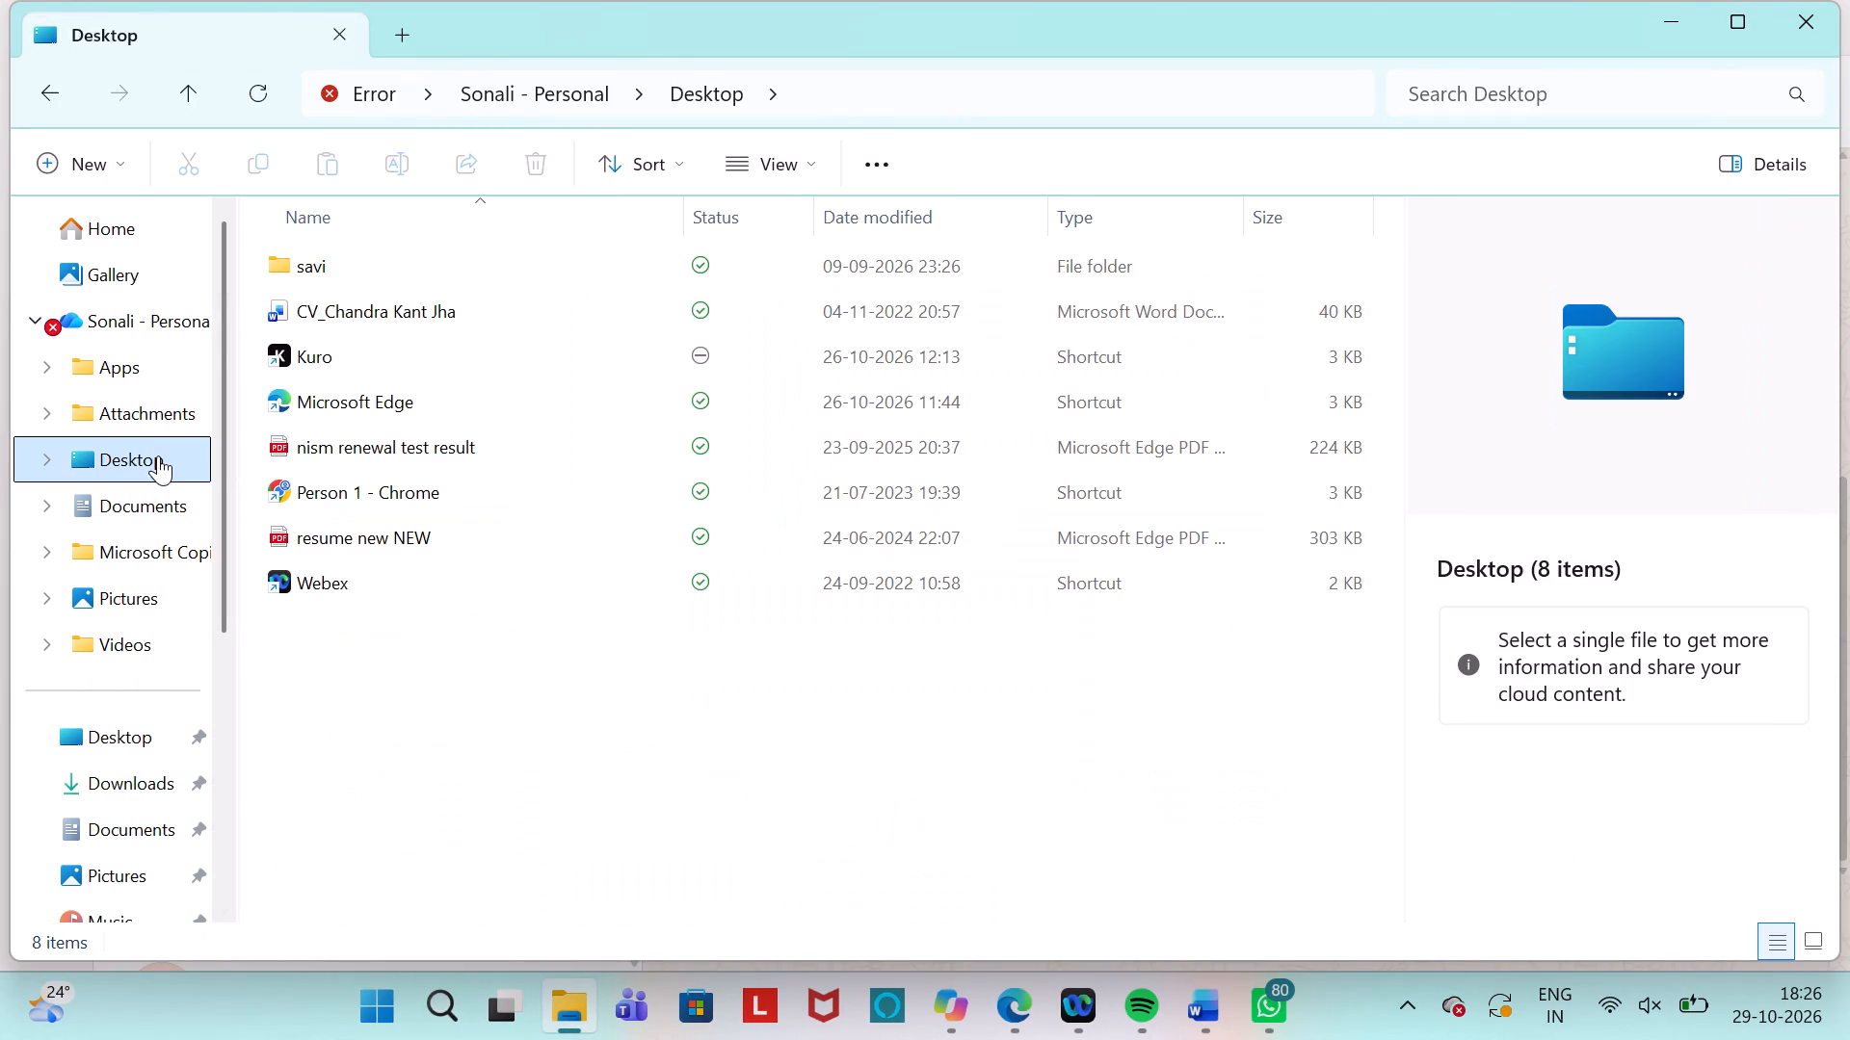
left_click(107, 230)
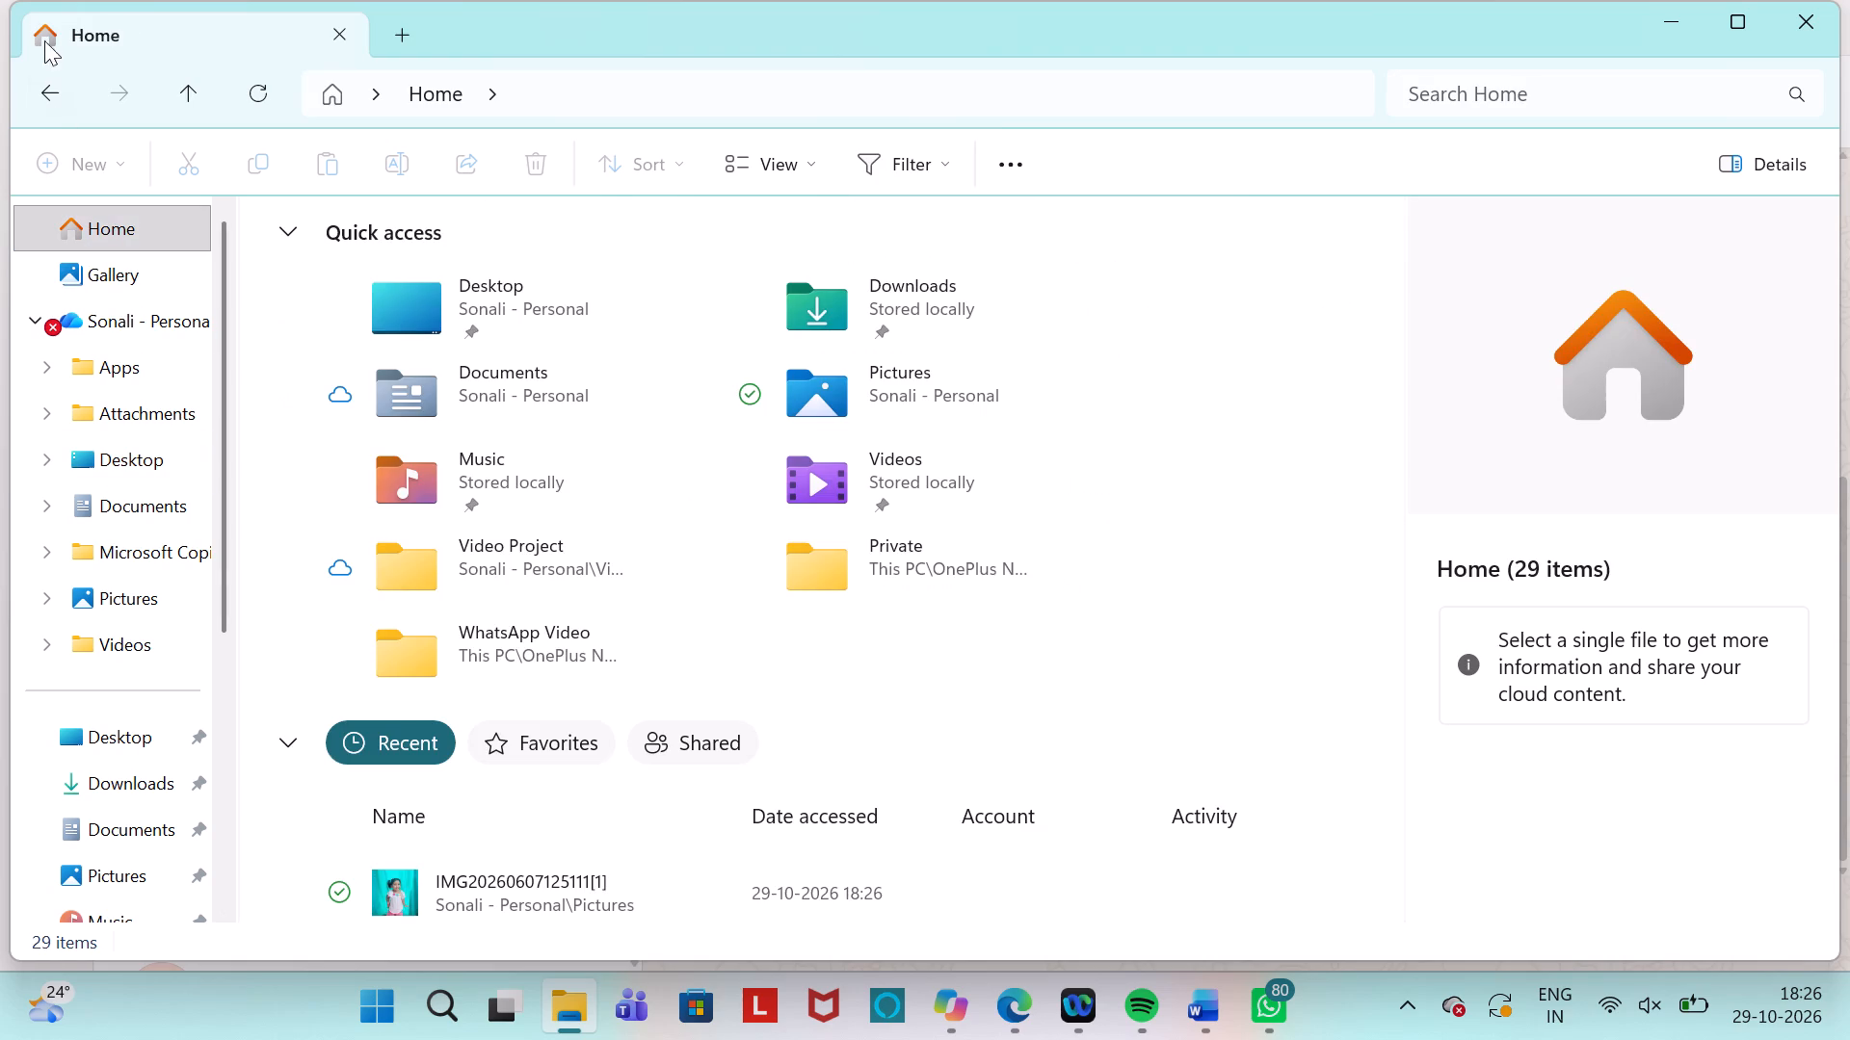
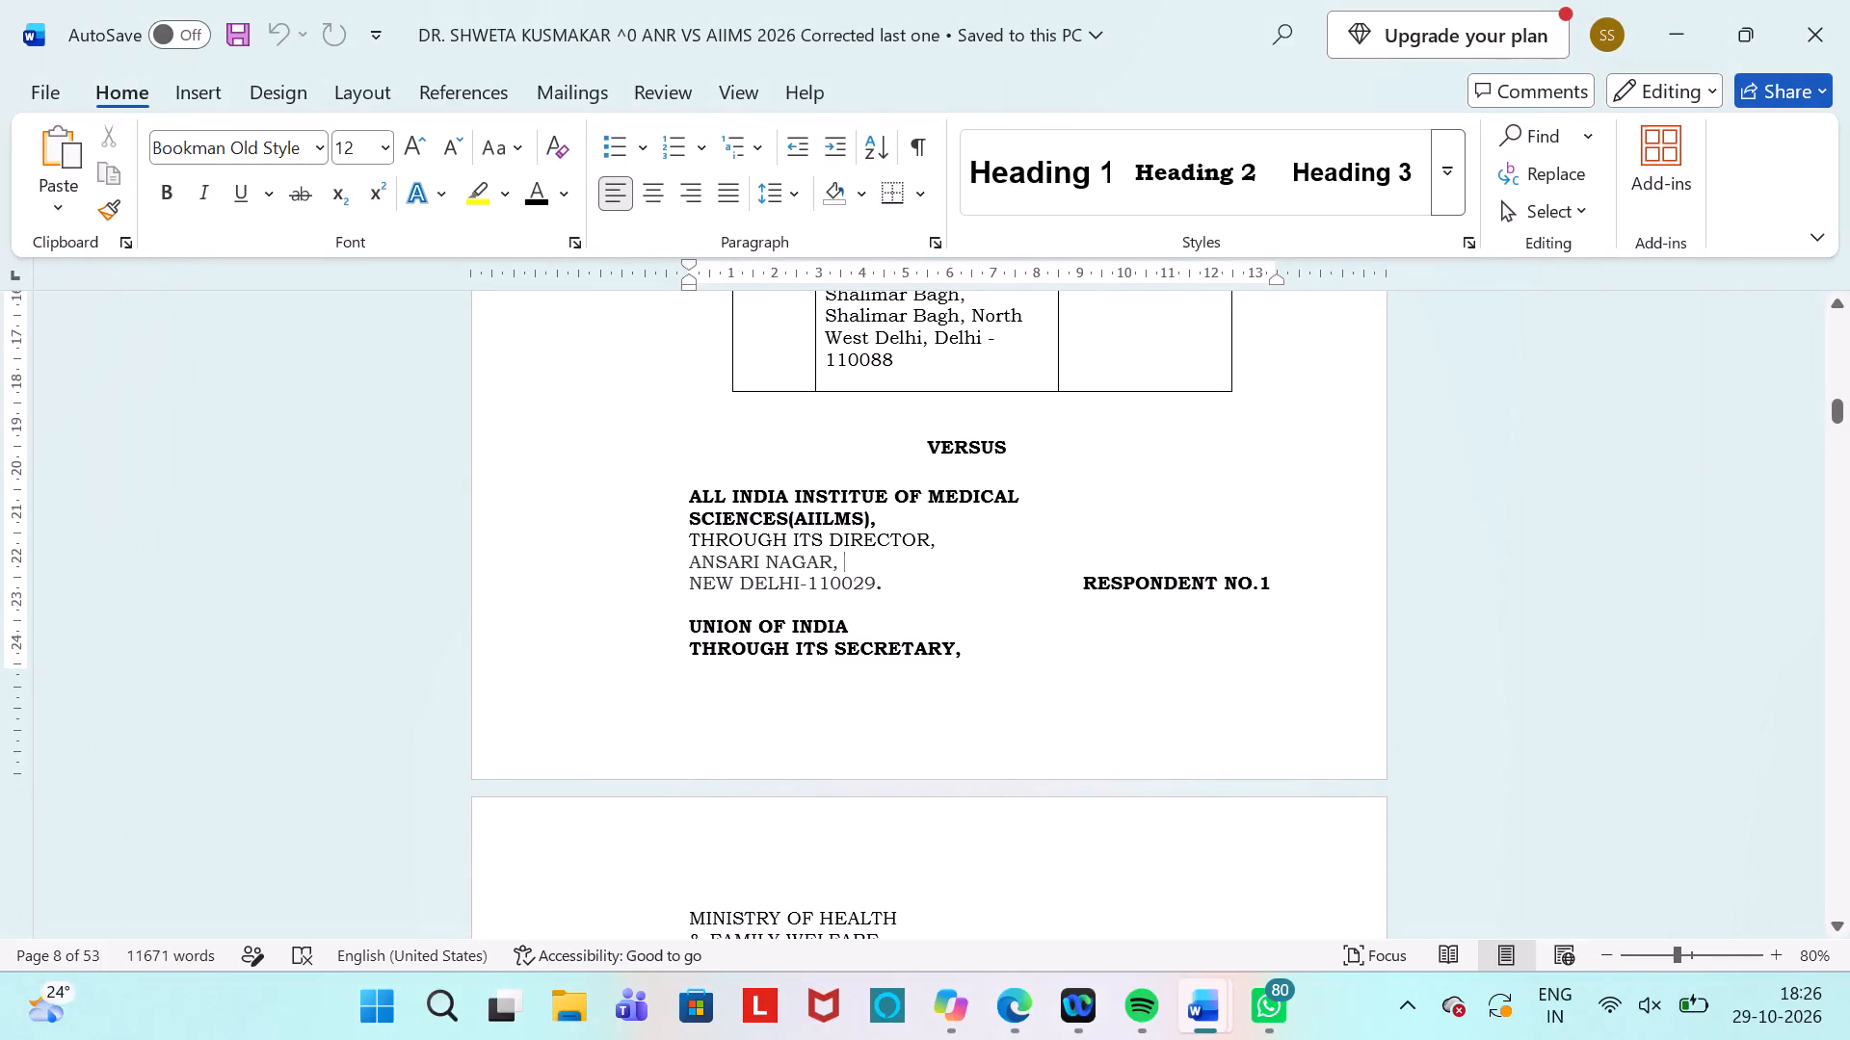
Review the AIIMS case document in Word from its first page, covering the applicant details table and the index of annexures.
scroll(1167, 431, "up", 15)
scroll(1167, 431, "up", 9)
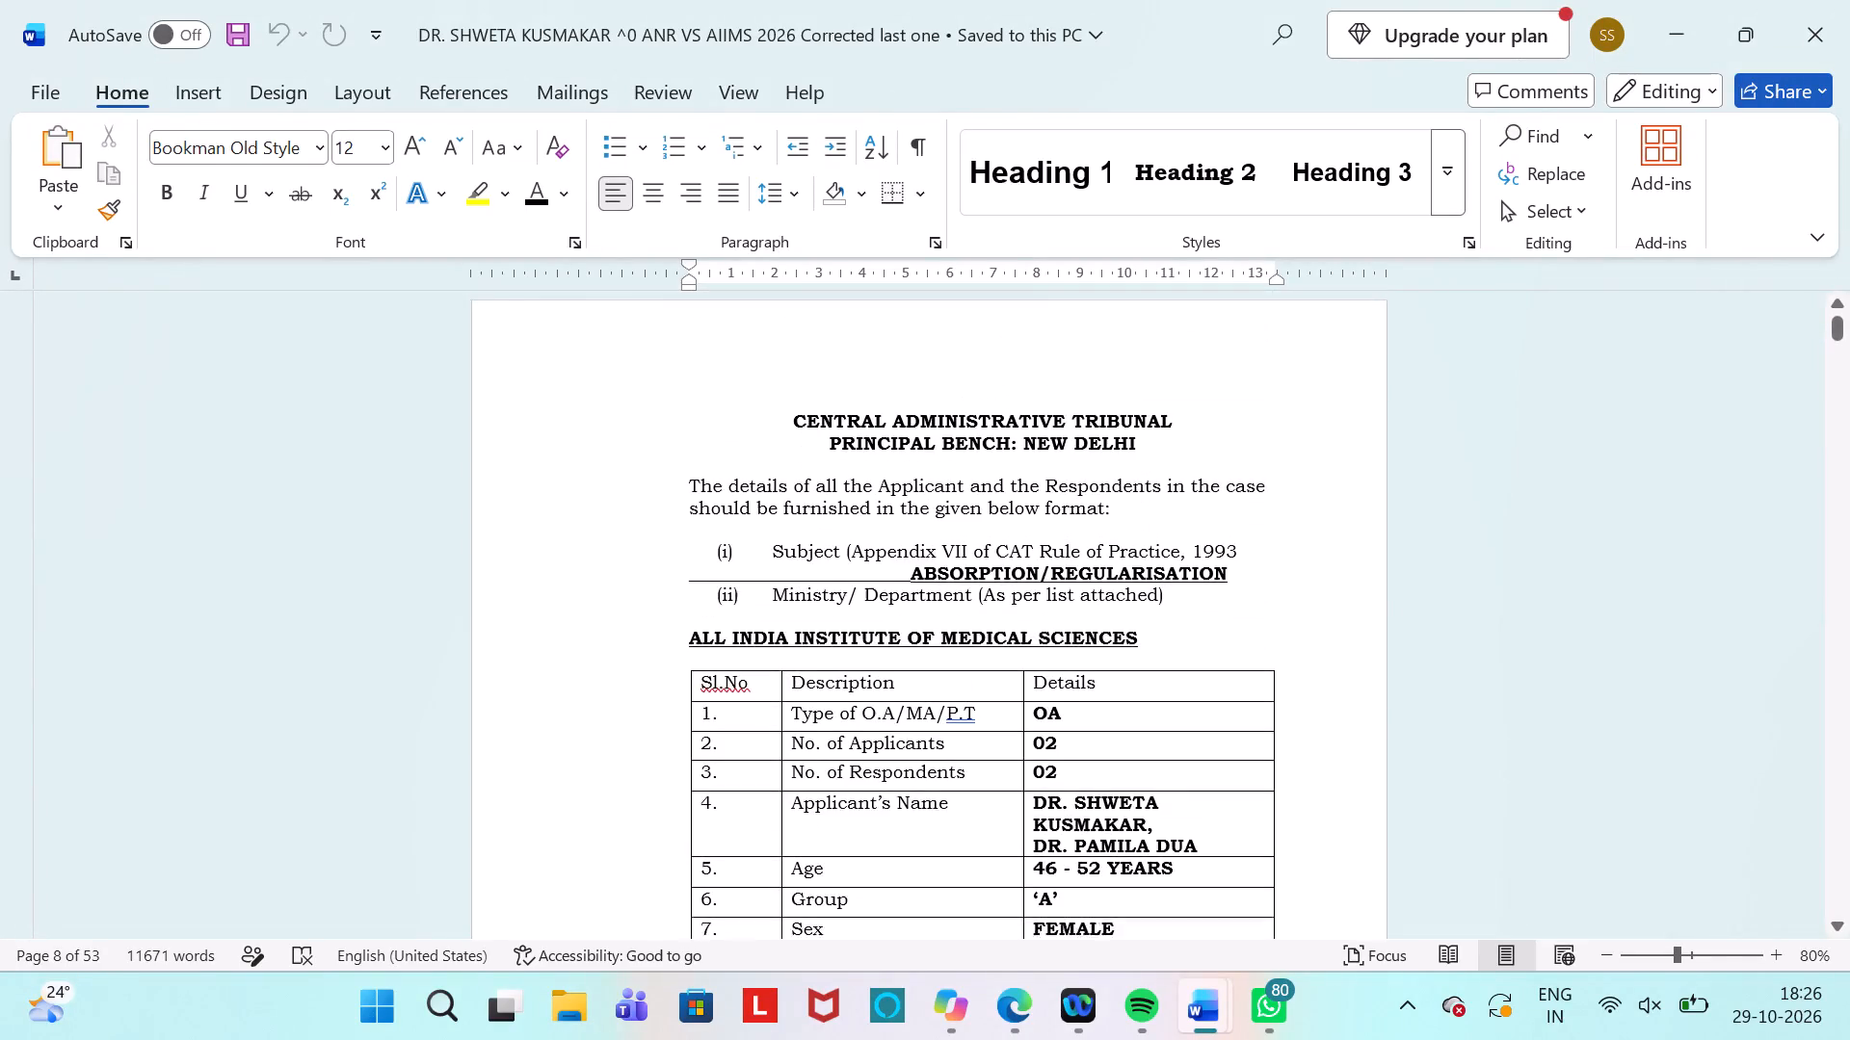
scroll(1167, 324, "down", 1)
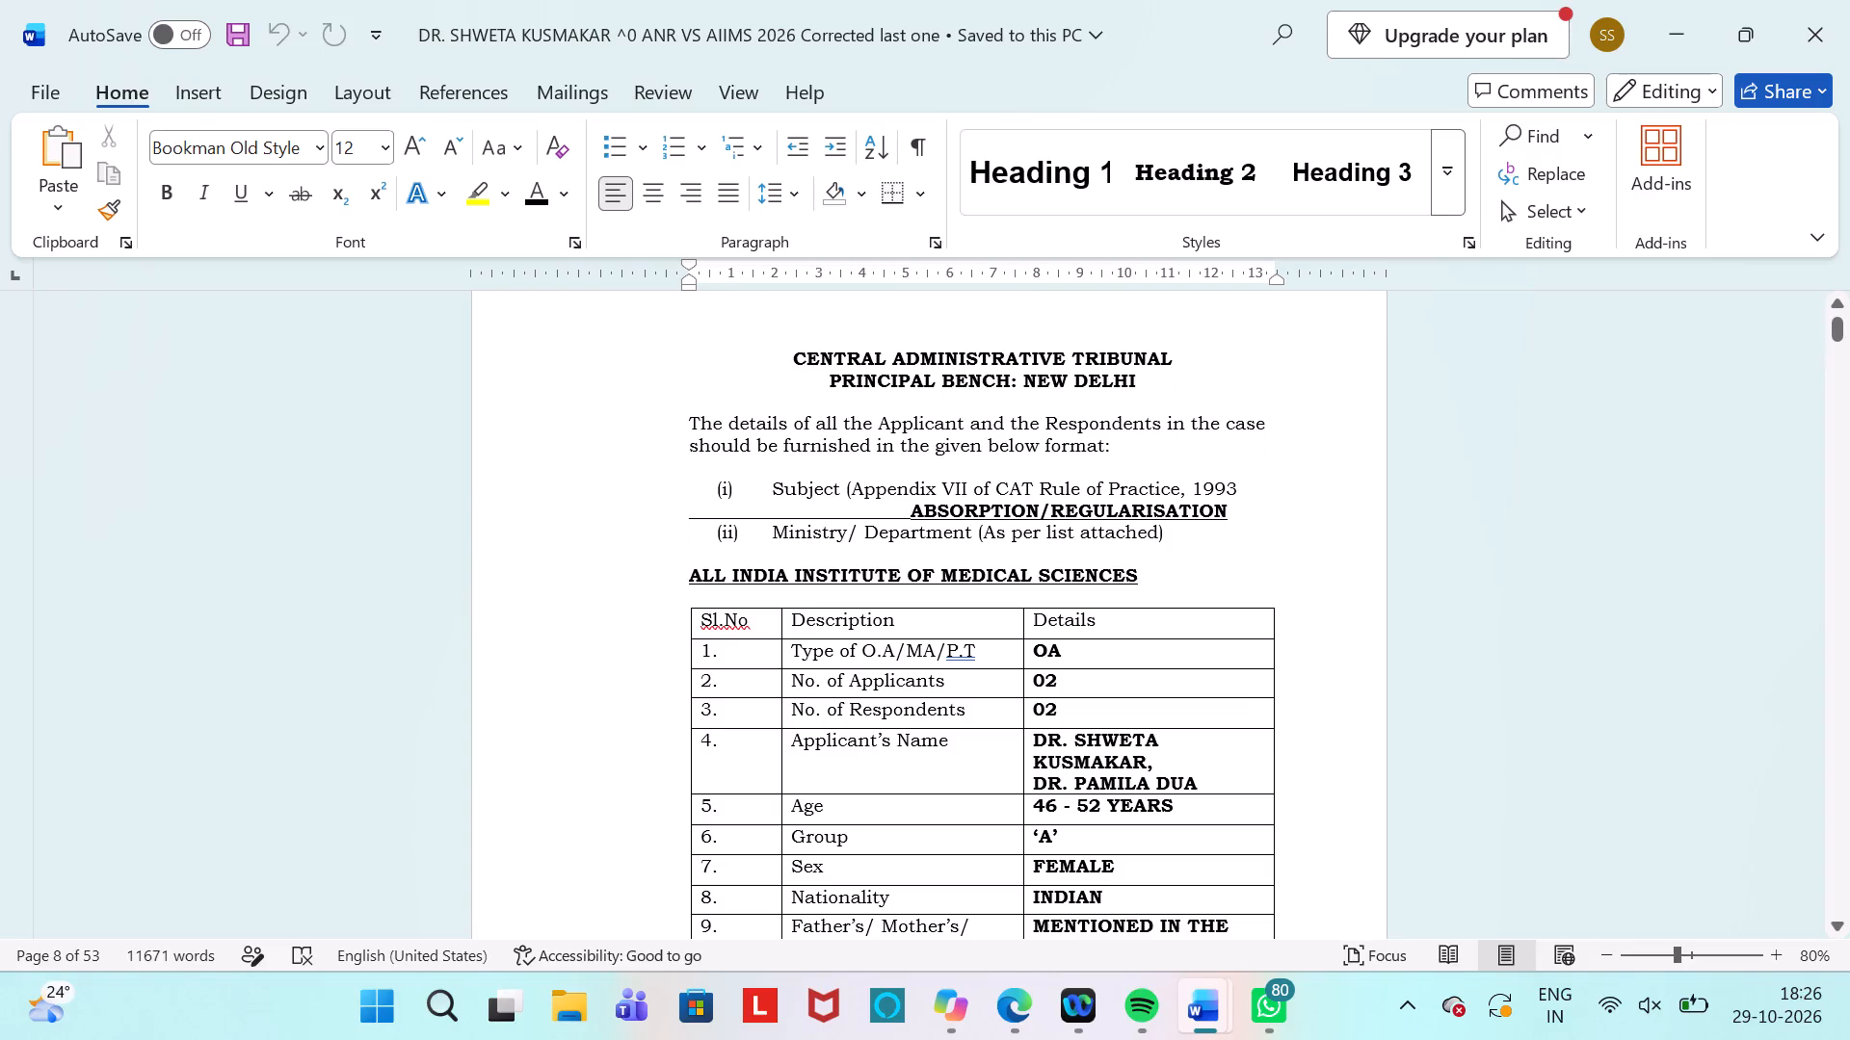
scroll(1167, 324, "down", 2, "ctrl")
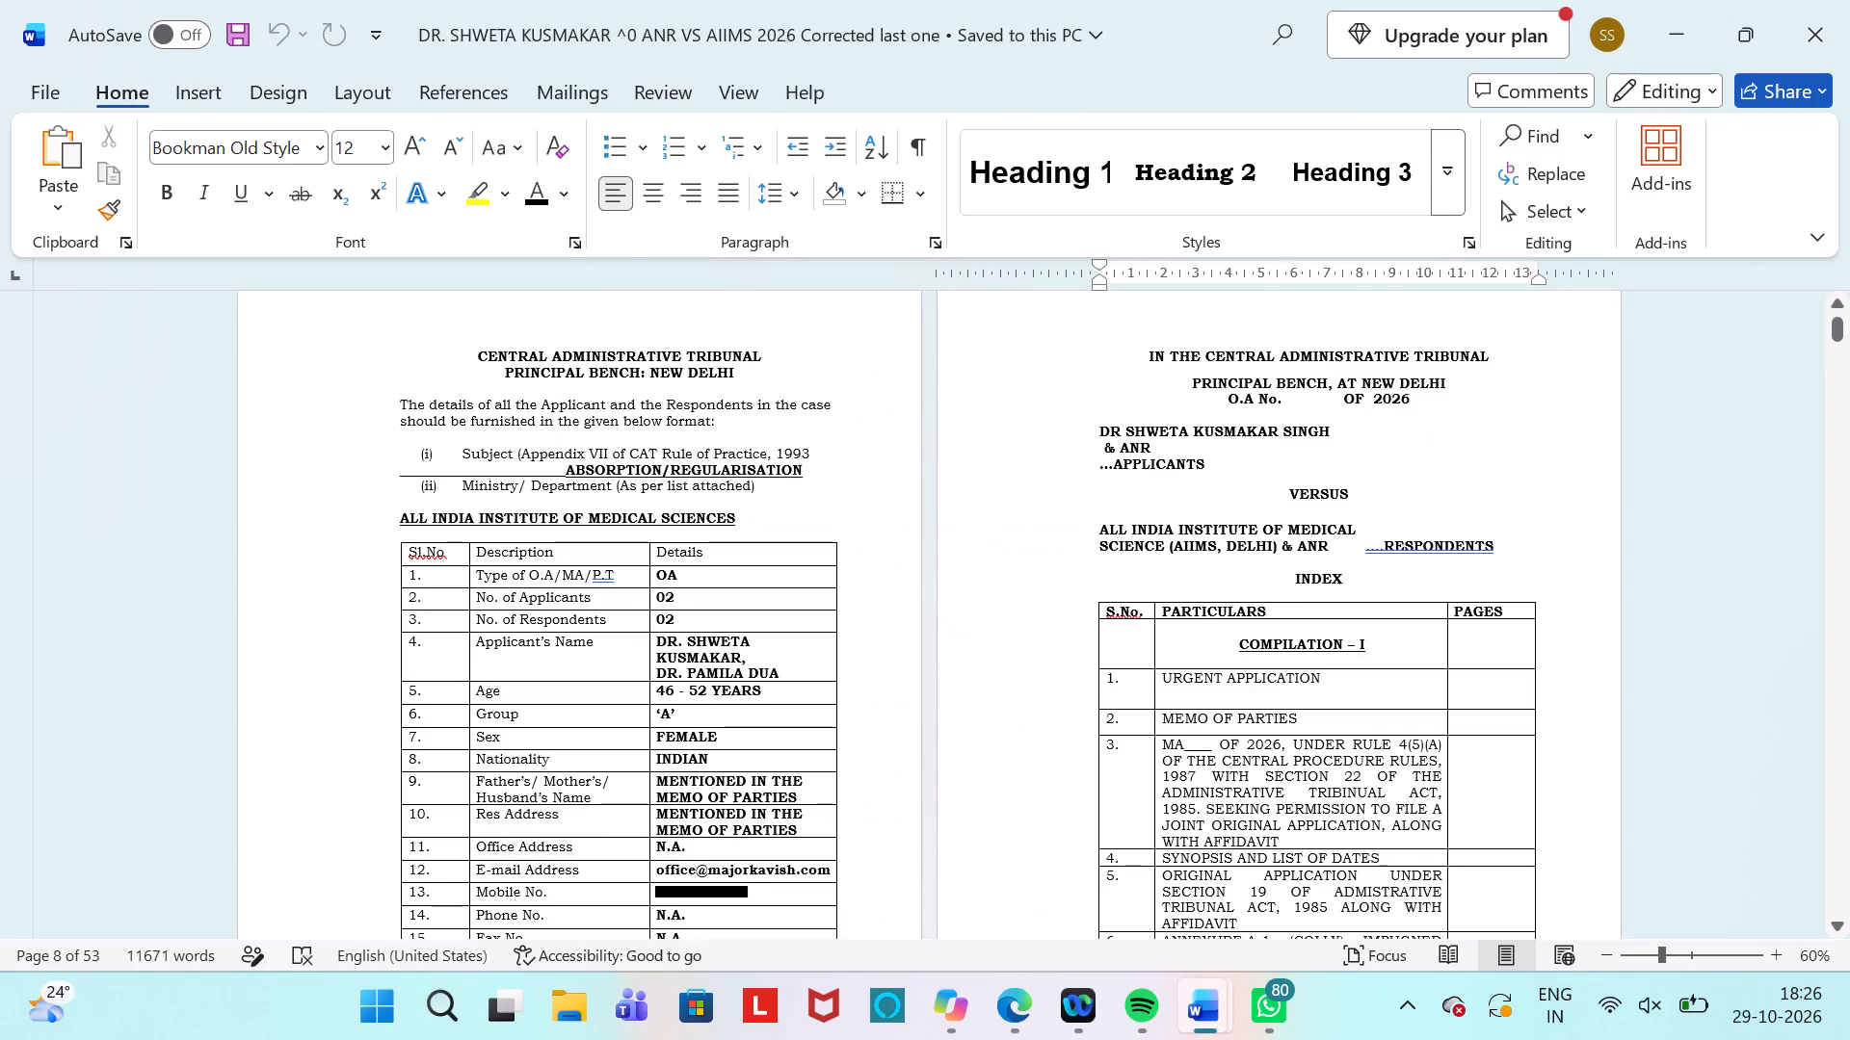
scroll(1105, 437, "down", 2)
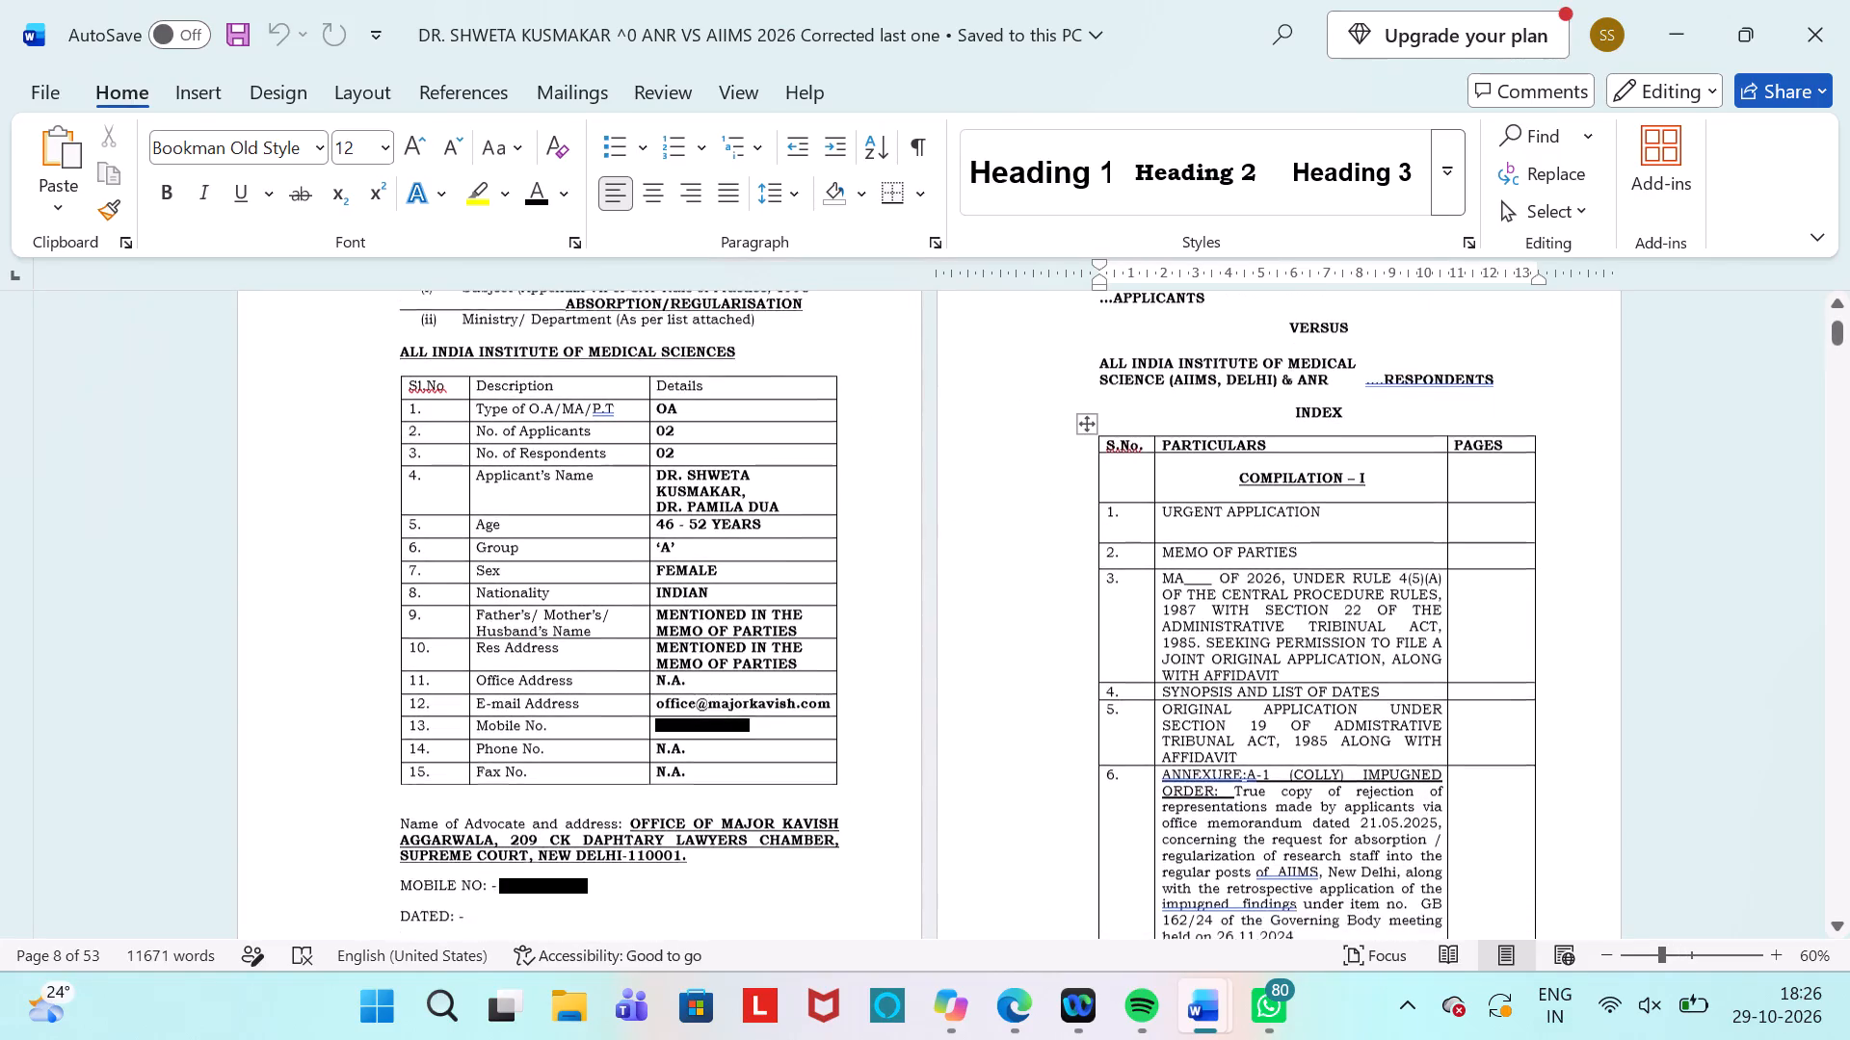
scroll(1105, 437, "down", 3)
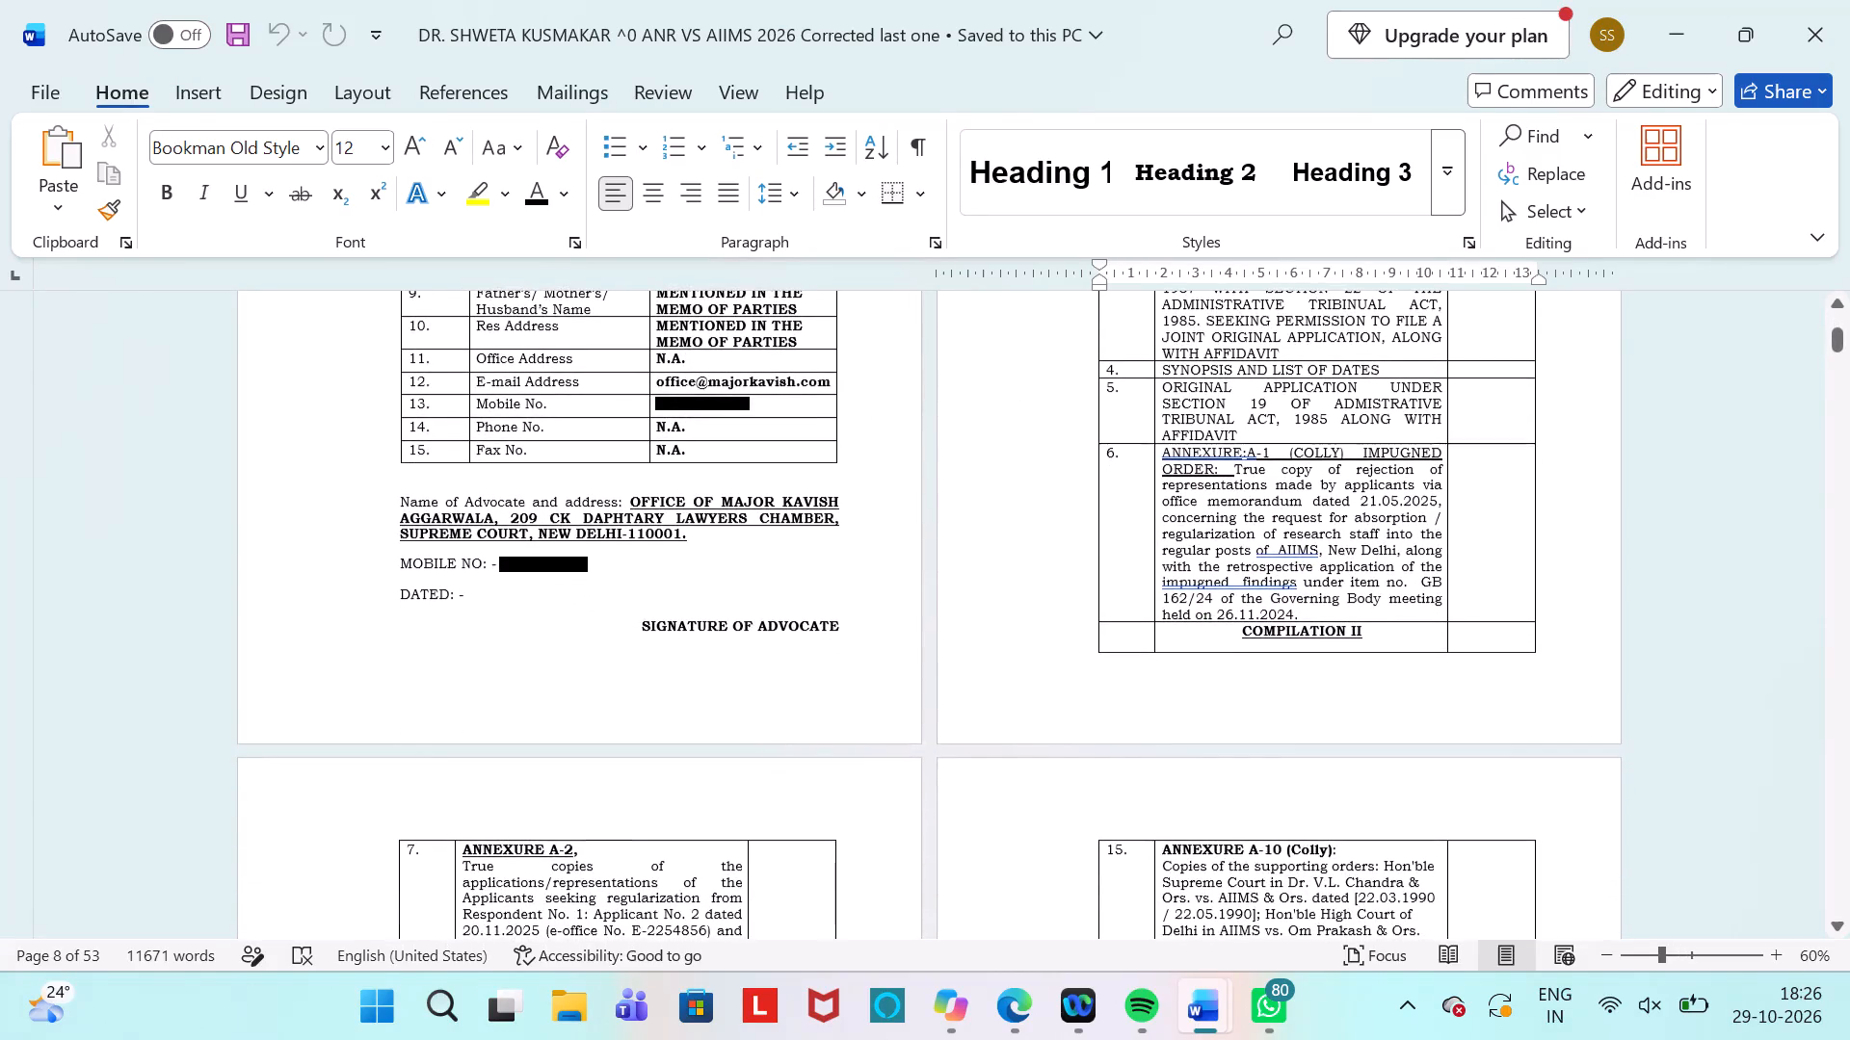
scroll(1105, 437, "down", 1)
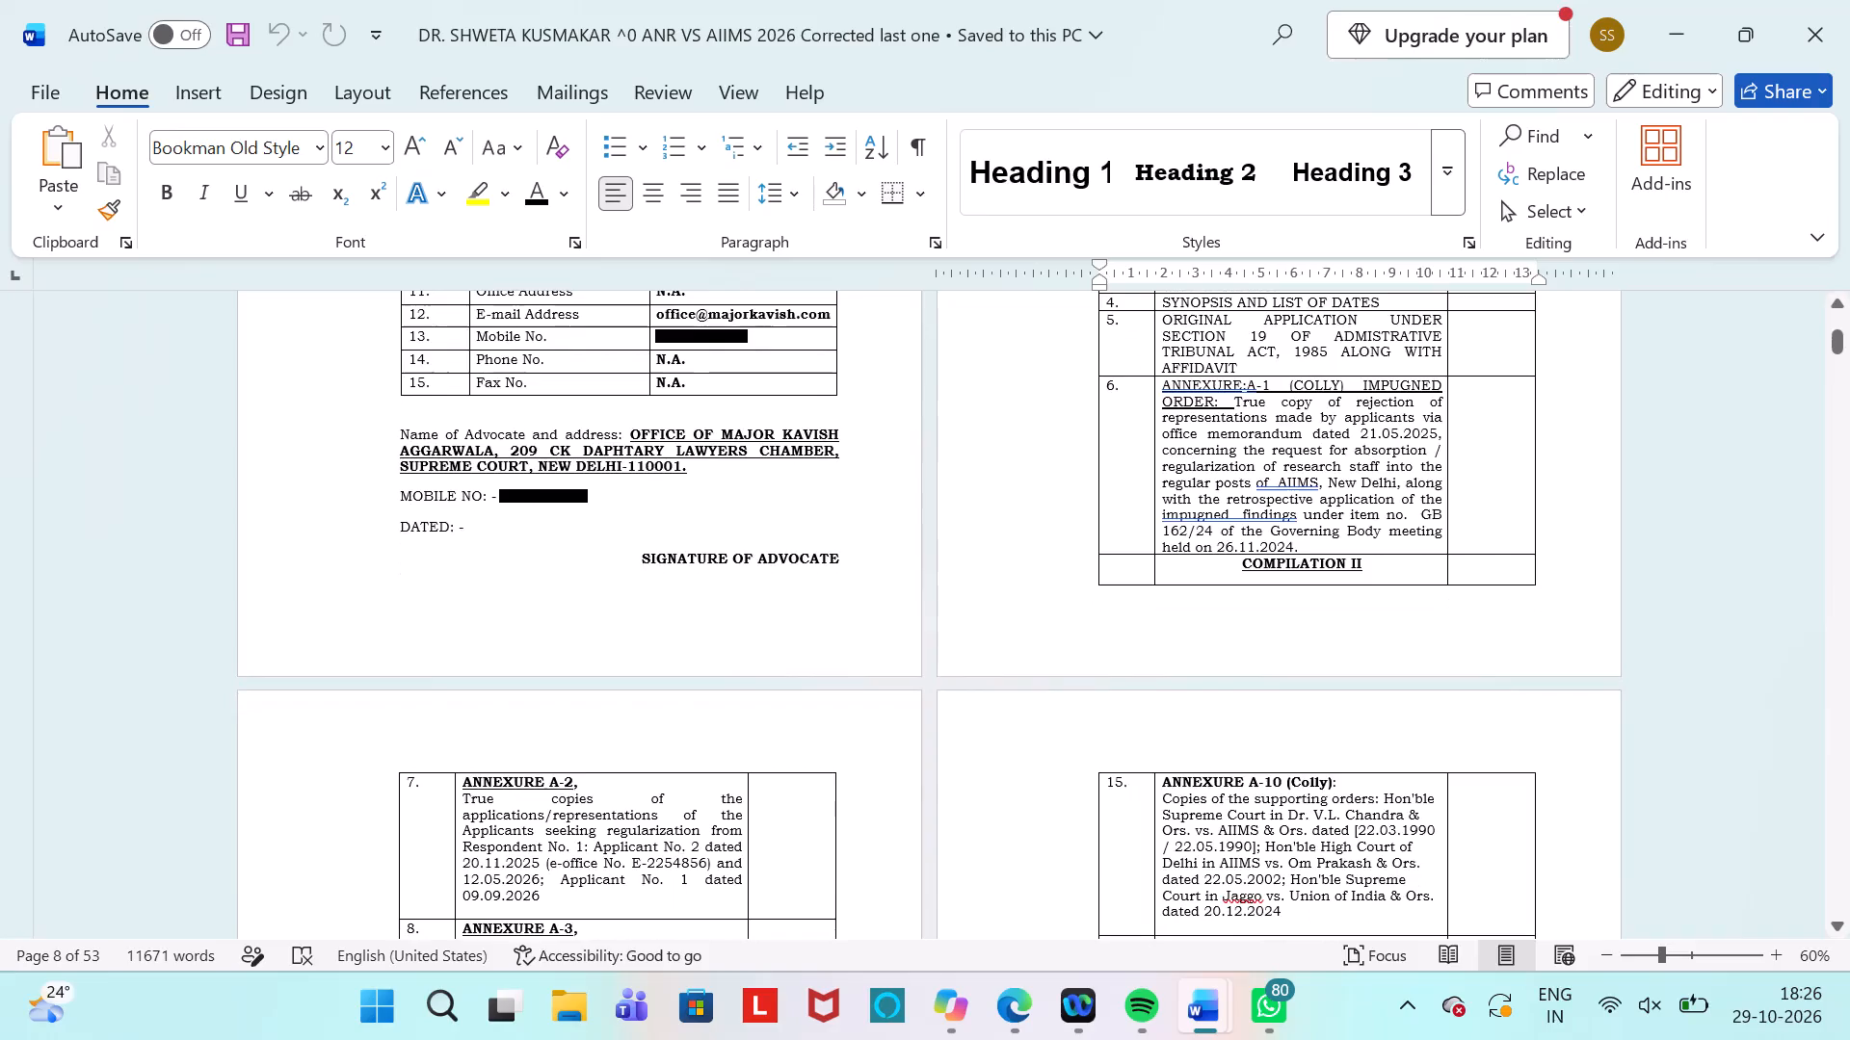
scroll(1105, 437, "down", 3)
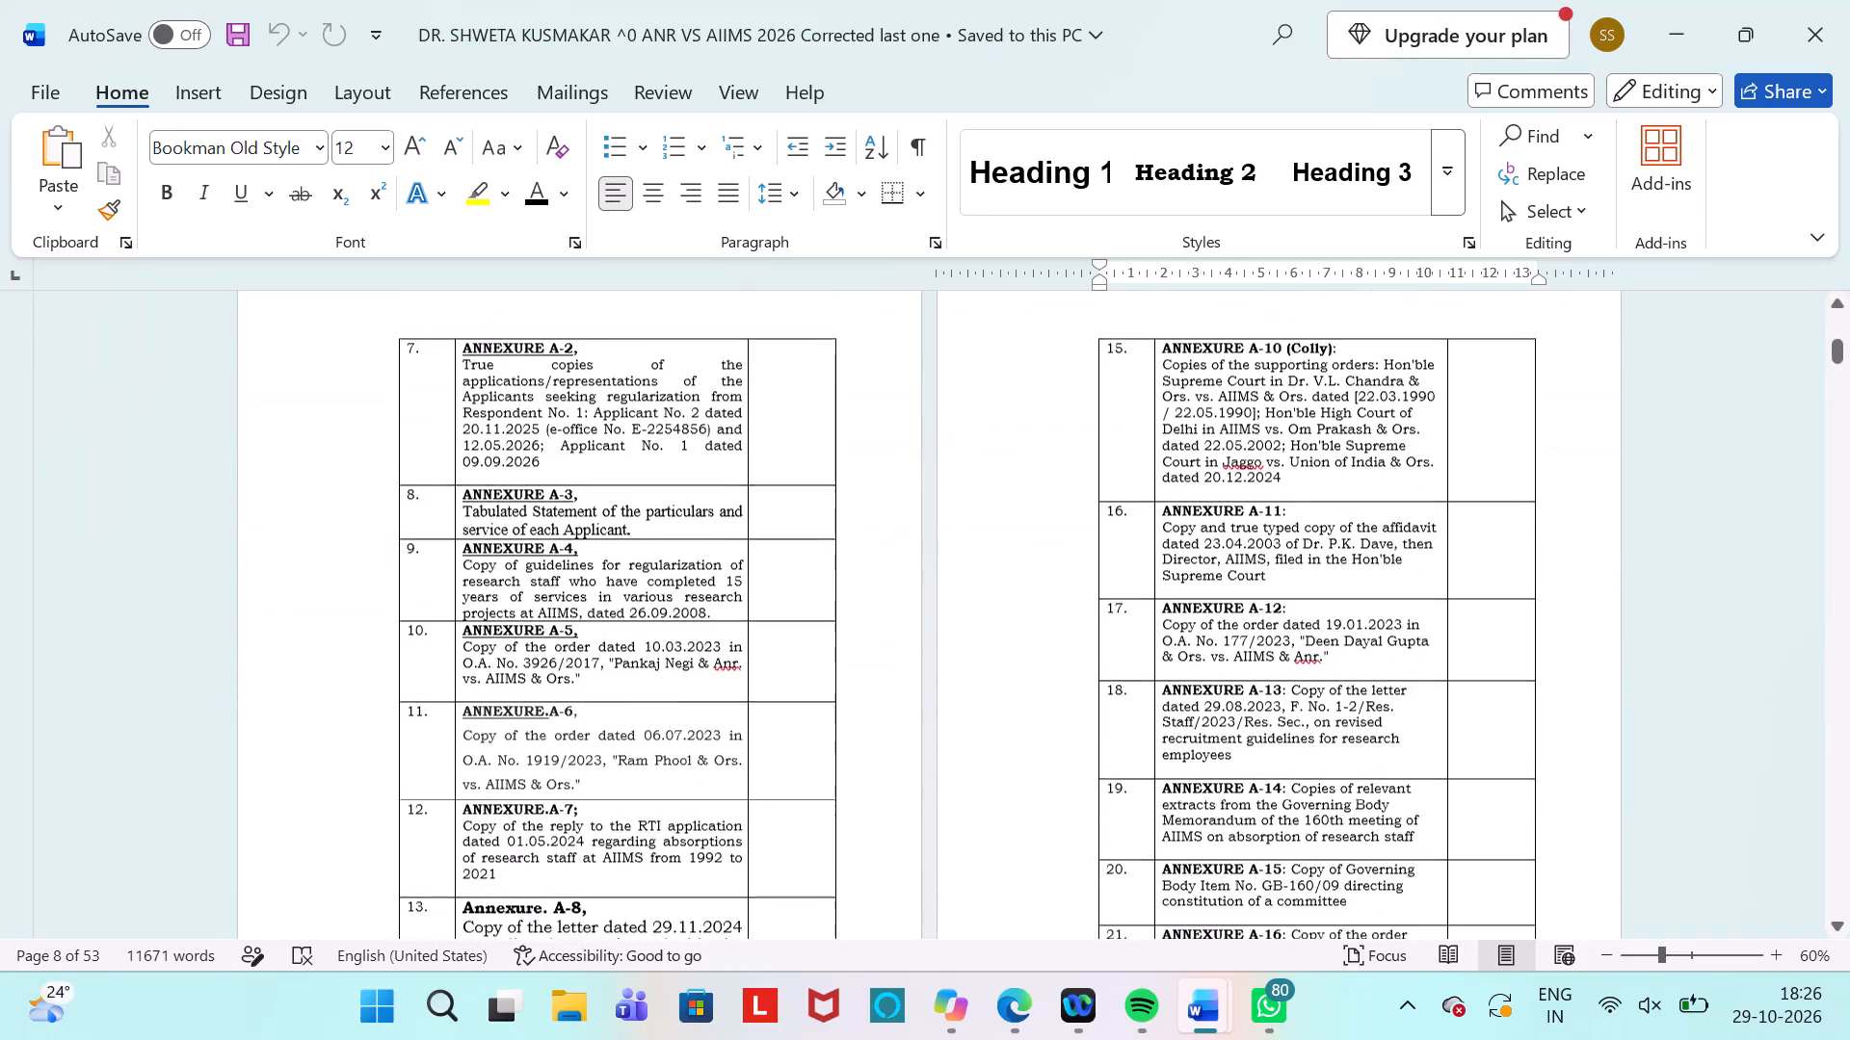
Read on through the urgent application and its closing page up to the Memo of Parties.
scroll(1105, 437, "down", 5)
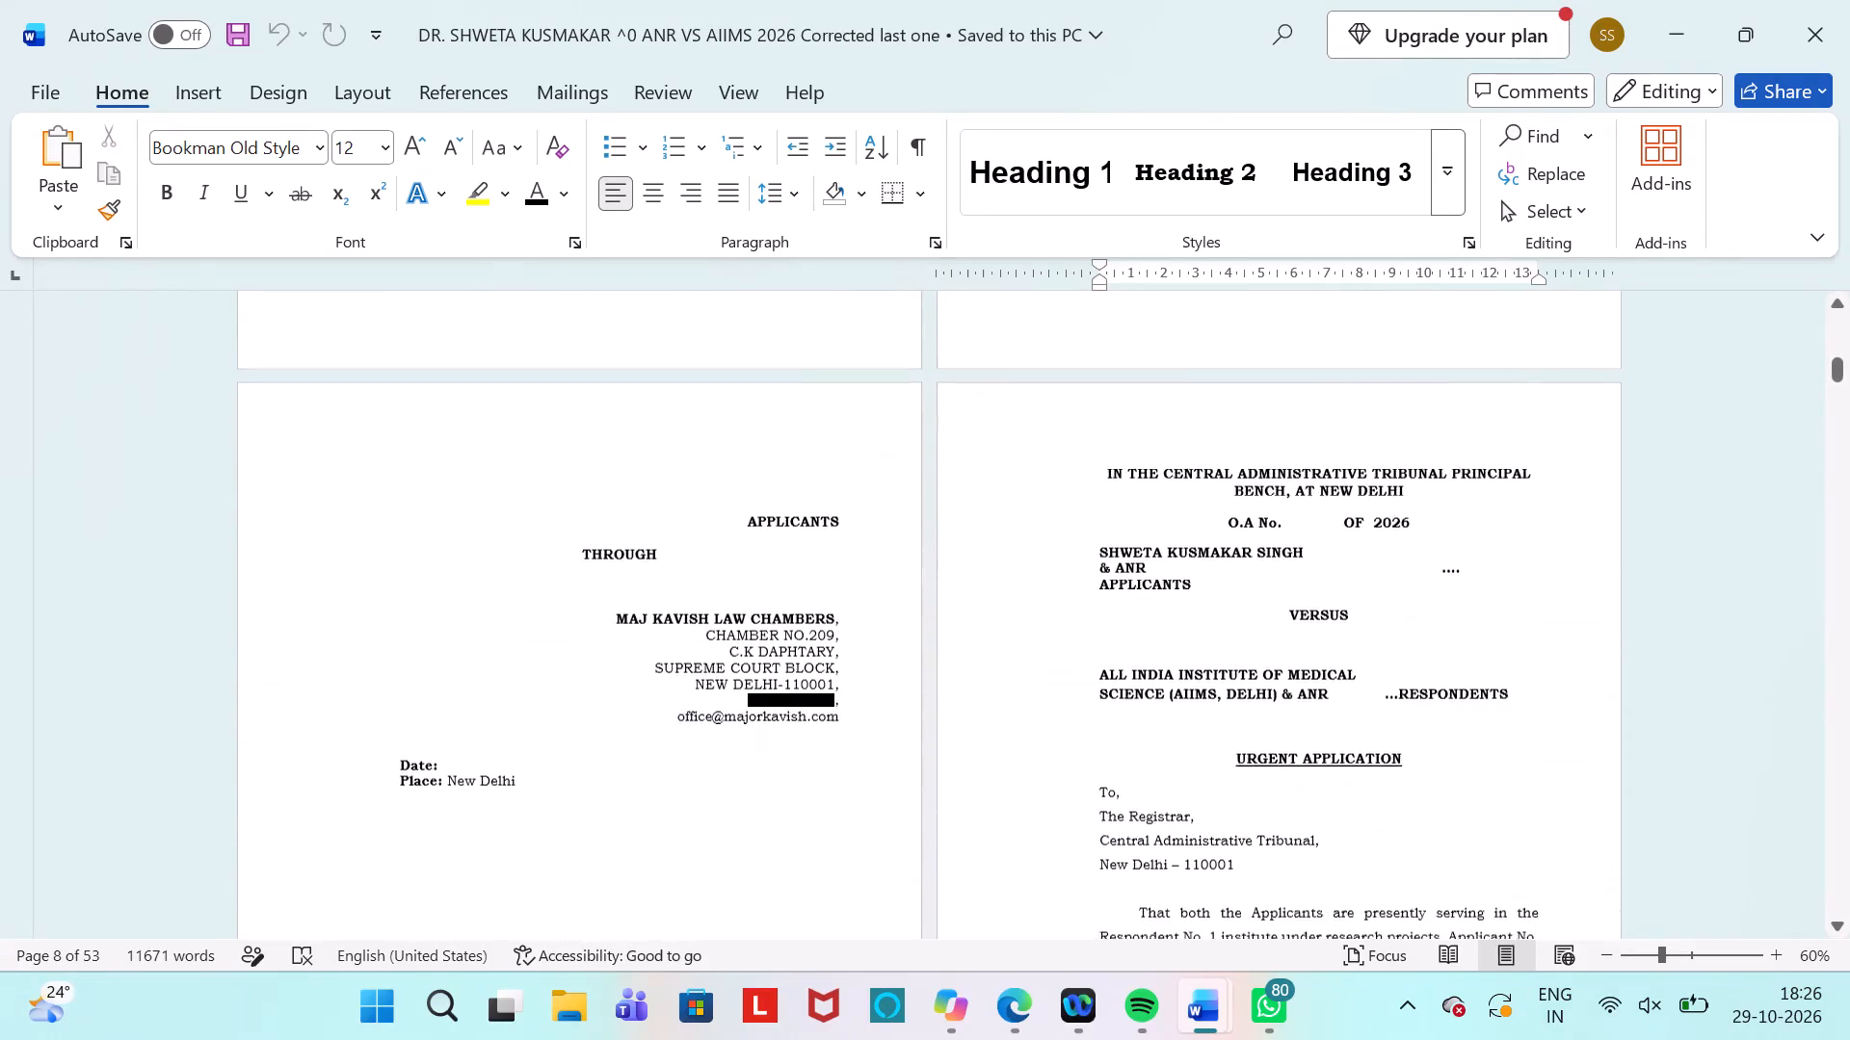
scroll(1105, 437, "down", 4)
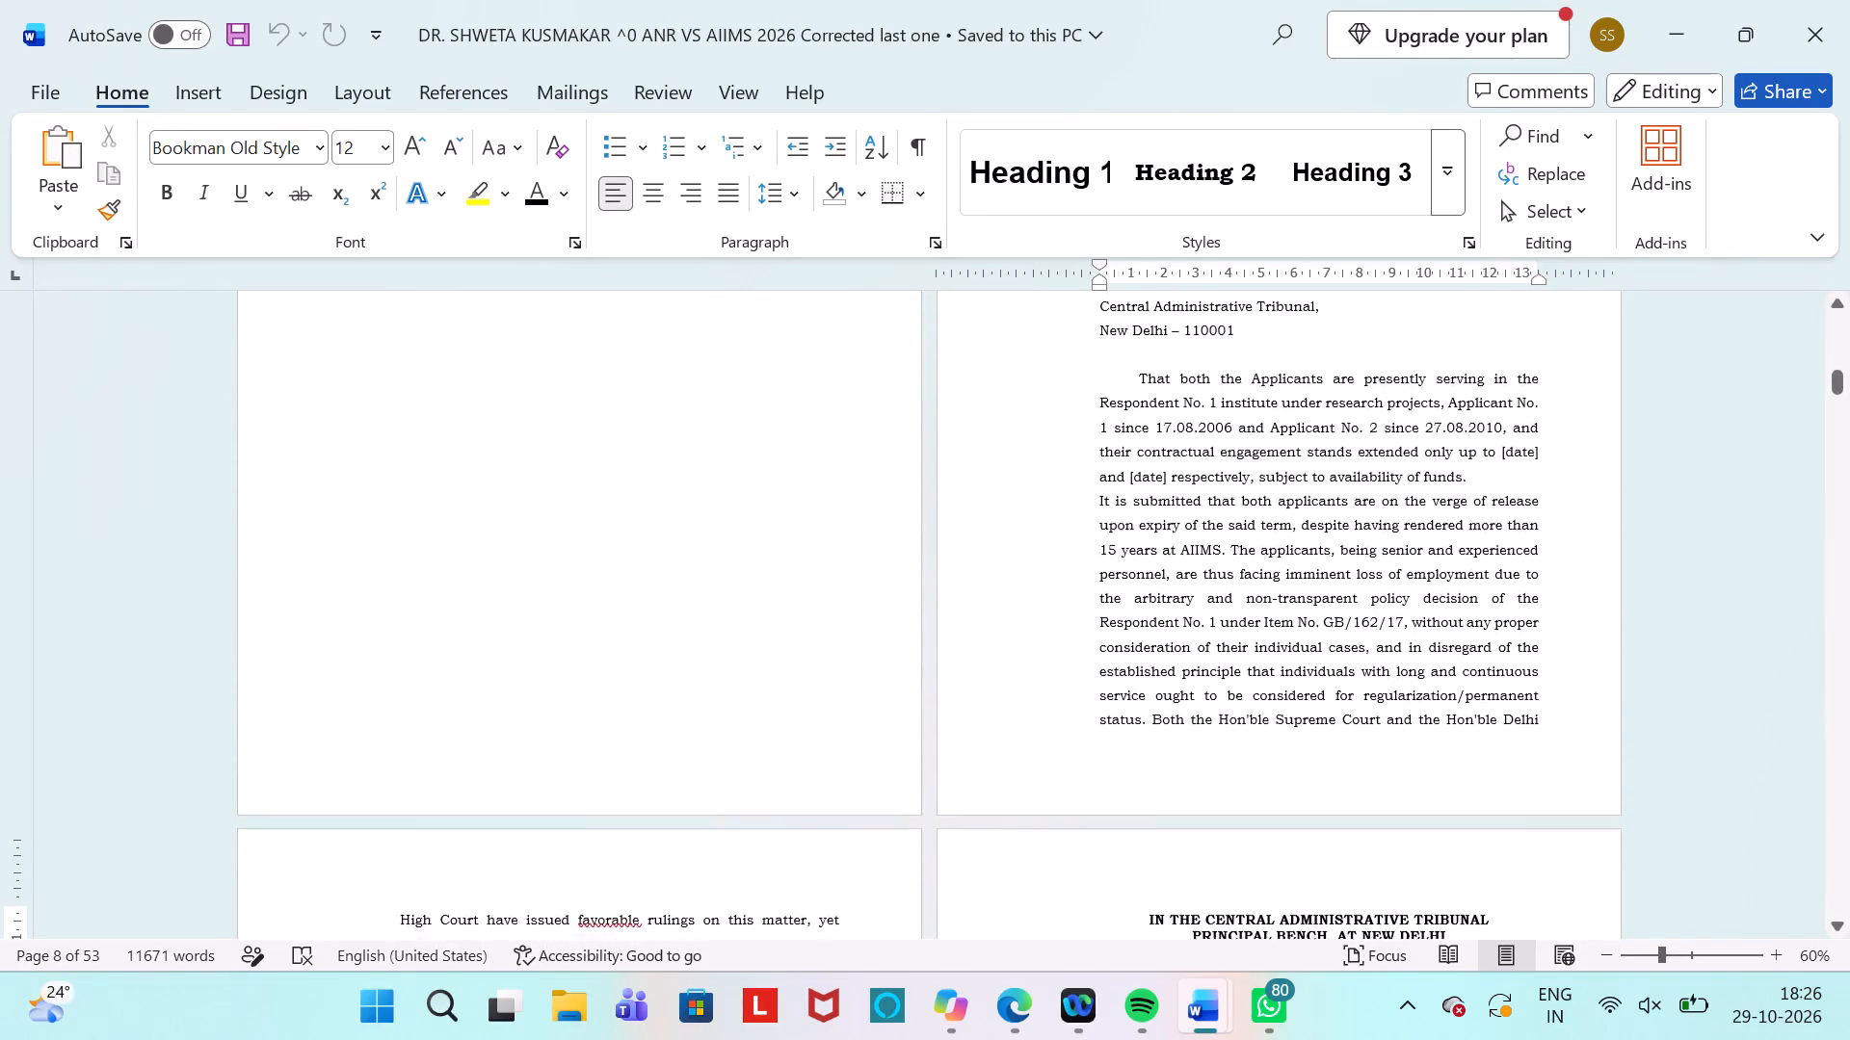
scroll(1105, 437, "down", 1)
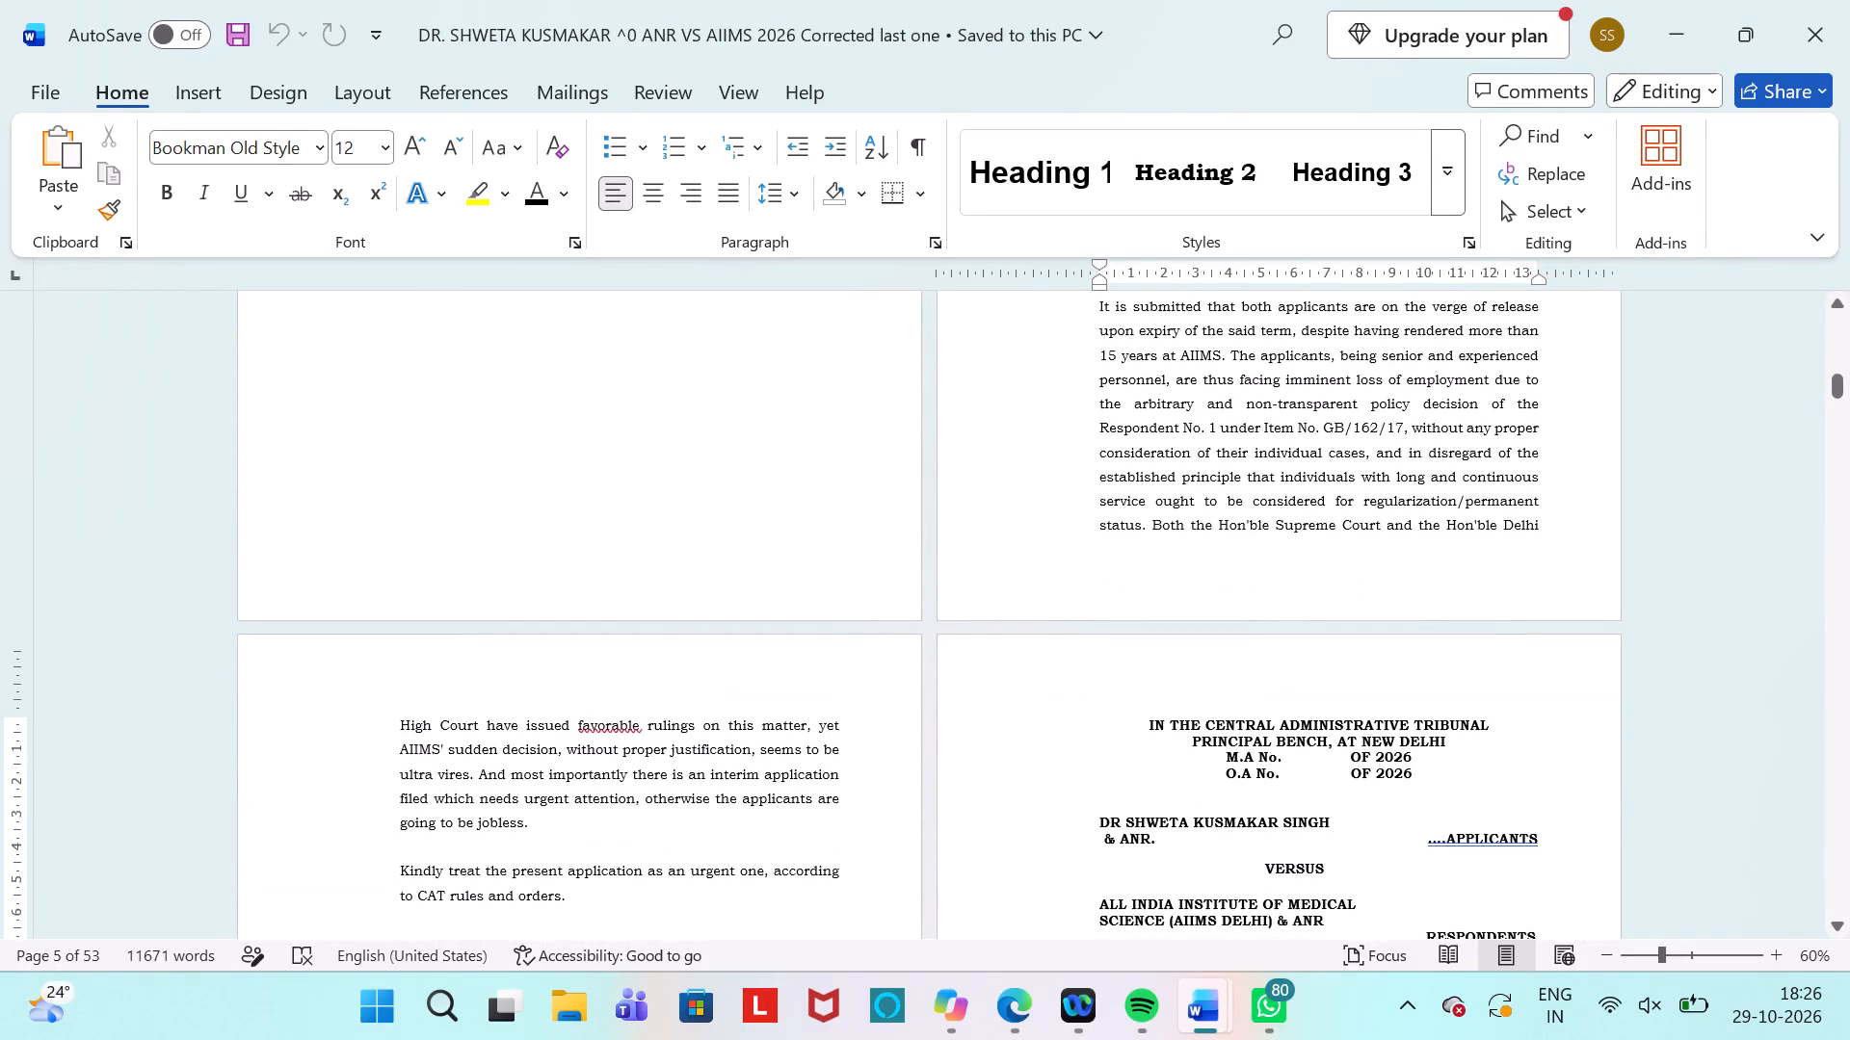
scroll(1105, 437, "down", 1)
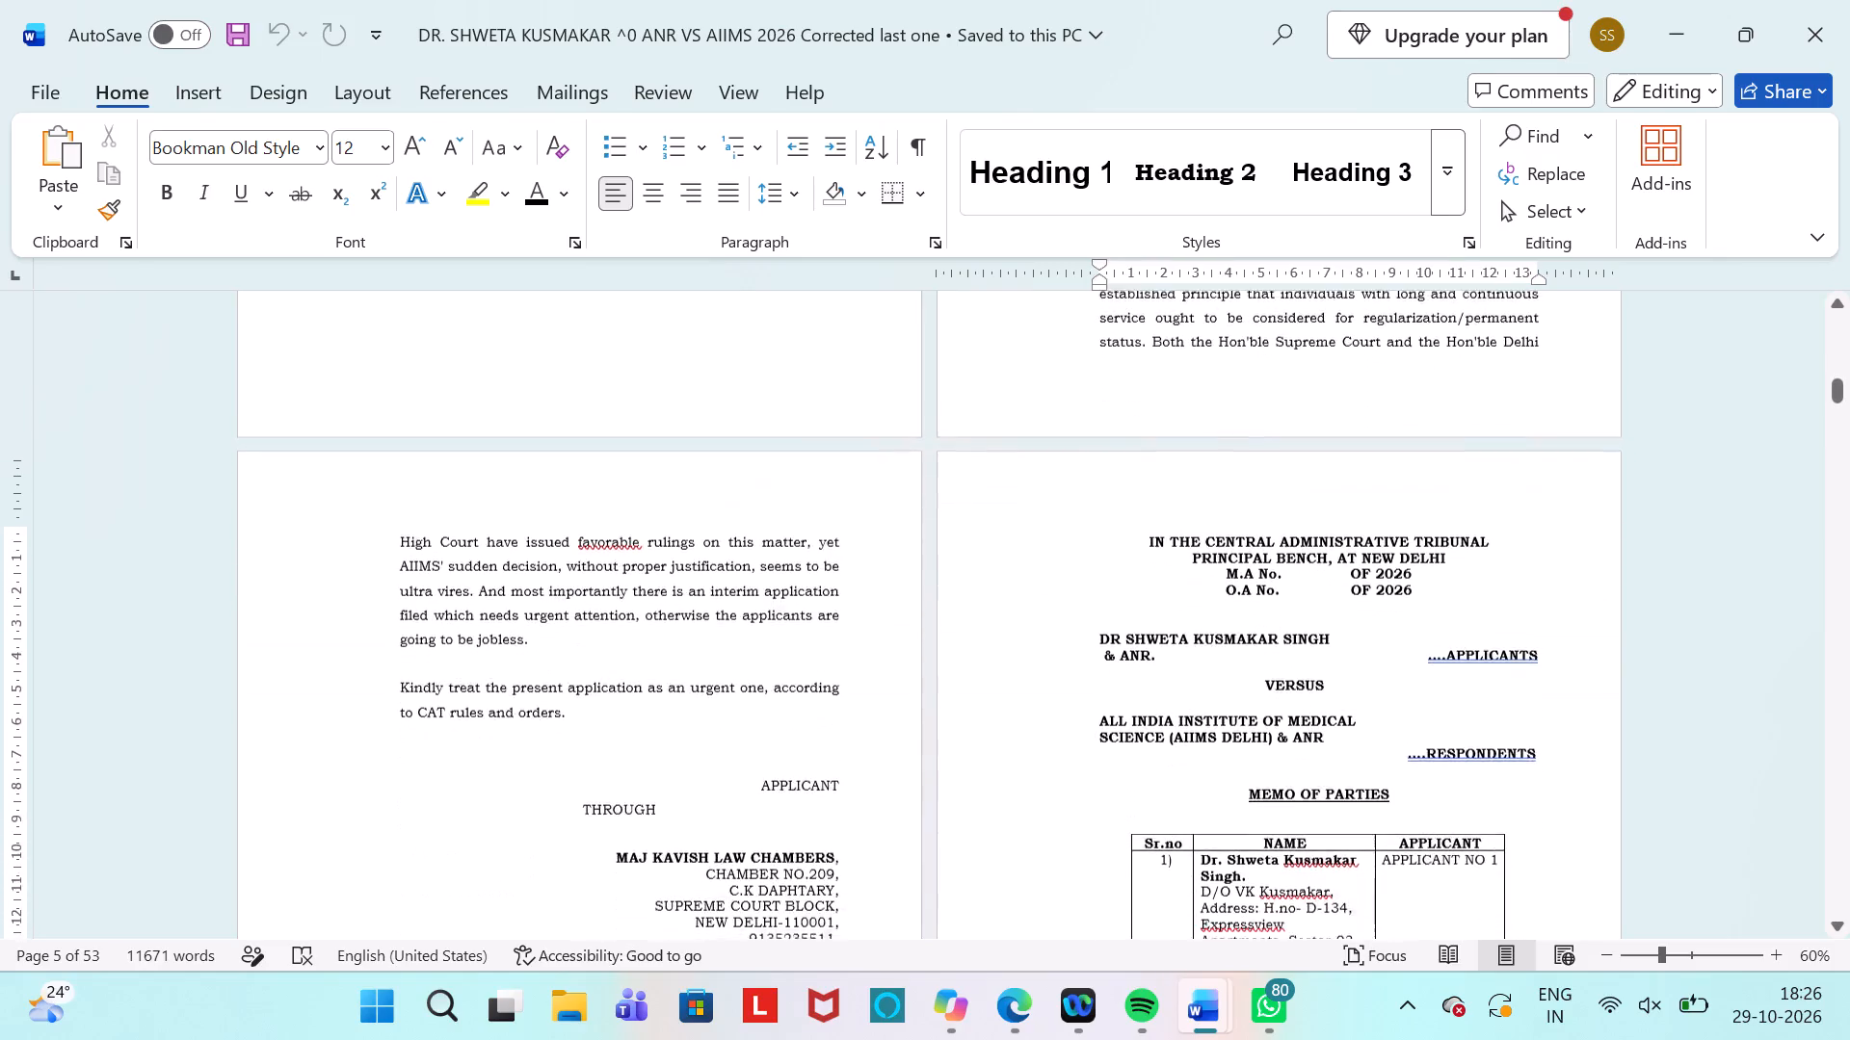
scroll(1105, 437, "down", 1)
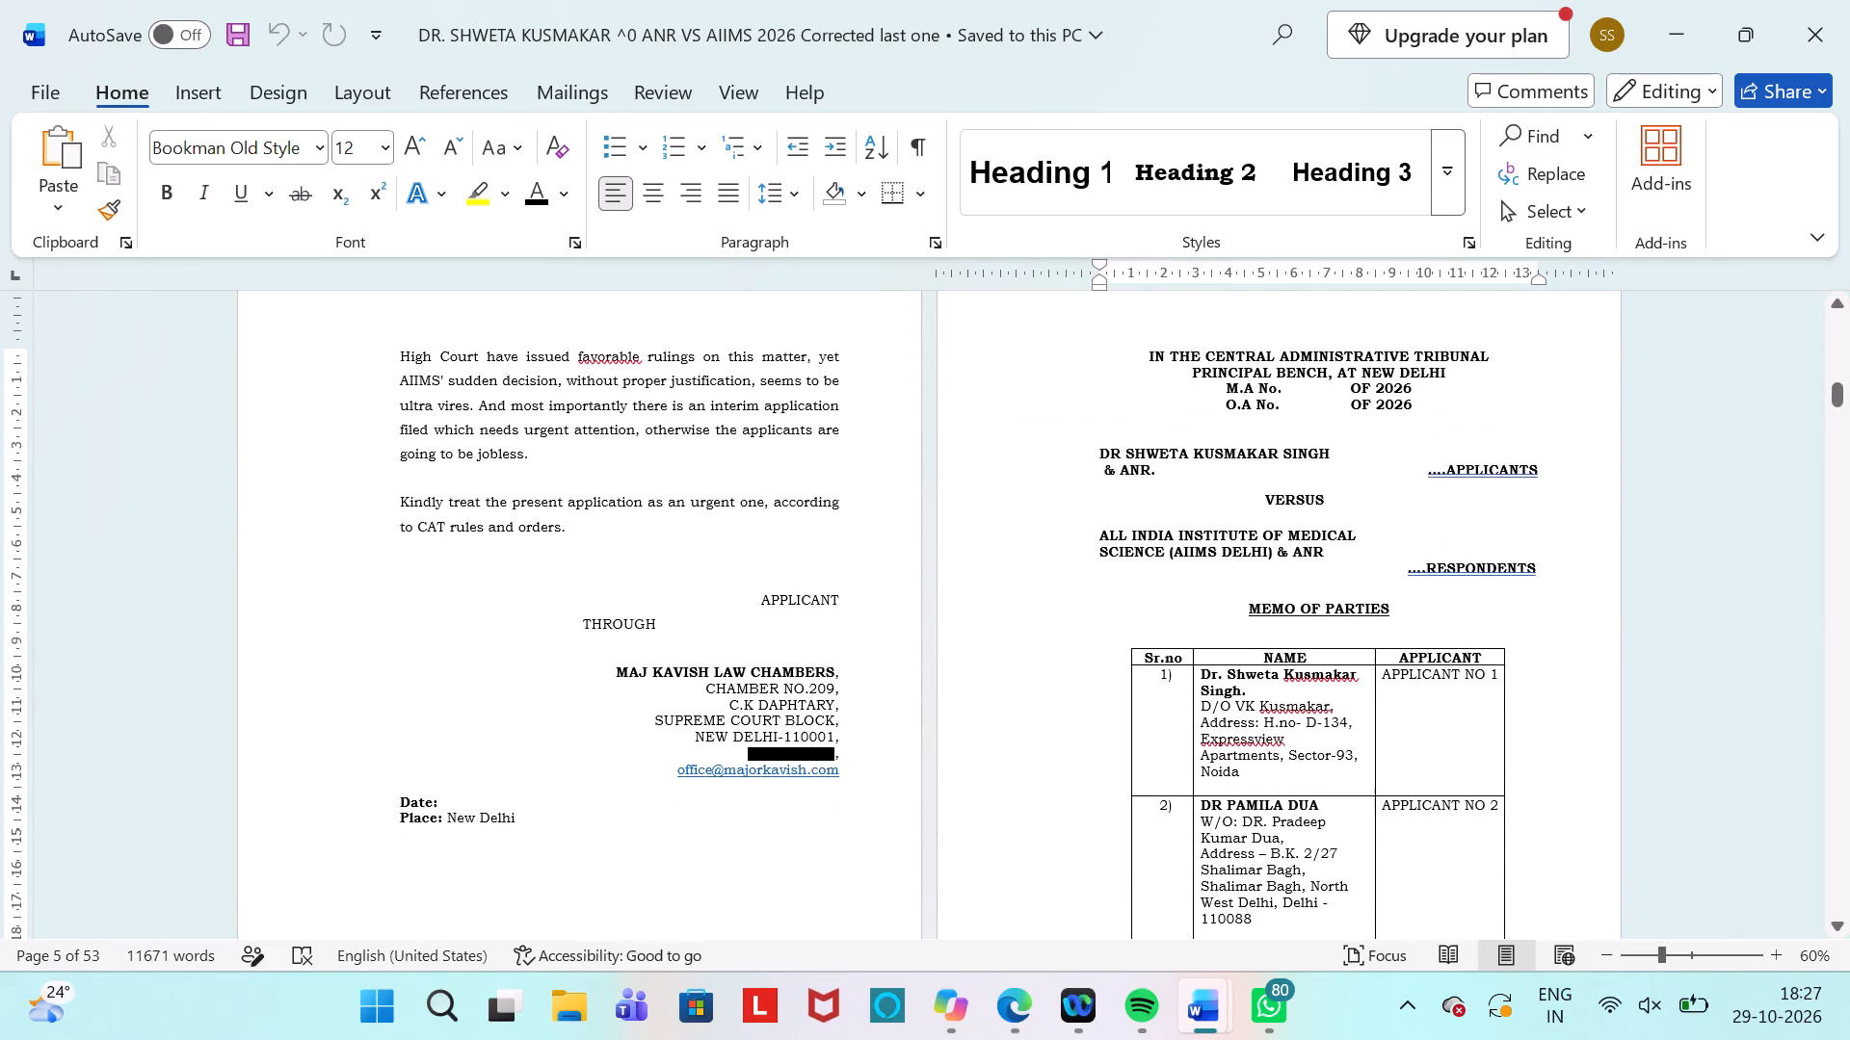
scroll(1105, 437, "up", 2)
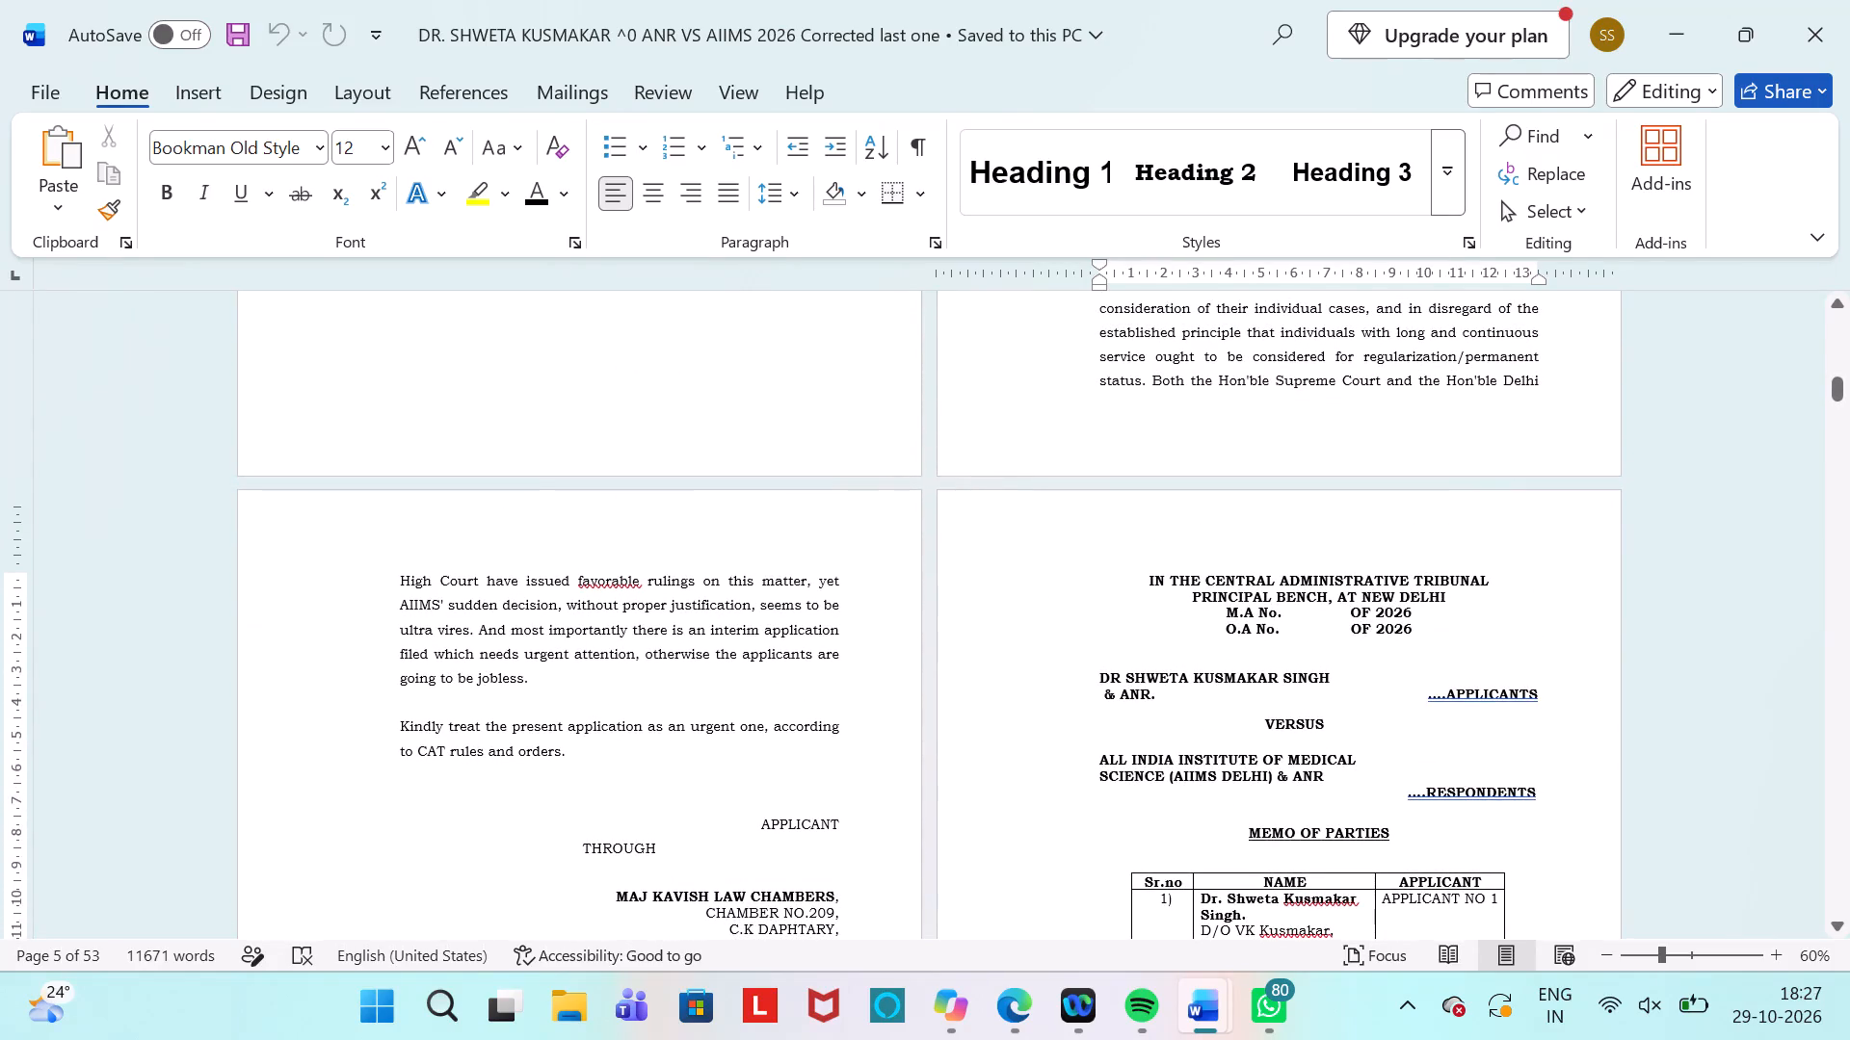
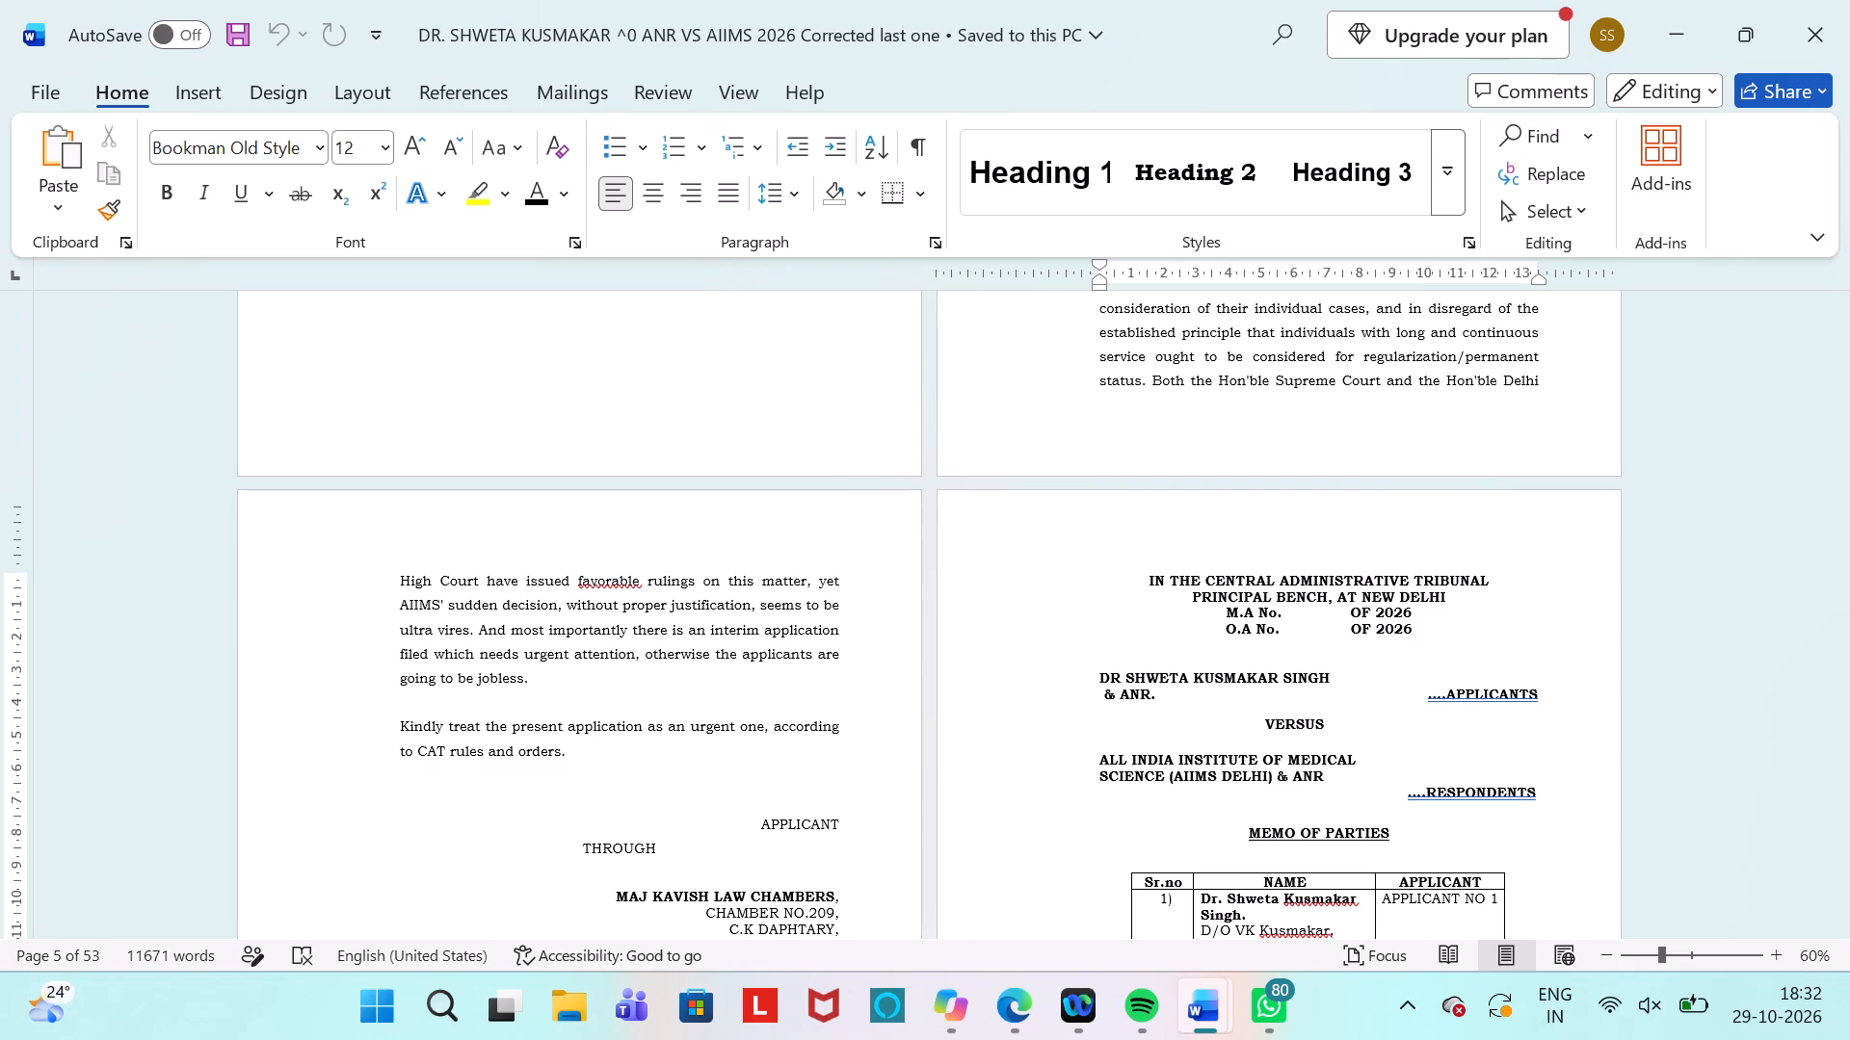
Return to the start of the AIIMS case document and re-examine the applicant details table, the index and the annexure list.
scroll(1226, 446, "up", 3, "ctrl")
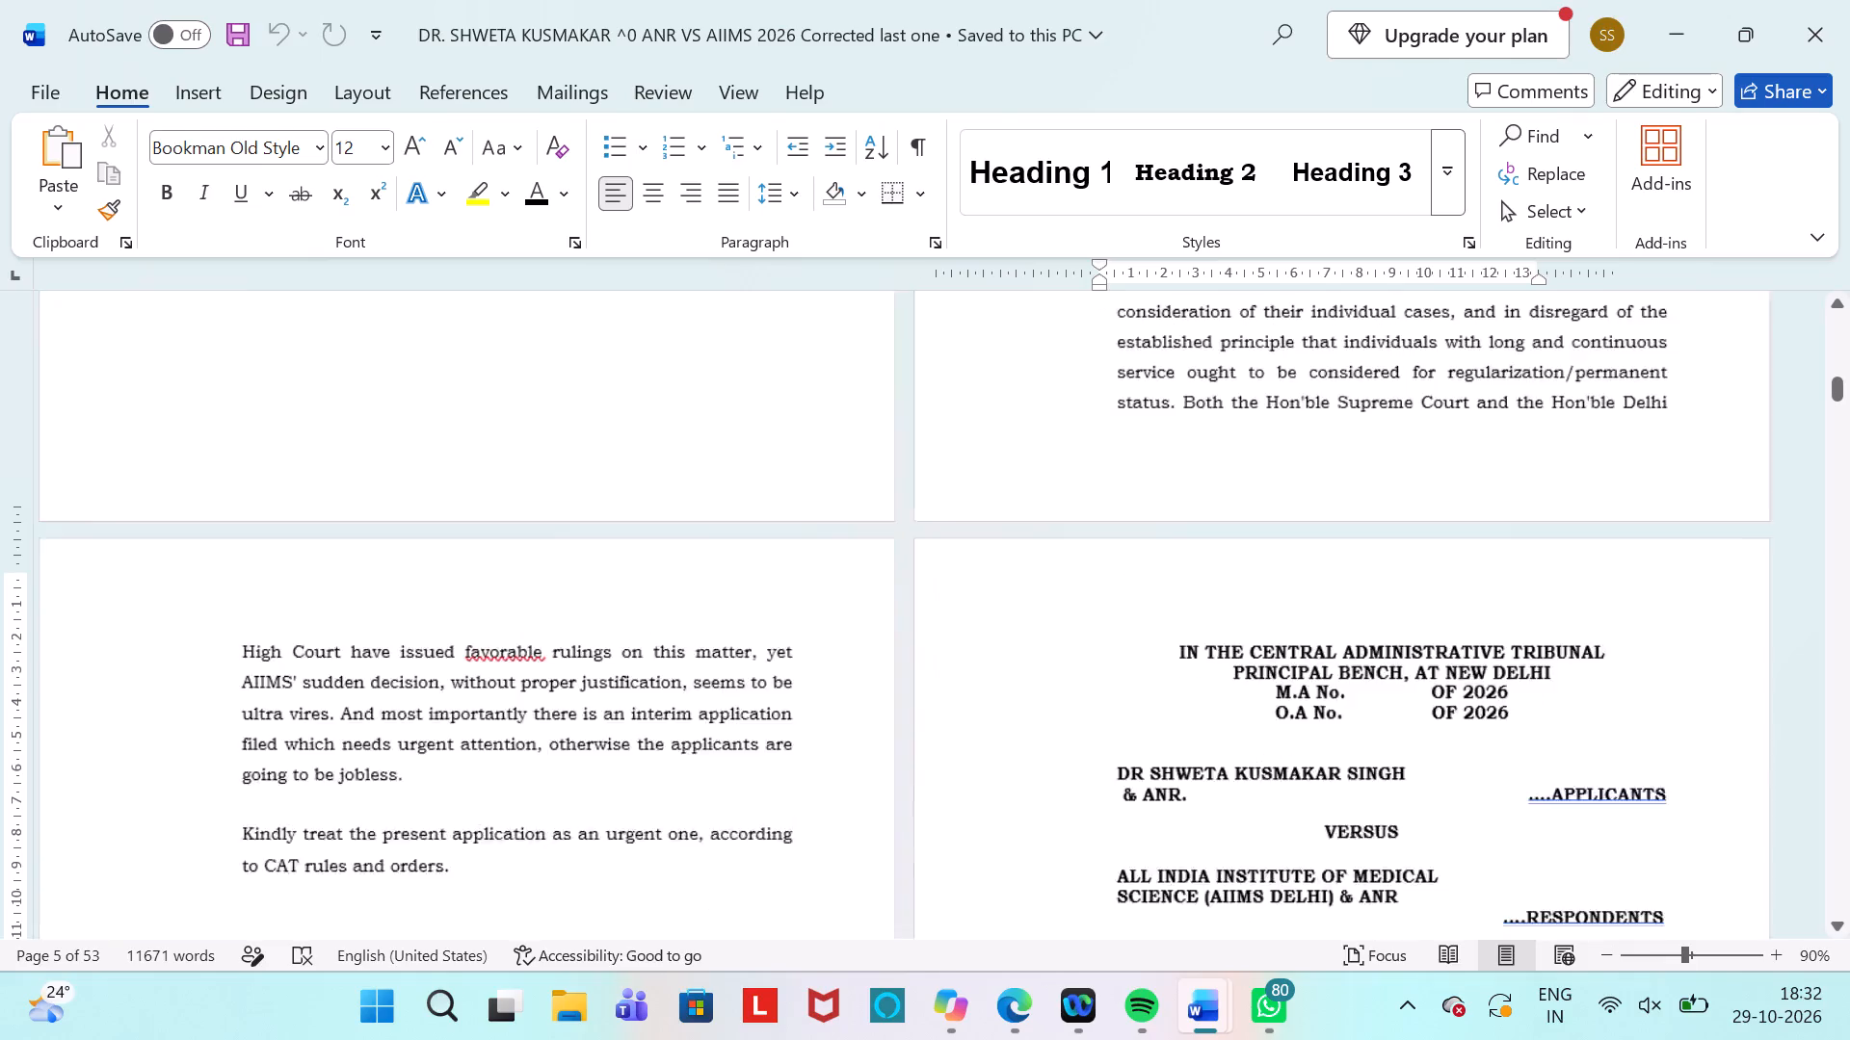
scroll(1226, 446, "up", 1)
scroll(1226, 446, "down", 4, "ctrl")
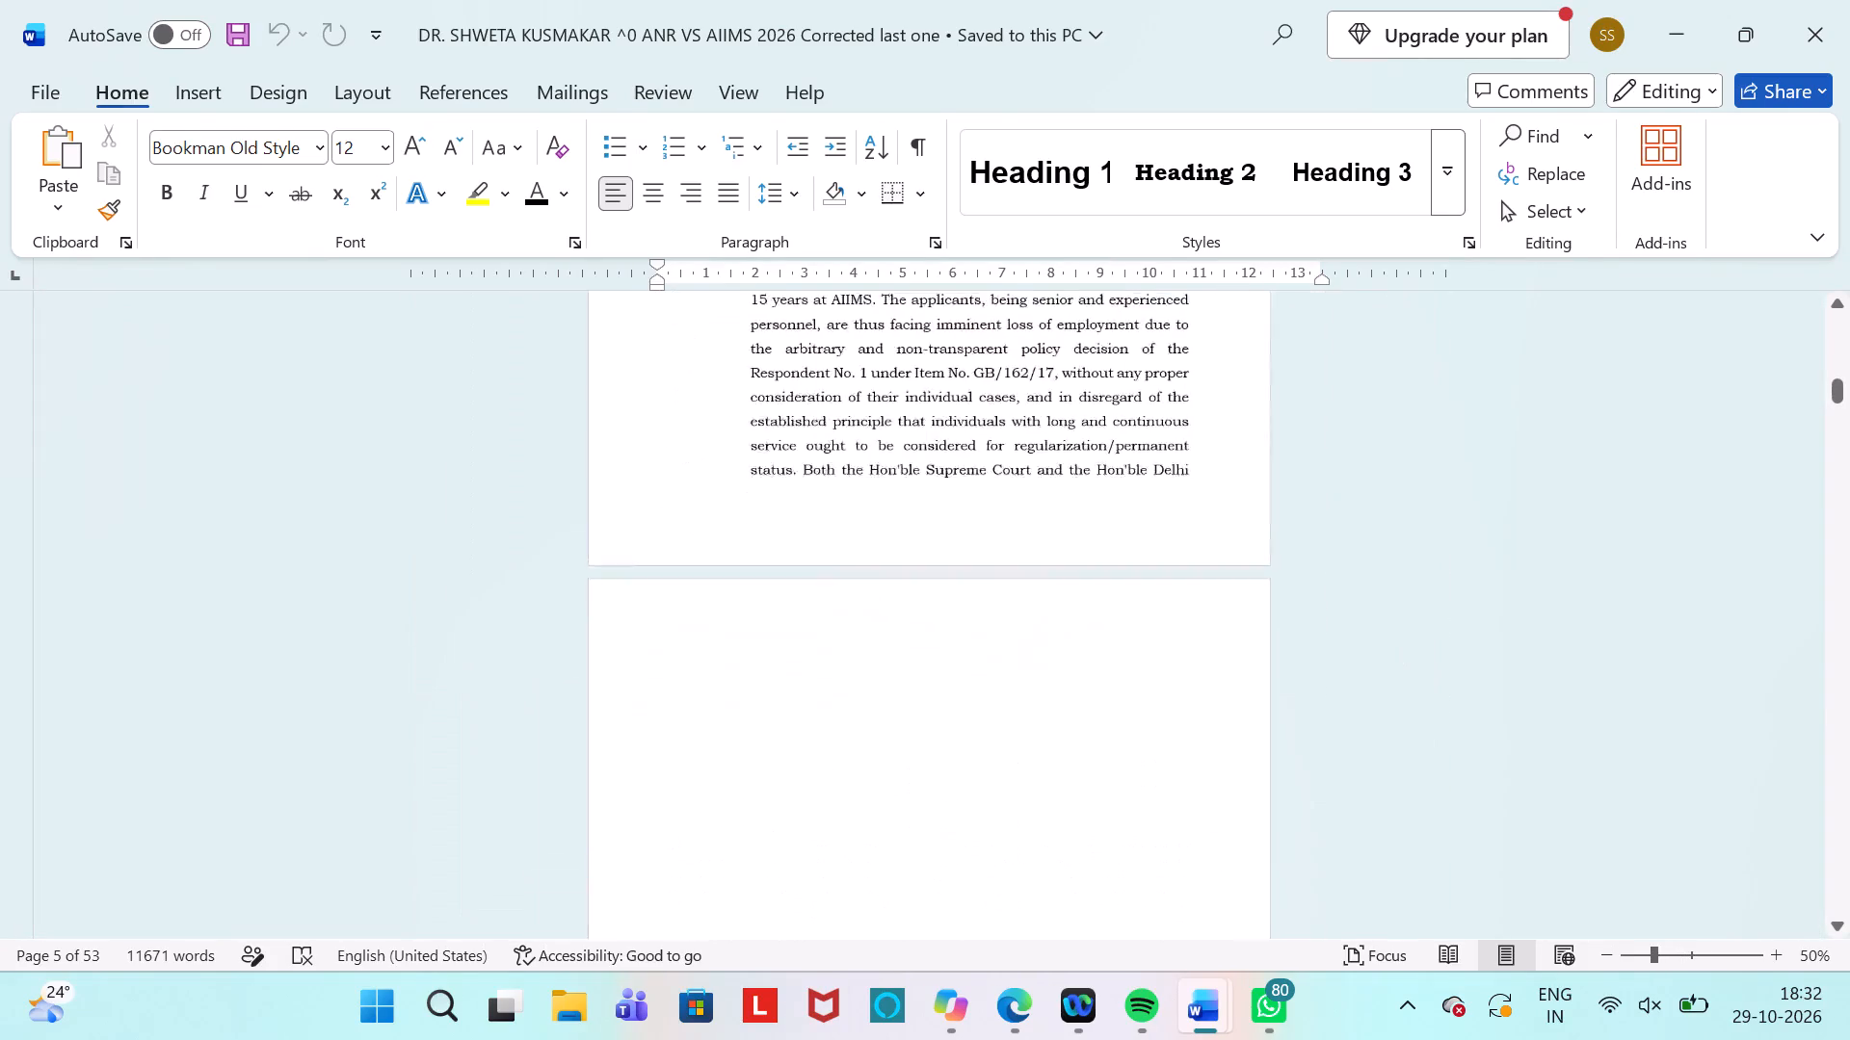
scroll(1226, 446, "up", 13)
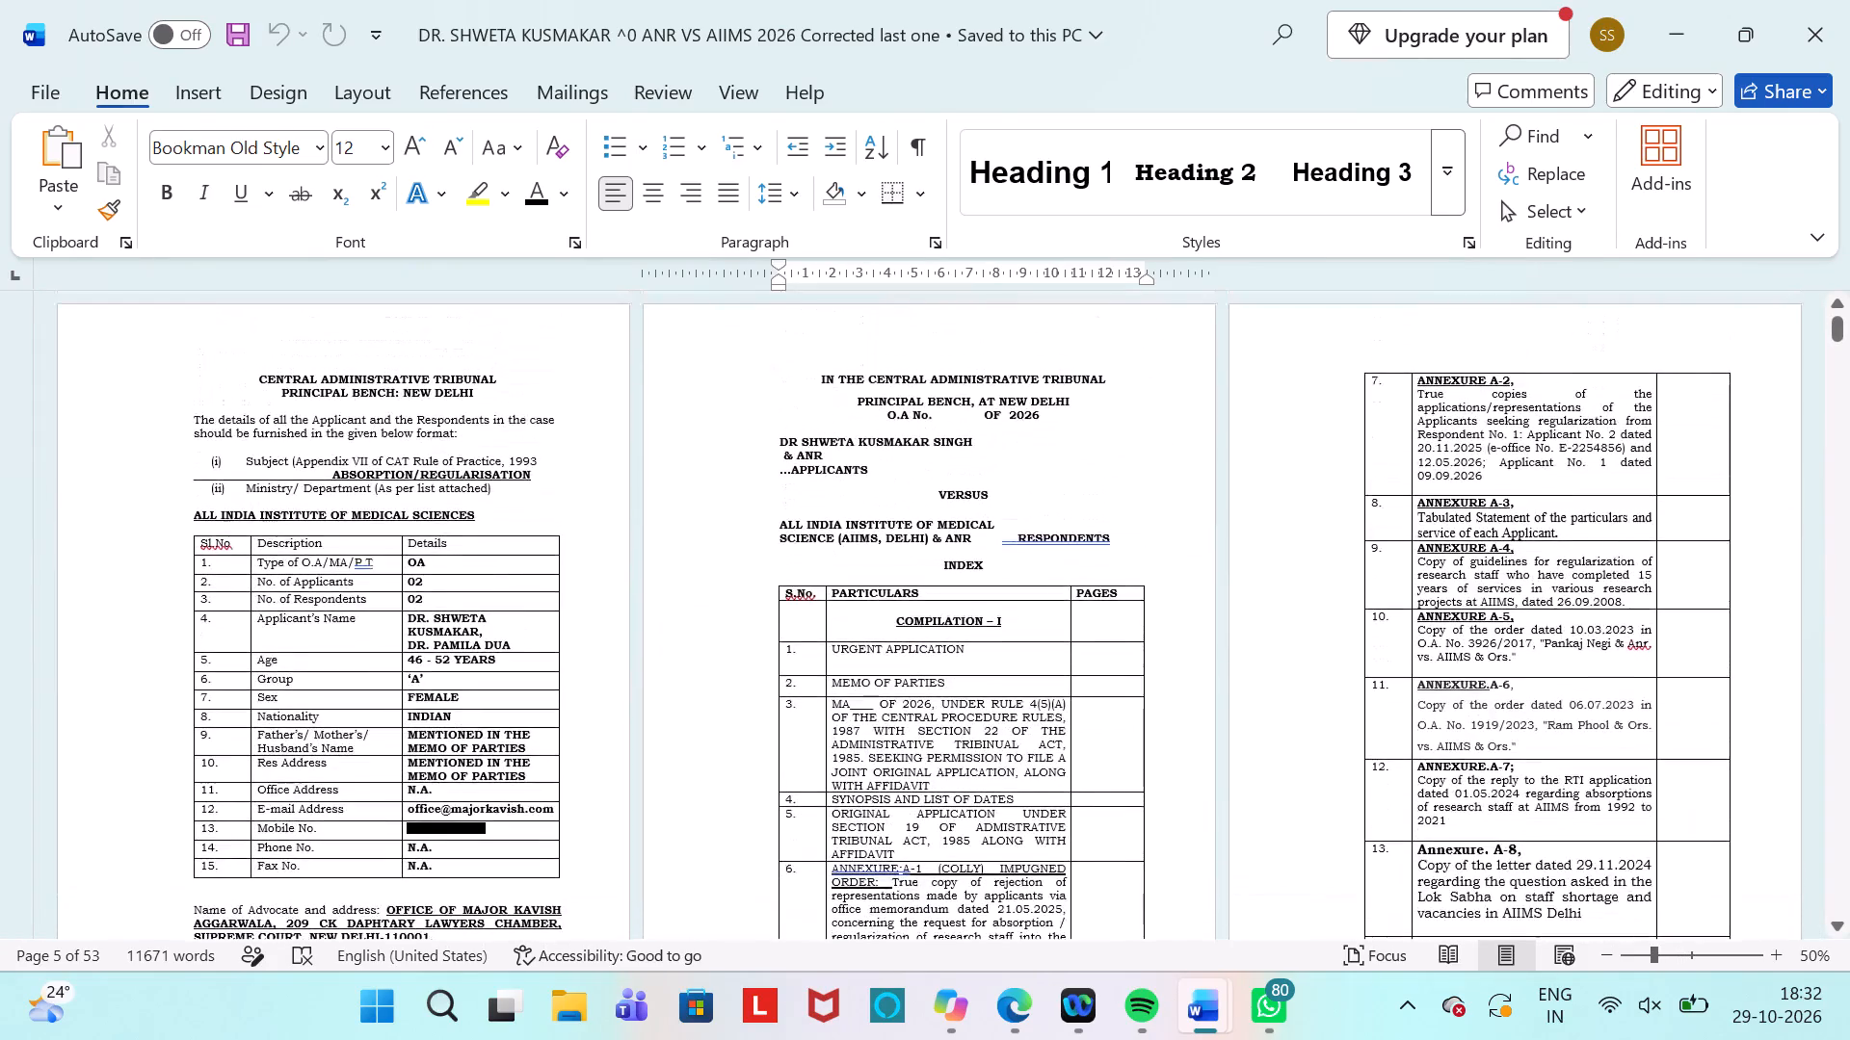
scroll(1226, 446, "up", 1)
scroll(1134, 458, "down", 1)
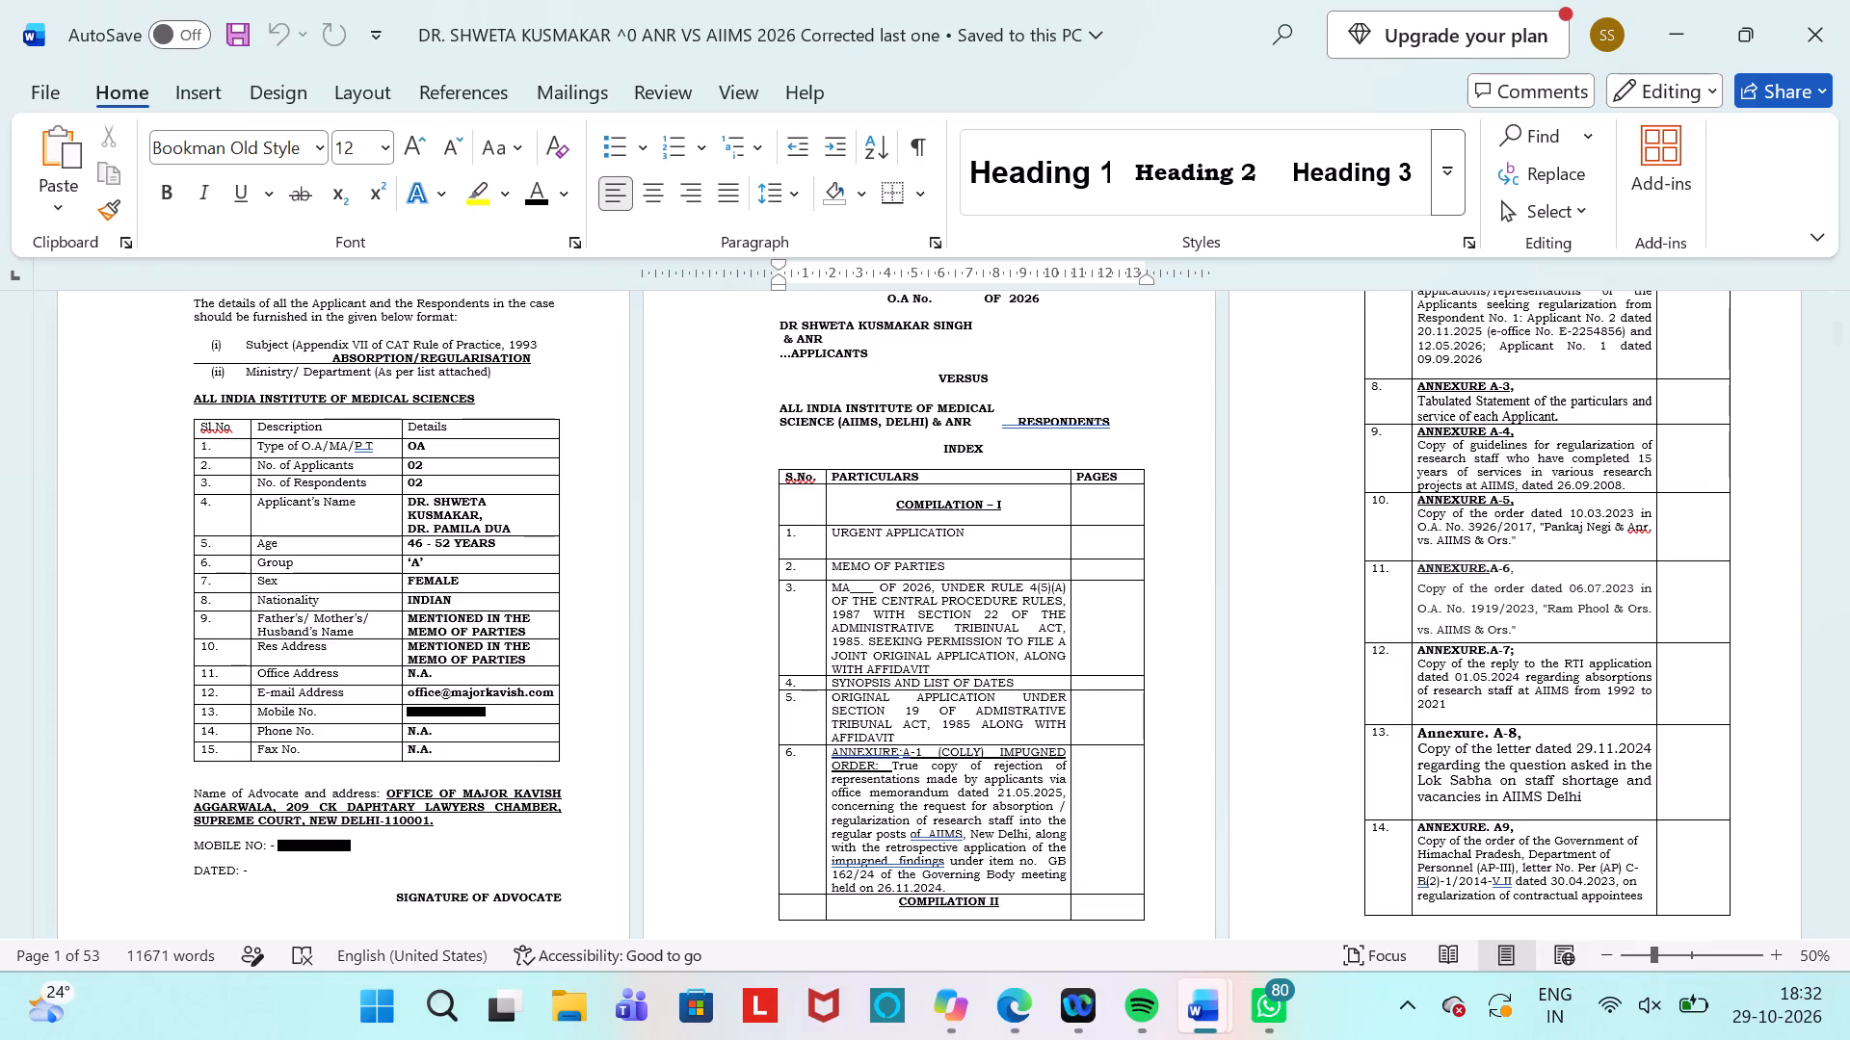
scroll(1127, 441, "right", 1)
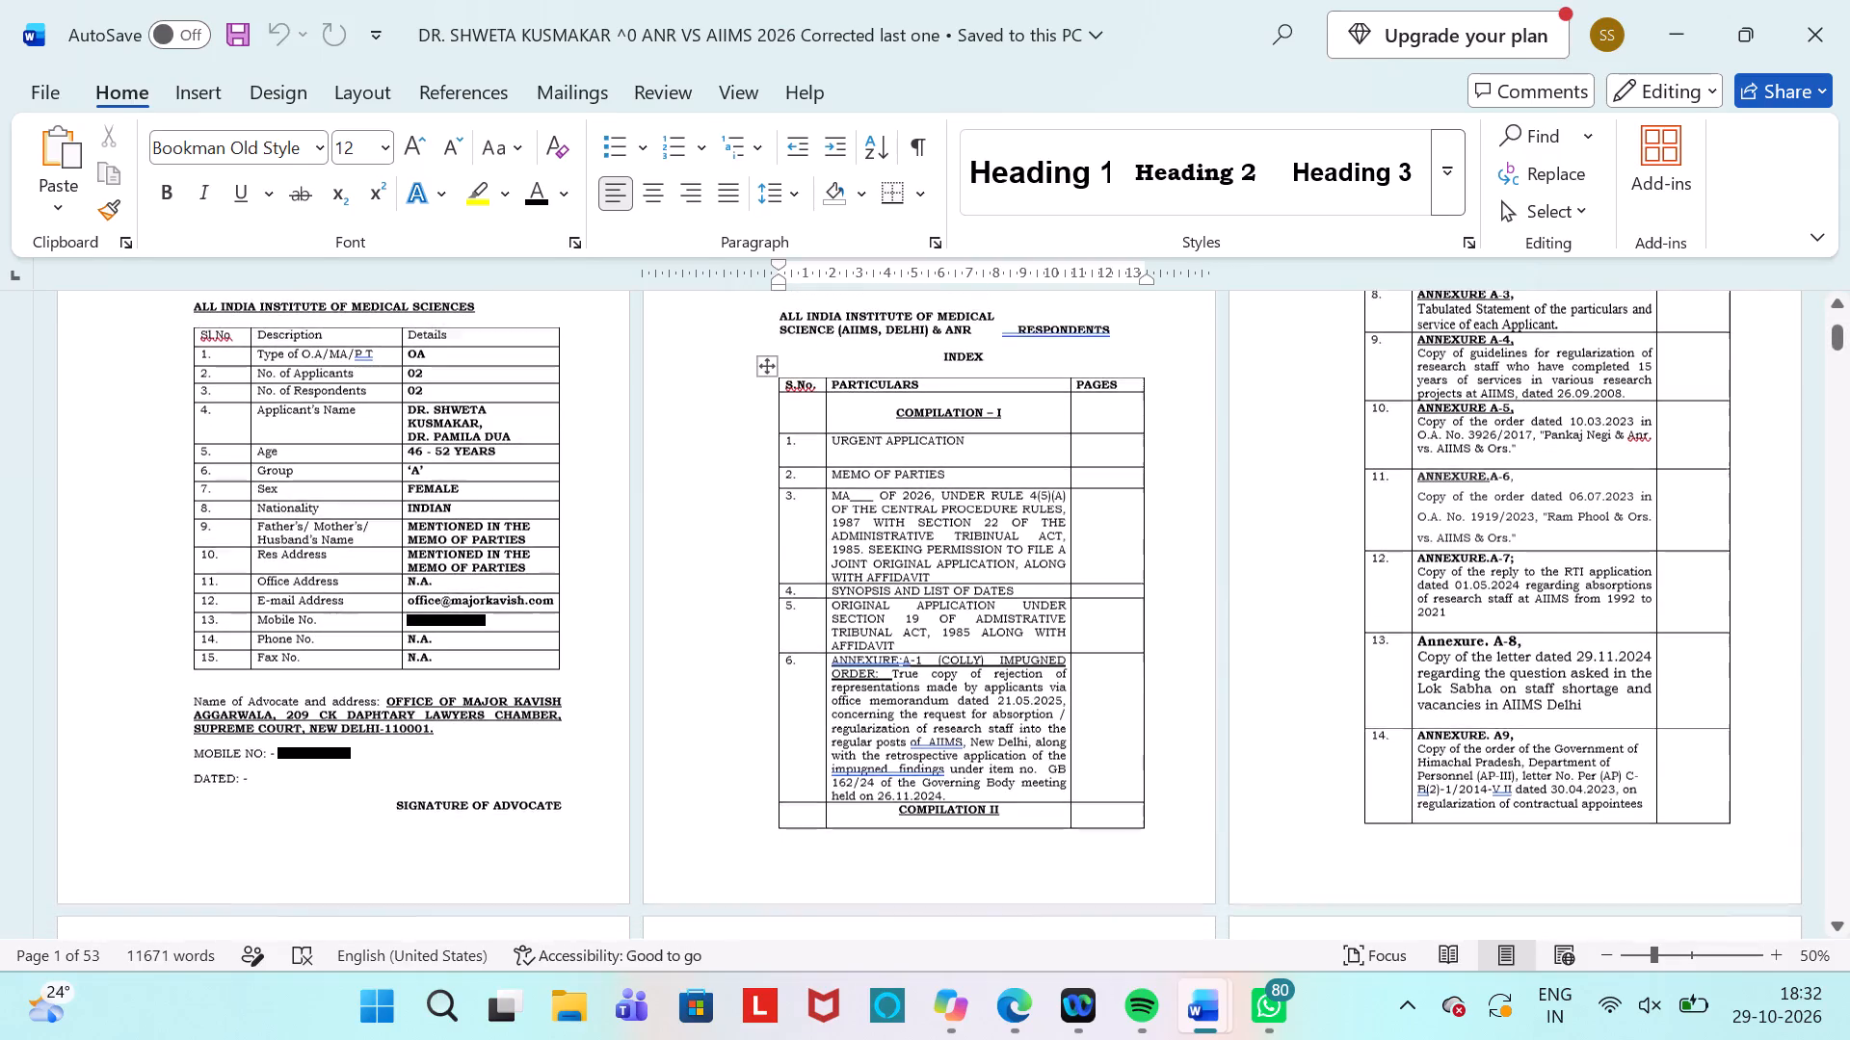
scroll(1127, 441, "right", 1)
scroll(1127, 441, "up", 1)
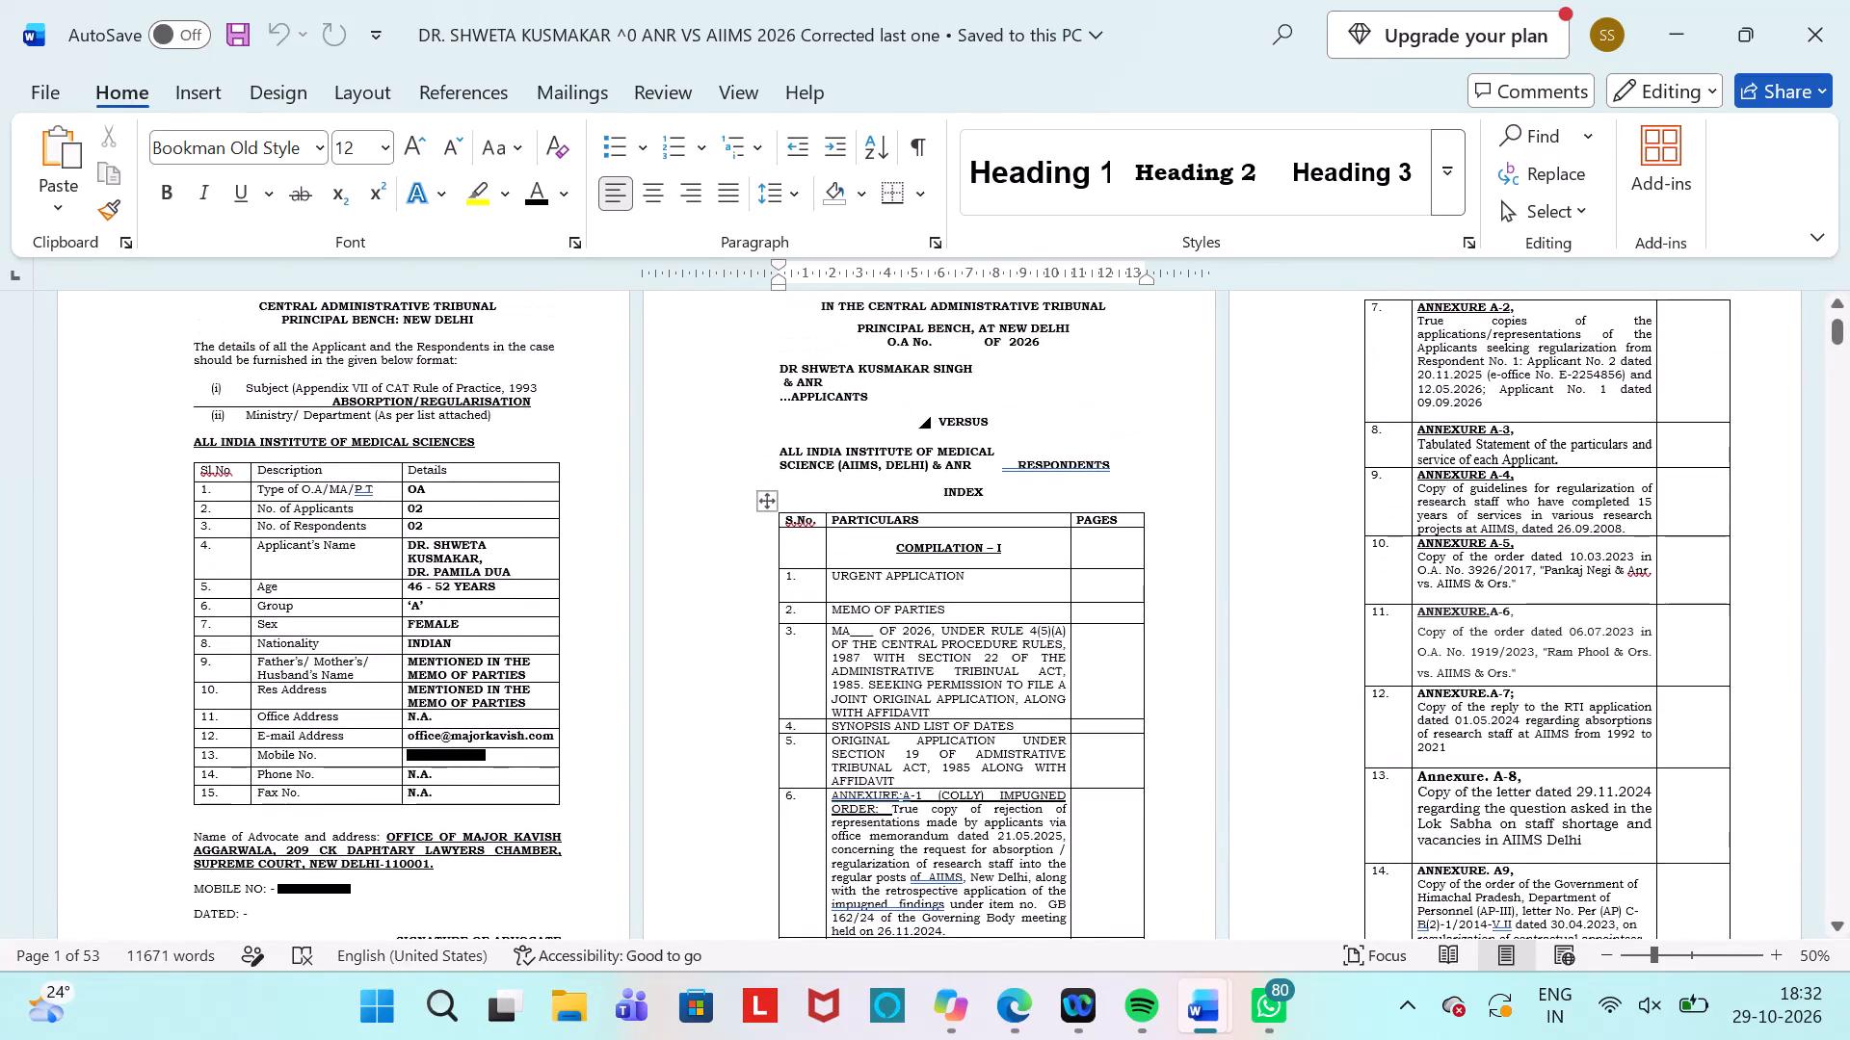
scroll(1078, 496, "down", 1)
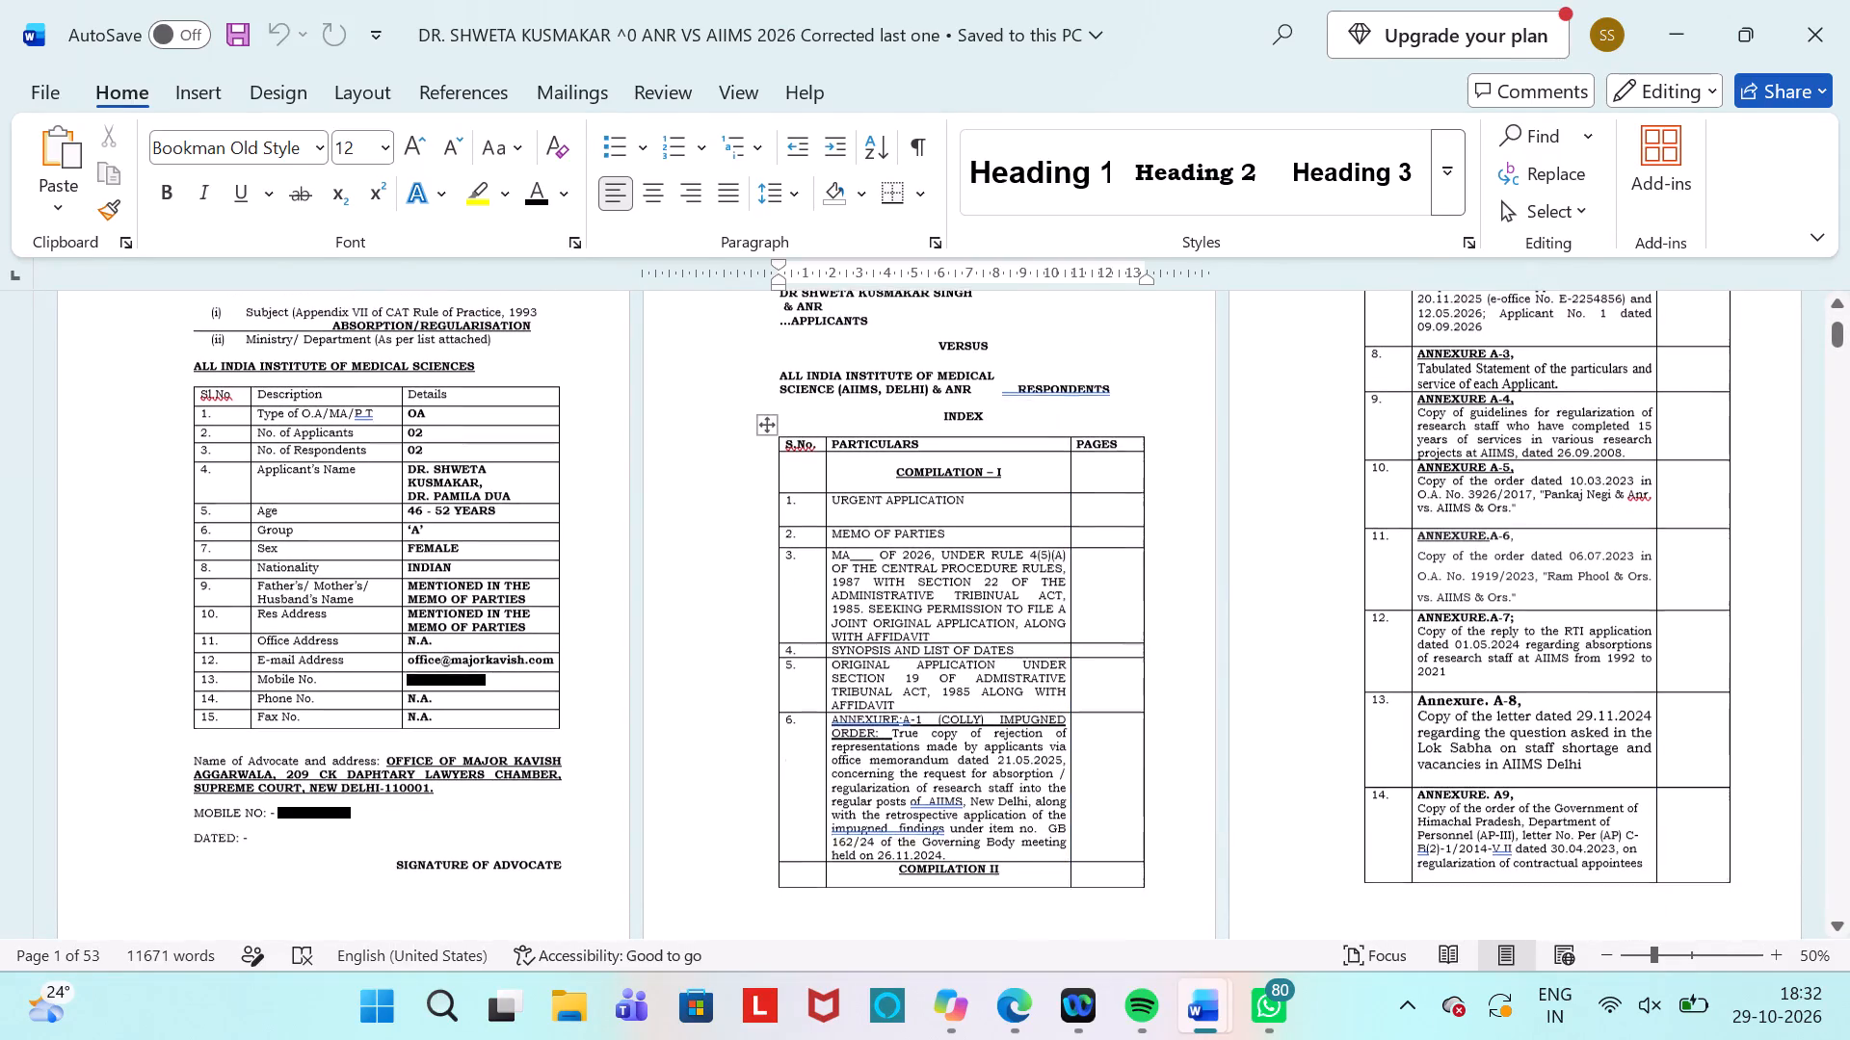